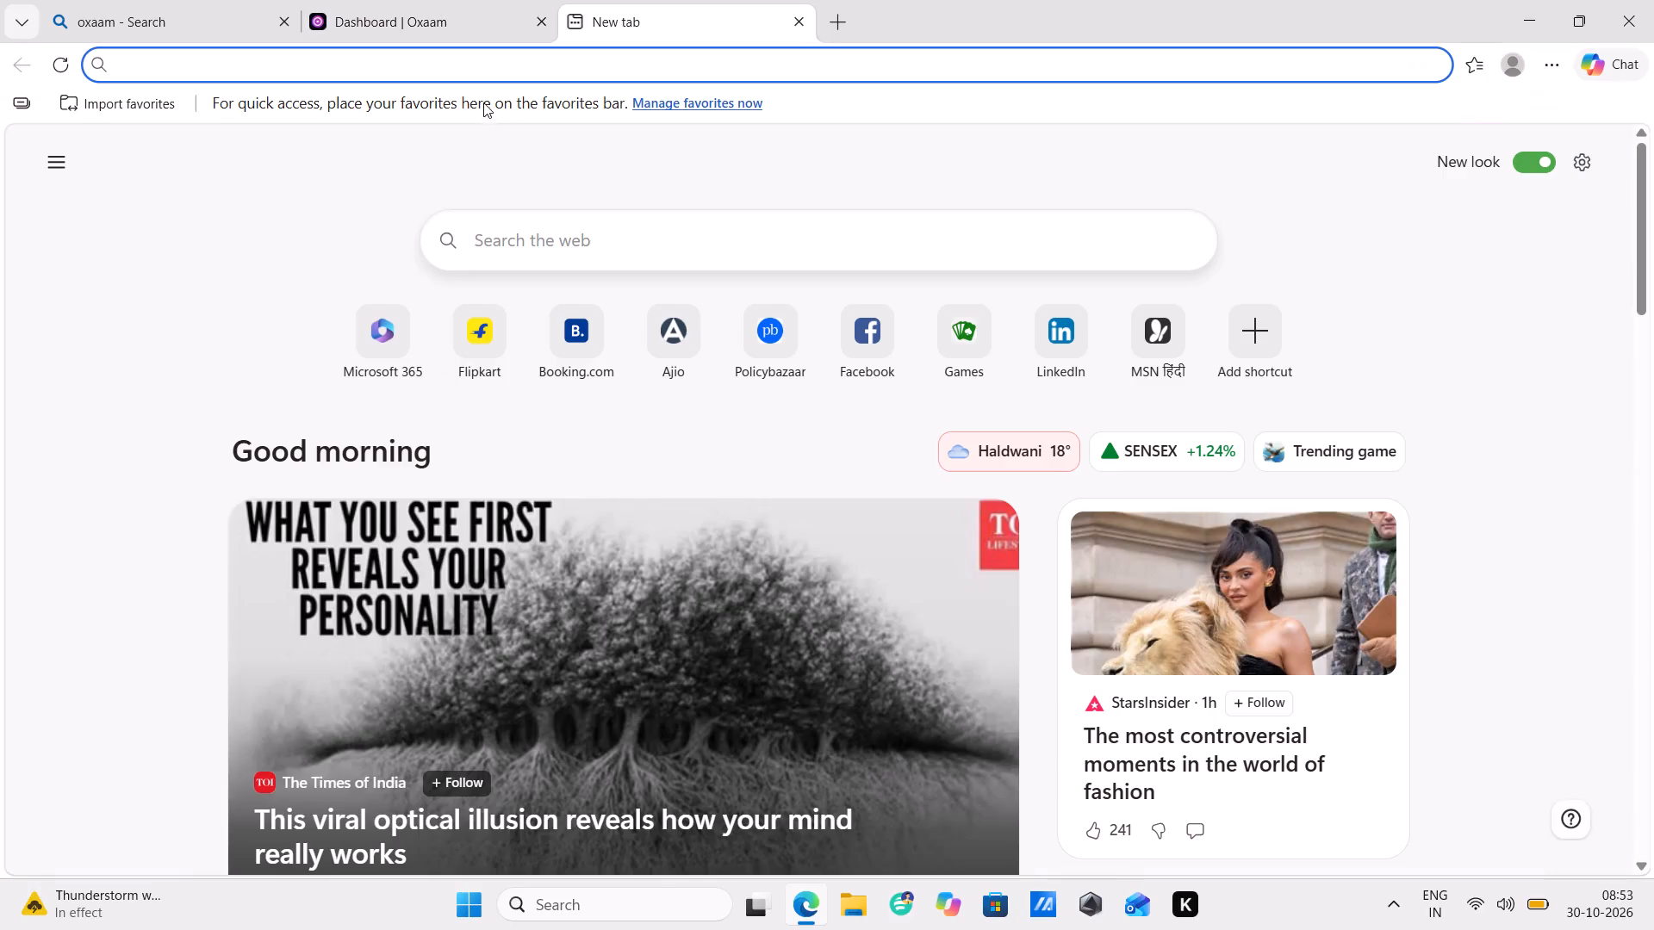
Search the web for "canva" and open the Canva: Visual Suite for Everyone site from the results.
type("canv")
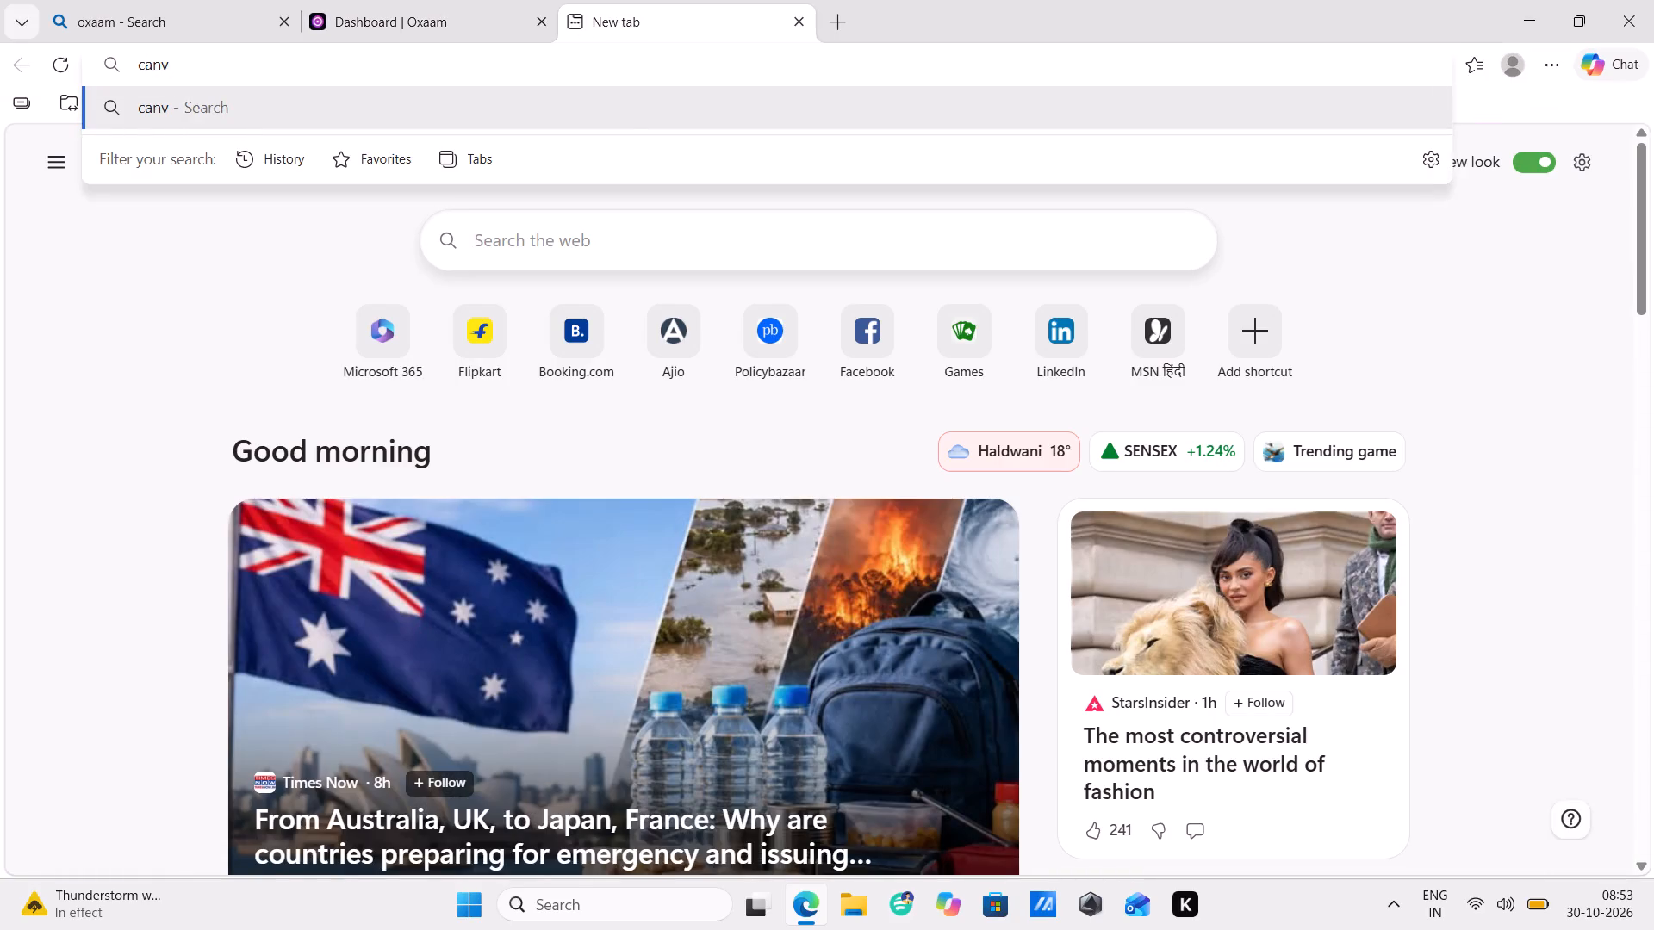
key("a")
key("Return")
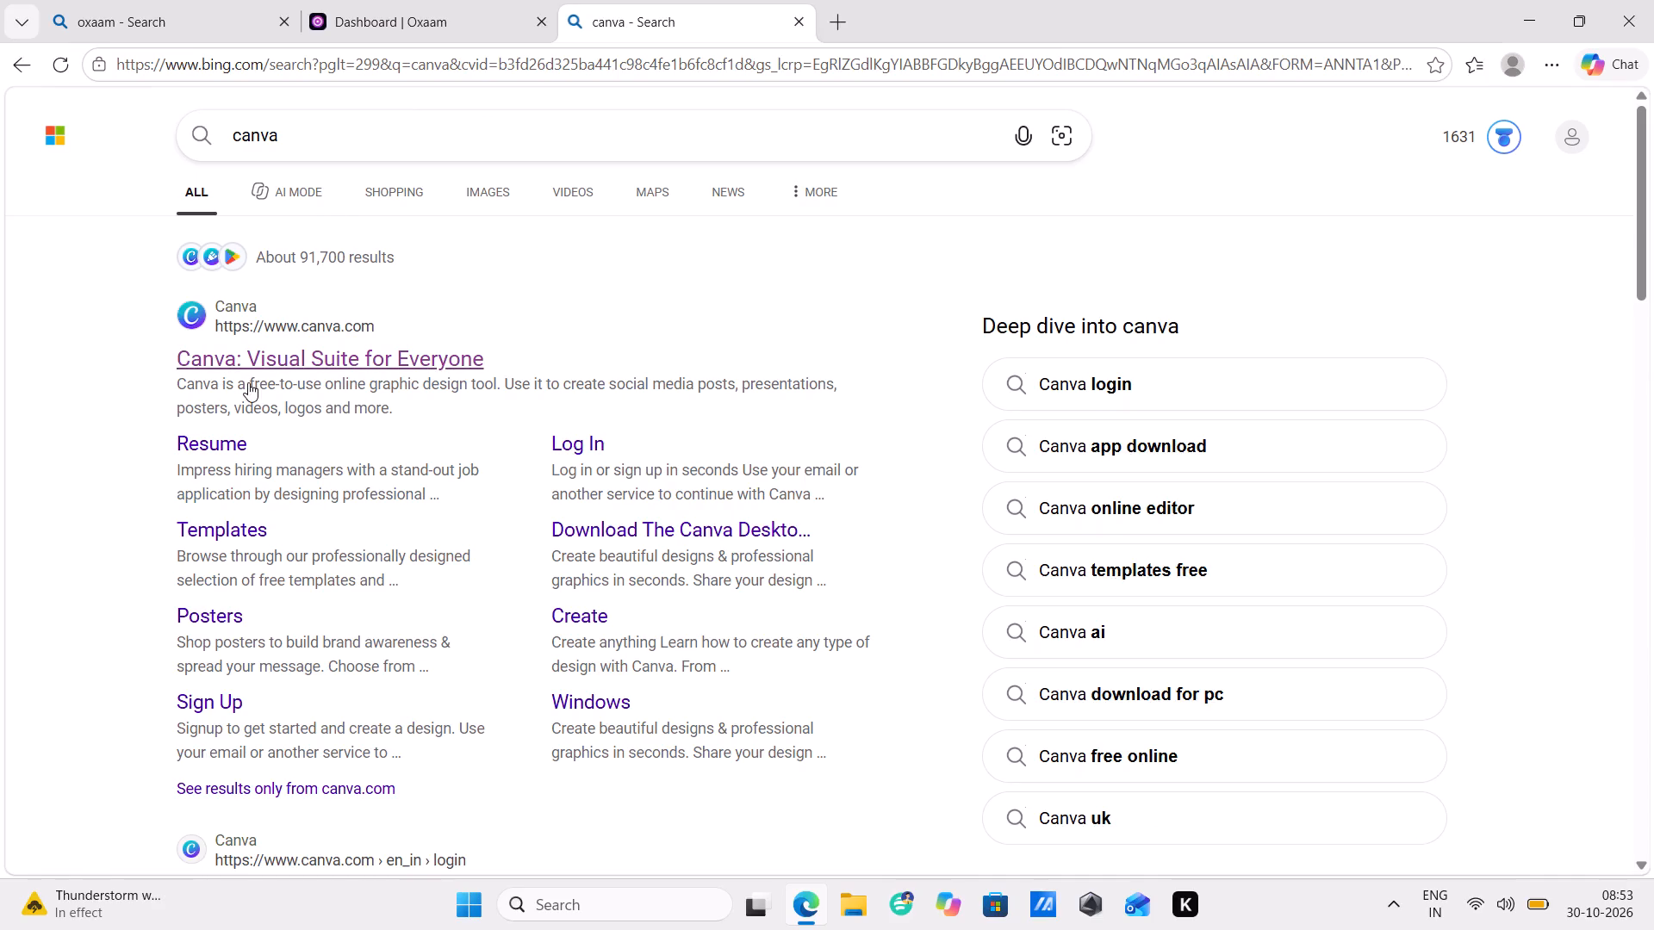
left_click(276, 348)
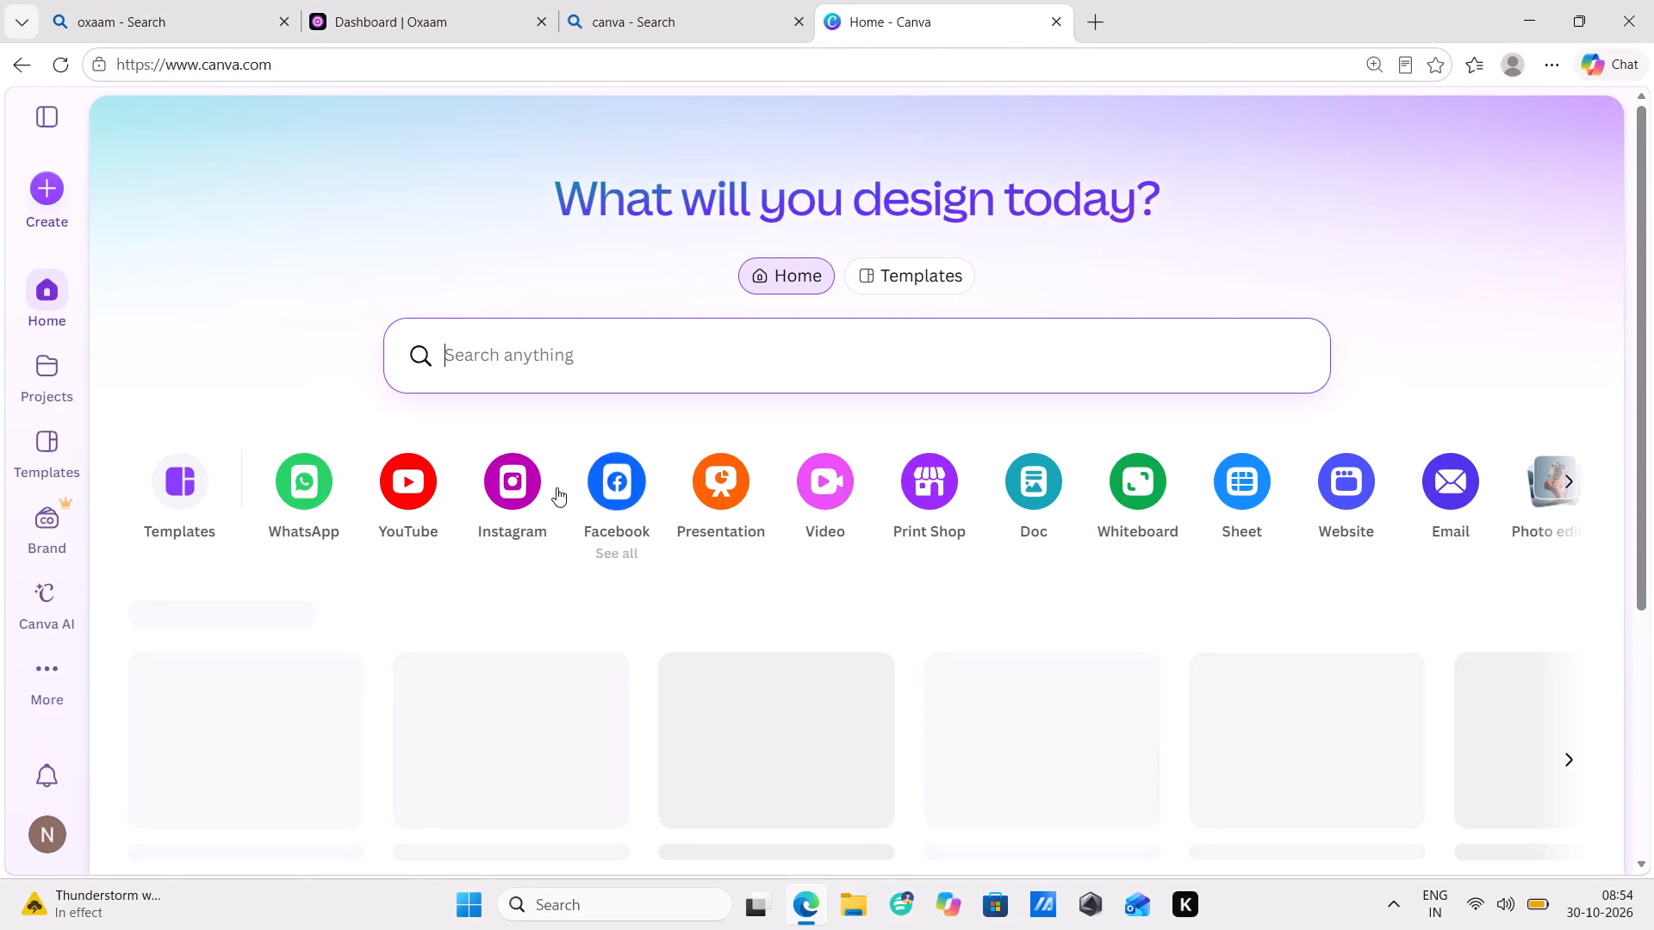
Log out of all accounts on Canva from the profile's account options.
left_click(42, 838)
scroll(157, 736, "down", 3)
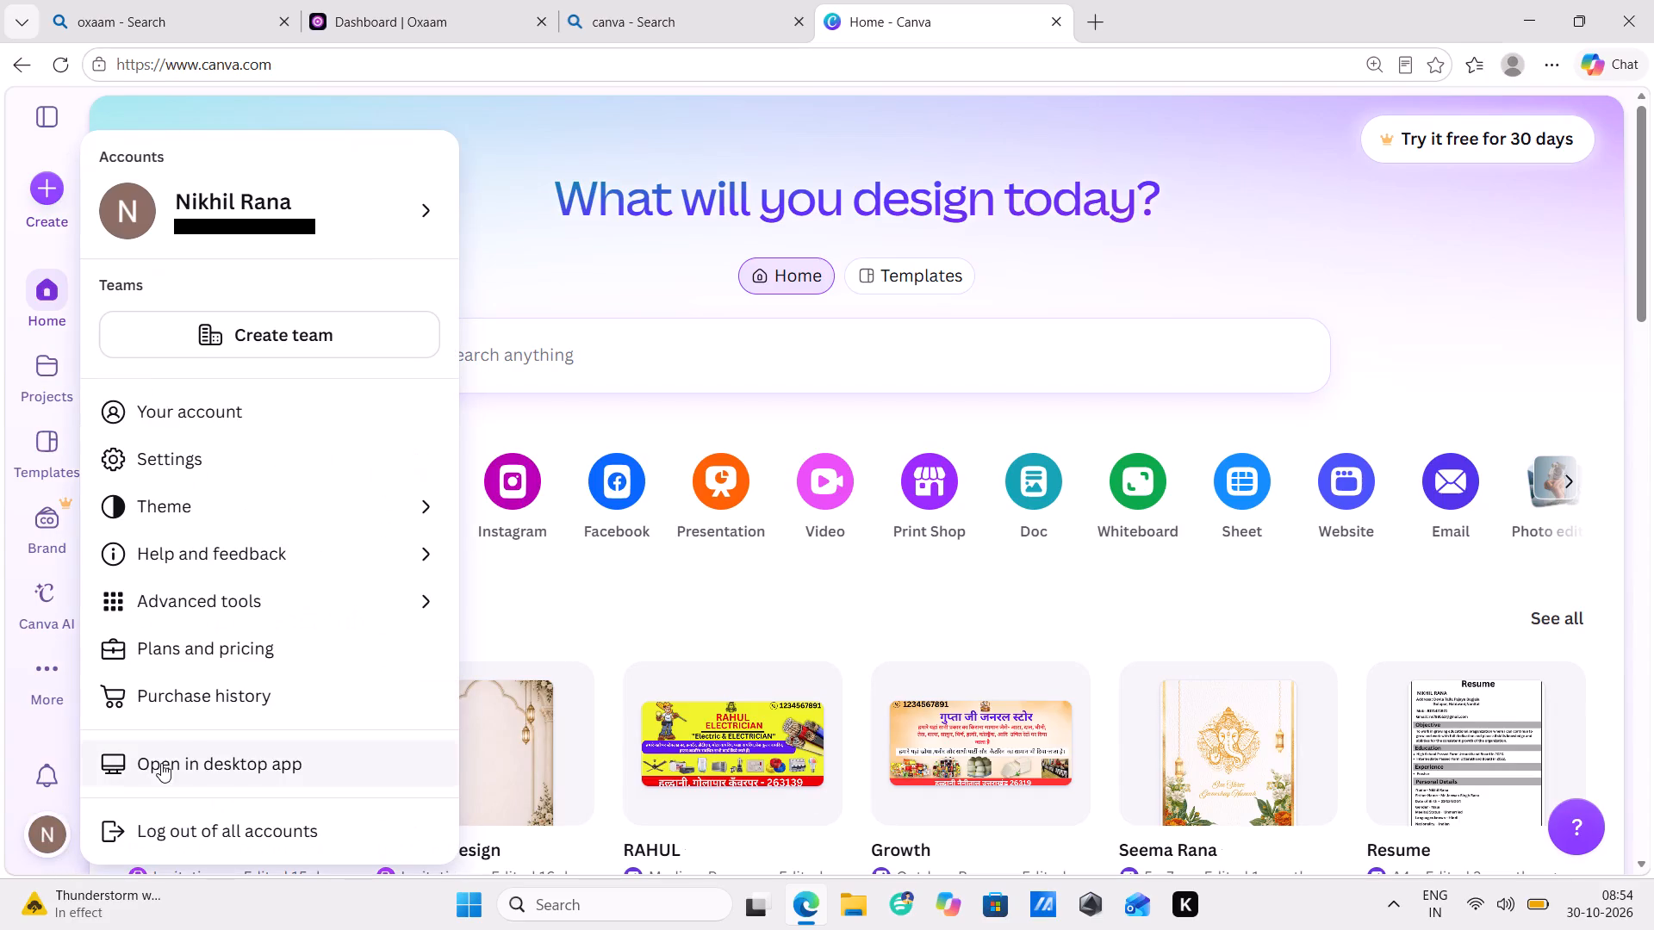
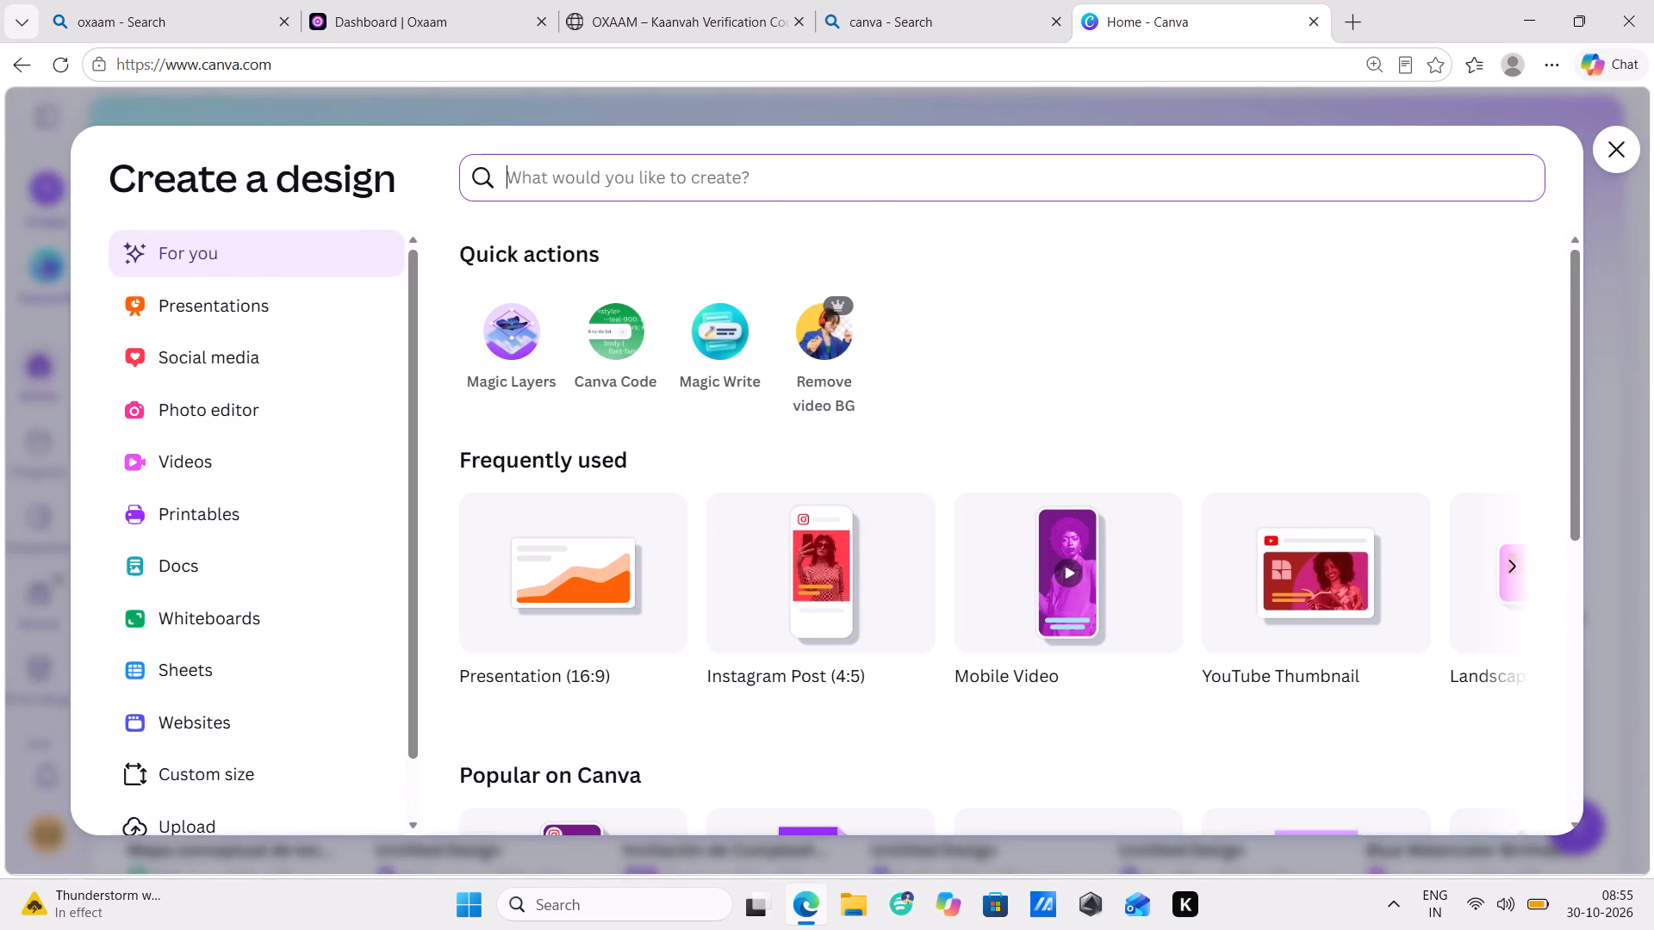
type("wedd")
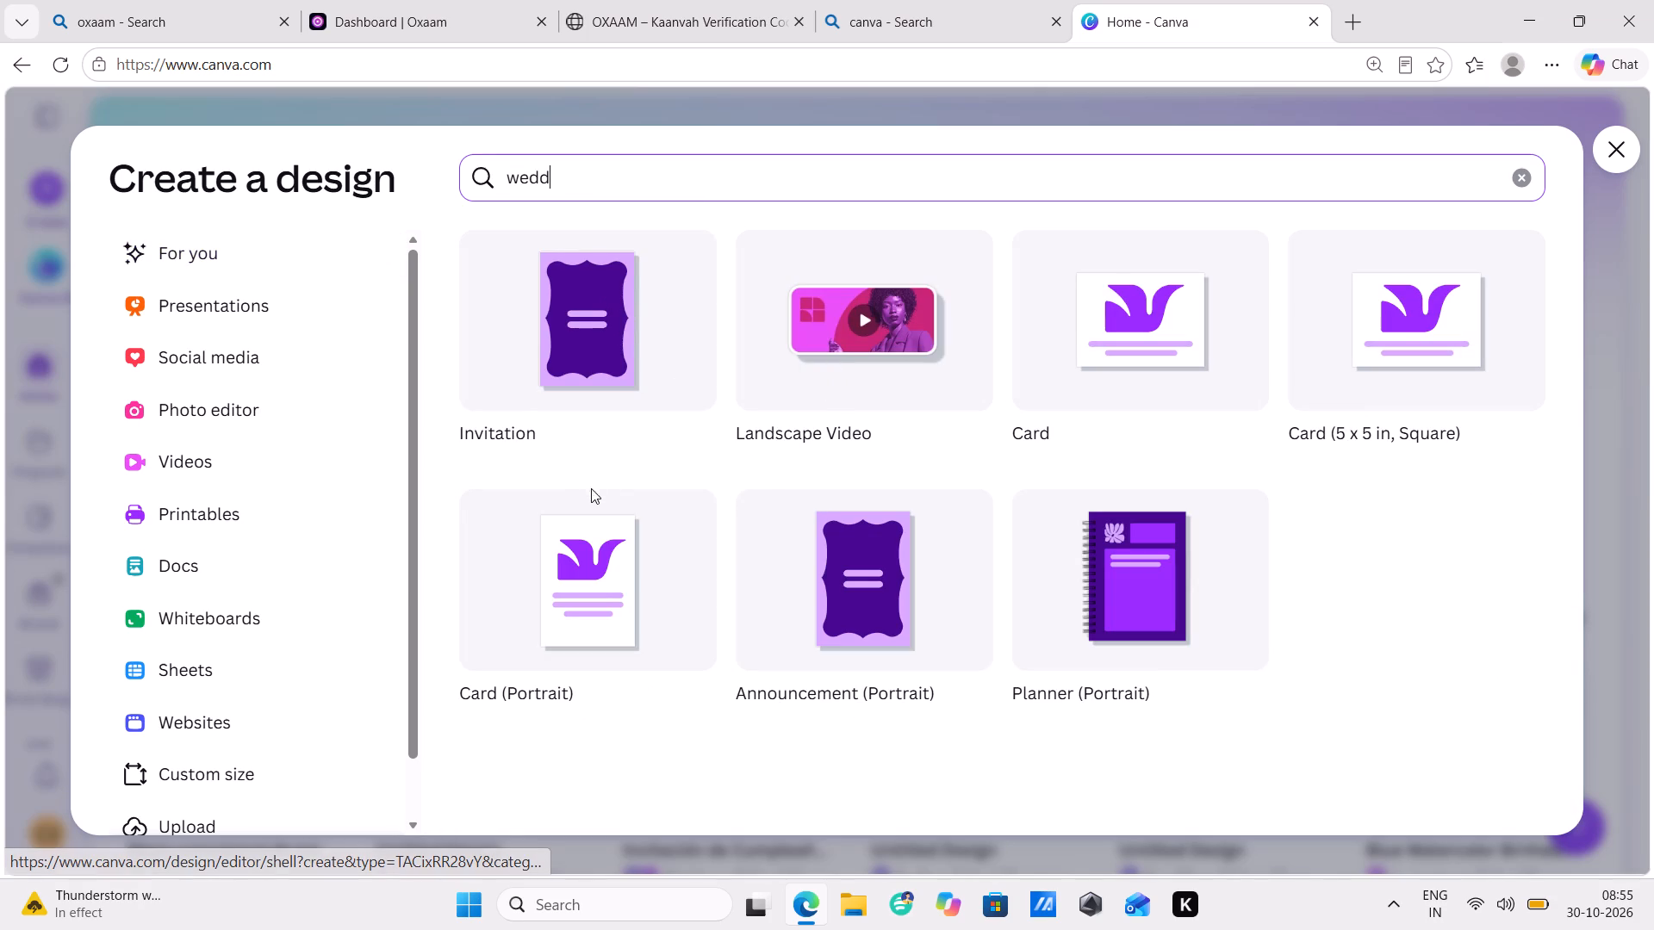
left_click(508, 337)
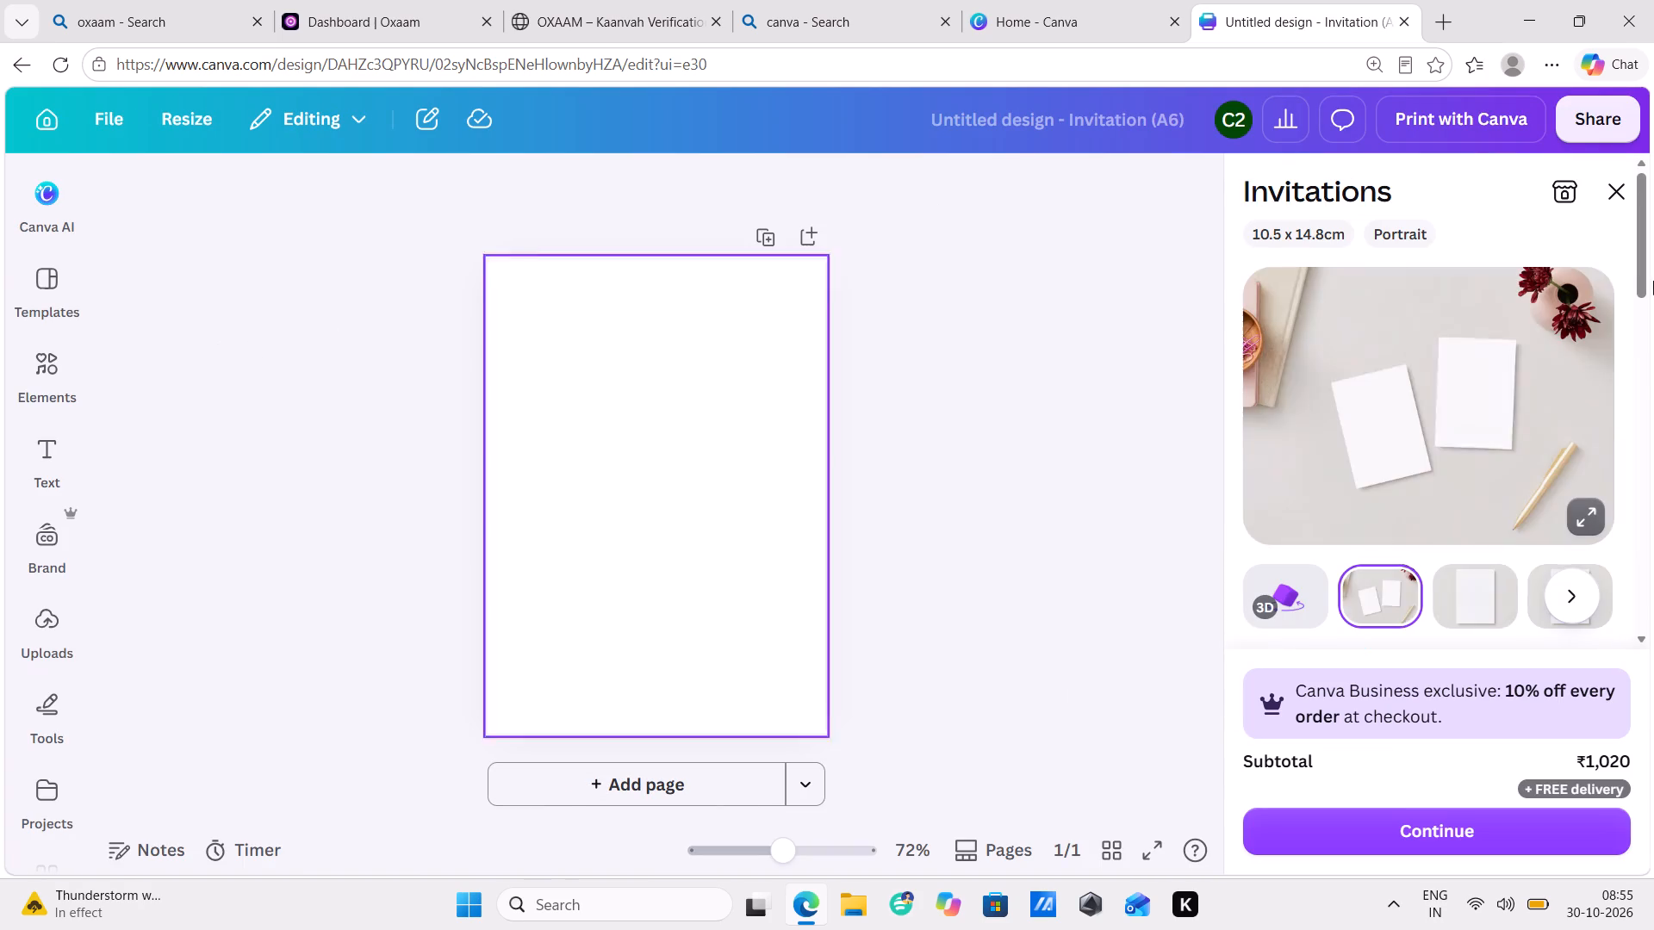
left_click(1619, 195)
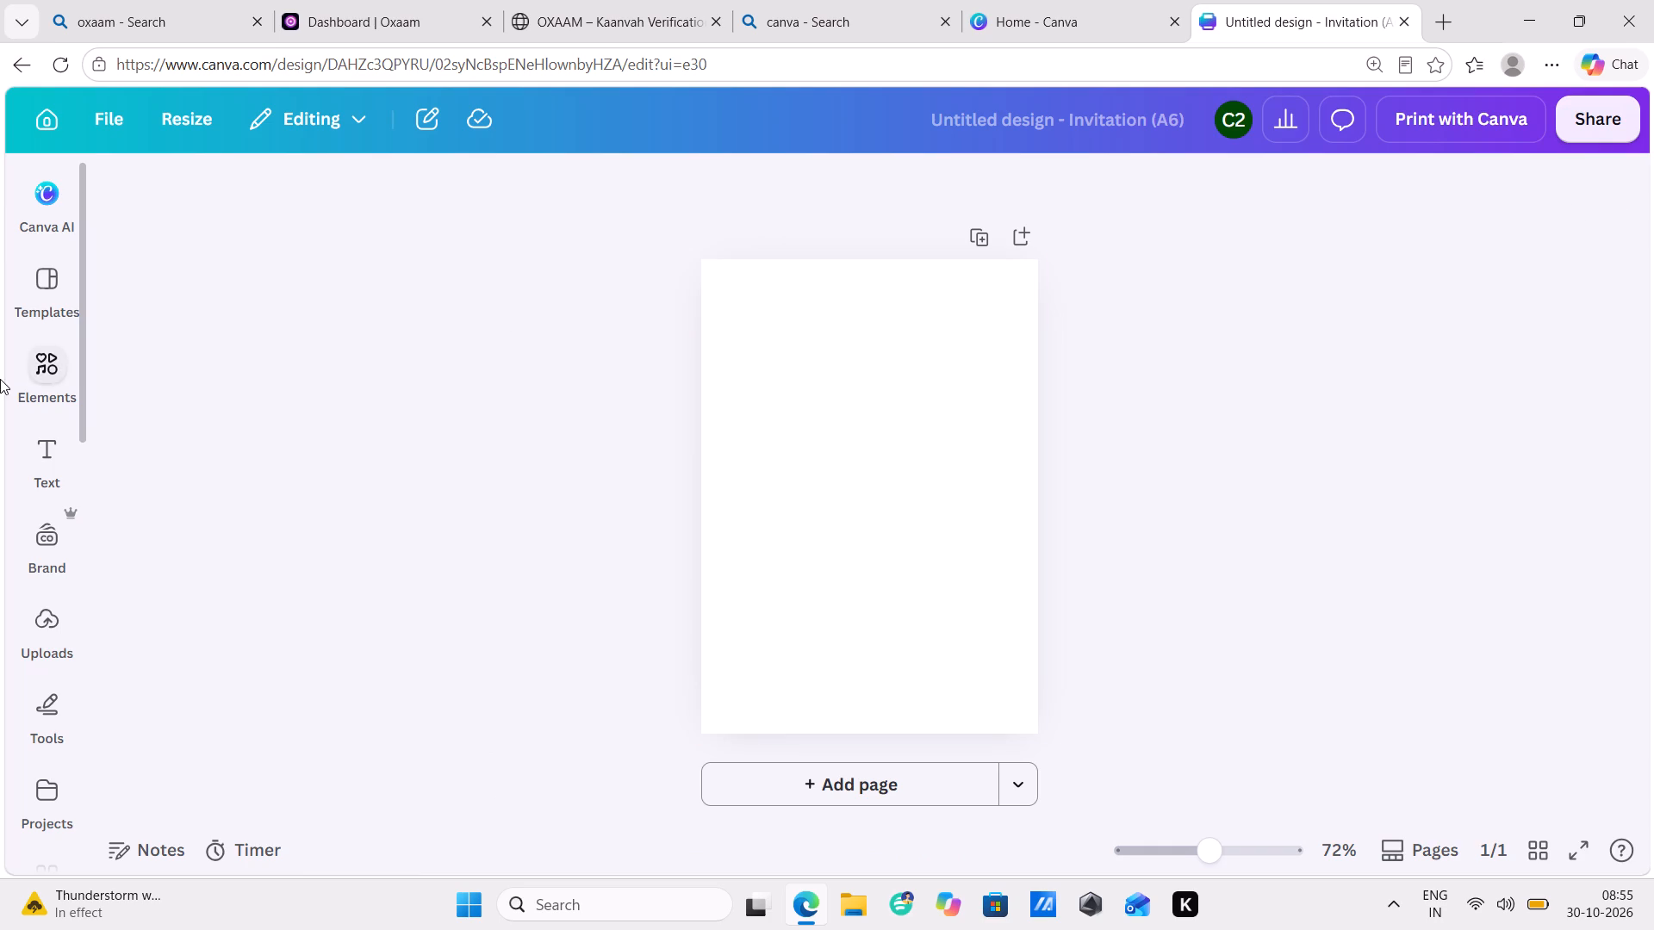
left_click(53, 278)
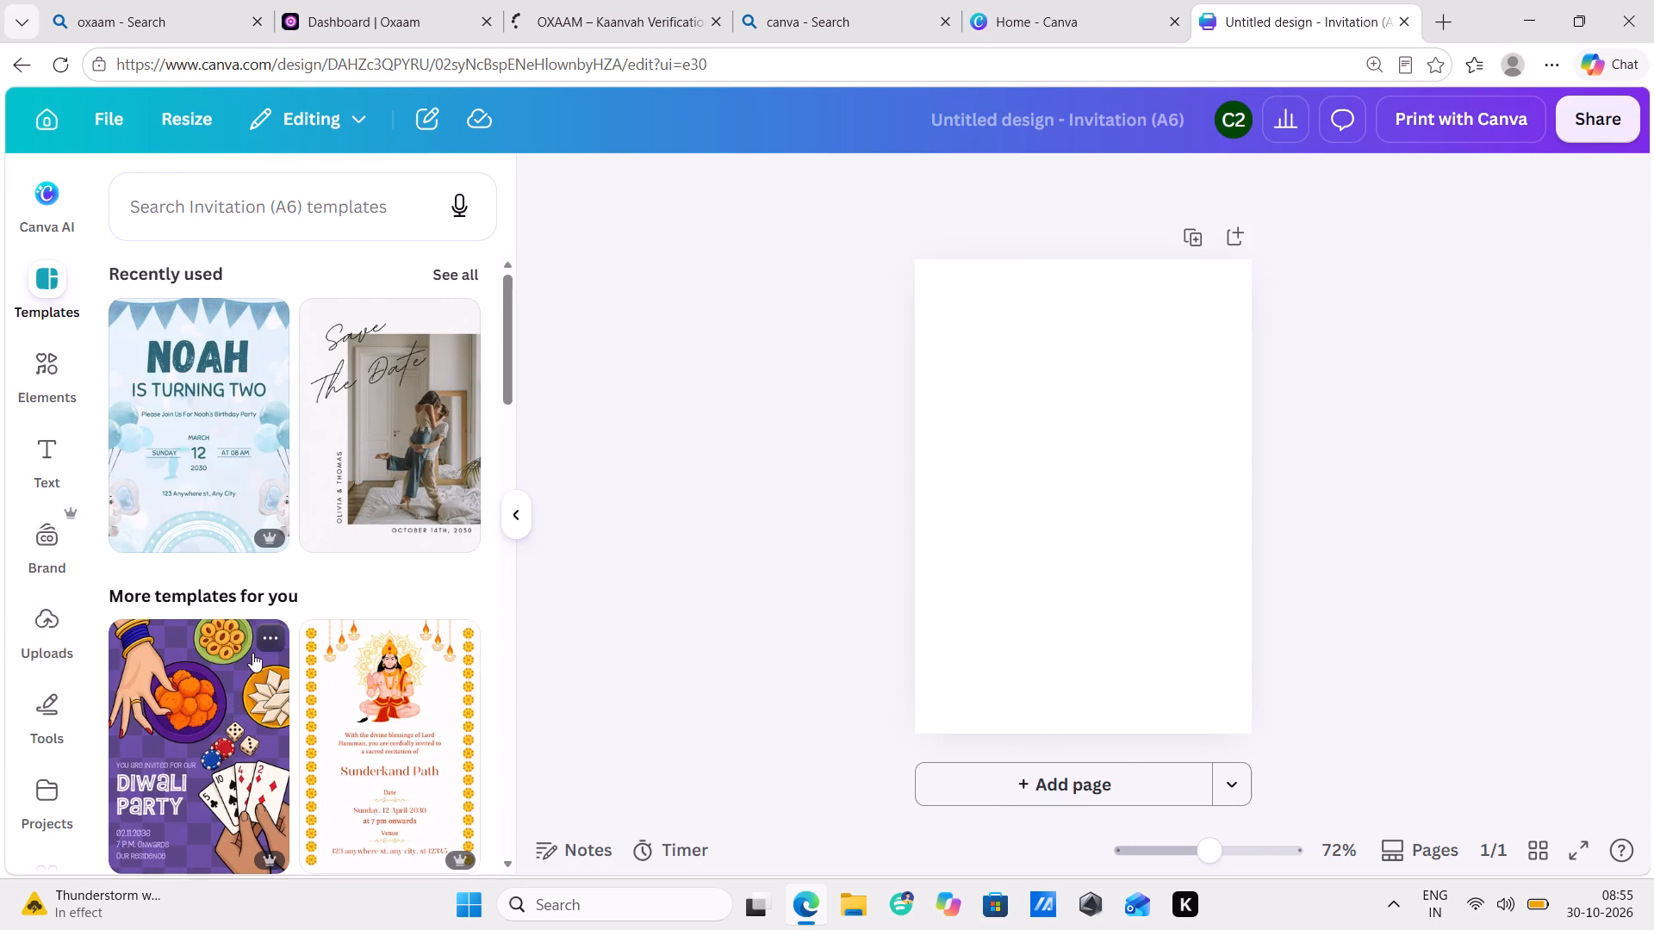
scroll(254, 653, "down", 4)
scroll(254, 653, "up", 5)
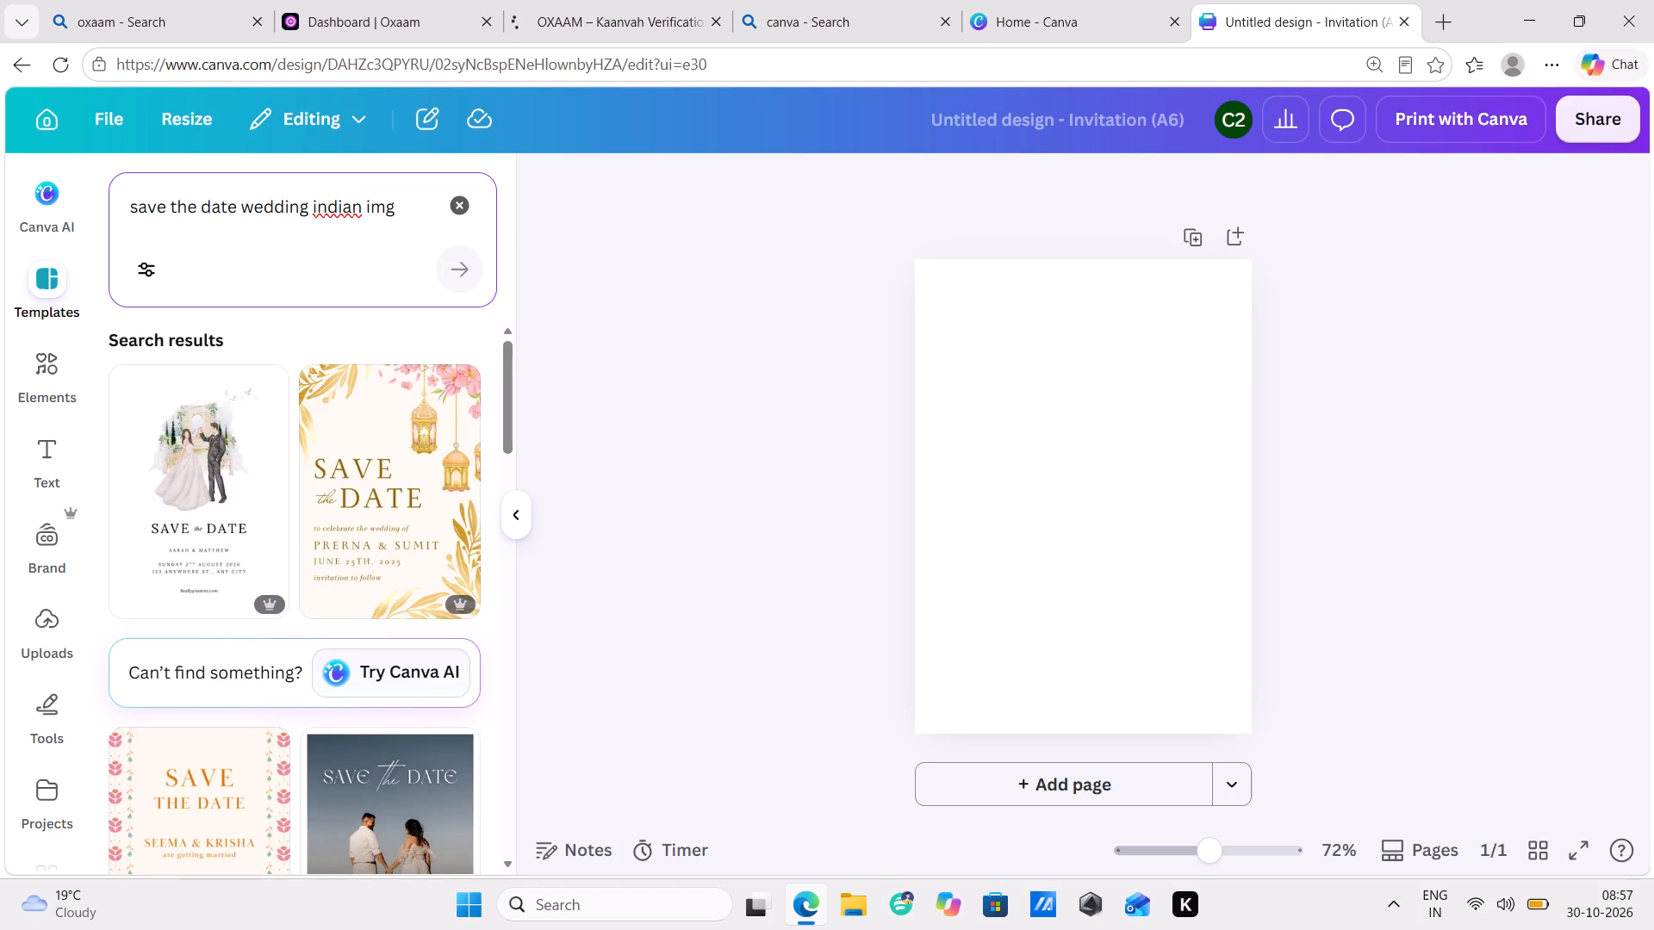
left_click(361, 214)
left_click(345, 318)
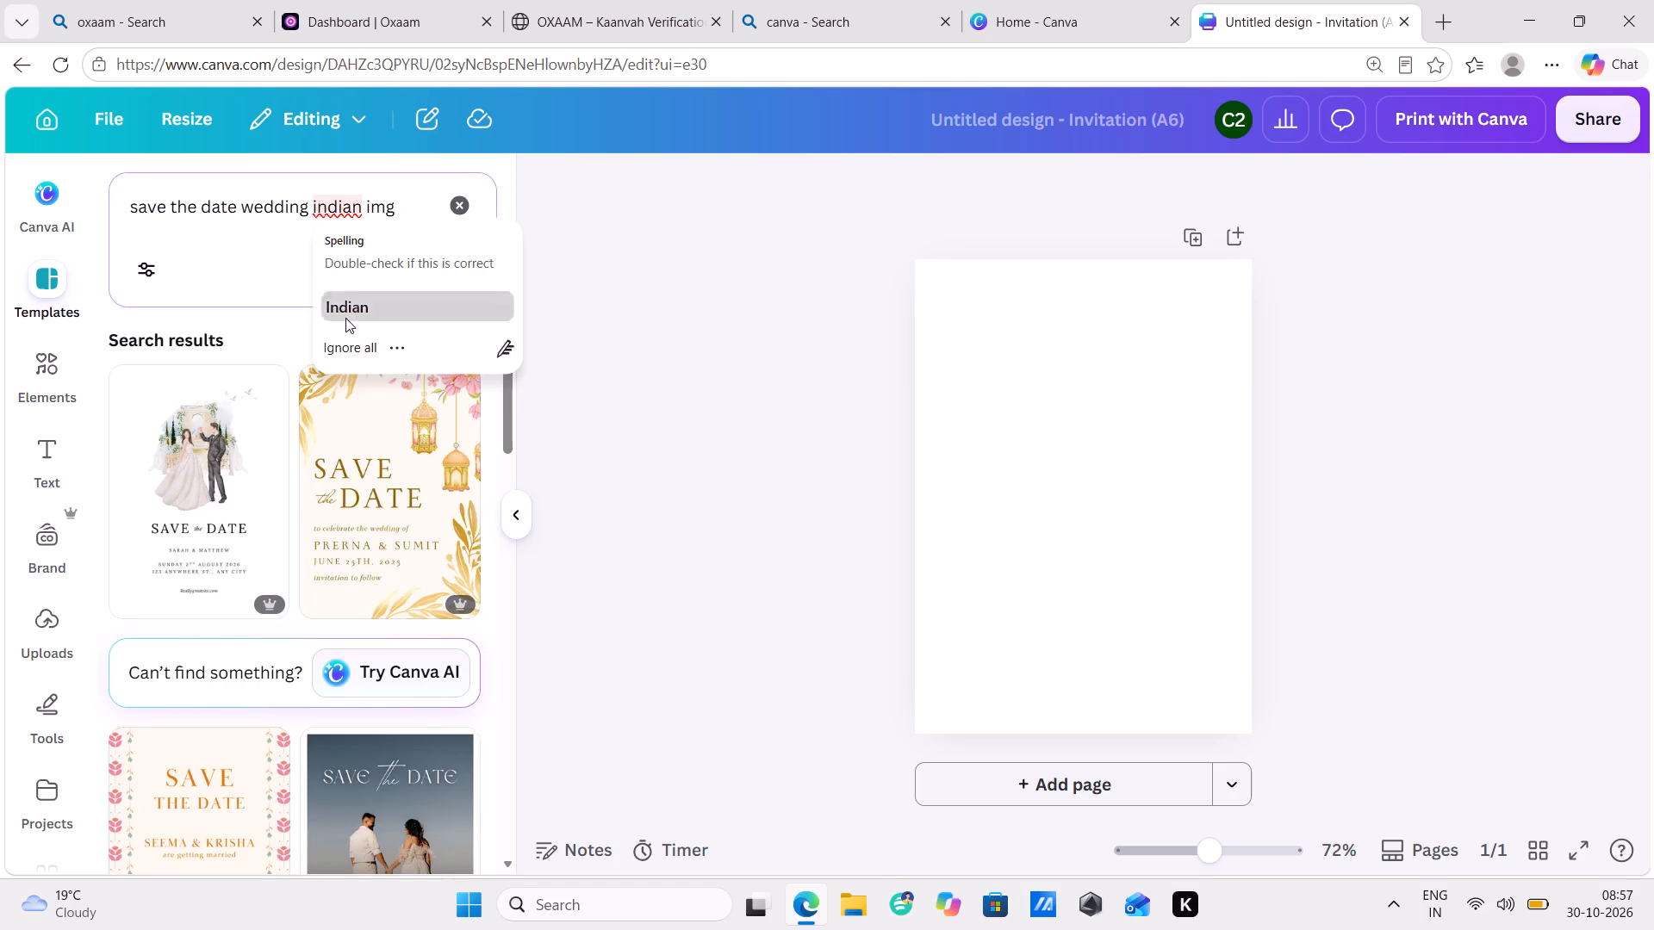
left_click(451, 274)
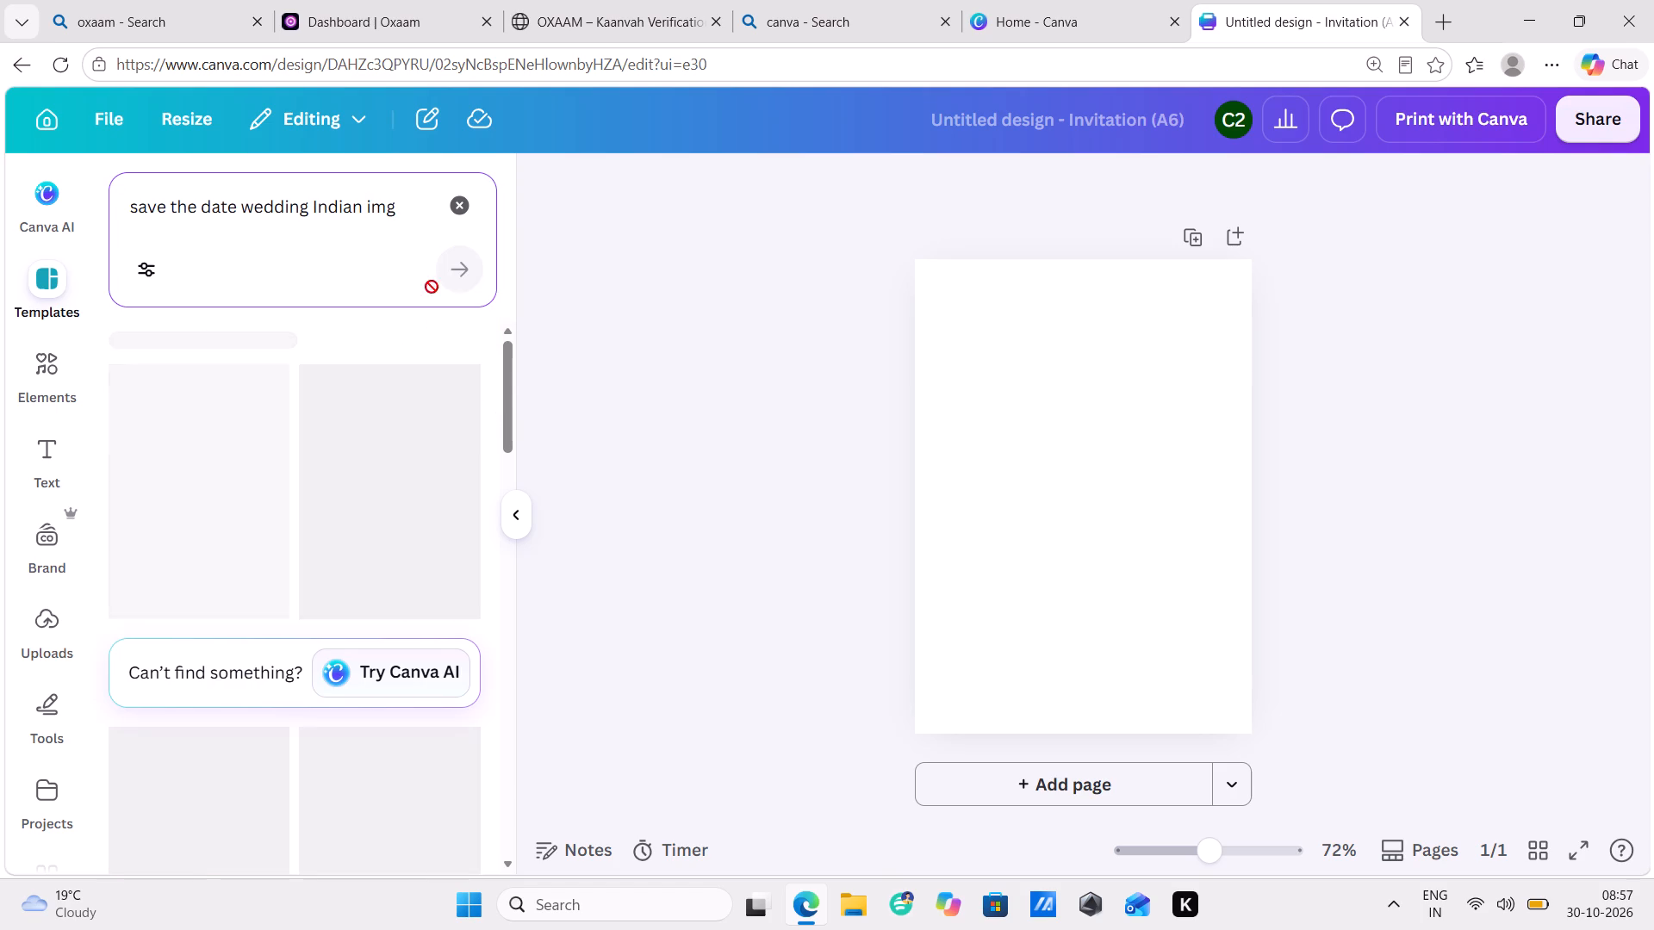
Place the purple-curtain "1 Month to go!" save-the-date template with the illustrated Indian couple on the blank page.
scroll(242, 564, "down", 1)
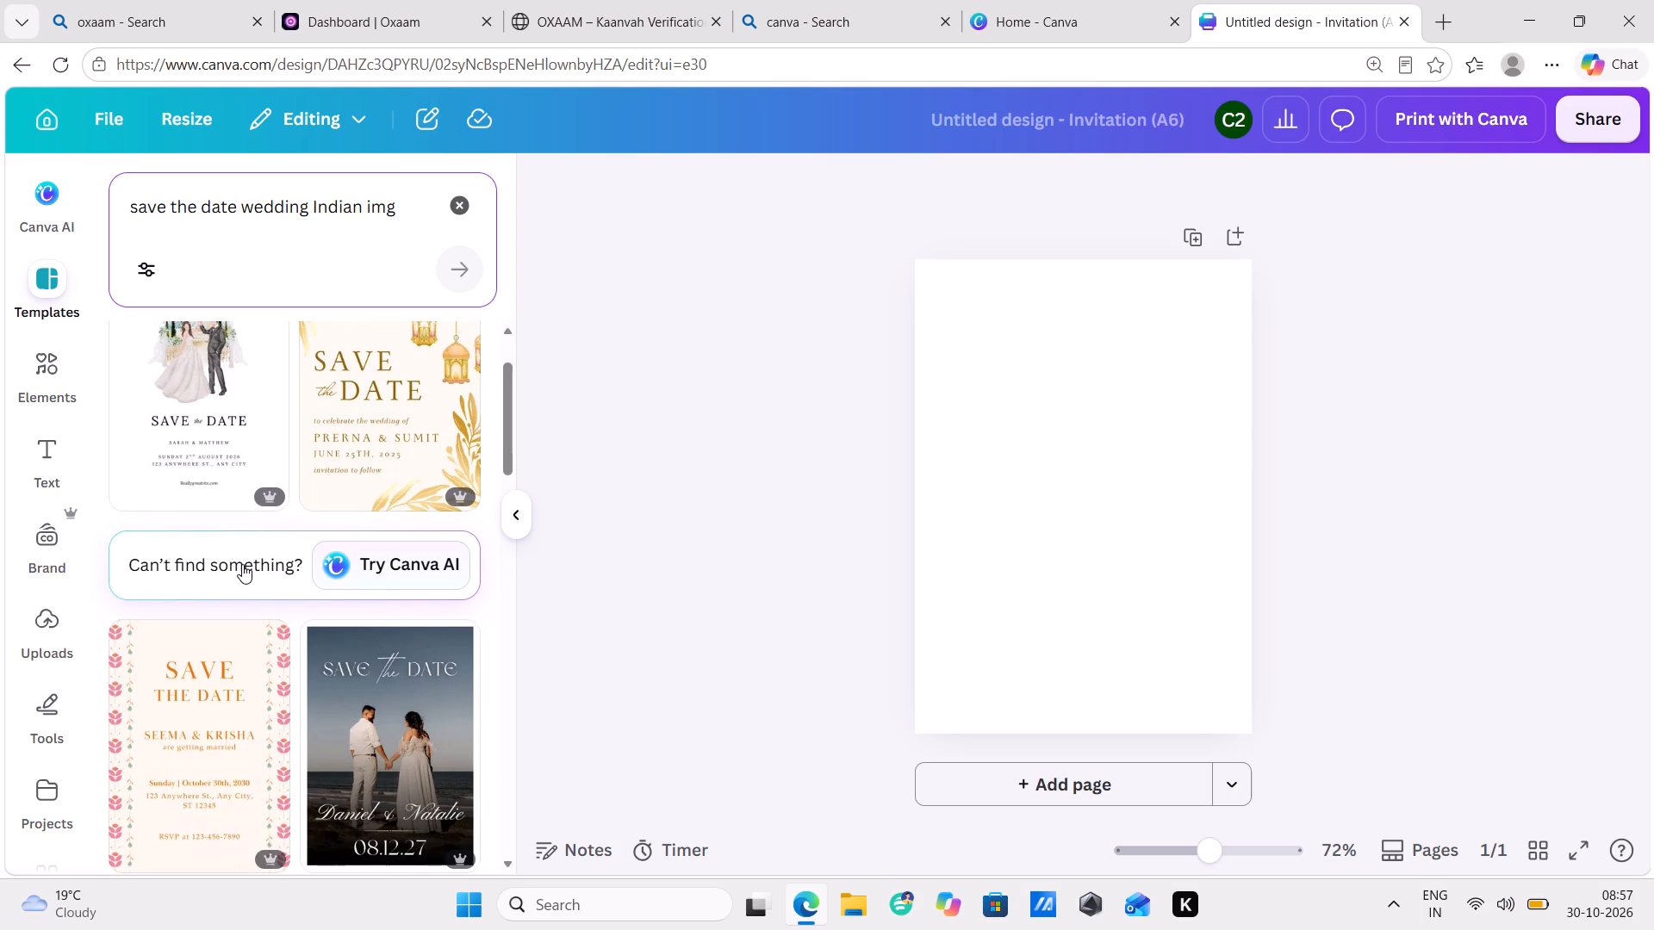
scroll(242, 564, "up", 1)
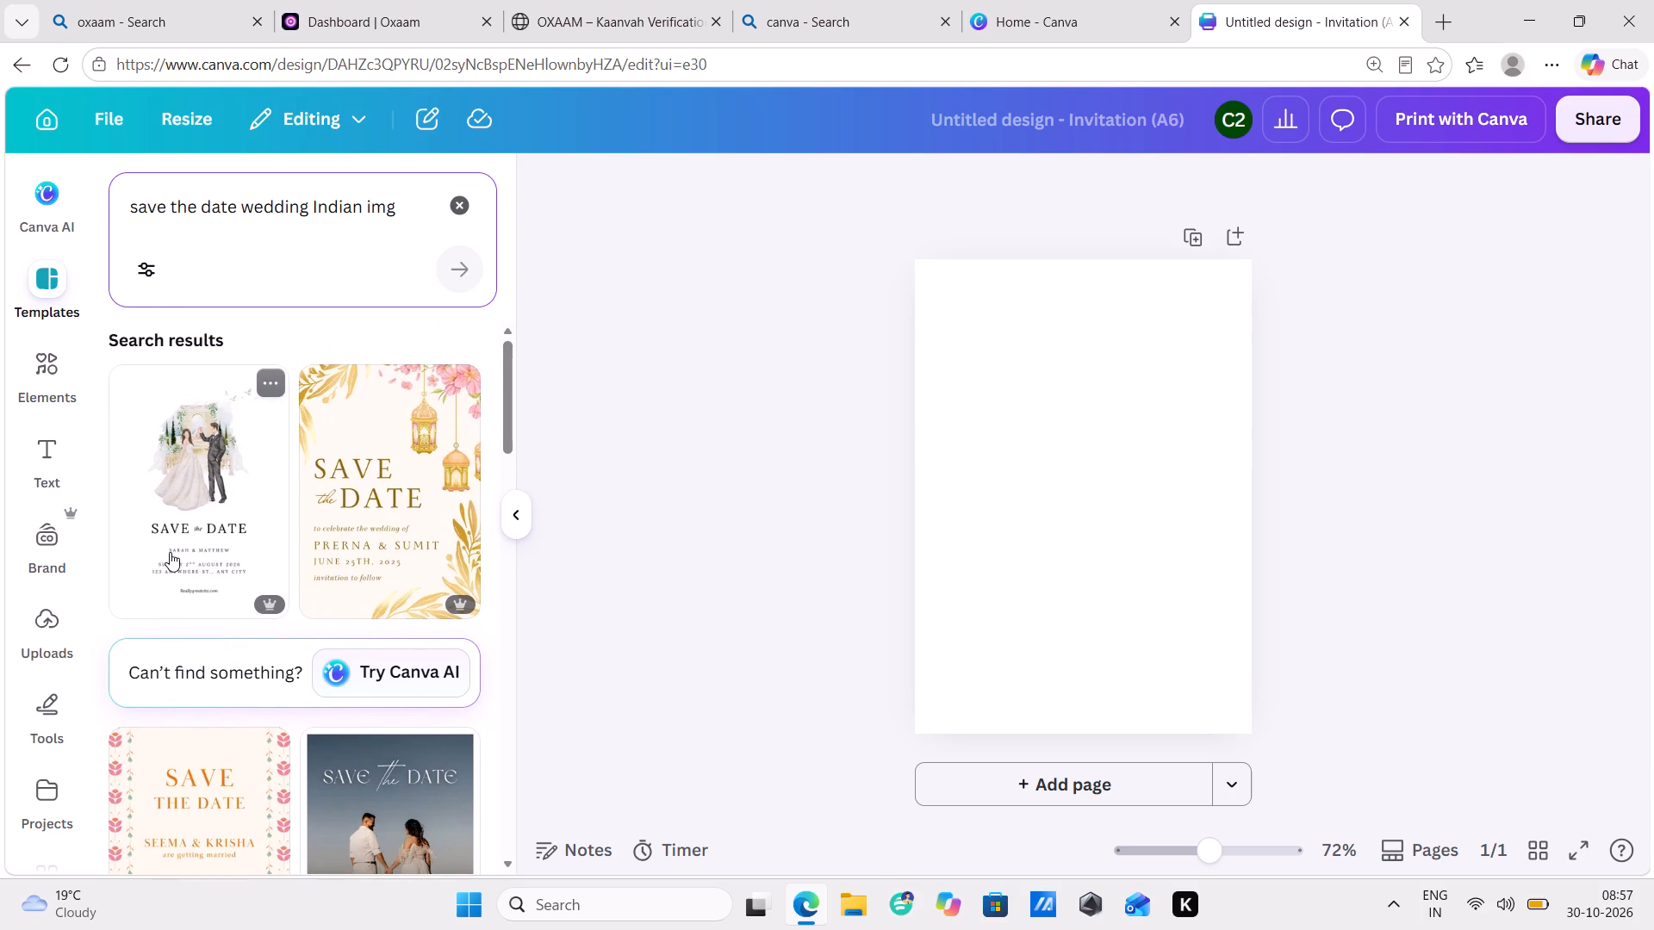
scroll(179, 528, "down", 4)
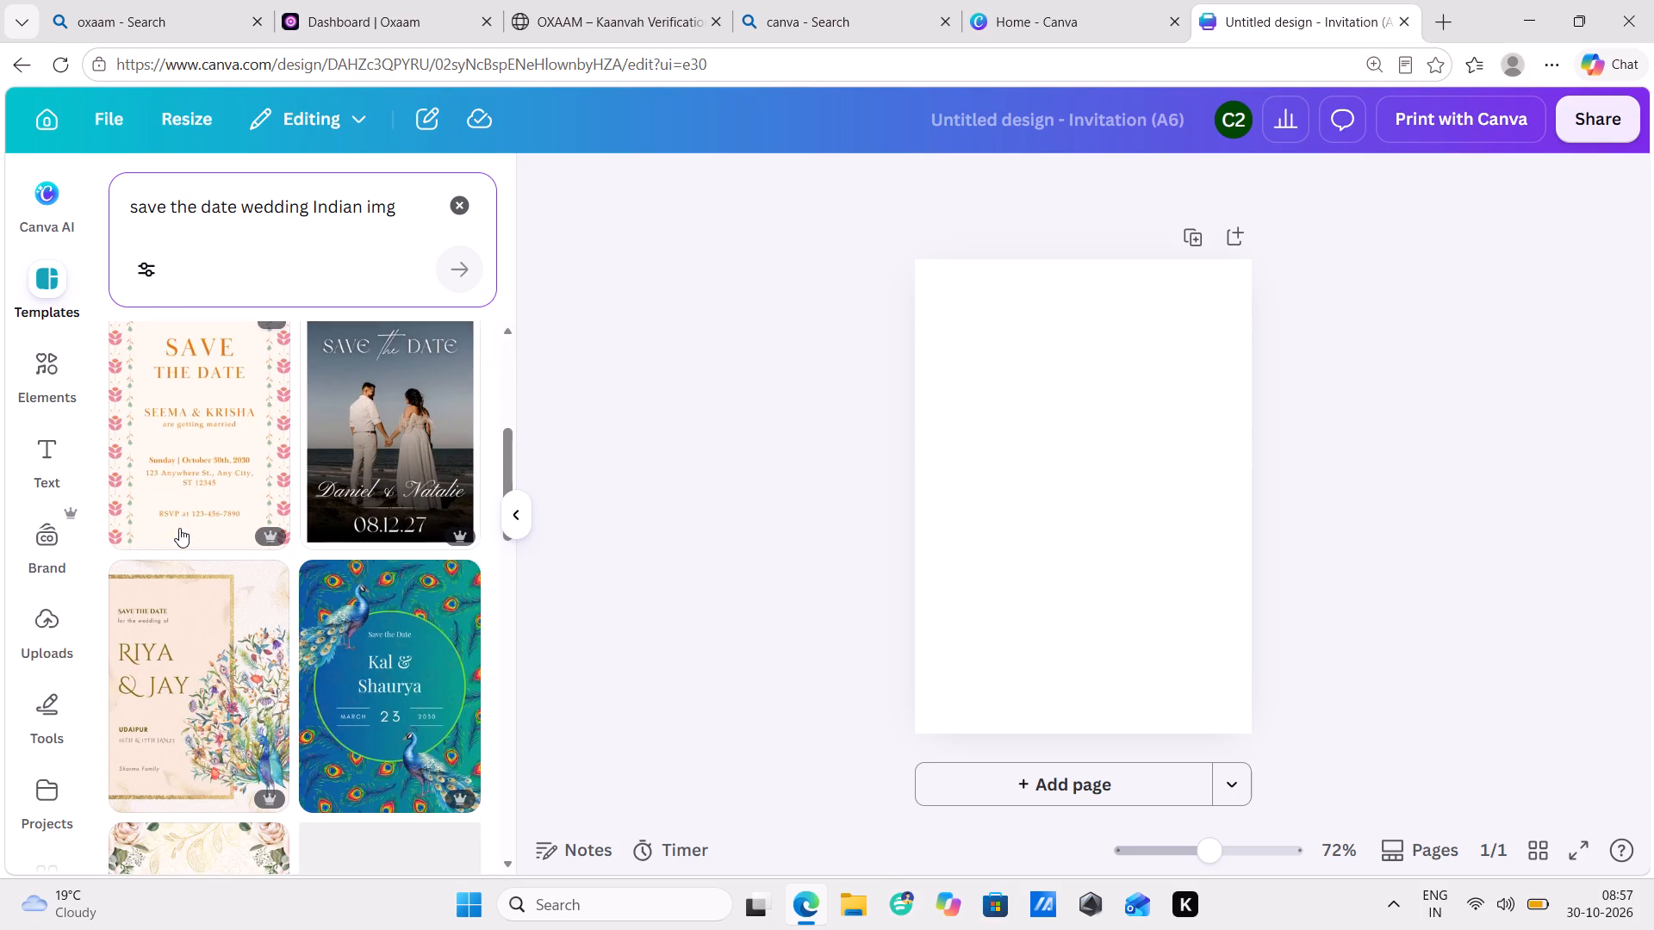
scroll(179, 528, "down", 2)
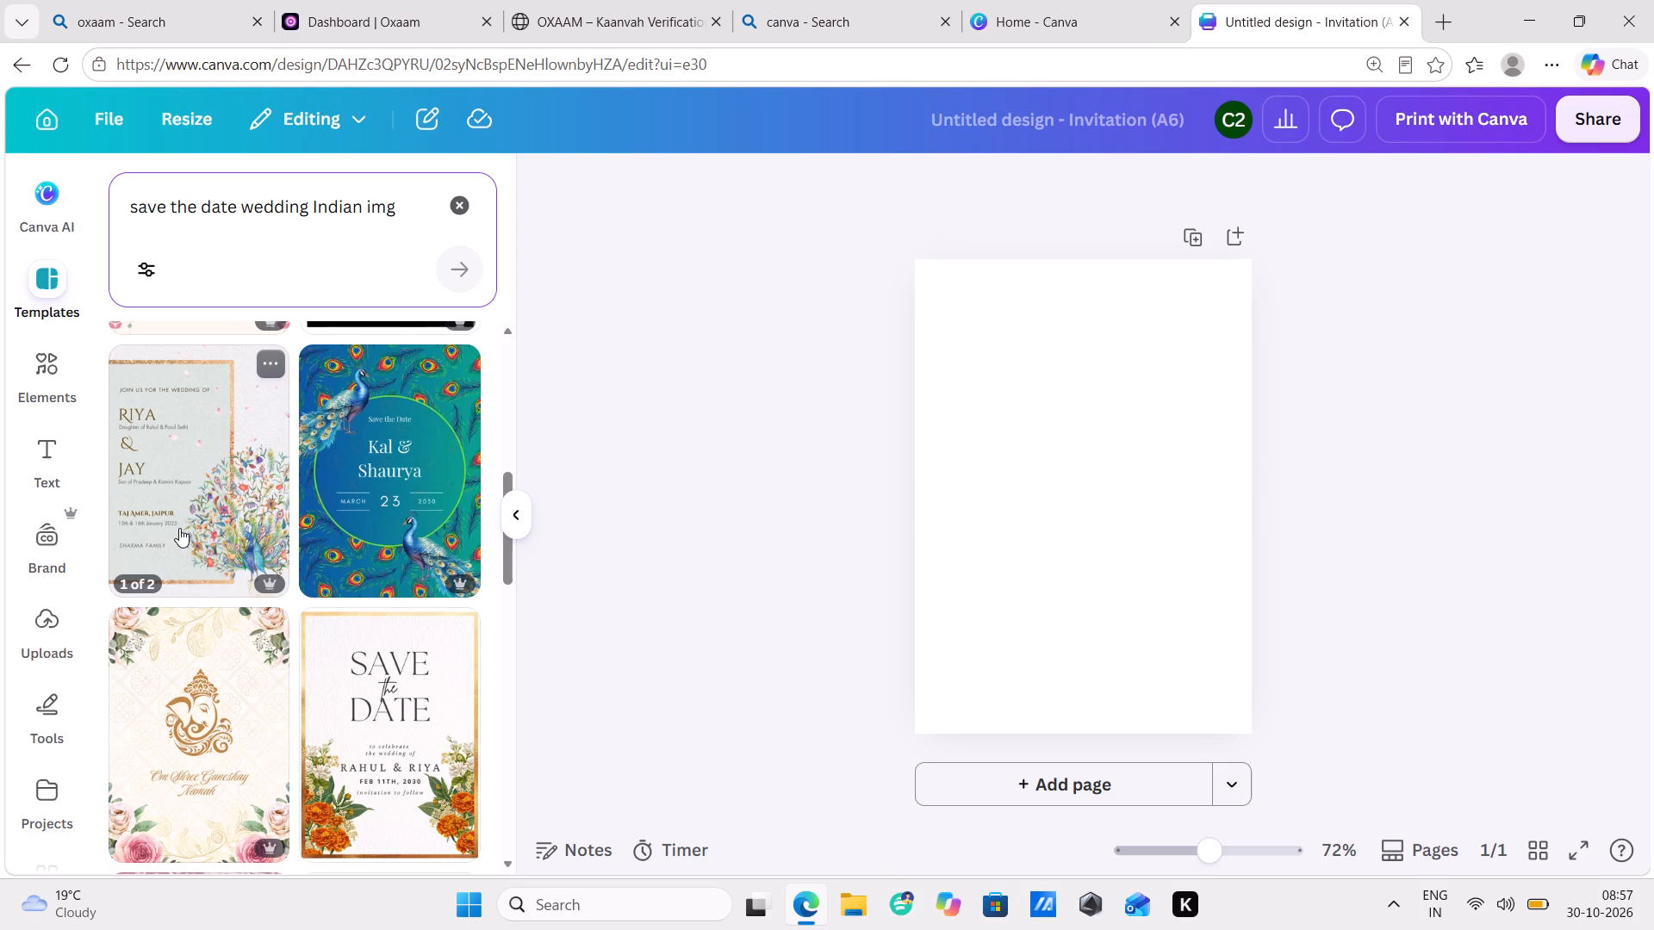
scroll(179, 528, "down", 4)
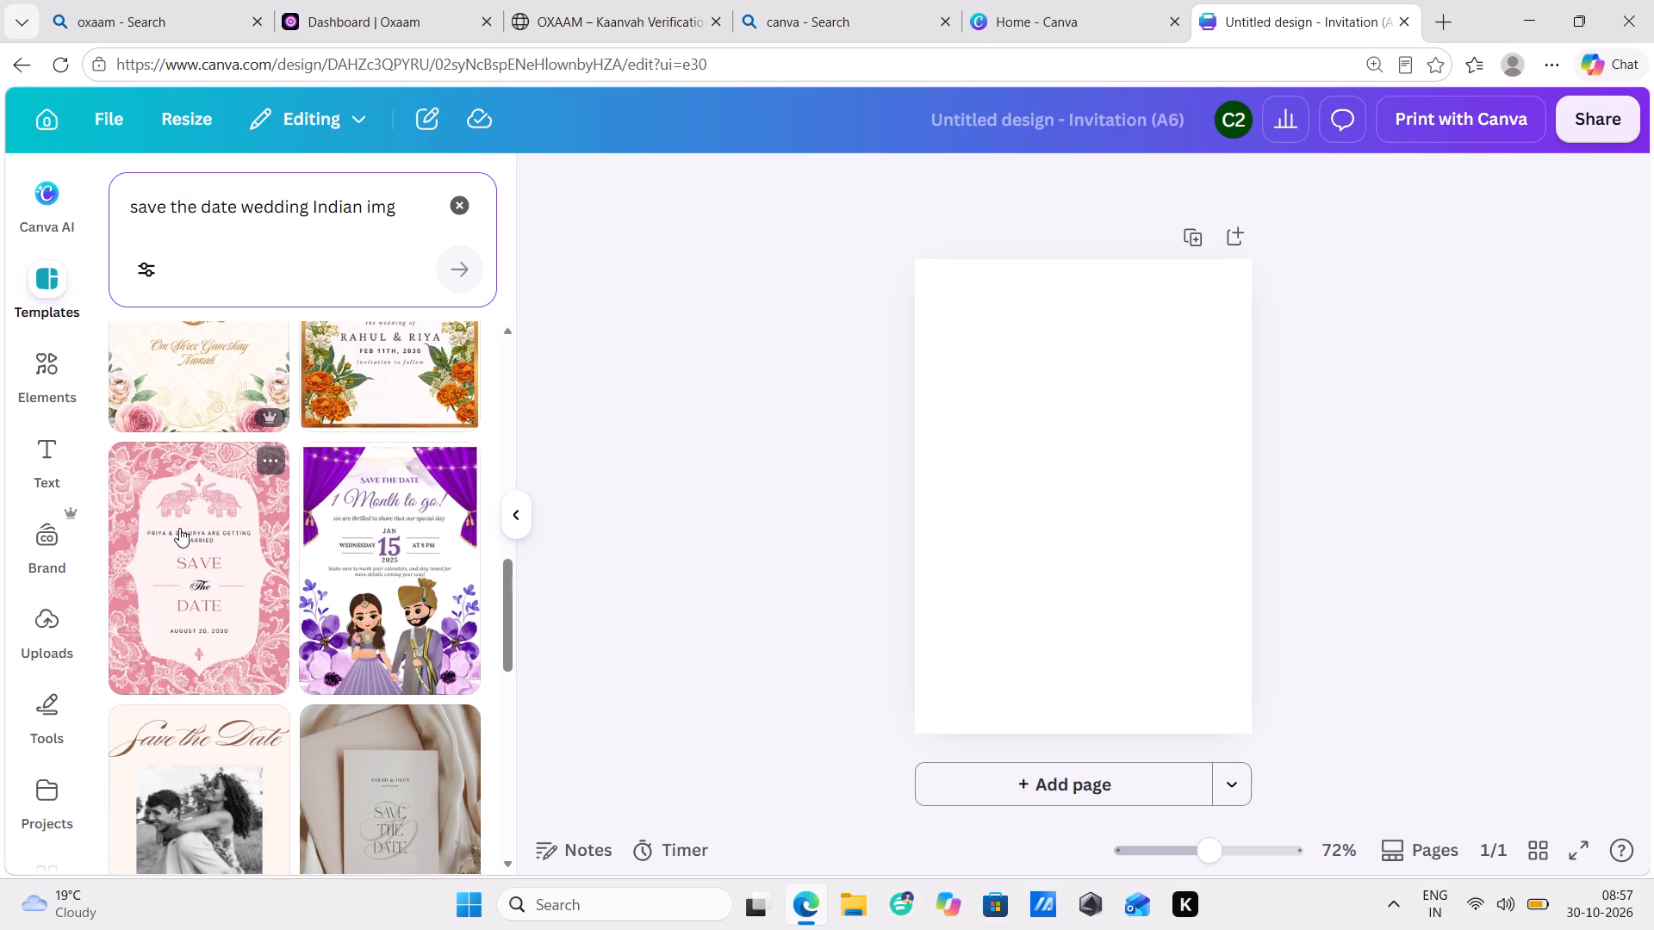
scroll(179, 528, "down", 1)
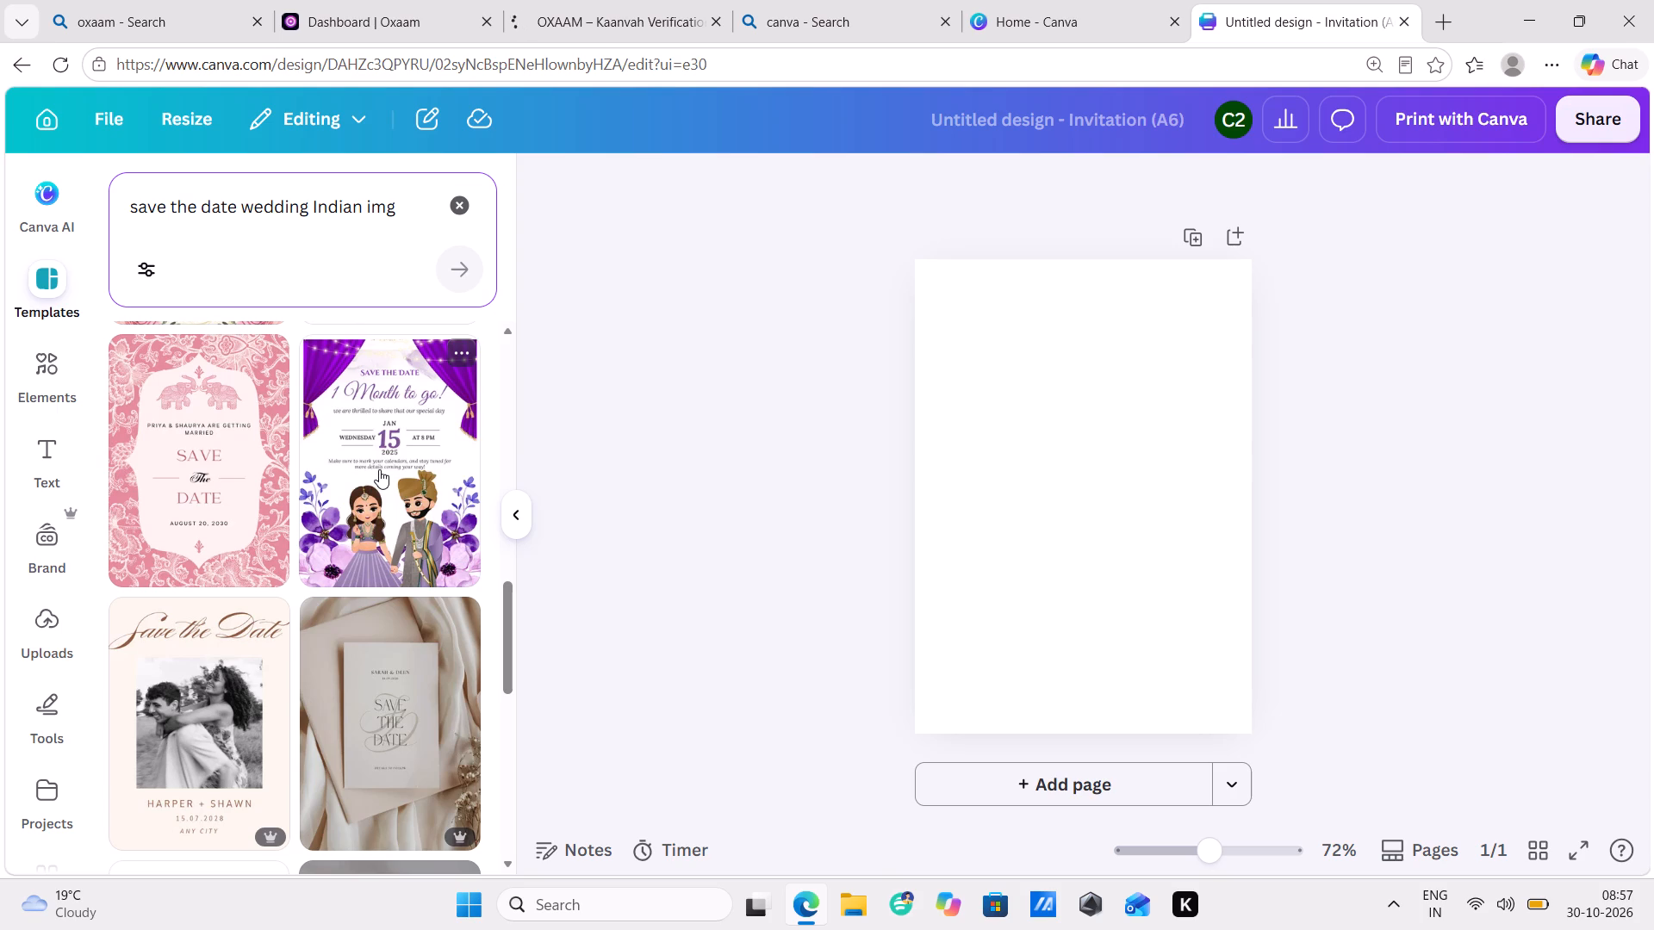
left_click_drag(379, 469, 1034, 448)
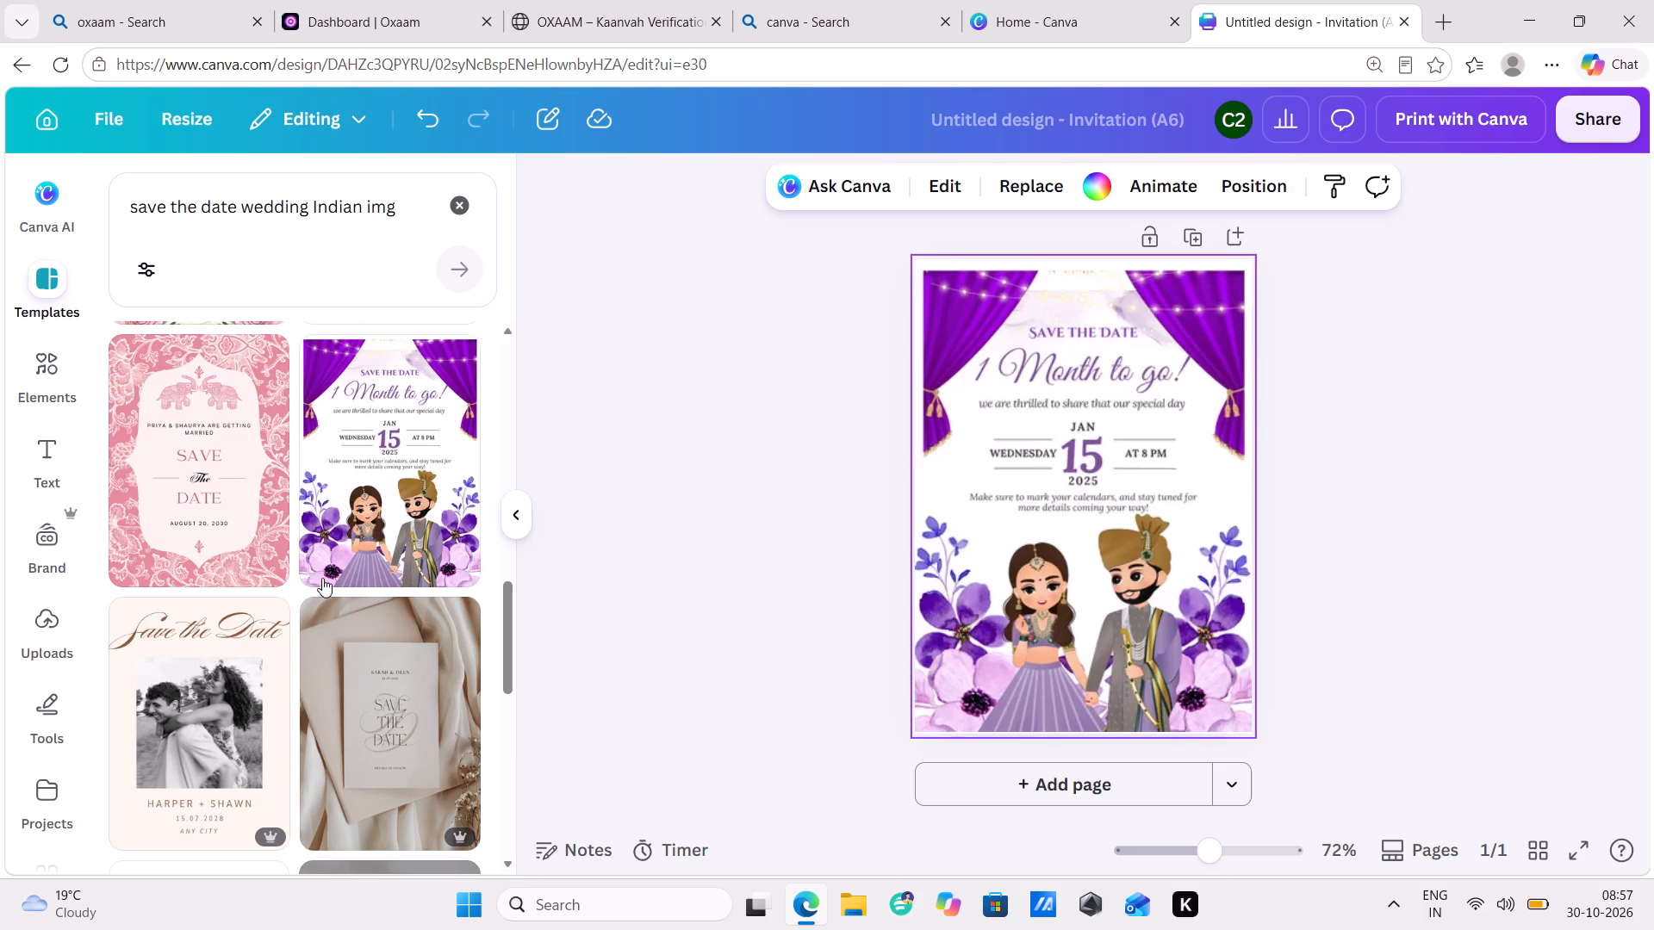
Browse further through the "save the date wedding Indian img" templates for alternative Indian wedding designs.
scroll(355, 511, "down", 1)
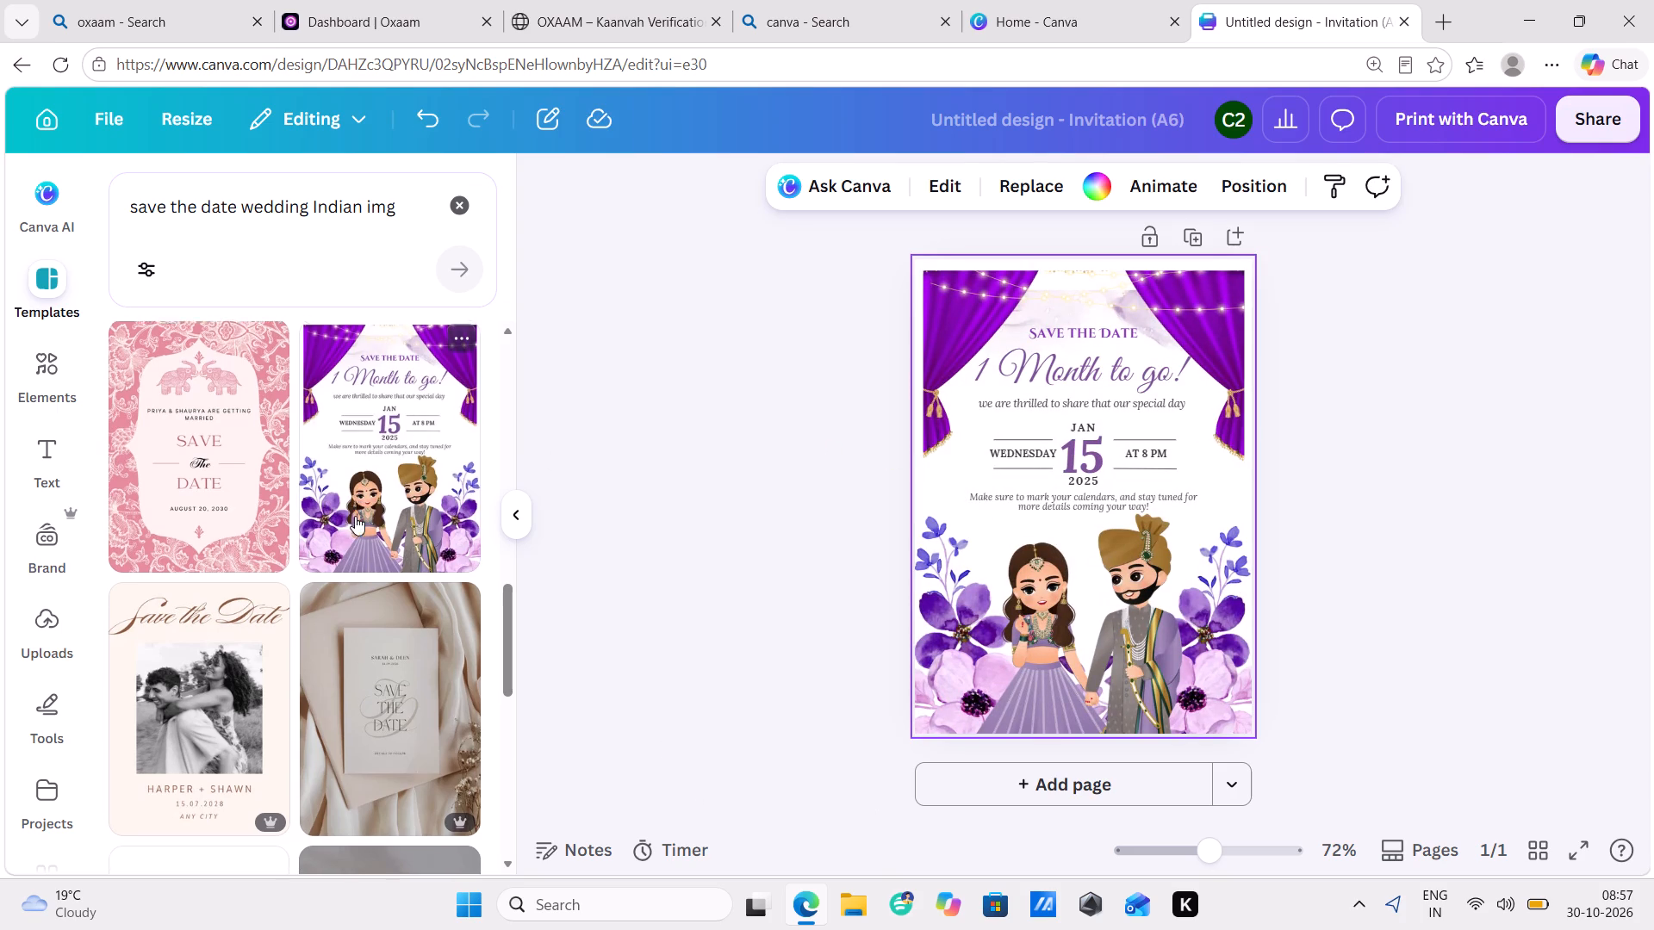
scroll(355, 516, "down", 1)
scroll(292, 553, "down", 7)
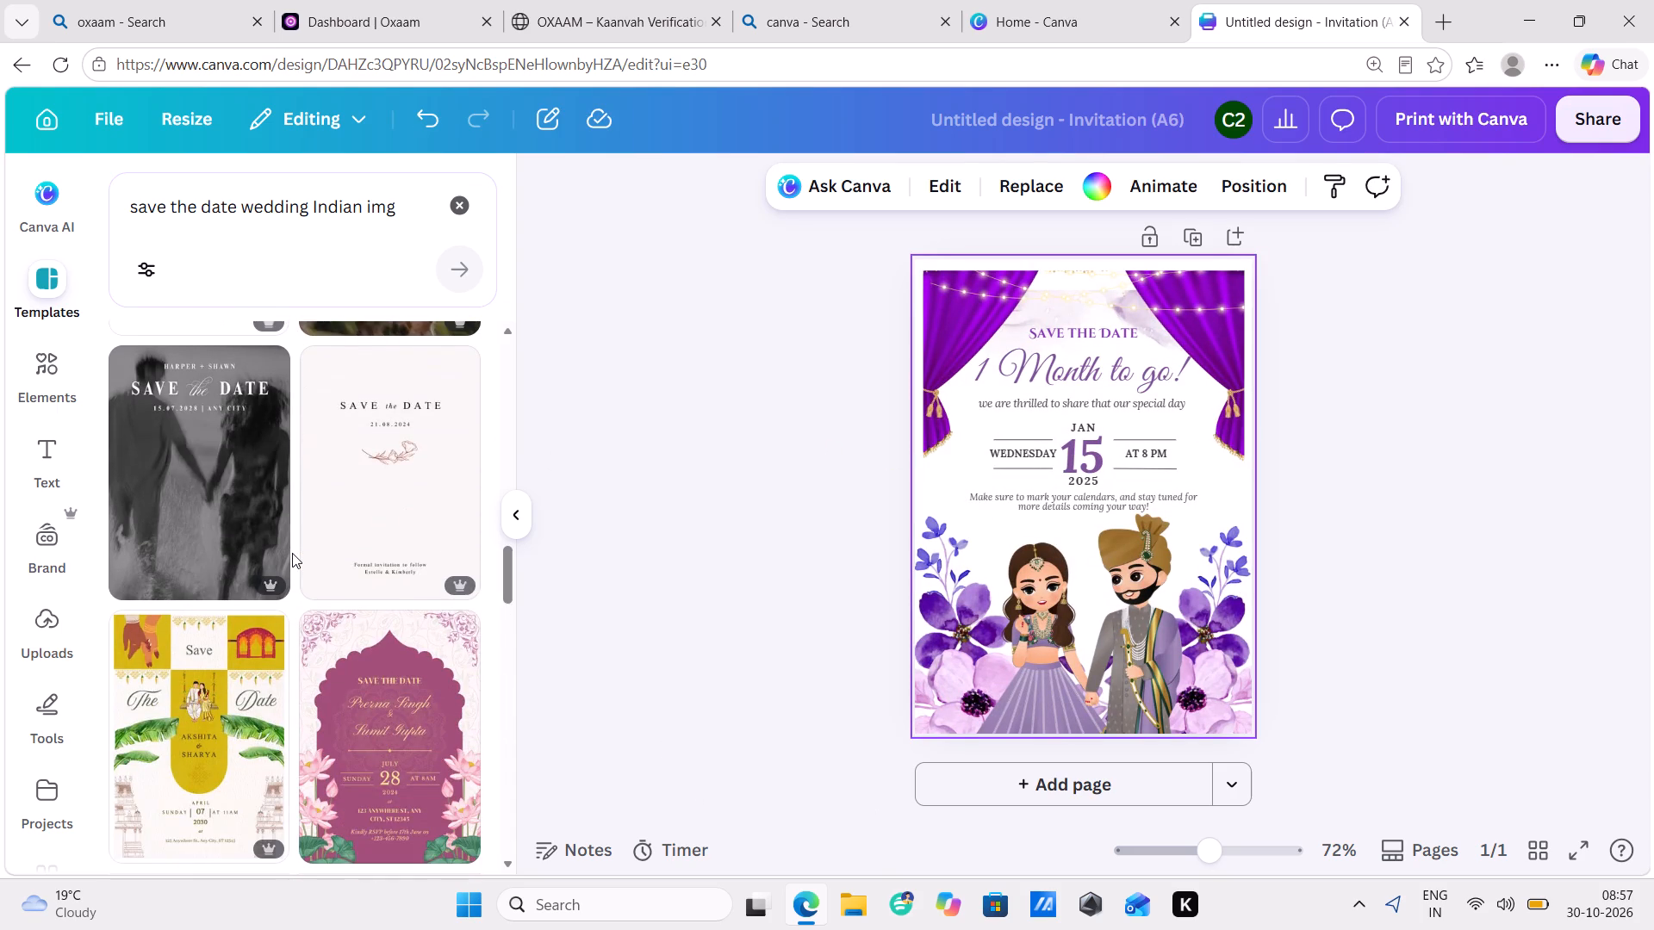
scroll(292, 553, "down", 6)
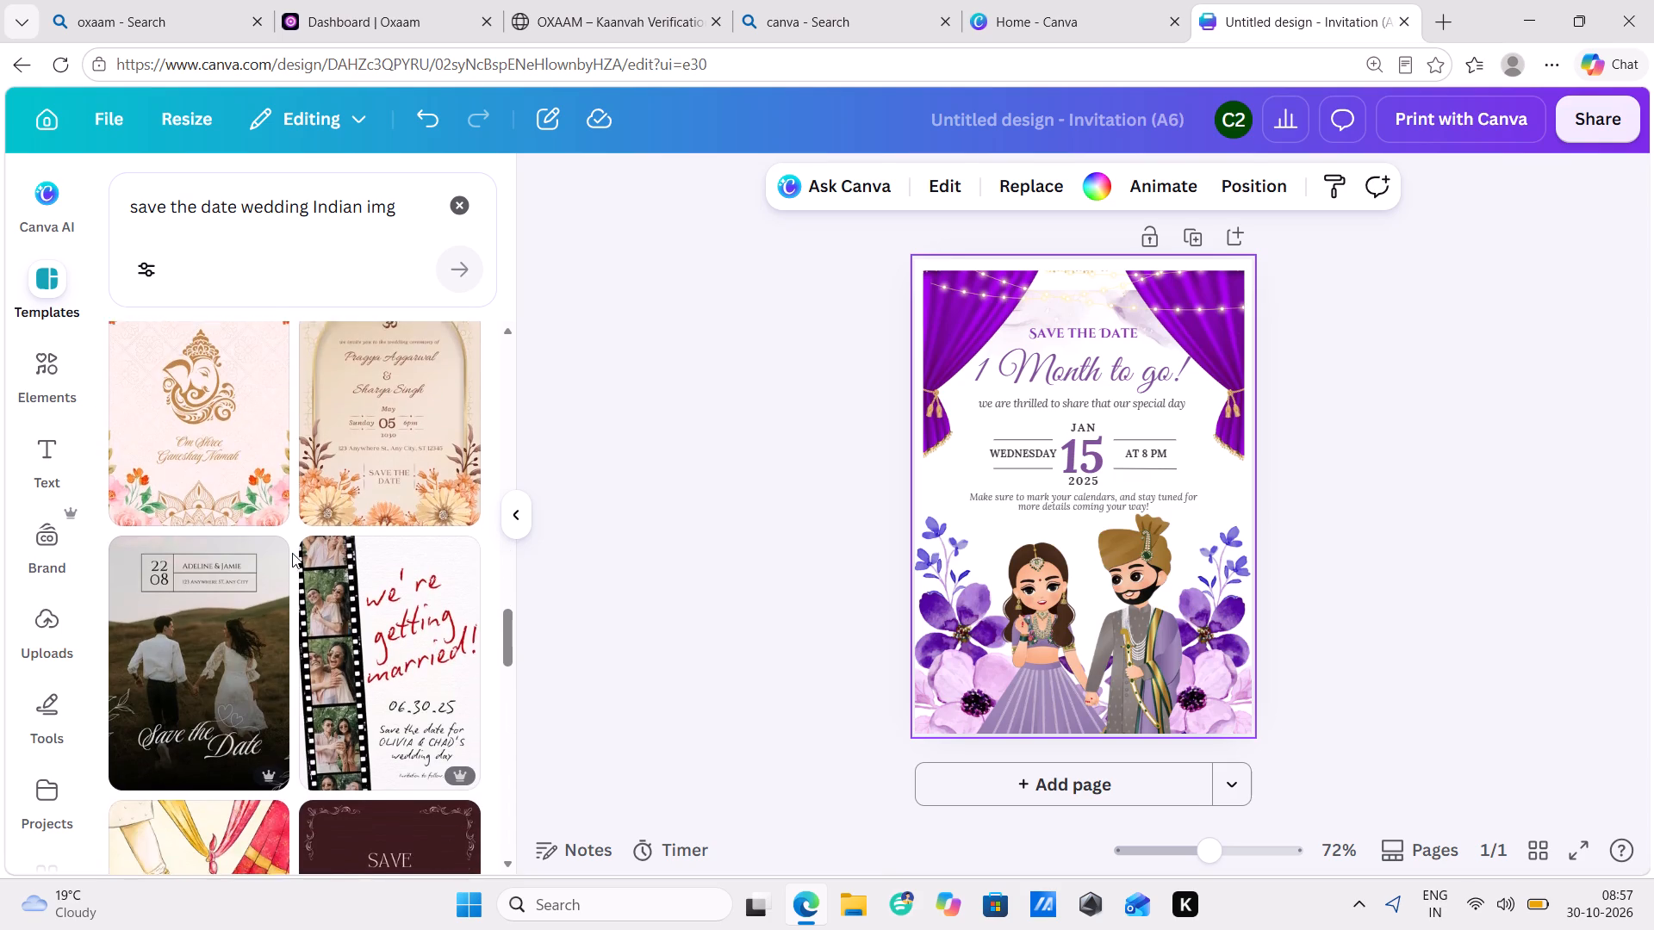
scroll(292, 553, "up", 1)
scroll(292, 553, "down", 7)
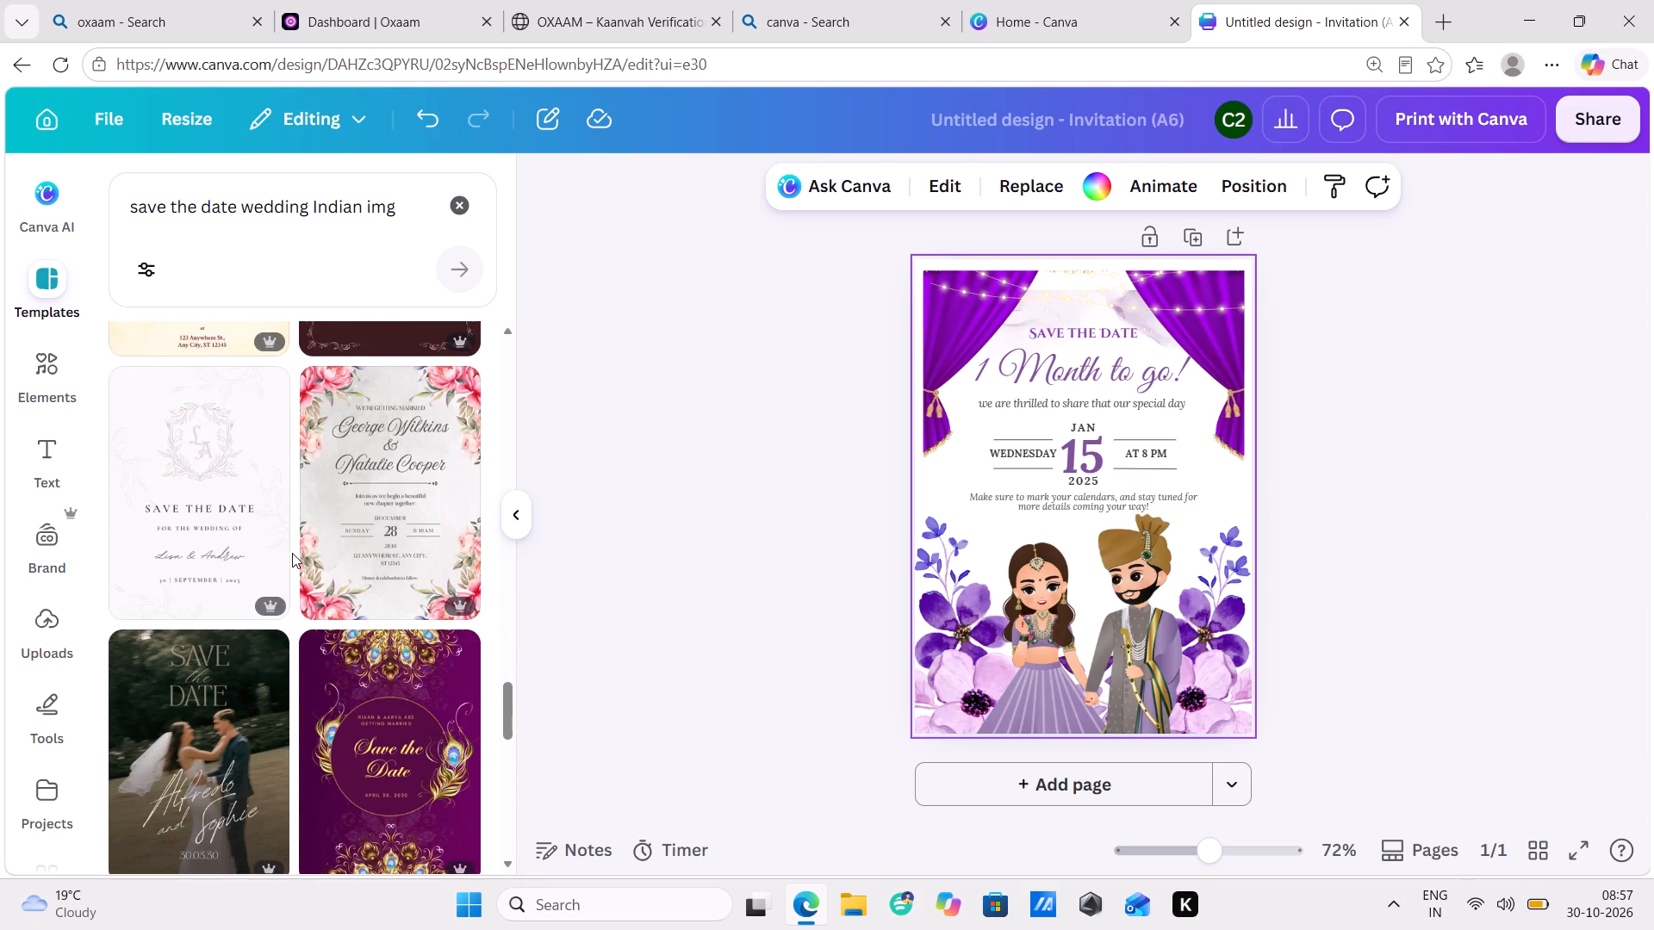
scroll(292, 553, "down", 6)
scroll(292, 553, "up", 1)
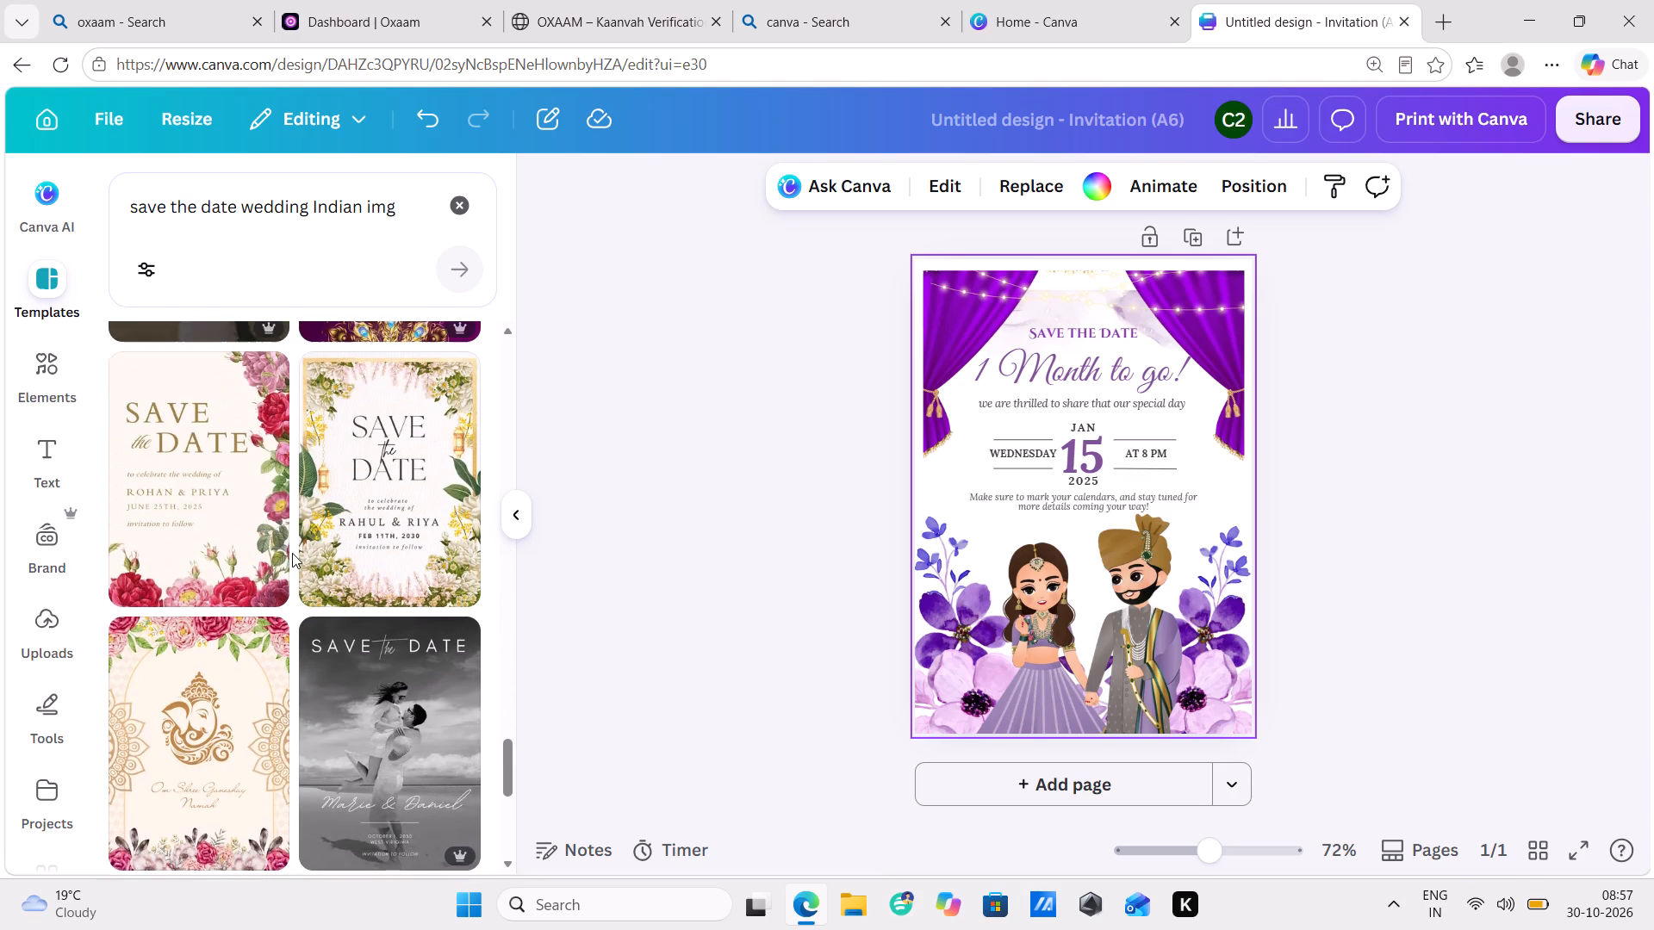
scroll(292, 553, "up", 1)
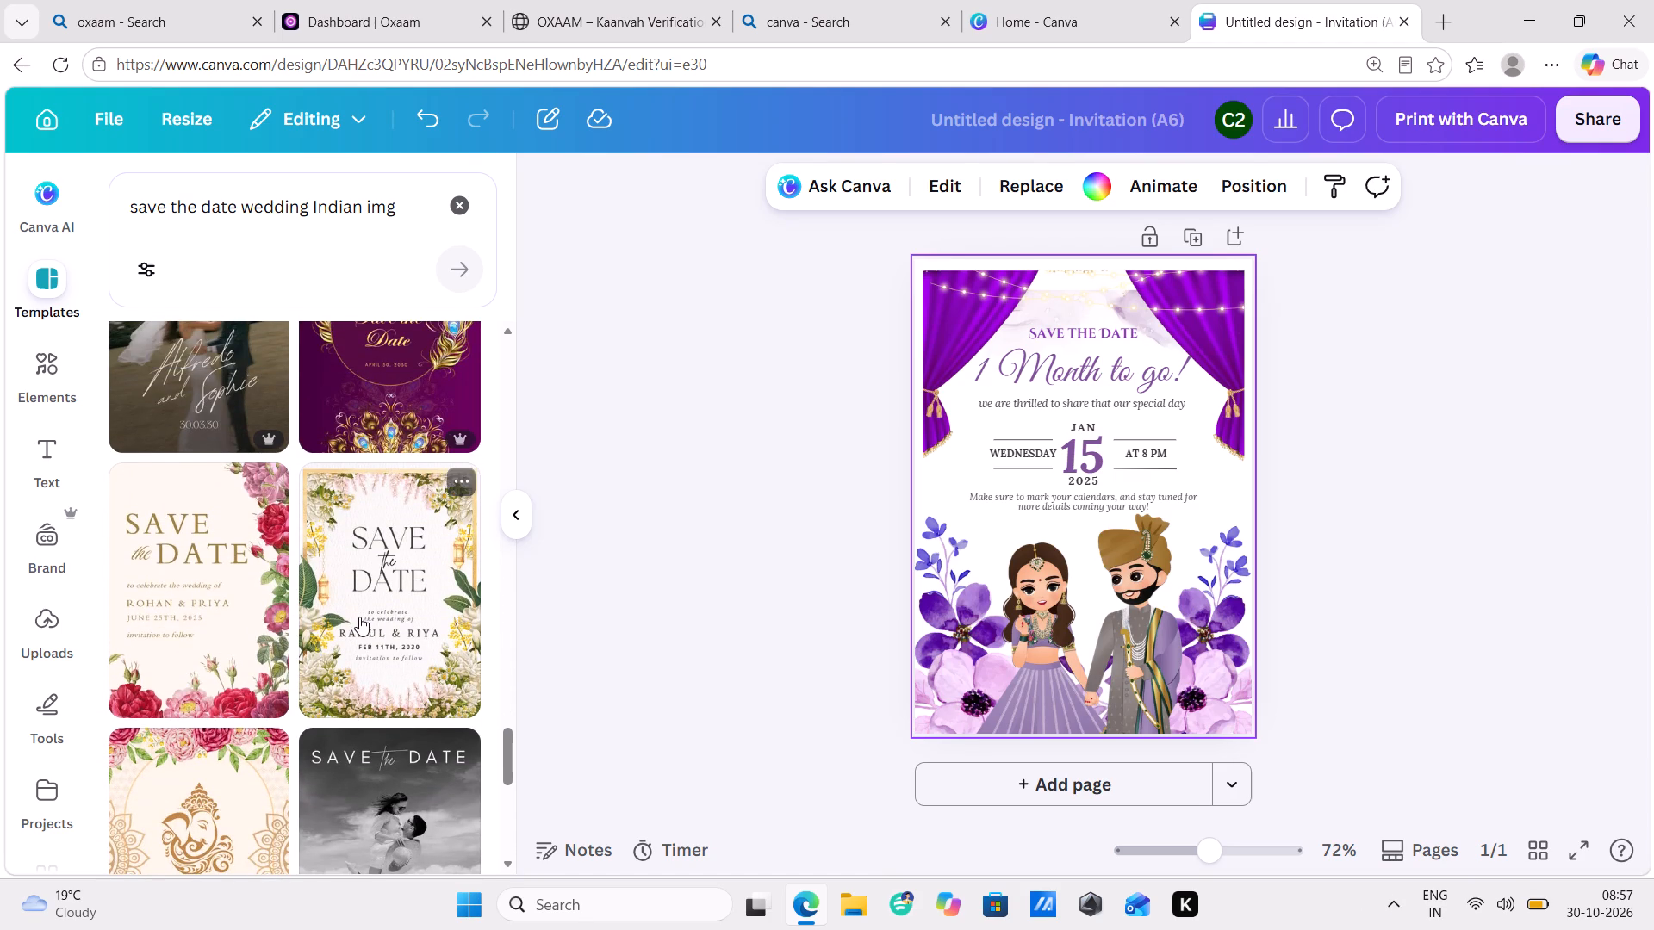
scroll(363, 617, "down", 12)
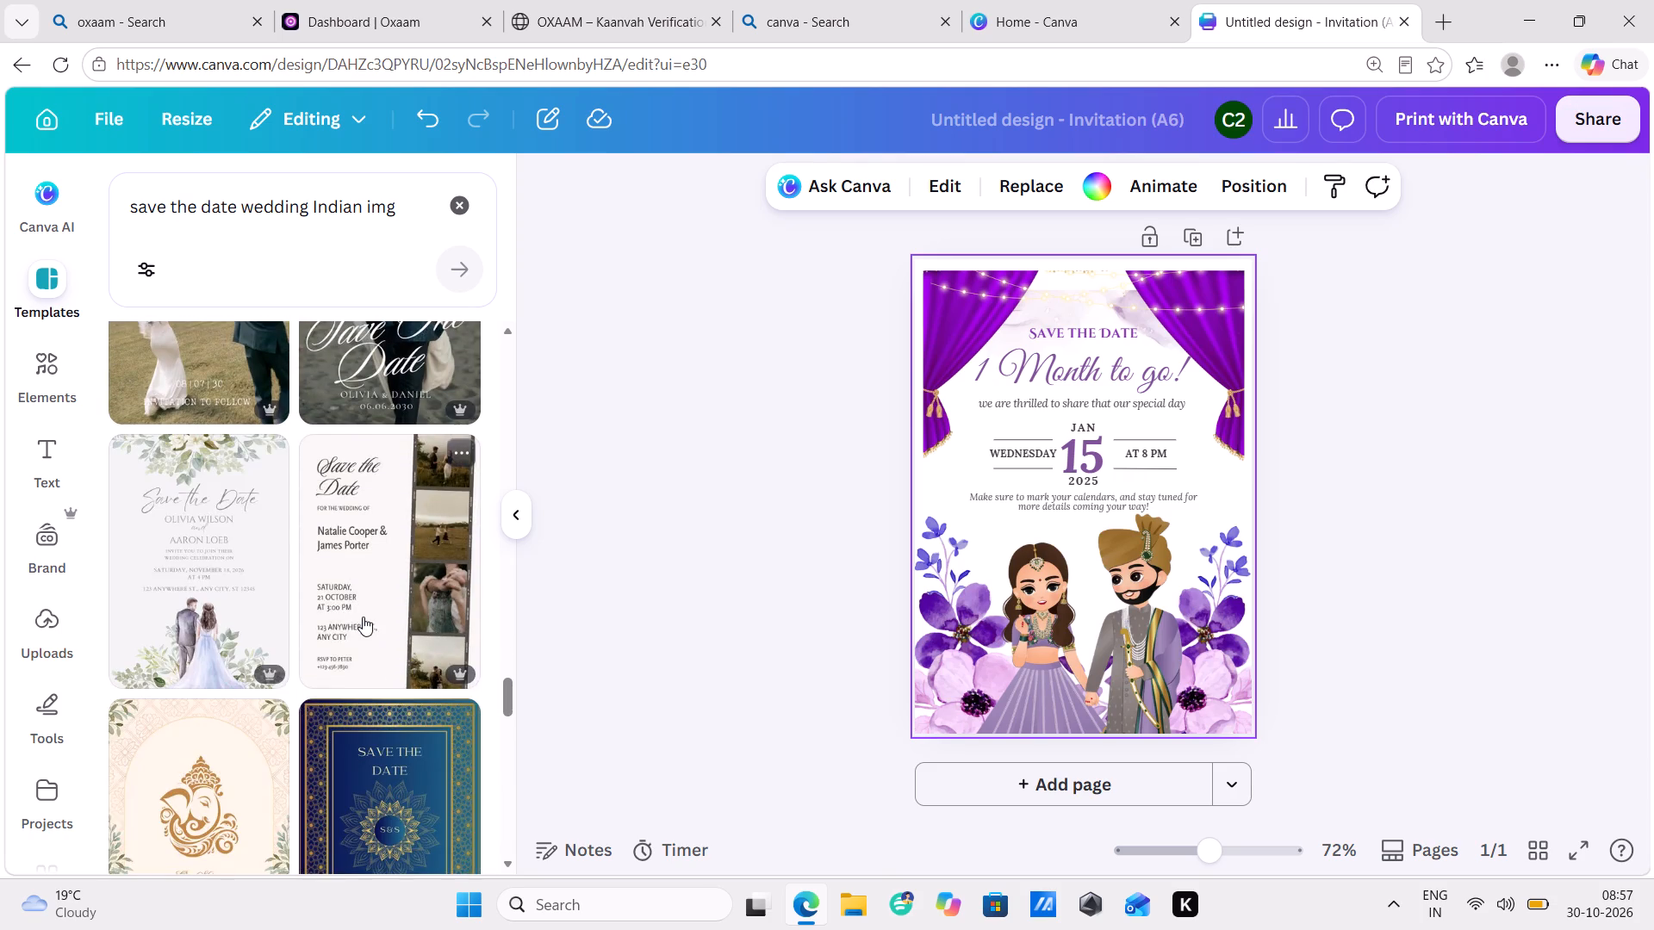
scroll(363, 617, "down", 9)
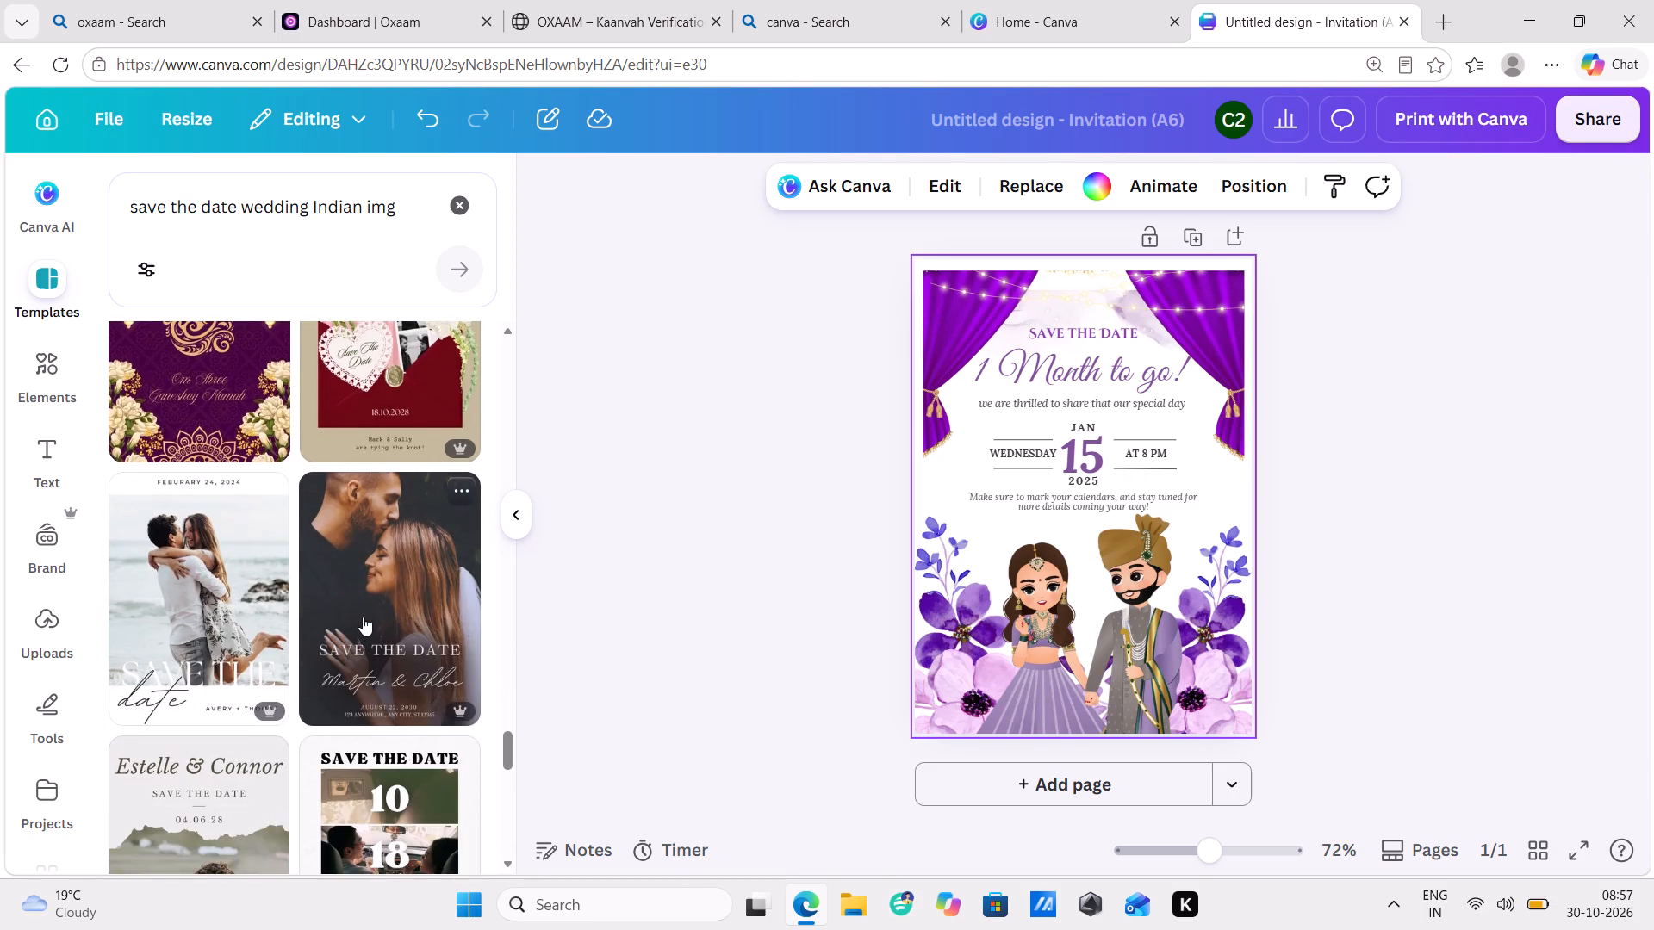
scroll(363, 617, "down", 13)
scroll(285, 605, "down", 9)
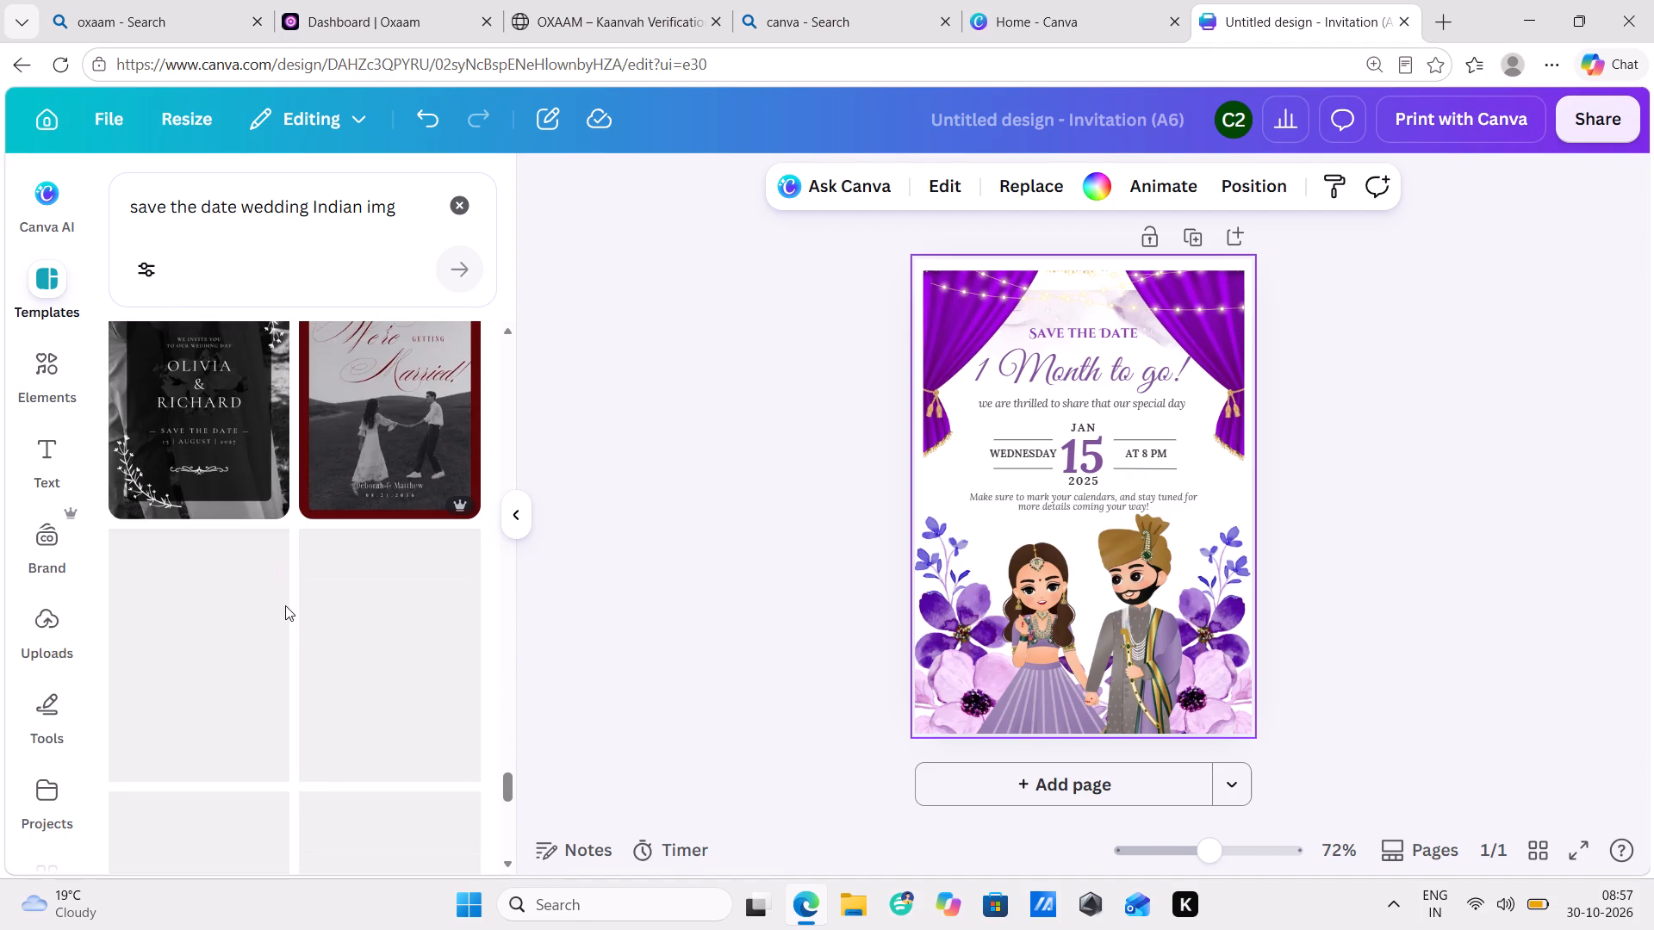
scroll(285, 605, "down", 9)
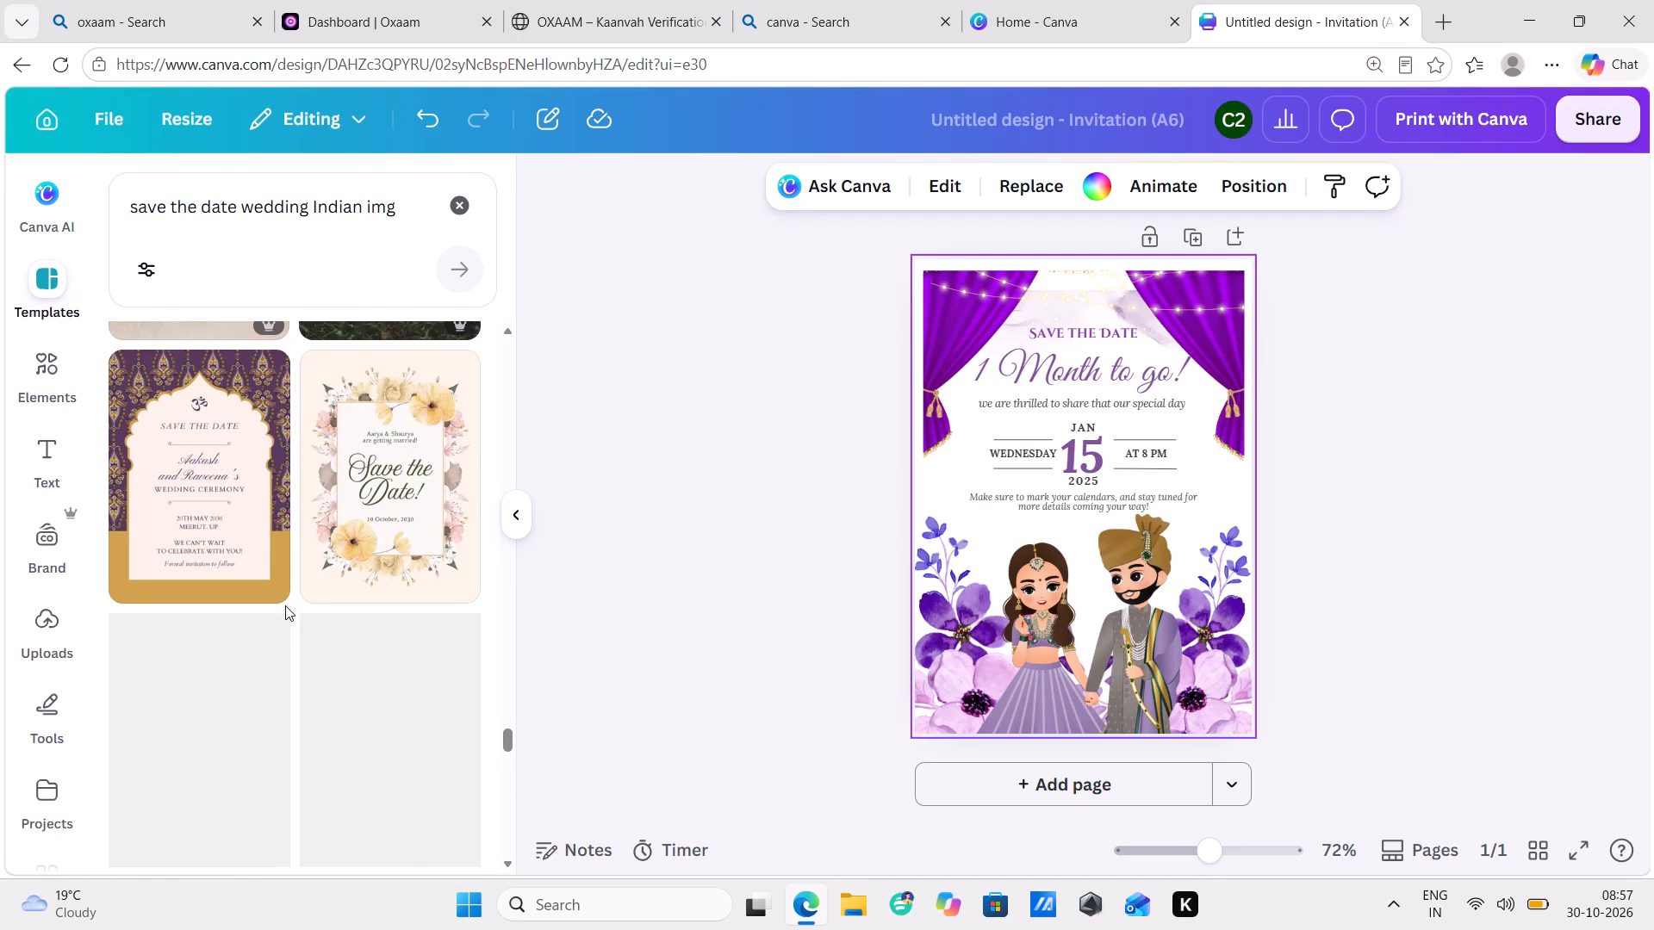
scroll(285, 605, "down", 5)
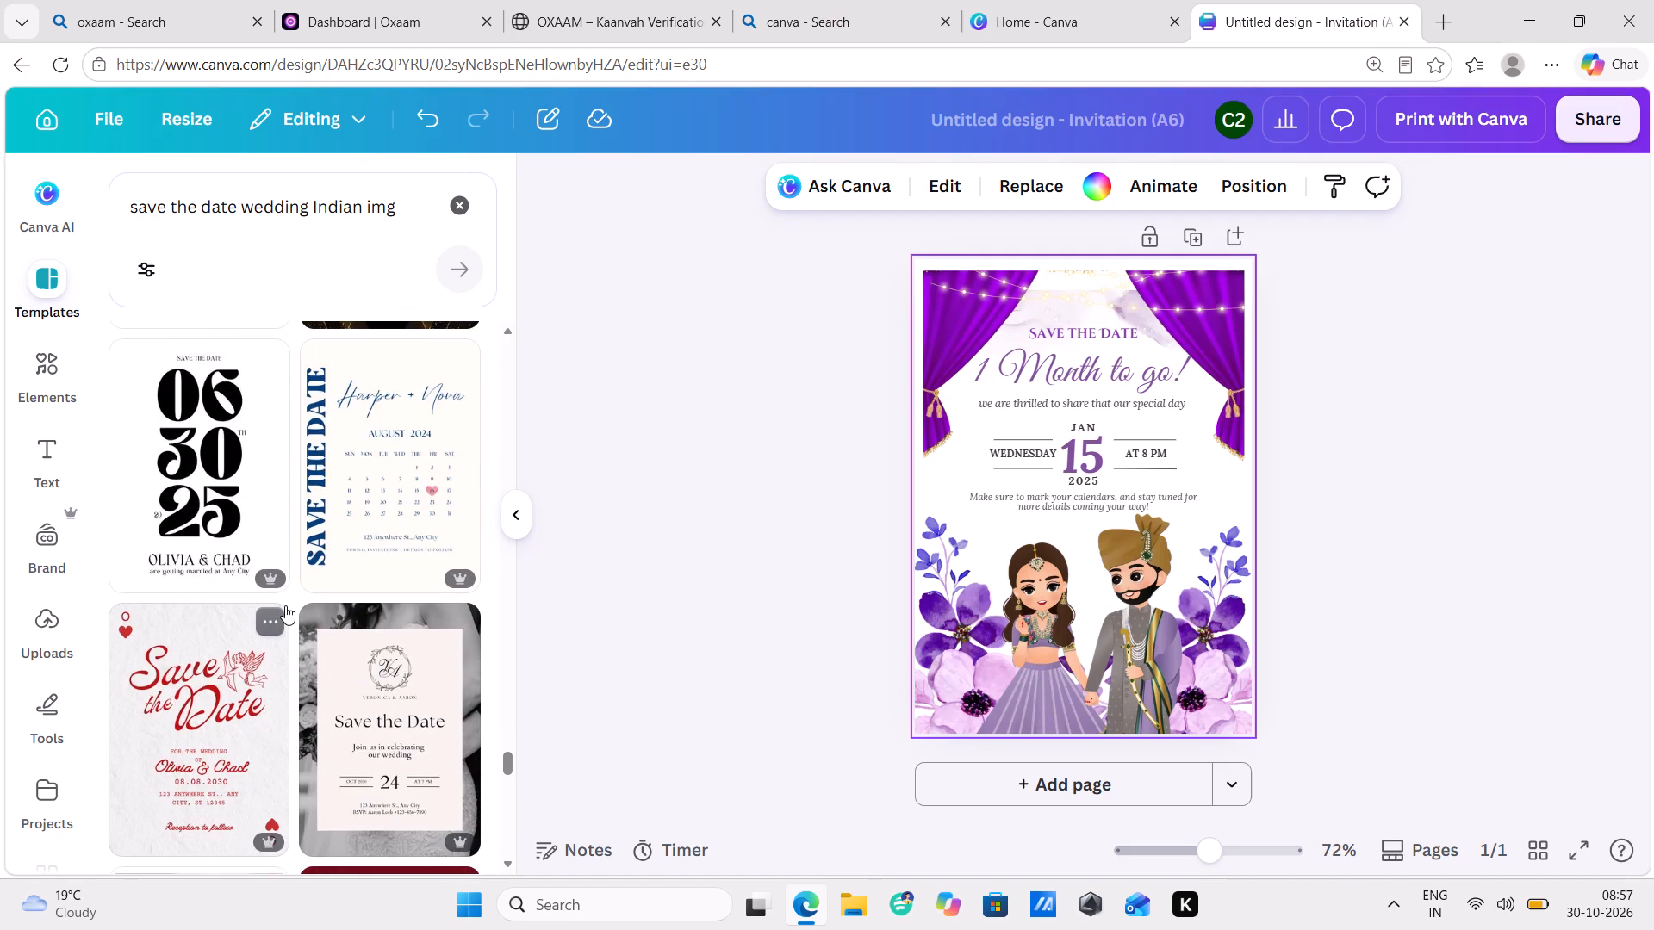
scroll(285, 605, "down", 3)
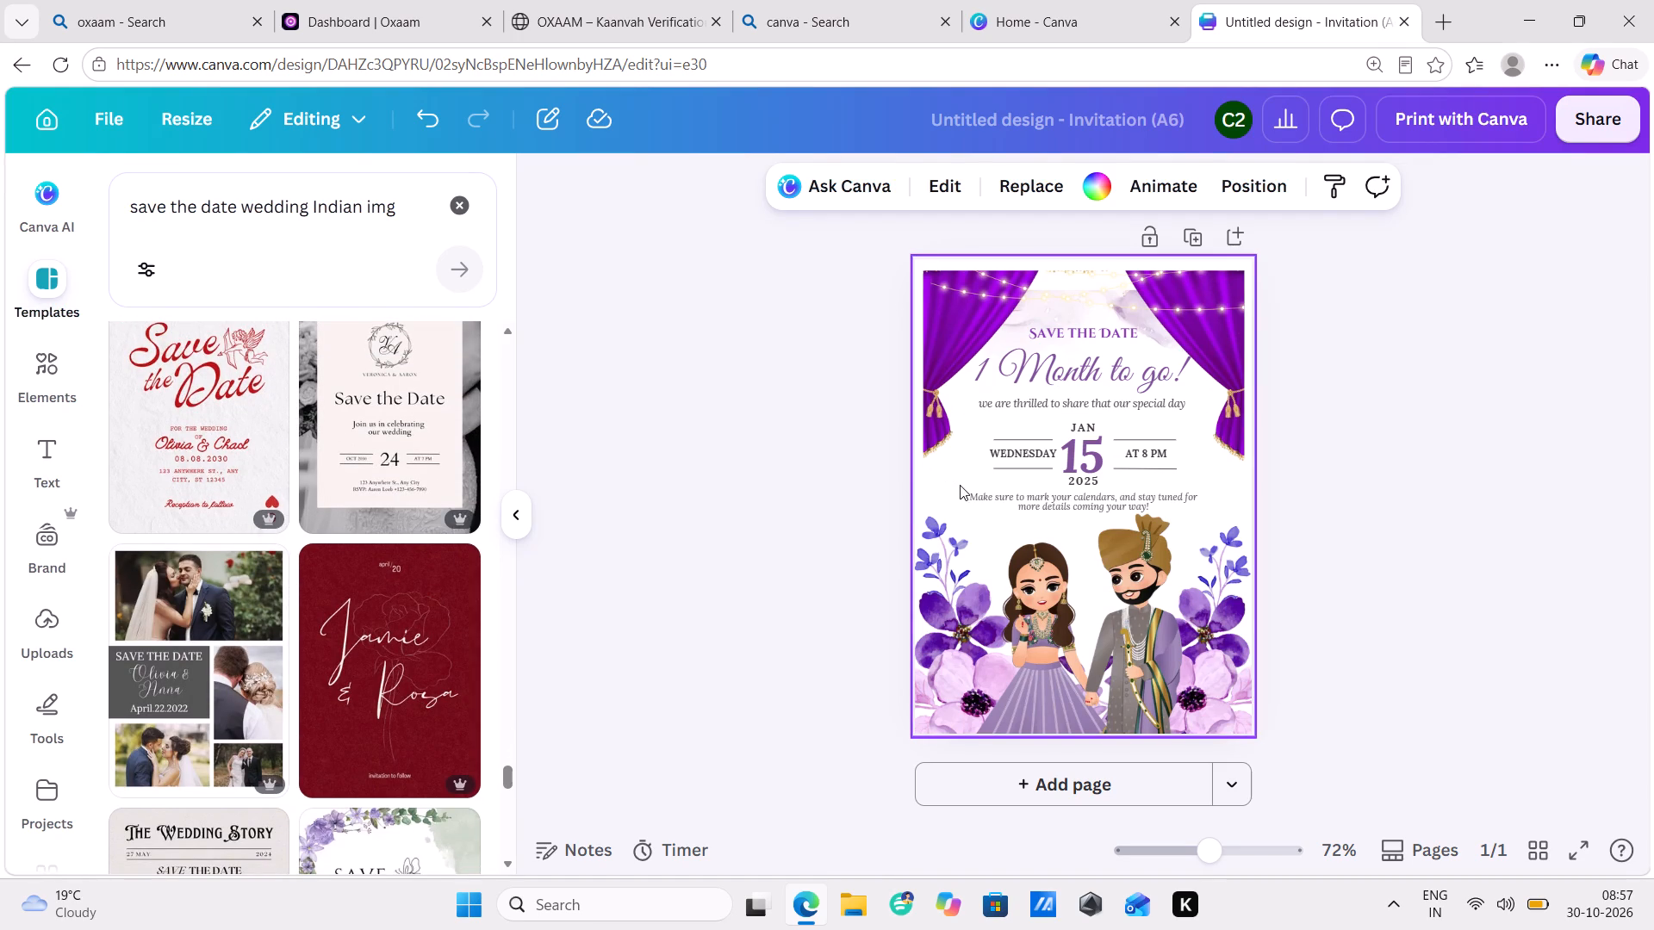
key("ctrl+equal")
key("ctrl+equal")
key("ctrl+equal")
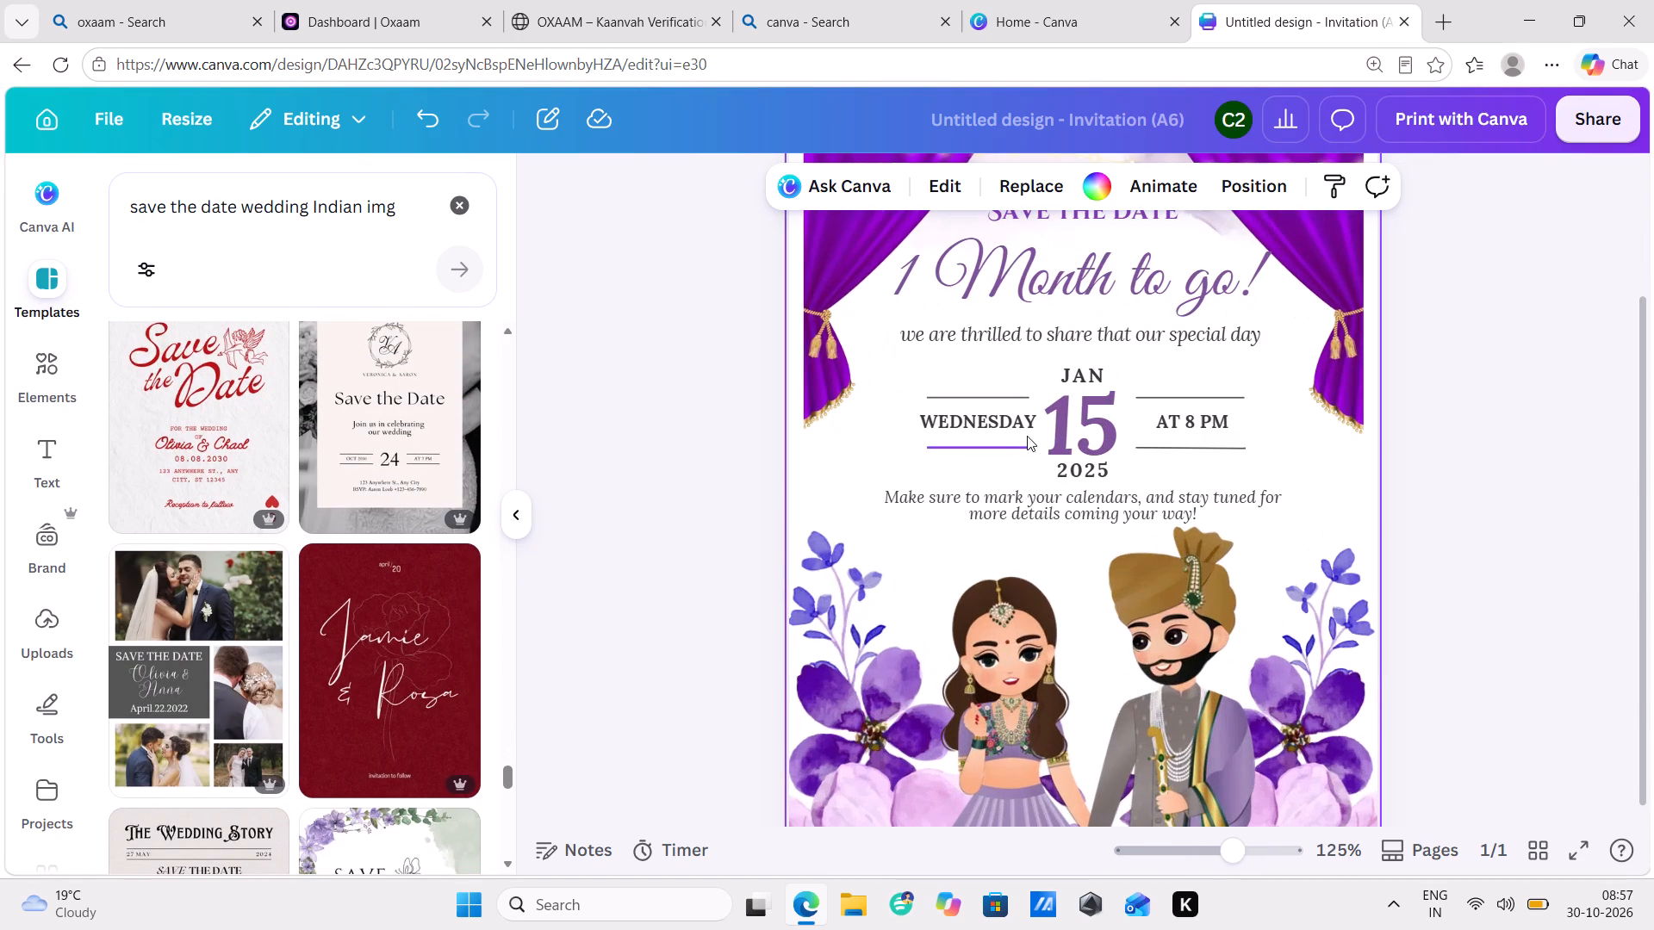
scroll(1041, 464, "up", 2)
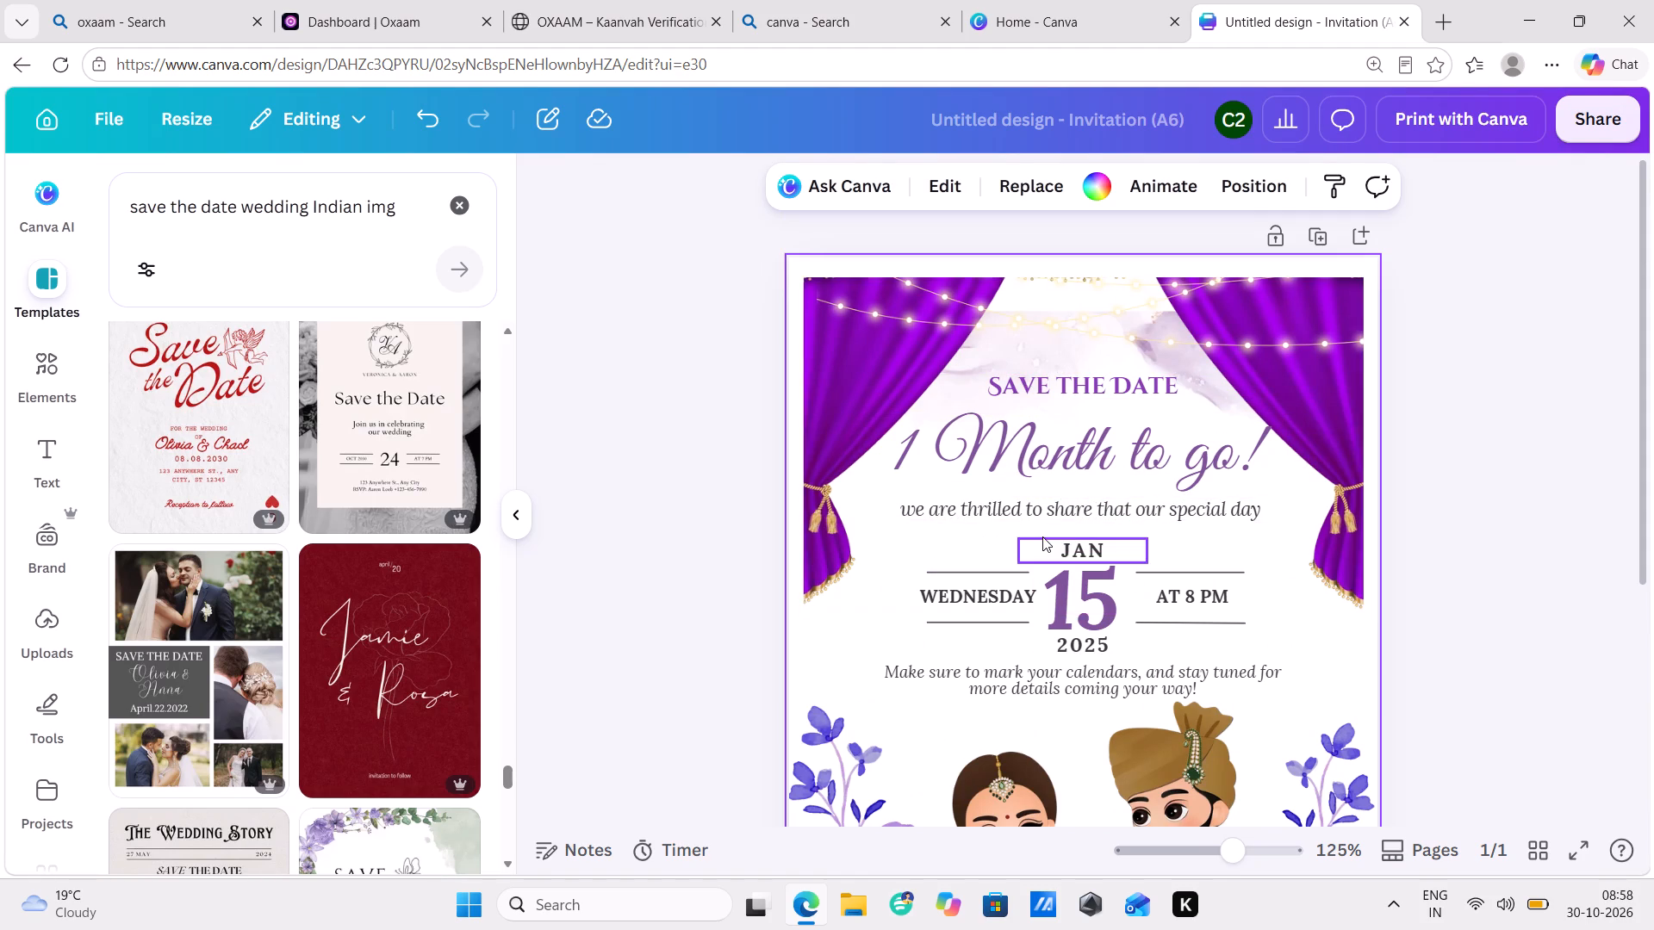
left_click(986, 593)
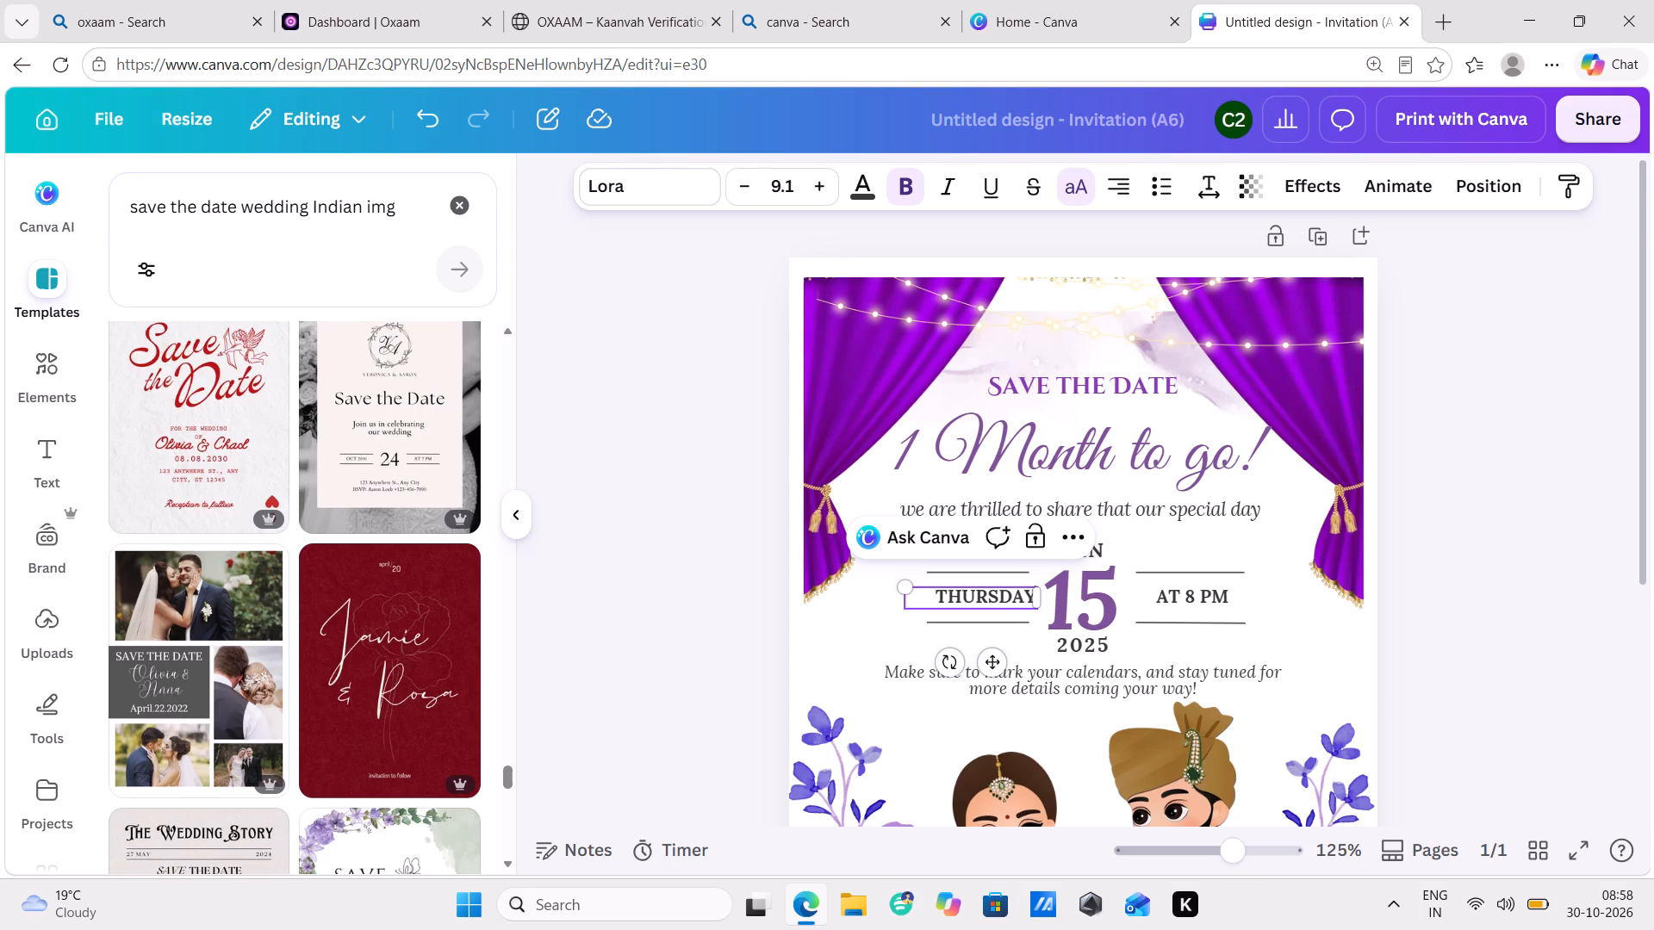
Change the invitation's day, month and year to 26, NOV and 2026.
double_click(1073, 600)
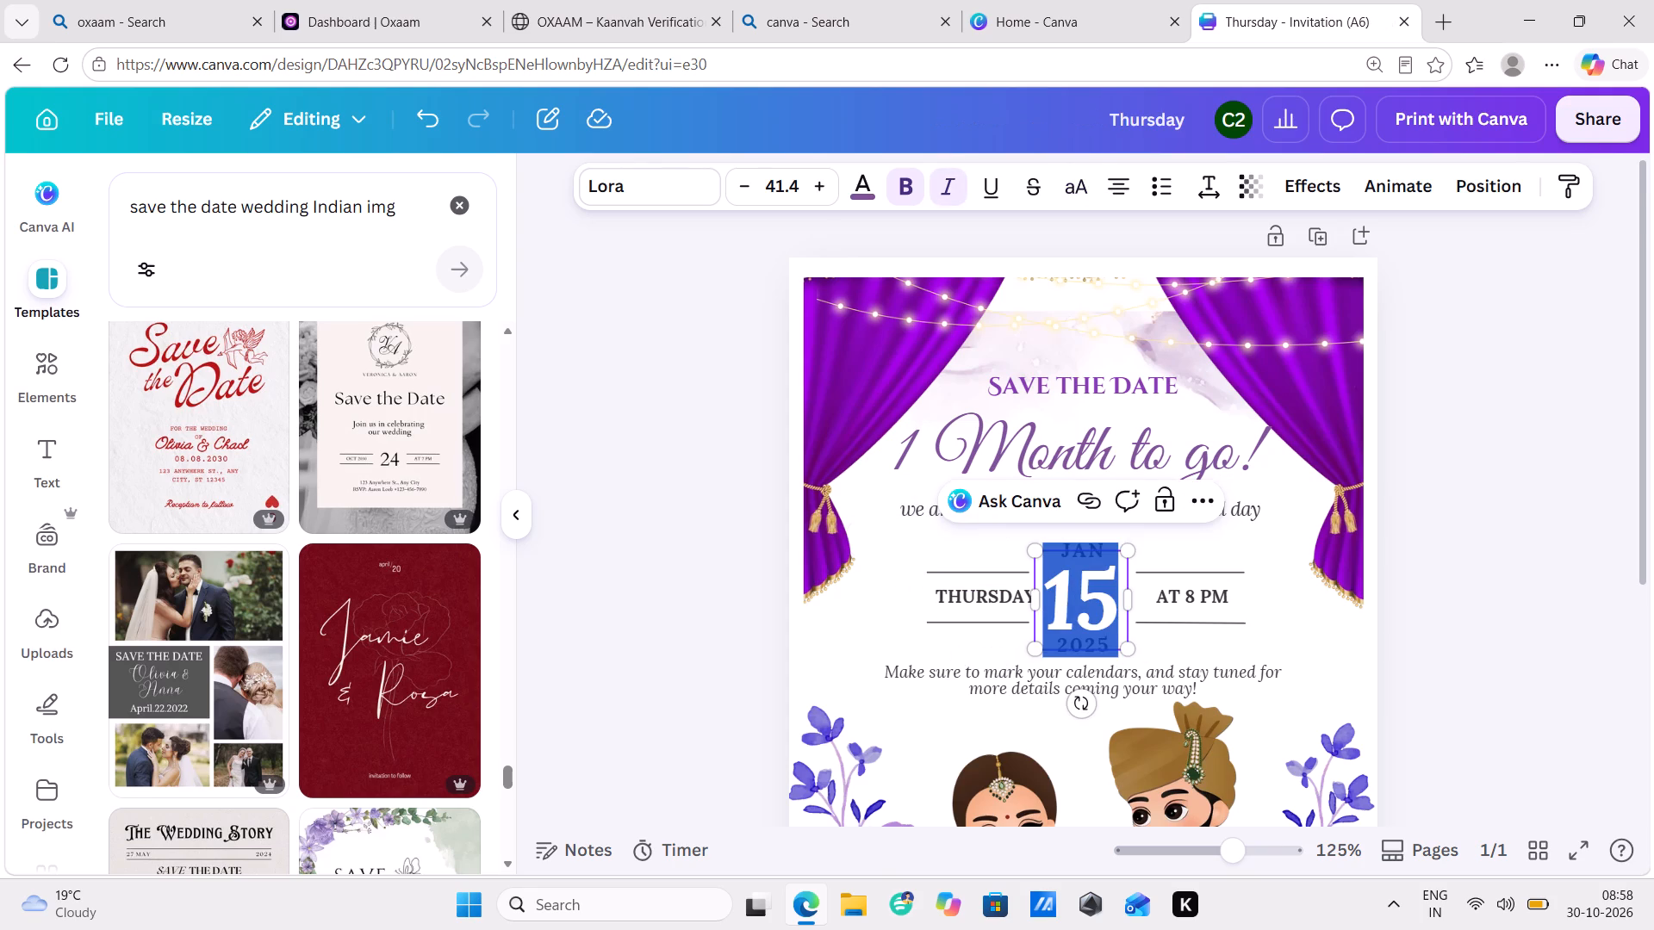
type("26")
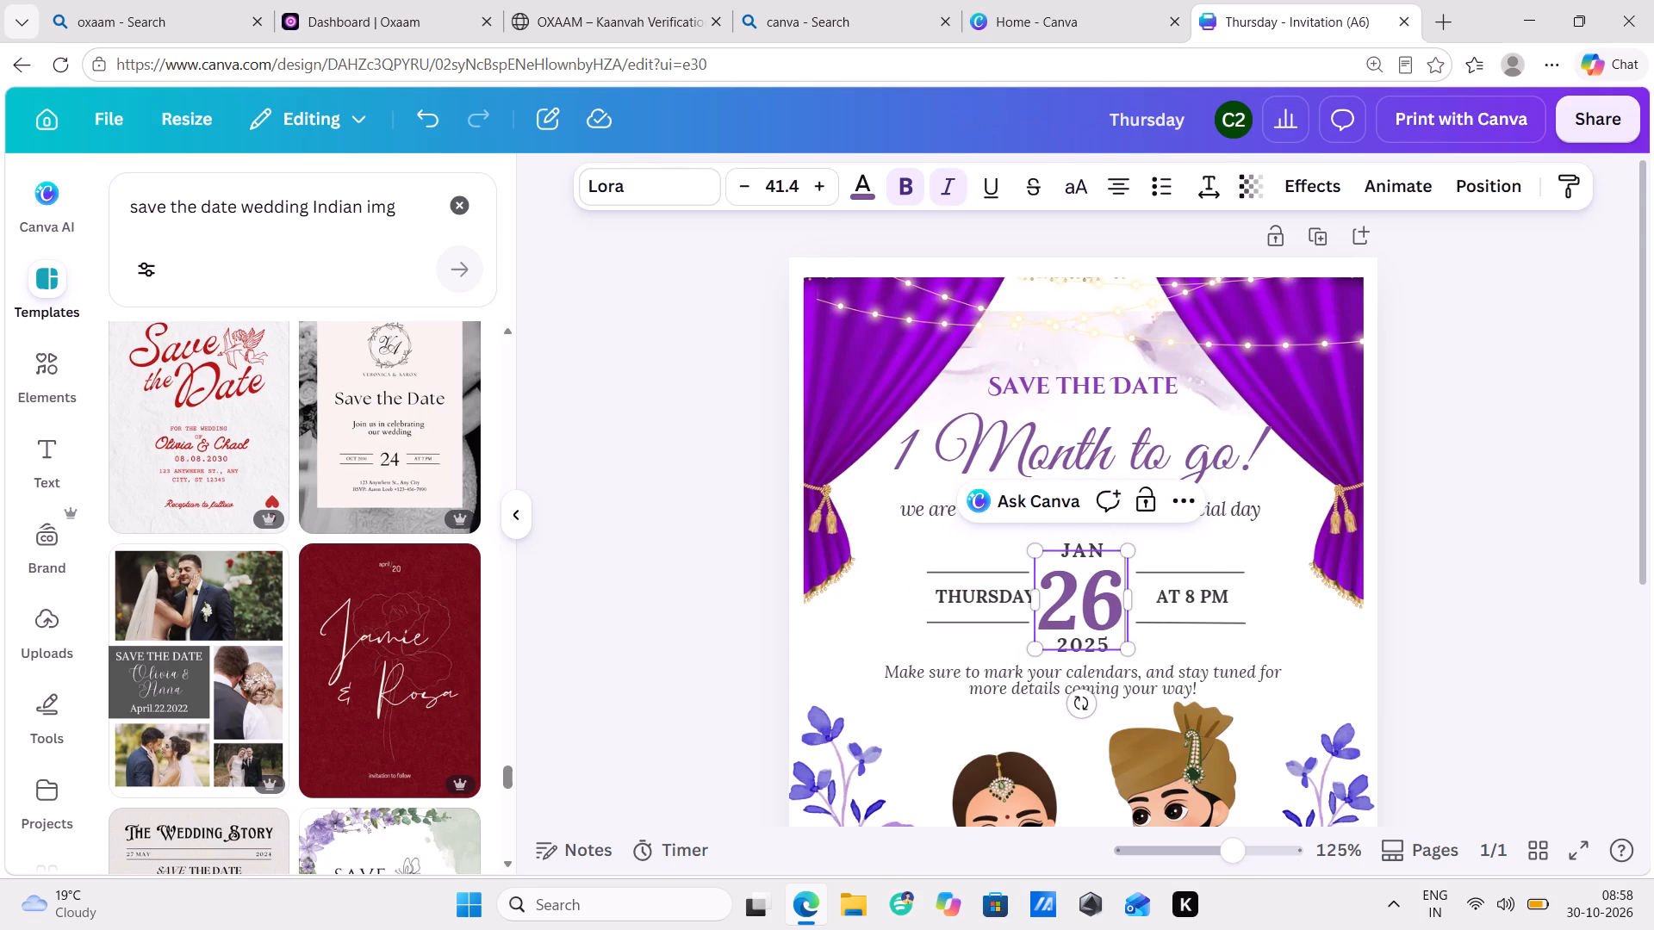
left_click(1258, 549)
double_click(1081, 555)
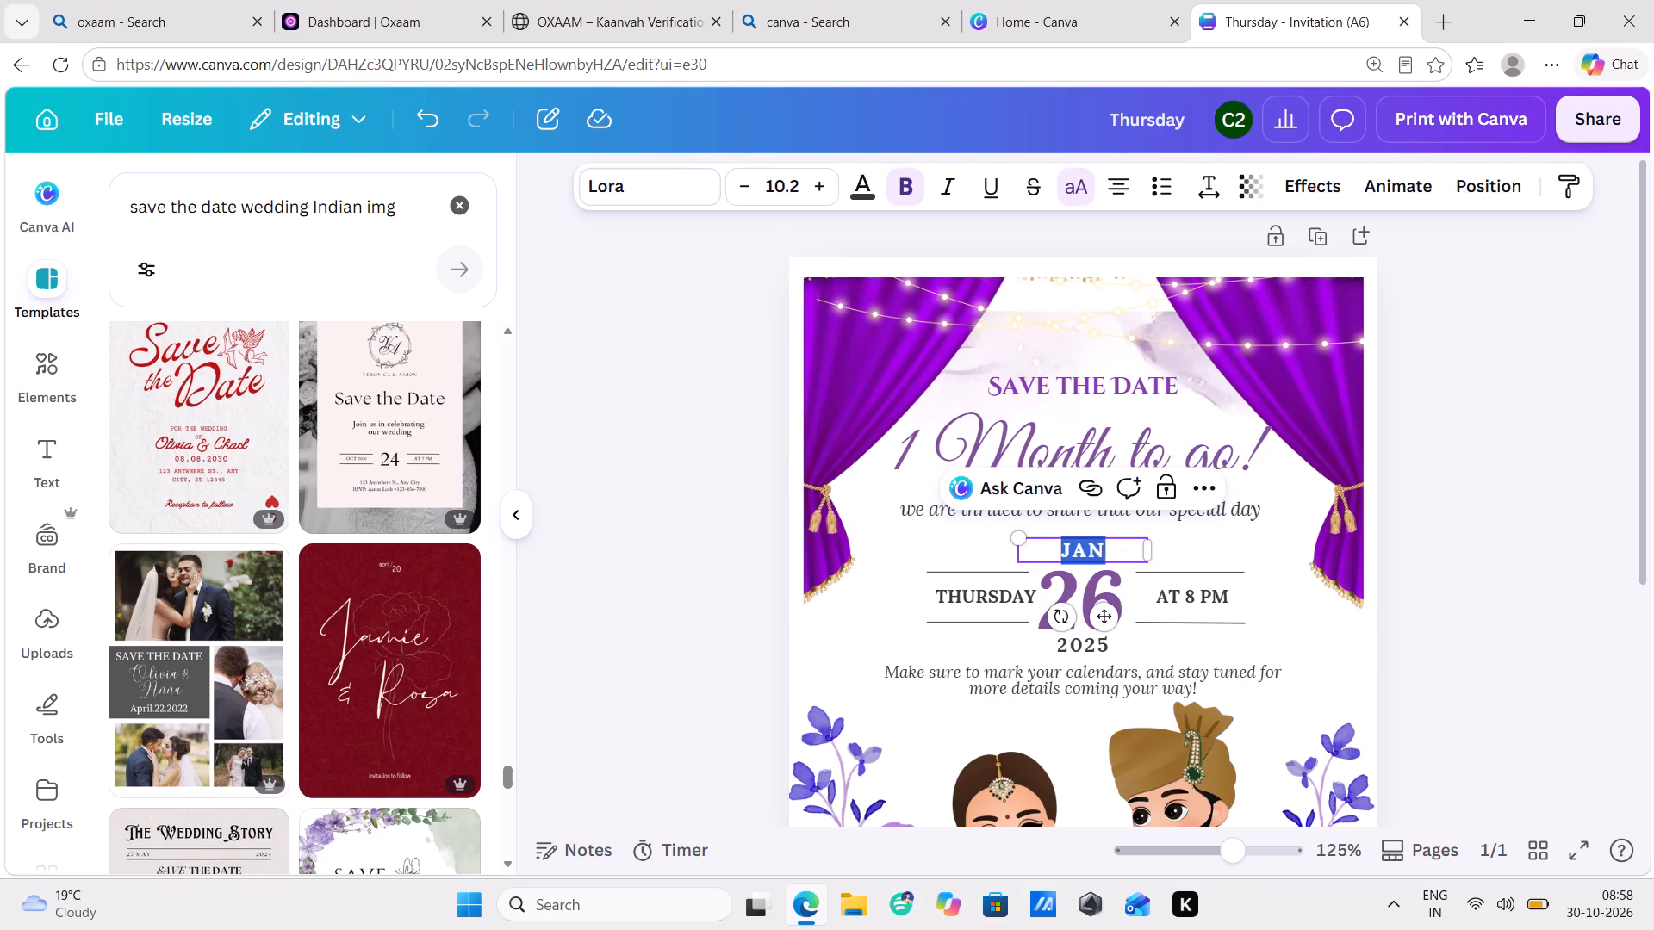
type("nov")
double_click(1090, 653)
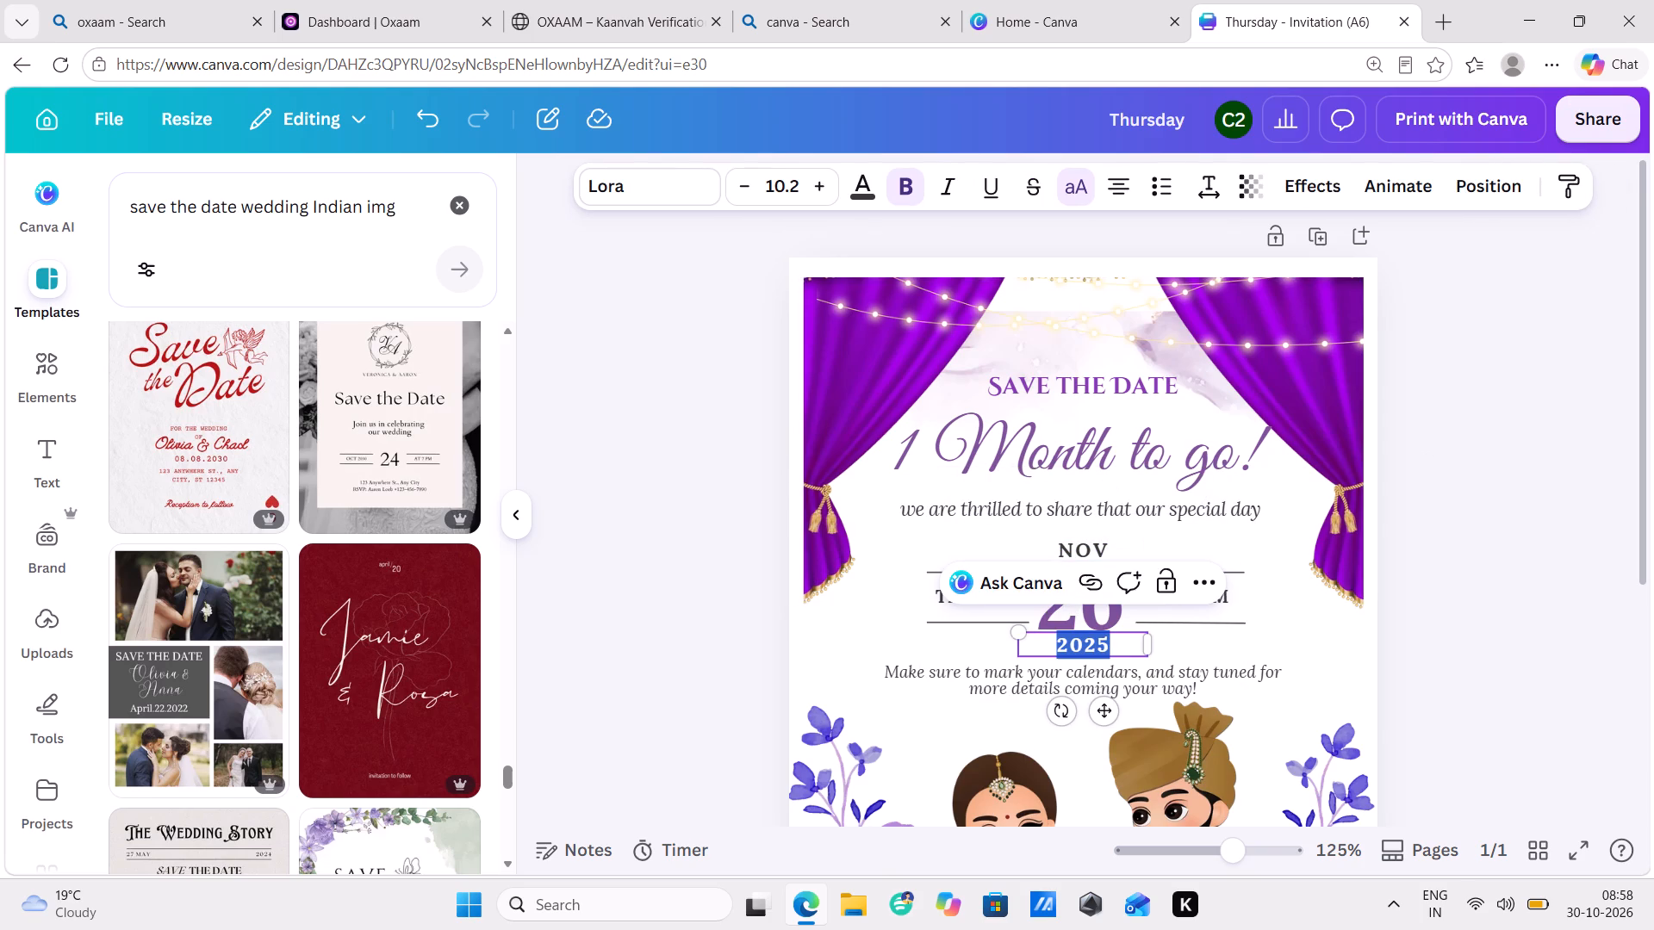
left_click(1090, 652)
left_click(1113, 642)
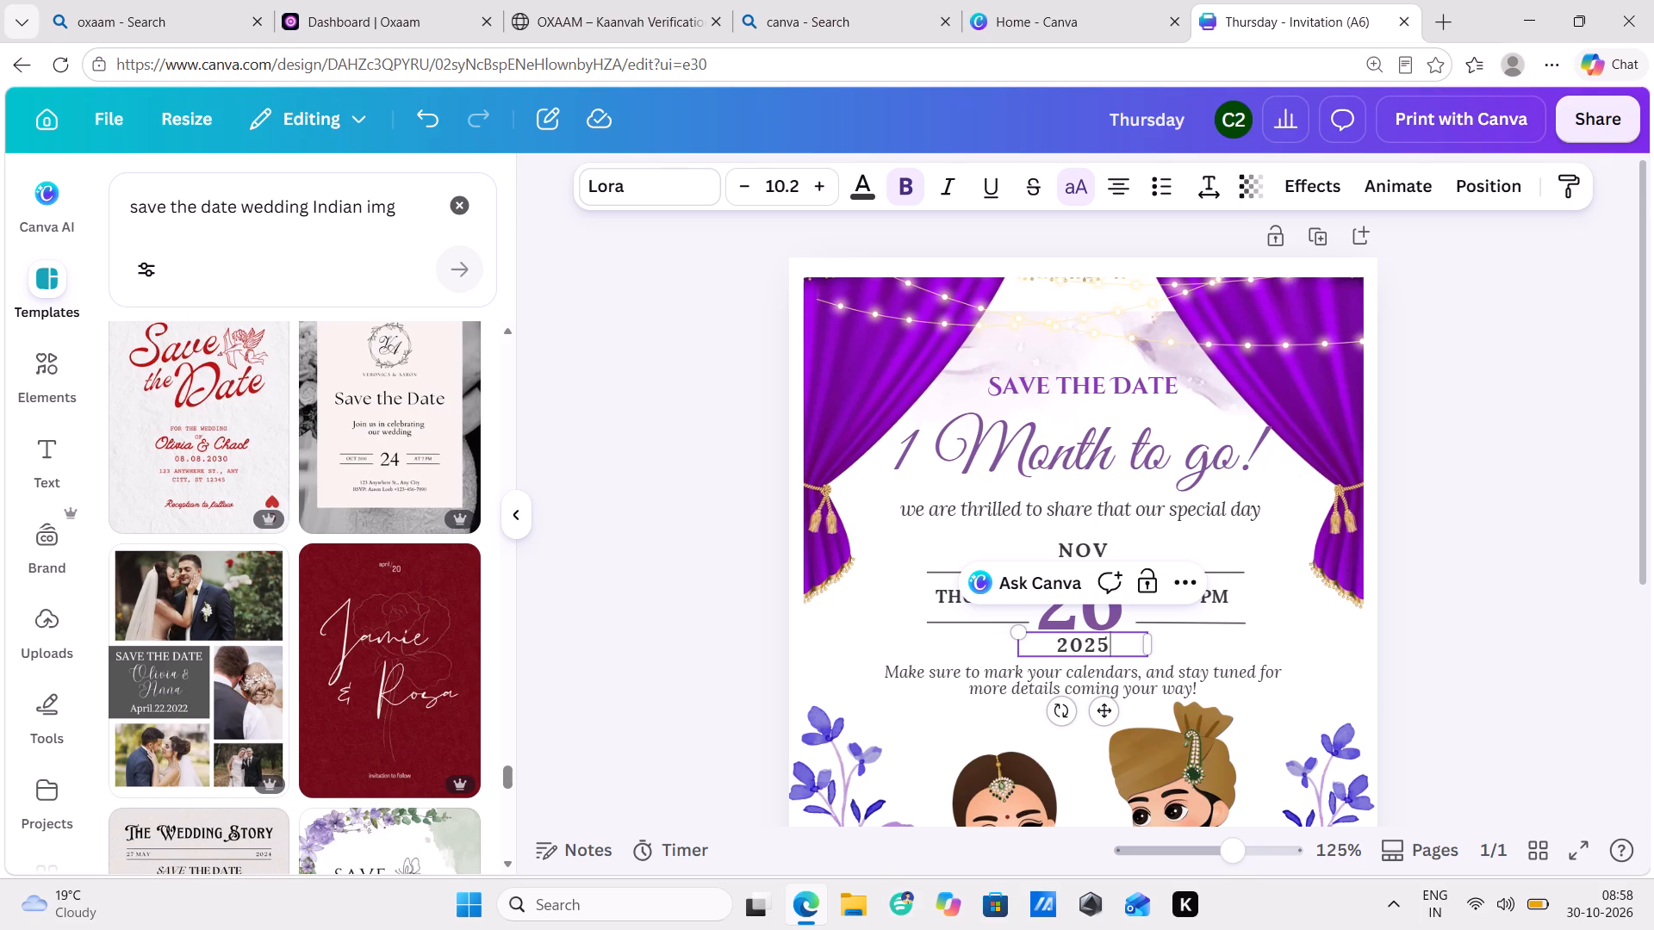
key("BackSpace")
key("6")
left_click(1305, 645)
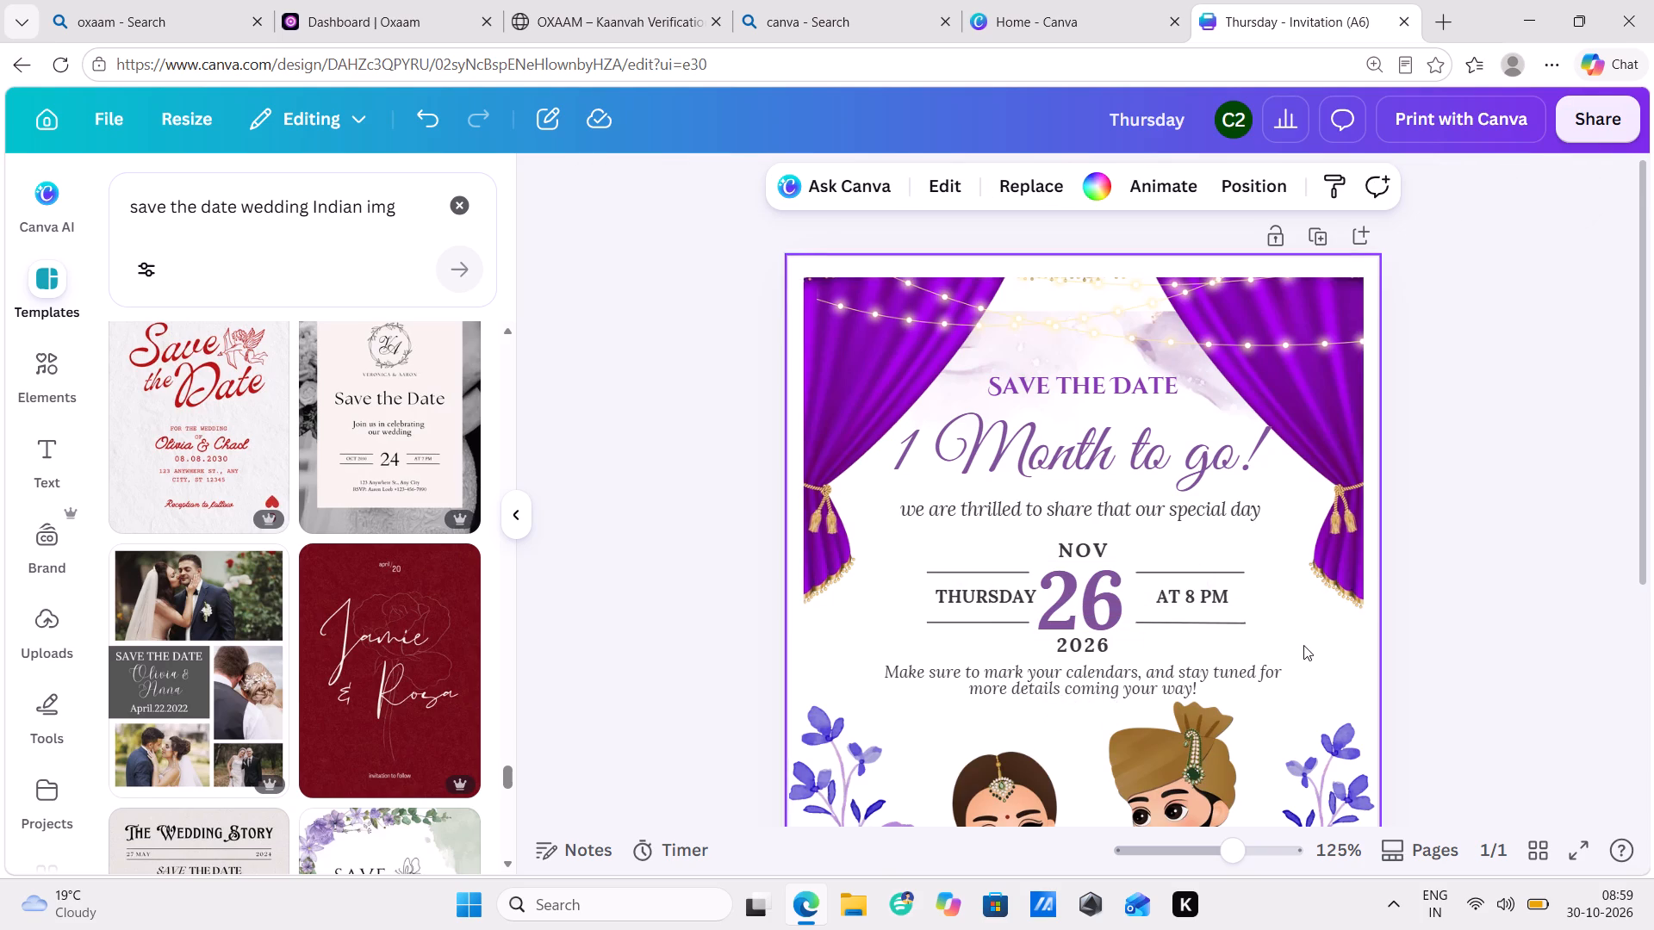
Set the event time beside the large 26 to "AT 12 PM".
left_click(1199, 596)
left_click(1199, 595)
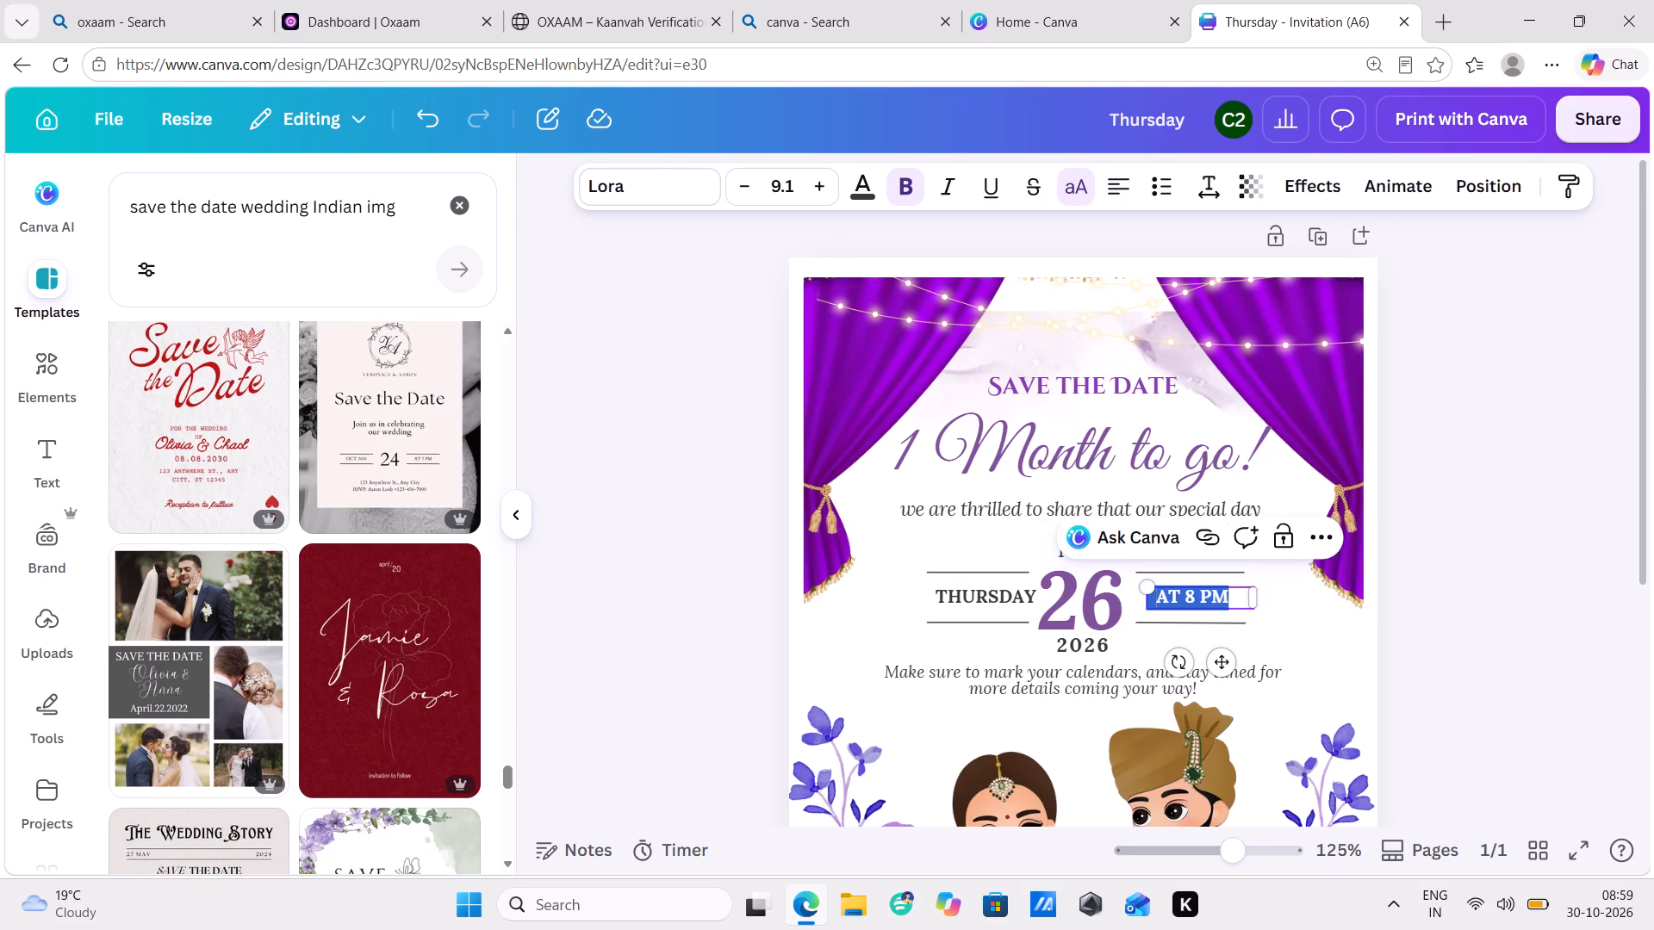
left_click(1196, 596)
key("BackSpace")
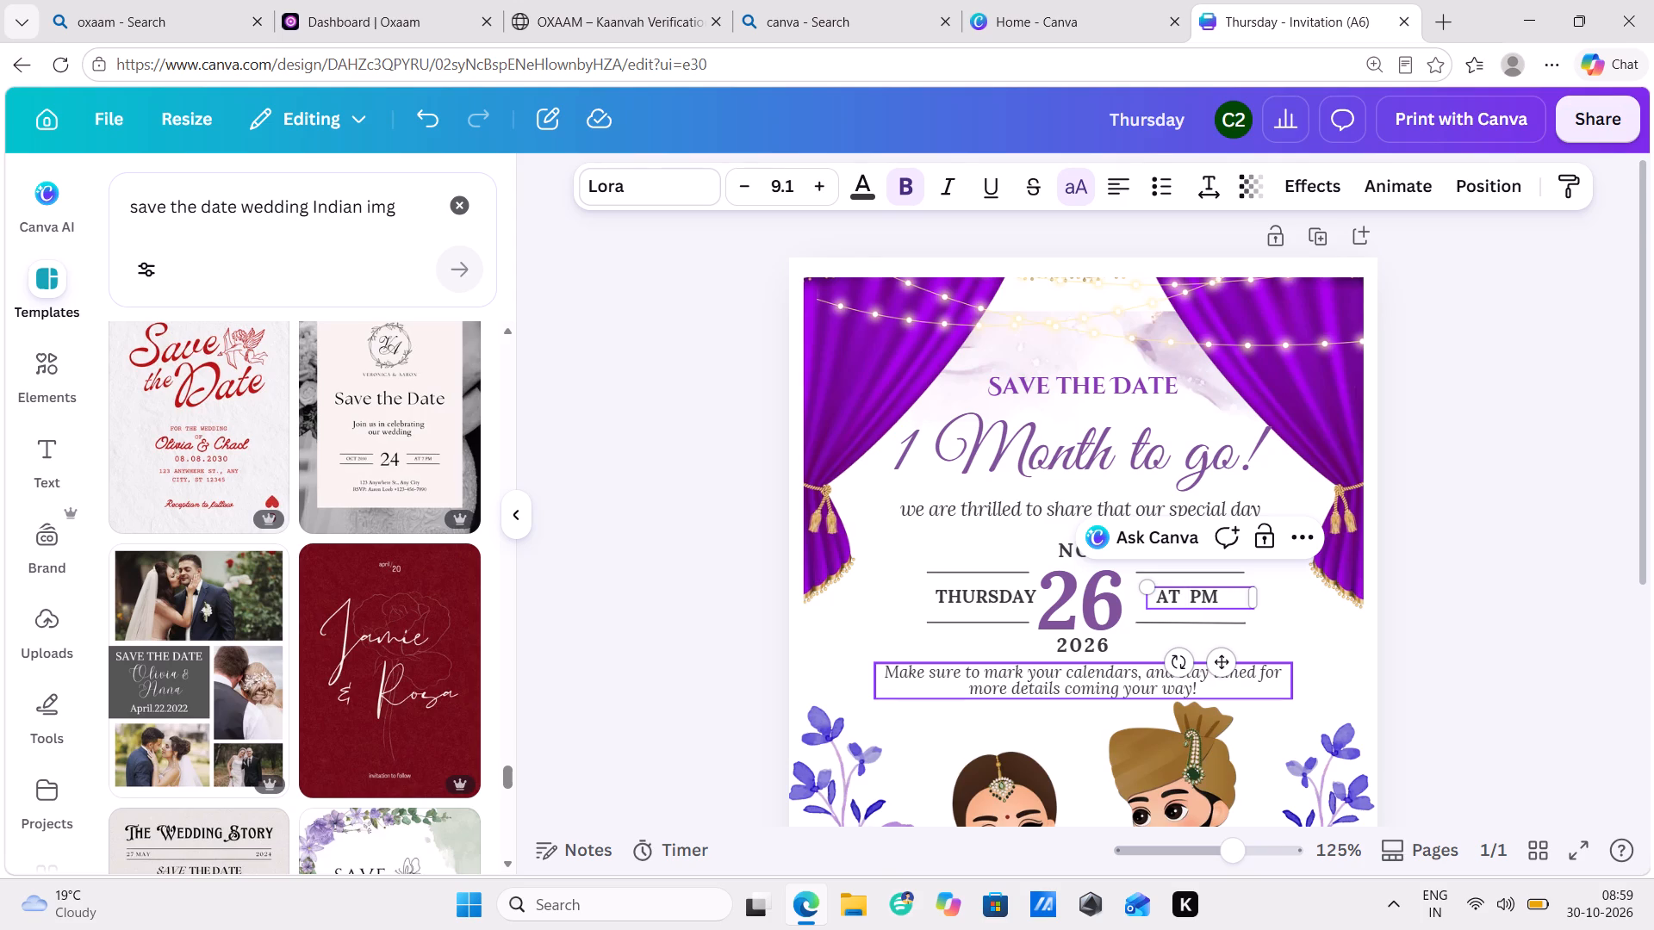
type("12")
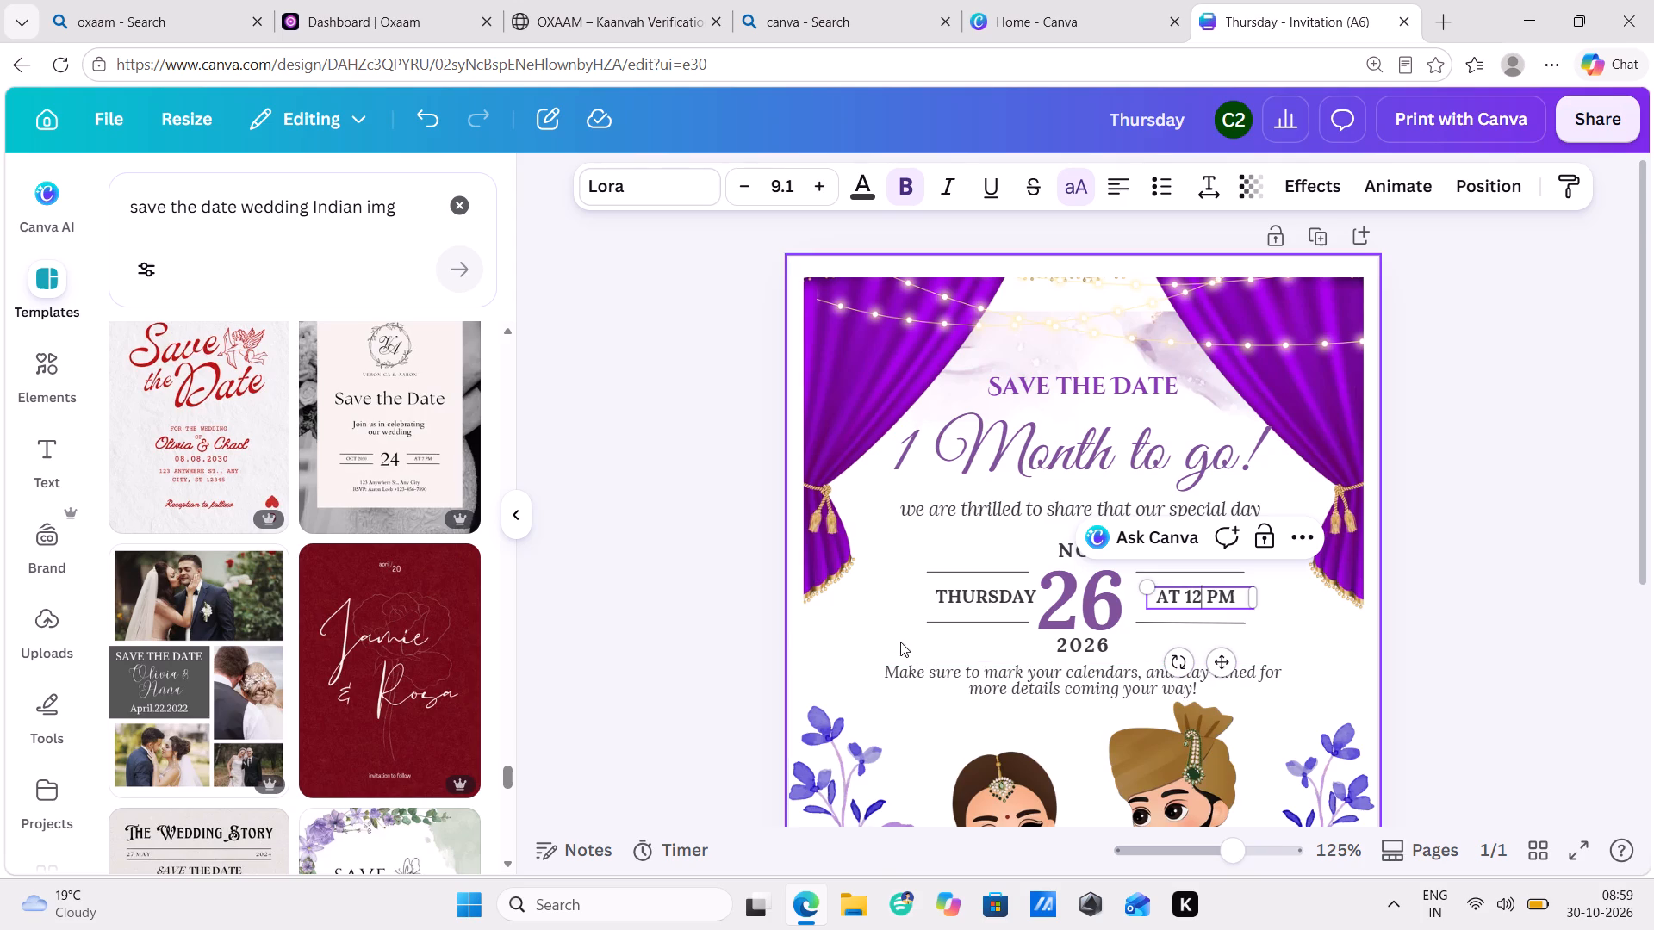
left_click(901, 621)
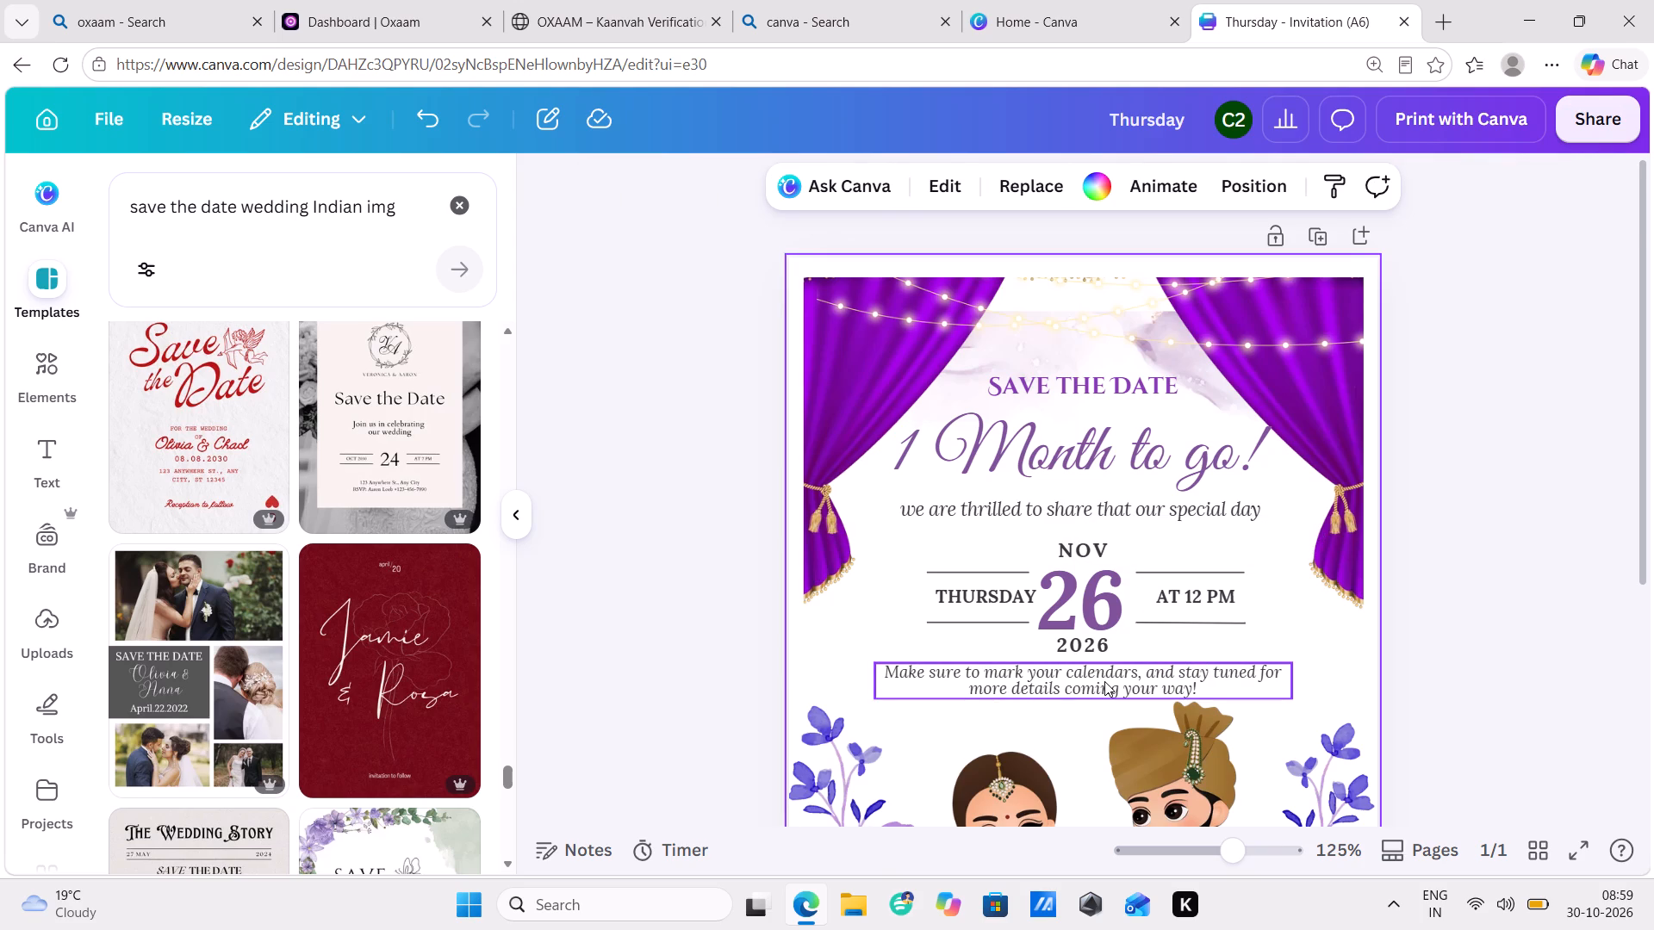
Review the edited purple-curtain invitation from top to bottom and glance over the neighbouring save-the-date templates.
scroll(1104, 696, "down", 2)
scroll(1104, 696, "up", 1)
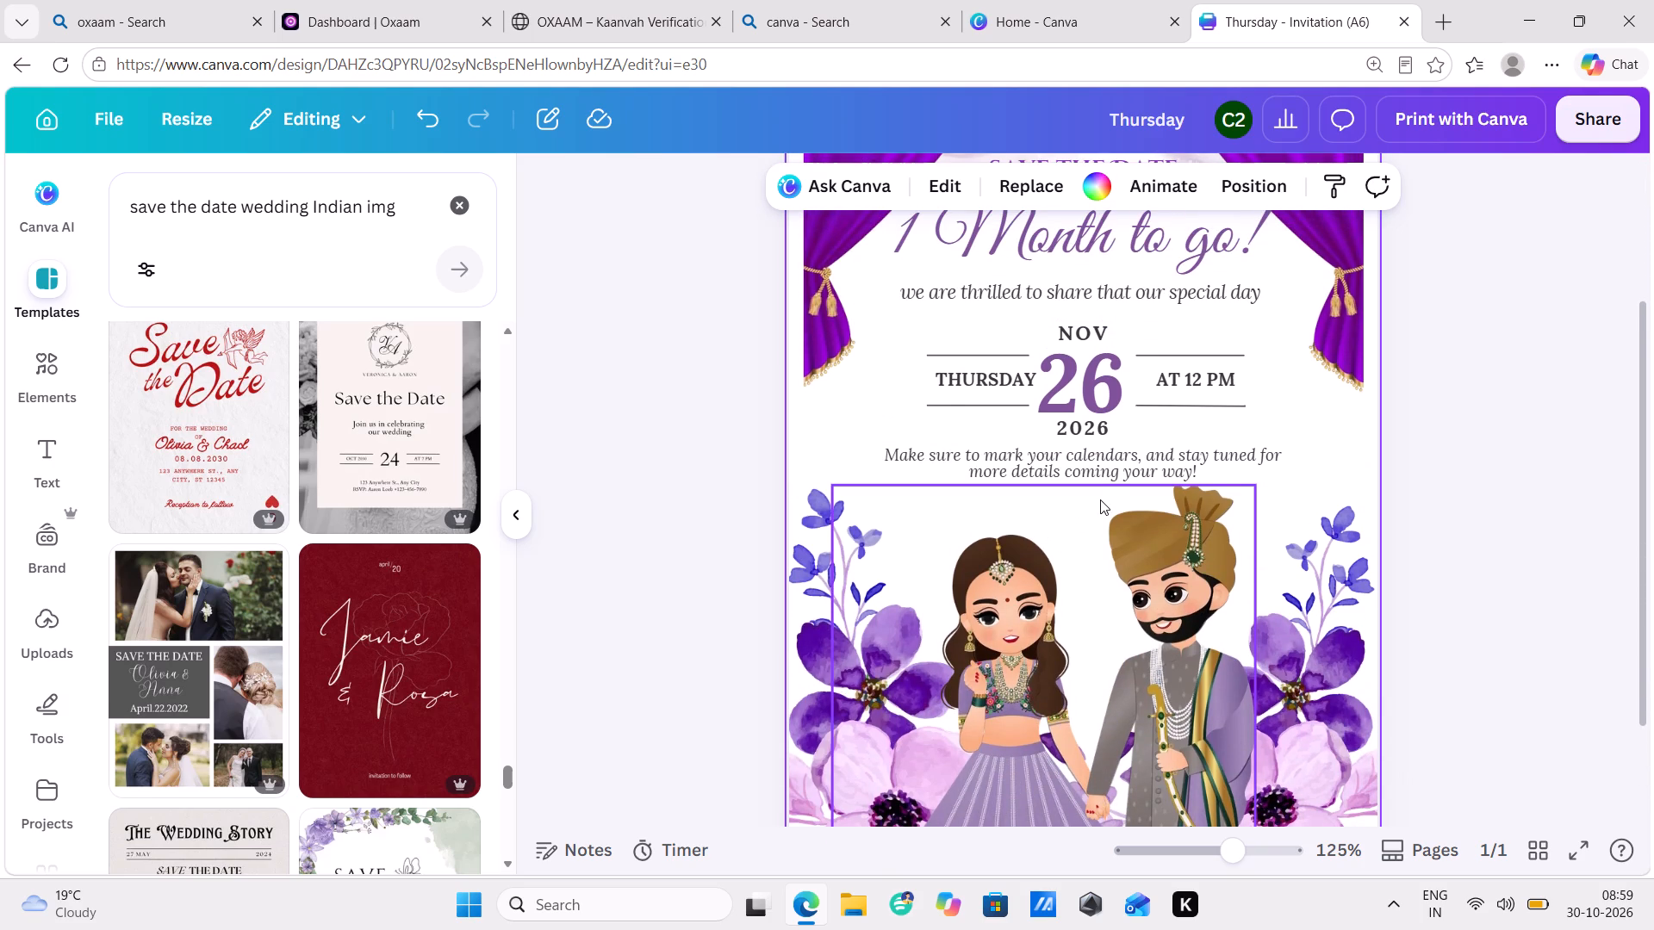
scroll(1057, 505, "up", 2)
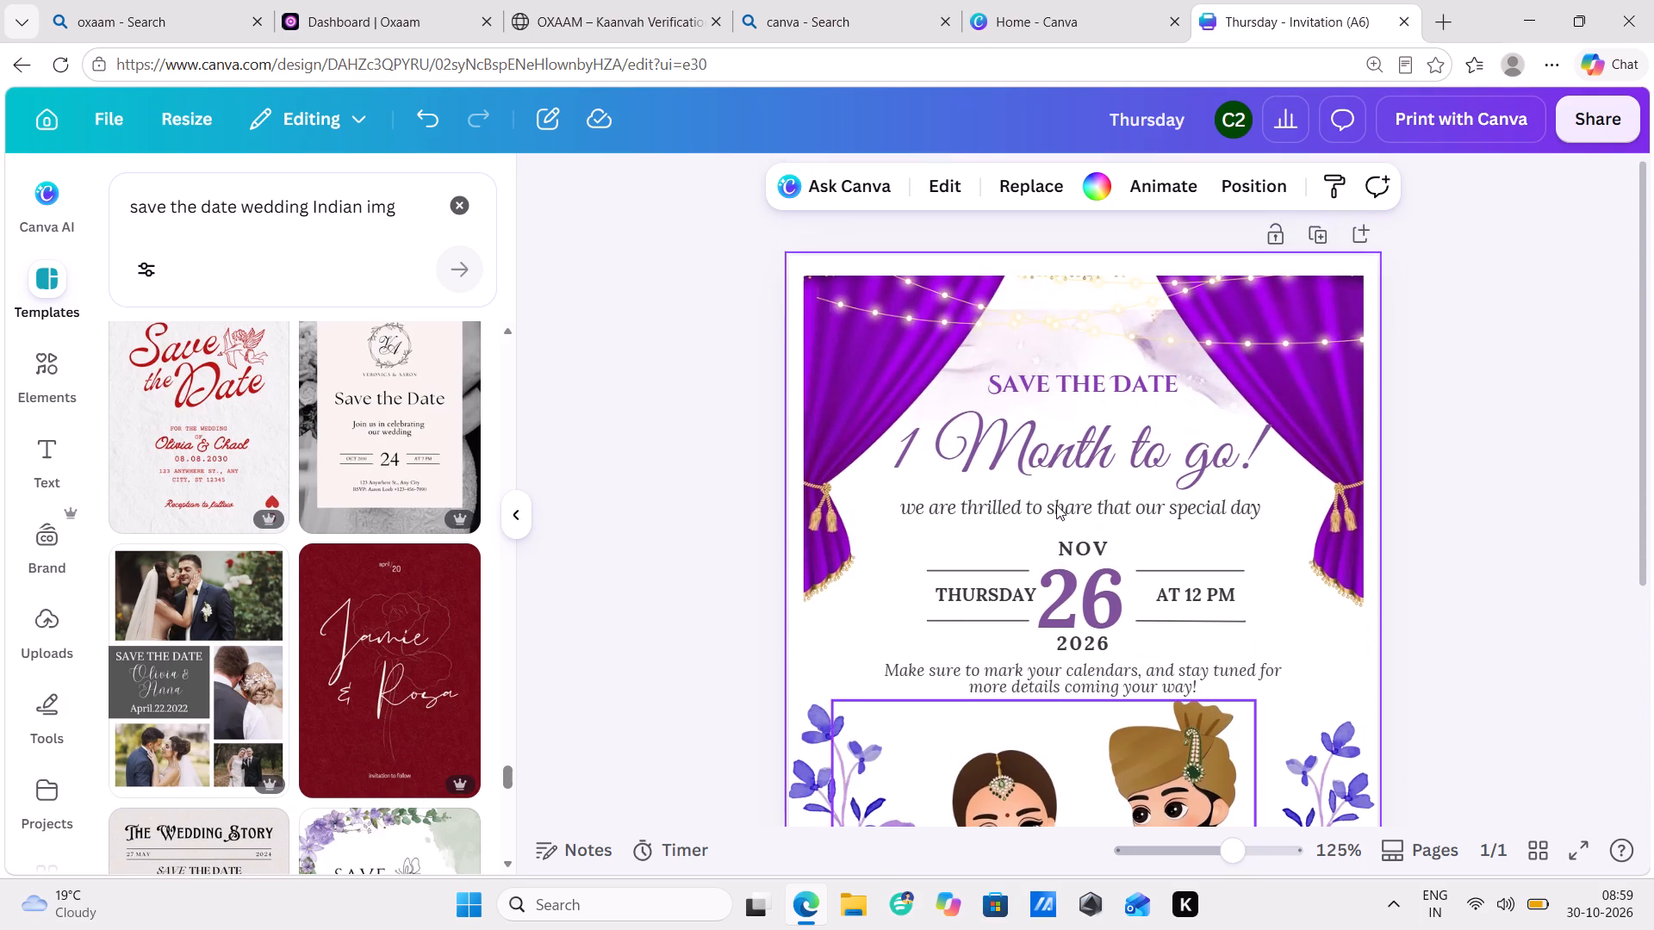
scroll(1056, 505, "down", 1)
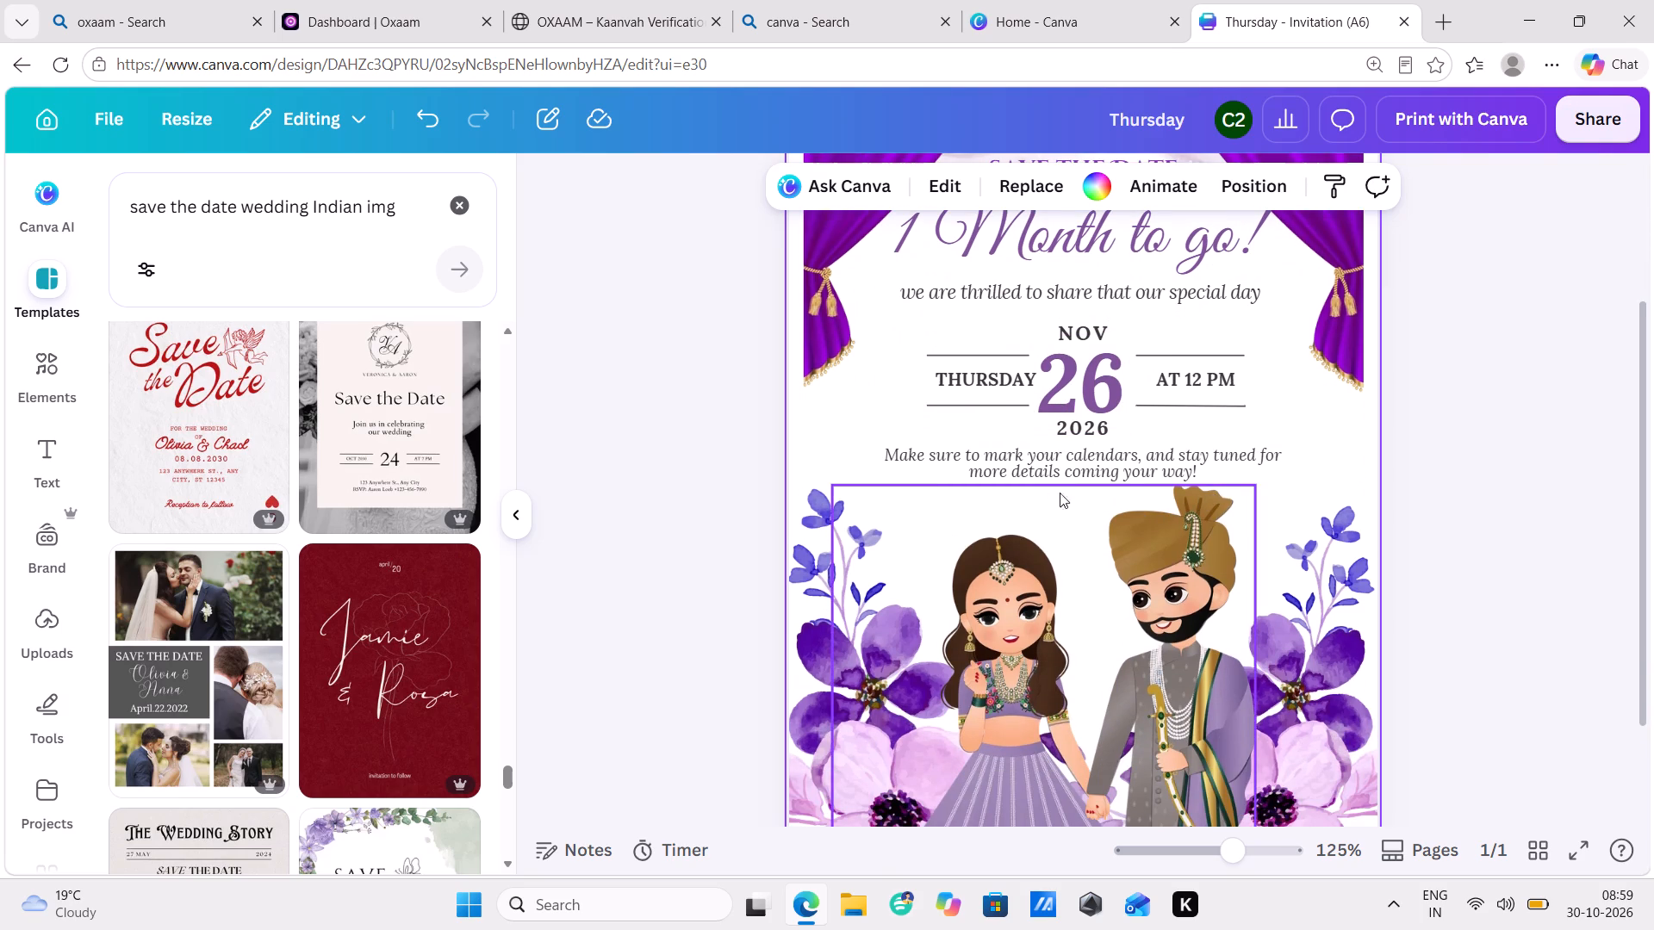
scroll(1218, 490, "up", 3)
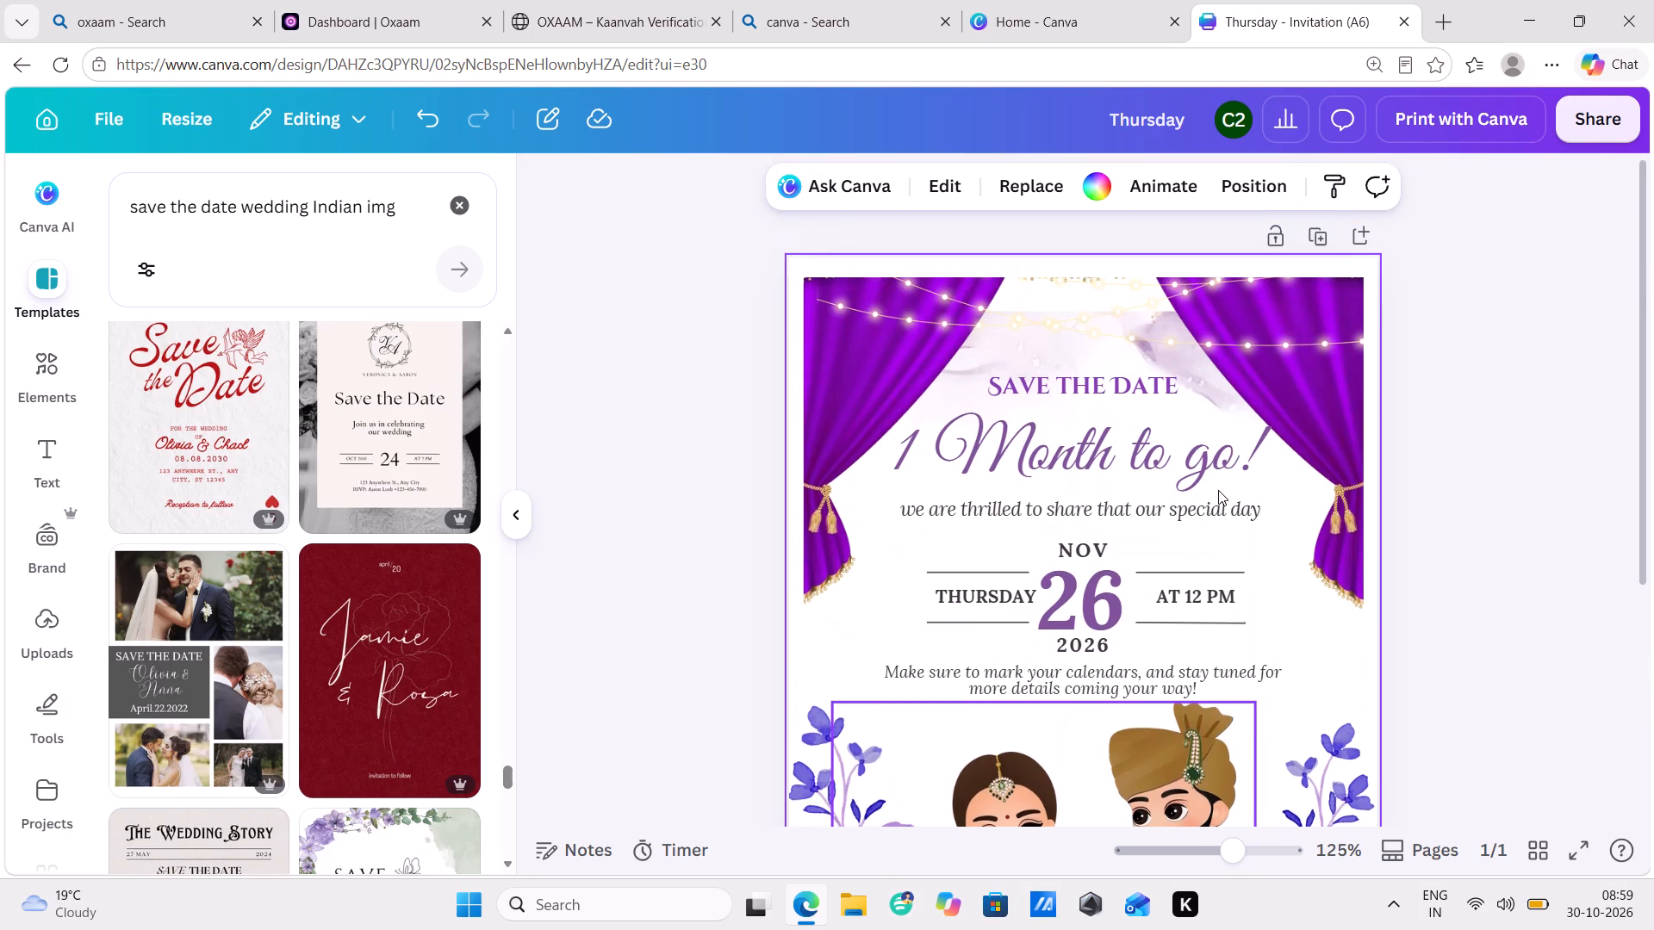
scroll(1218, 490, "down", 2)
scroll(1218, 490, "up", 2)
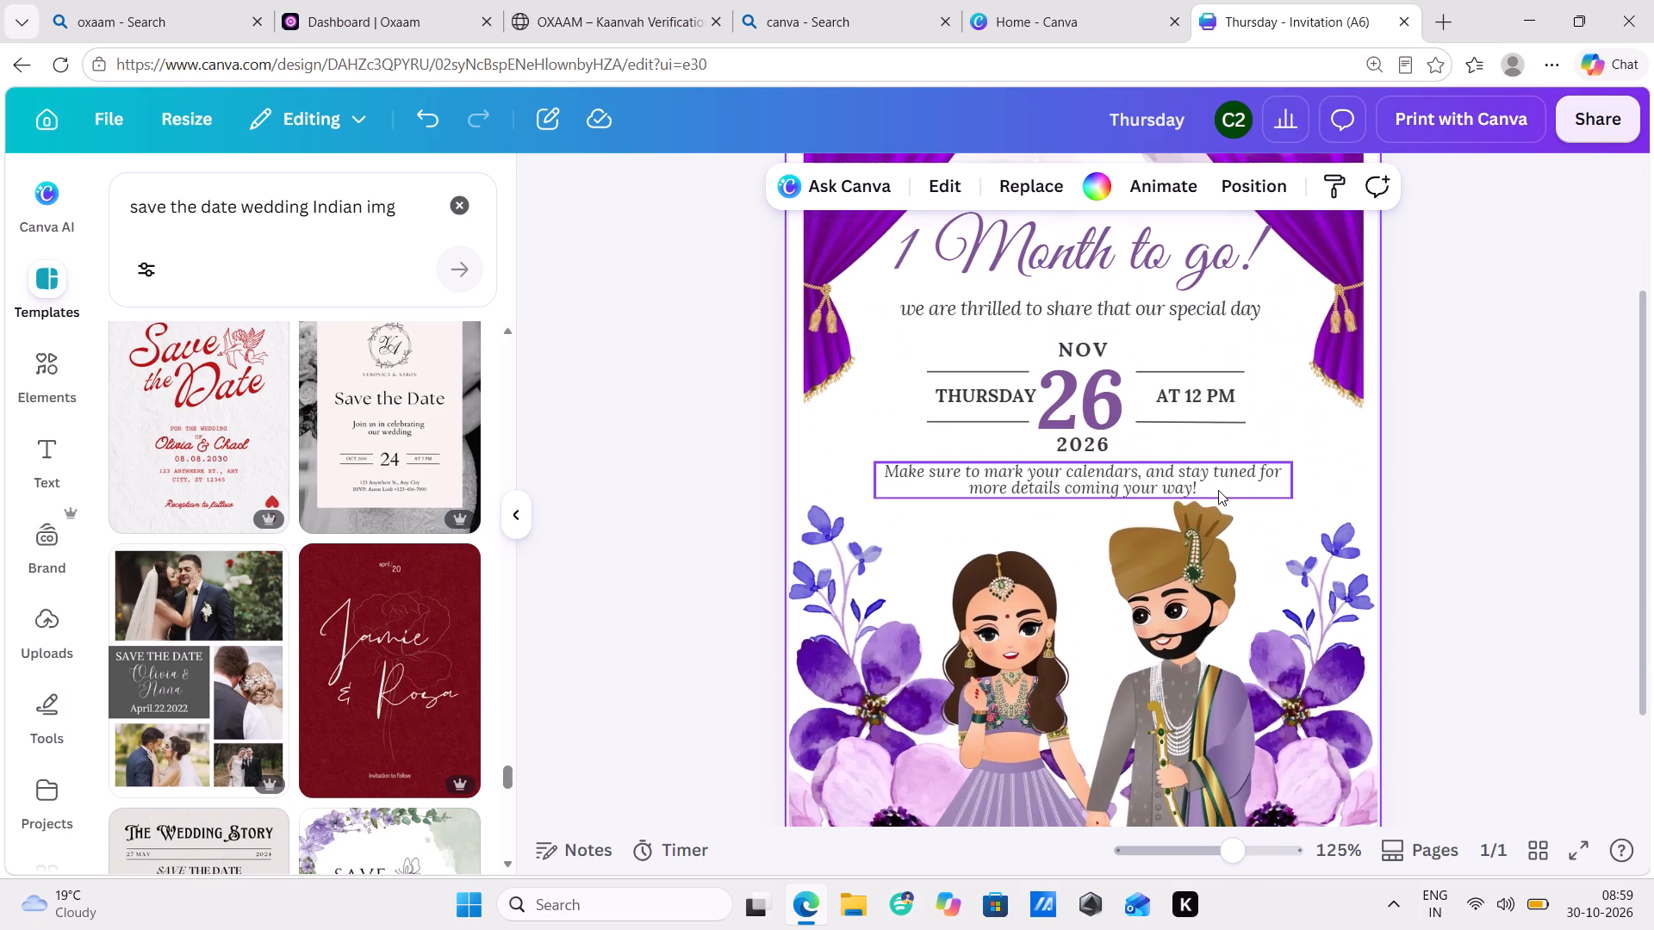
scroll(1043, 759, "down", 3)
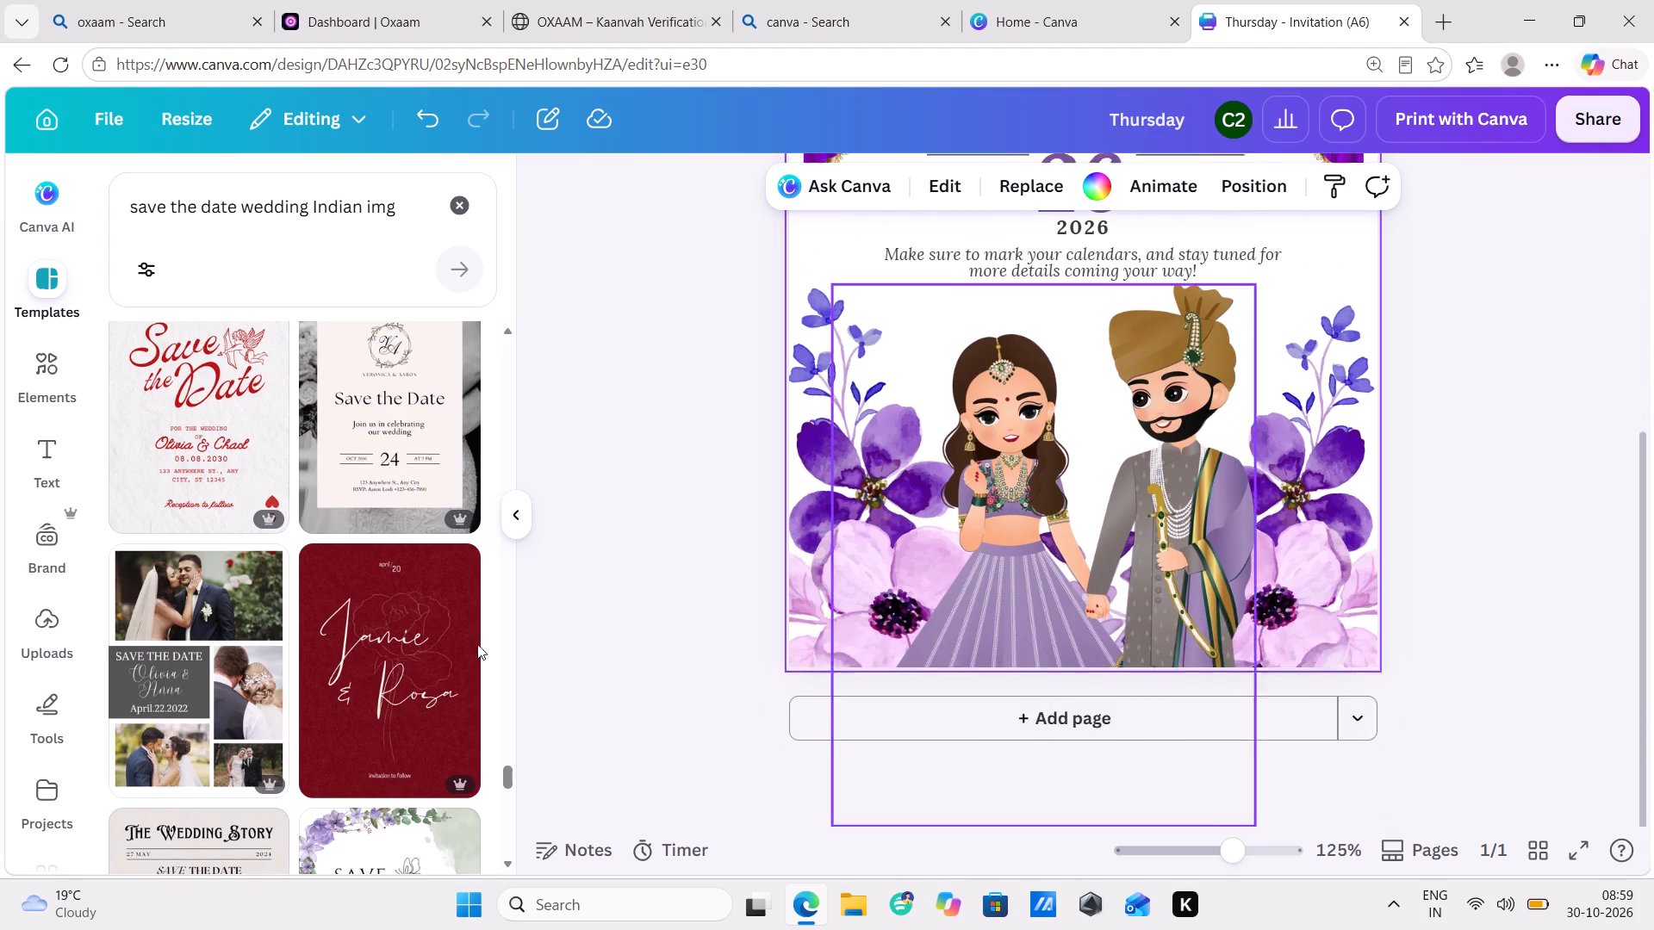
scroll(285, 590, "down", 3)
scroll(285, 590, "up", 3)
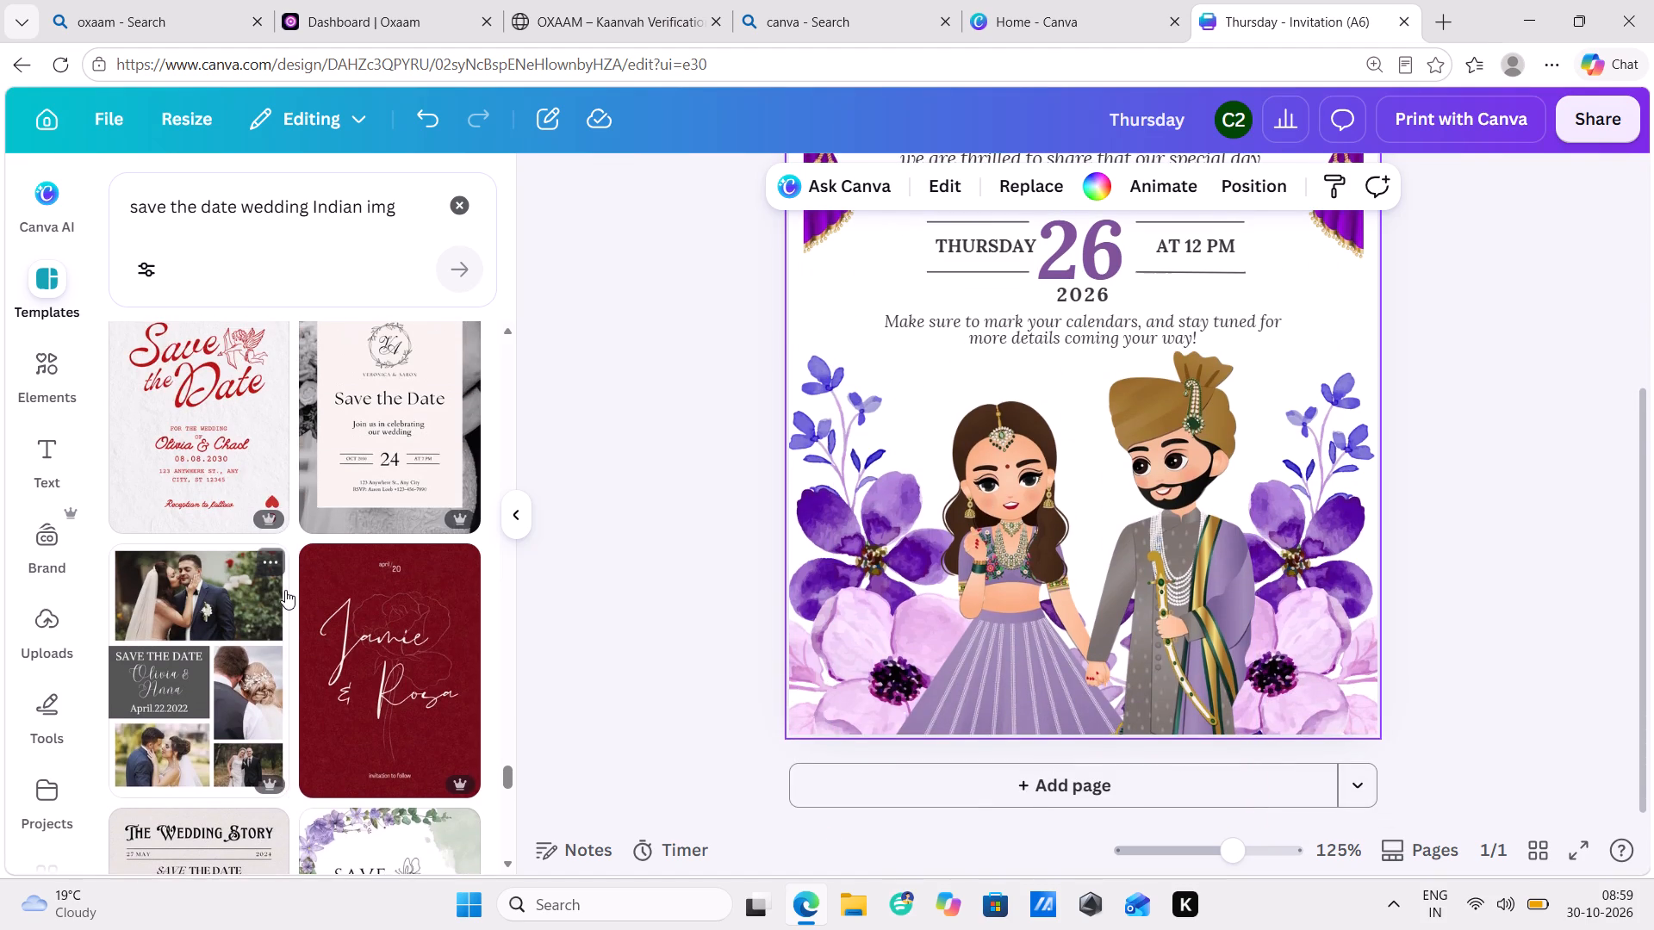
scroll(285, 590, "up", 2)
scroll(285, 590, "down", 1)
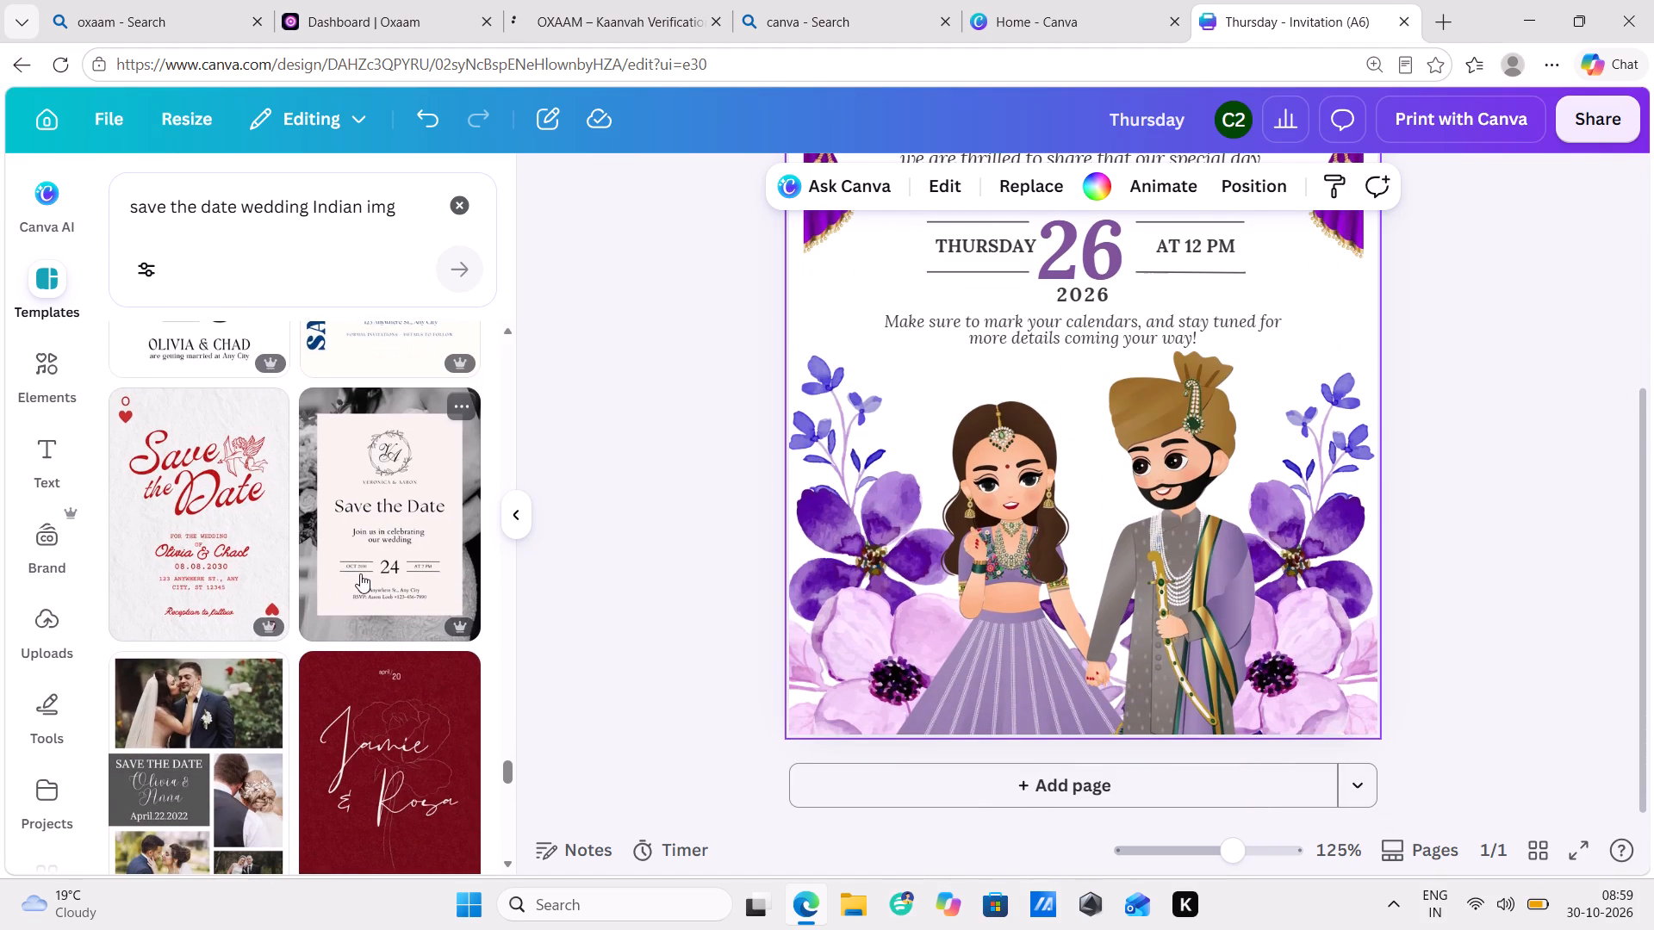
scroll(1345, 254, "up", 4)
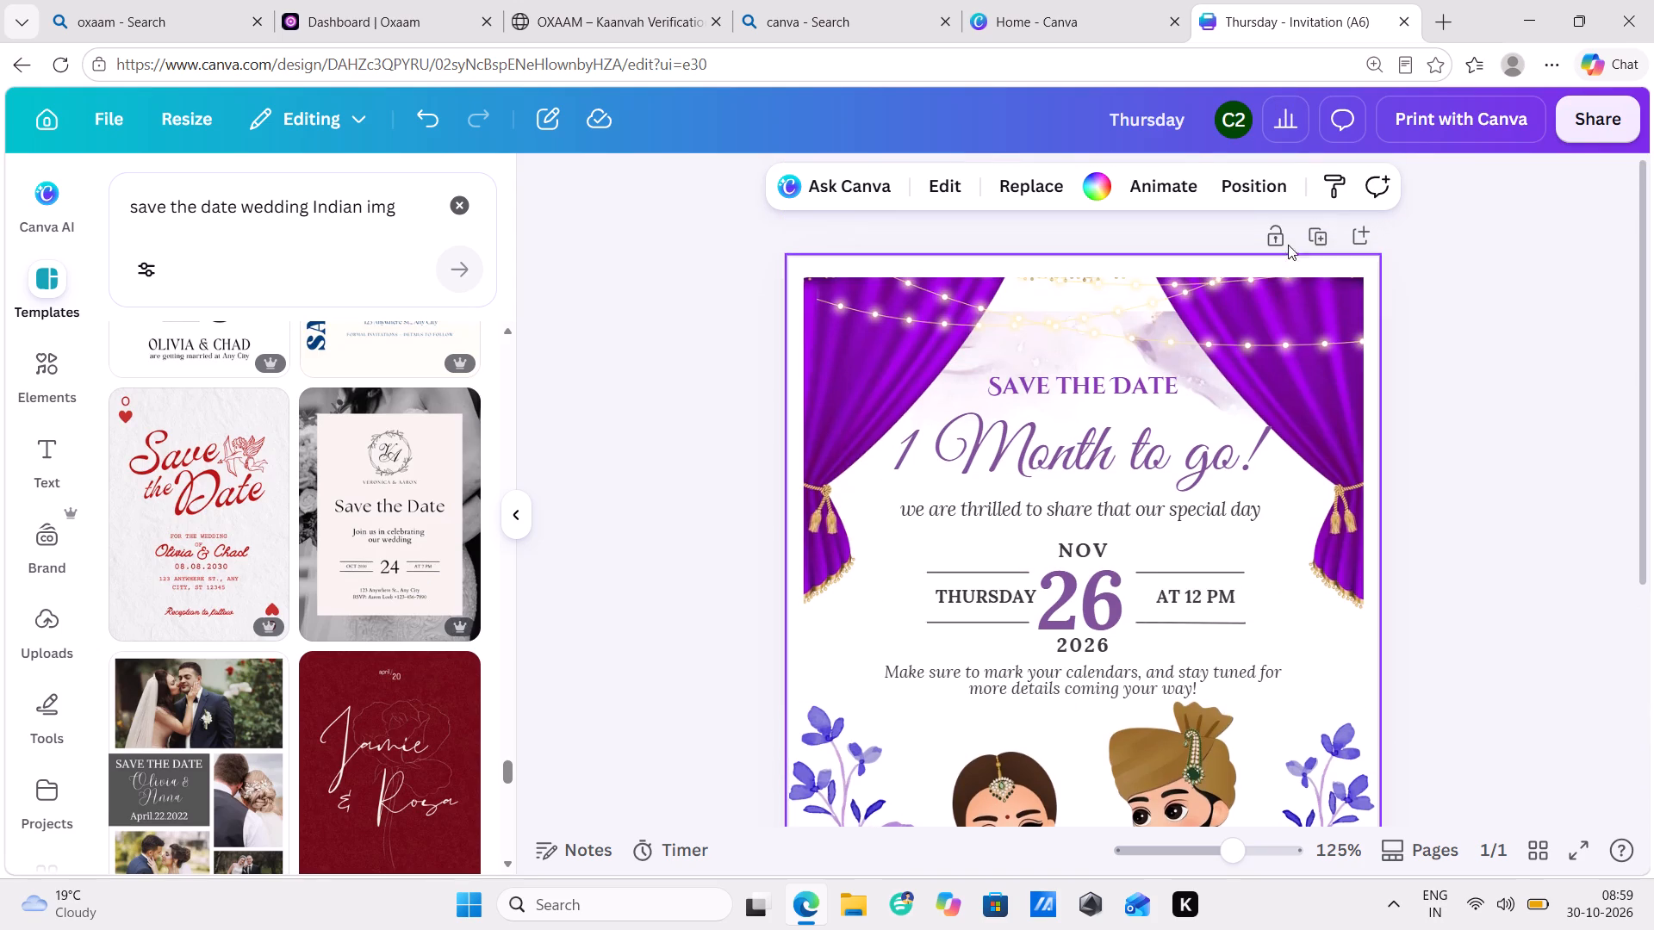
Add a second page and place the black-and-white photo "Save the Date" template with the wreathed VA monogram on it.
left_click(1348, 231)
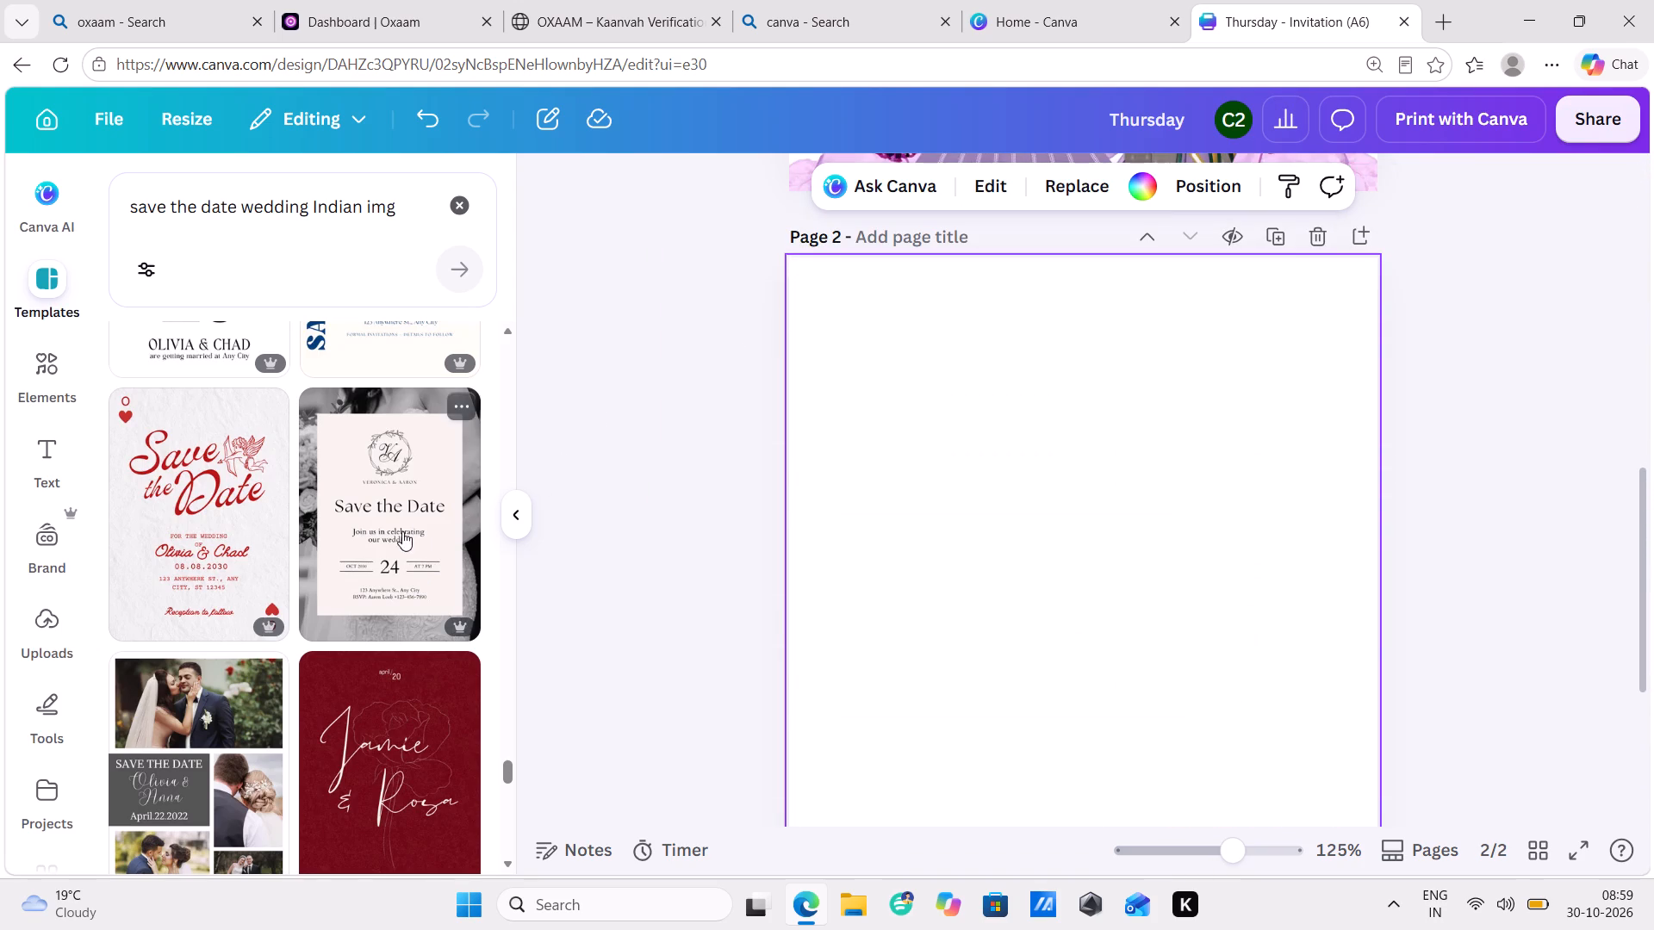
left_click_drag(404, 531, 1121, 437)
Replace the couple's names under the wreath monogram on page 2 with "ANKIT & SEEMA".
scroll(1102, 474, "down", 1)
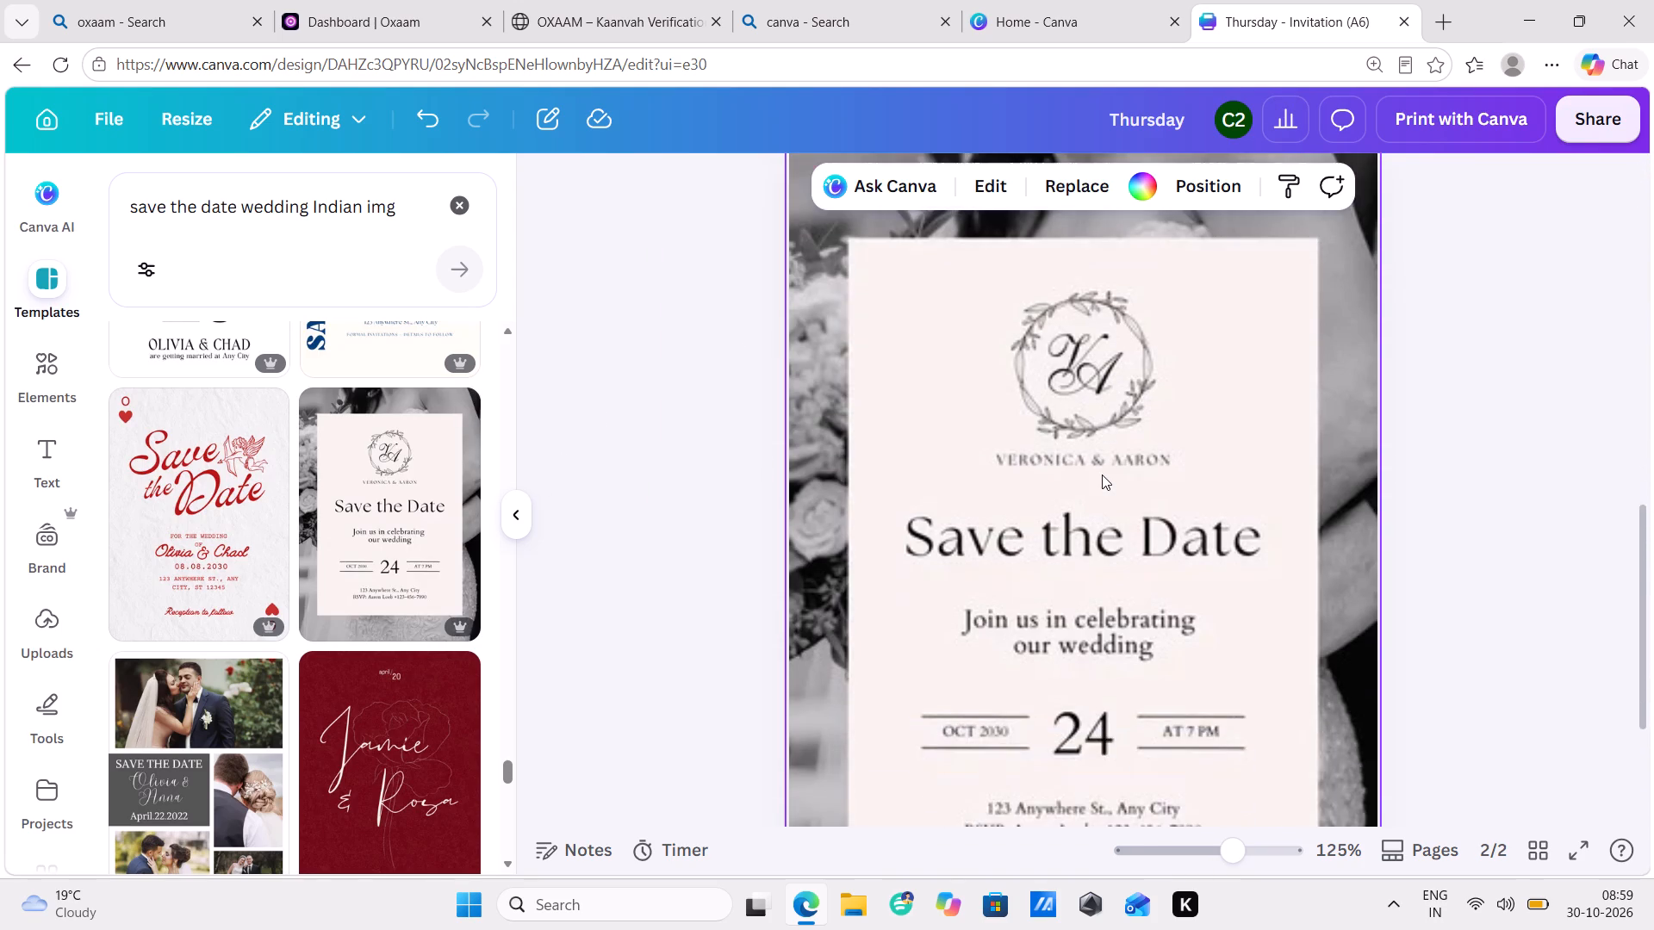
scroll(1102, 474, "down", 1)
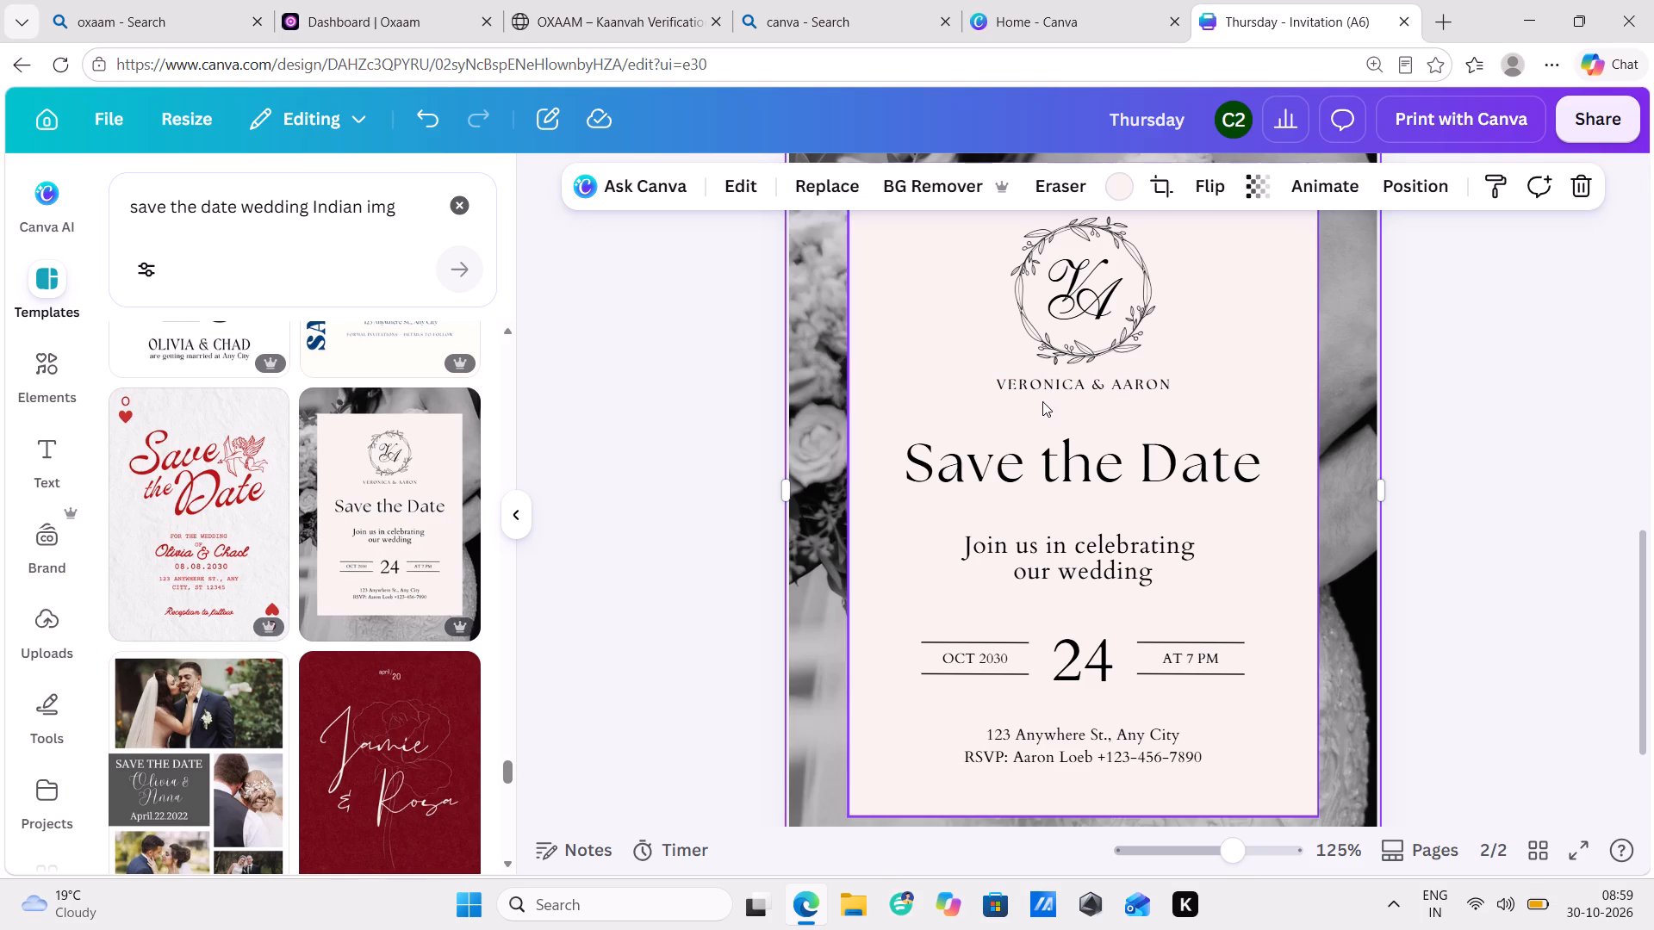
double_click(1059, 384)
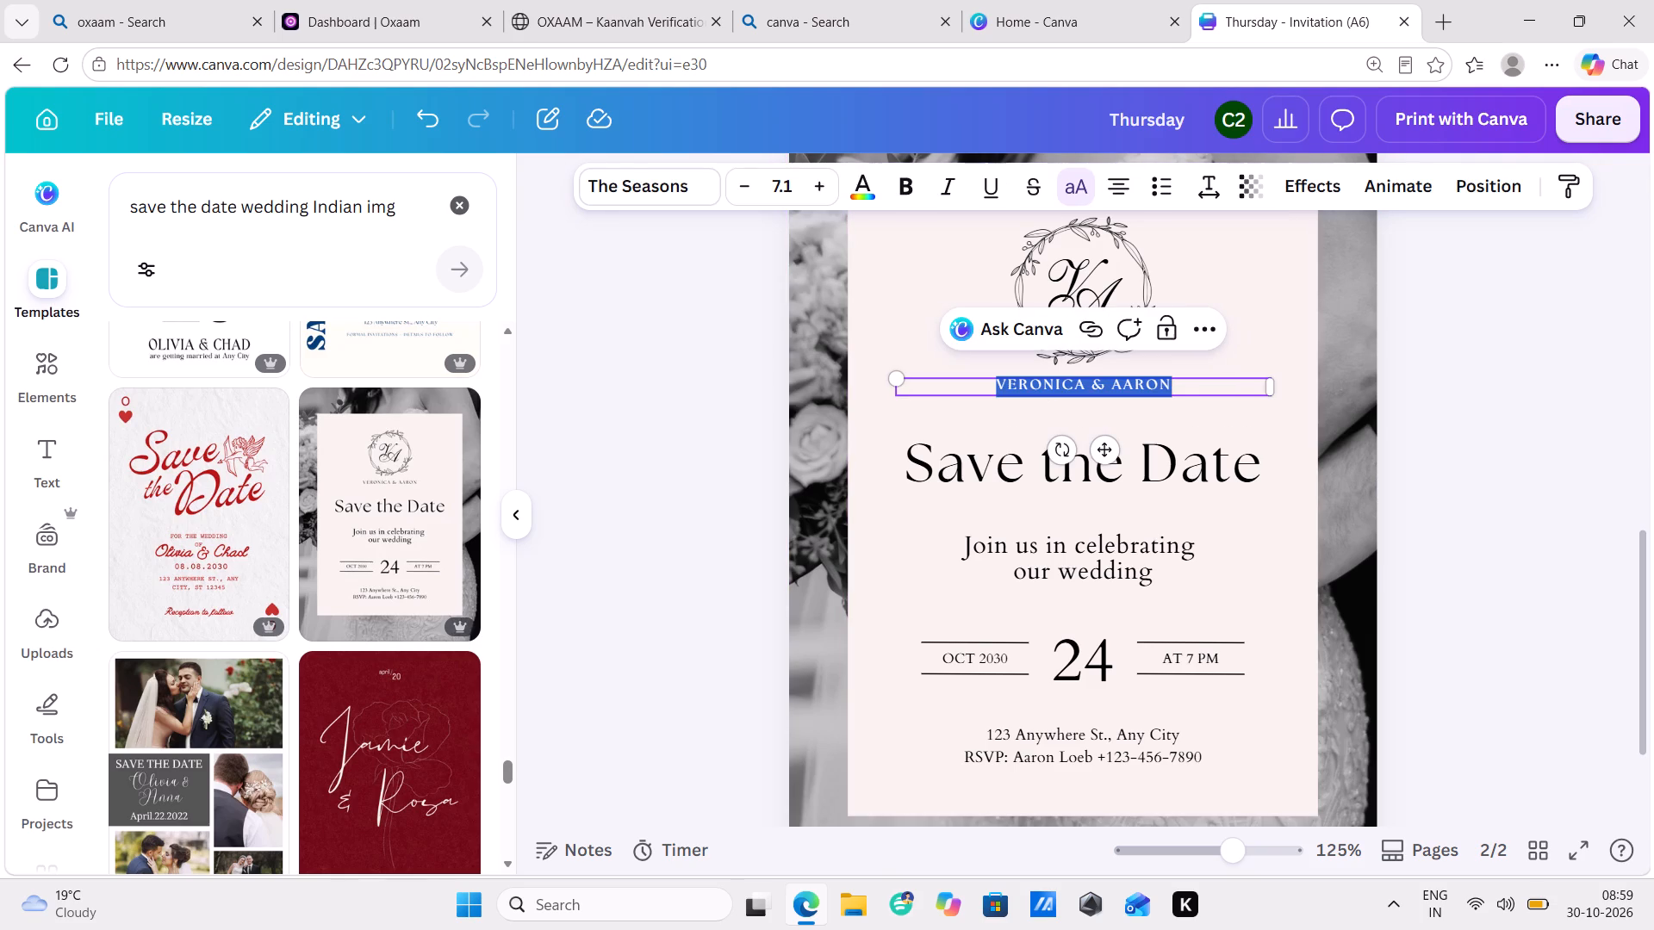
key("a")
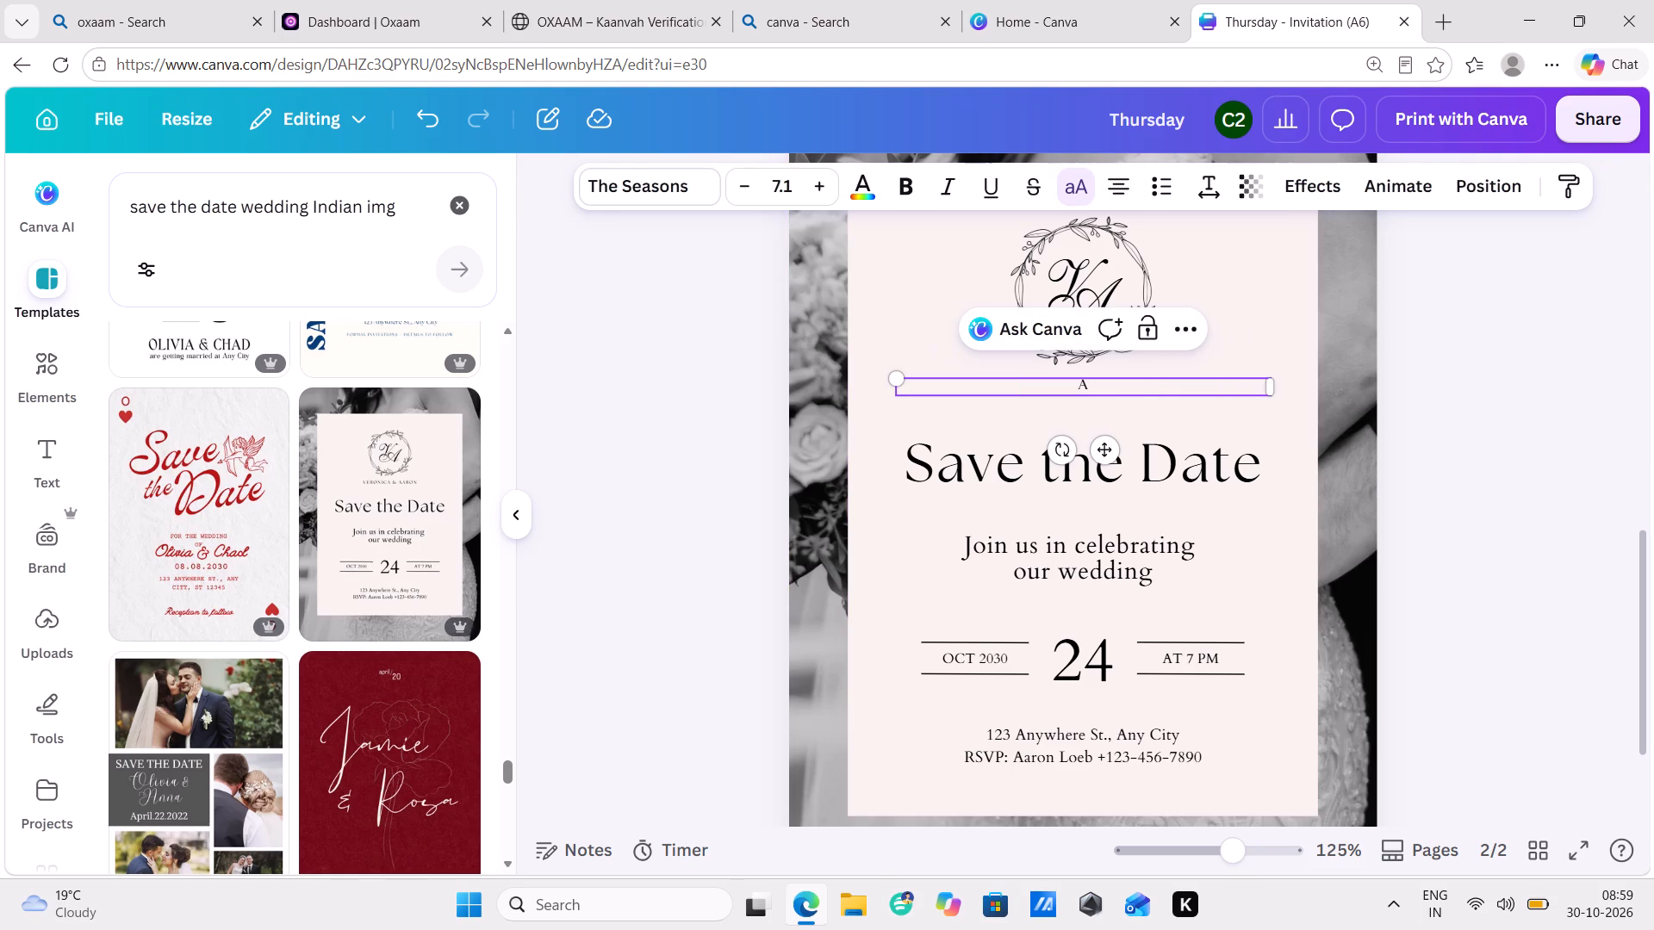
type("nkit")
key("space")
type("&")
key("space")
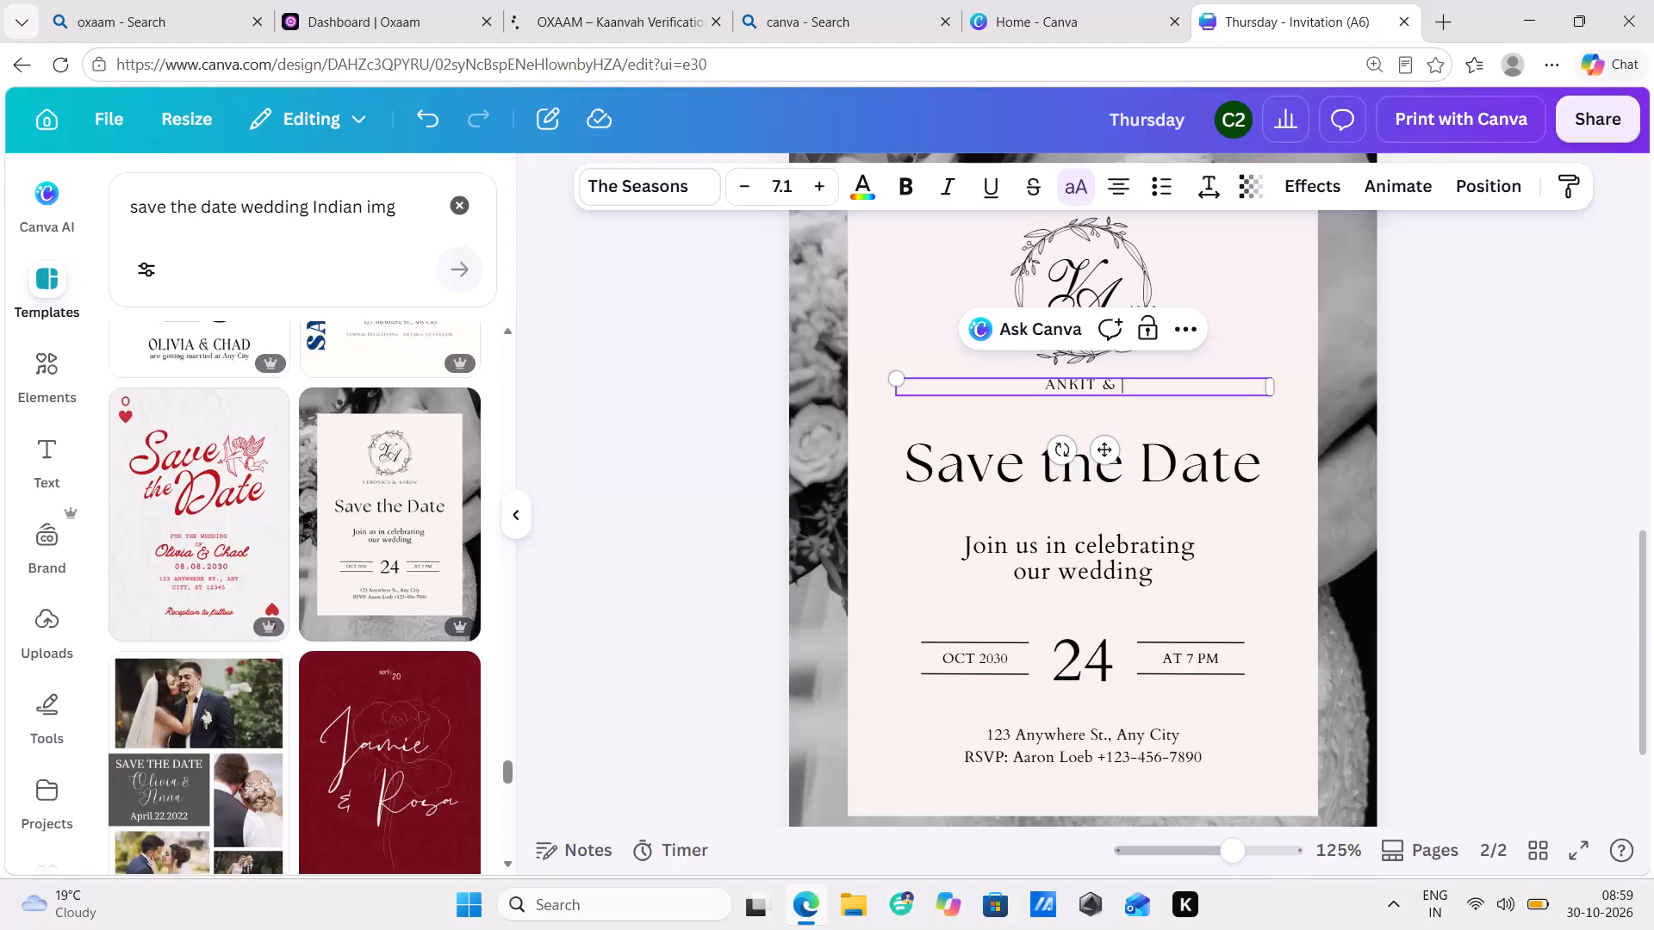
type("see")
type("ma")
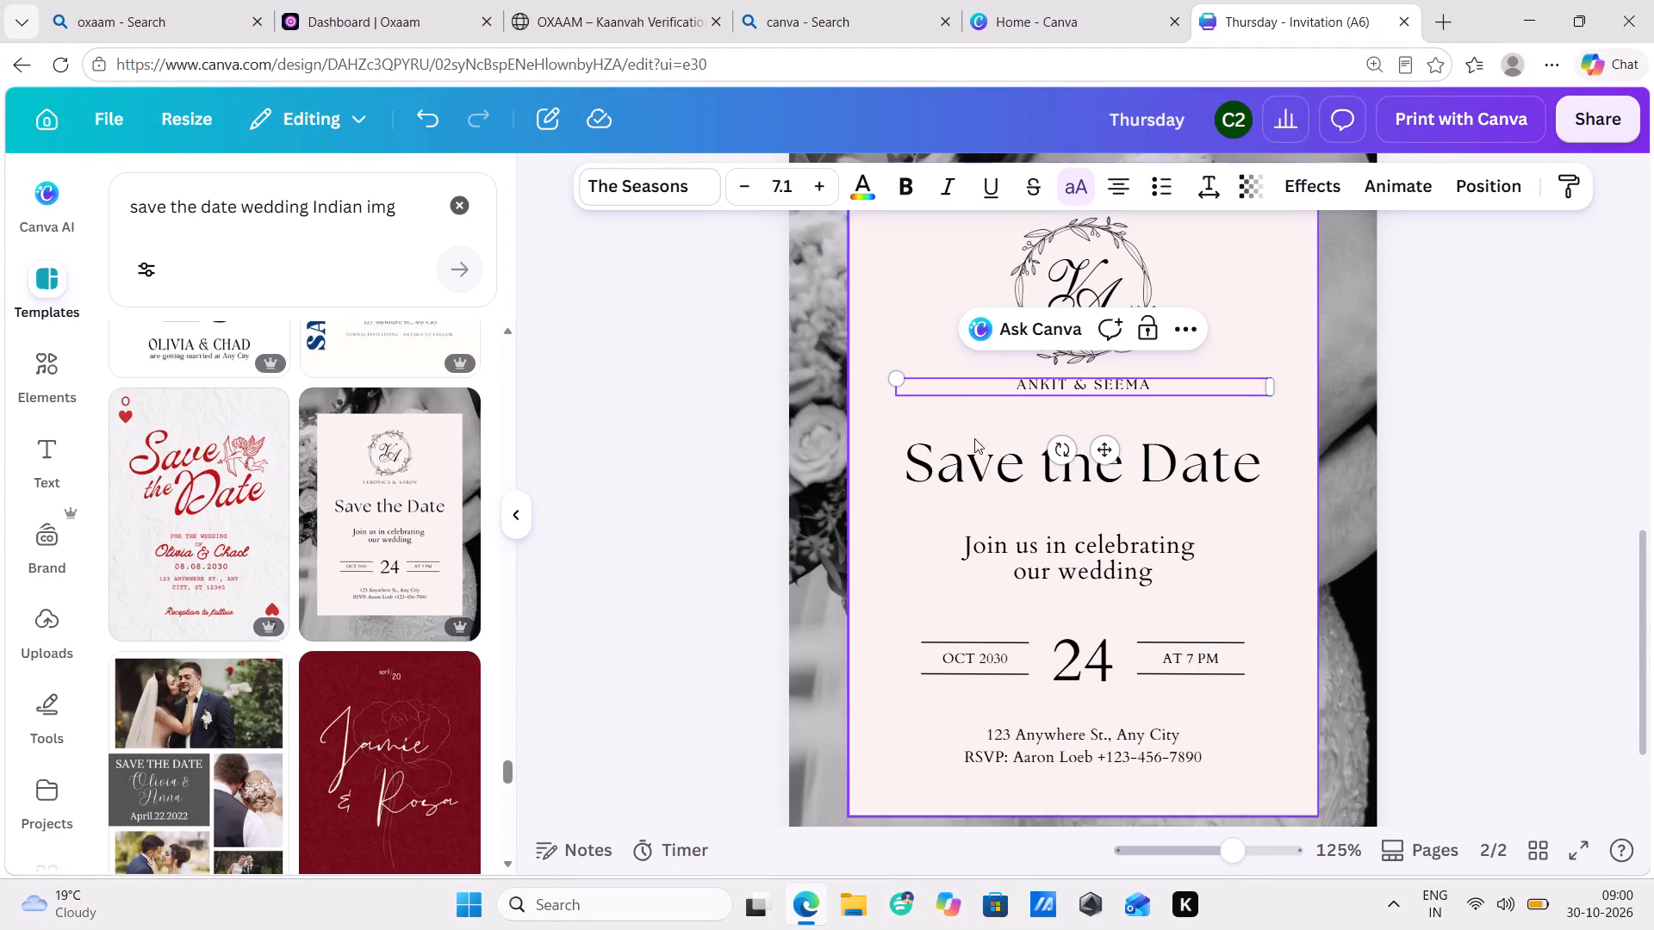
left_click(953, 263)
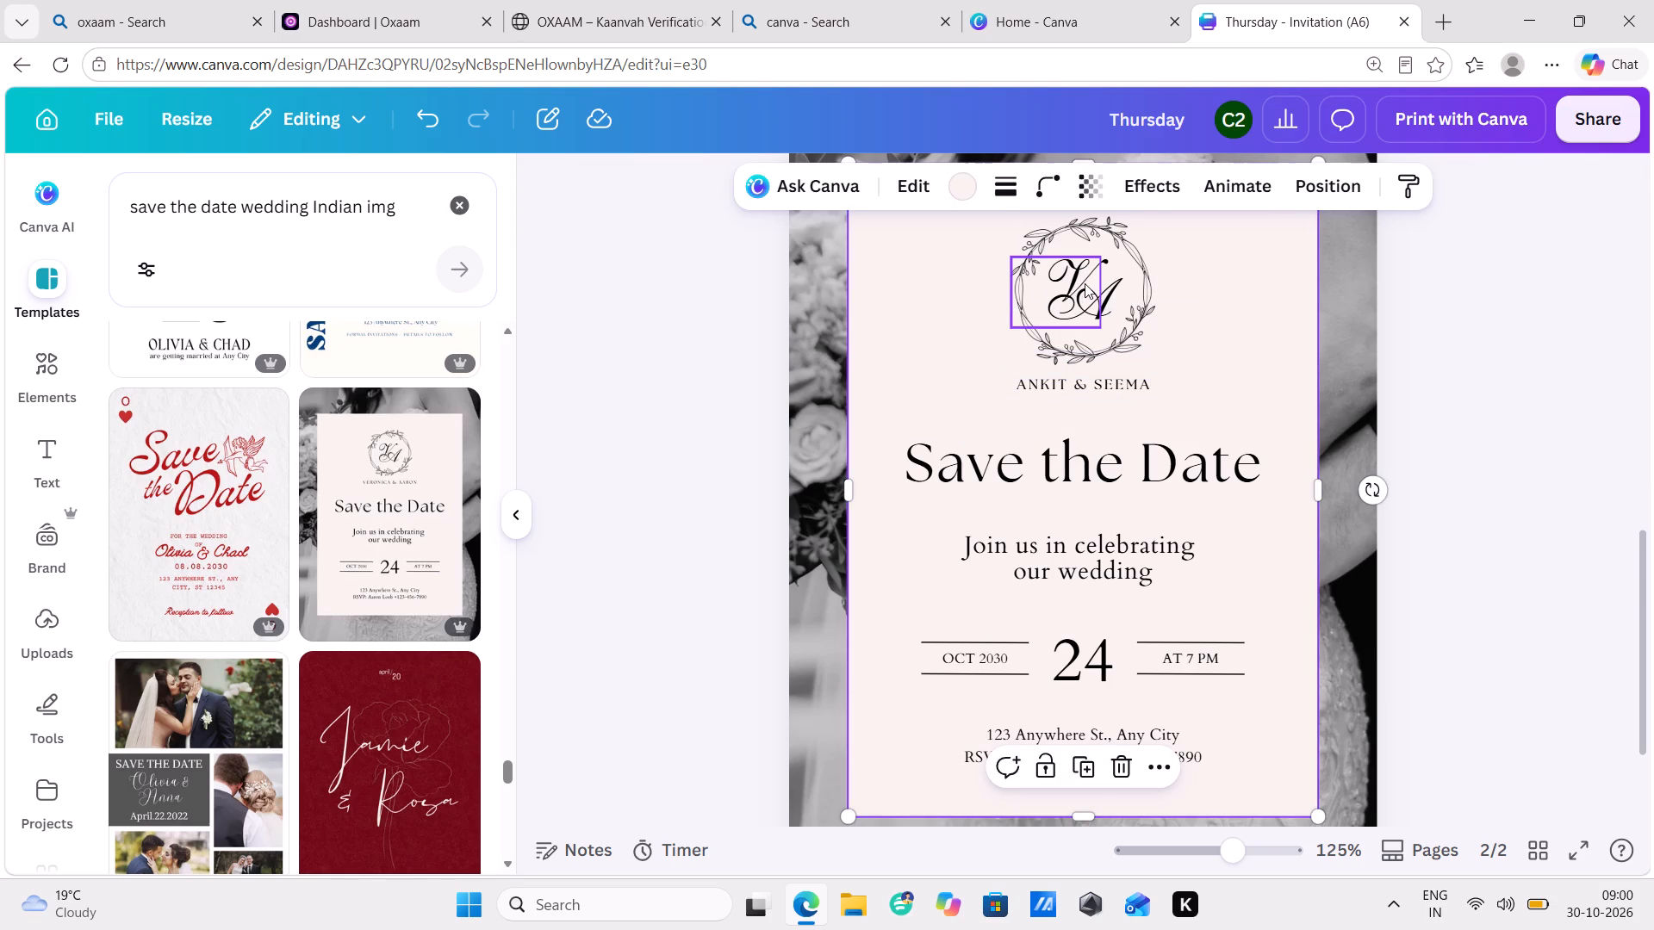
left_click(1085, 283)
double_click(1082, 278)
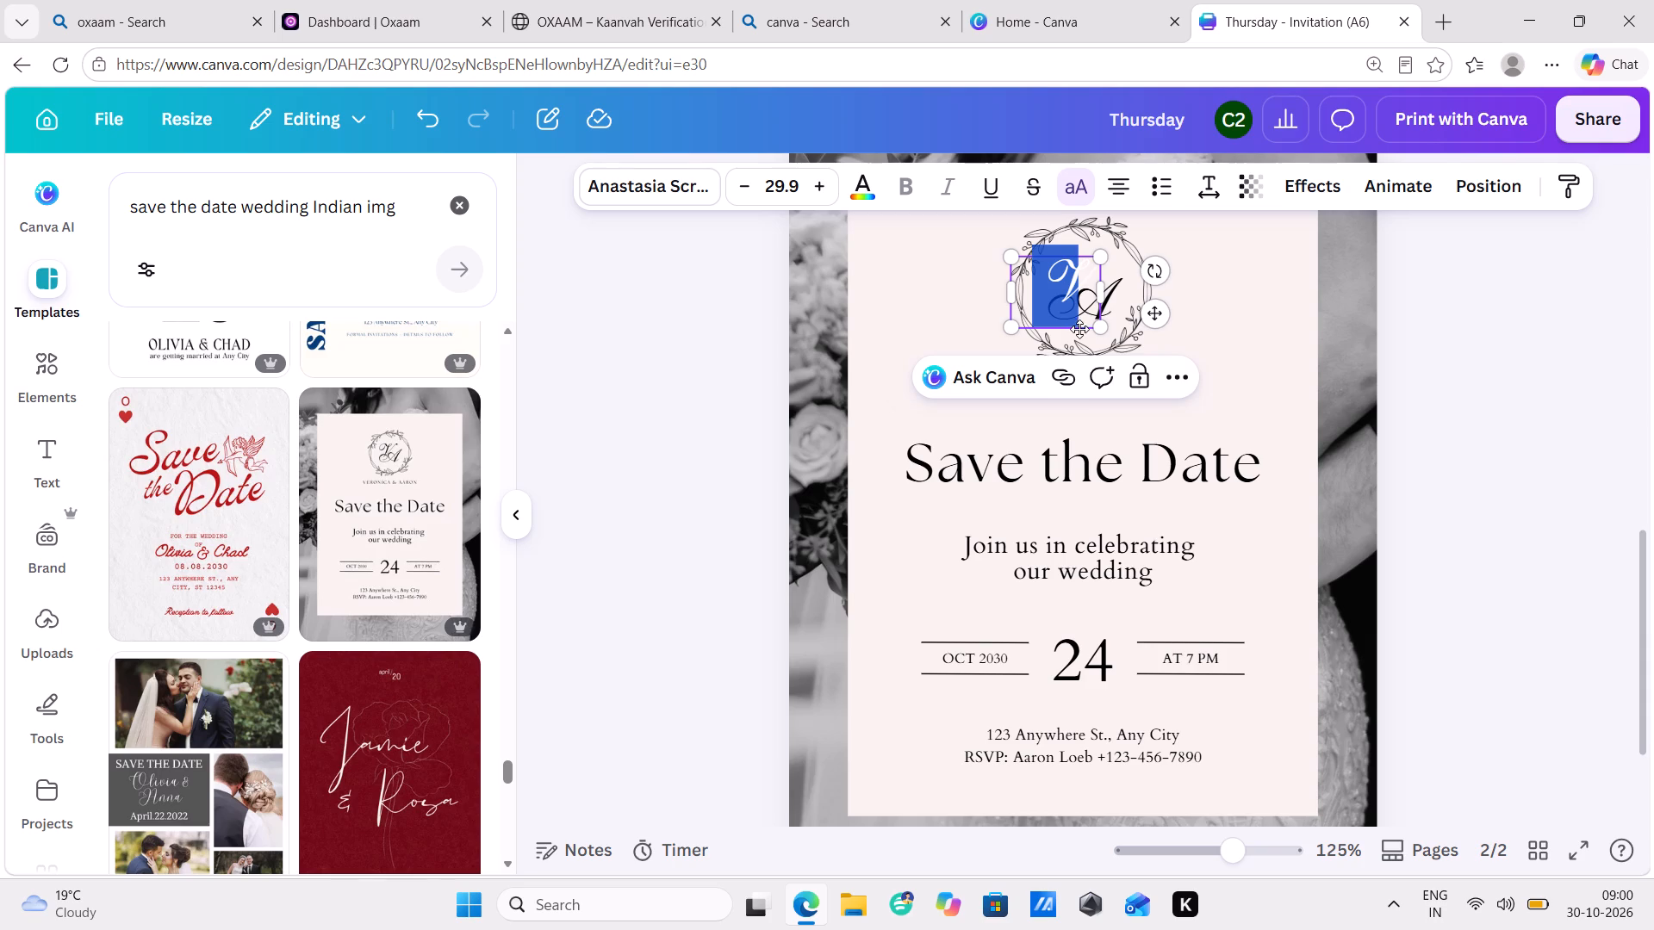
key("a")
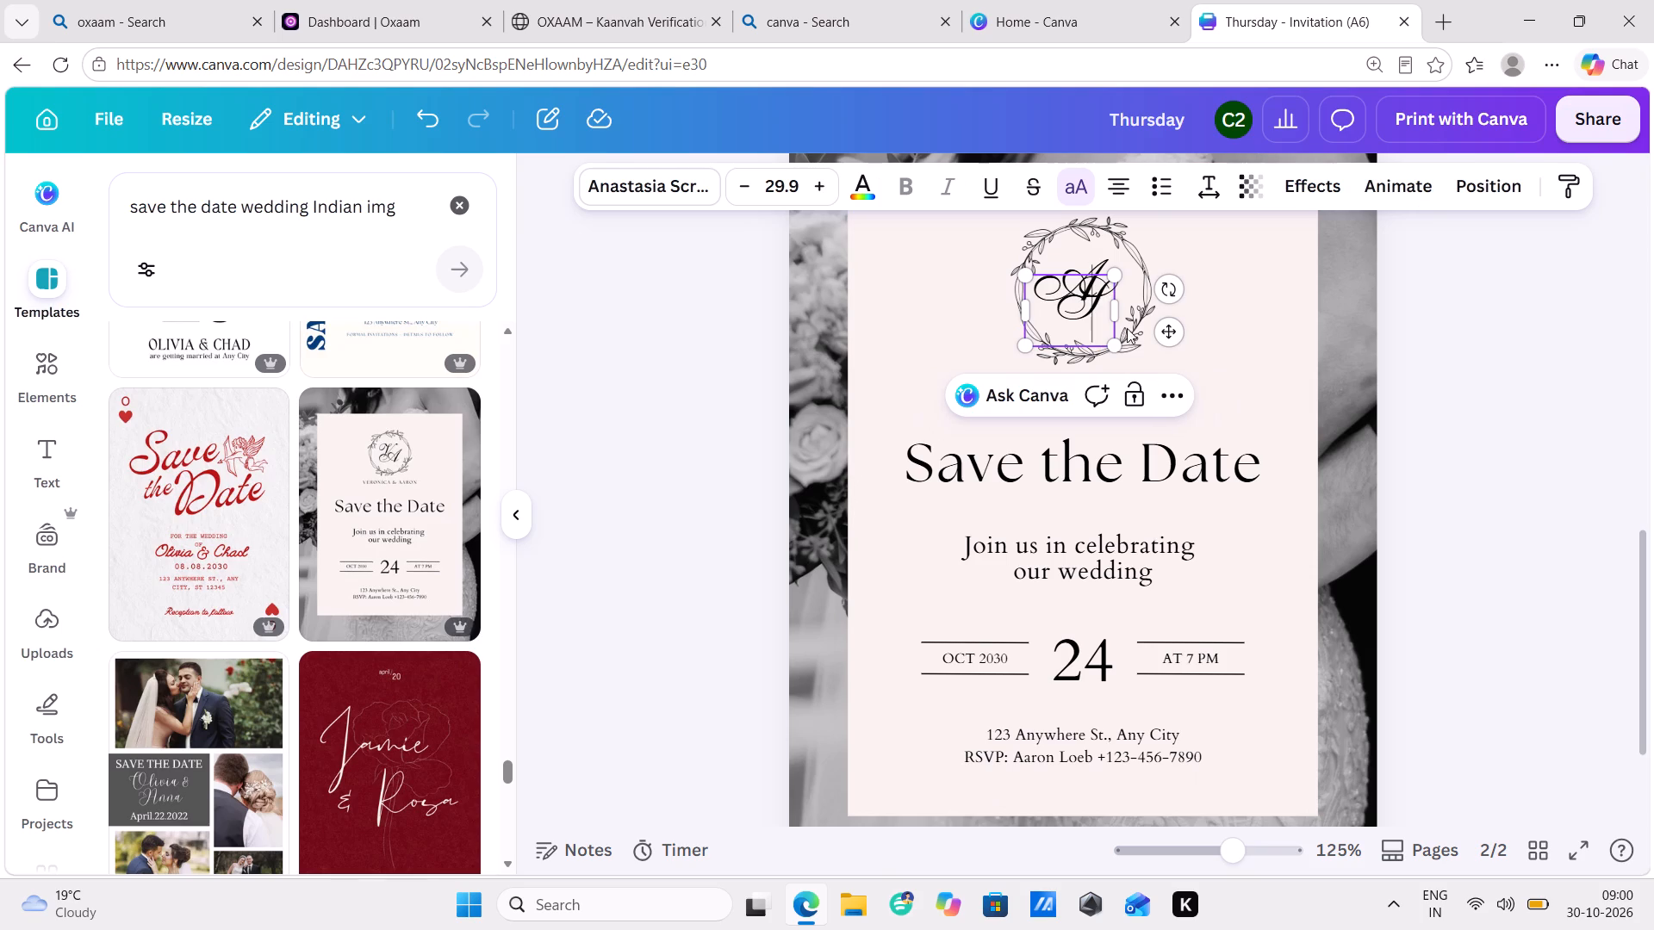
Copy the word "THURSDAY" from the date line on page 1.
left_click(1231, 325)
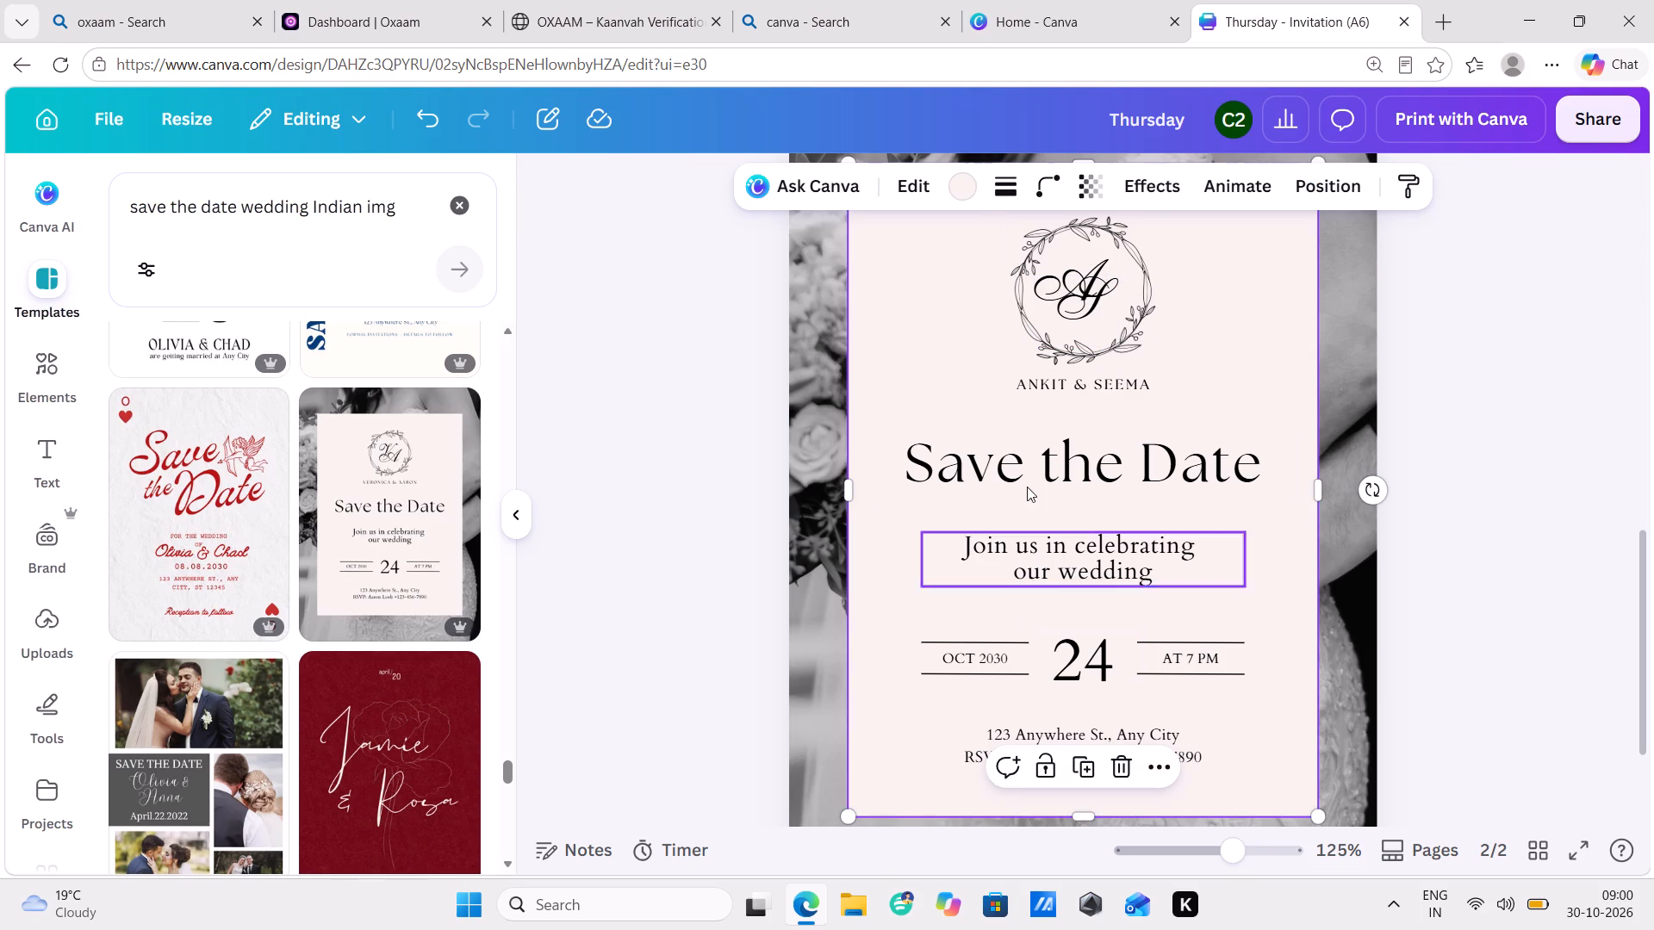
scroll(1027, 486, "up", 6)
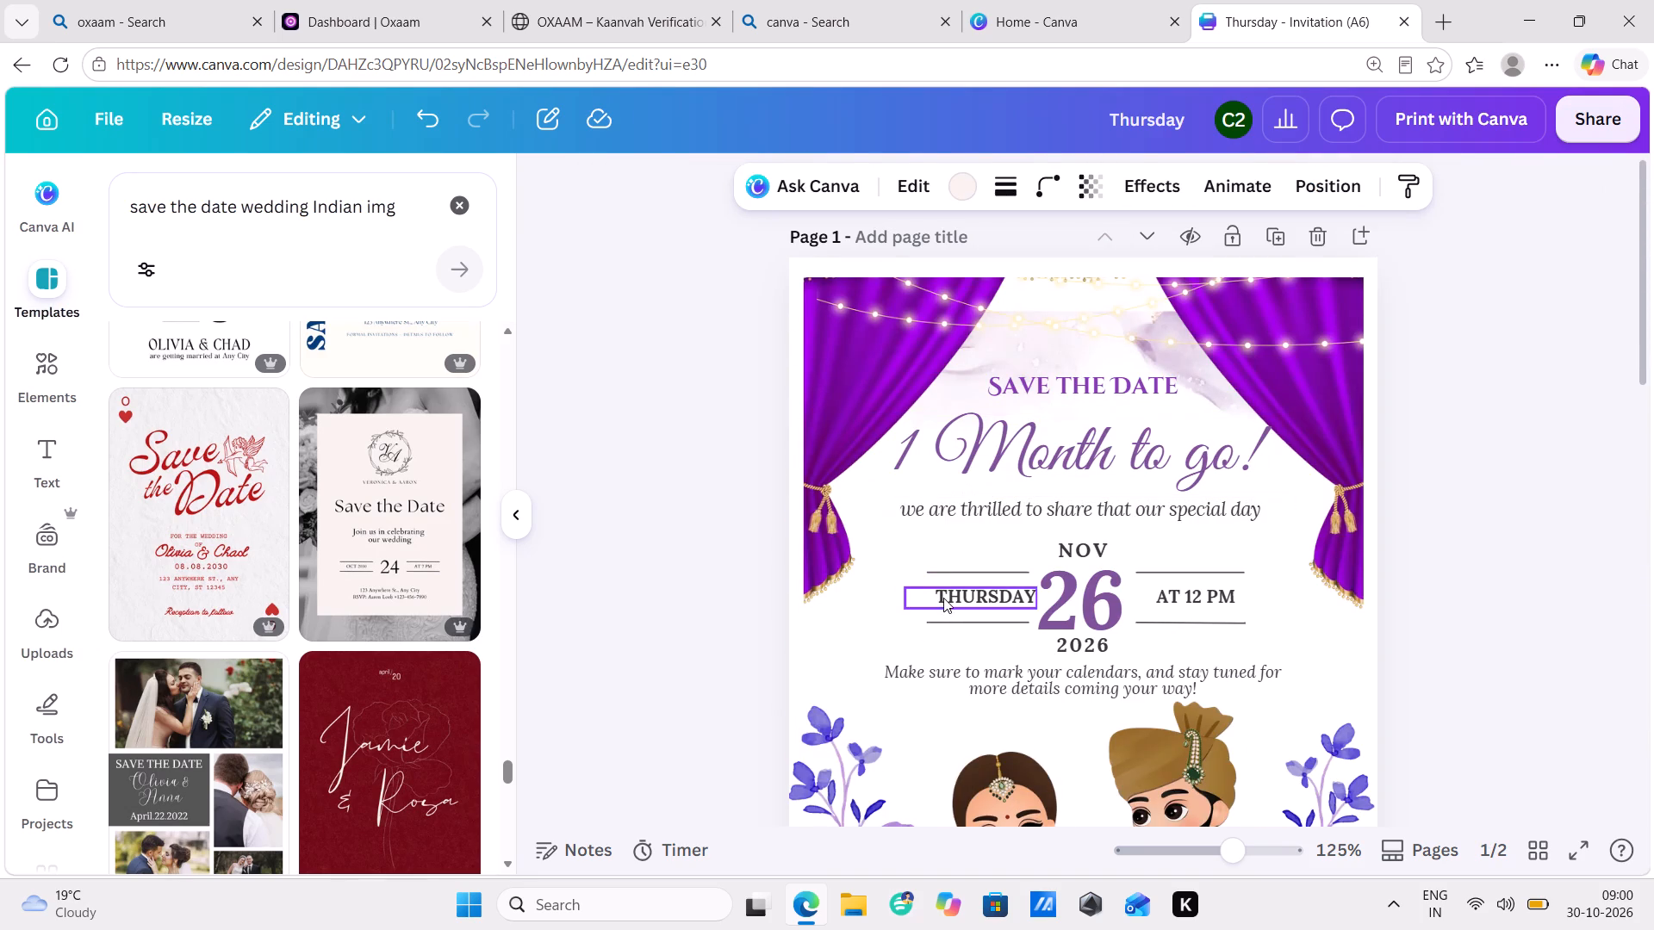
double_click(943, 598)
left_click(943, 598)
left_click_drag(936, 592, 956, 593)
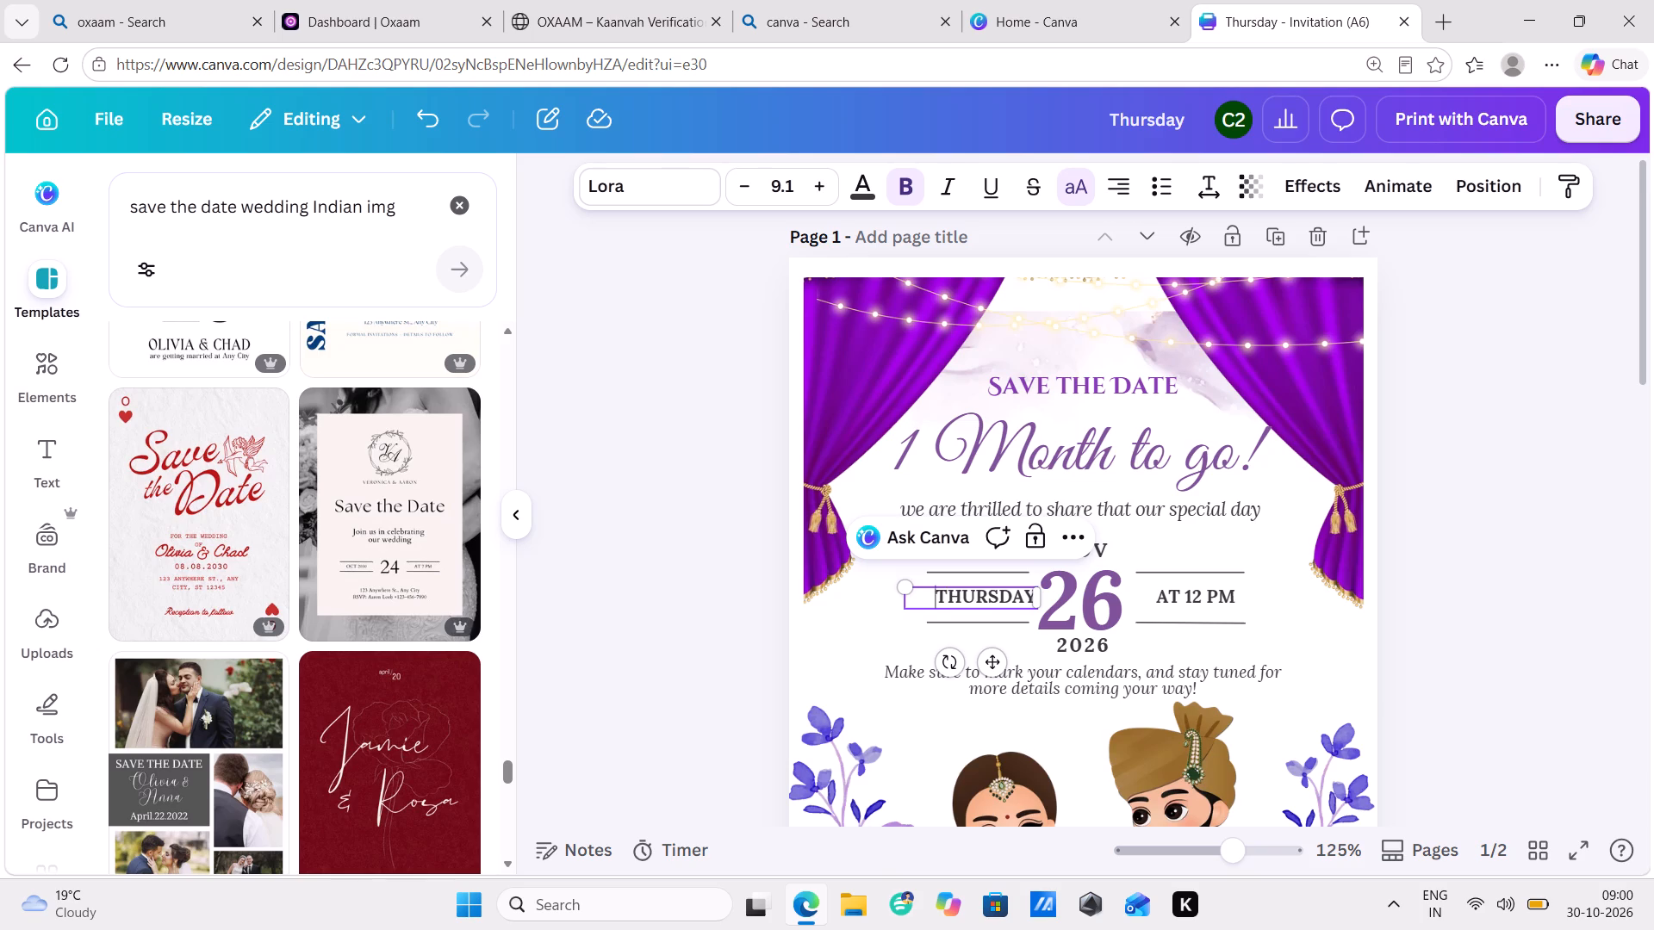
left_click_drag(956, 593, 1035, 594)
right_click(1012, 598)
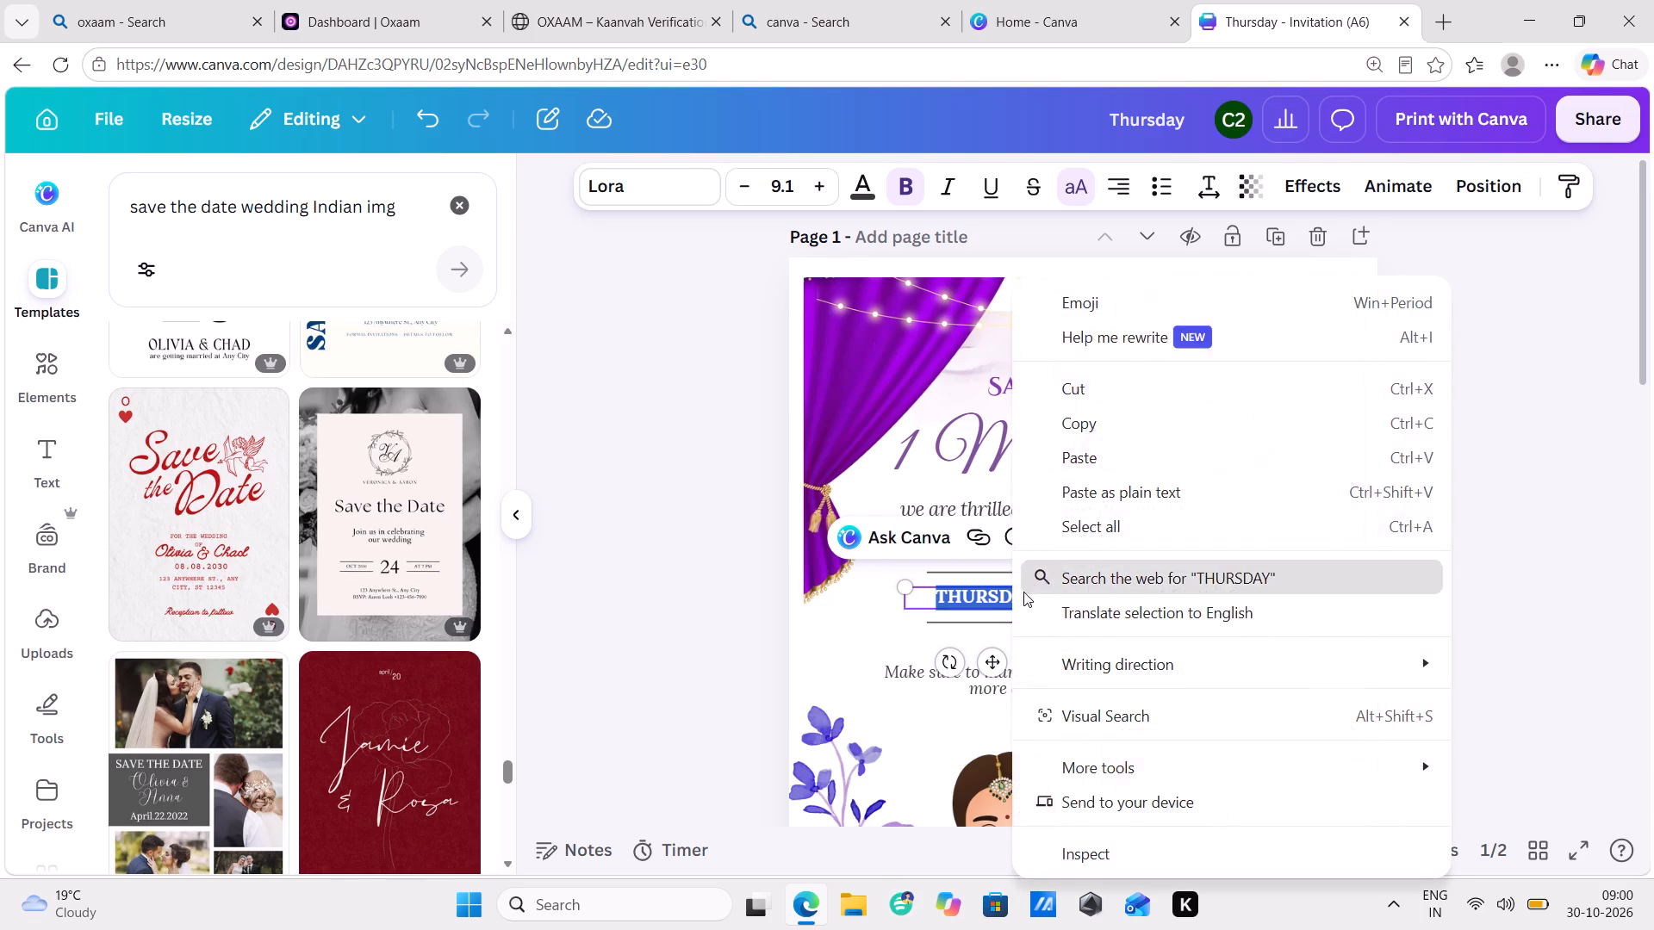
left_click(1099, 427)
Change the date on page 2 to "NOV 2026" with 26 as the large day number.
scroll(1007, 643, "down", 3)
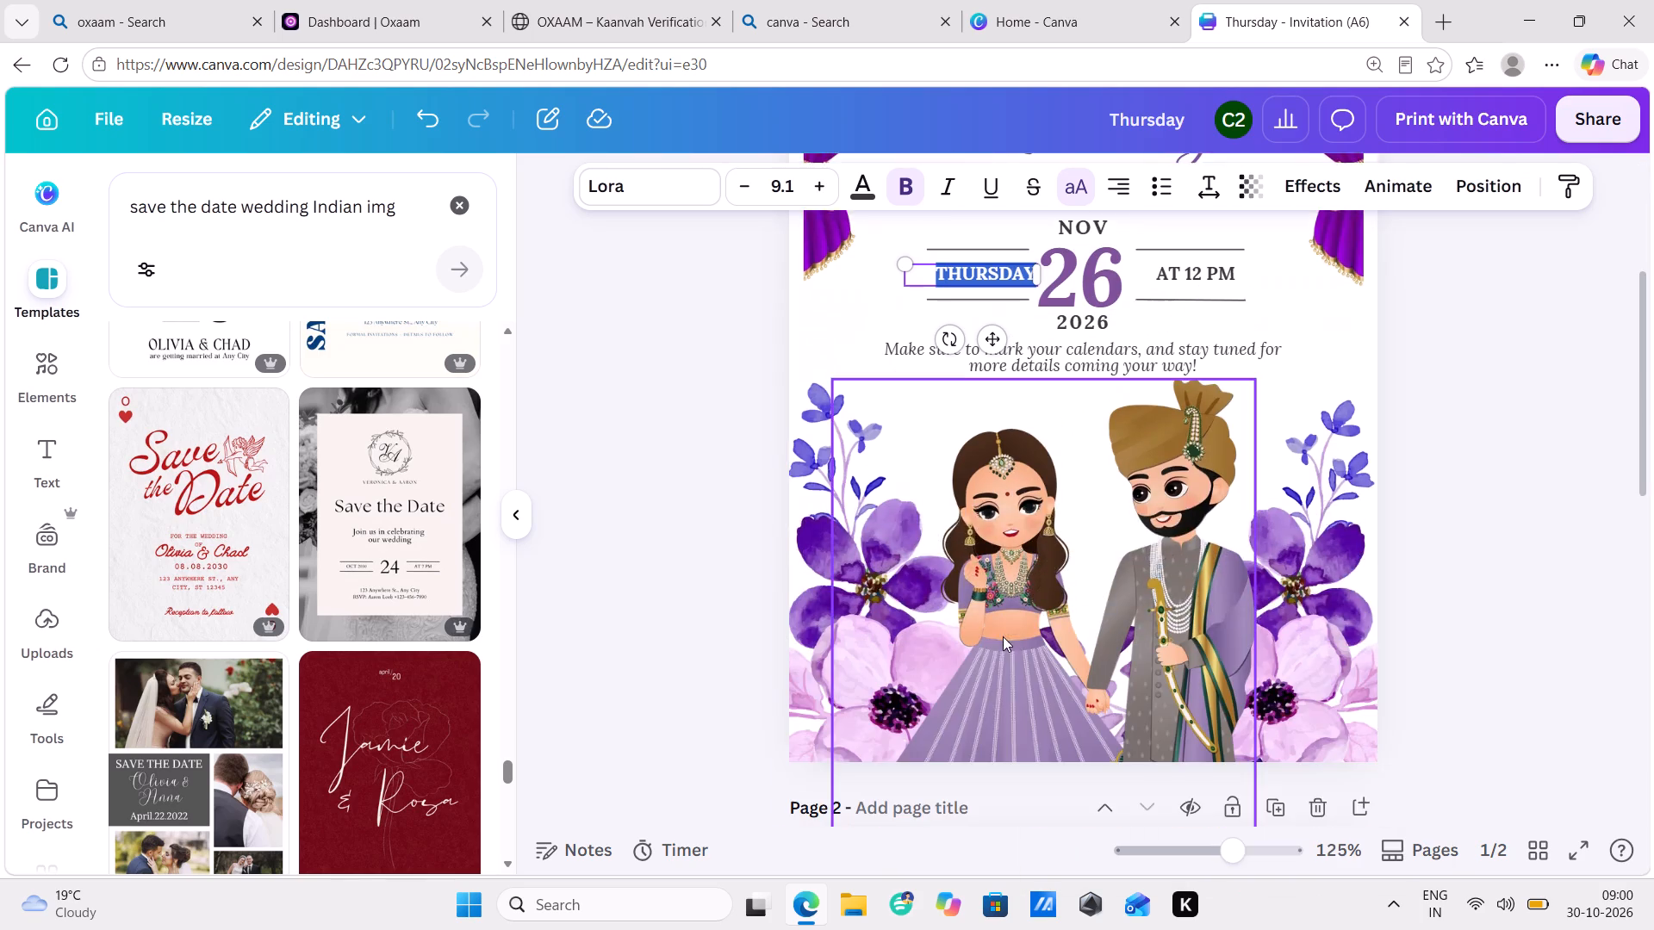
scroll(1002, 632, "down", 7)
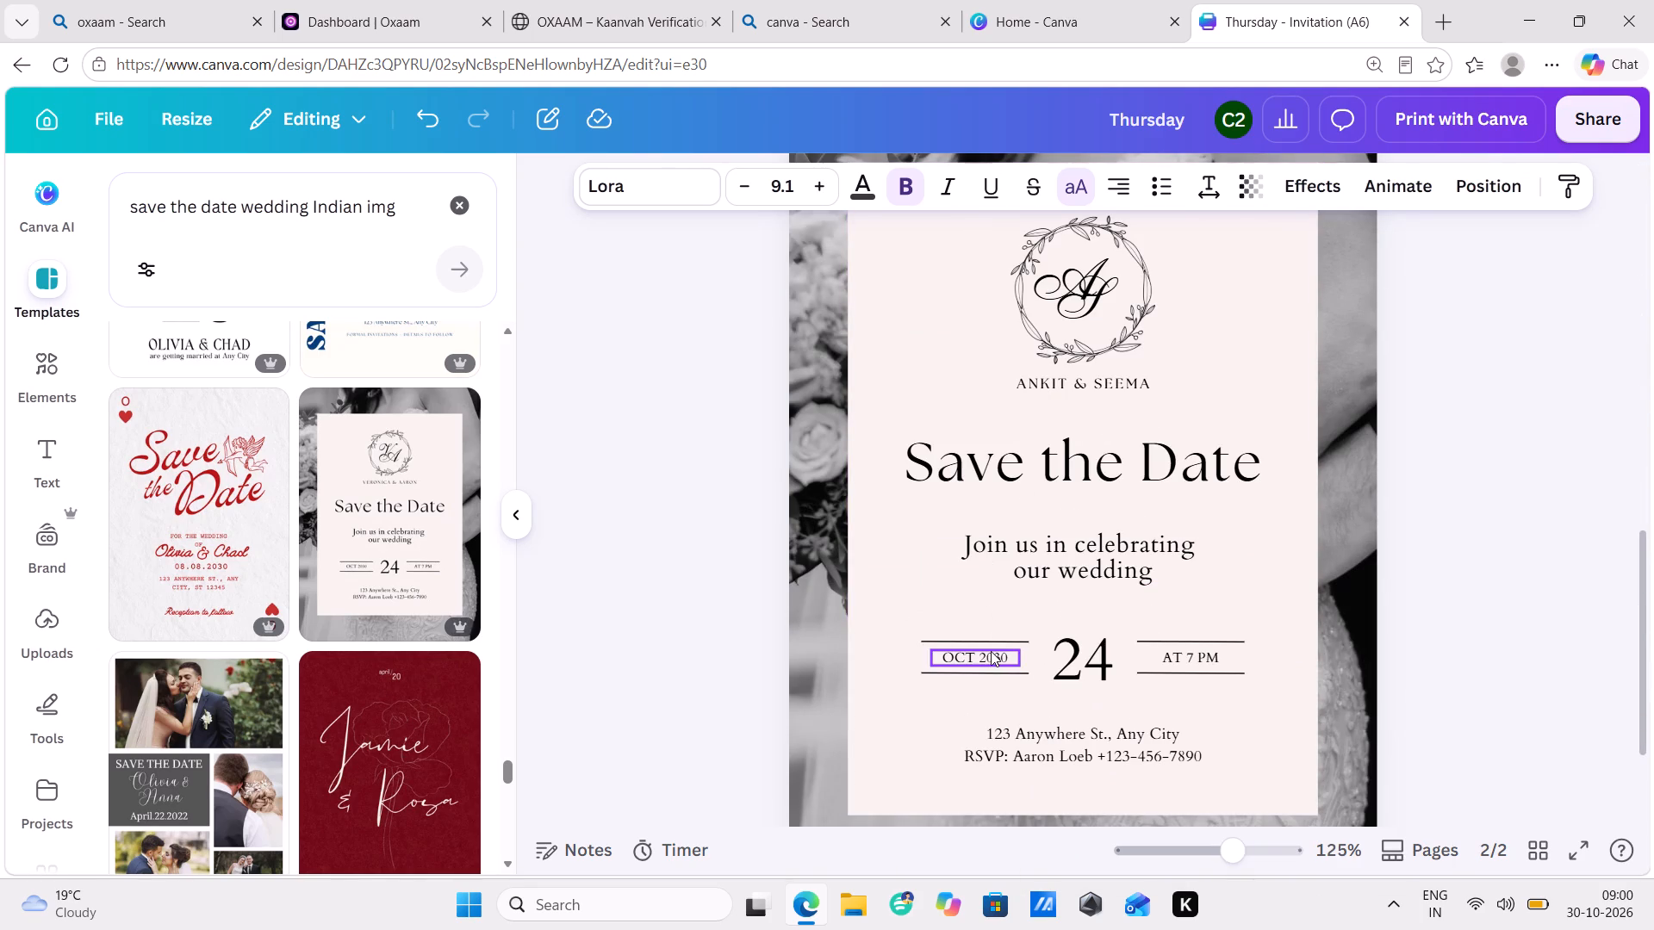
double_click(991, 651)
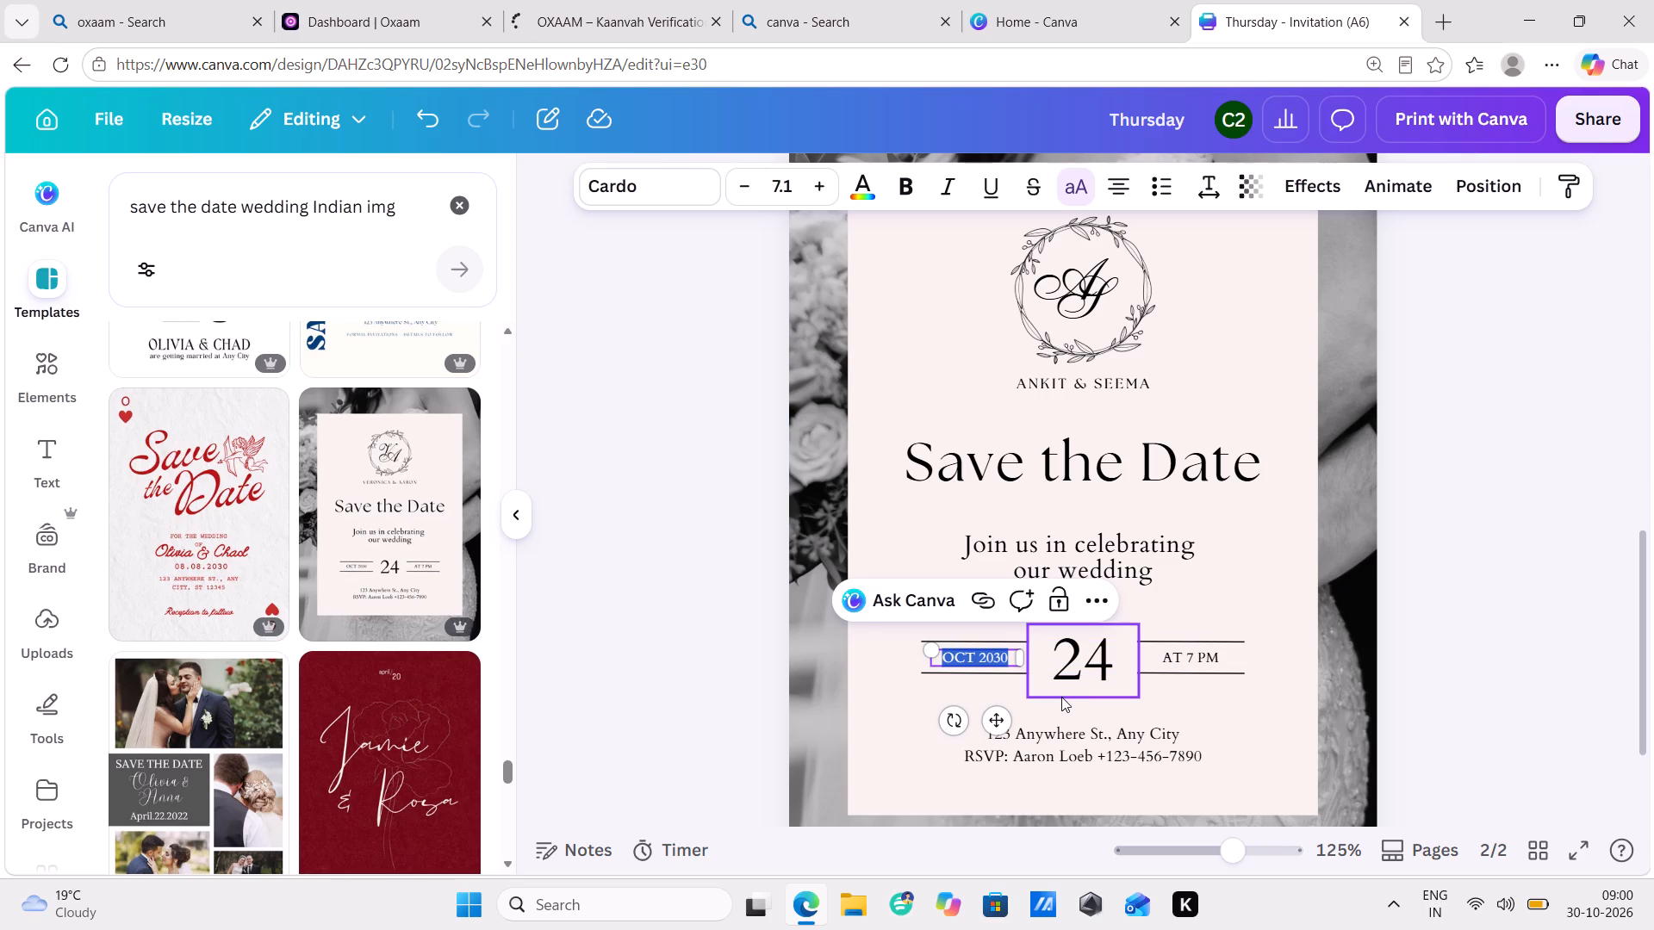
type("no")
type("v 2026")
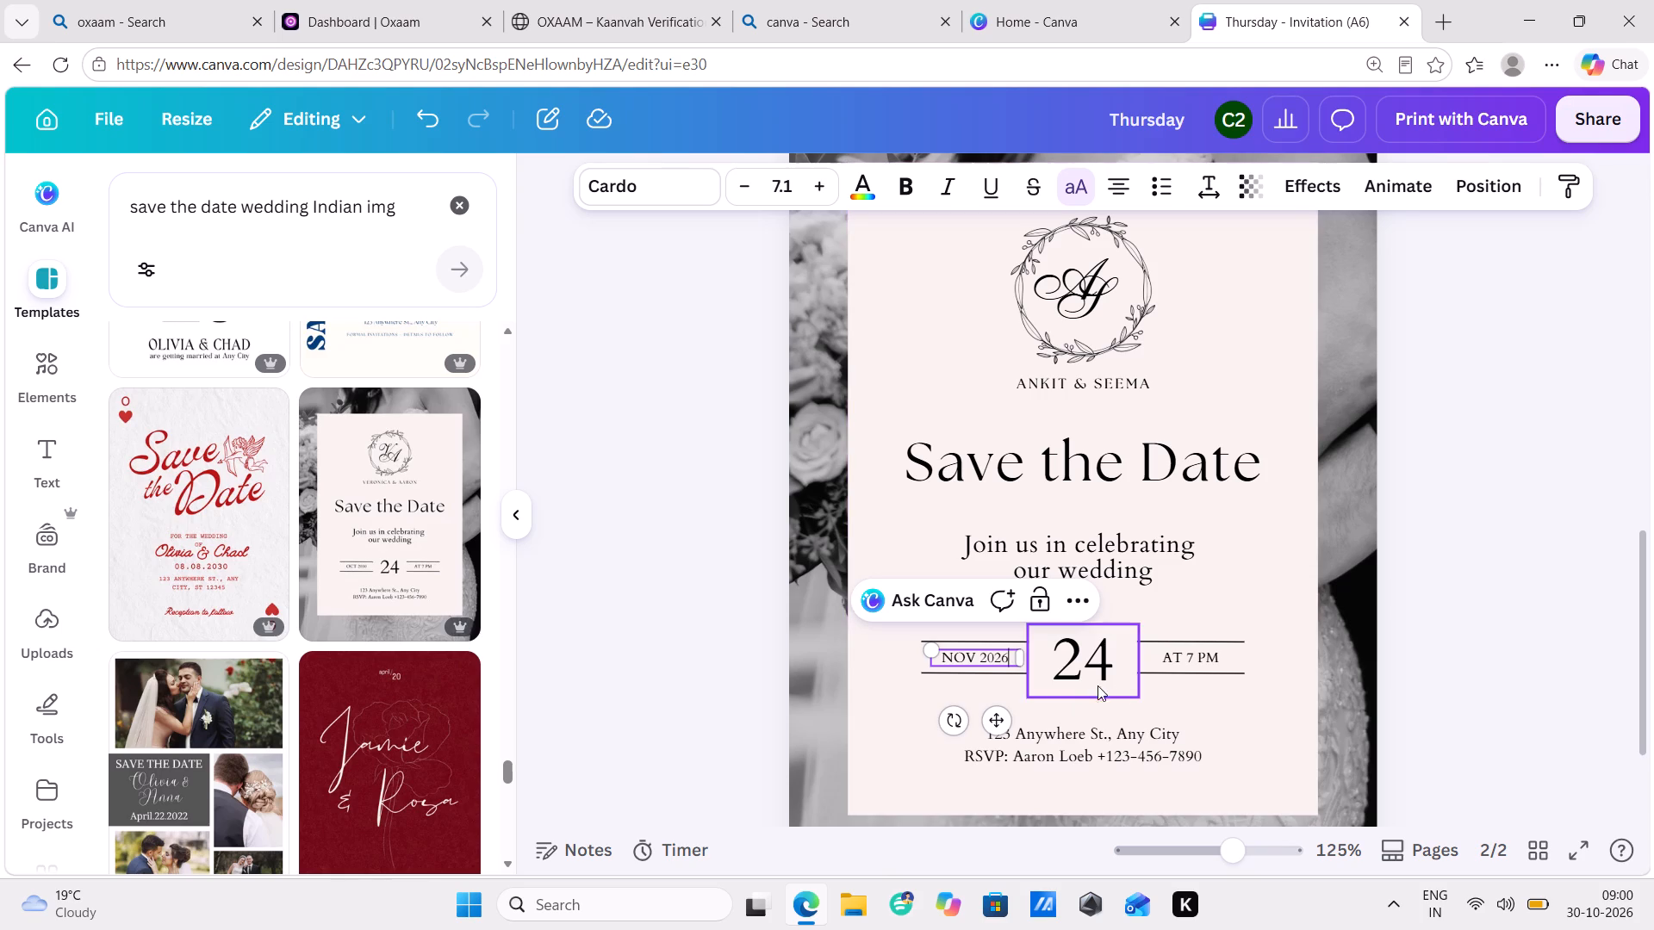
double_click(1091, 680)
key("2")
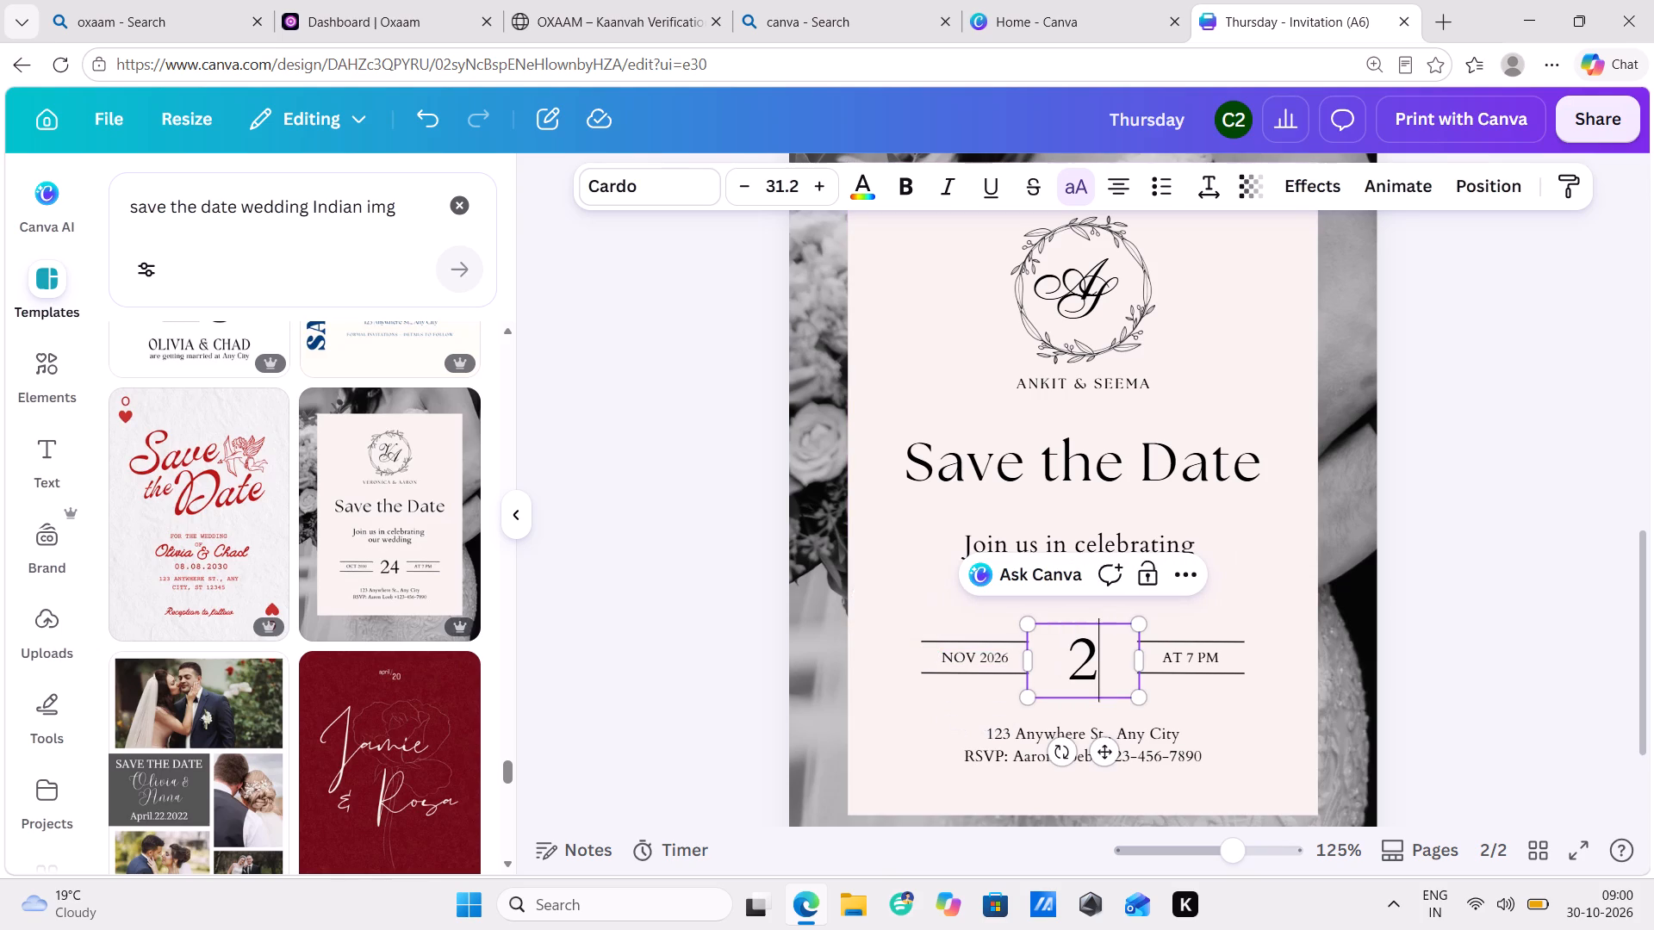
key("6")
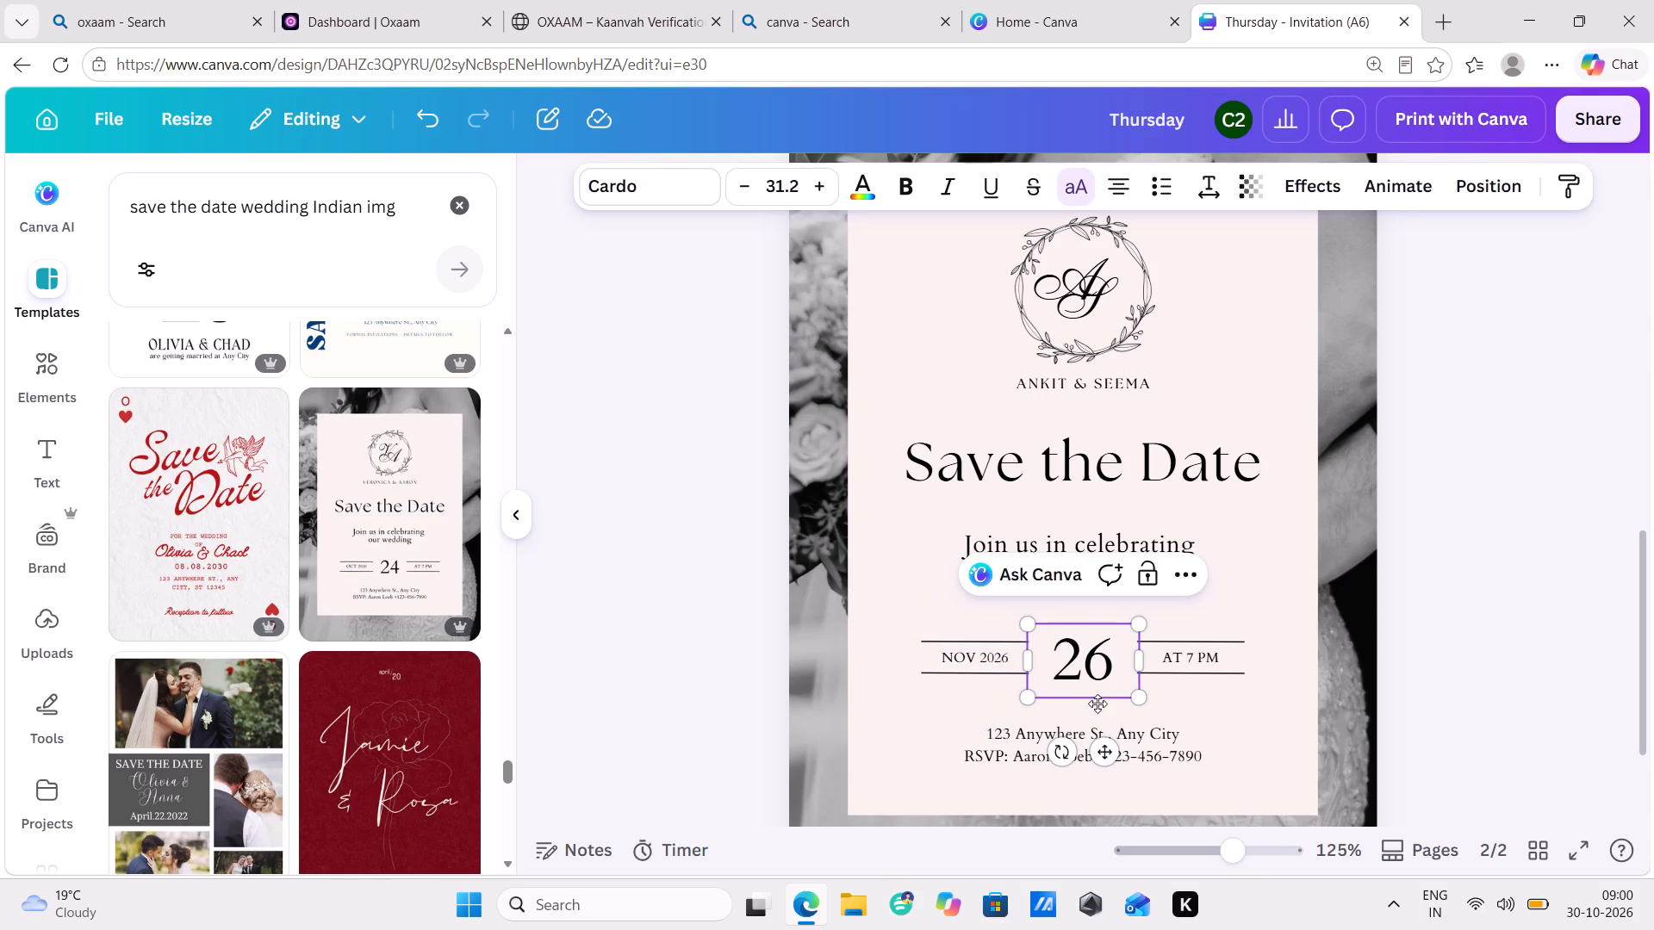
Change the time beside the day number on page 2 to "AT 12 PM".
double_click(1197, 658)
left_click(1197, 658)
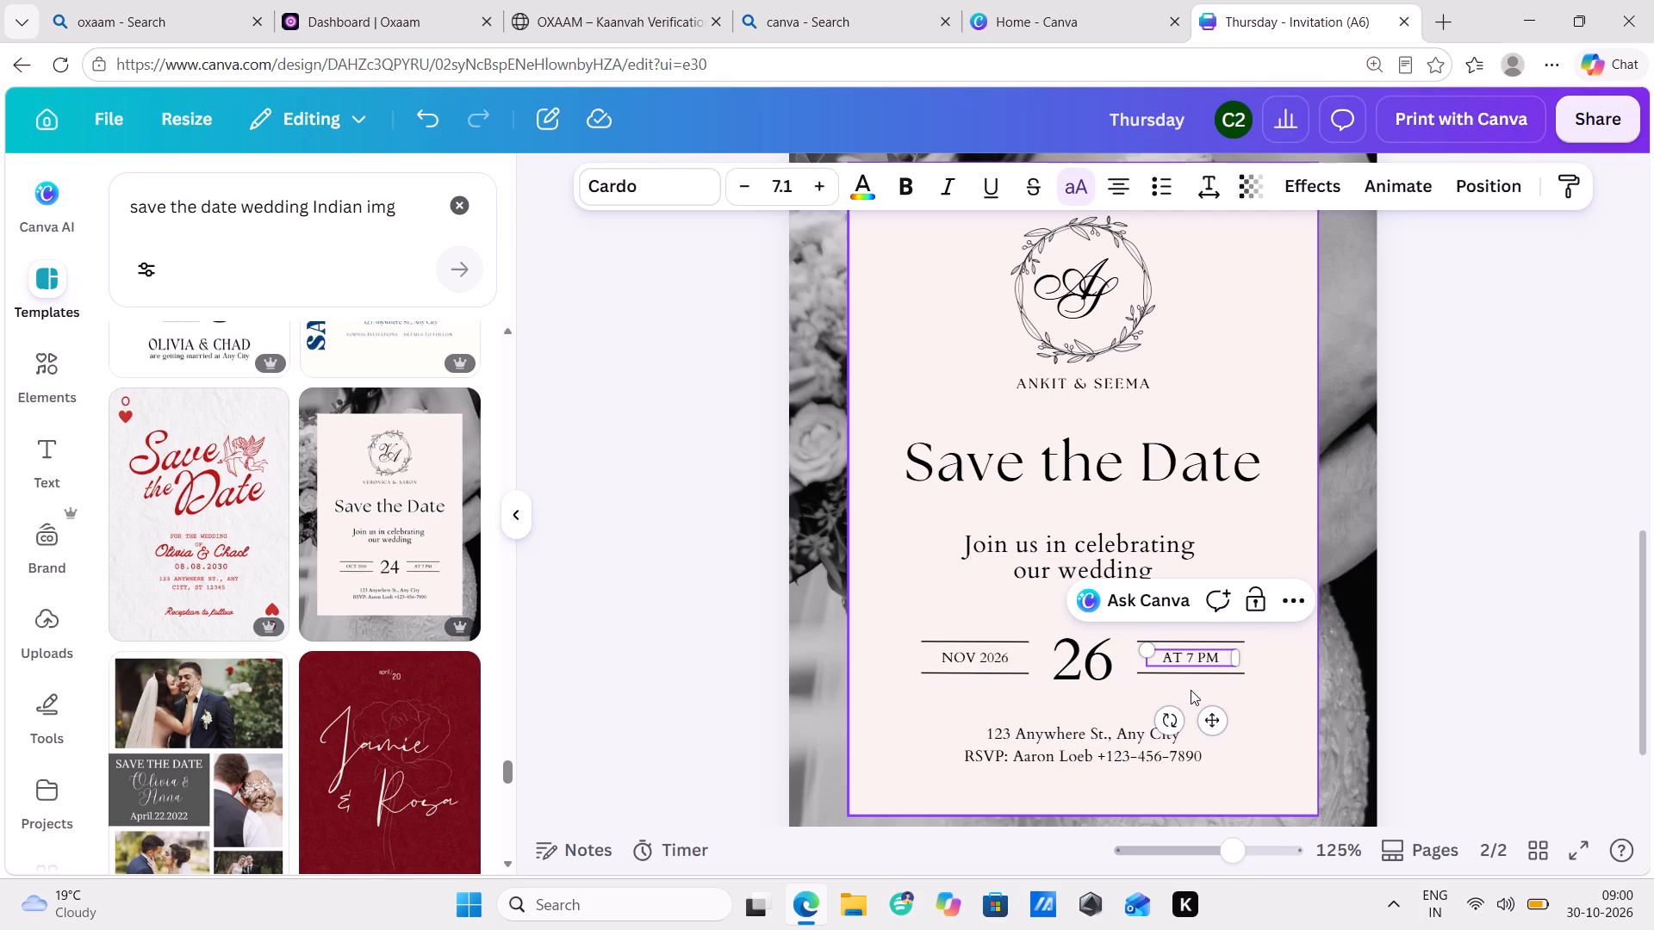
key("BackSpace")
key("BackSpace")
type("12")
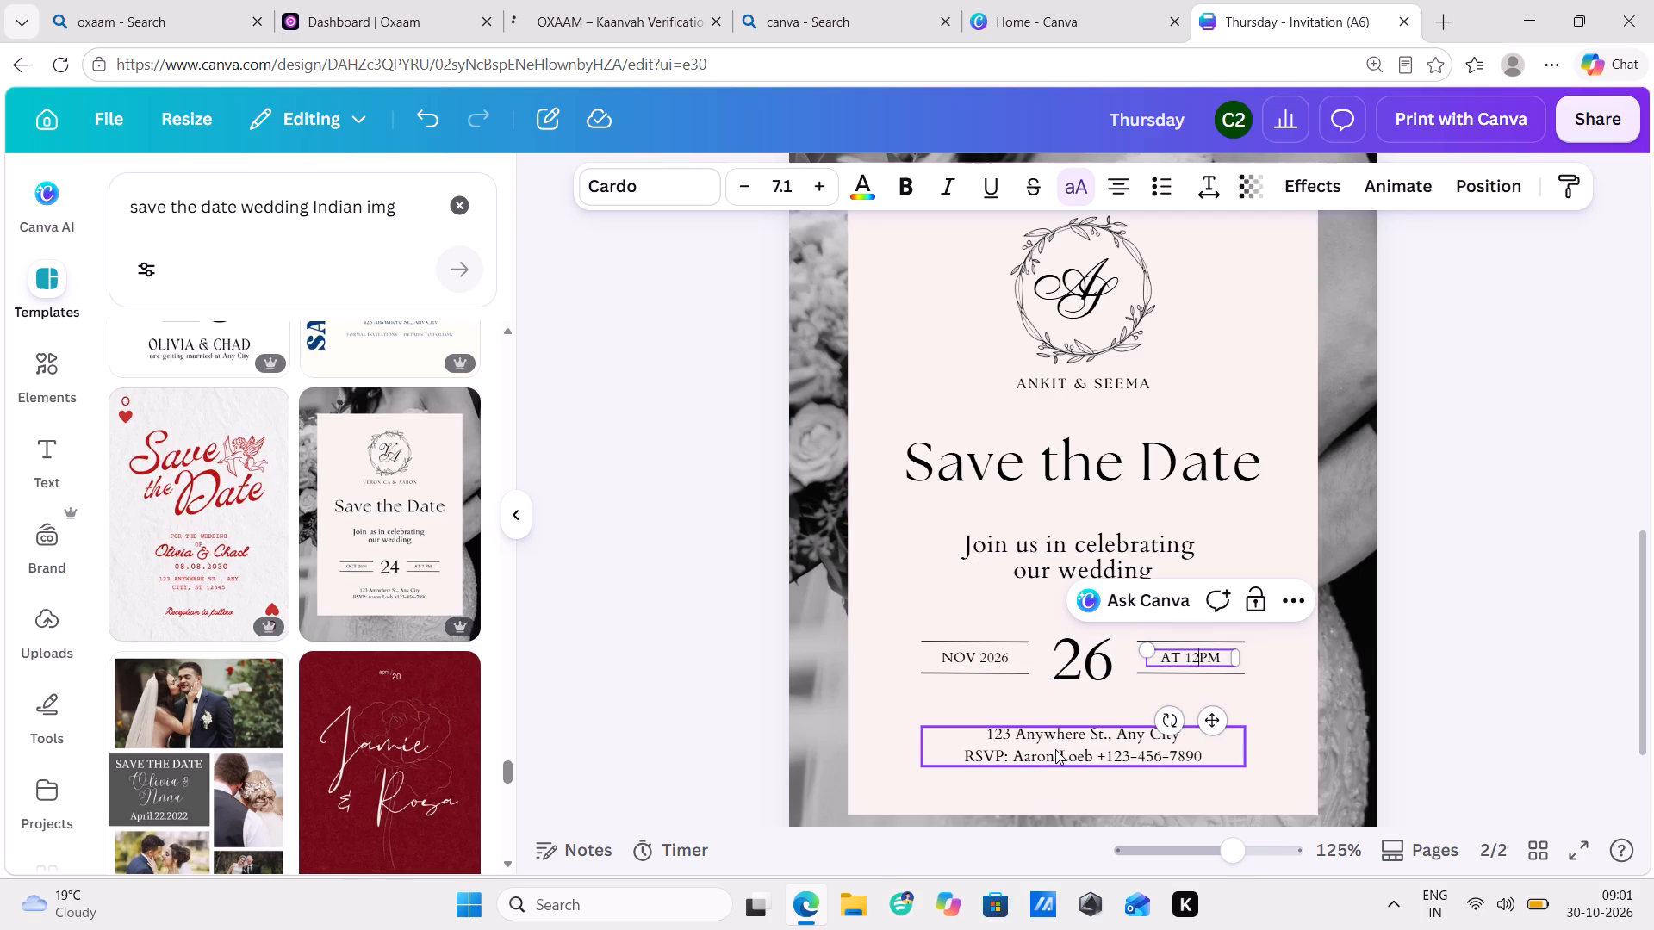
scroll(1055, 745, "up", 1)
scroll(967, 652, "down", 2)
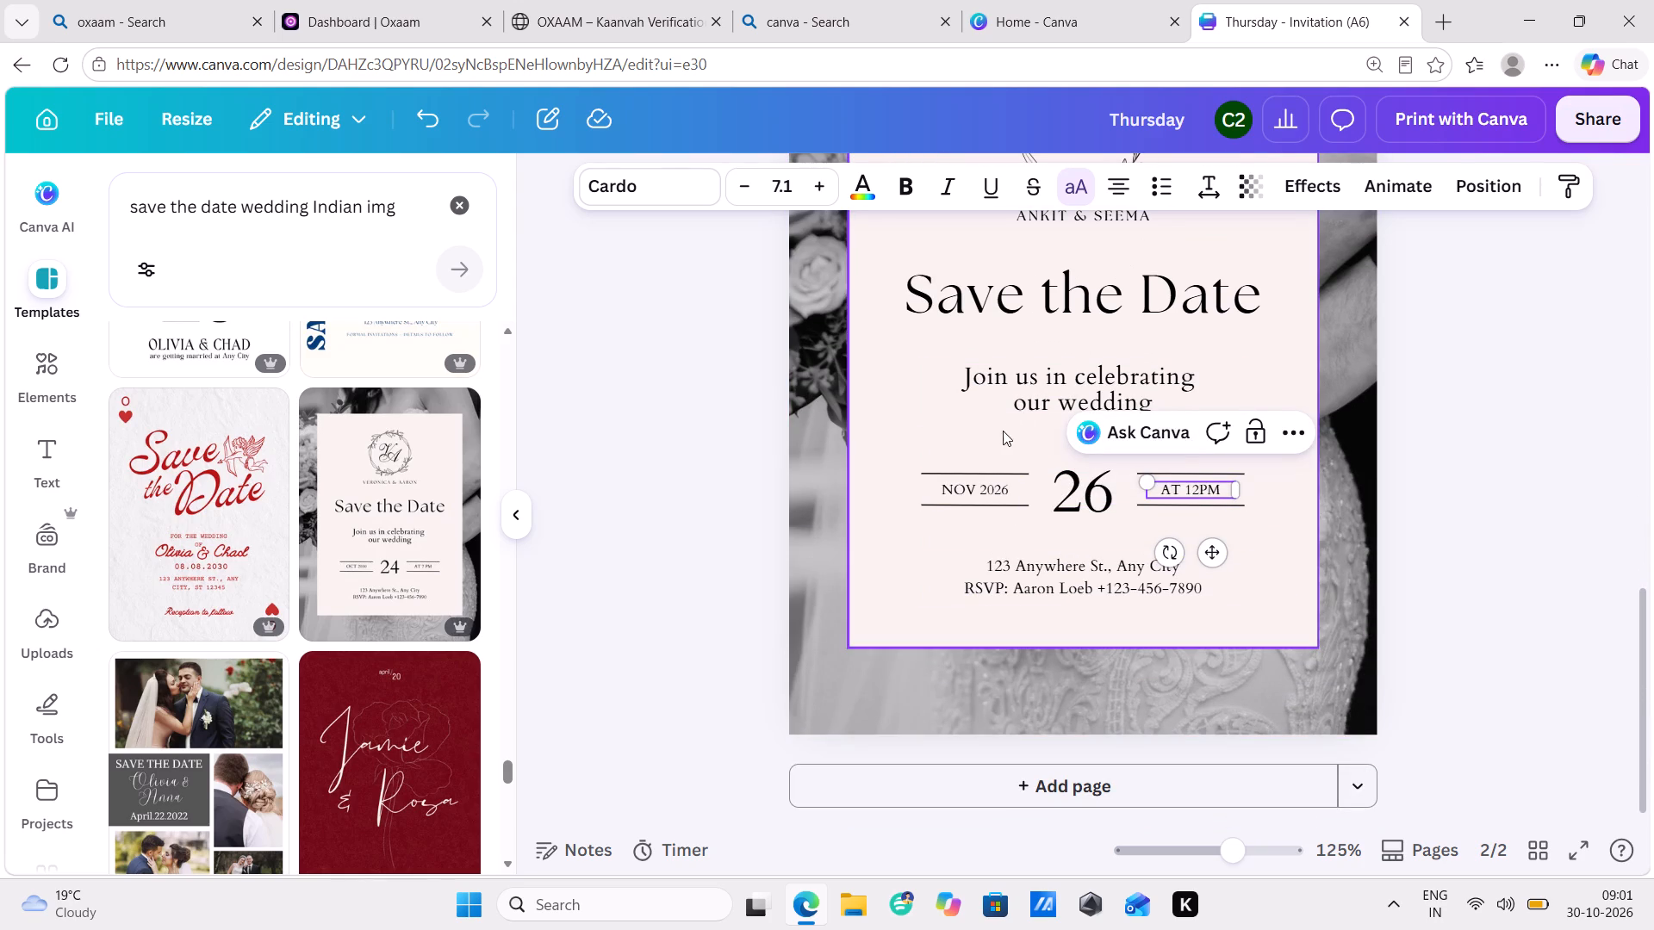
scroll(1005, 434, "up", 2)
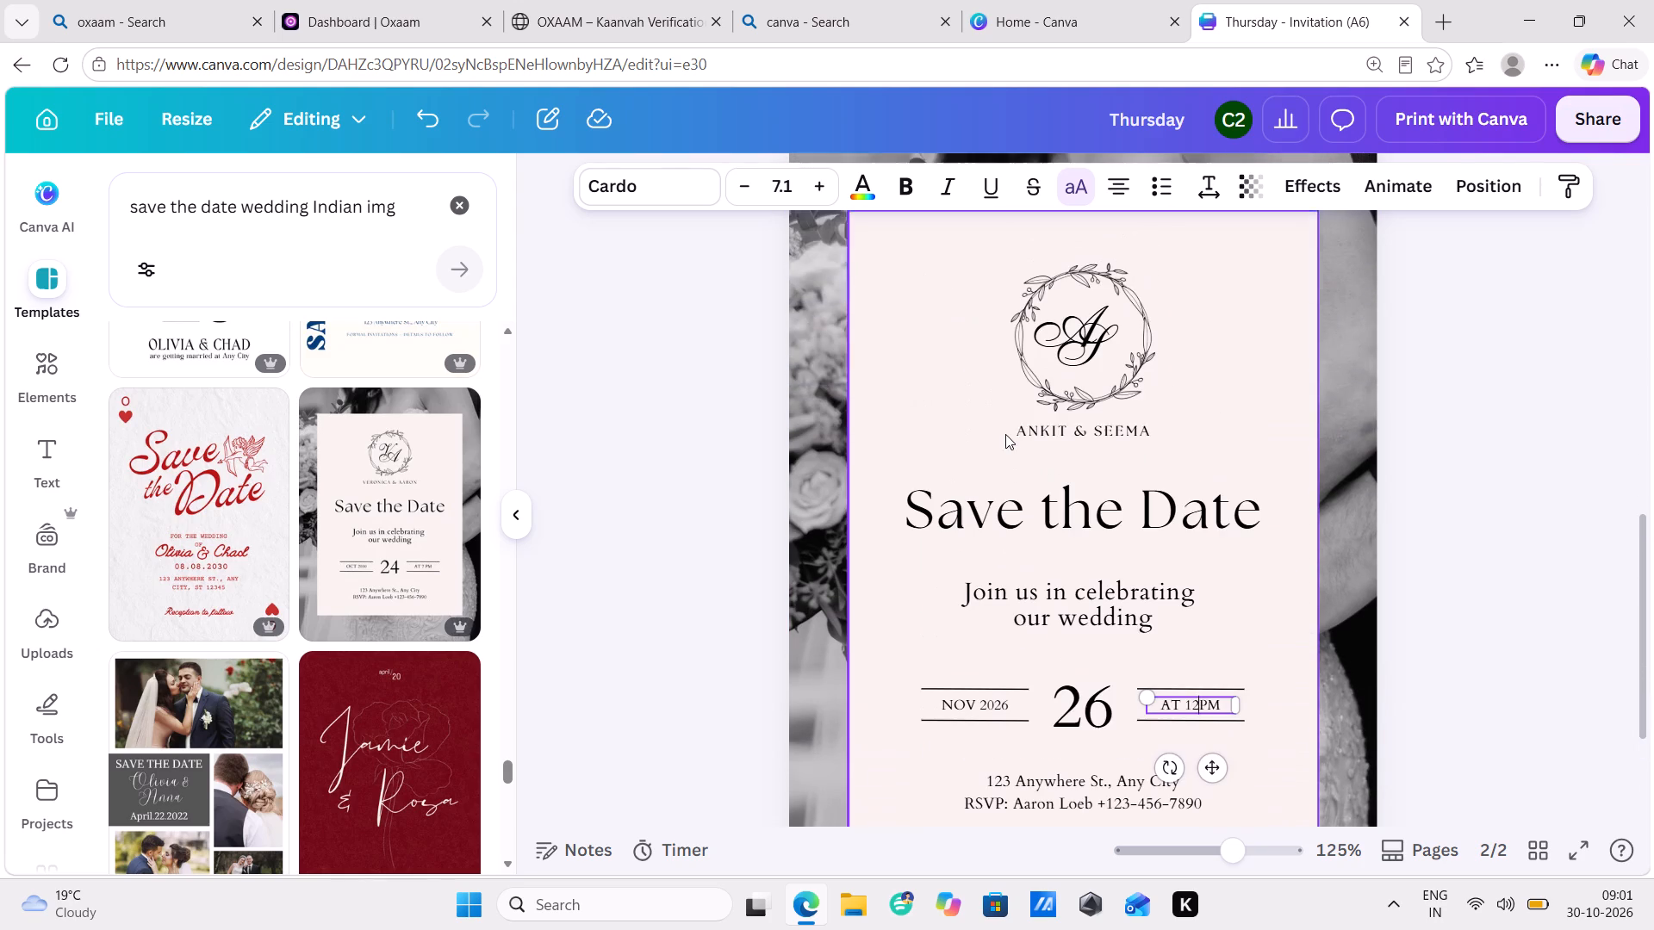
key("space")
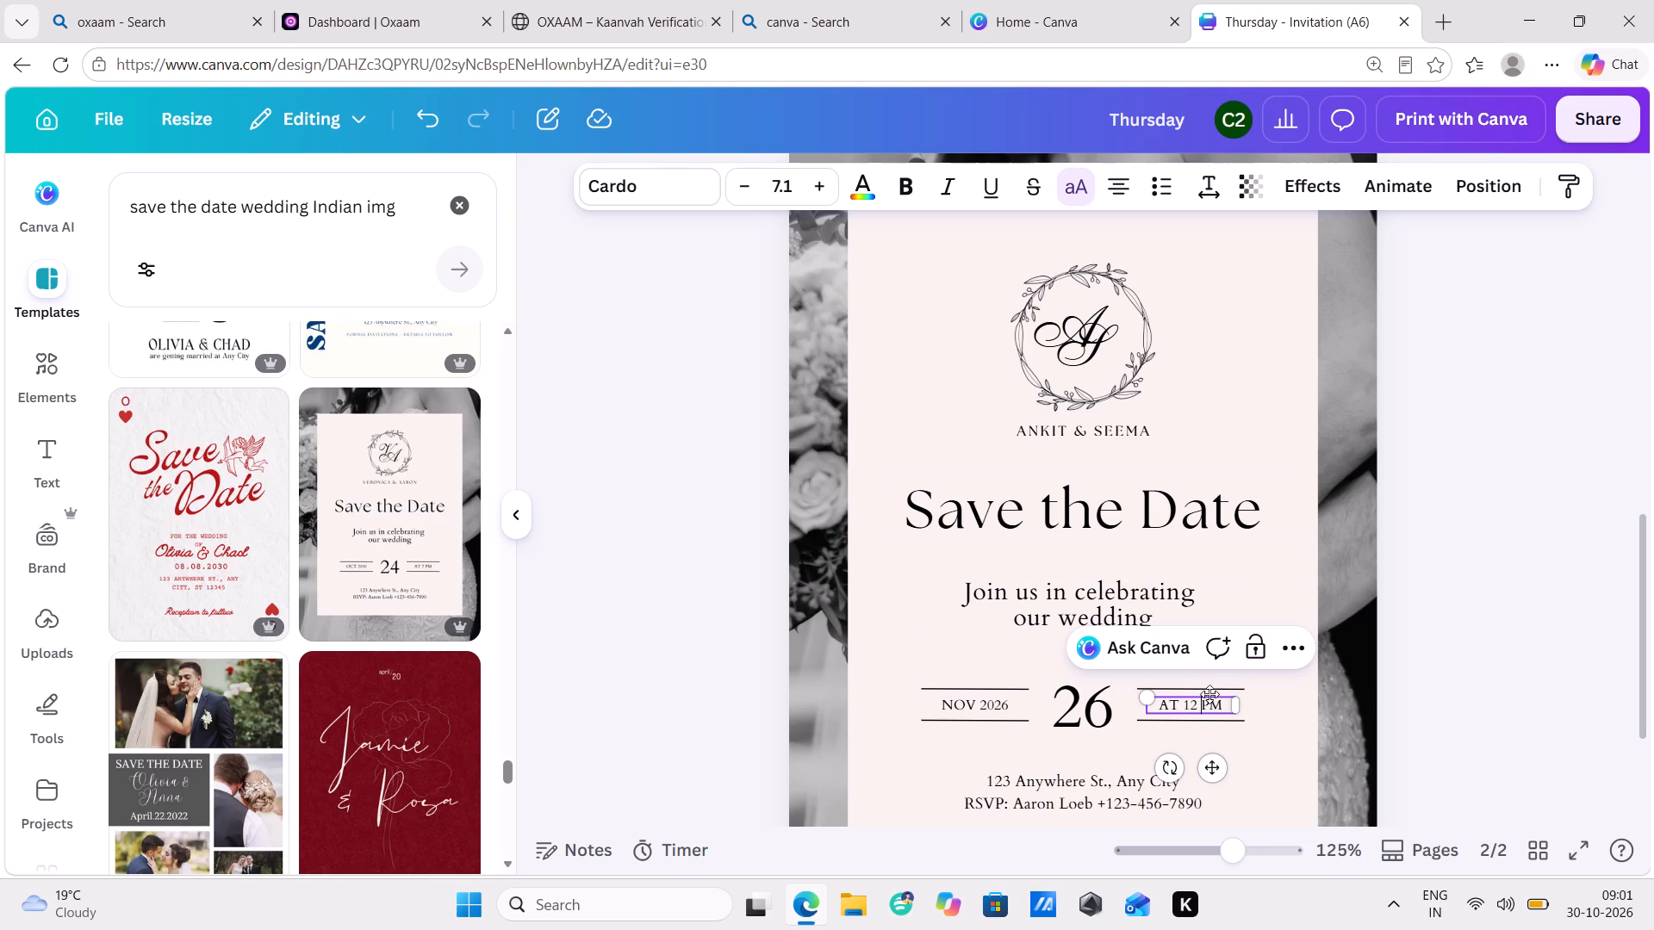
left_click(1265, 561)
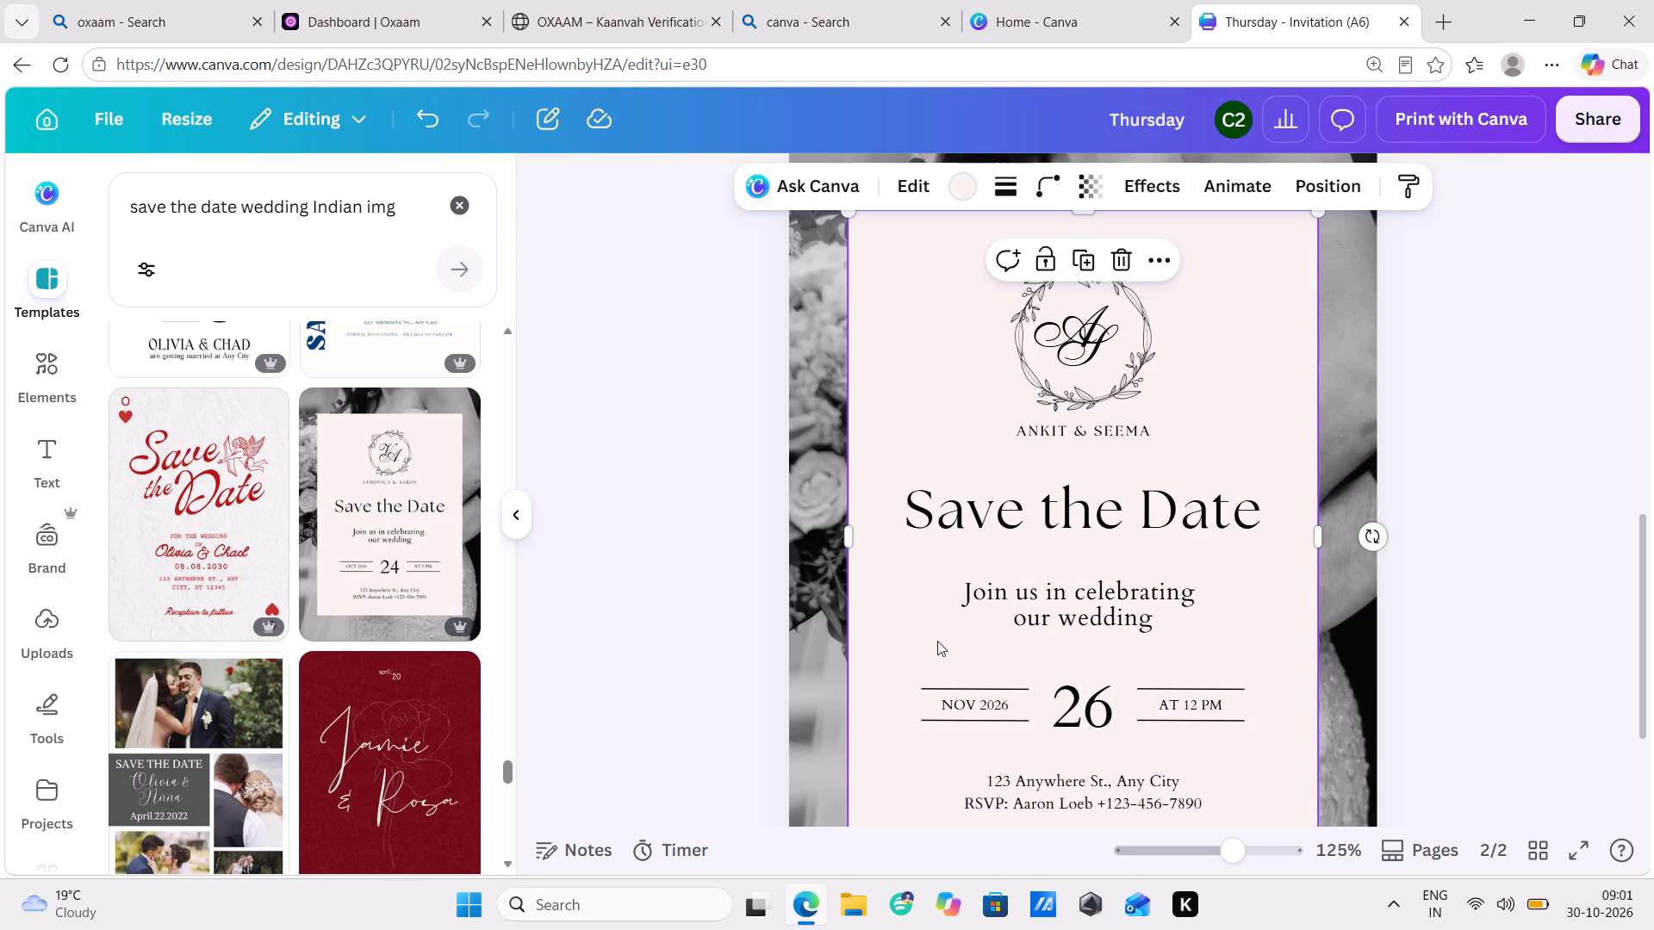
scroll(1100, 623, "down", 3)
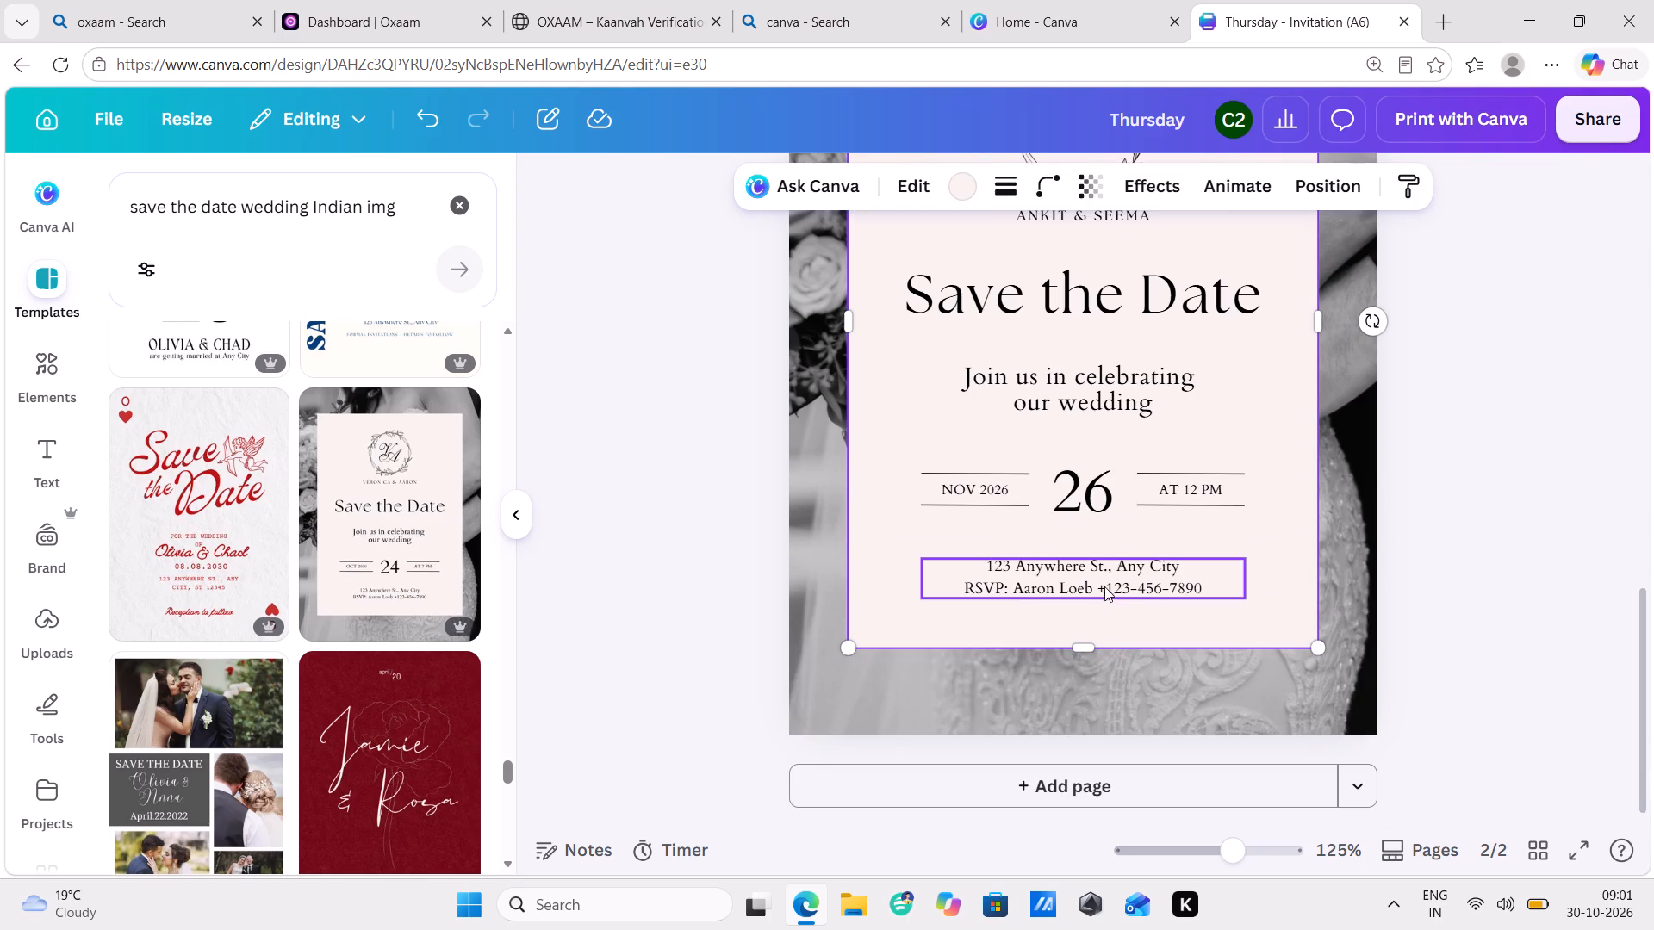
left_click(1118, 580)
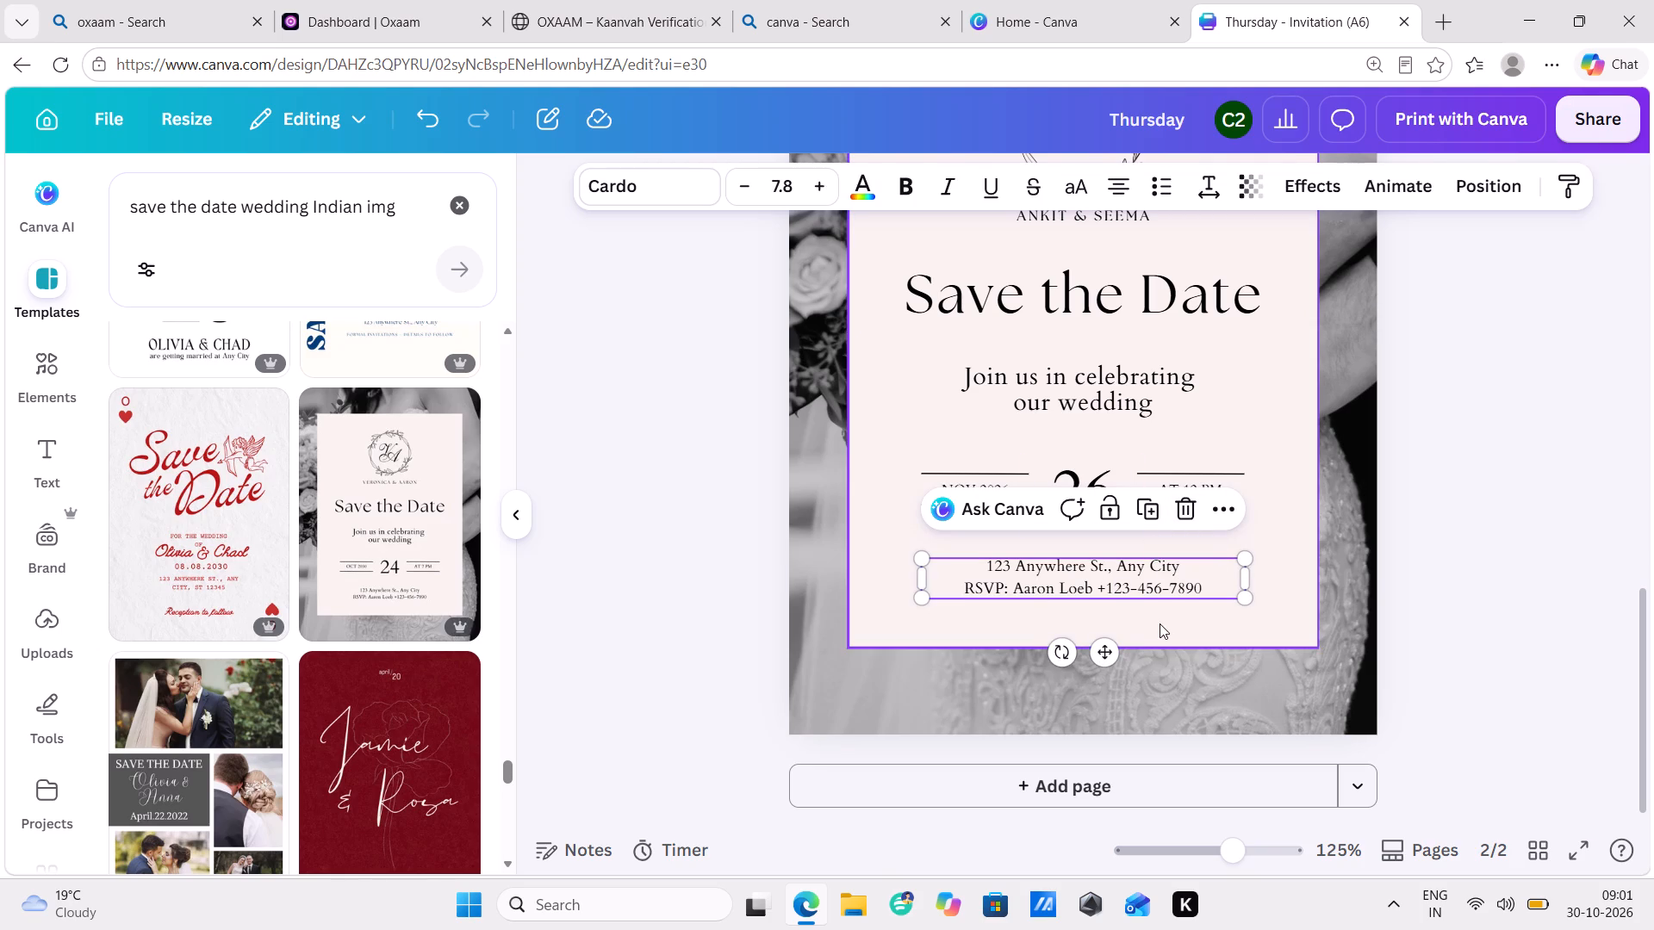
Replace the script headline "1 Month to go!" on page 1 with "Ankit & Seema".
scroll(1164, 594, "up", 6)
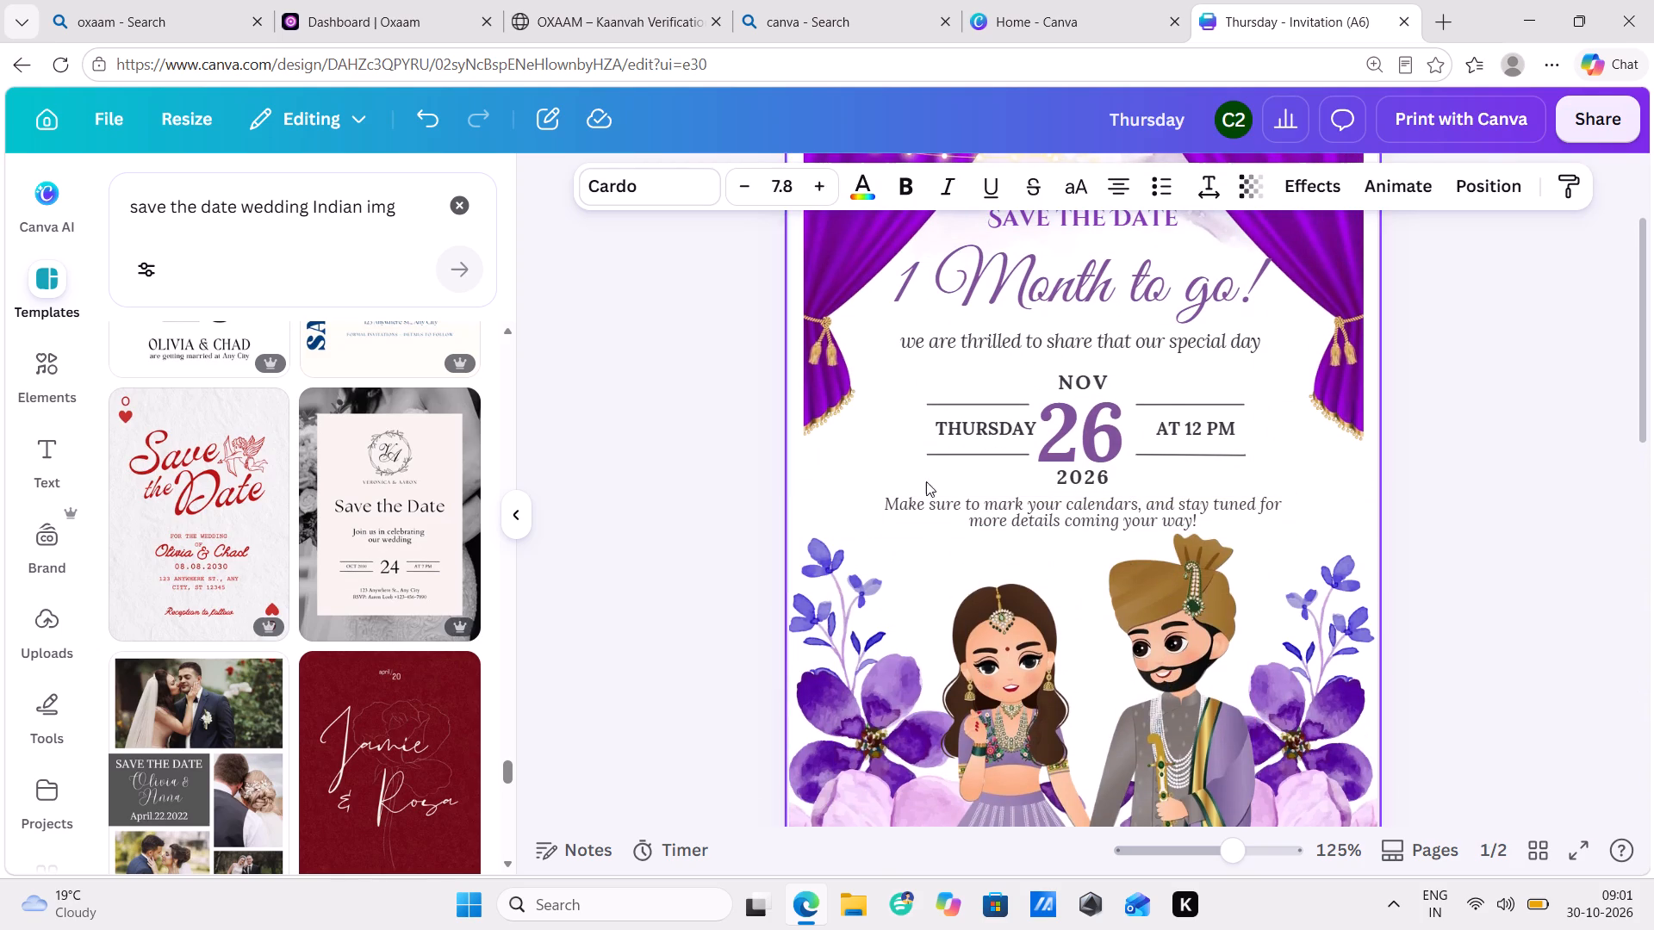
scroll(973, 328, "up", 1)
scroll(977, 363, "down", 1)
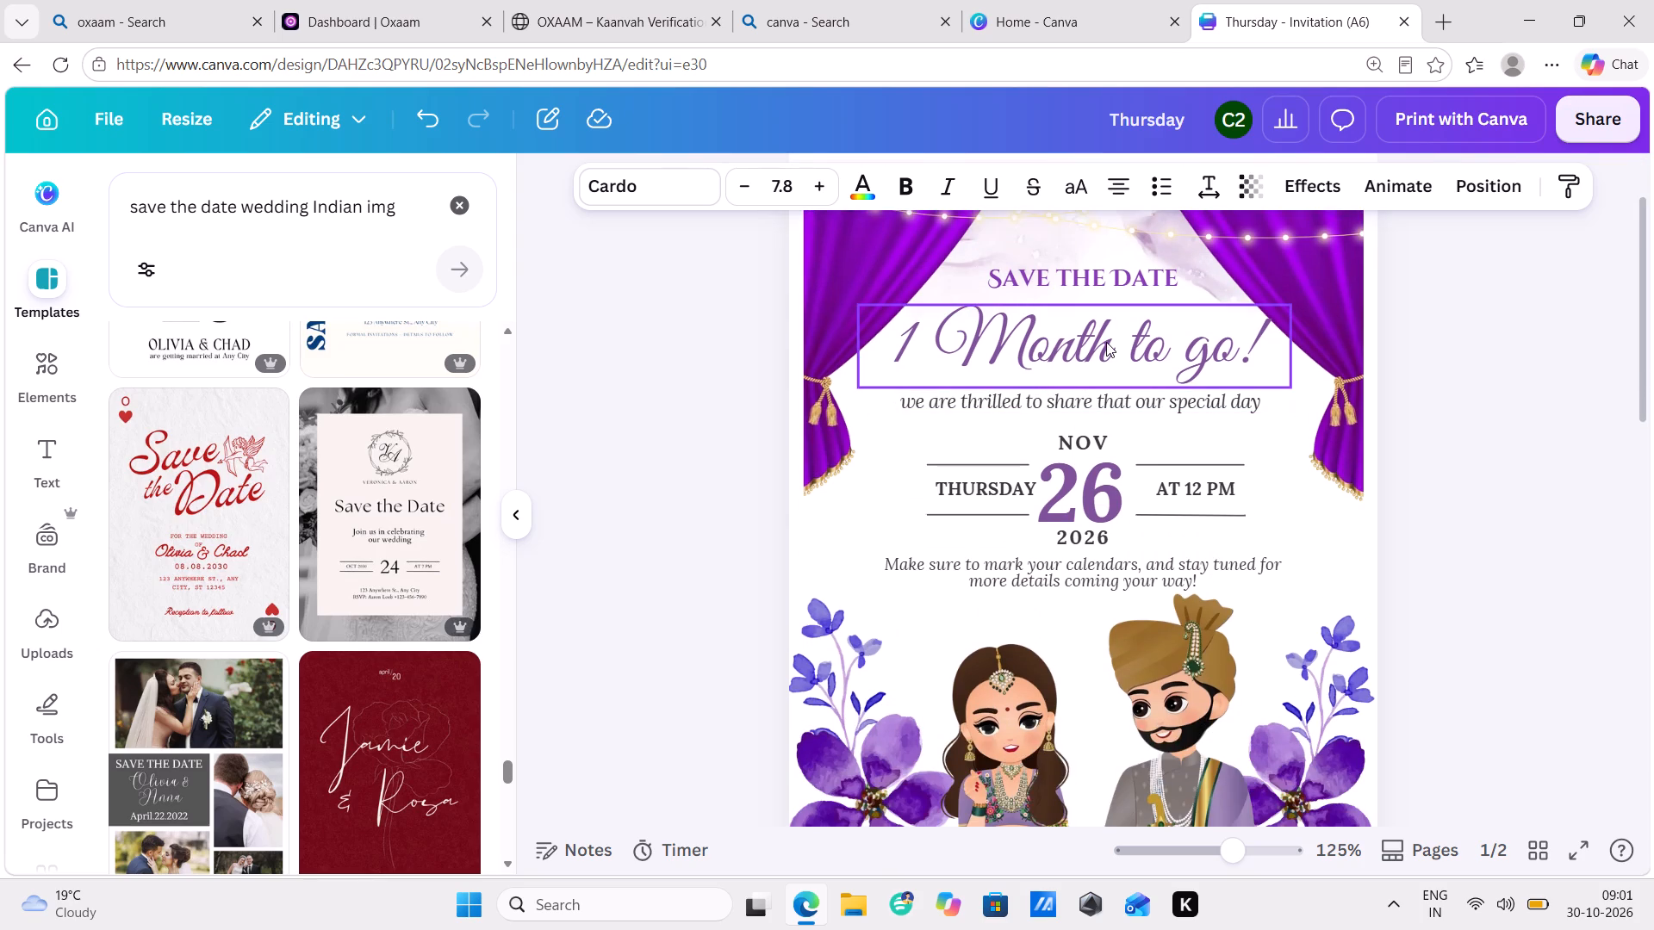
double_click(1106, 342)
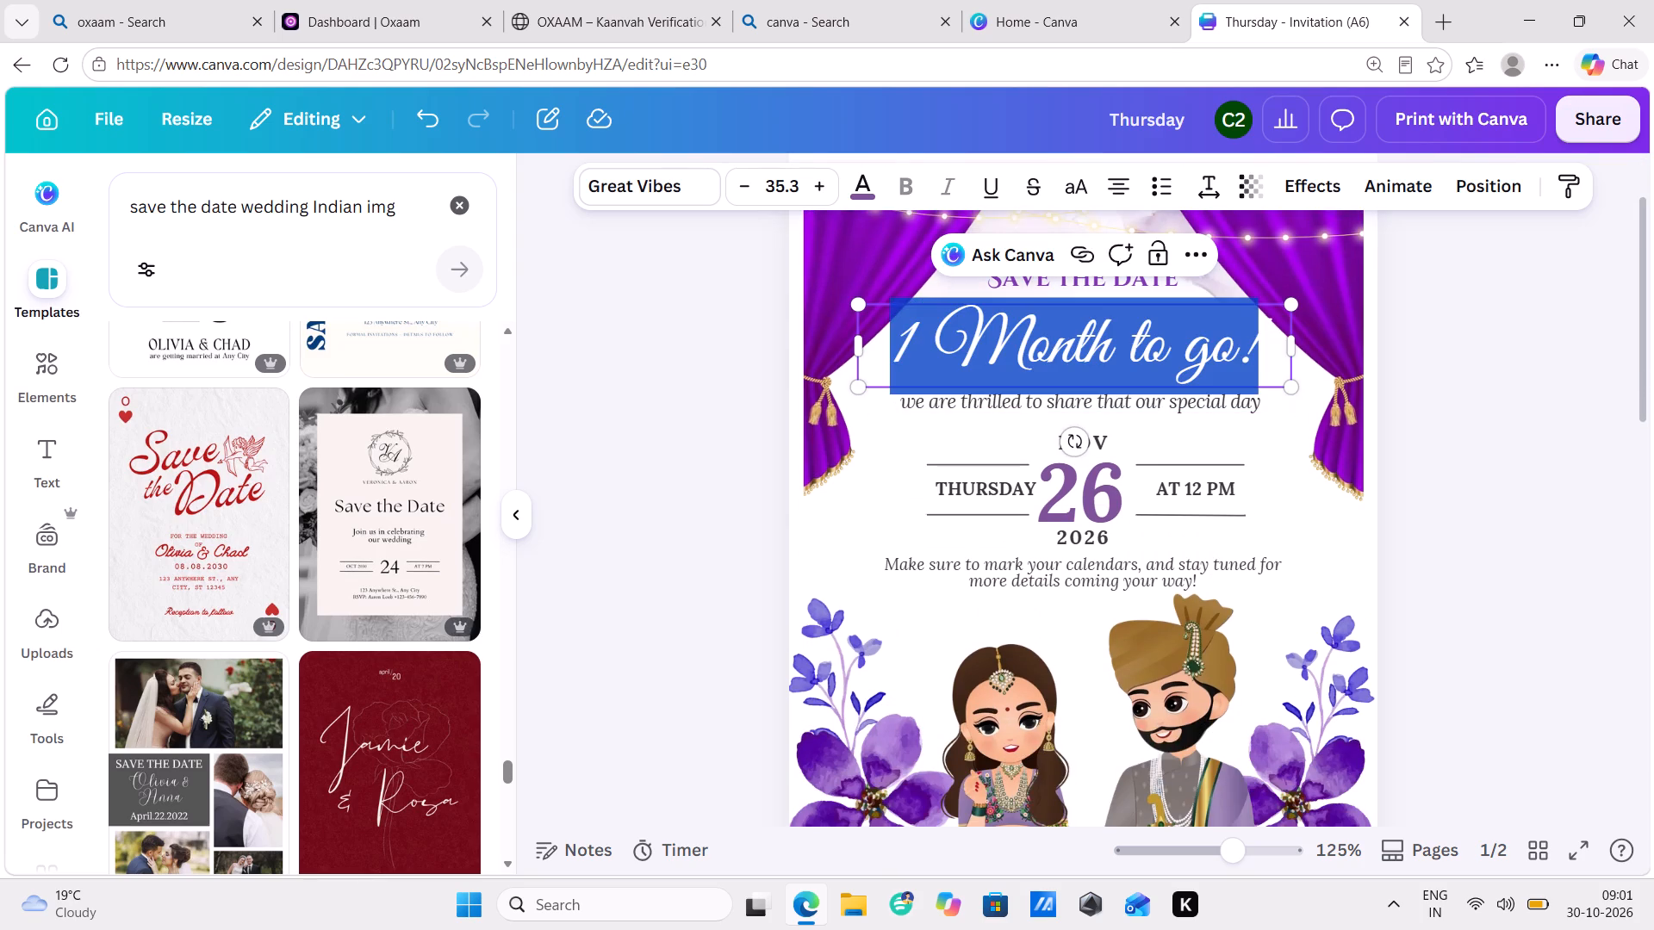
key("a")
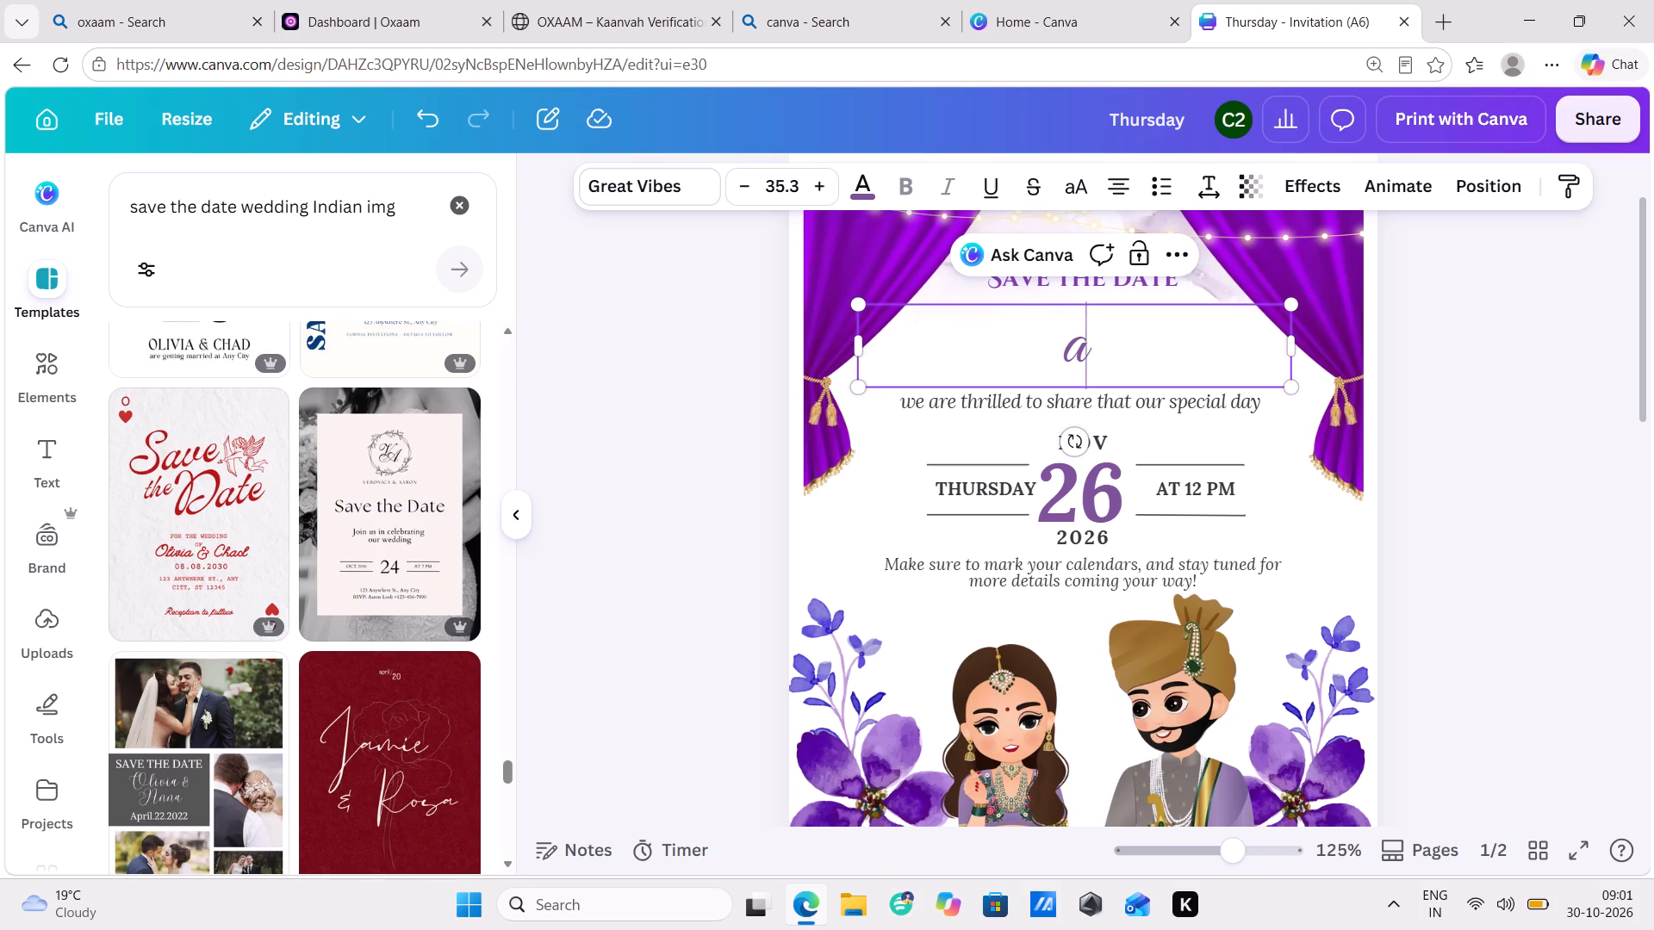
key("a")
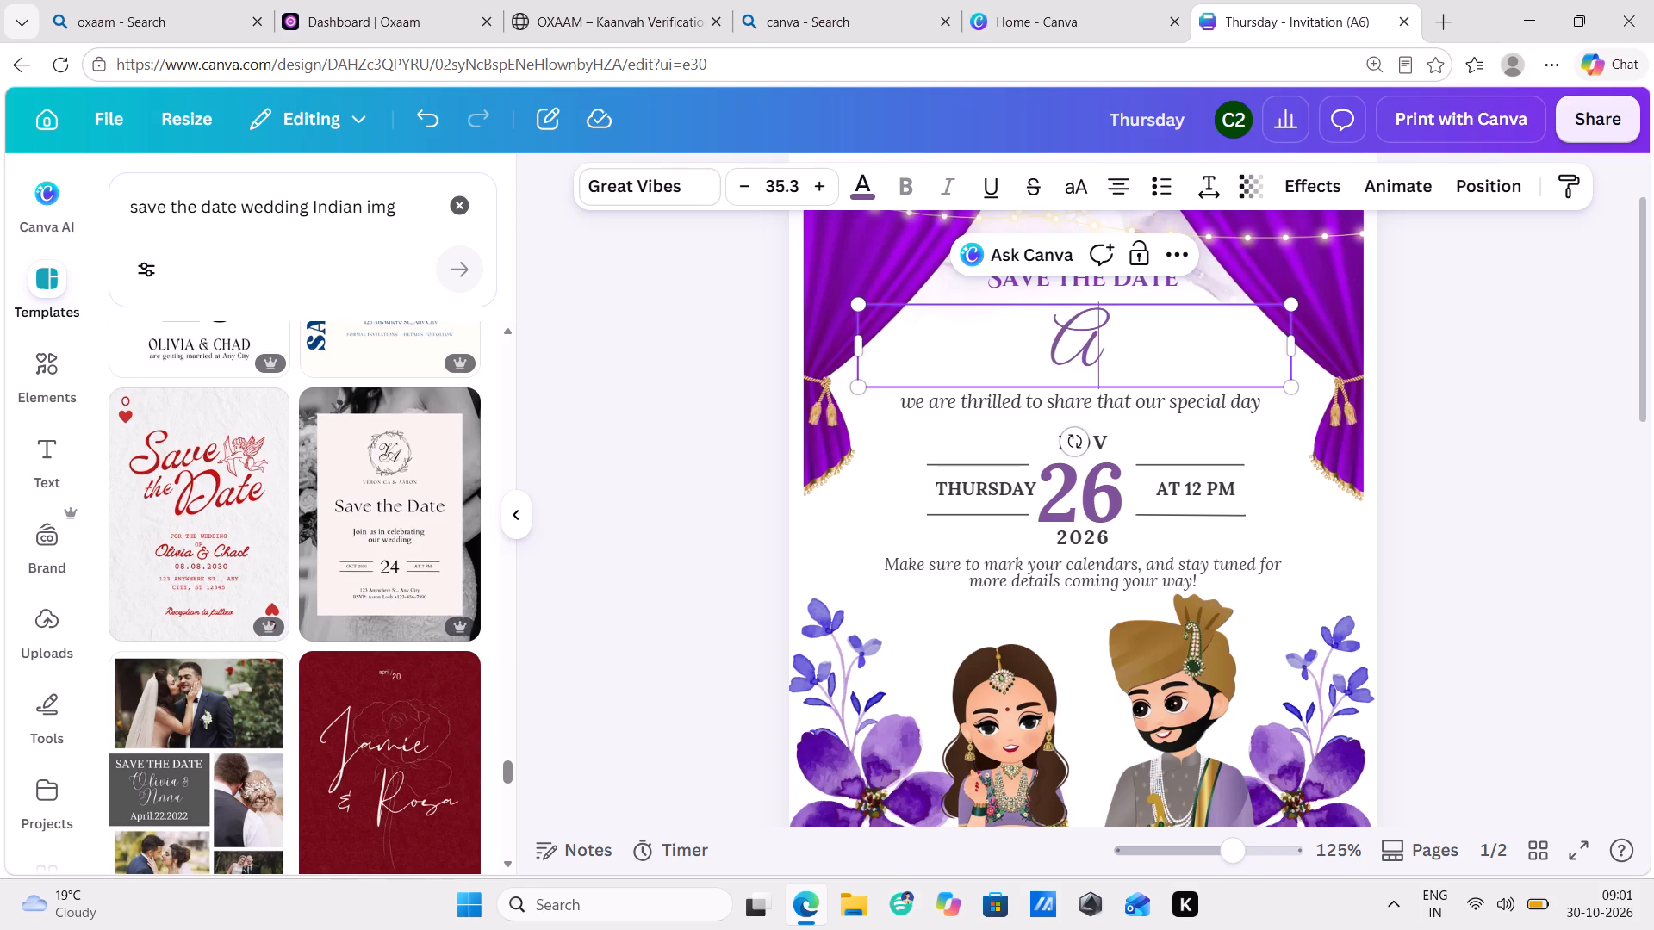
key("n")
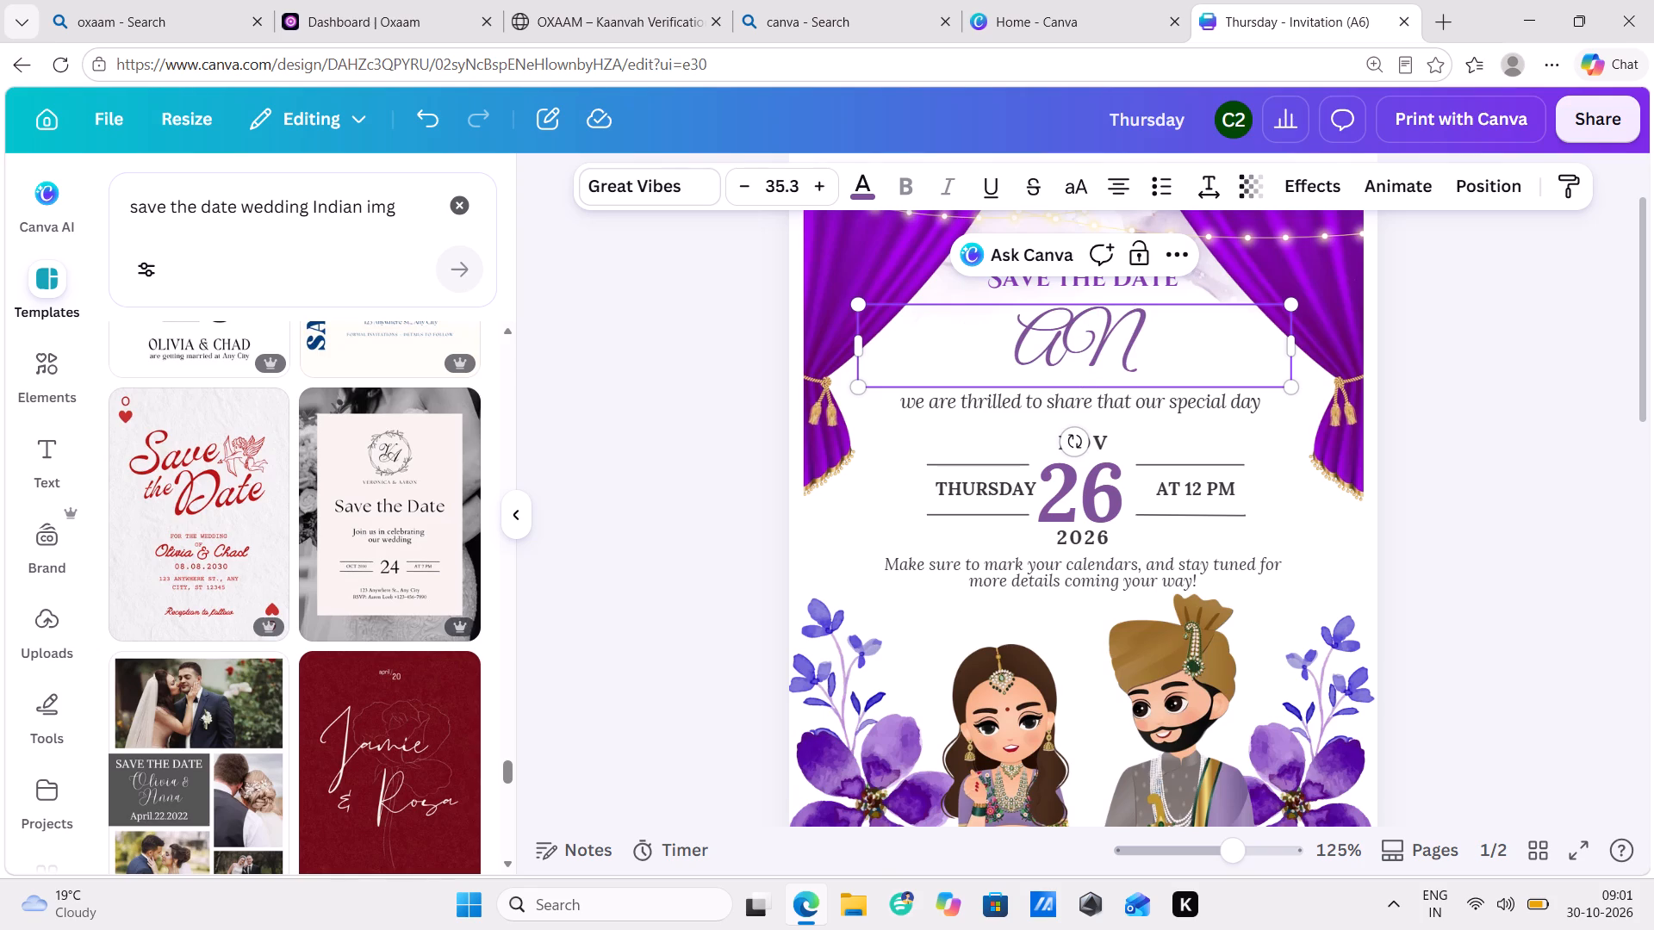
type("KIT")
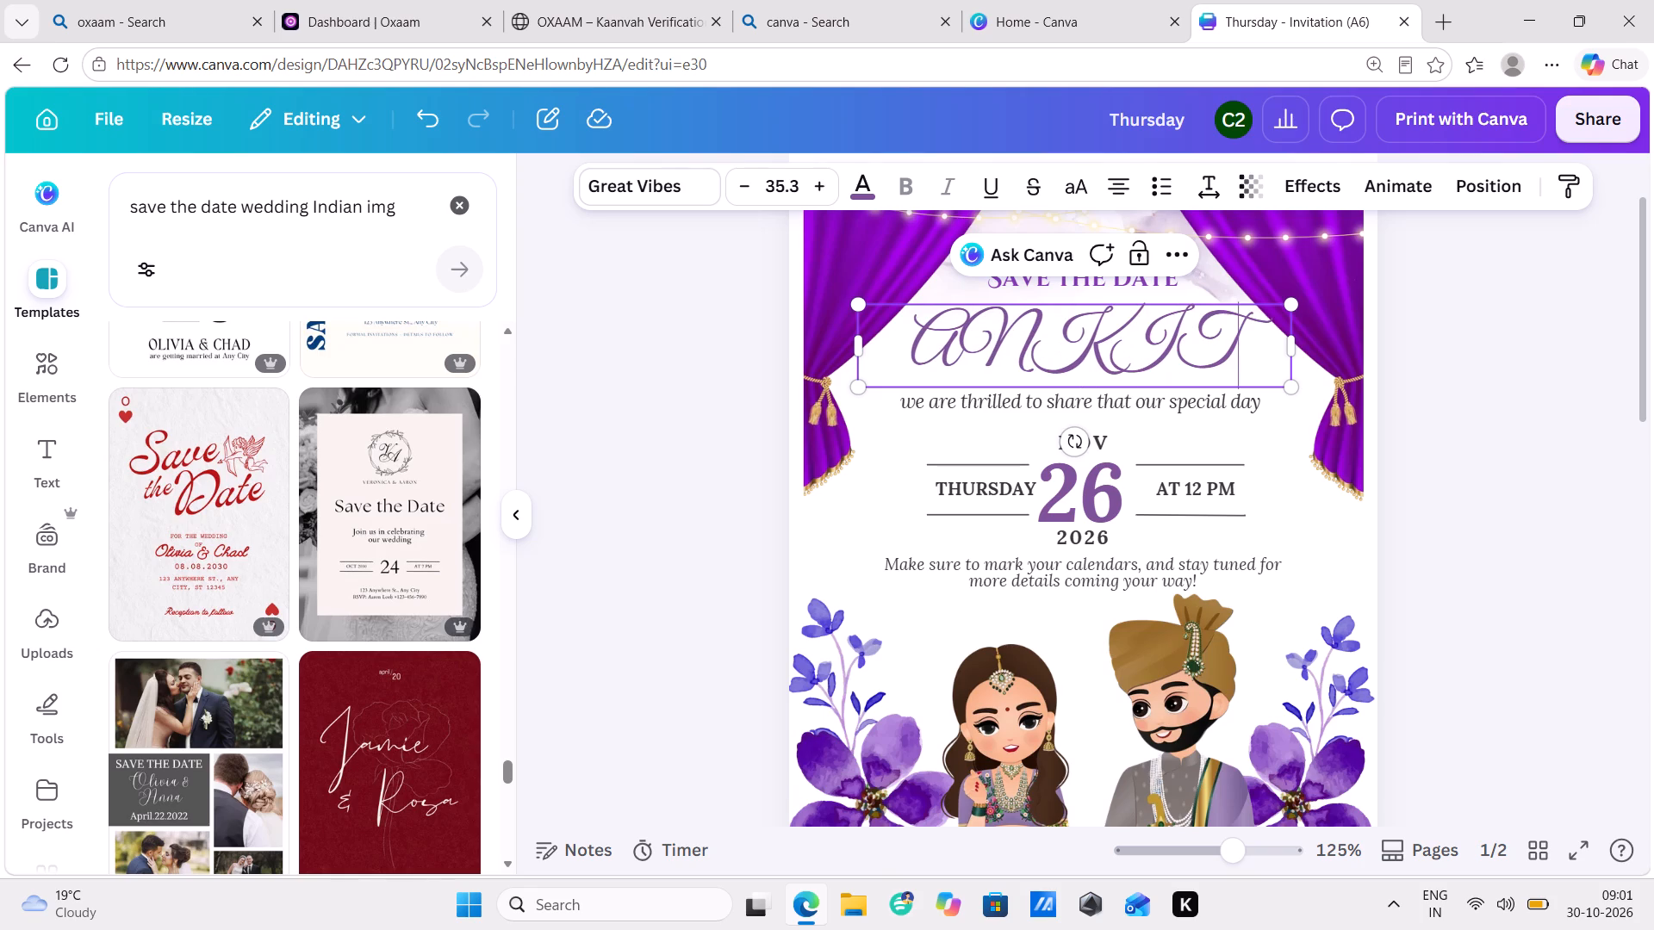
key("BackSpace")
key("BackSpace")
key("BackSpace")
key("BackSpace")
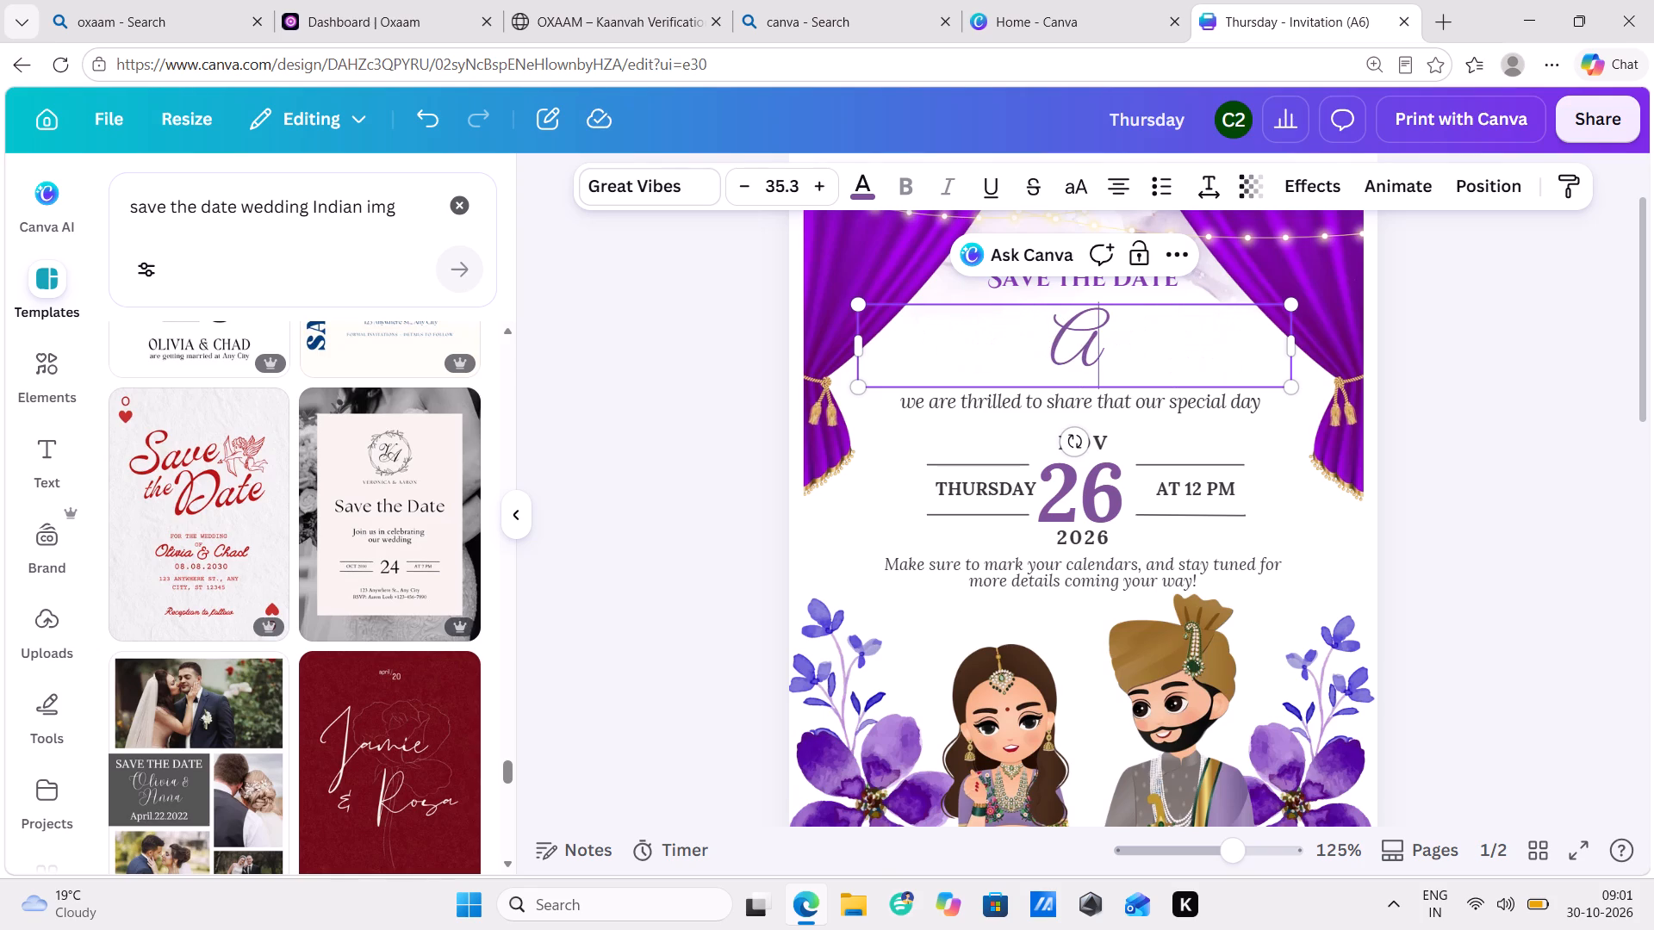
type("nkit")
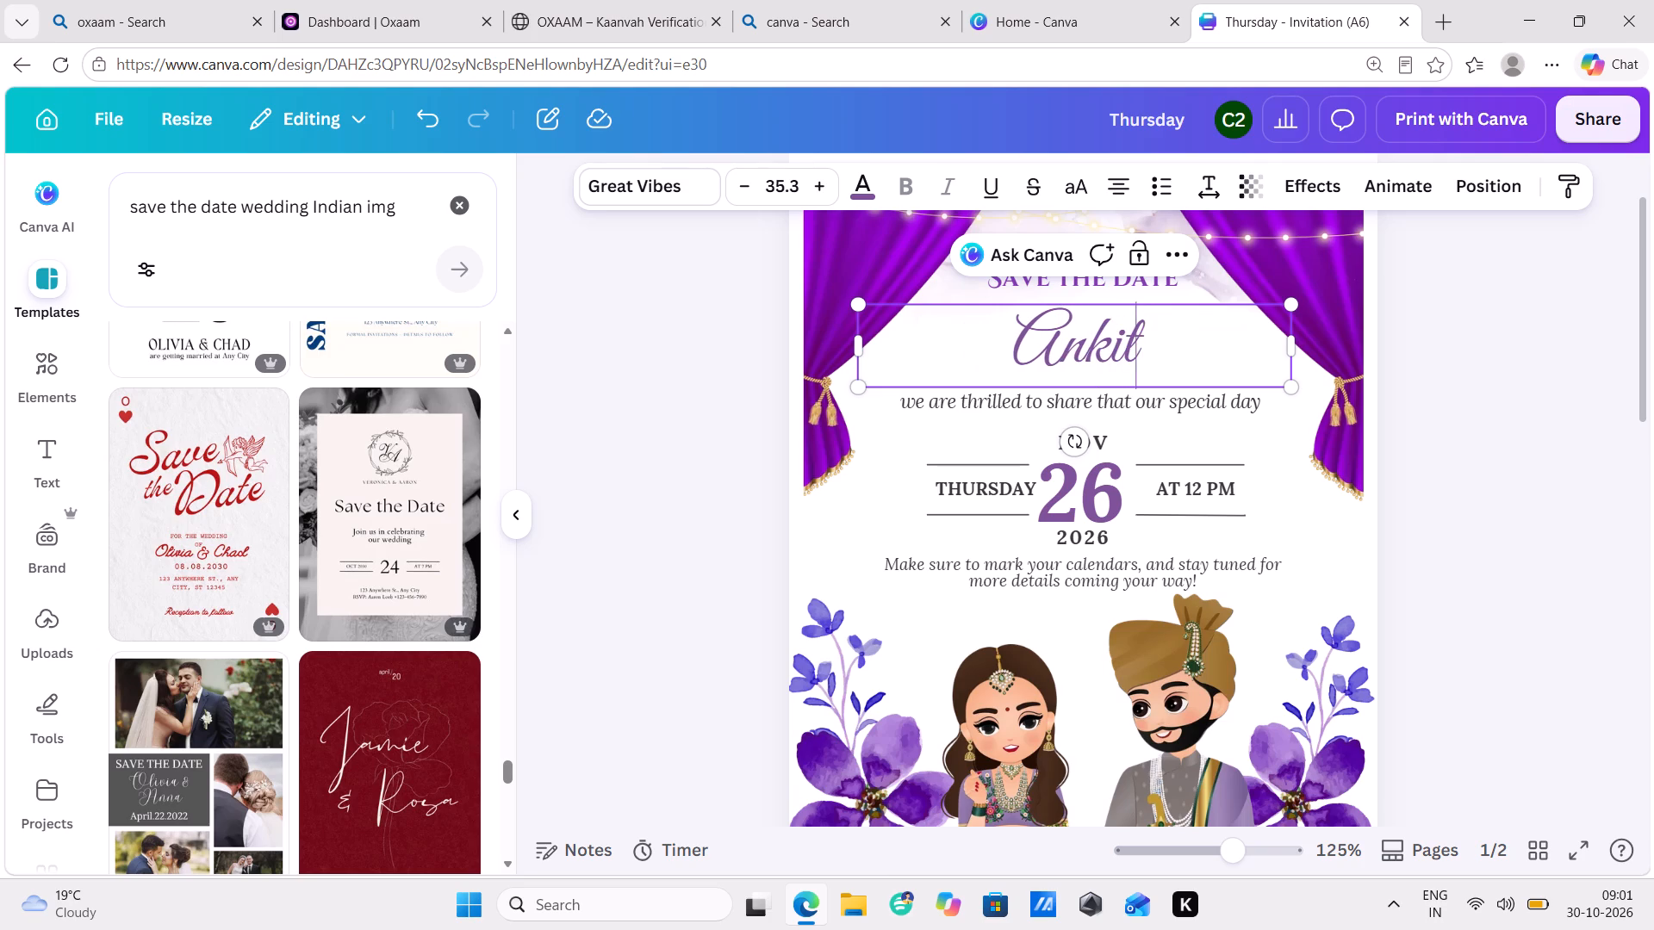
key("space")
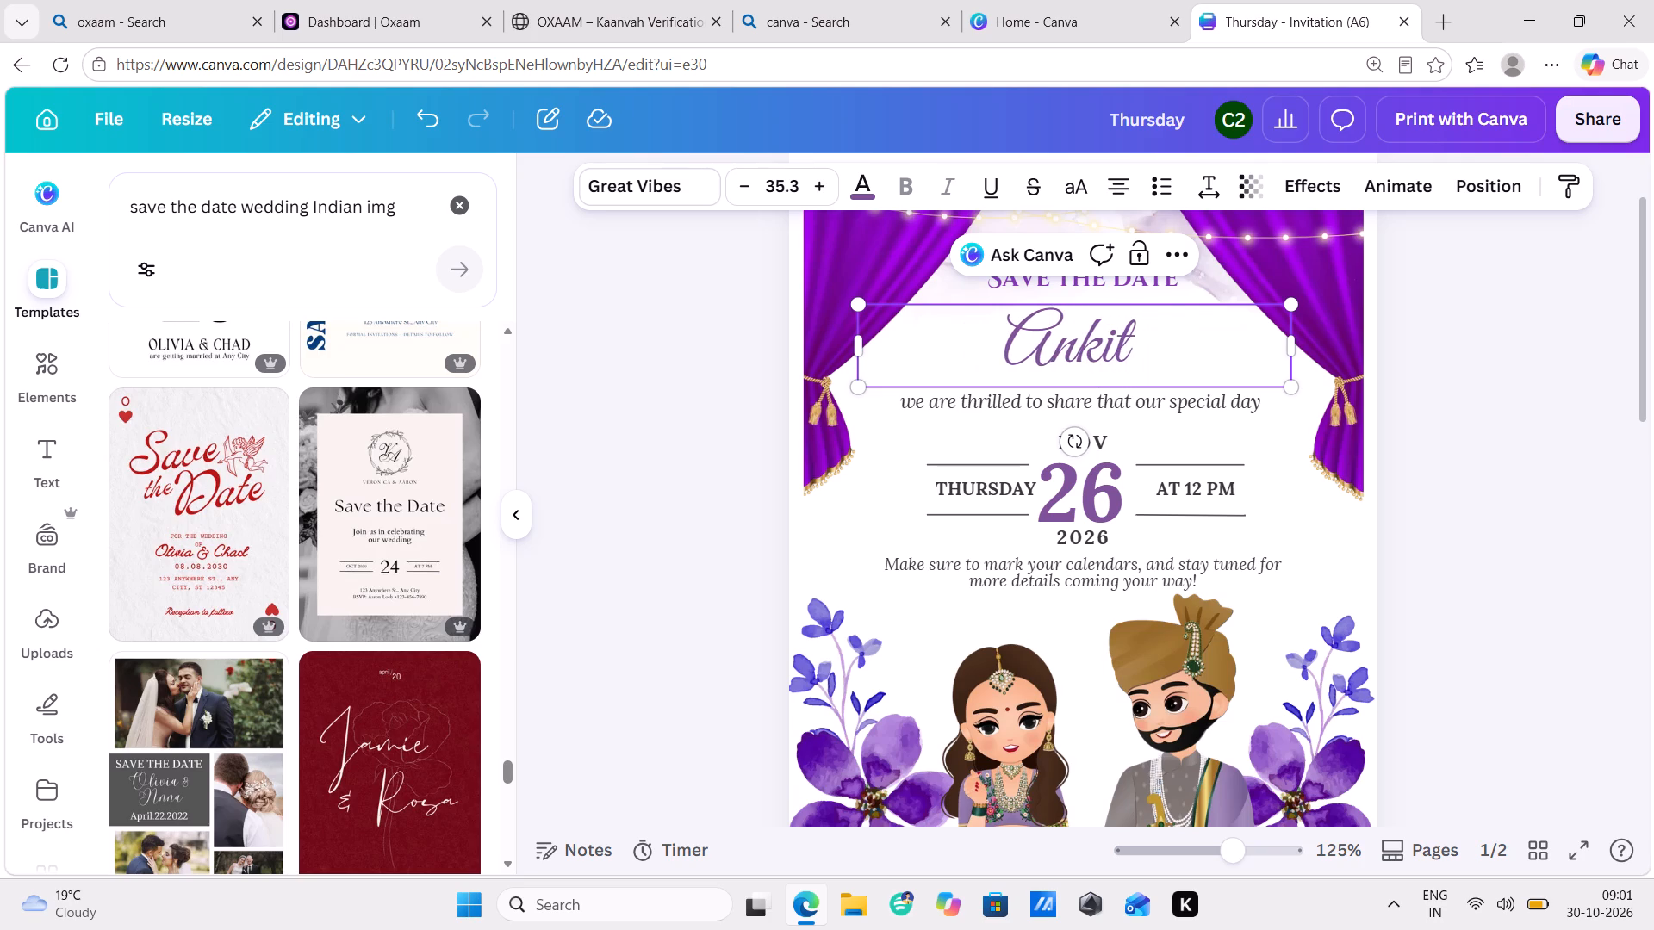
type("&")
key("space")
type("seema")
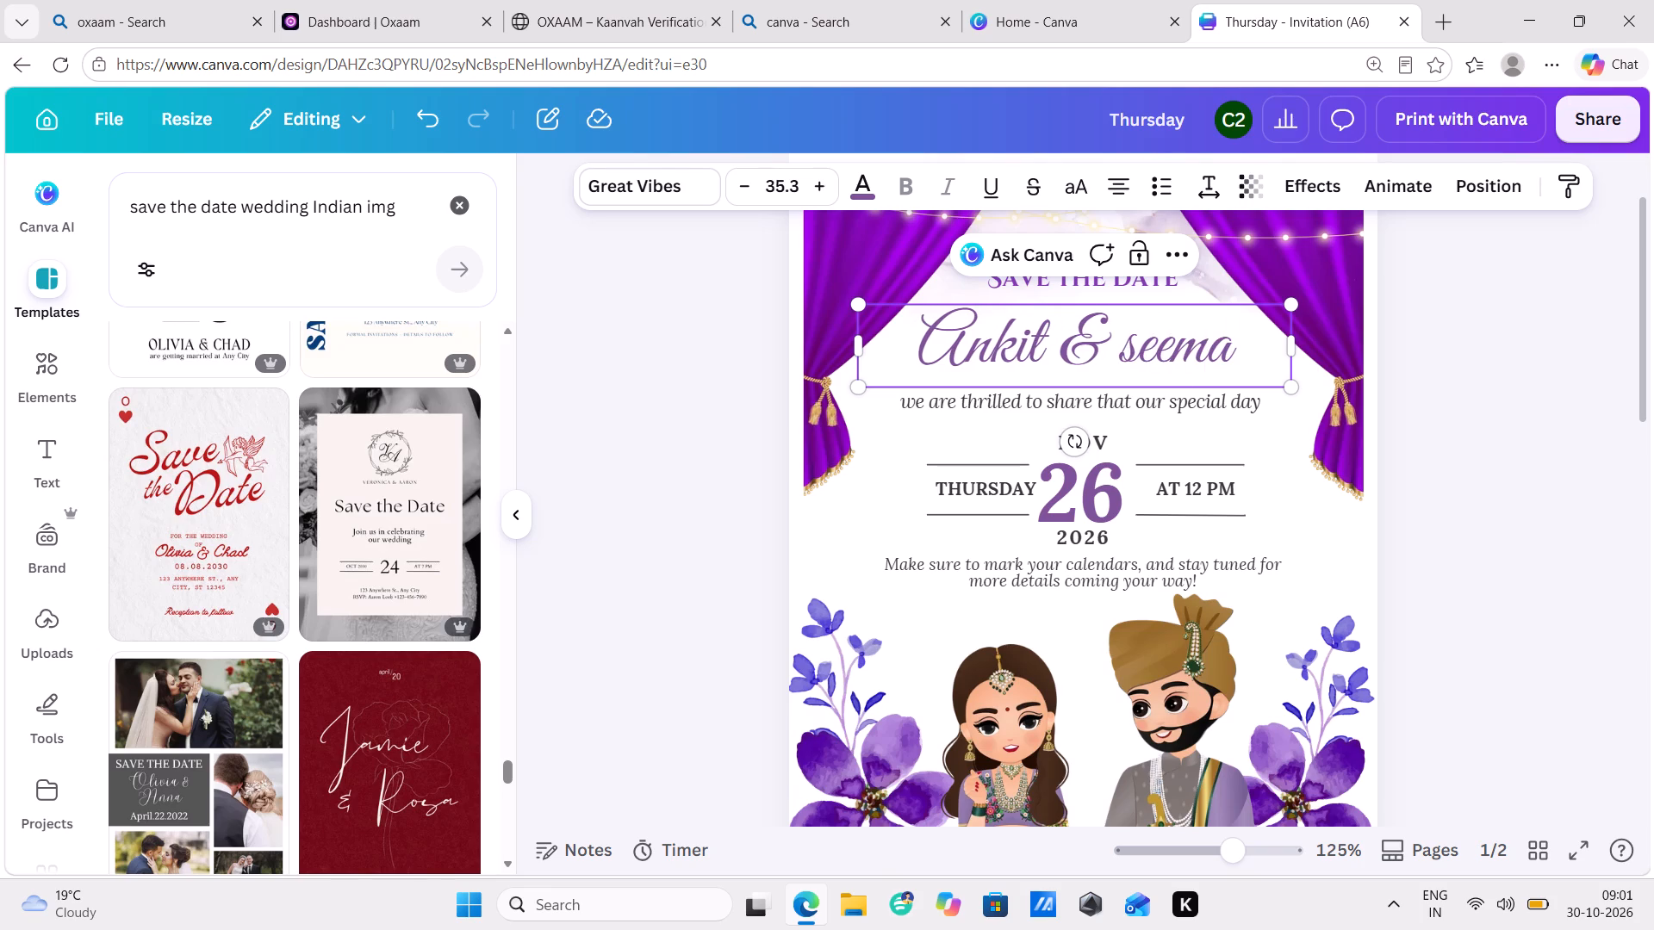
key("BackSpace")
key("BackSpace")
key("BackSpace")
key("BackSpace")
key("BackSpace")
key("BackSpace")
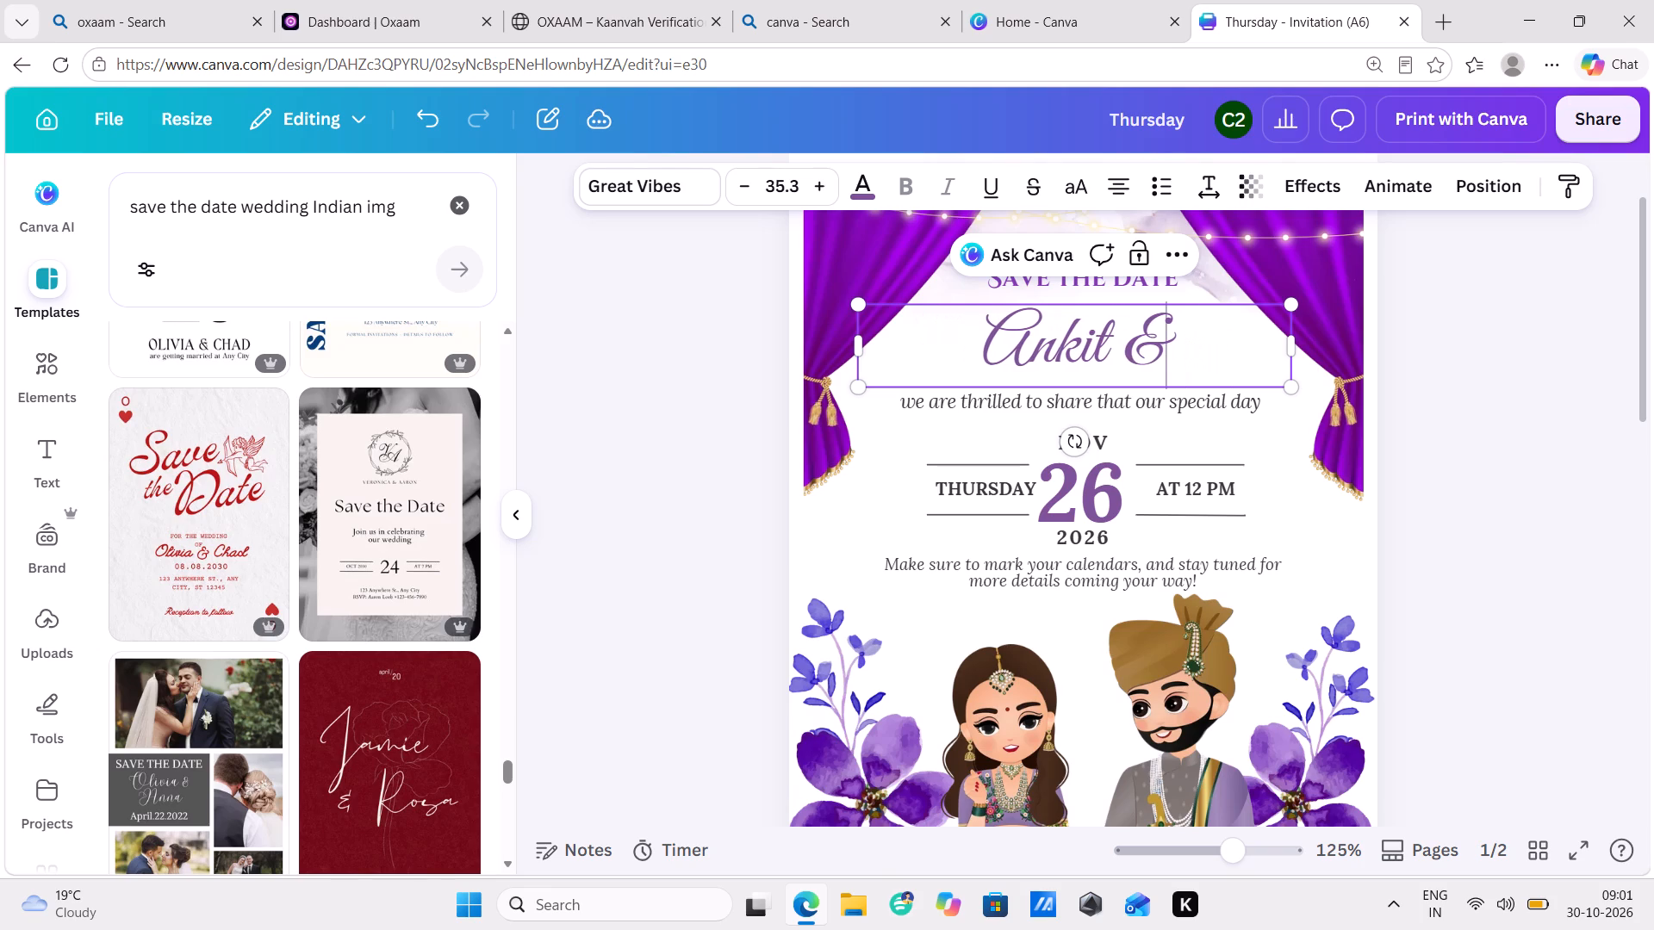
key("a")
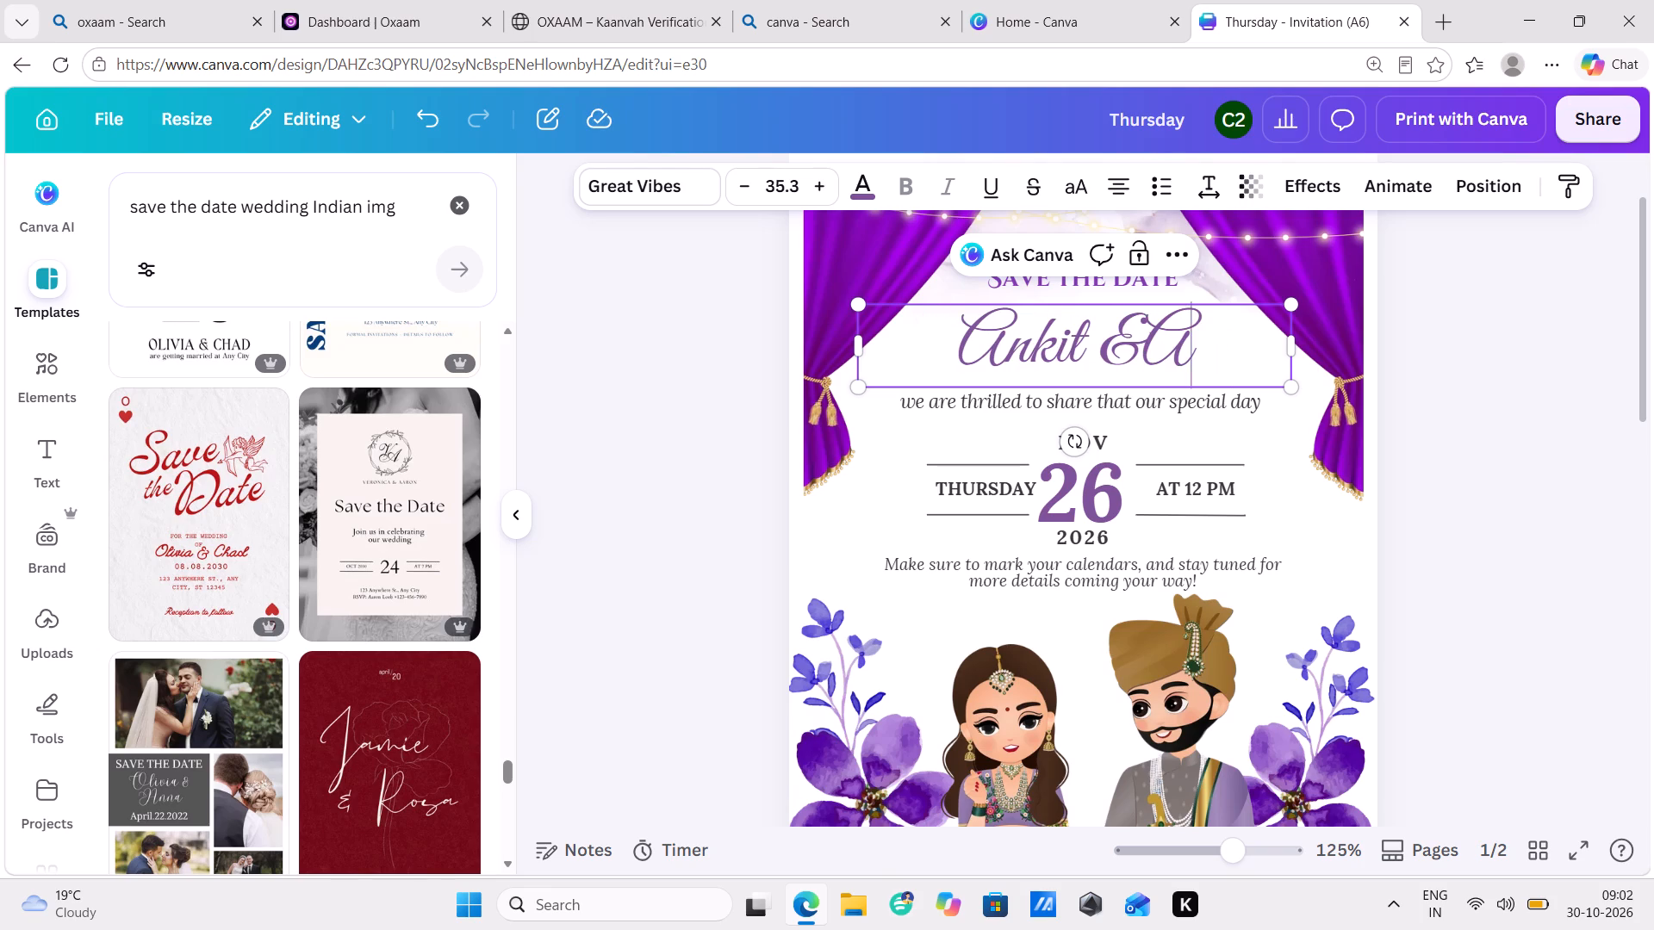
key("BackSpace")
key("s")
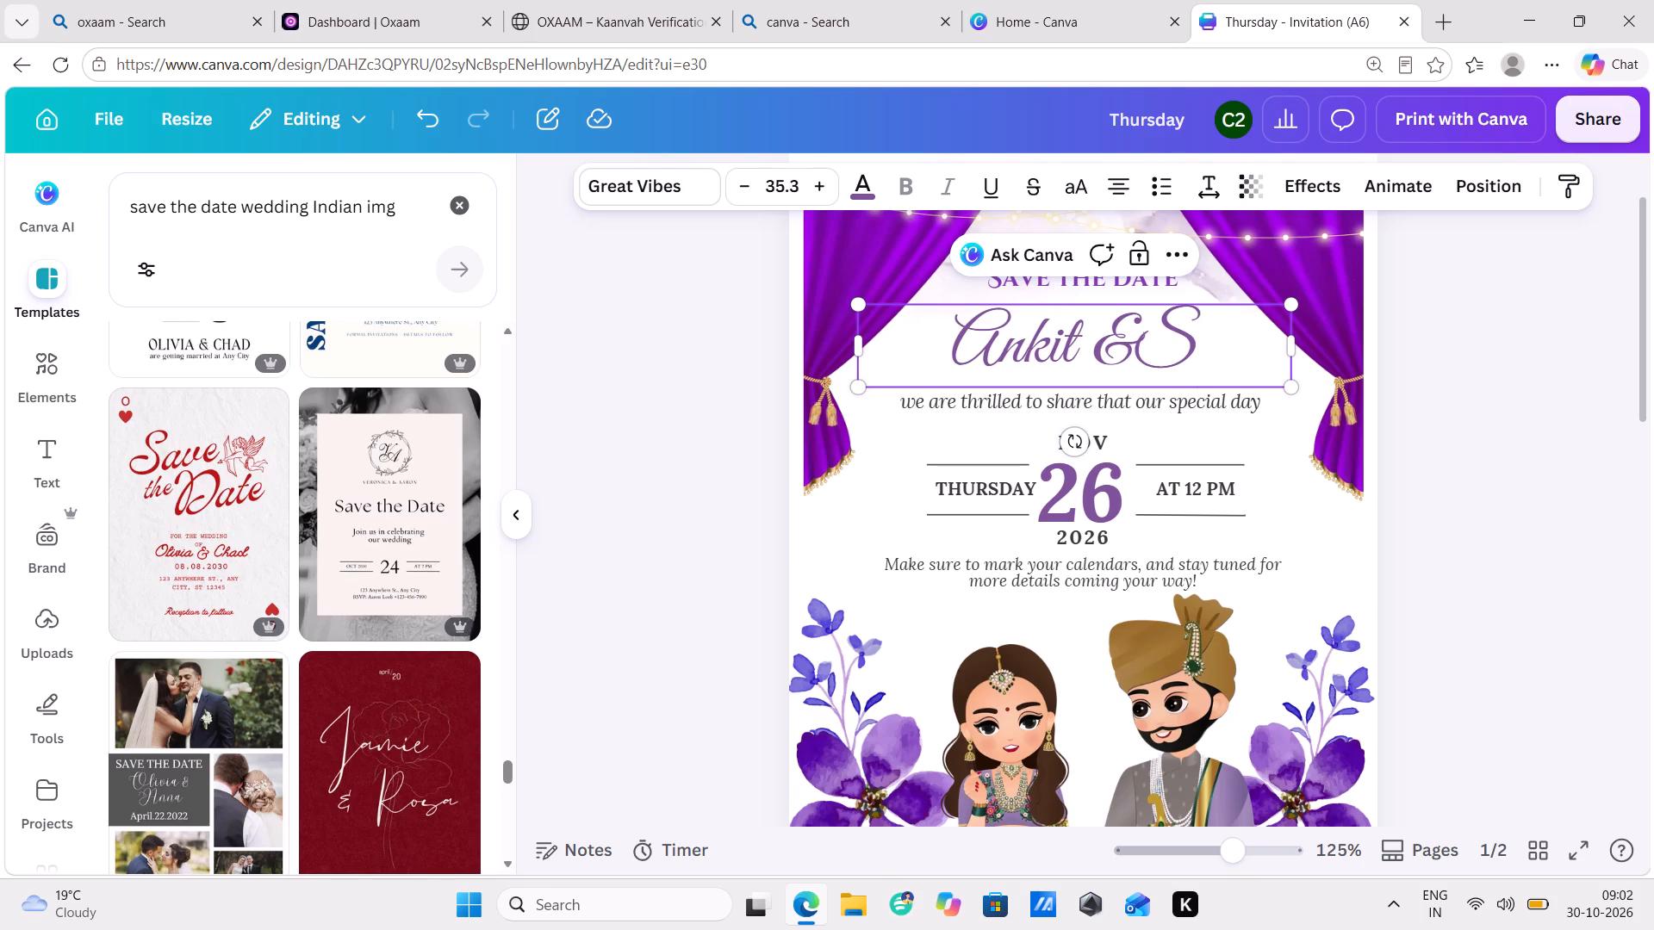
type("eema")
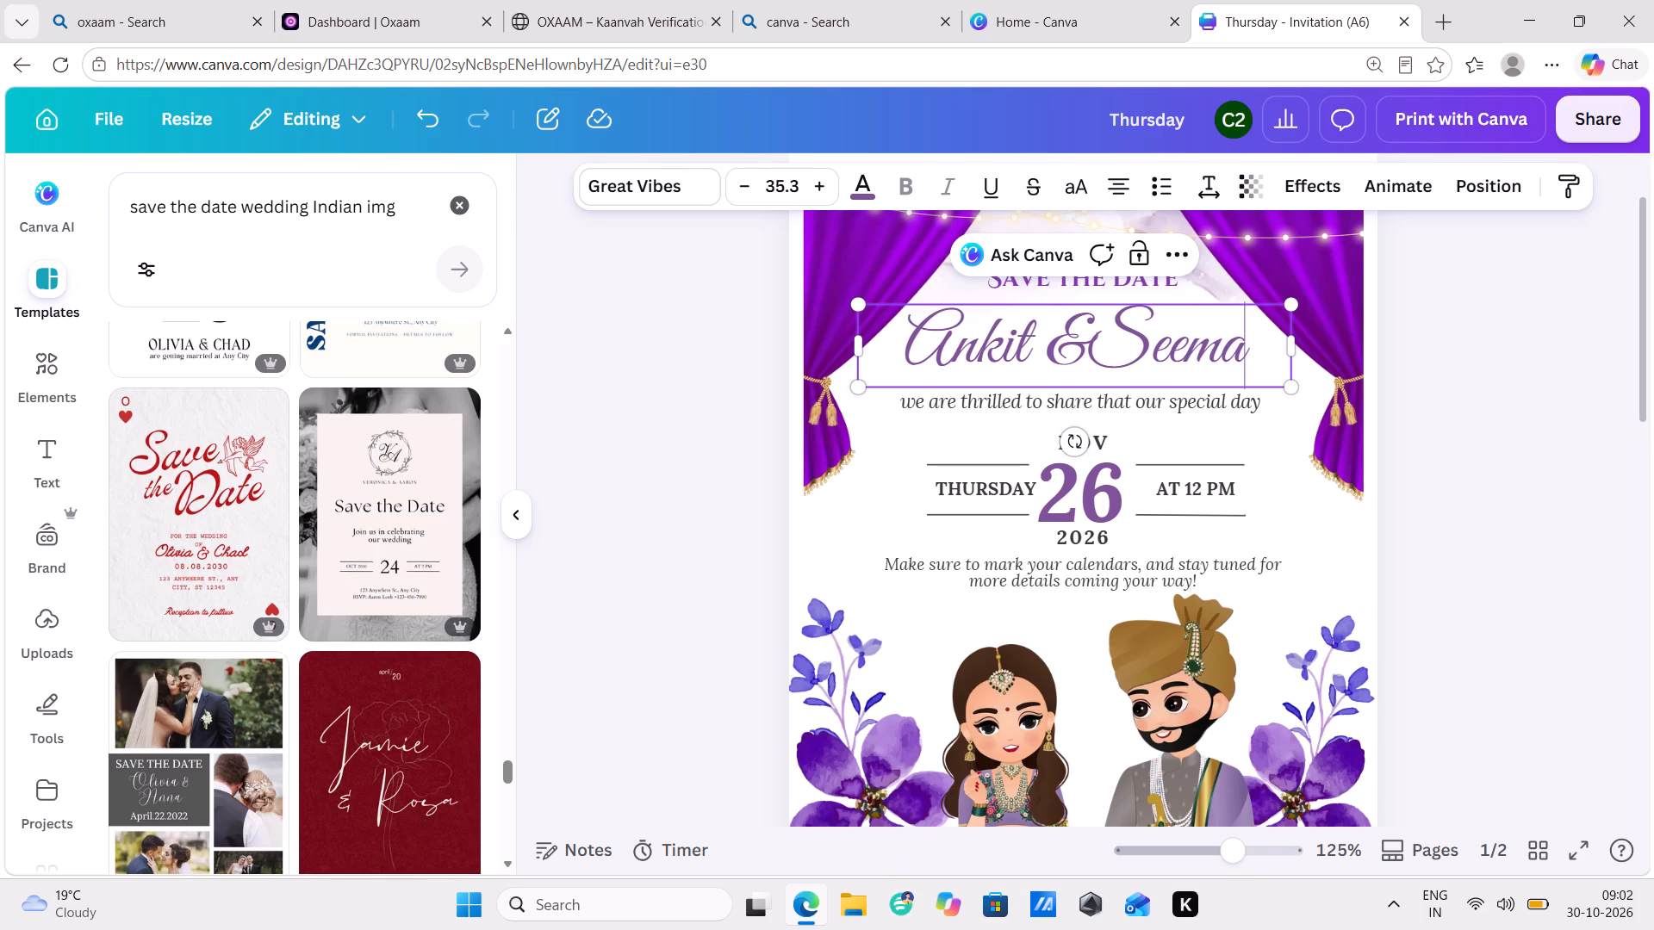
left_click(1086, 341)
key("space")
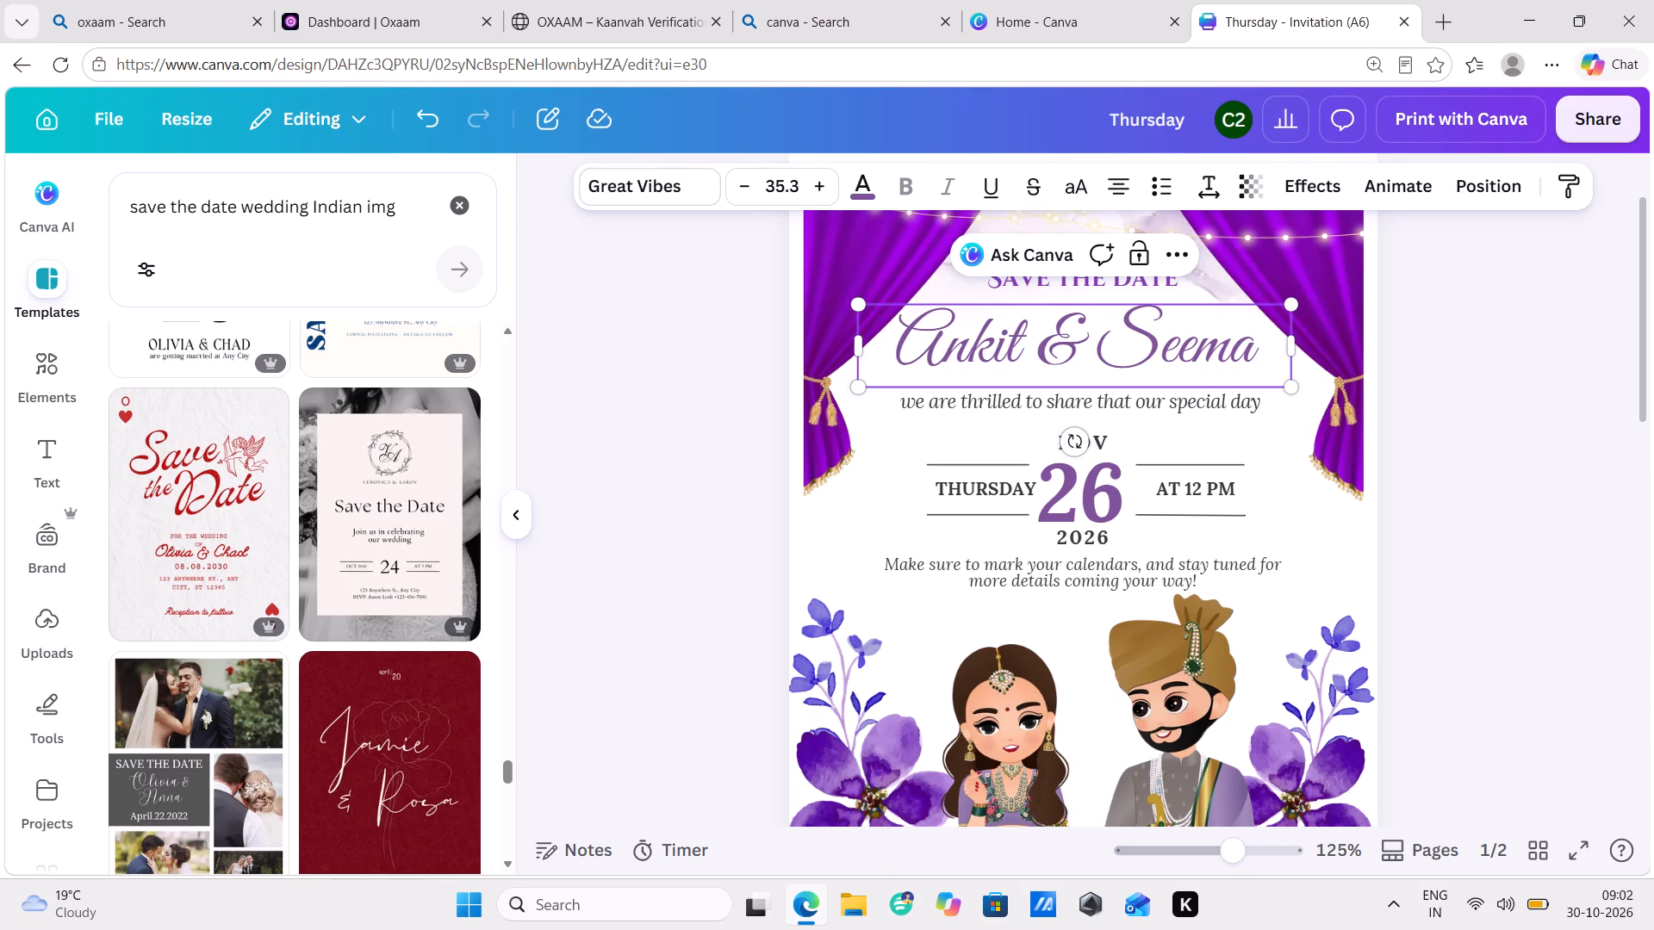
left_click(1033, 346)
key("space")
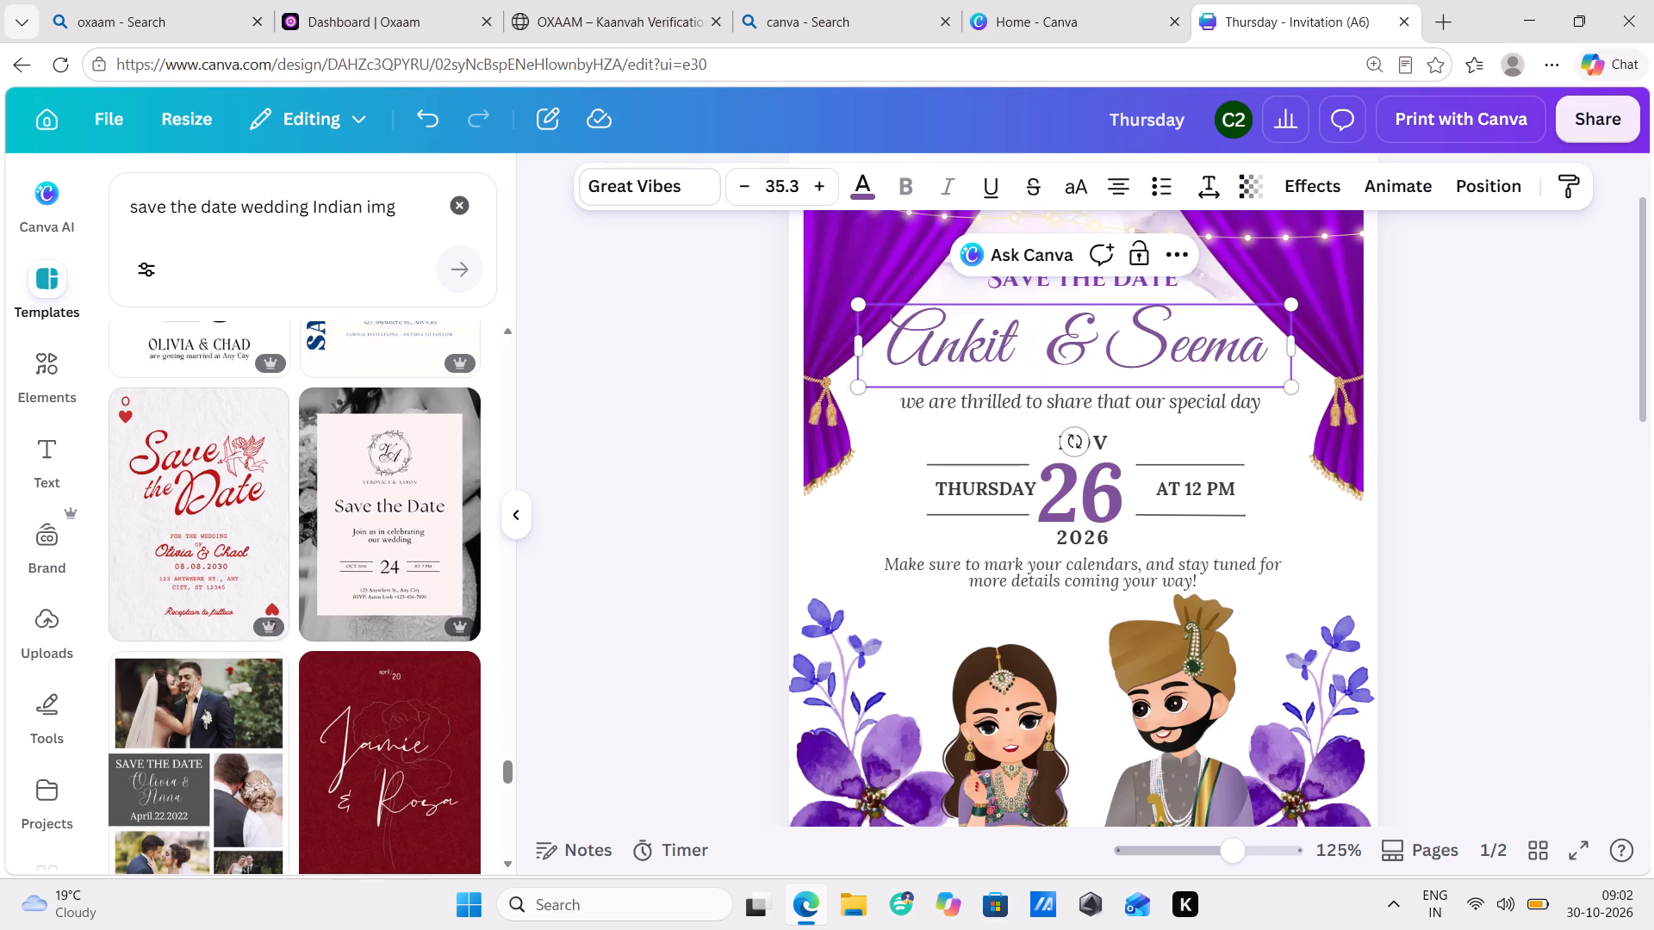
left_click(1100, 339)
left_click(1047, 340)
key("BackSpace")
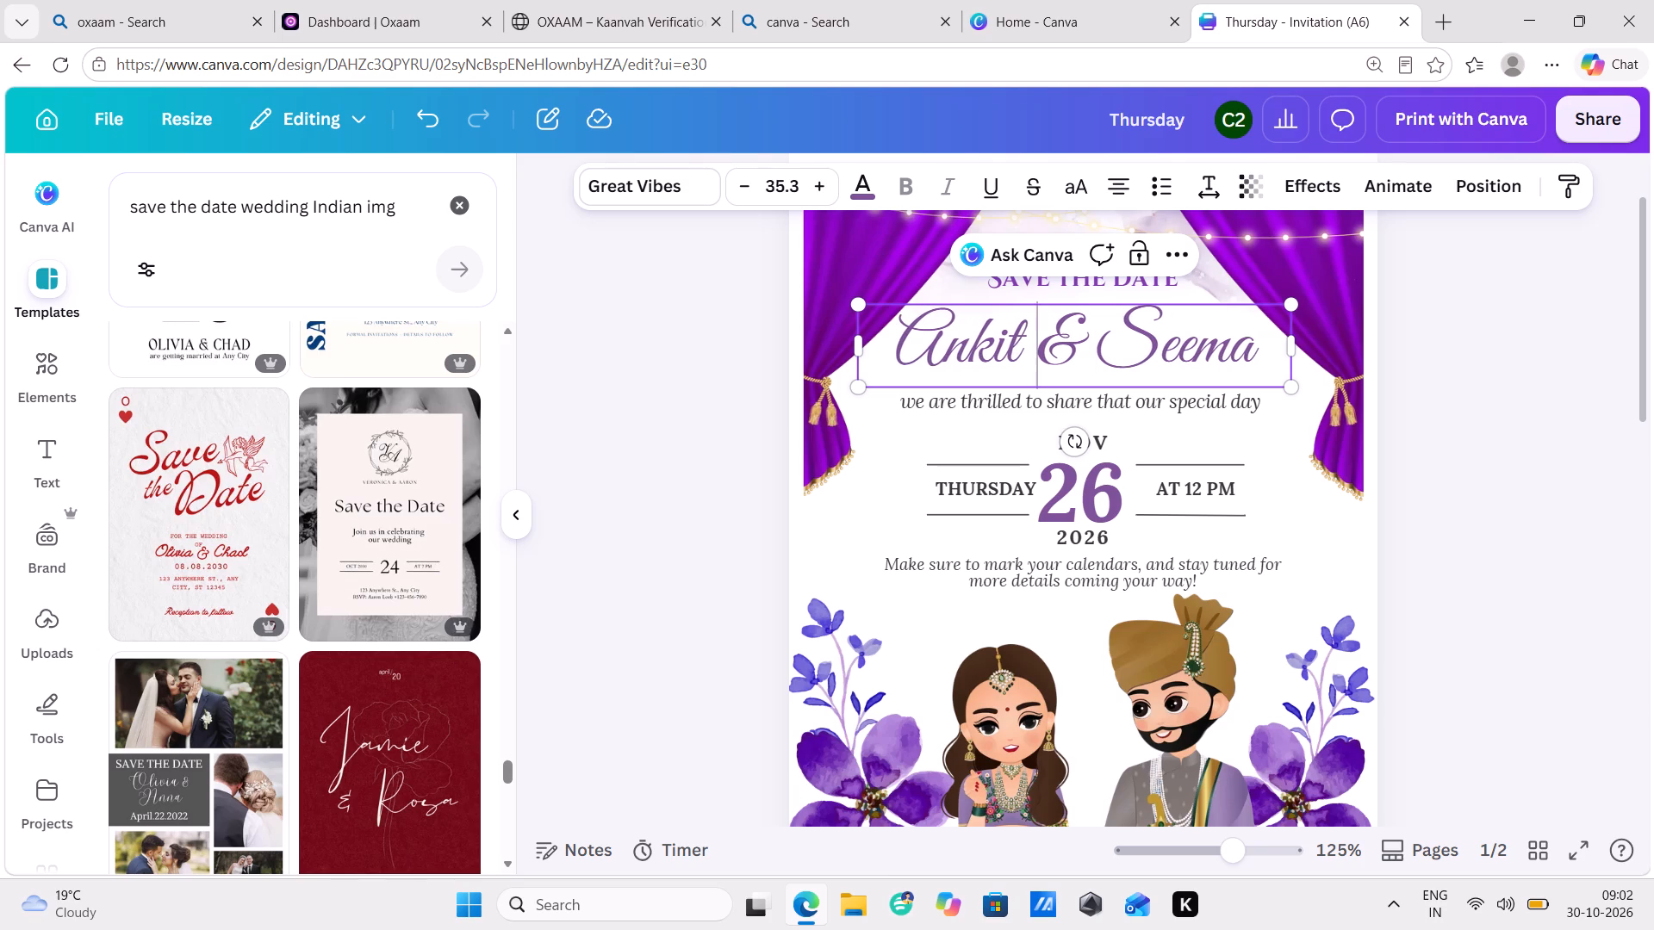
Reduce the font size of the couple's names on page 1 to 31.3.
left_click(747, 189)
left_click(747, 189)
left_click(747, 189)
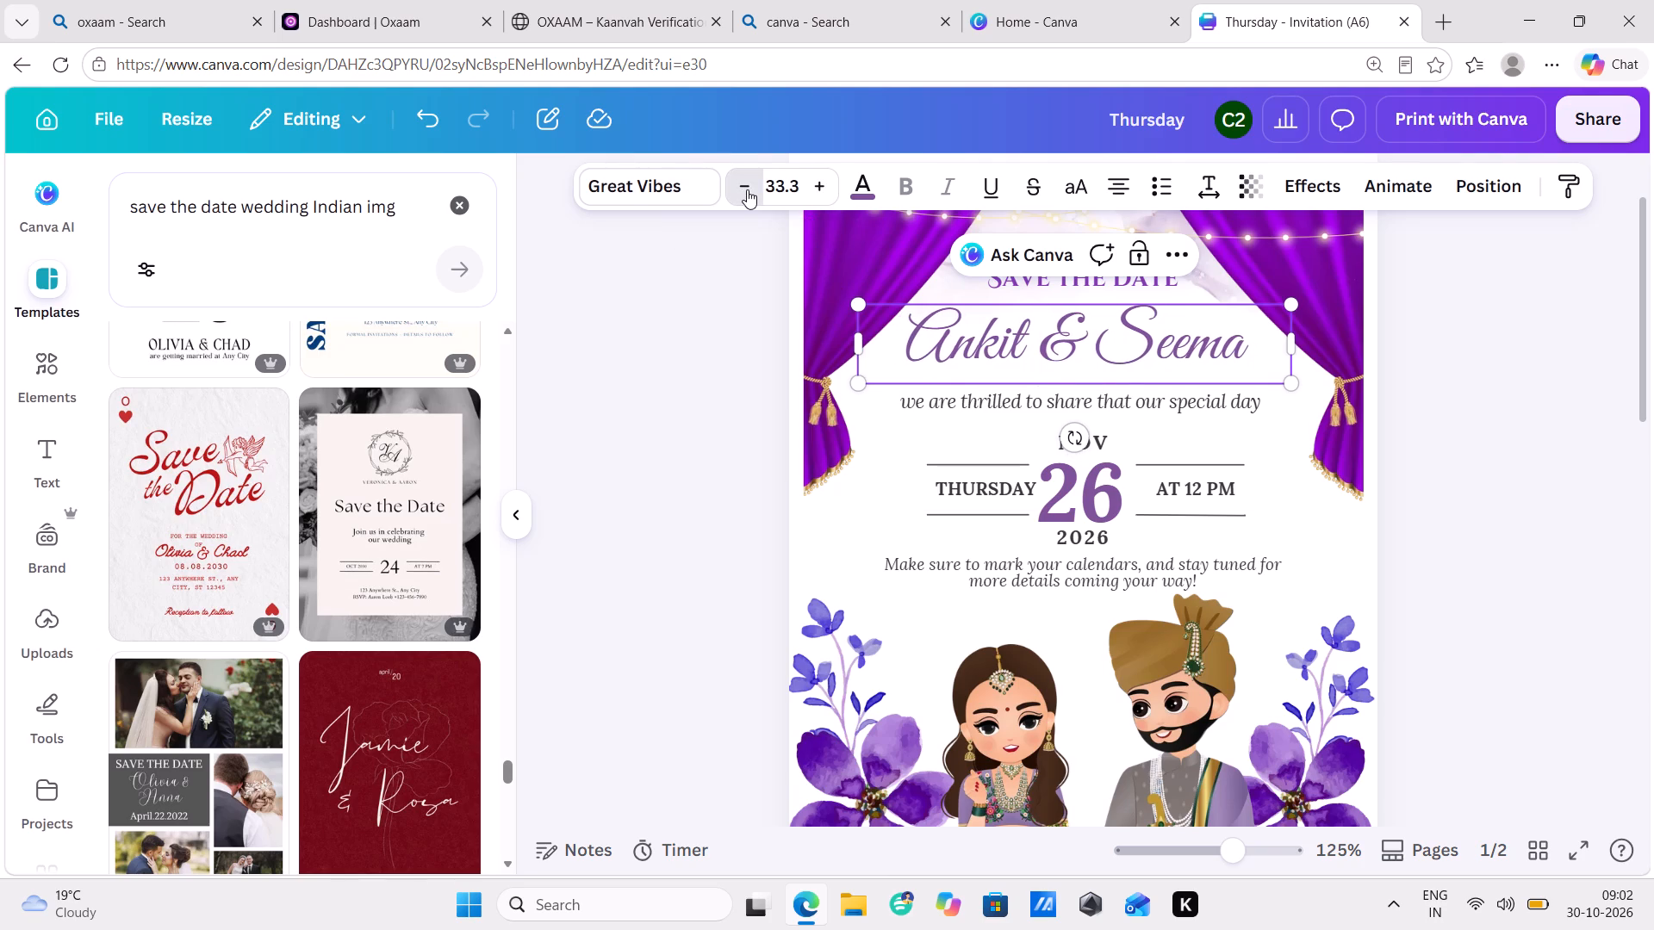
left_click(746, 189)
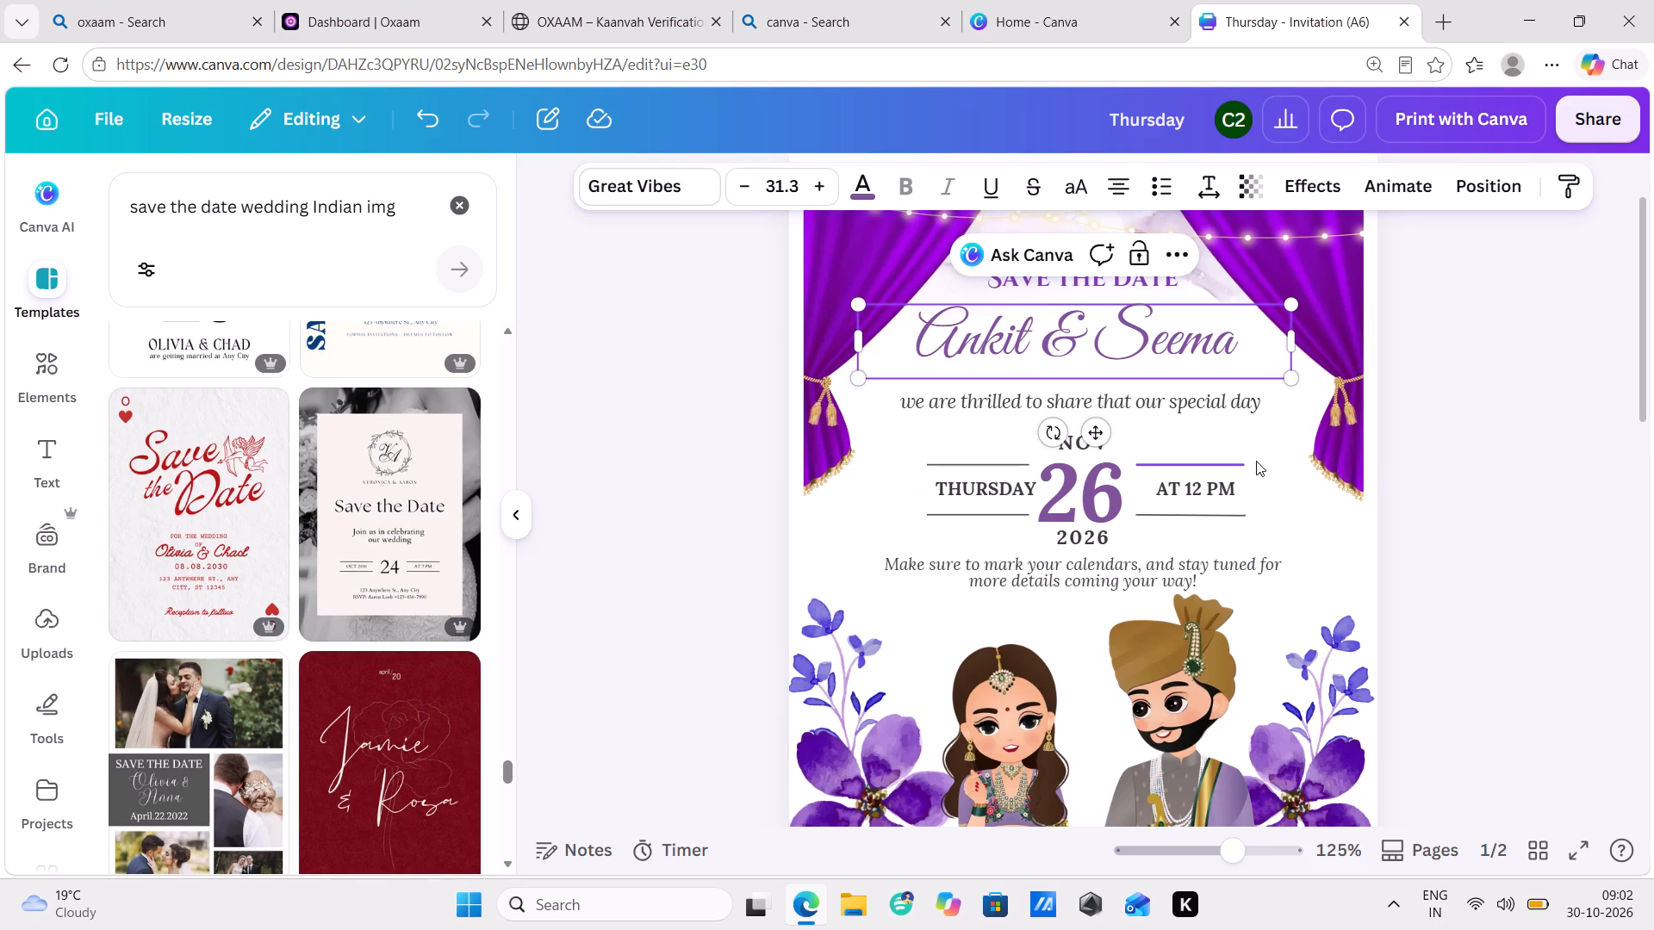
left_click(1444, 423)
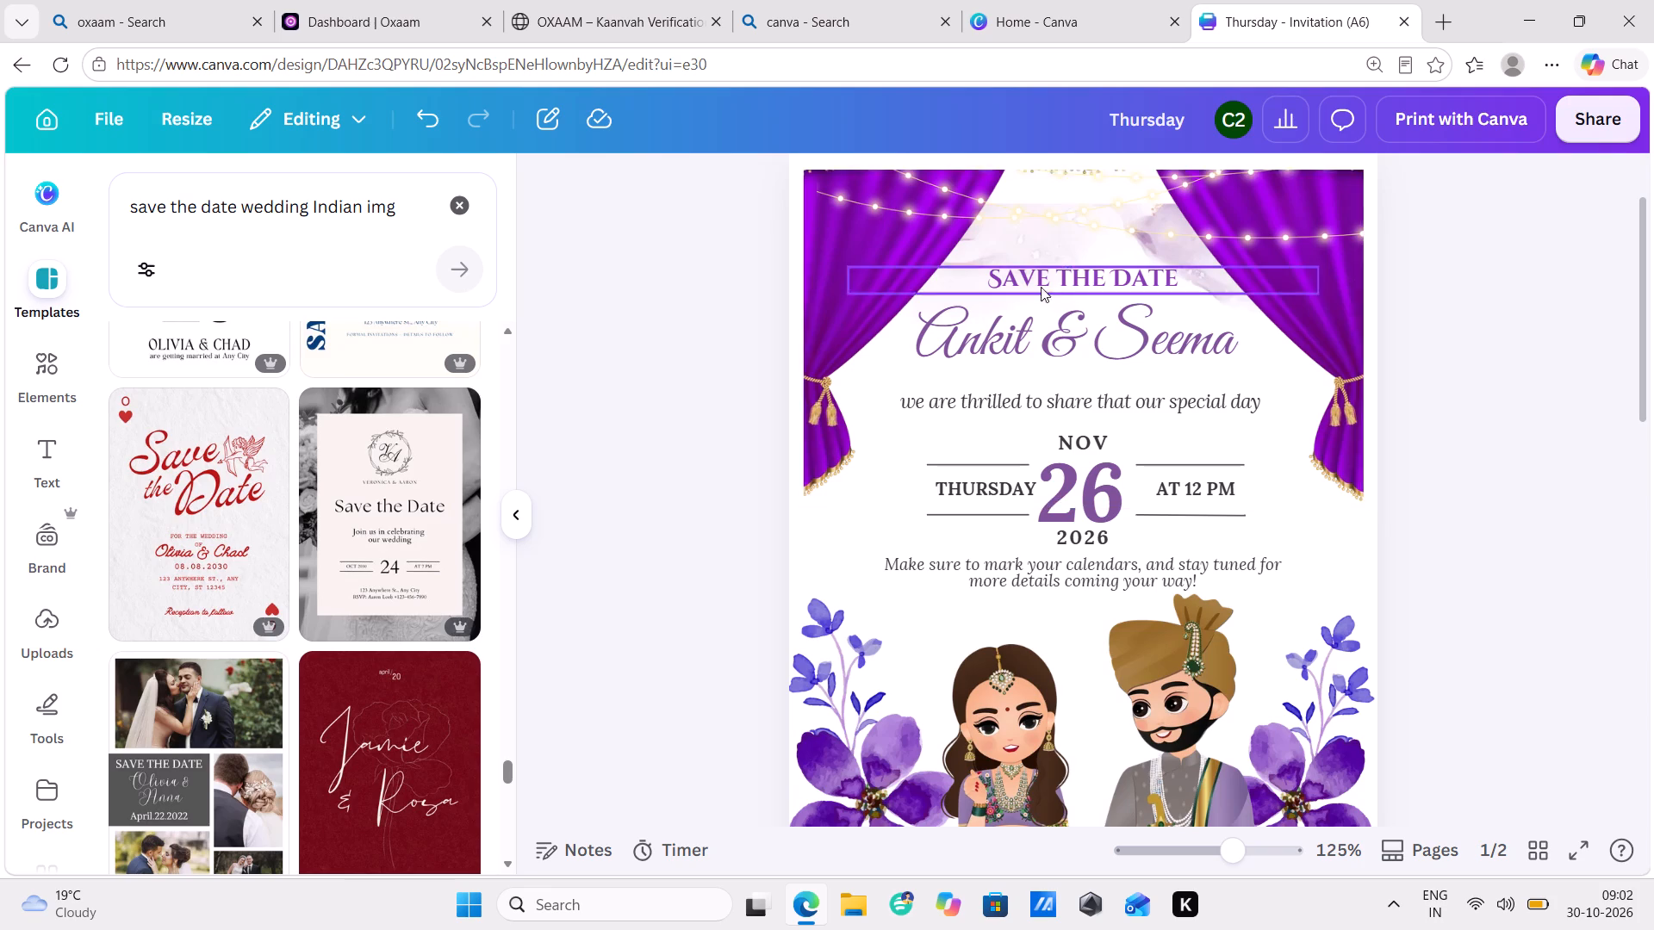
Try several text colours on the couple's names on page 1, settling on the dark purple from the curtain's photo colours.
left_click(1016, 350)
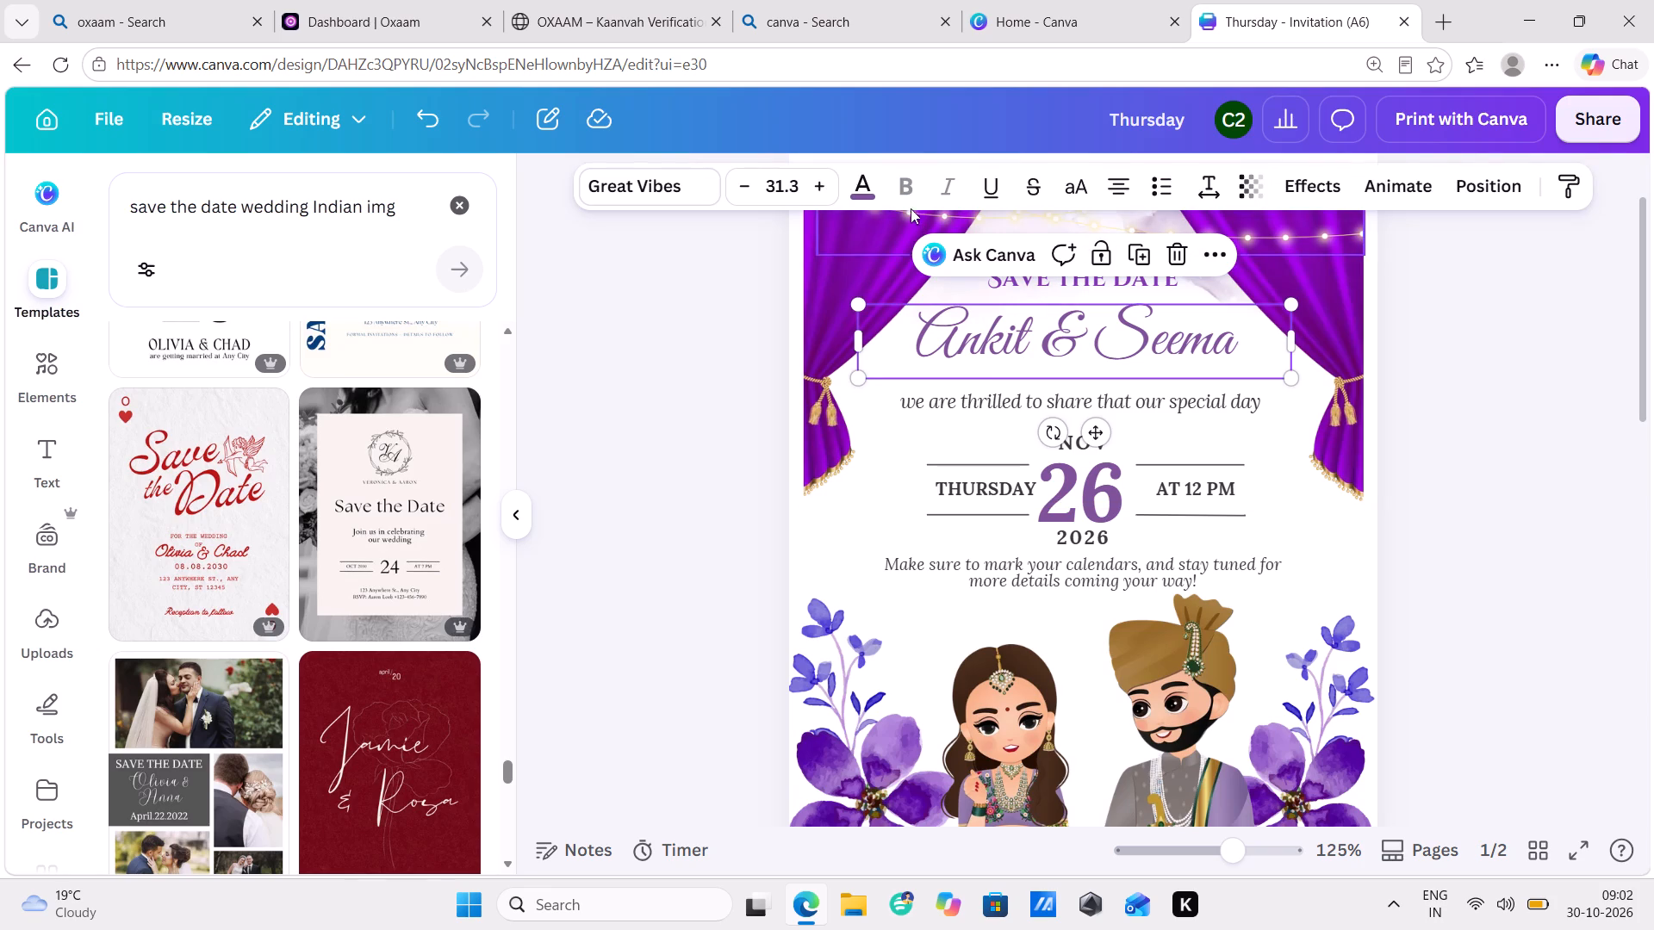
left_click(874, 181)
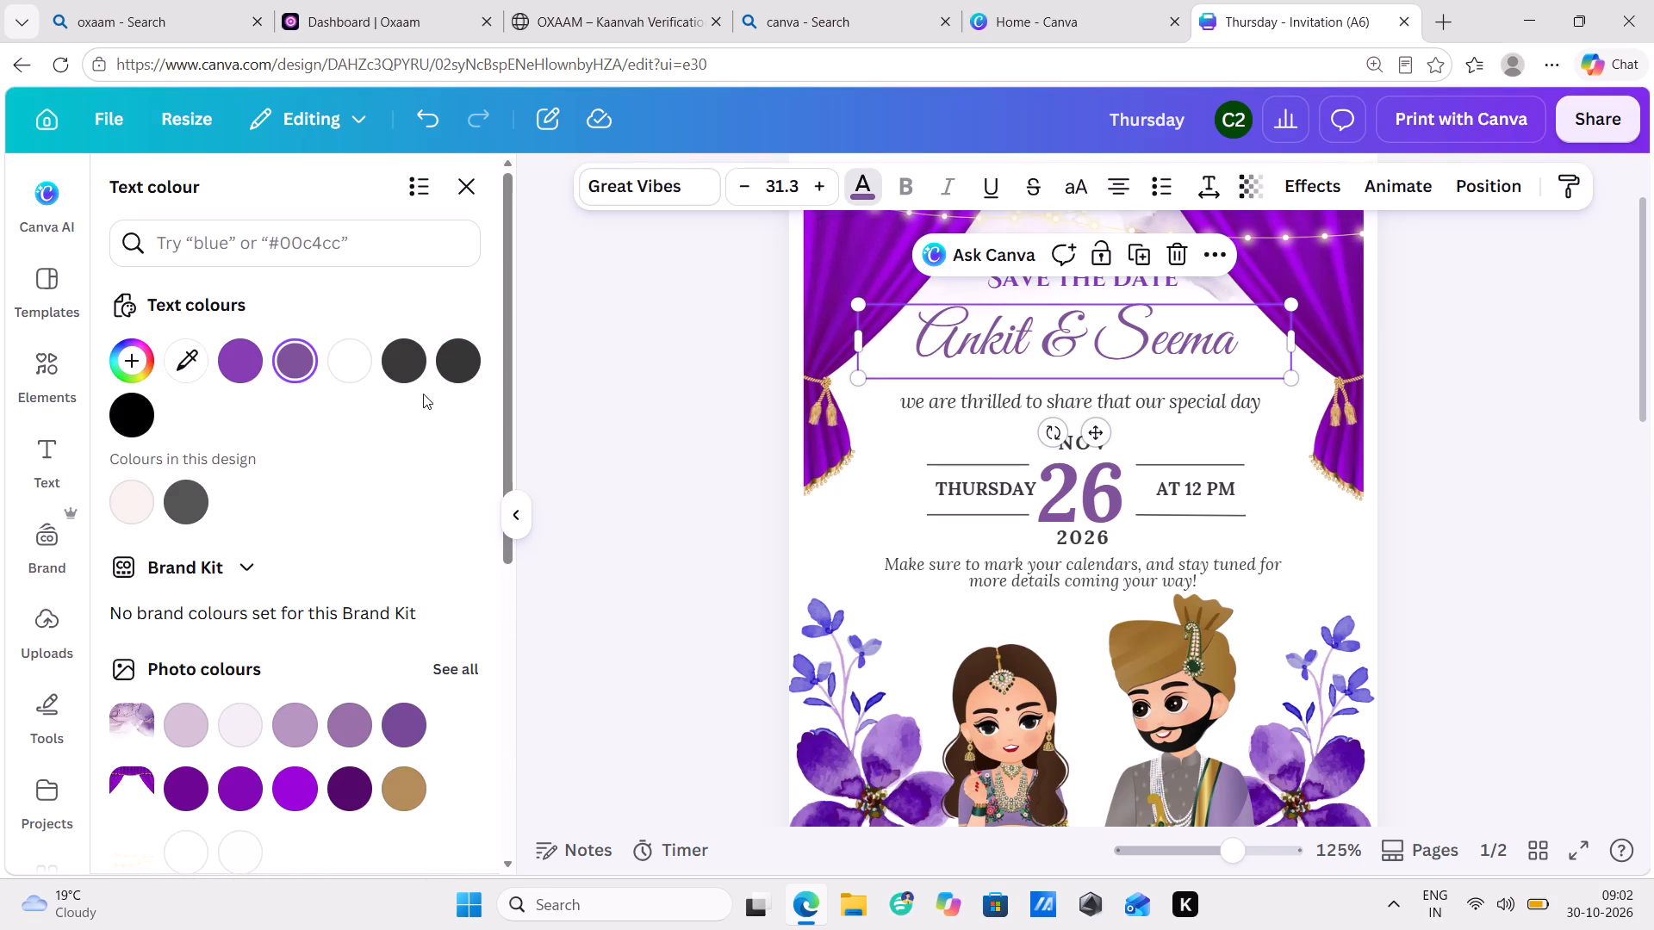
left_click(411, 364)
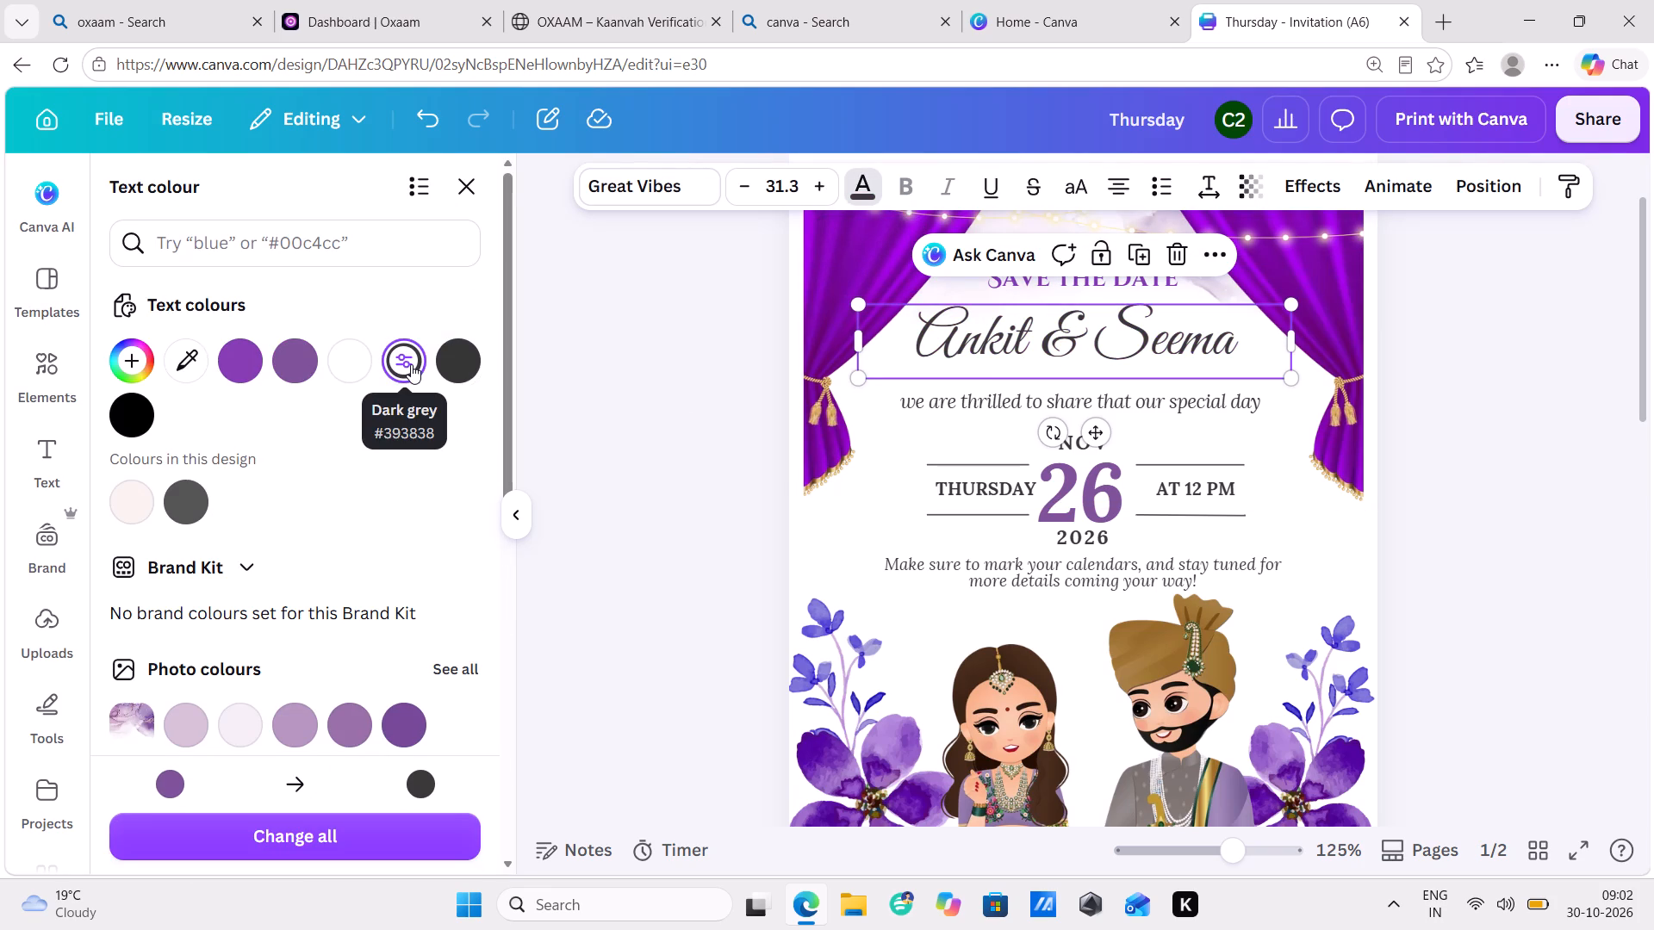
scroll(176, 610, "down", 2)
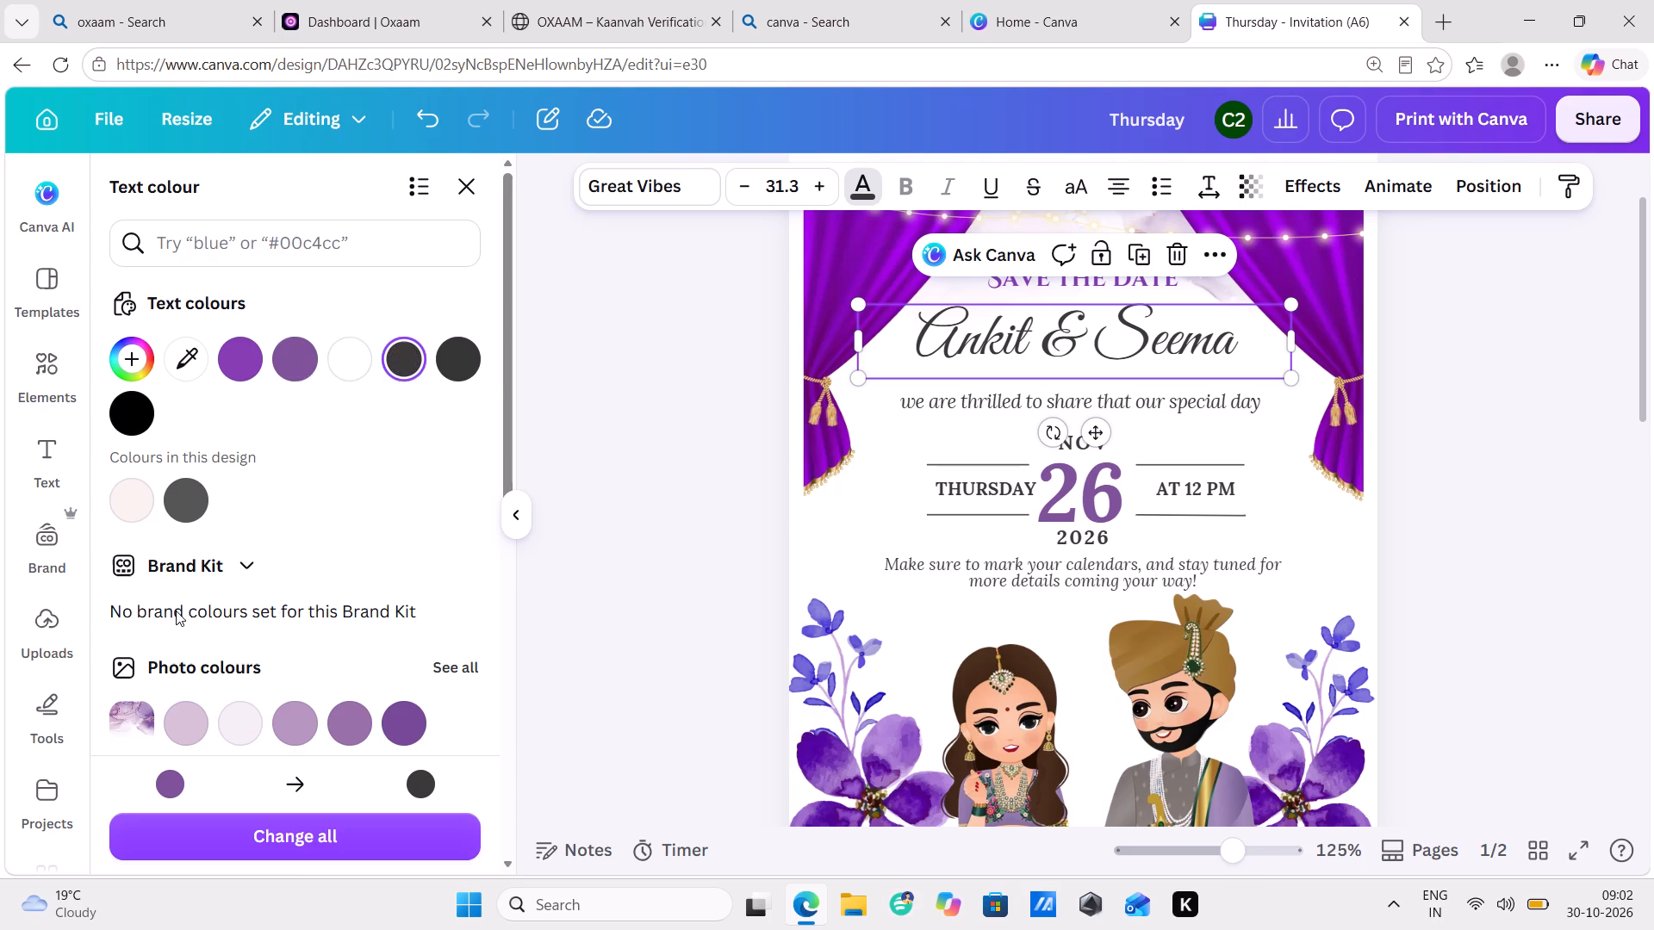
scroll(176, 611, "down", 2)
left_click(196, 588)
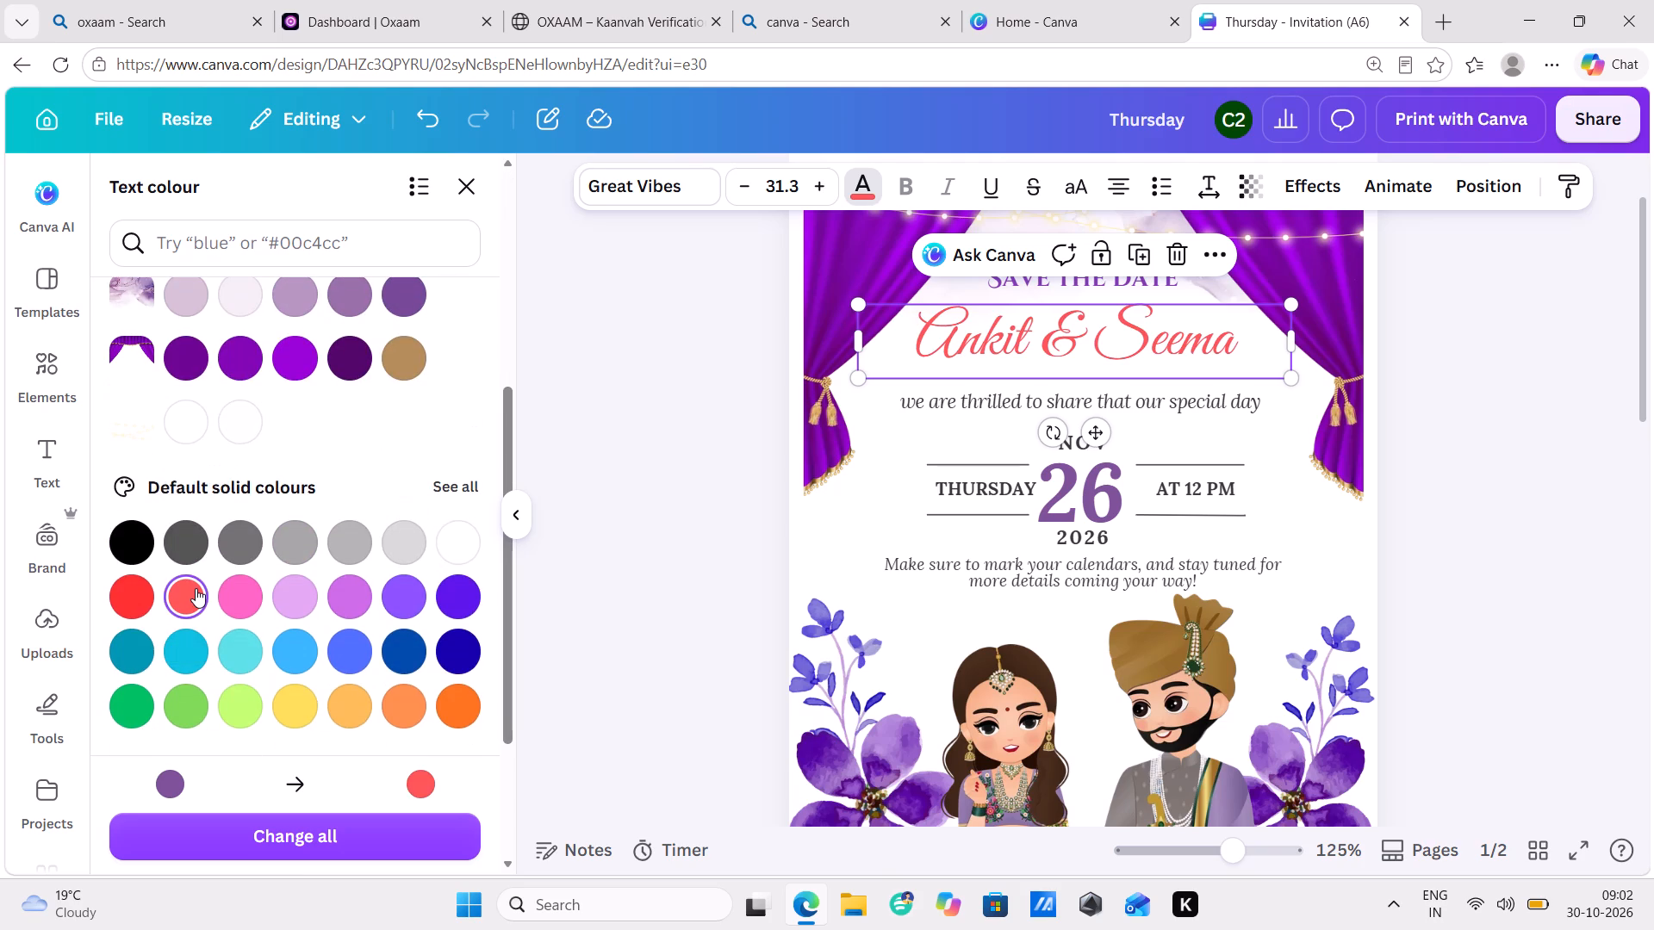
left_click(313, 590)
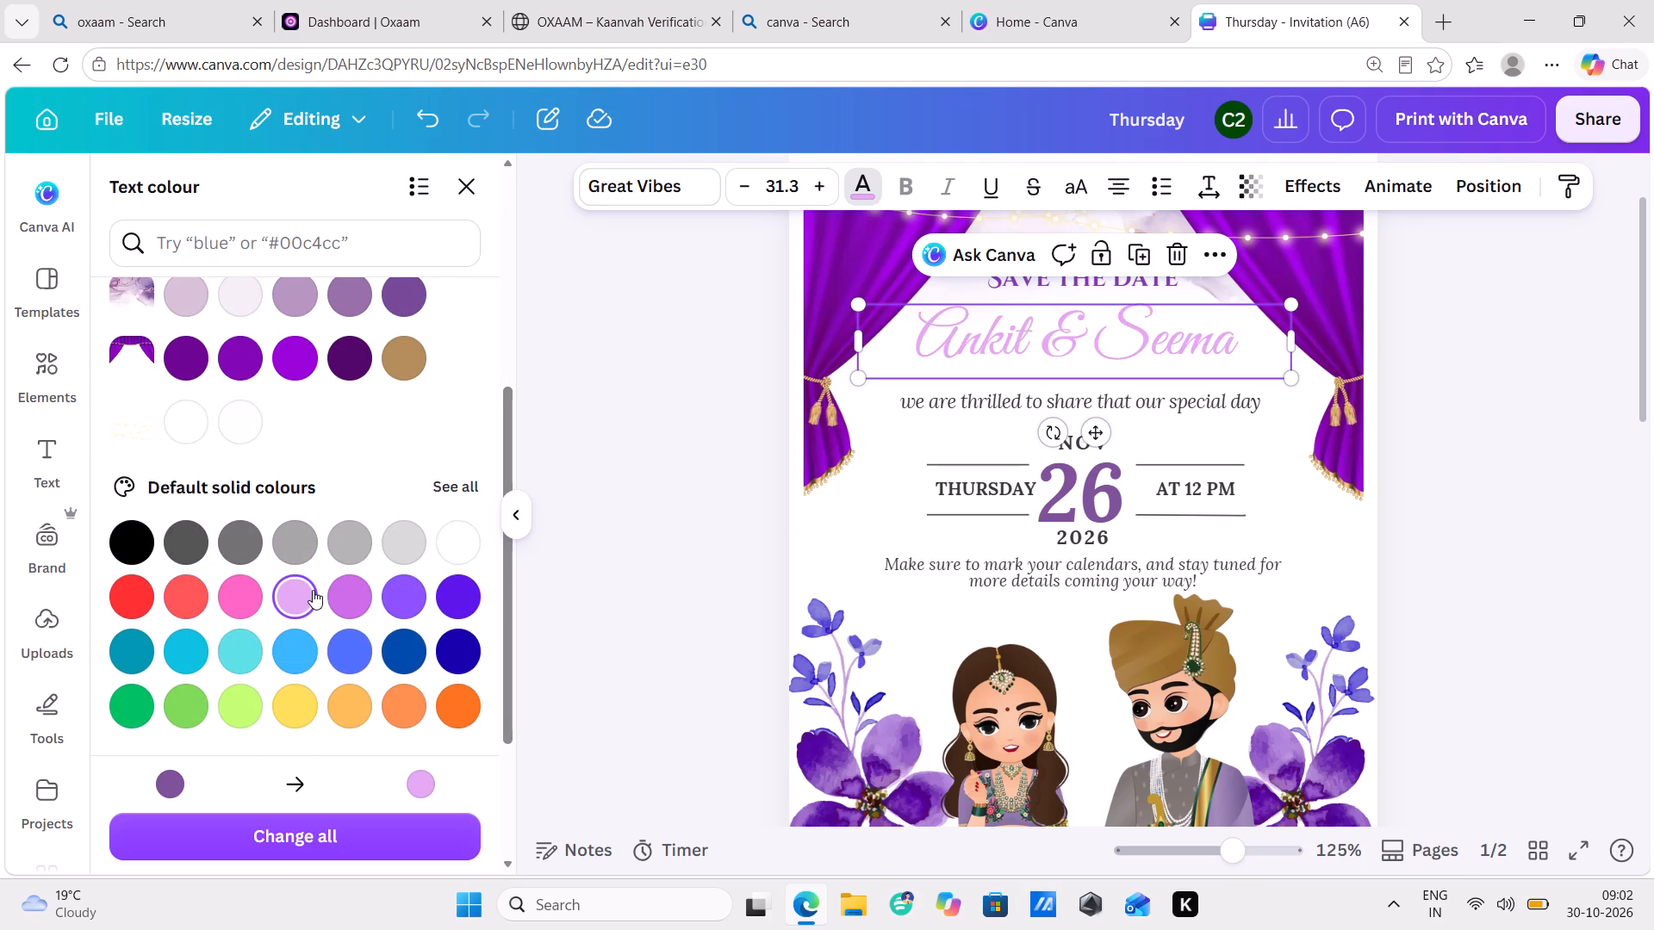
left_click(336, 590)
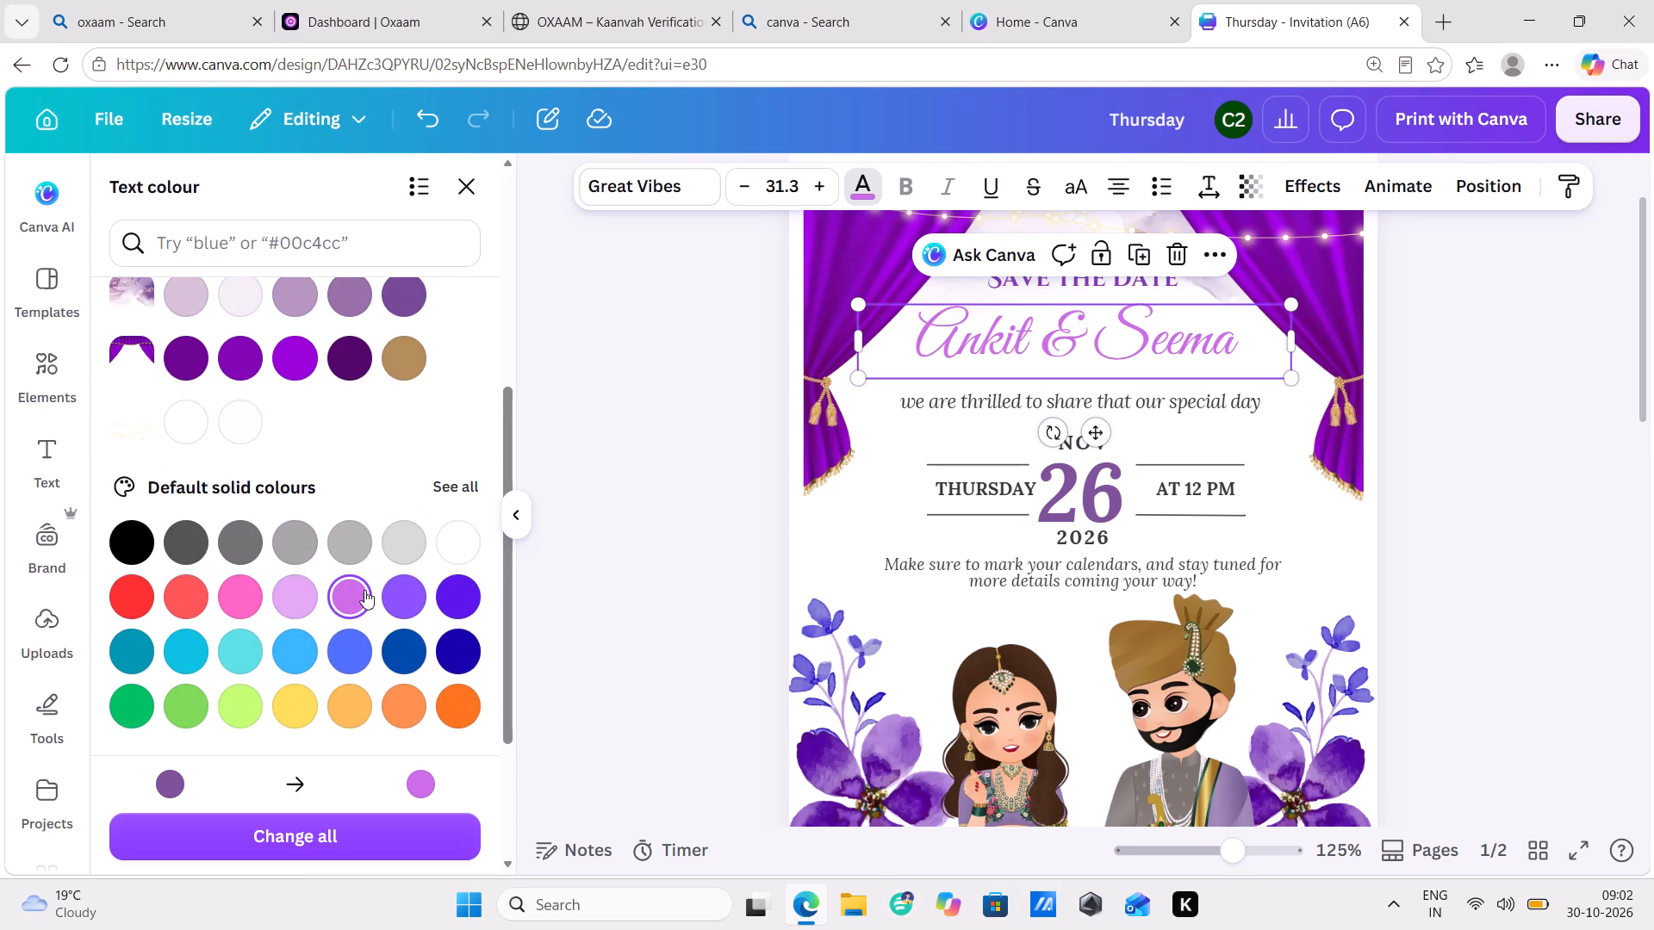
scroll(285, 483, "up", 3)
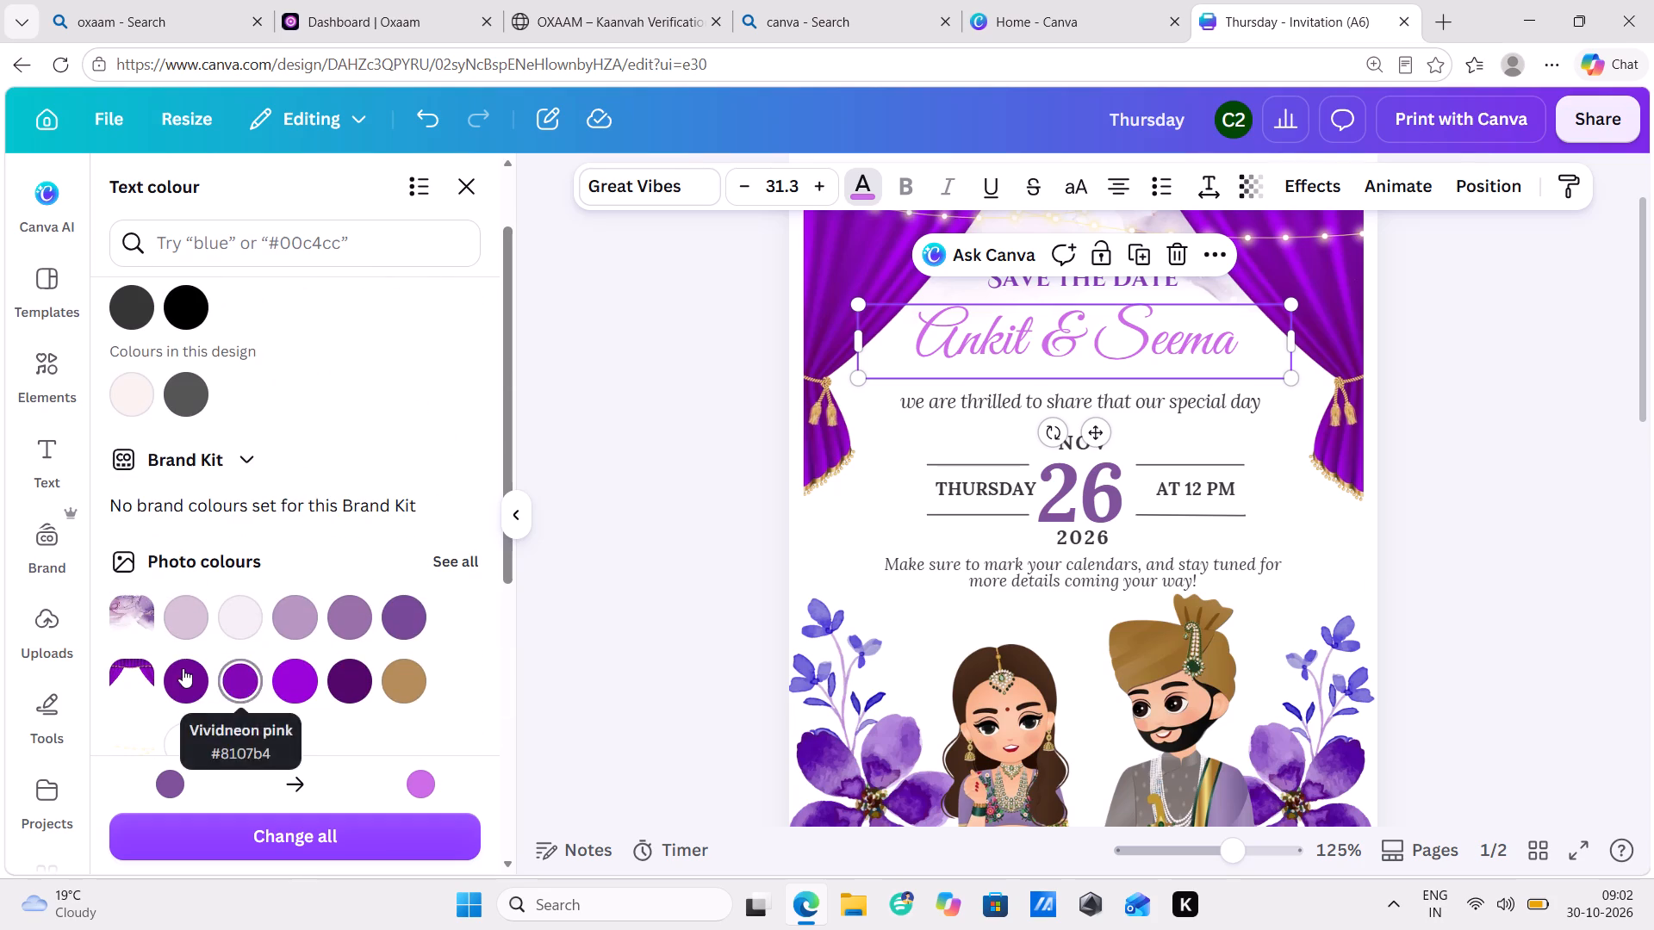
left_click(183, 668)
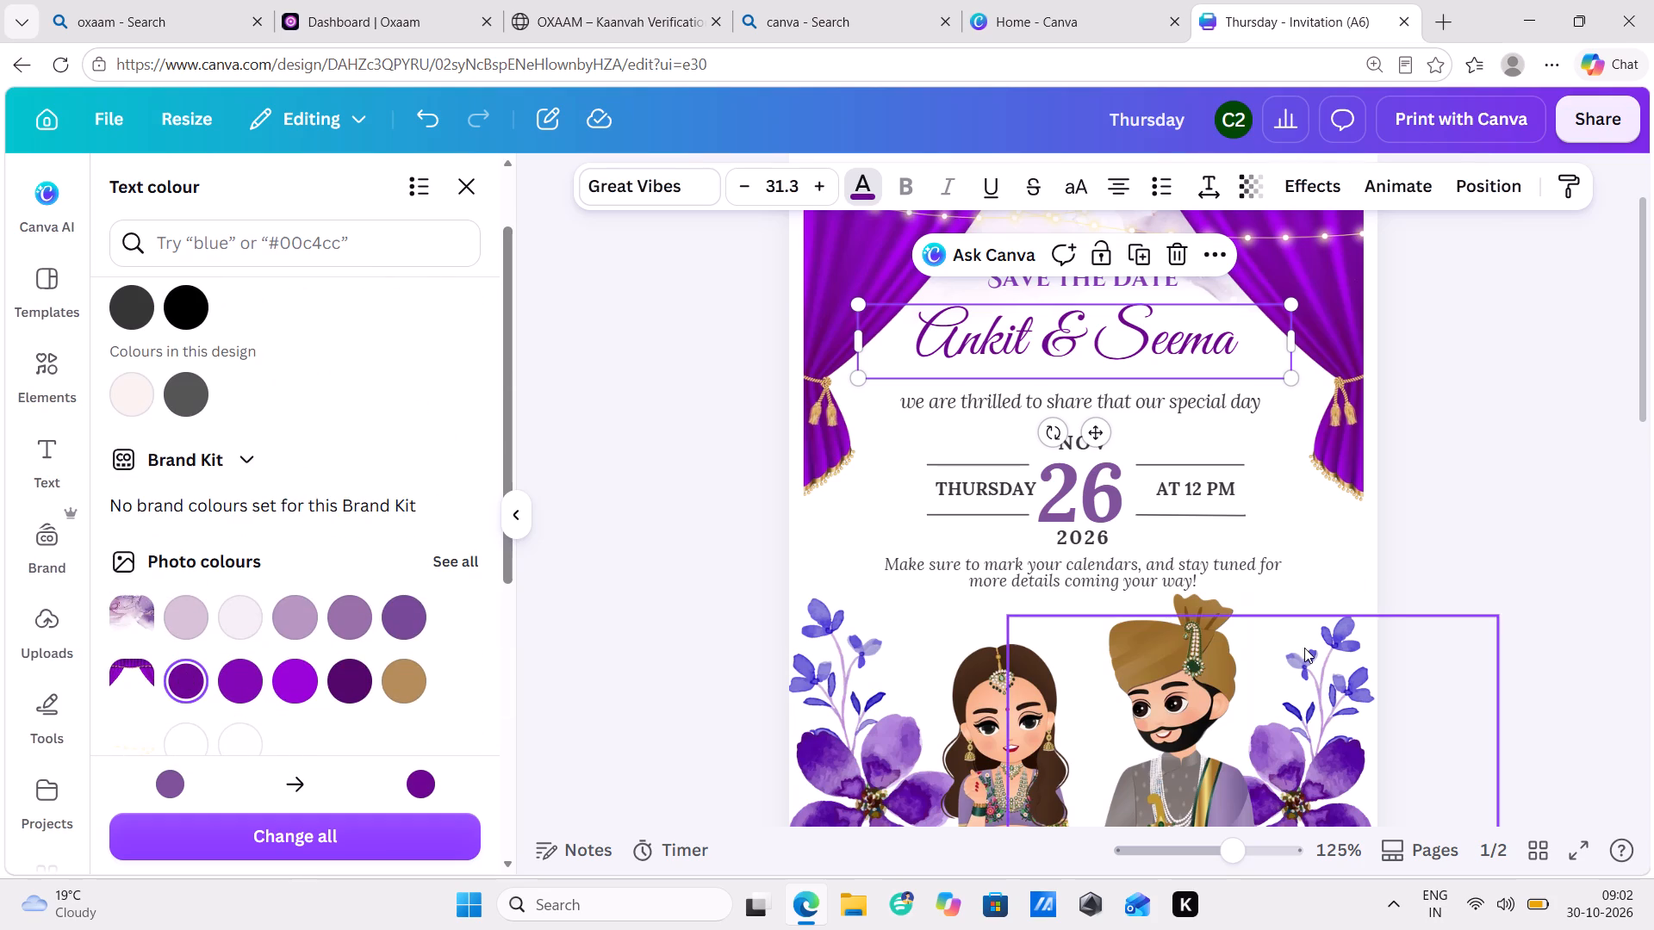
left_click(1502, 483)
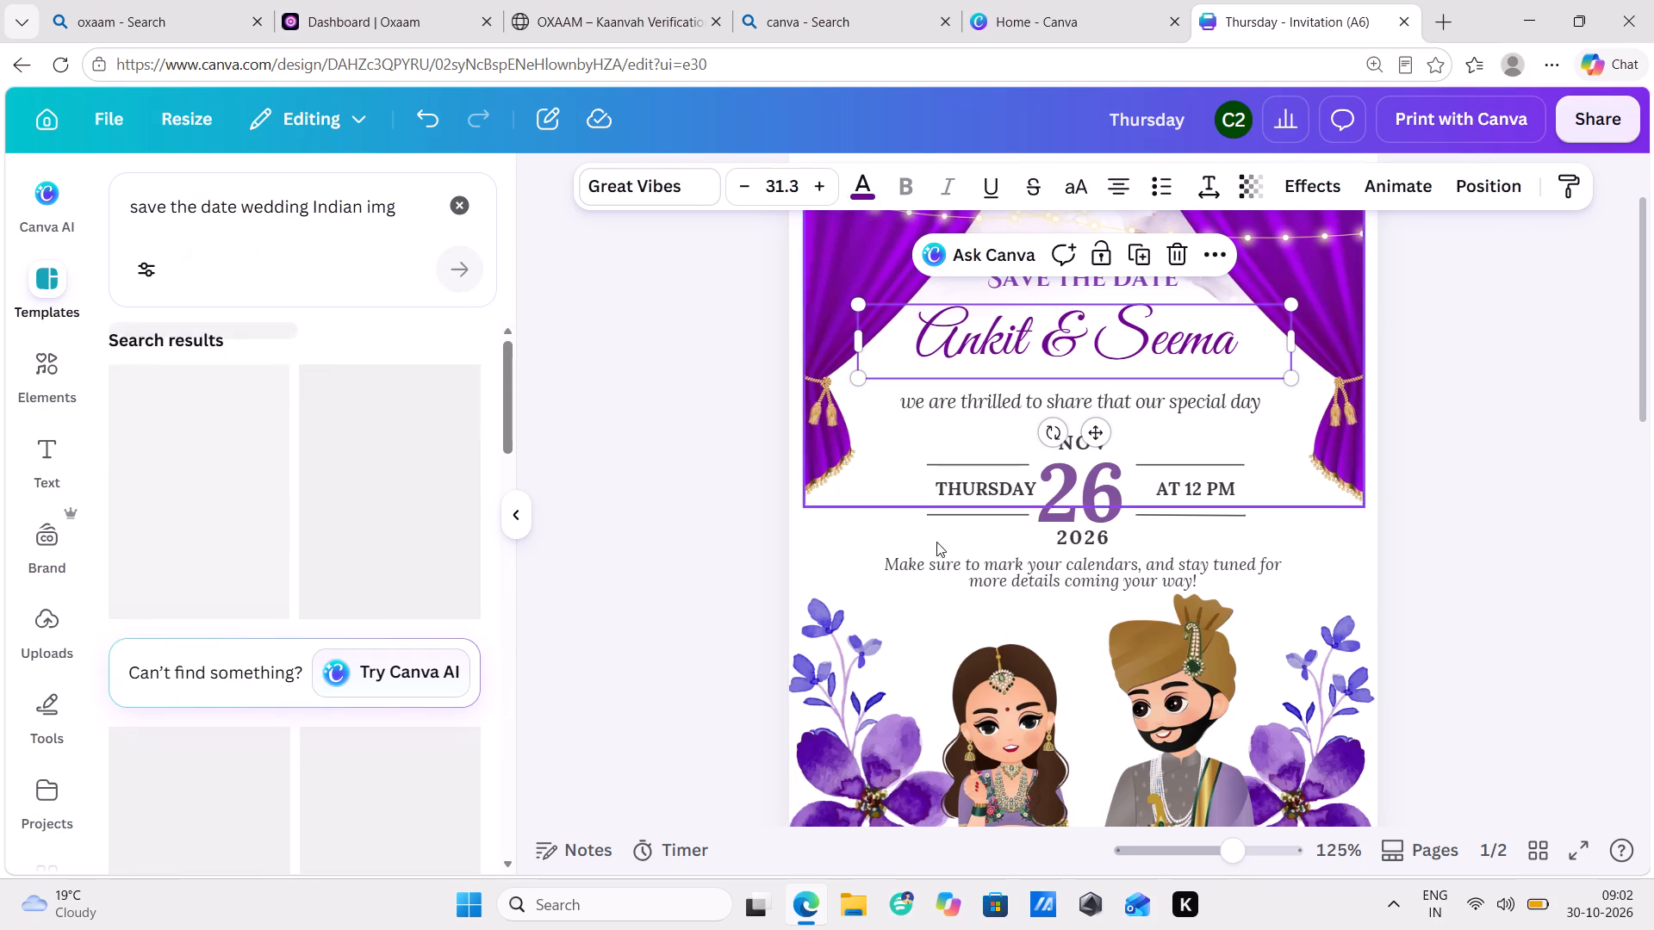
left_click(700, 545)
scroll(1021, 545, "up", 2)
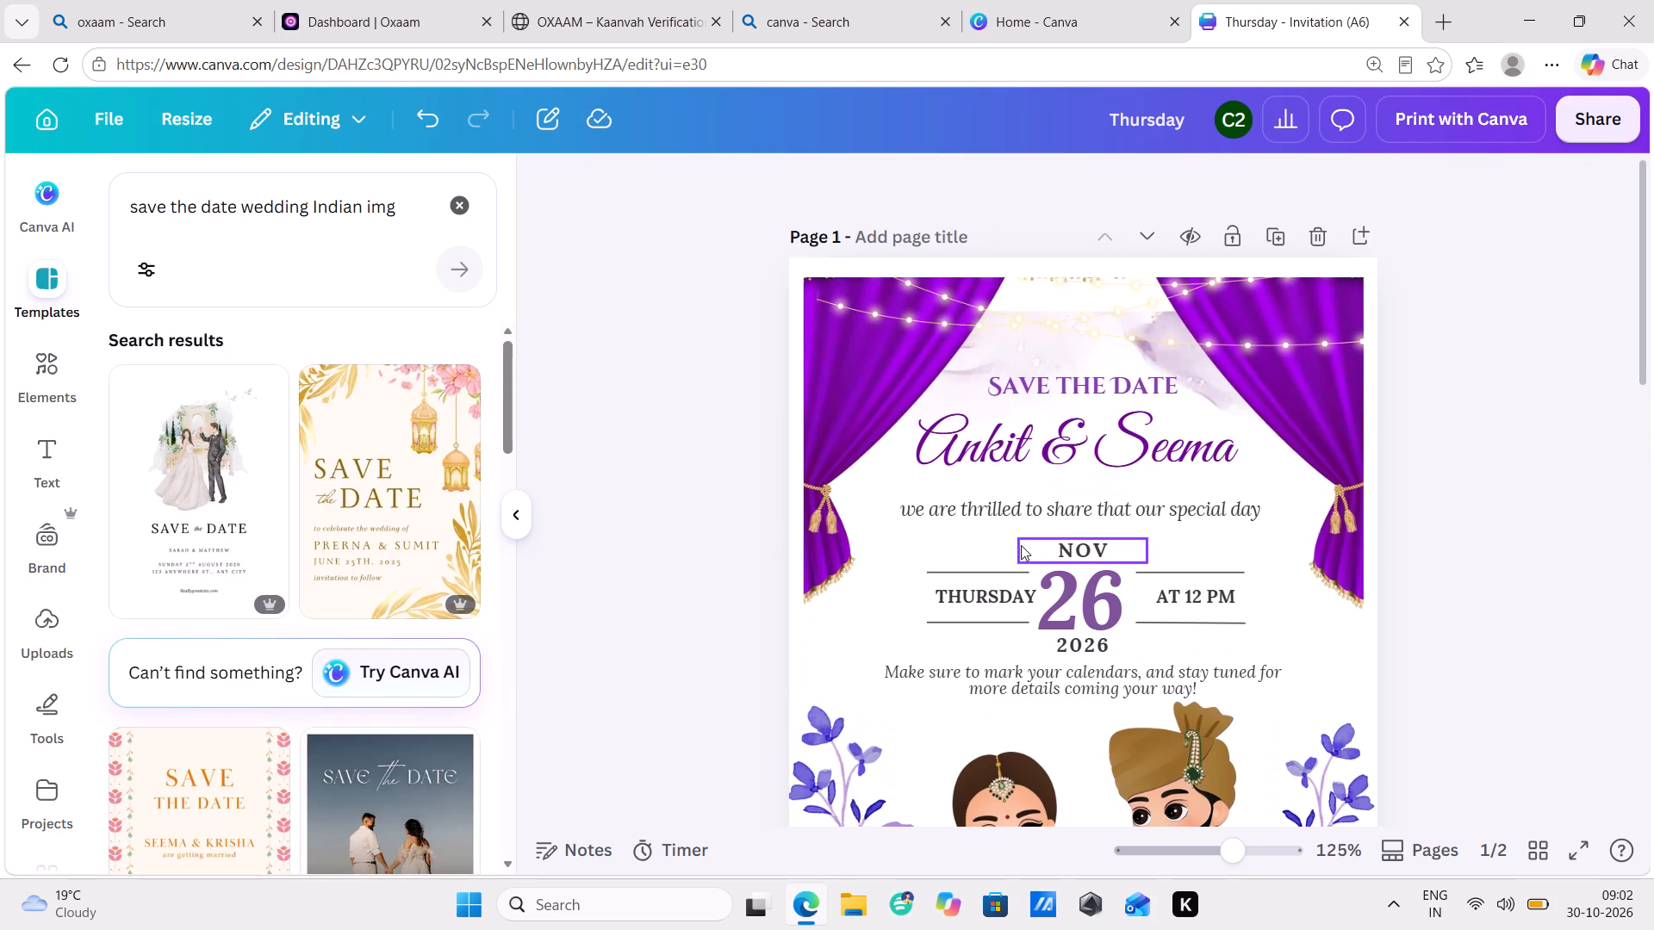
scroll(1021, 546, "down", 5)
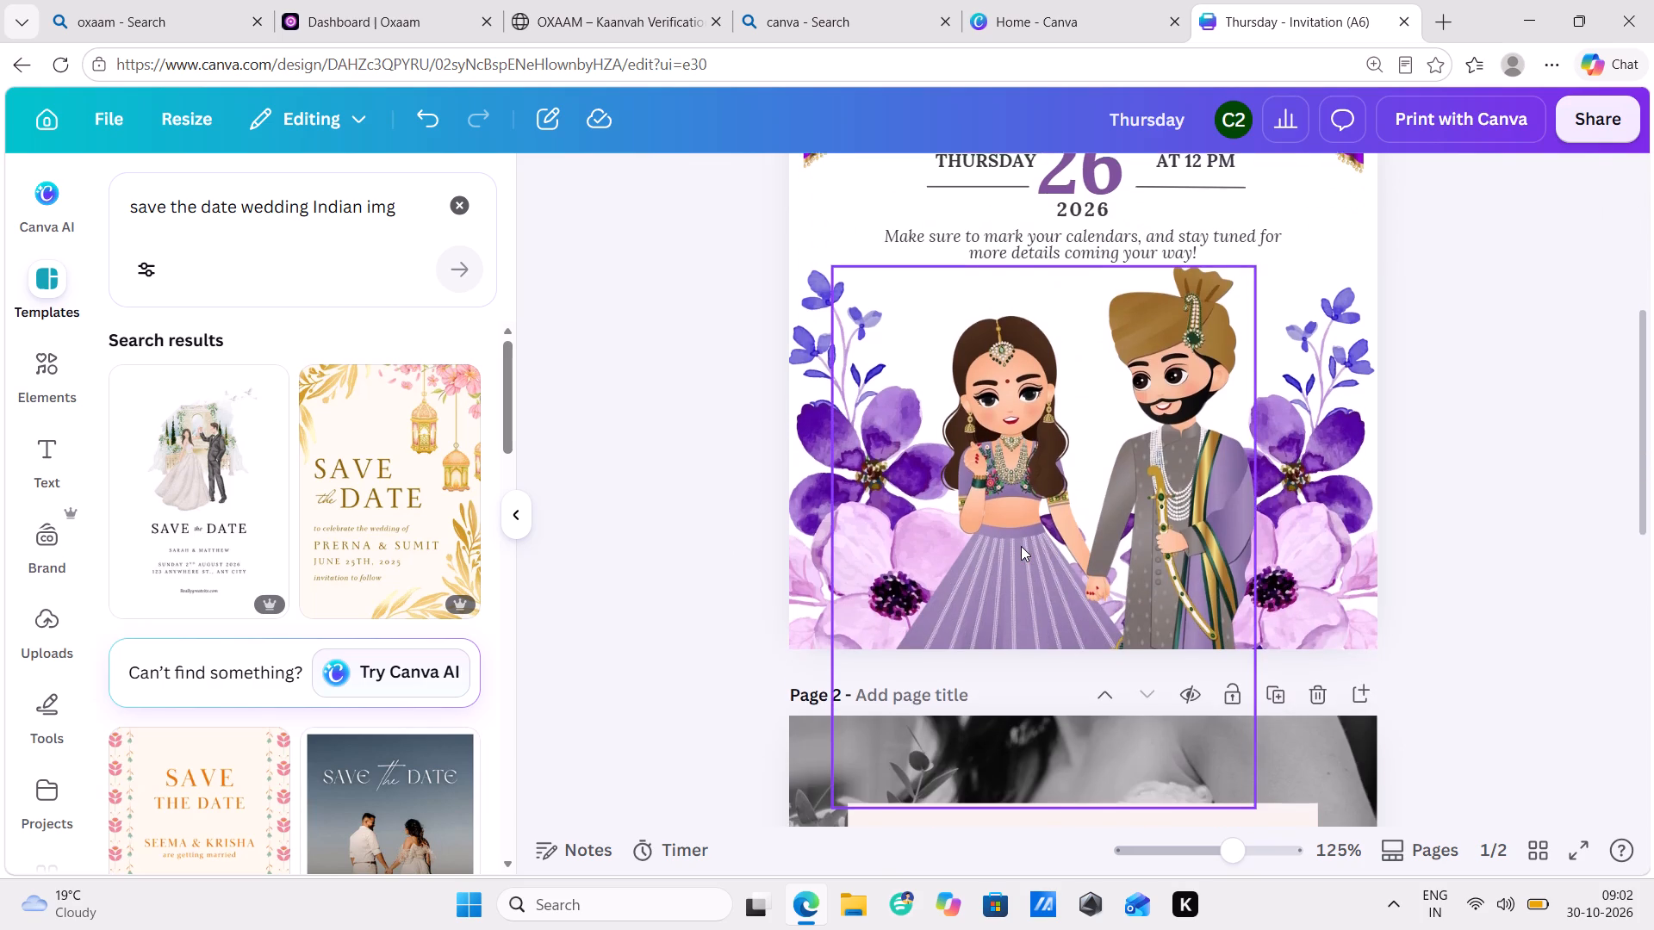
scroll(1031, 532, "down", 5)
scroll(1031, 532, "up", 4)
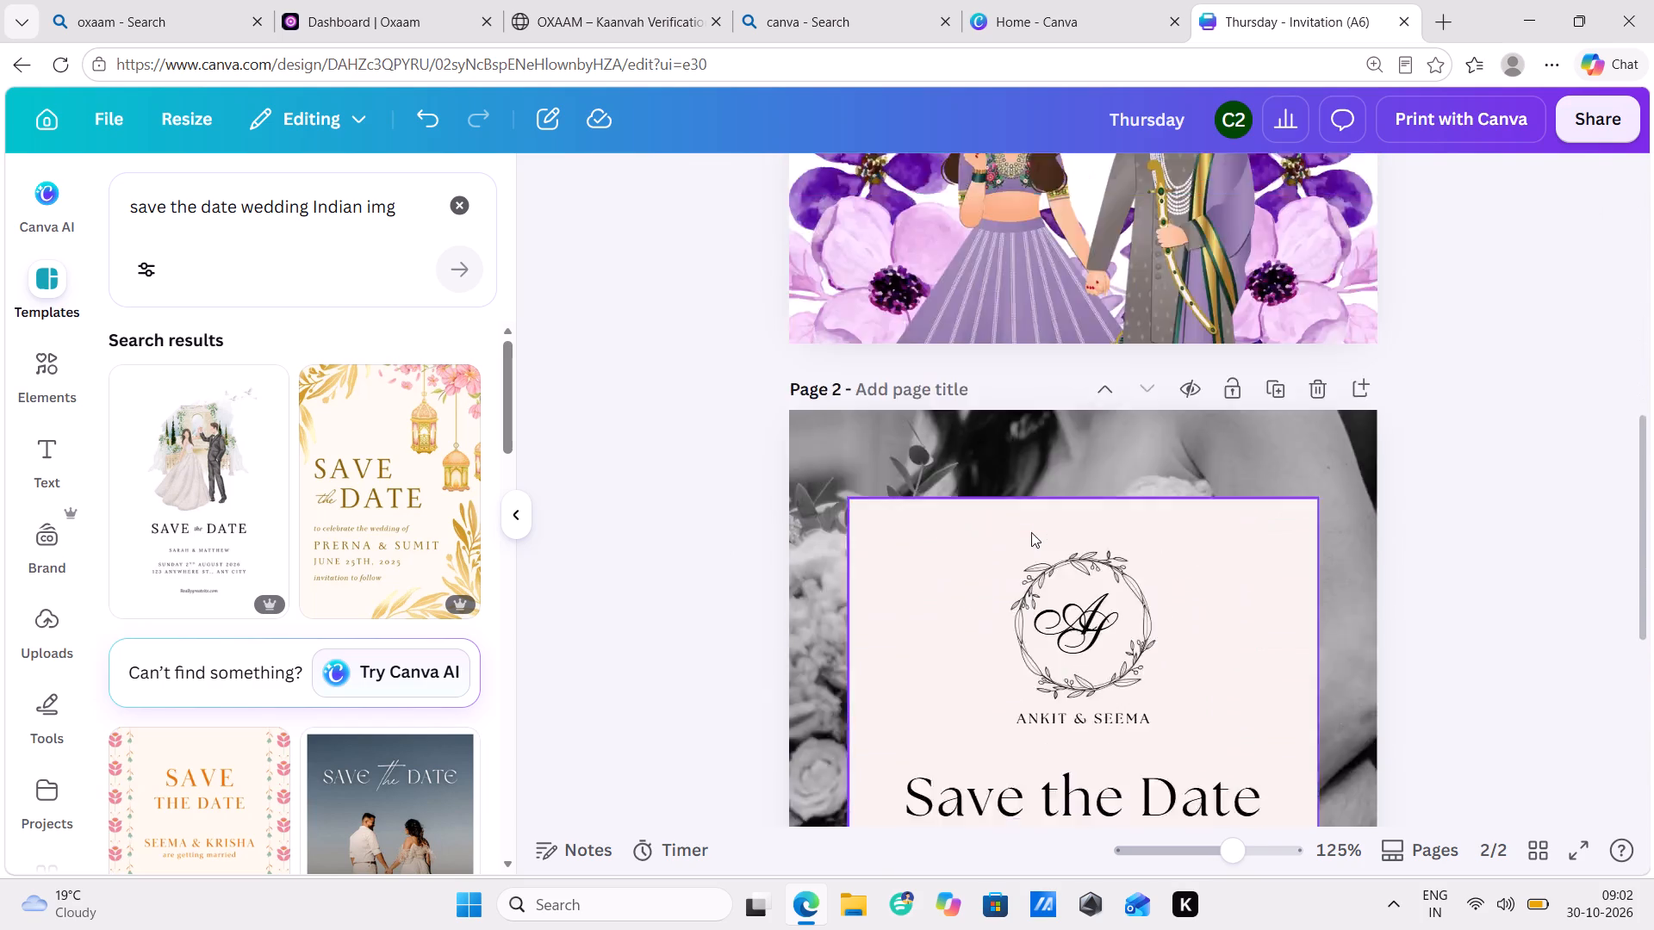
Delete page 2, the monogram Save the Date page with the black-and-white photo background.
scroll(1438, 561, "down", 4)
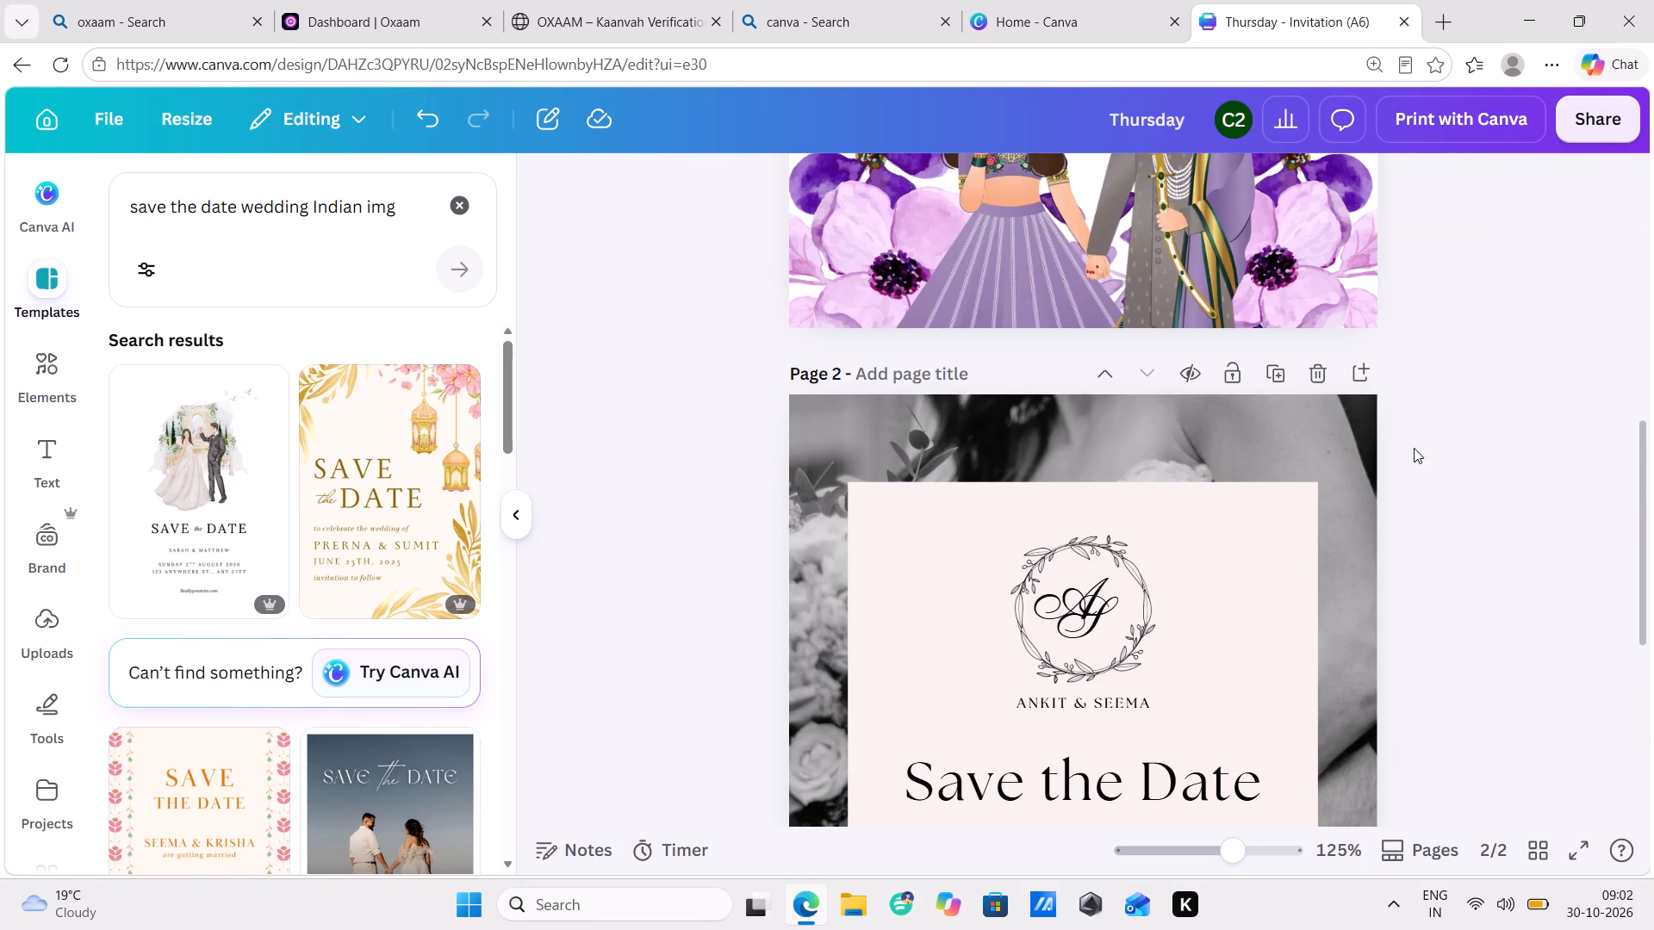
left_click(1328, 375)
Add a blank page after the purple-curtain page.
scroll(1259, 486, "up", 2)
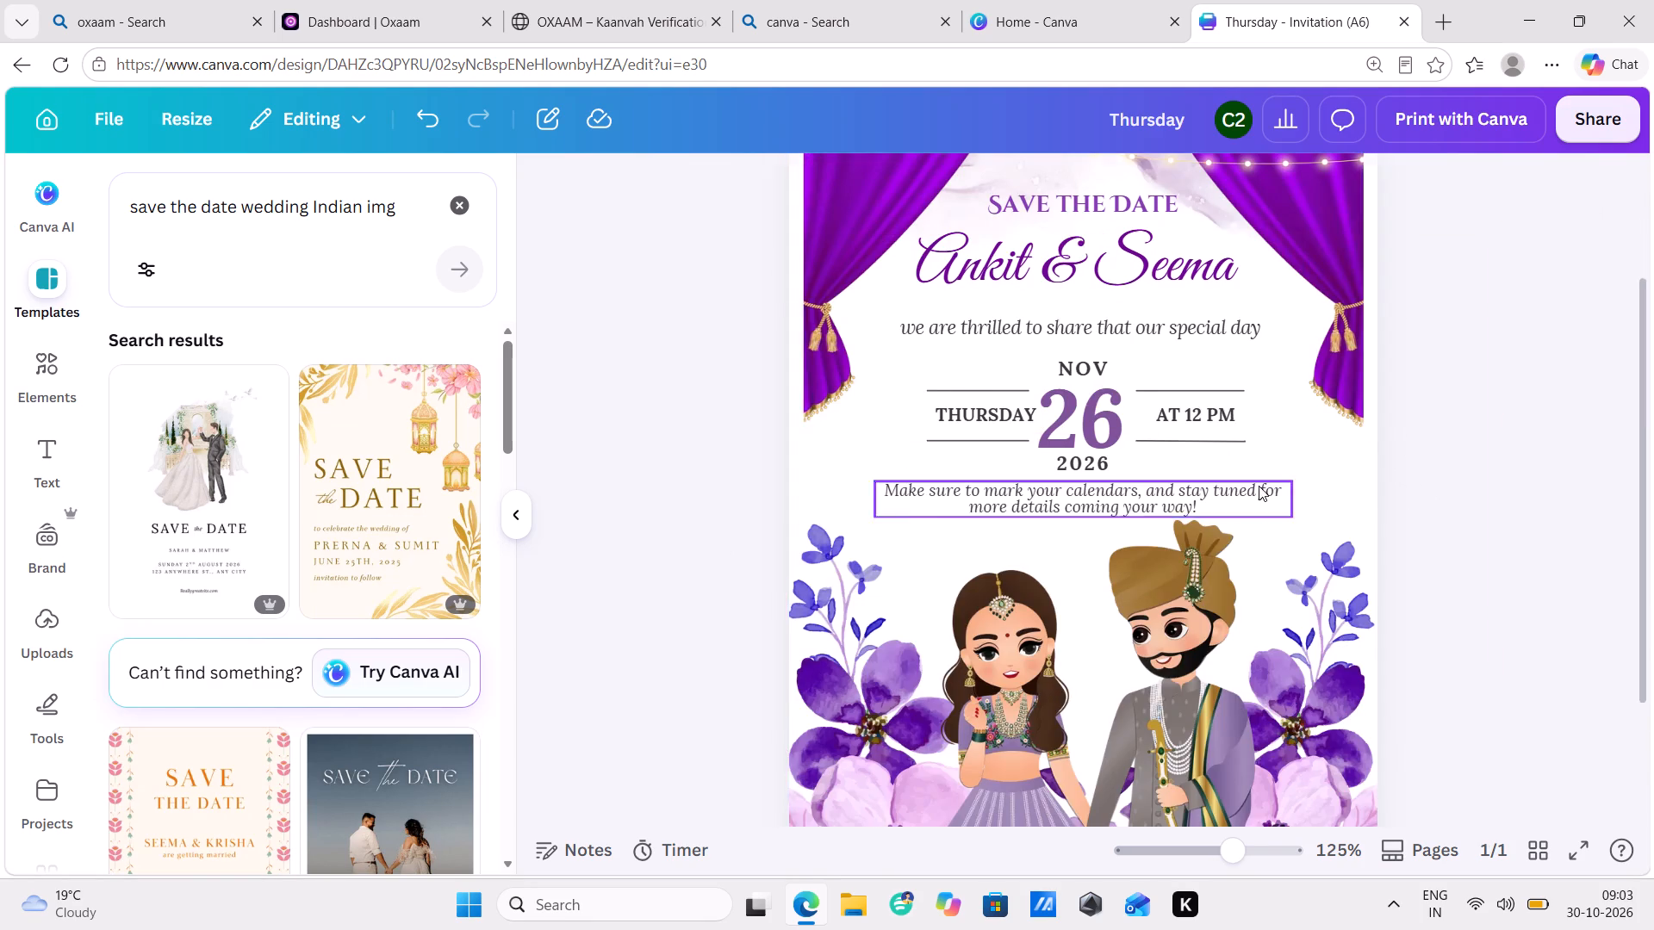
scroll(1259, 486, "up", 2)
left_click(1361, 229)
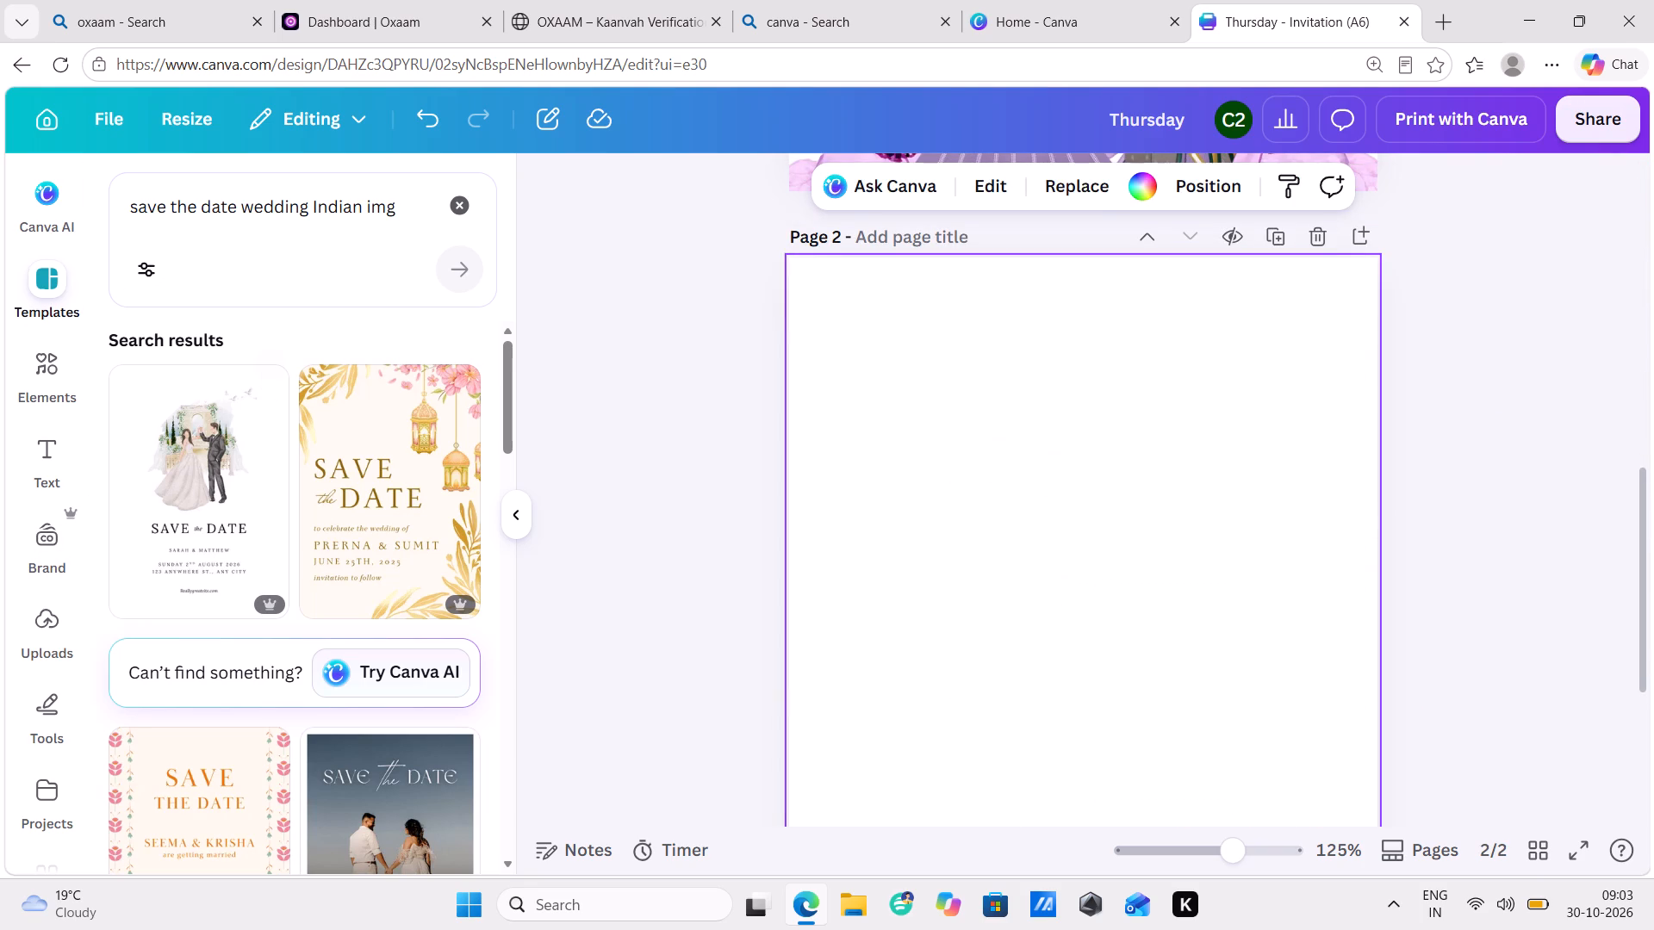
Search the templates for "haldi ceremony template" and apply the mustard Haldi Ceremony design with the couple under pink umbrellas to page 2.
left_click(463, 204)
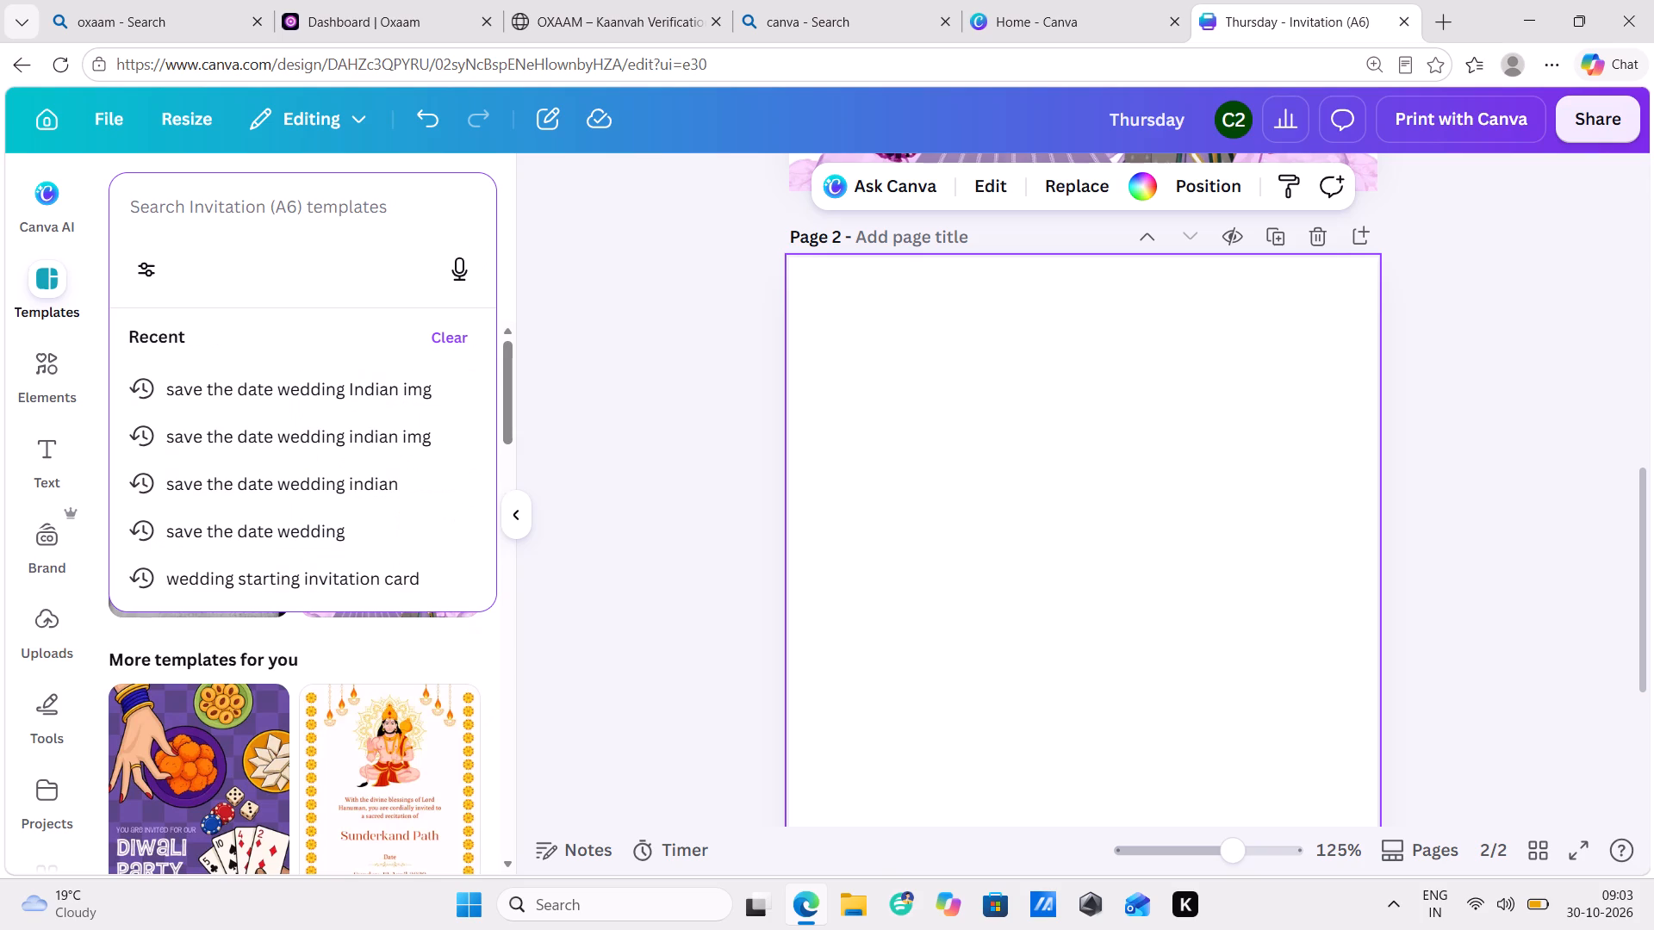
type("haldi")
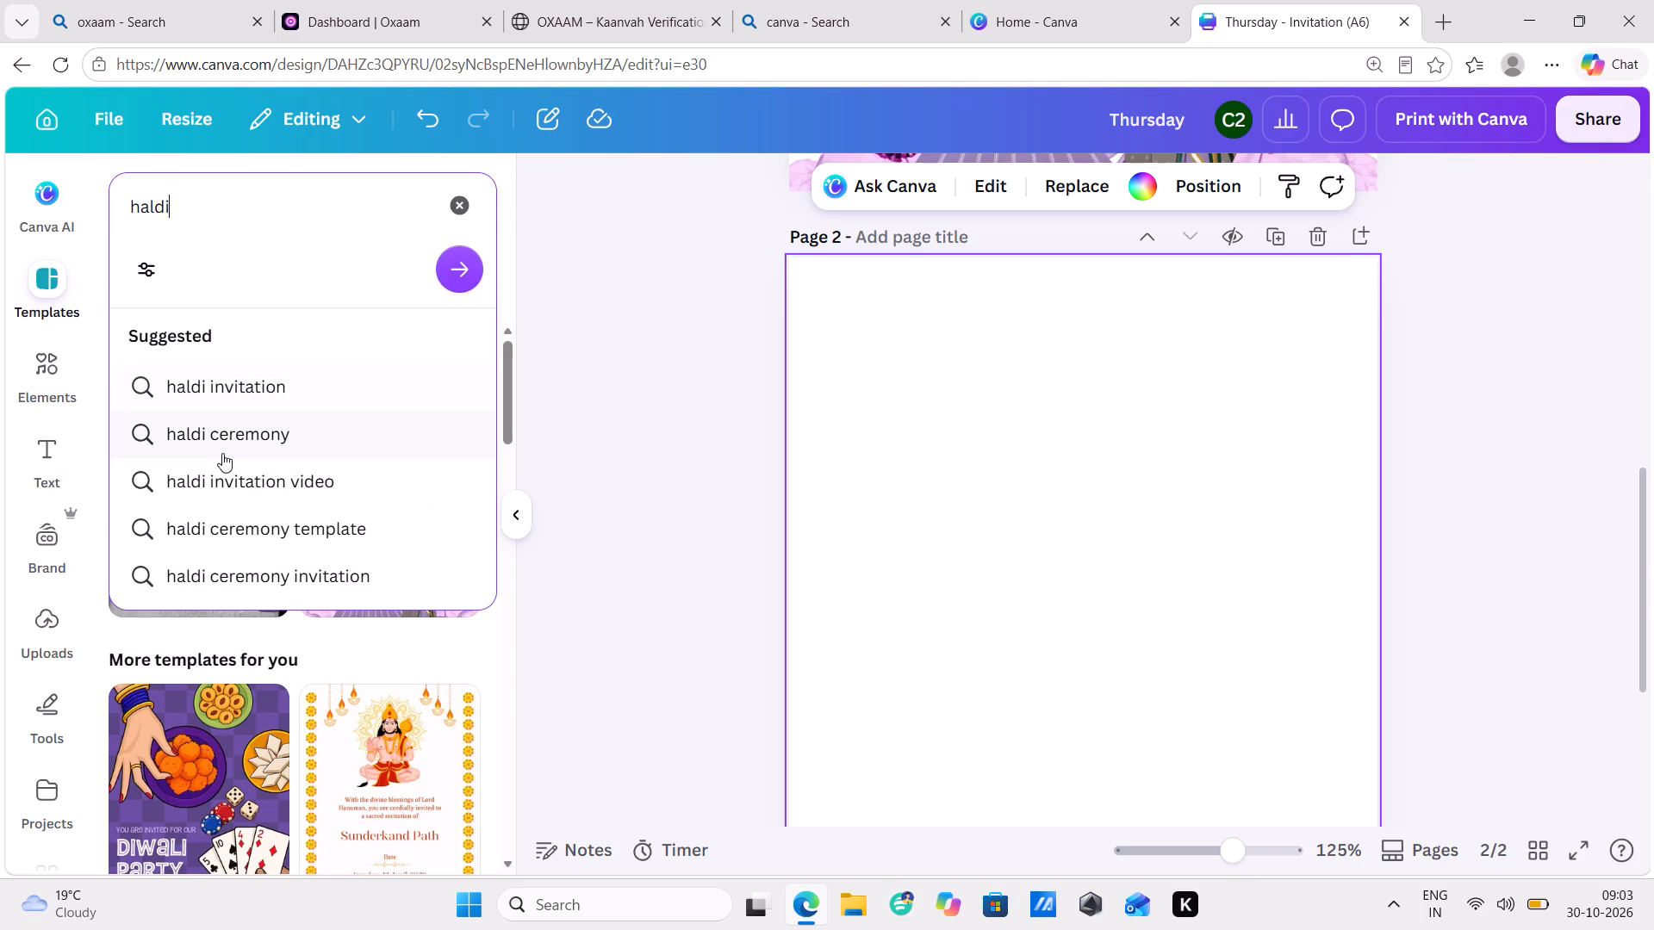
left_click(238, 536)
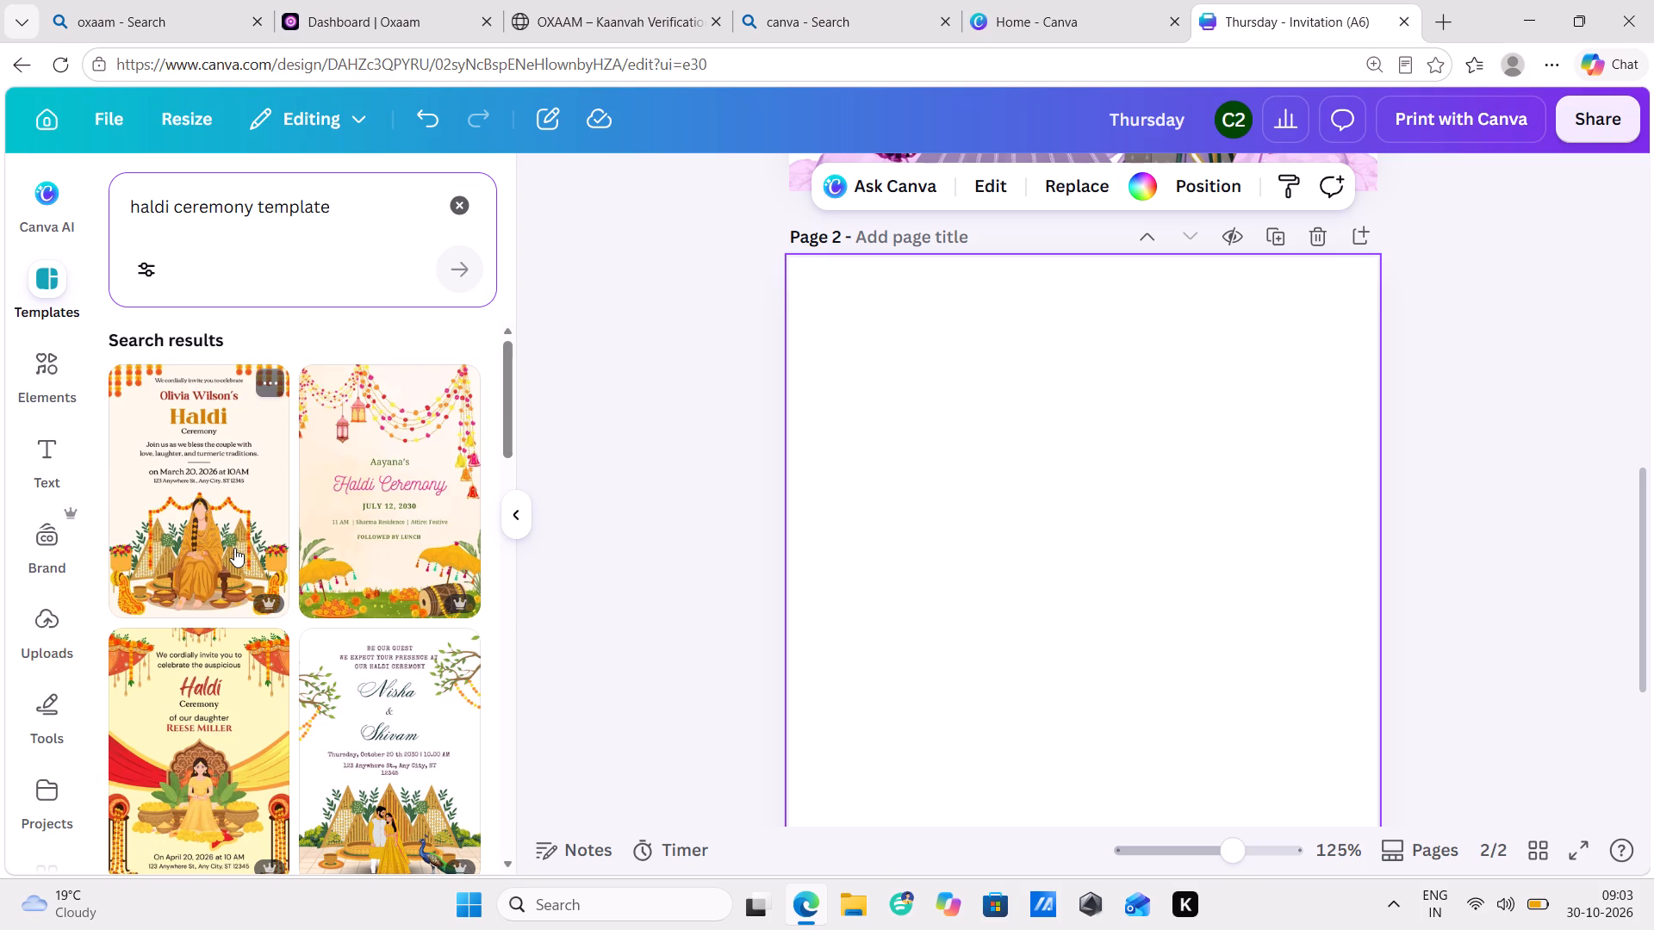
scroll(338, 291, "down", 3)
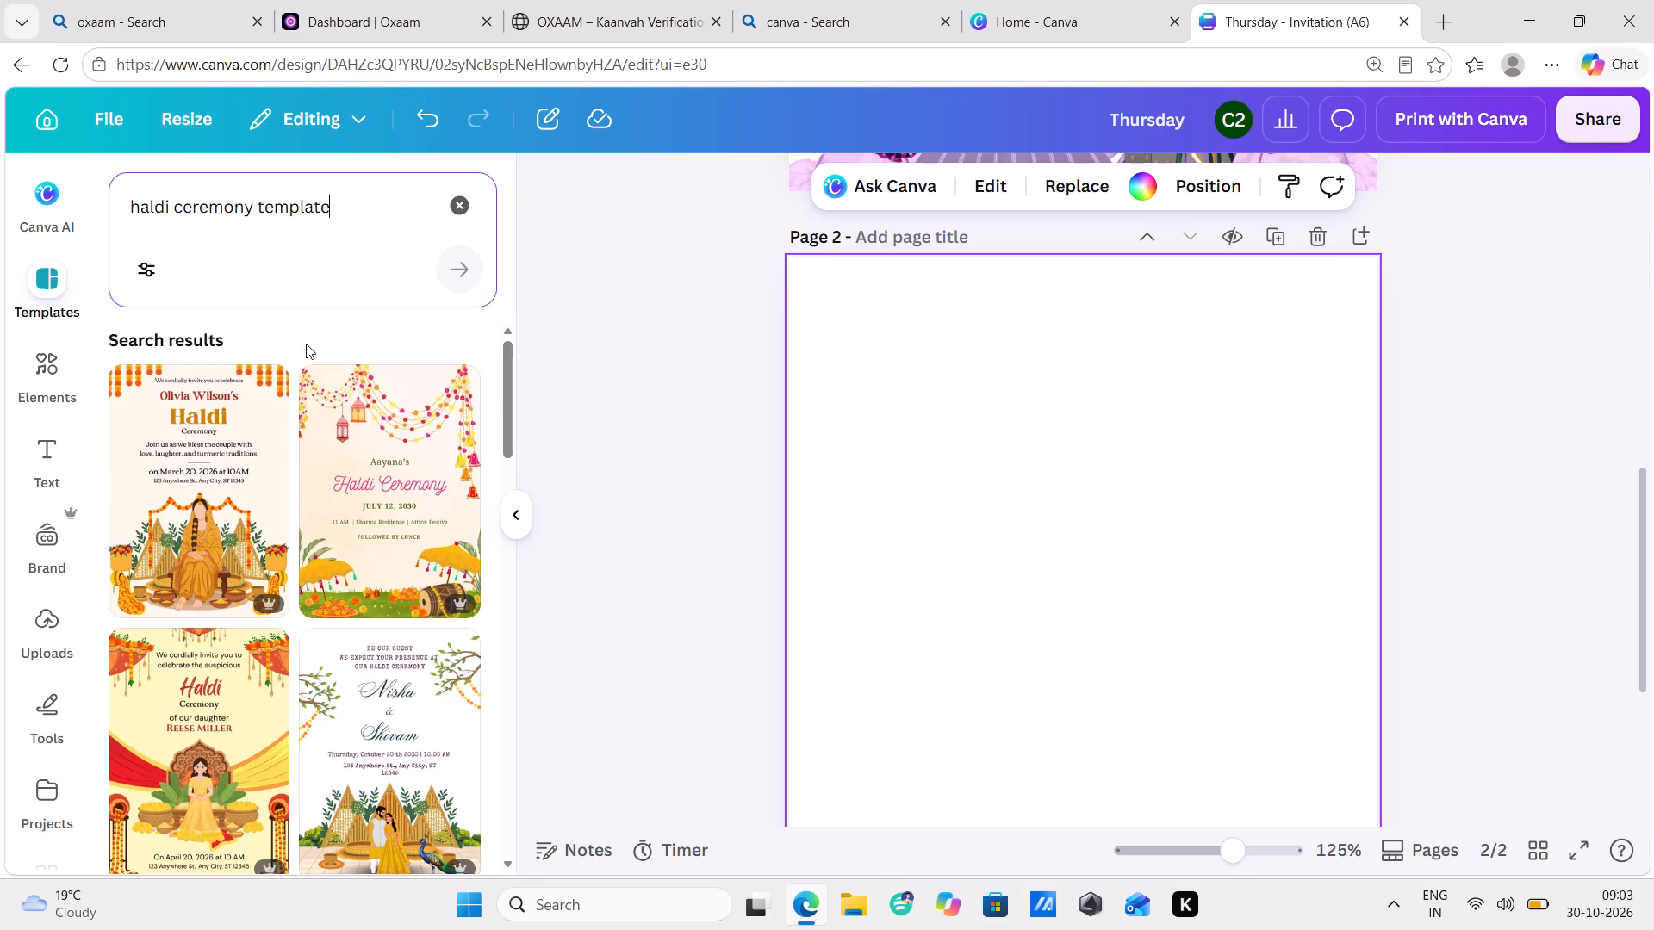
scroll(338, 586, "down", 2)
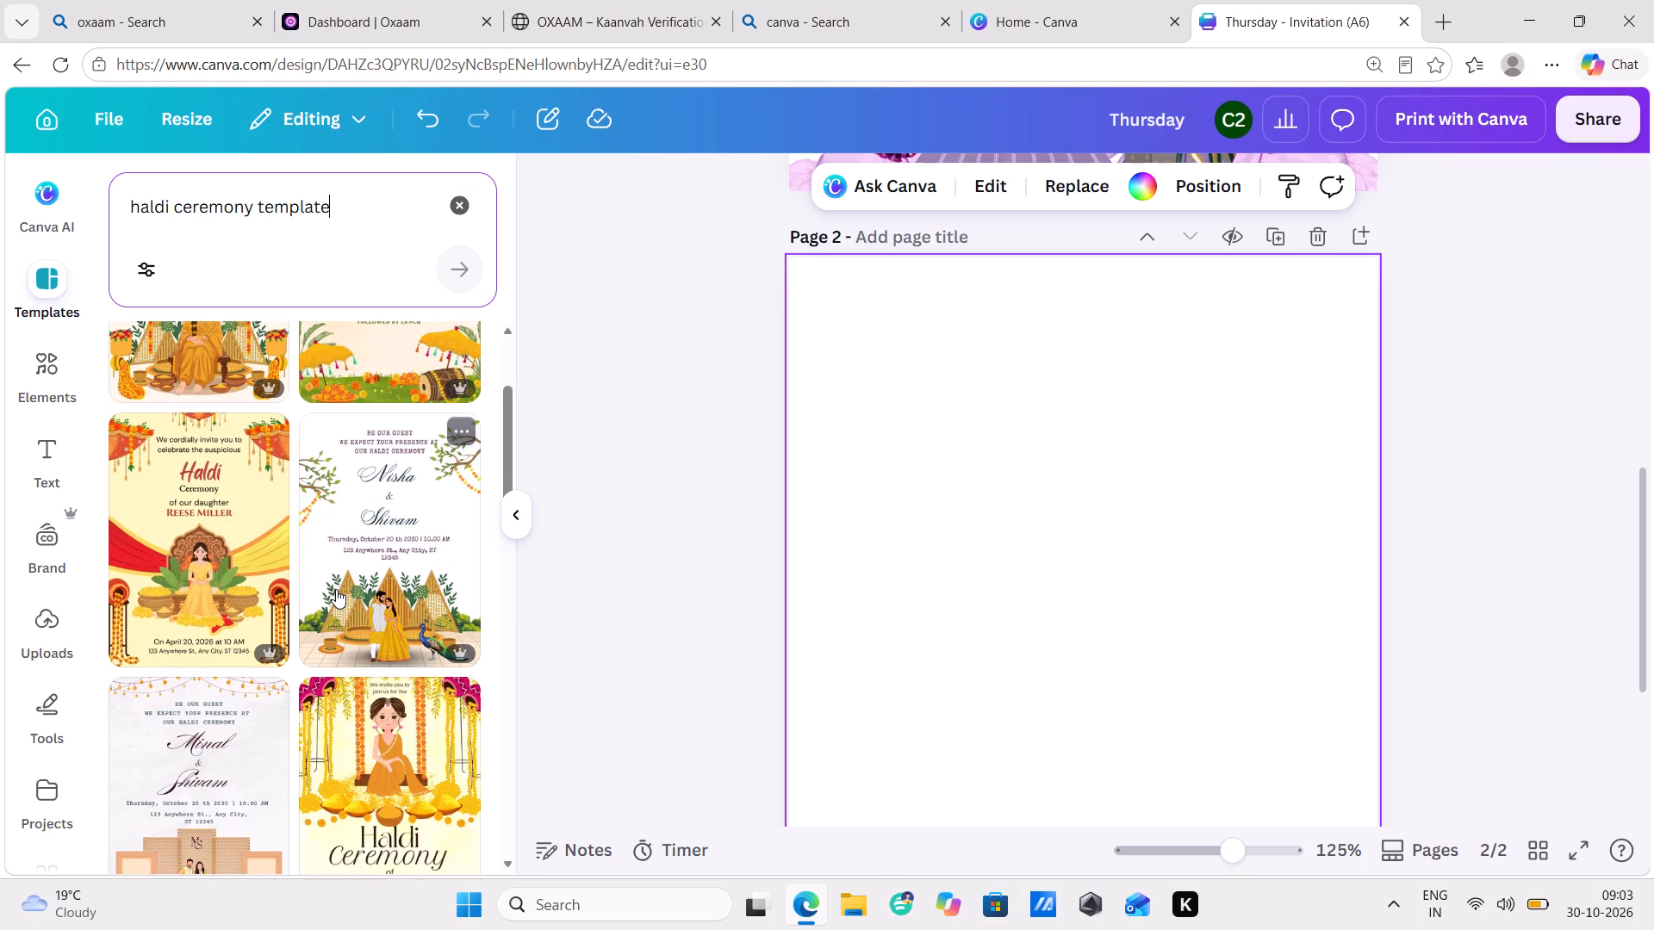
scroll(336, 589, "down", 2)
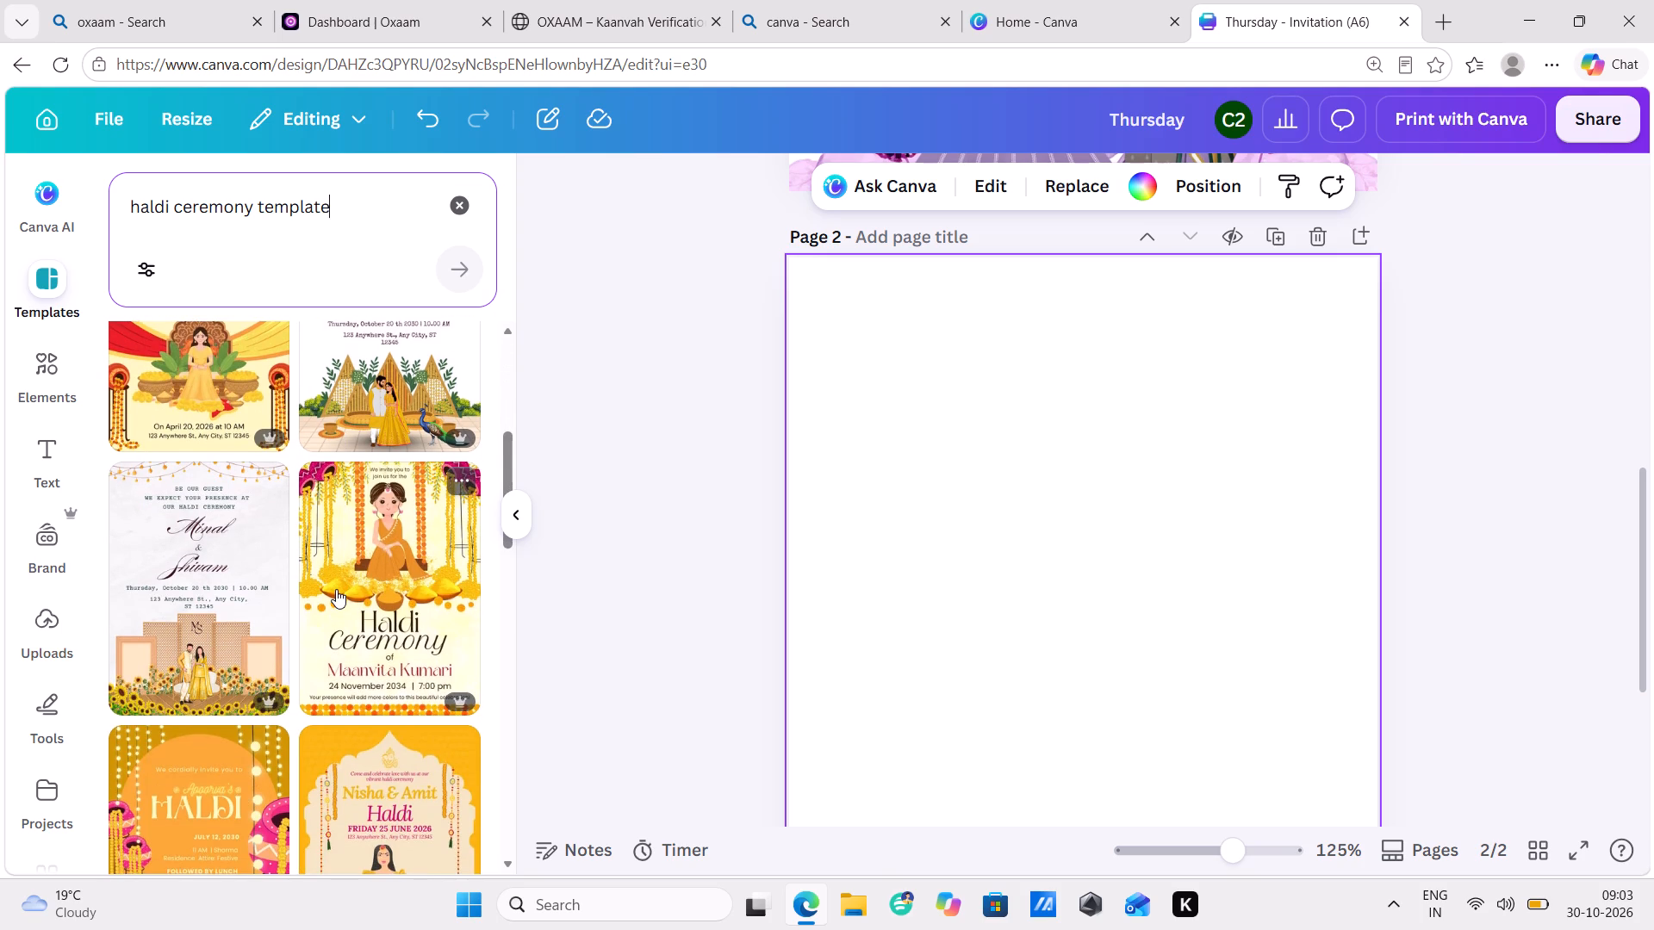
scroll(336, 589, "down", 2)
scroll(312, 584, "up", 1)
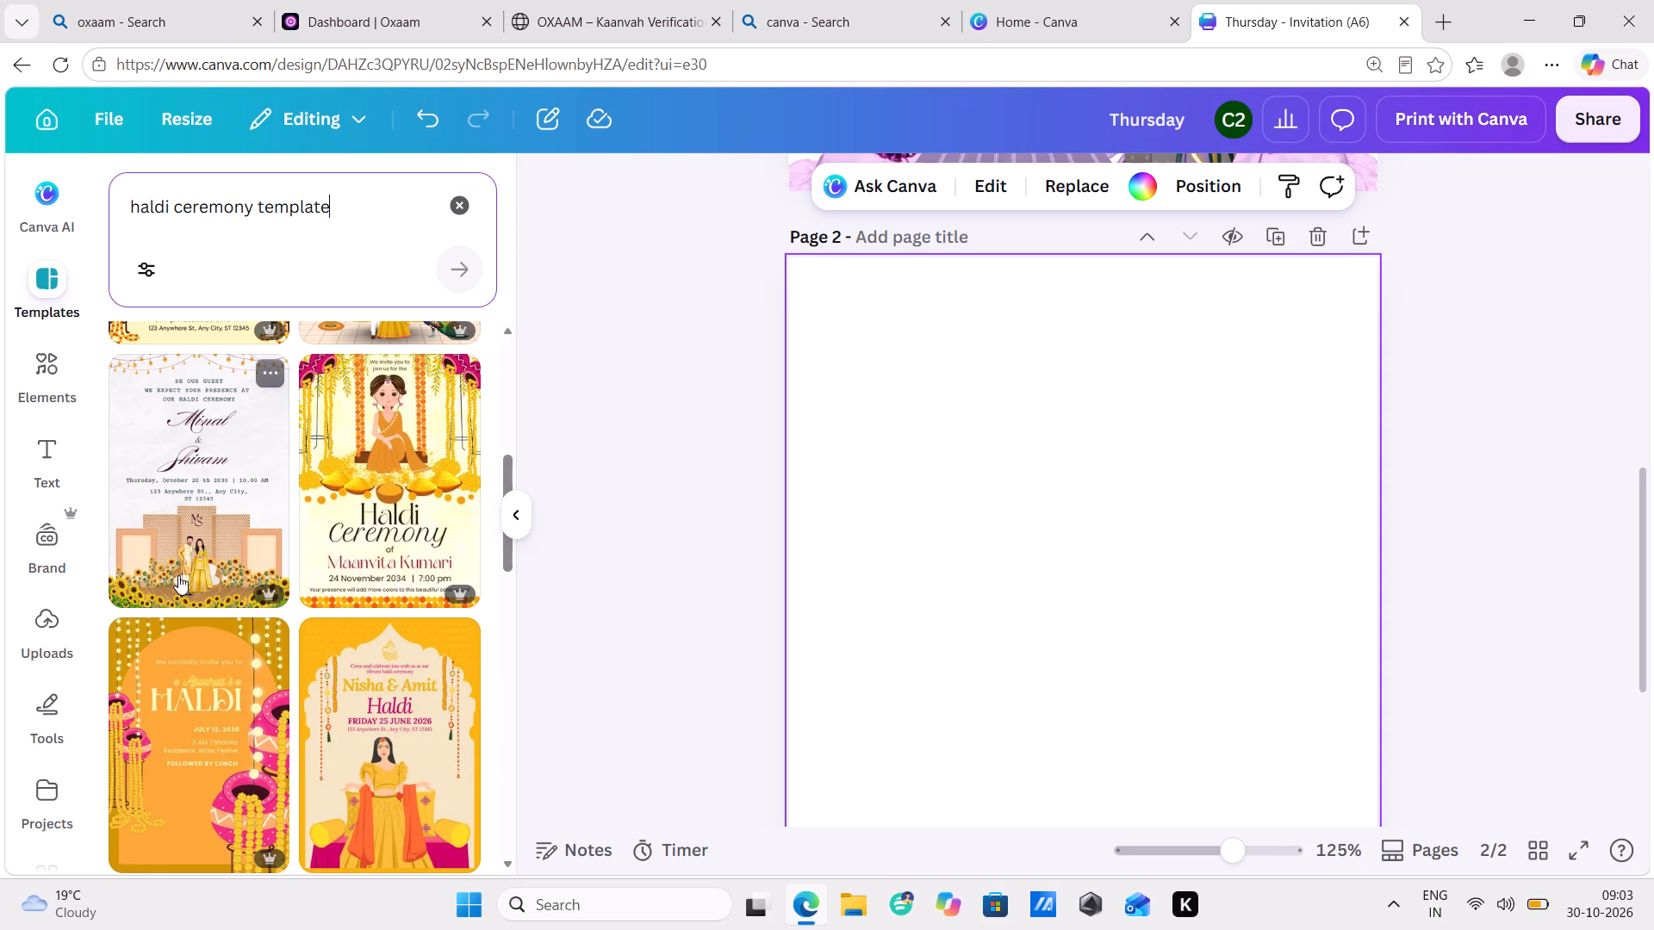
scroll(178, 575, "down", 8)
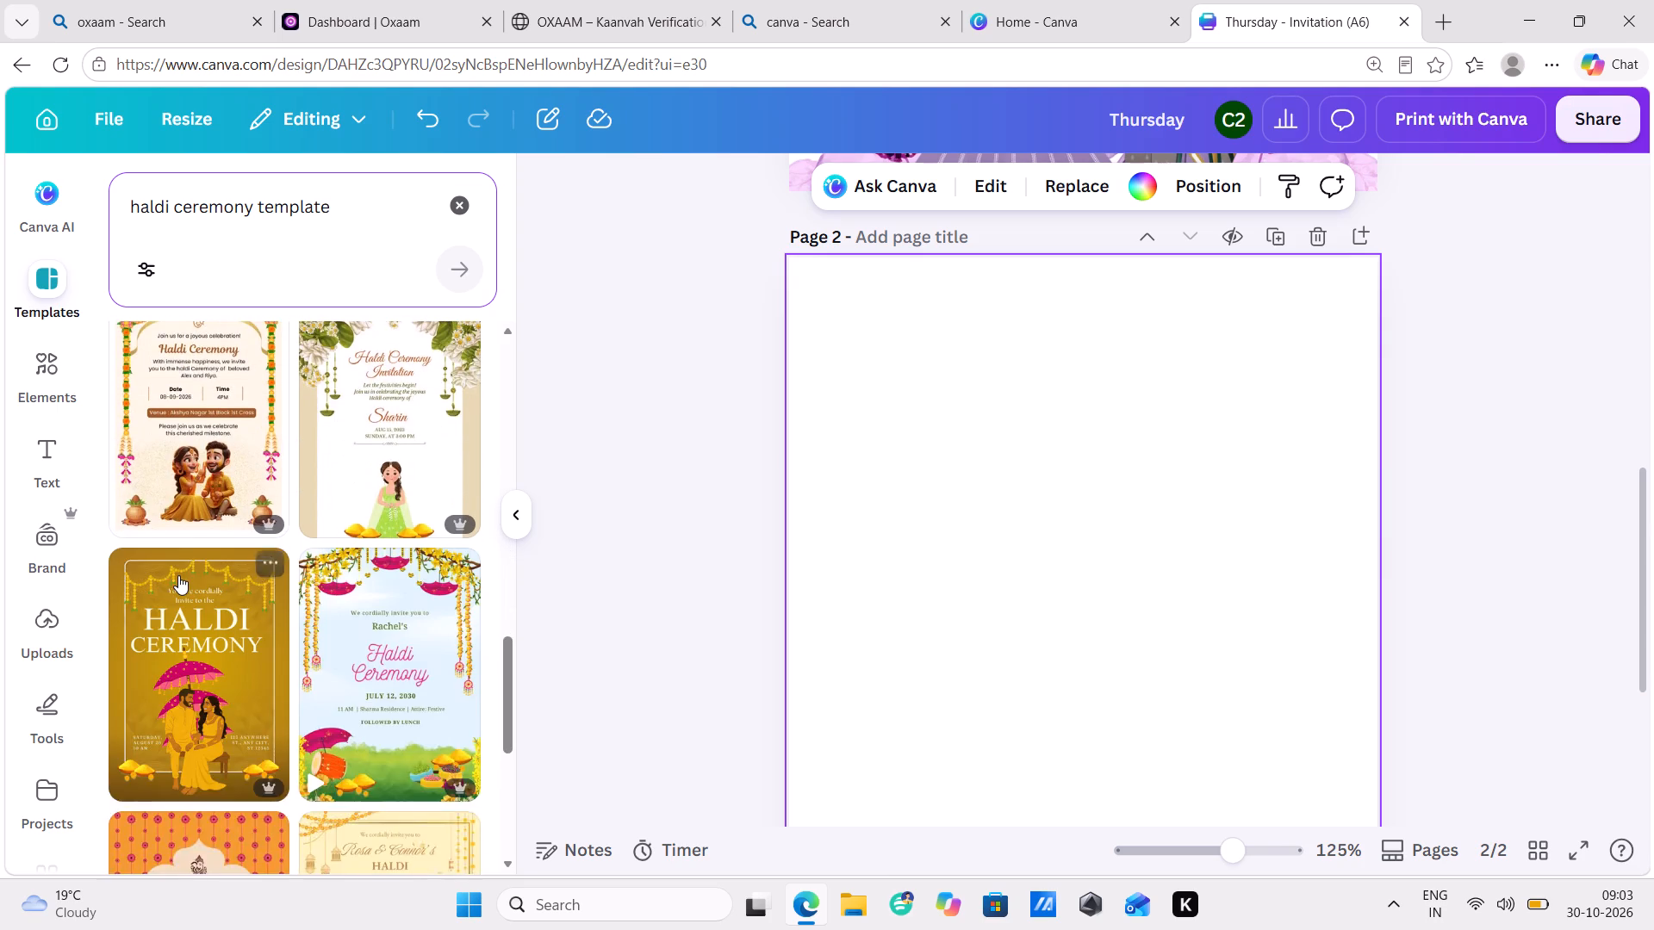
scroll(178, 575, "up", 1)
scroll(178, 575, "down", 2)
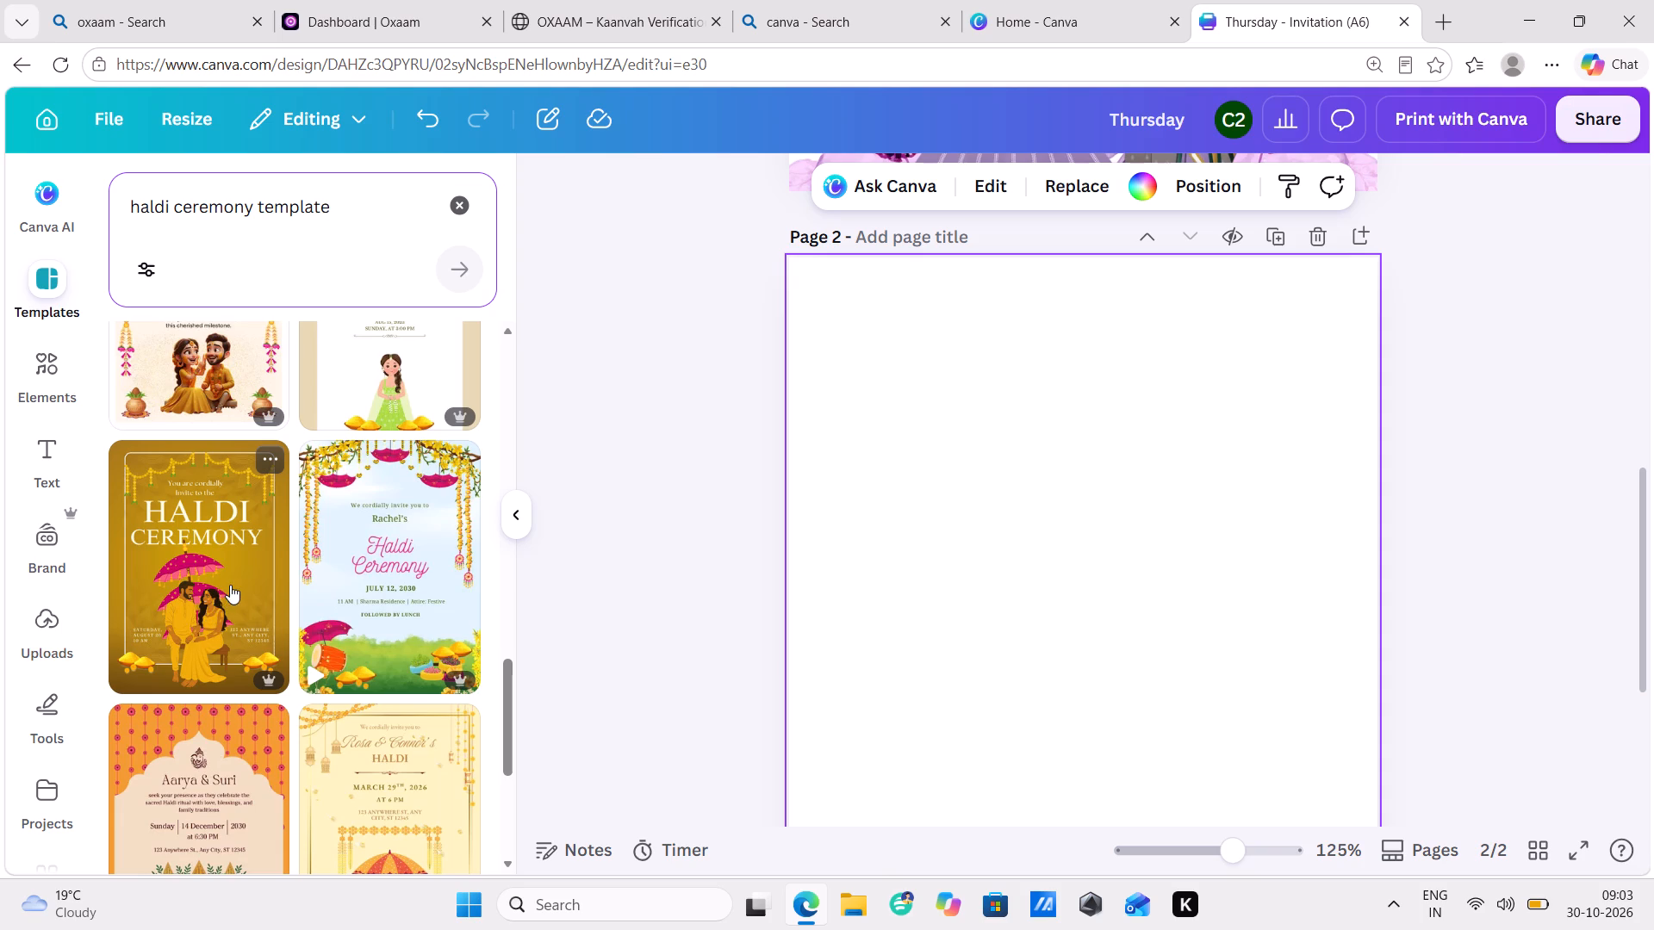
left_click_drag(230, 585, 942, 429)
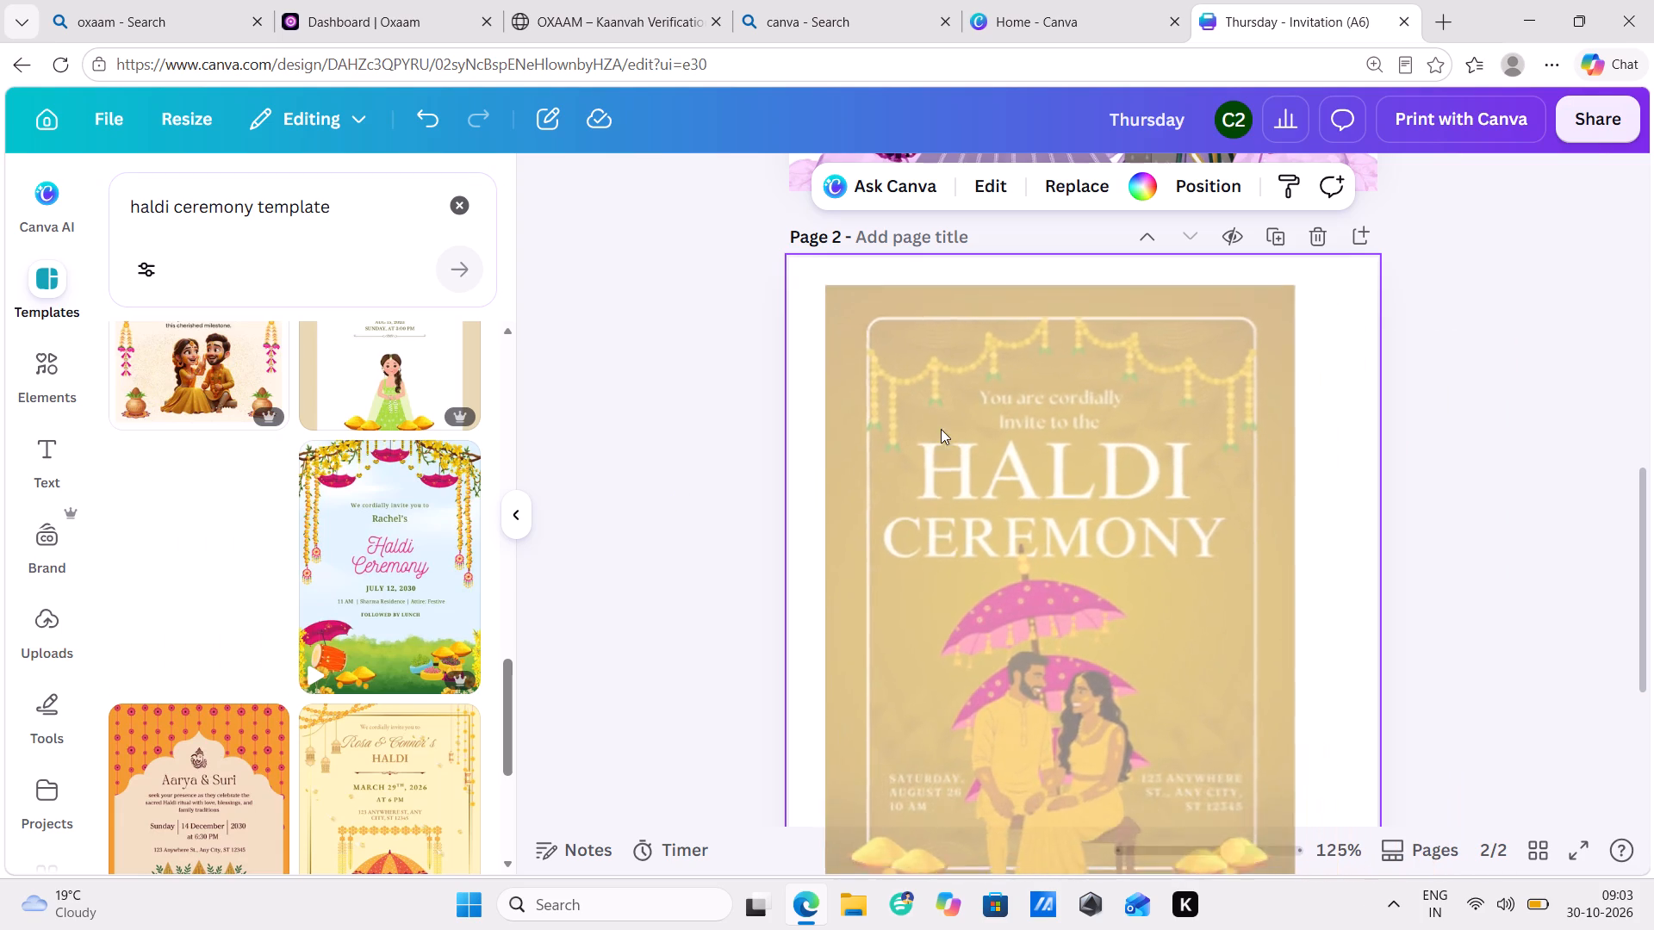
Review the Haldi Ceremony design on page 2 from garlands to date and venue text, and compare it with other haldi templates.
scroll(917, 478, "down", 2)
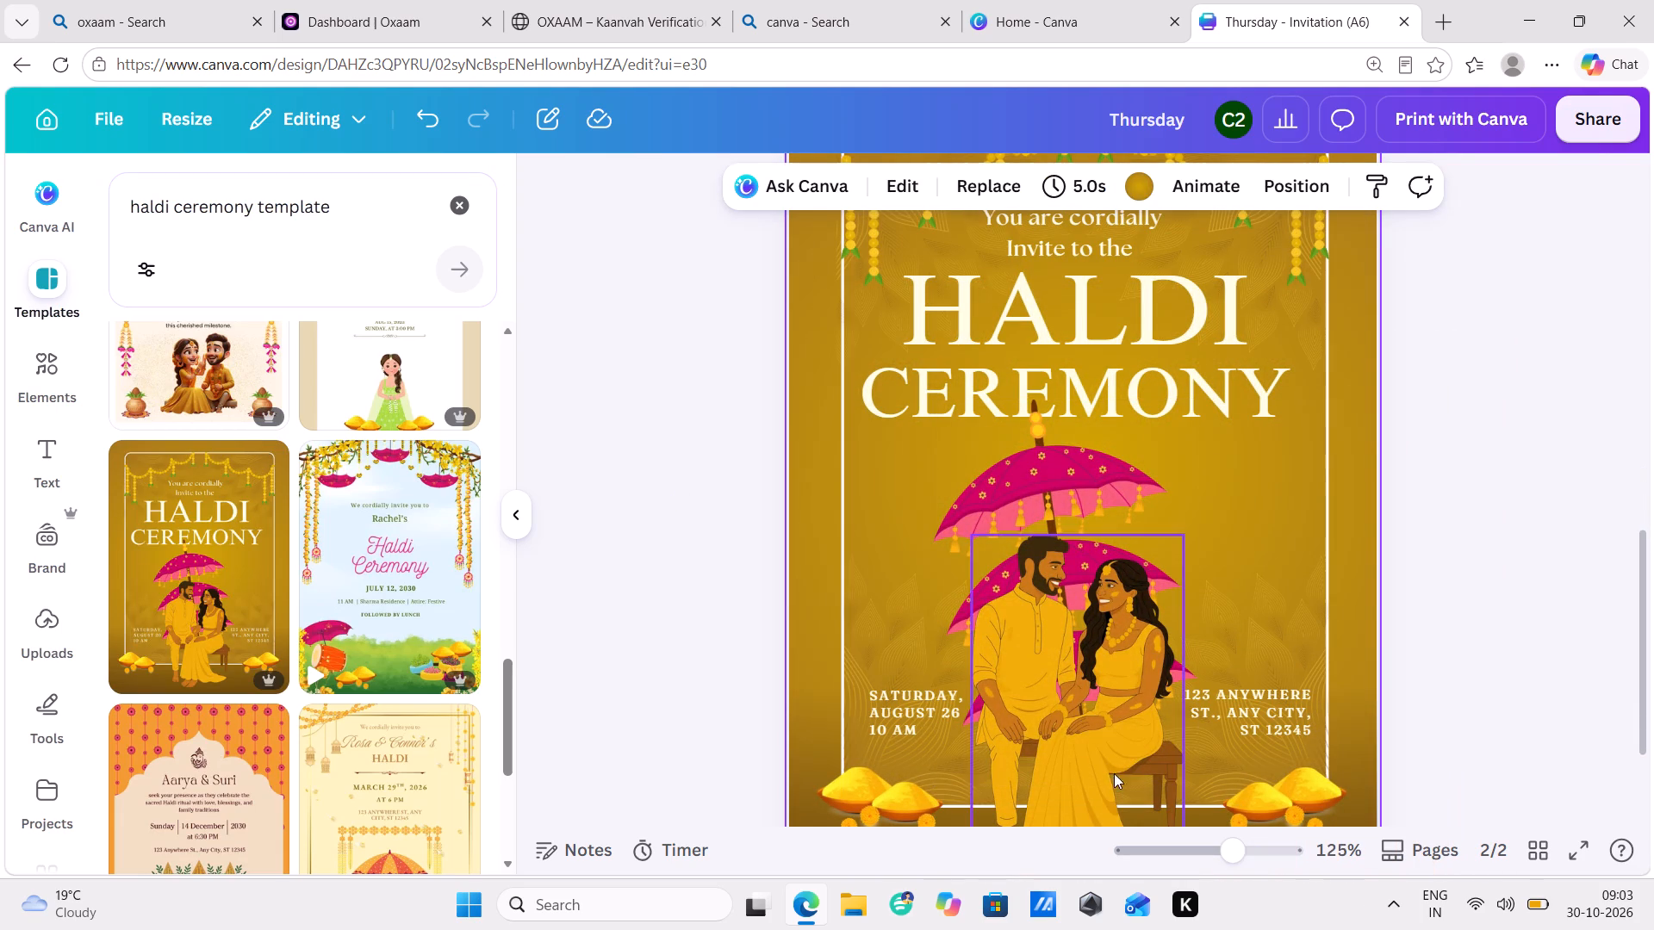
scroll(961, 493, "up", 2)
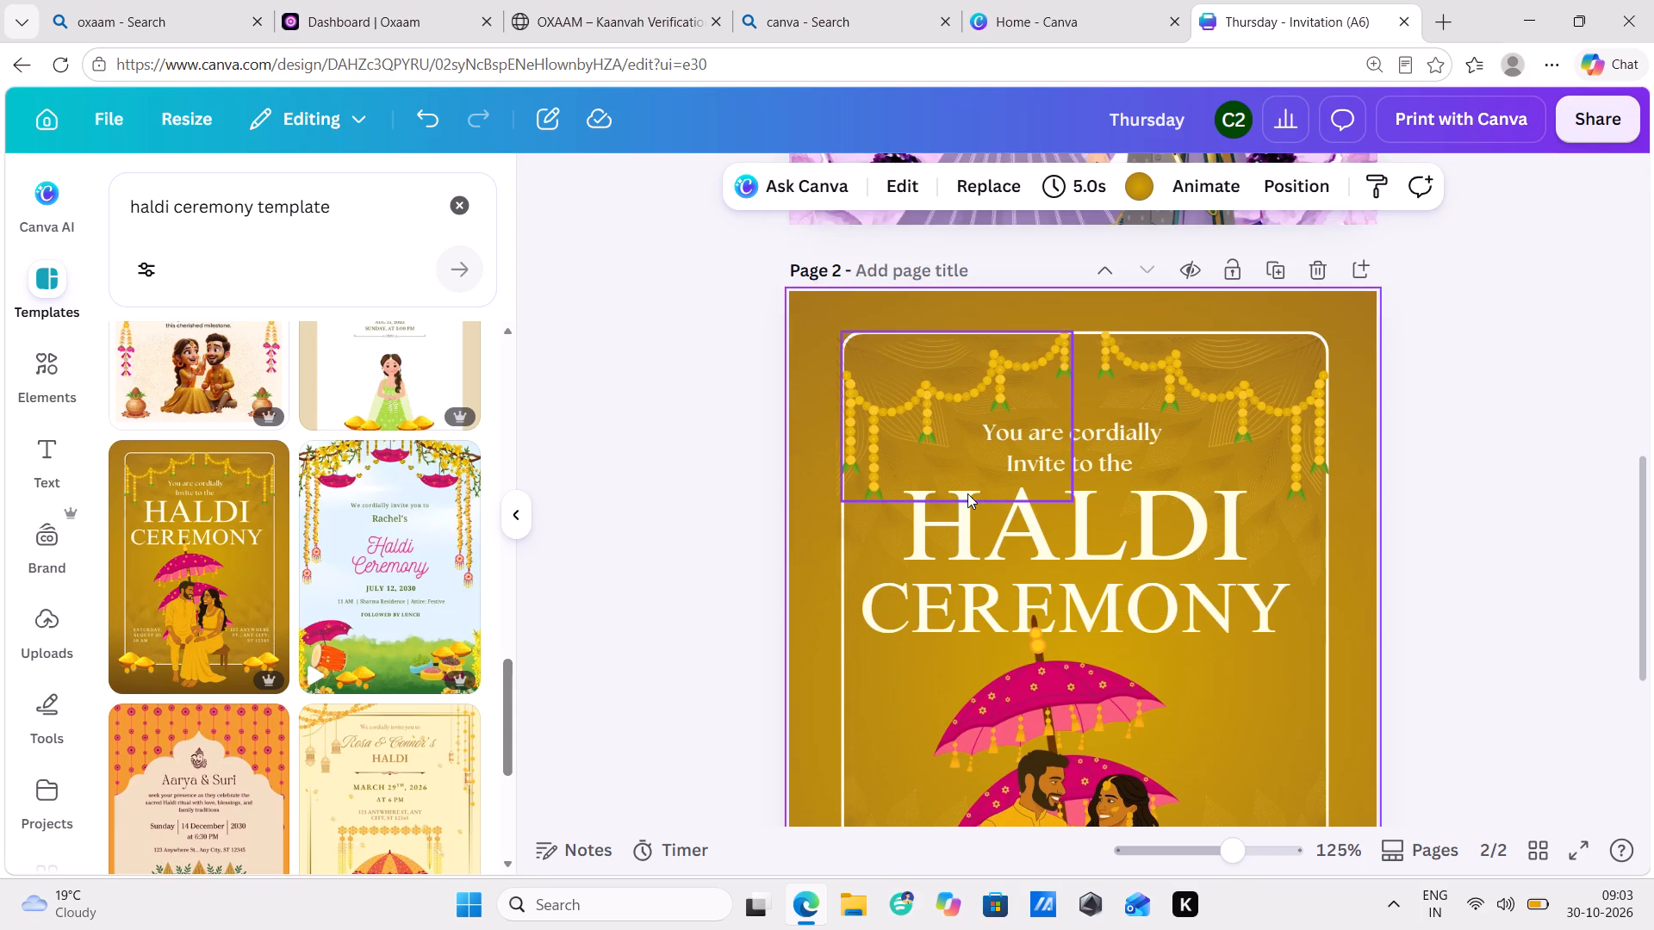
scroll(967, 493, "down", 3)
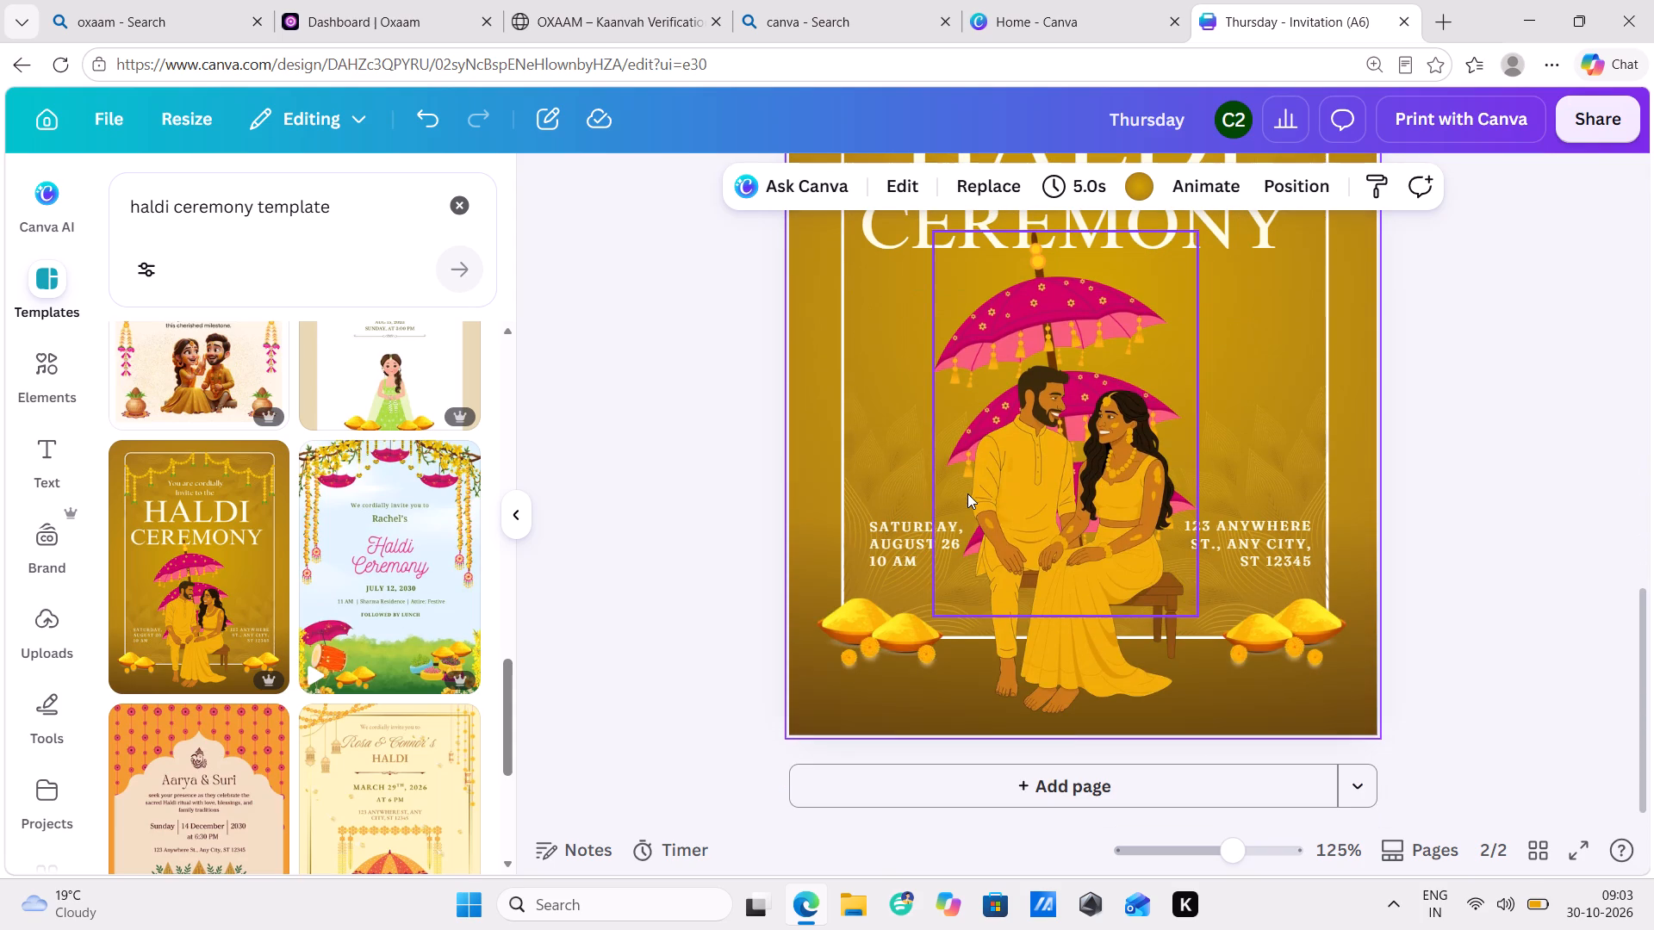
scroll(967, 493, "up", 3)
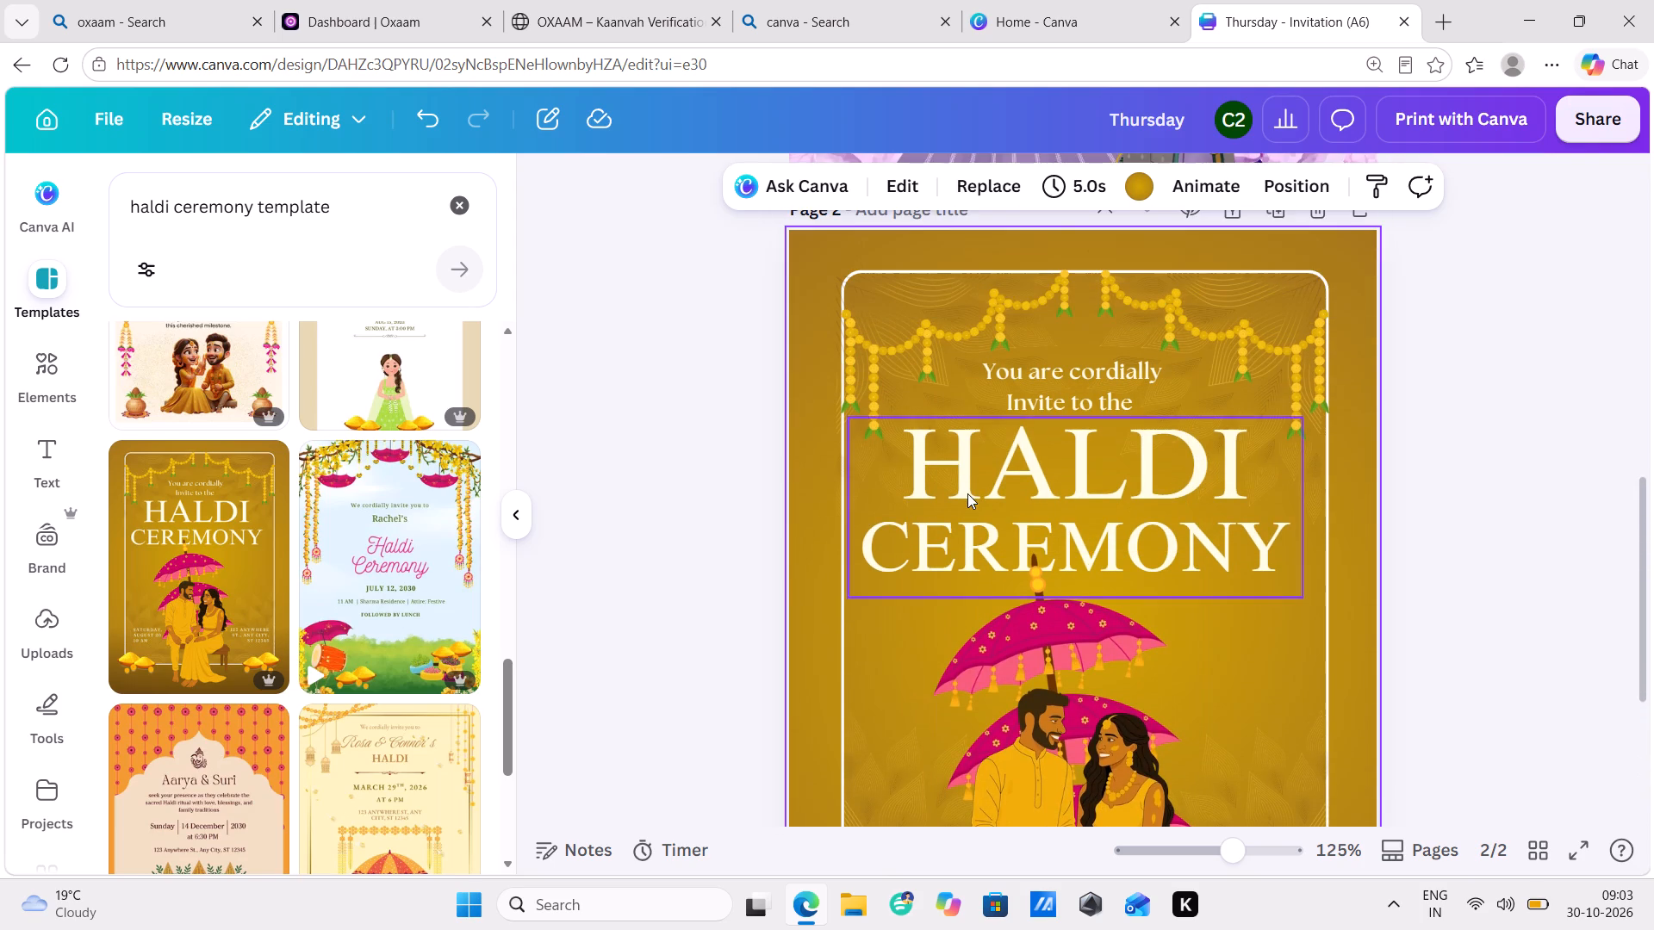
scroll(941, 492, "down", 4)
scroll(941, 492, "up", 3)
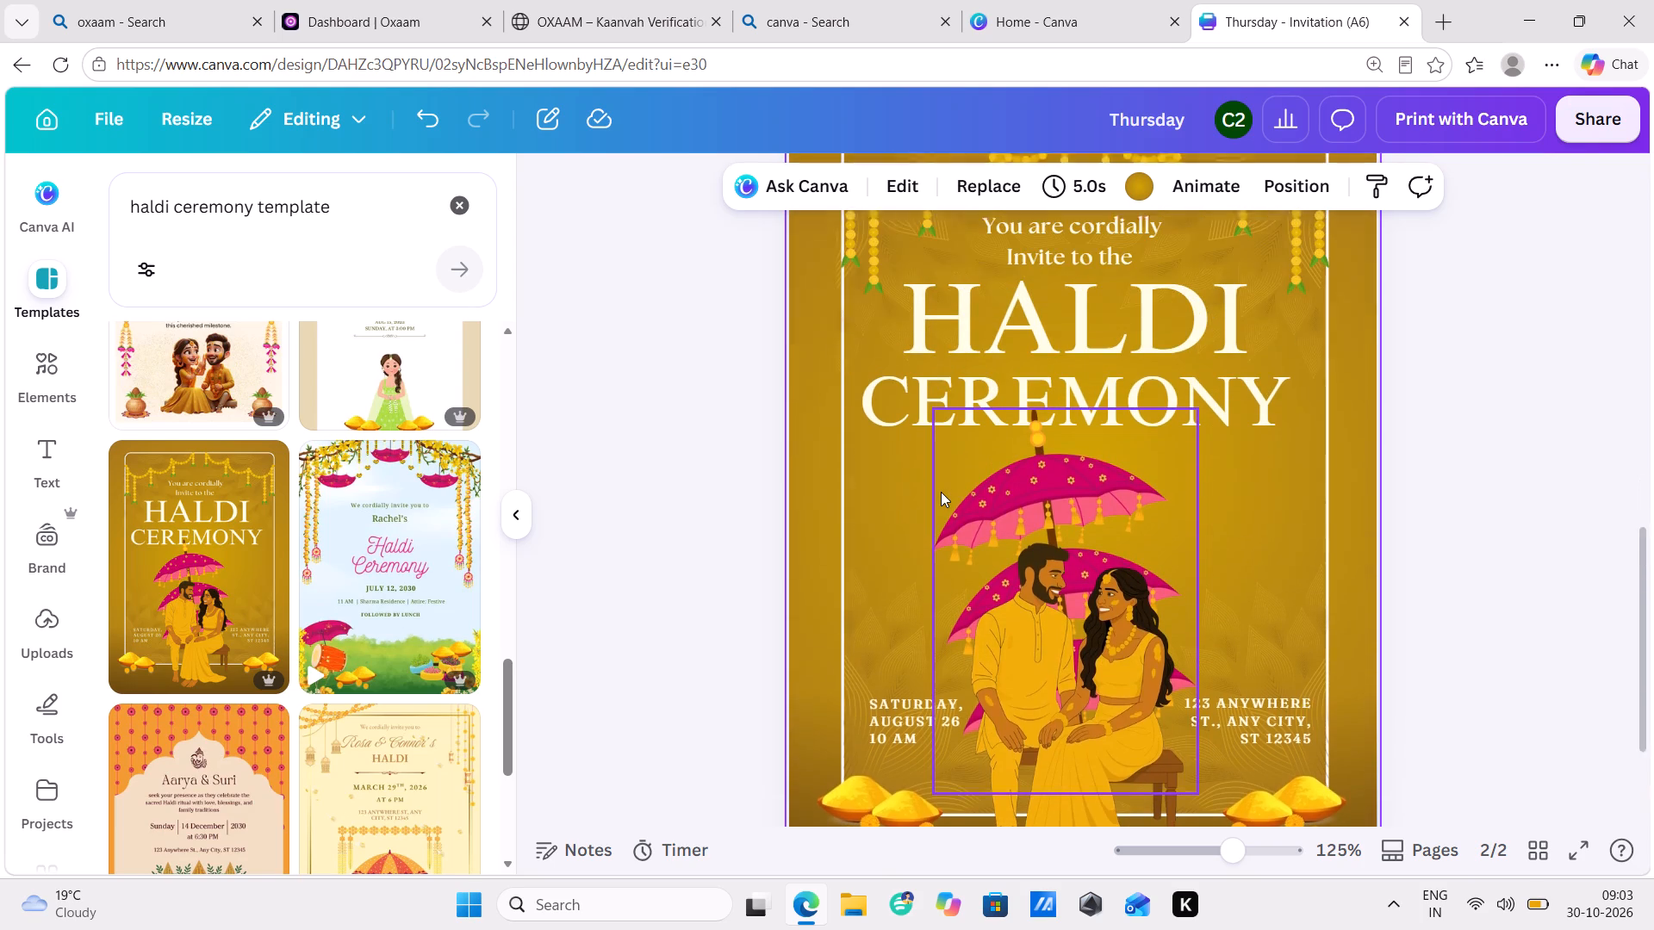
scroll(240, 591, "down", 3)
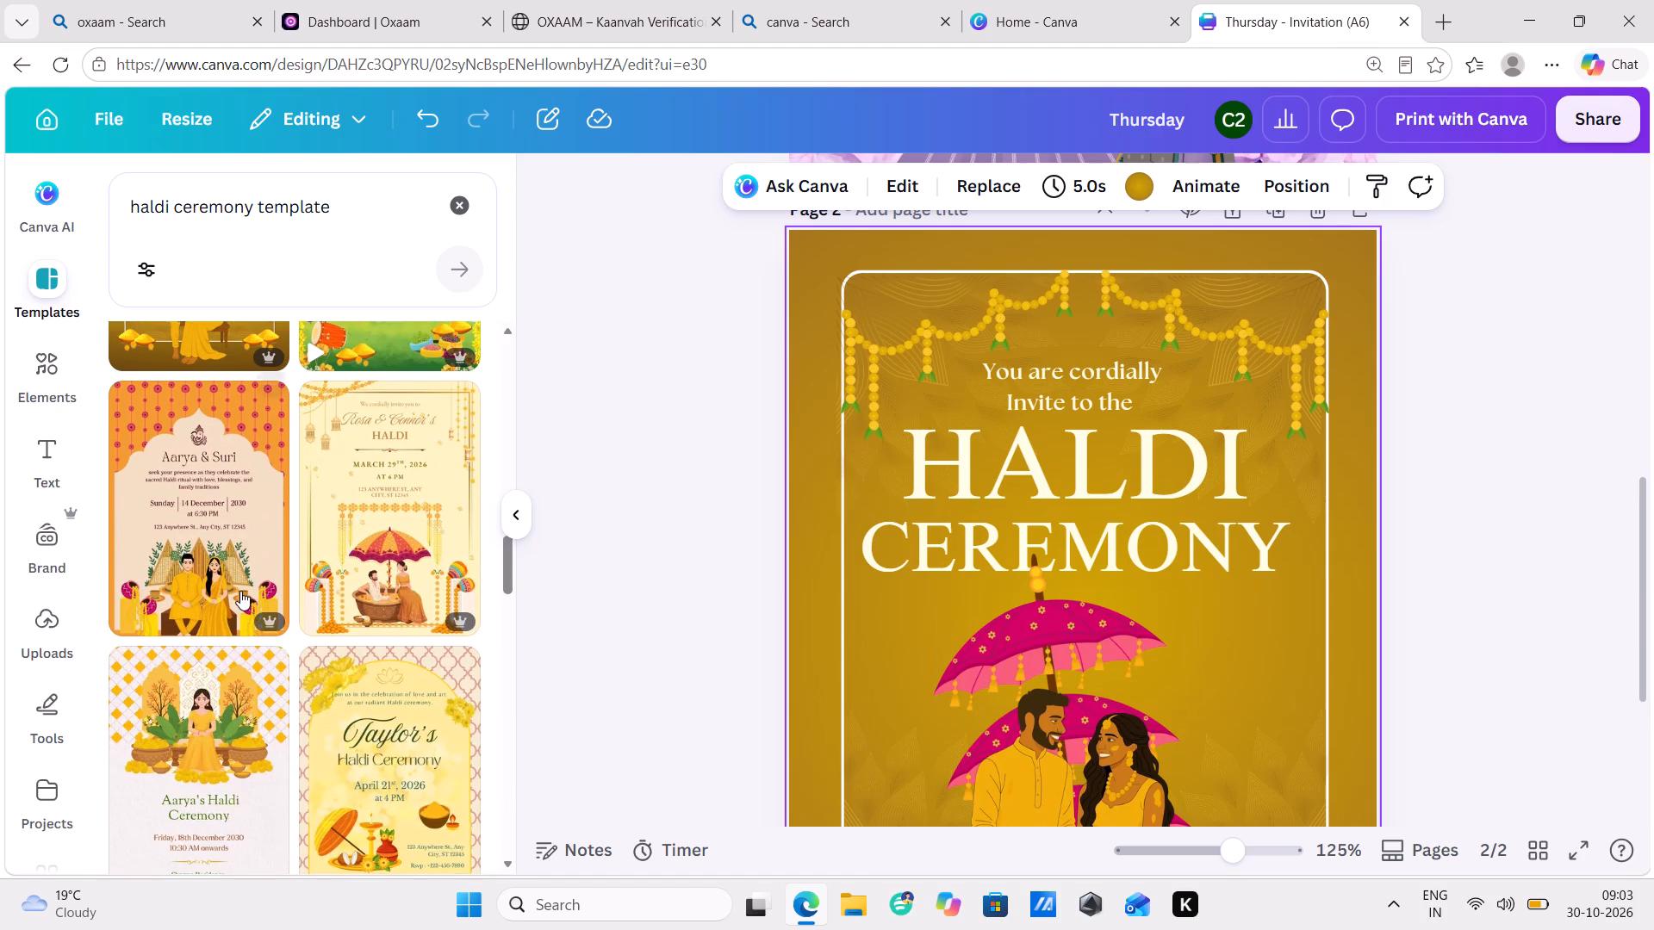
scroll(240, 591, "down", 2)
scroll(240, 591, "up", 2)
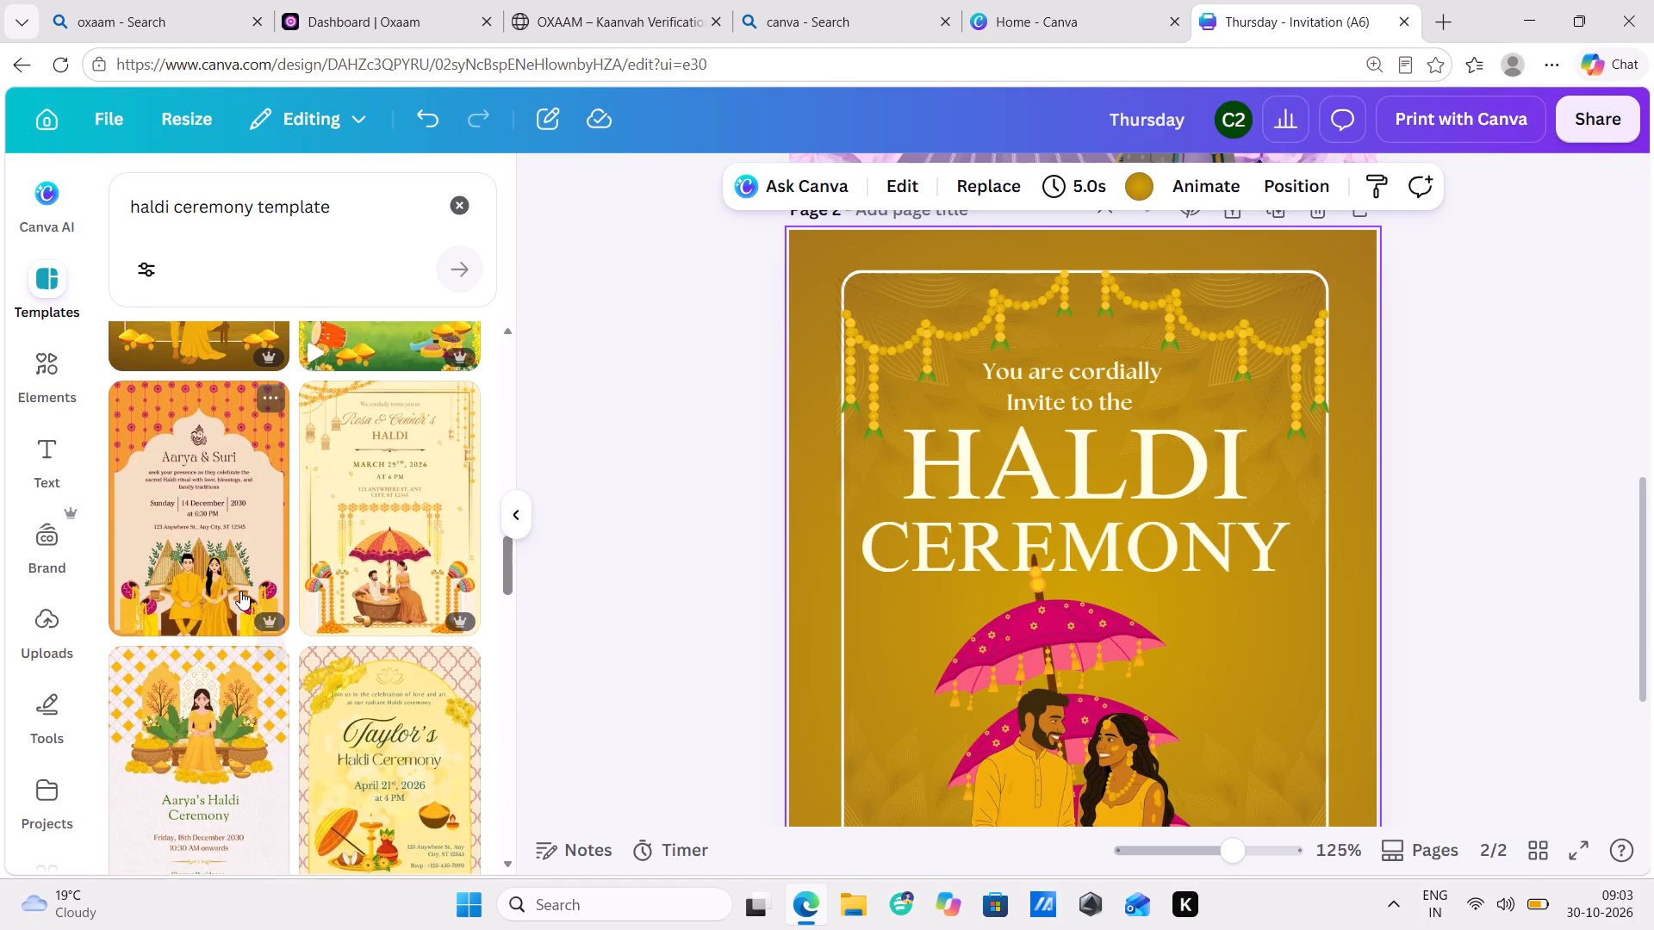
scroll(240, 591, "up", 4)
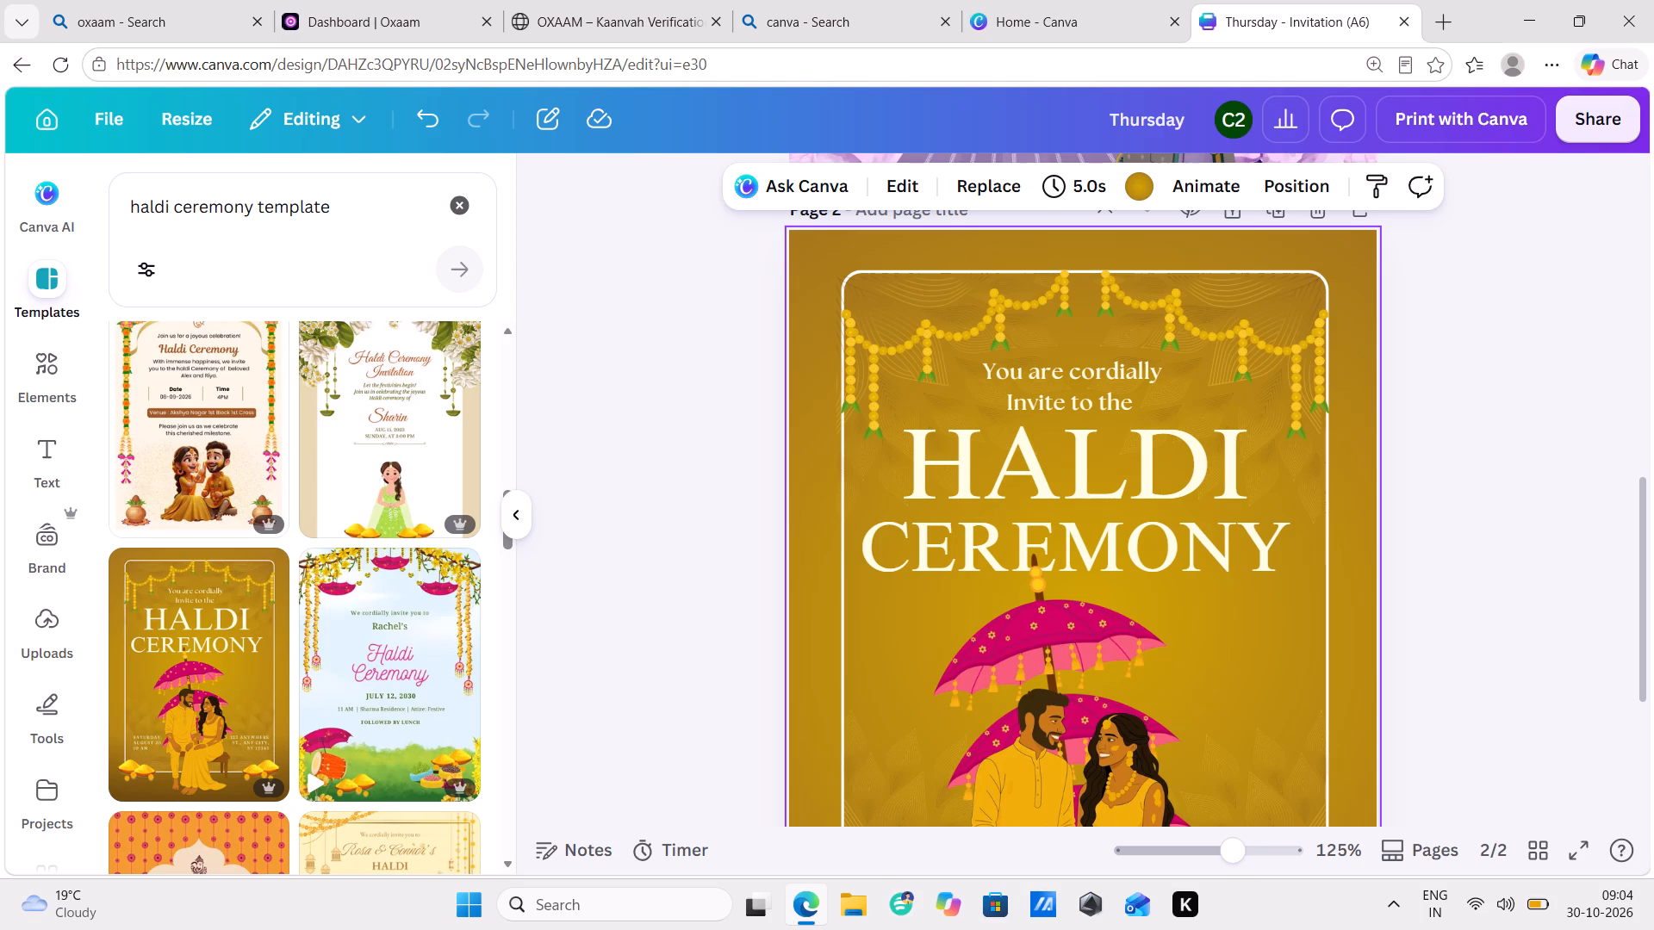
Refine the template search to "haldi ceremony template boys".
left_click(344, 219)
key("space")
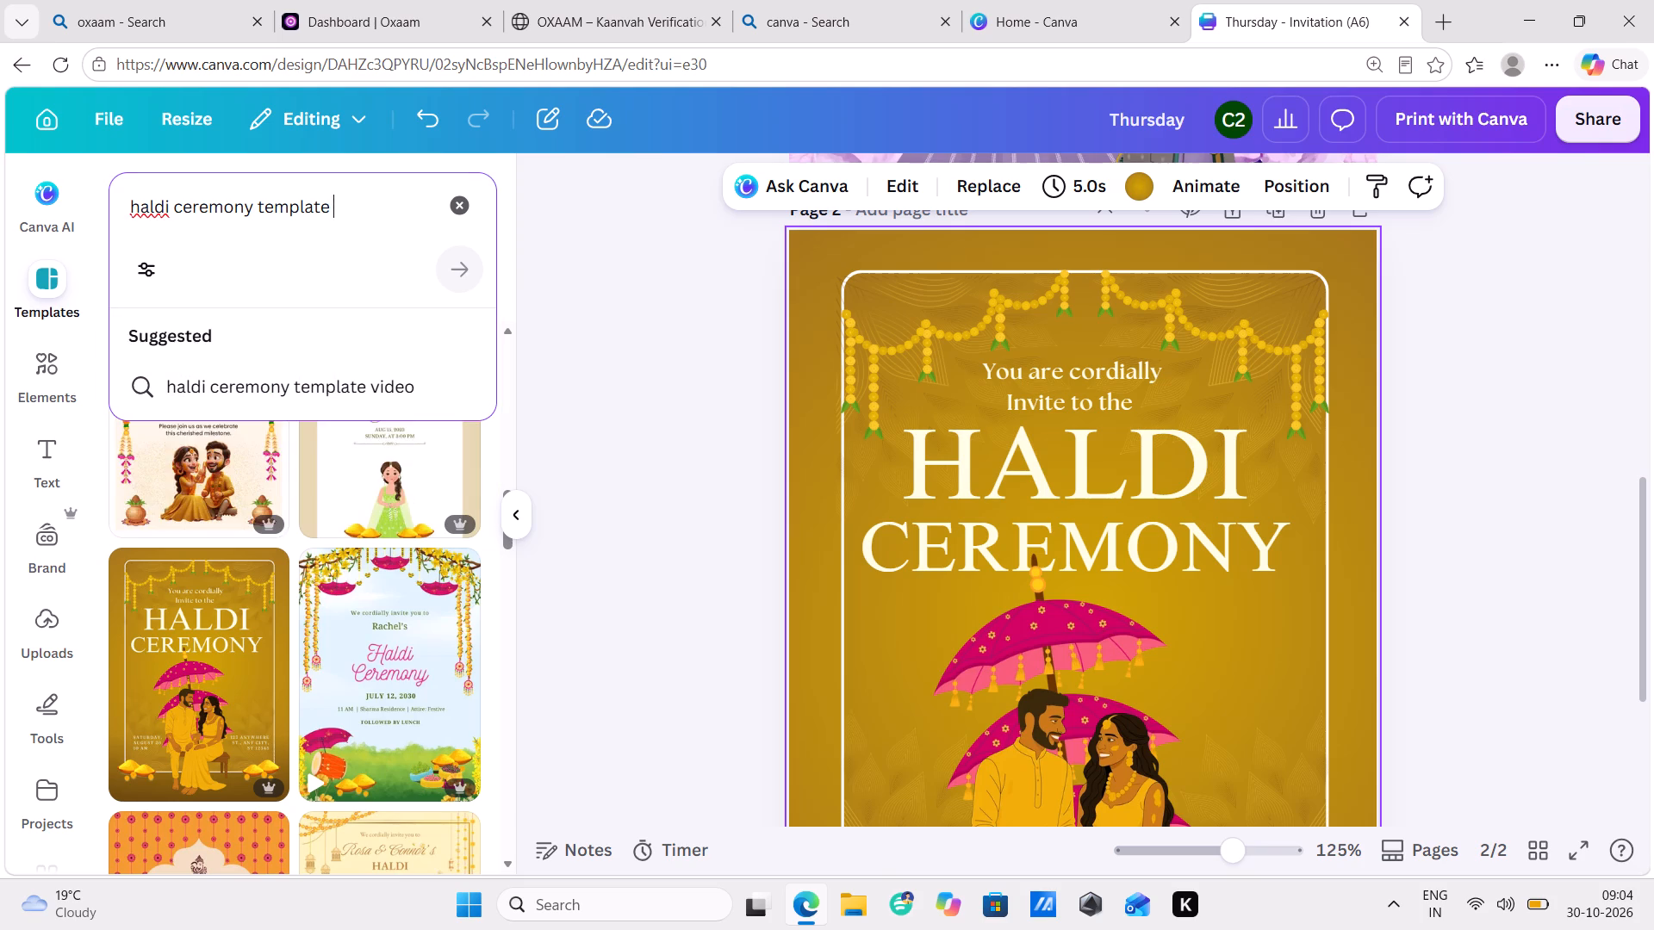
type("bor")
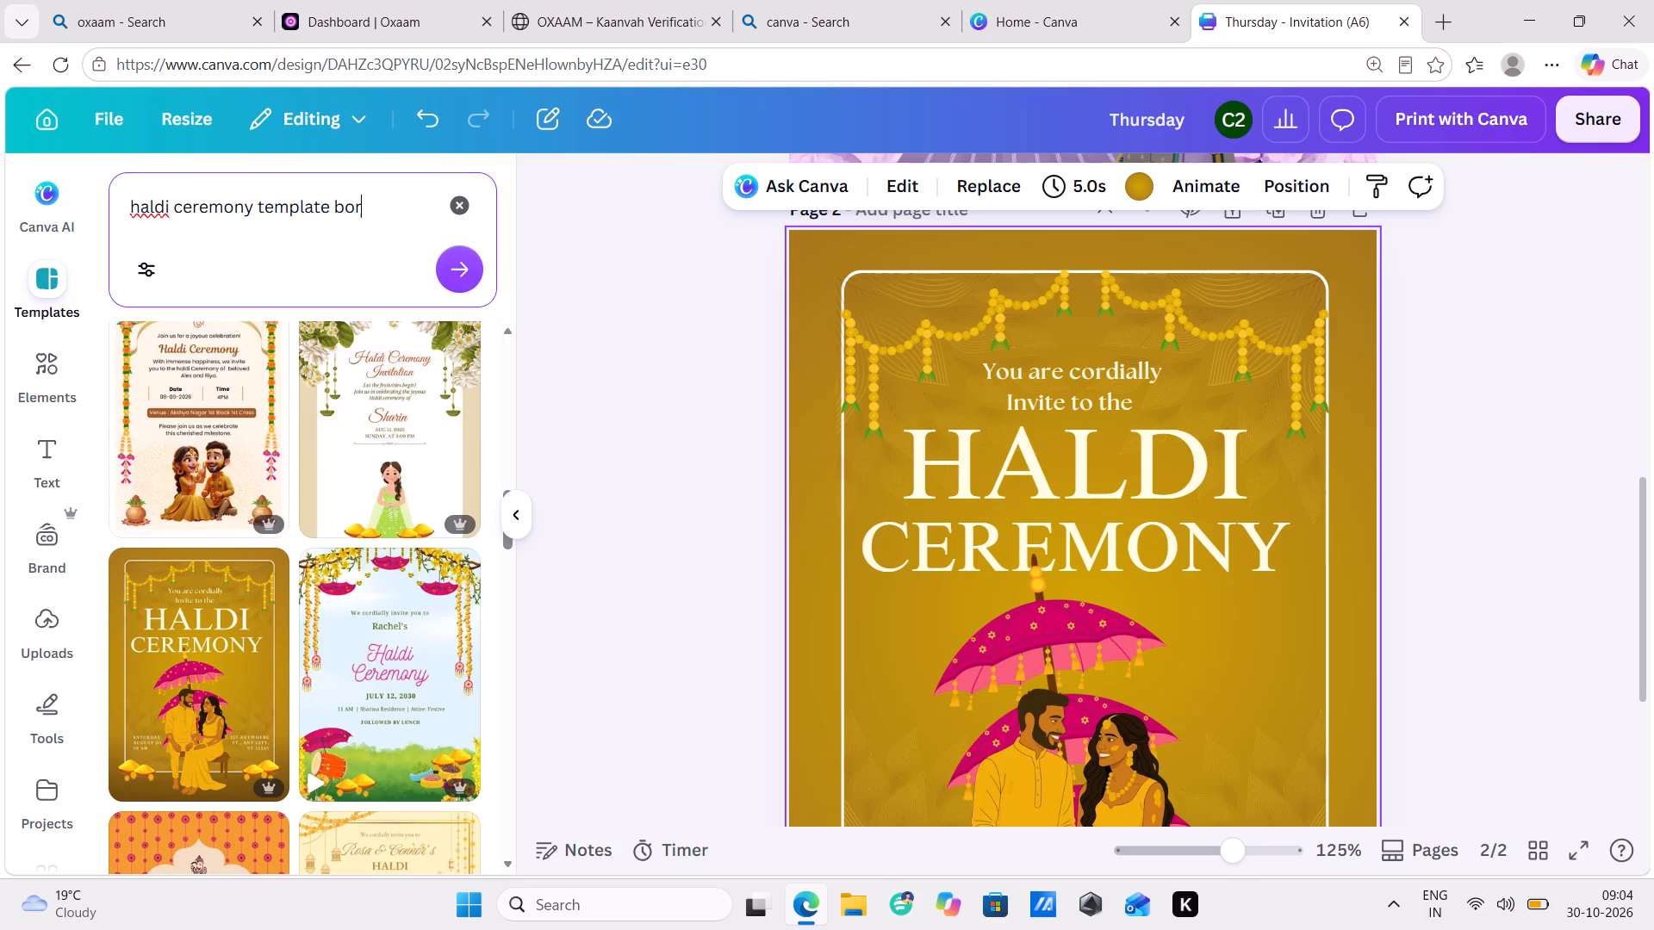
key("BackSpace")
key("y")
key("s")
key("Return")
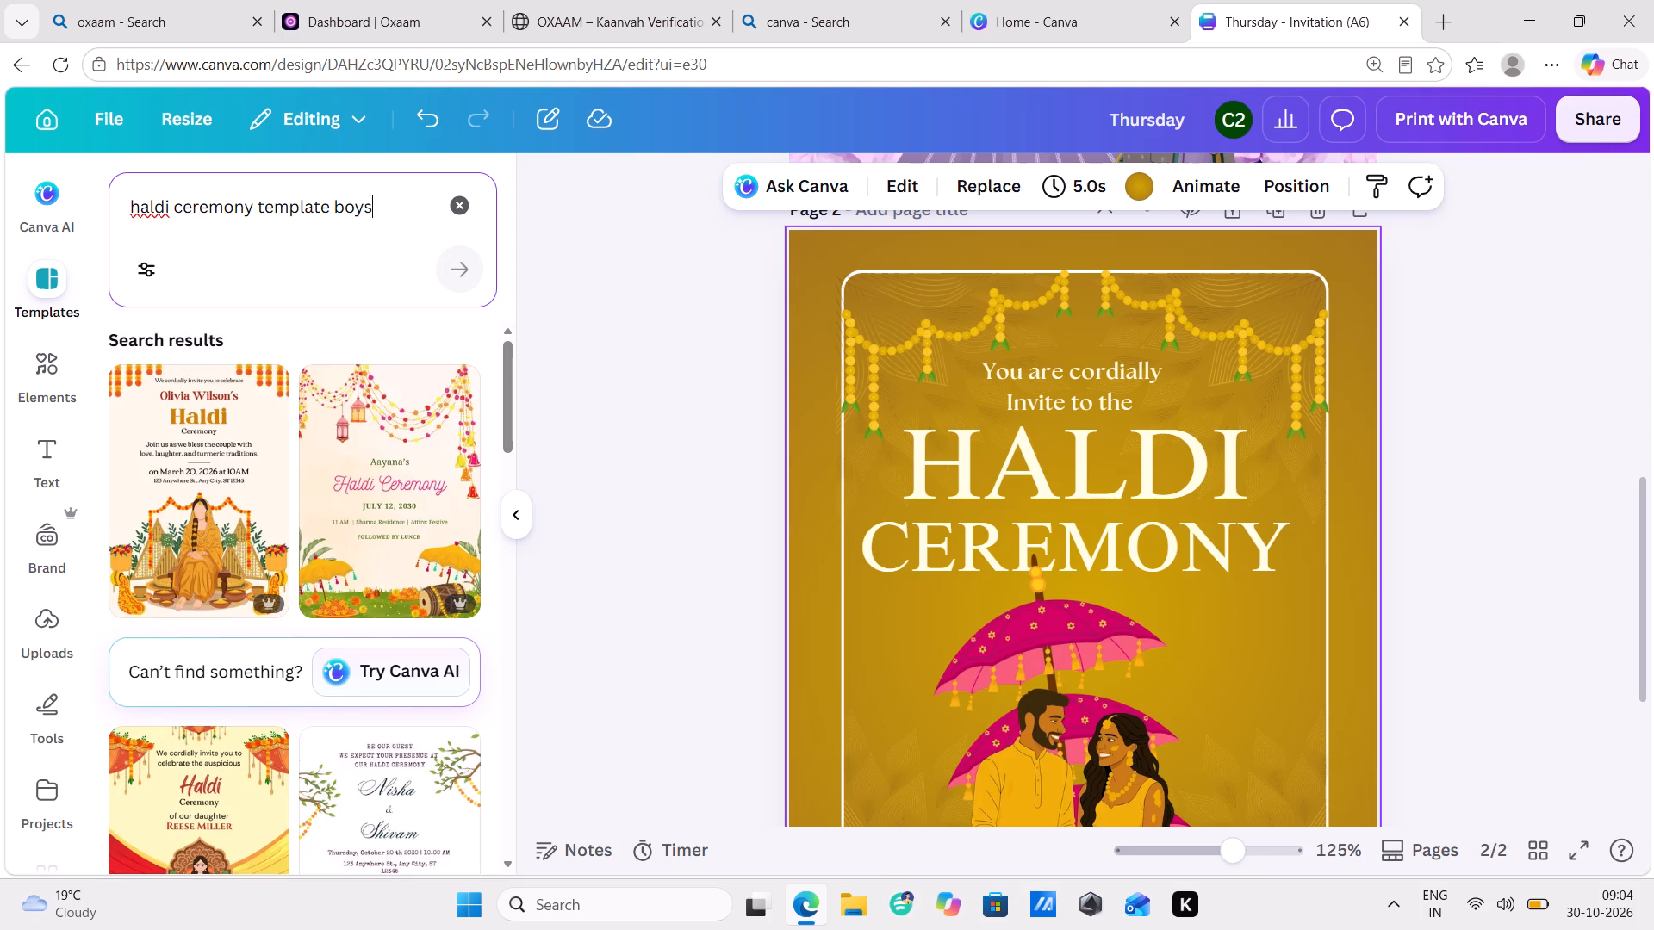
Browse the "haldi ceremony template boys" results for couple-themed designs and compare them with the mustard Haldi Ceremony design on page 2.
scroll(209, 556, "down", 17)
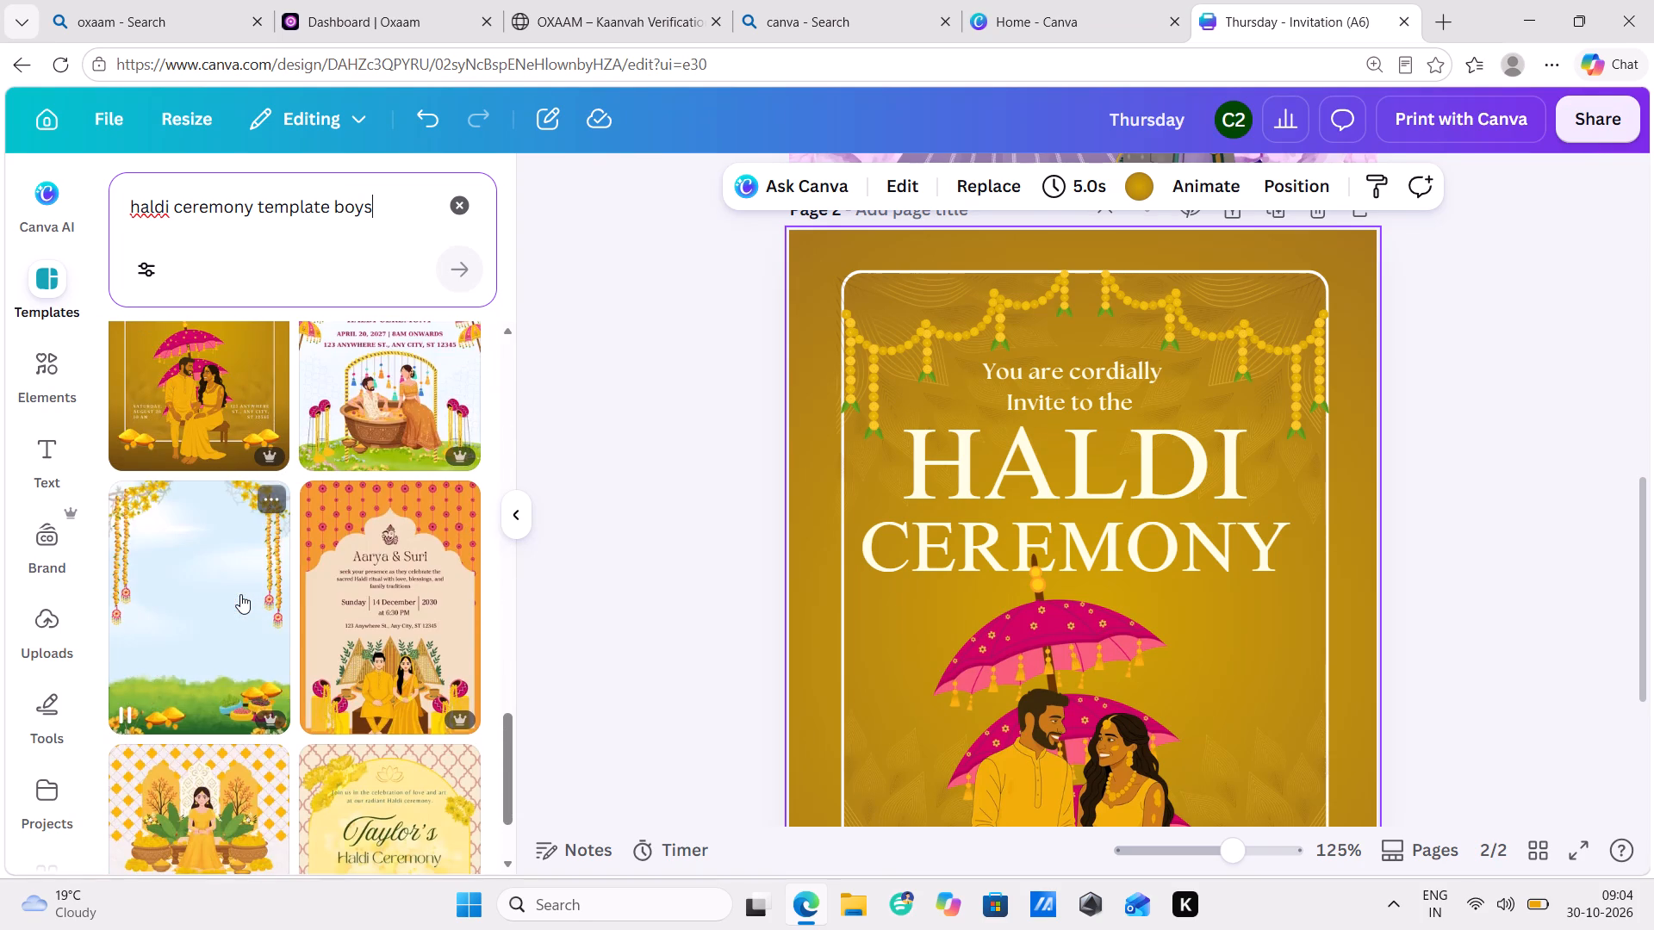
scroll(240, 594, "down", 8)
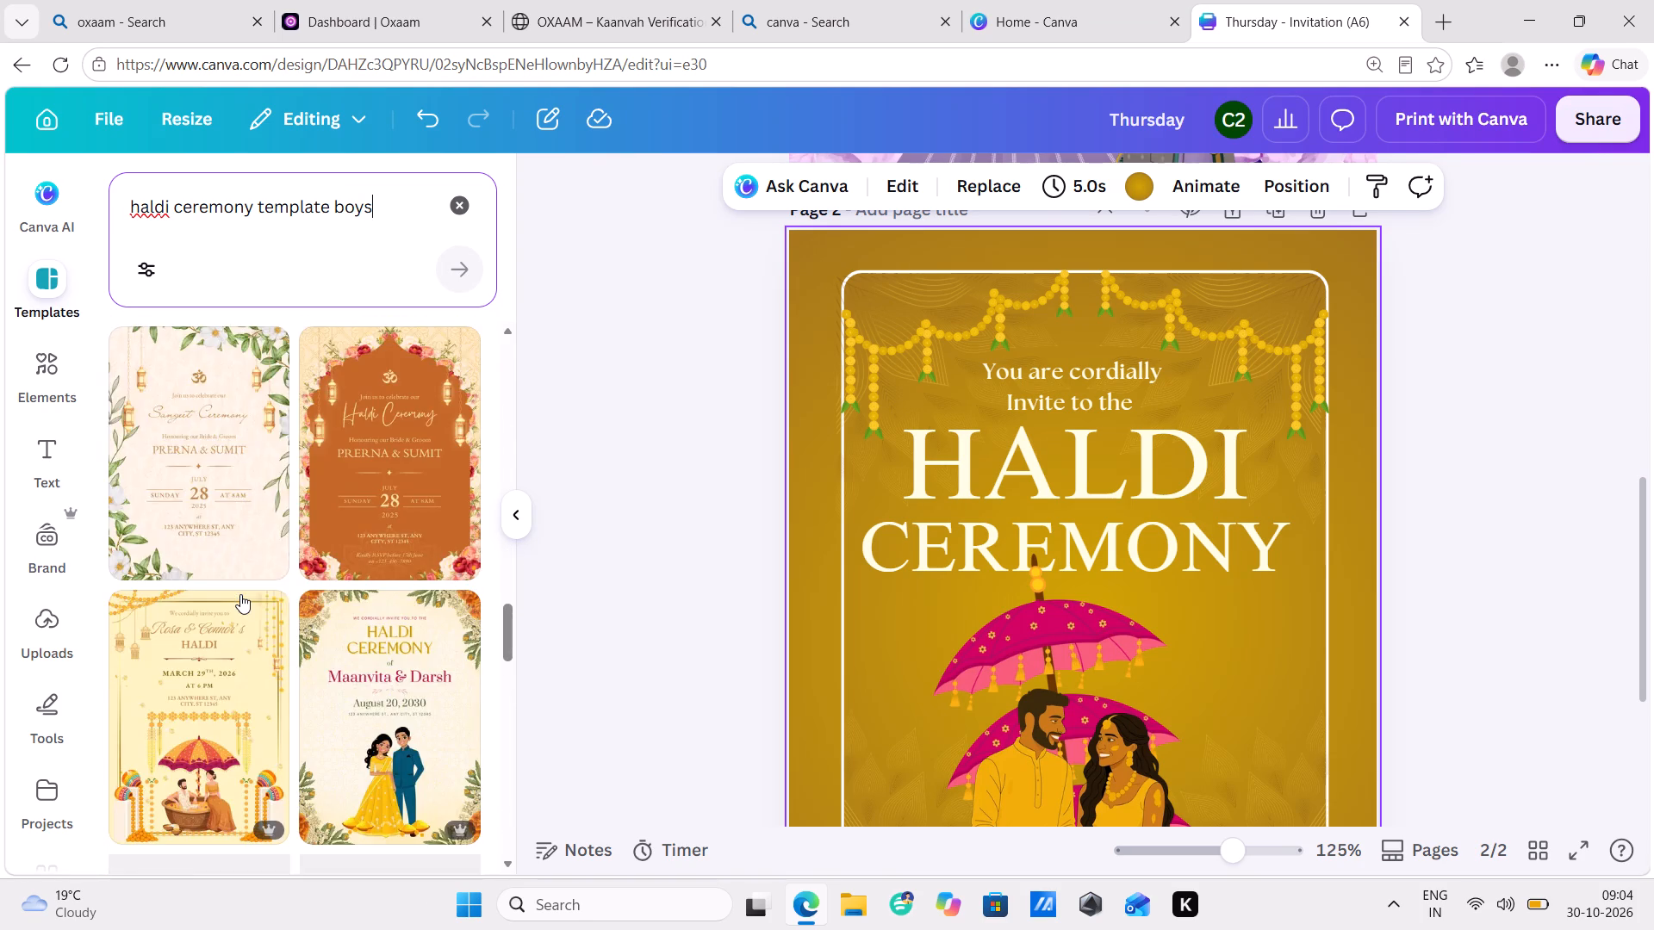
scroll(240, 594, "down", 6)
scroll(240, 594, "up", 2)
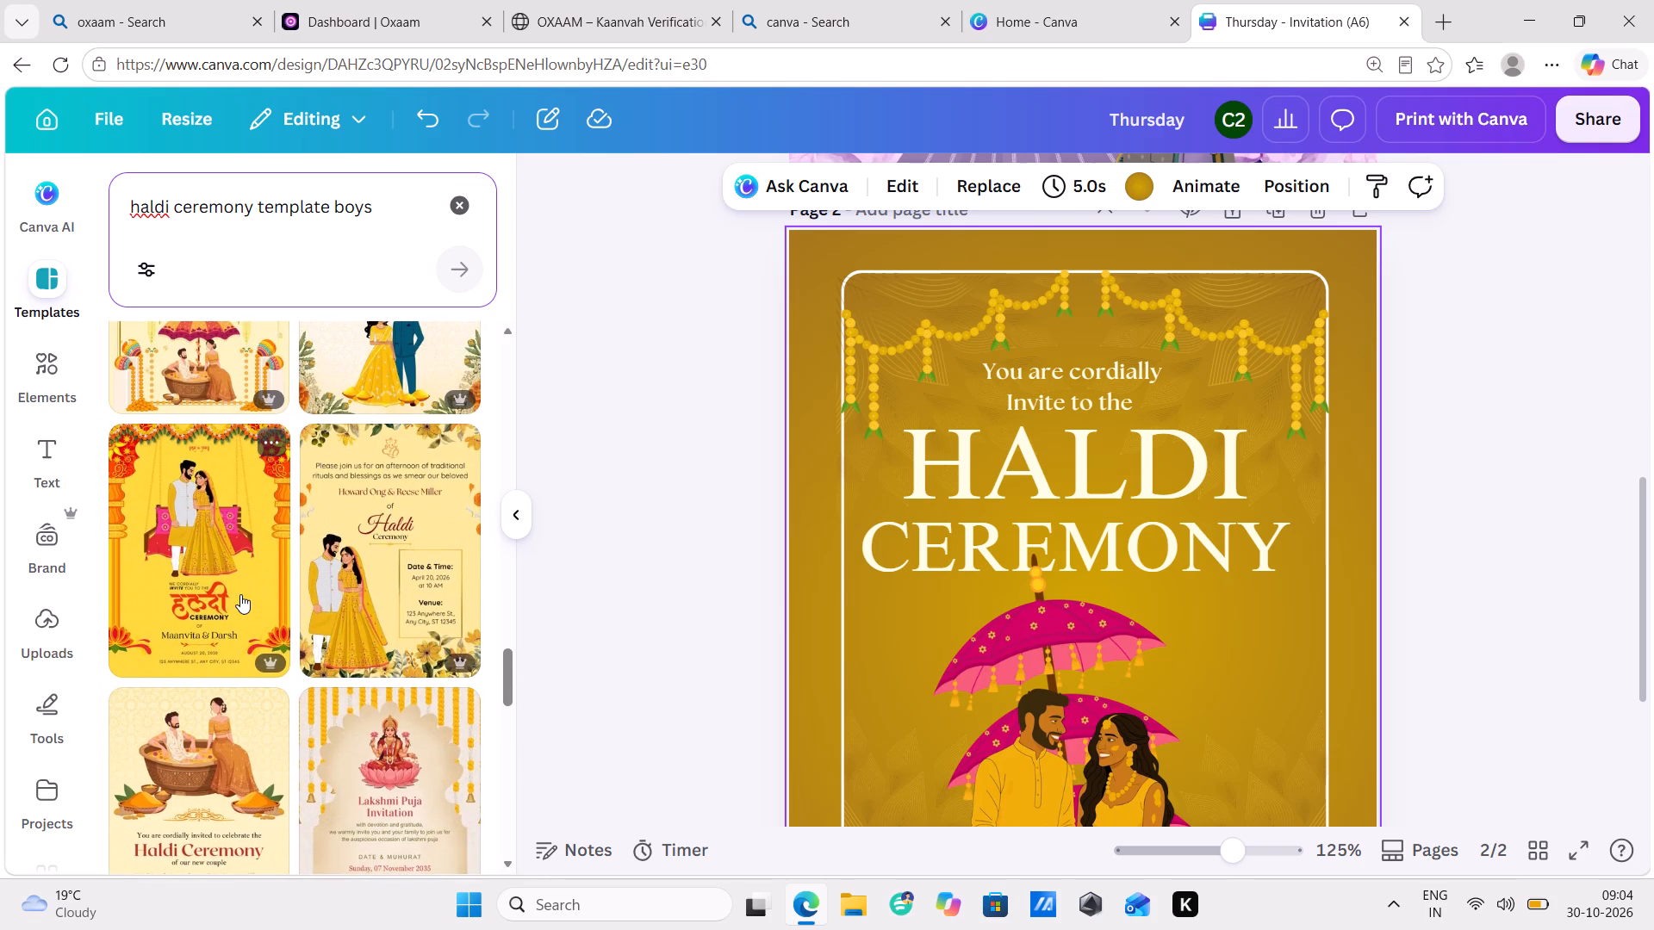
scroll(240, 594, "down", 1)
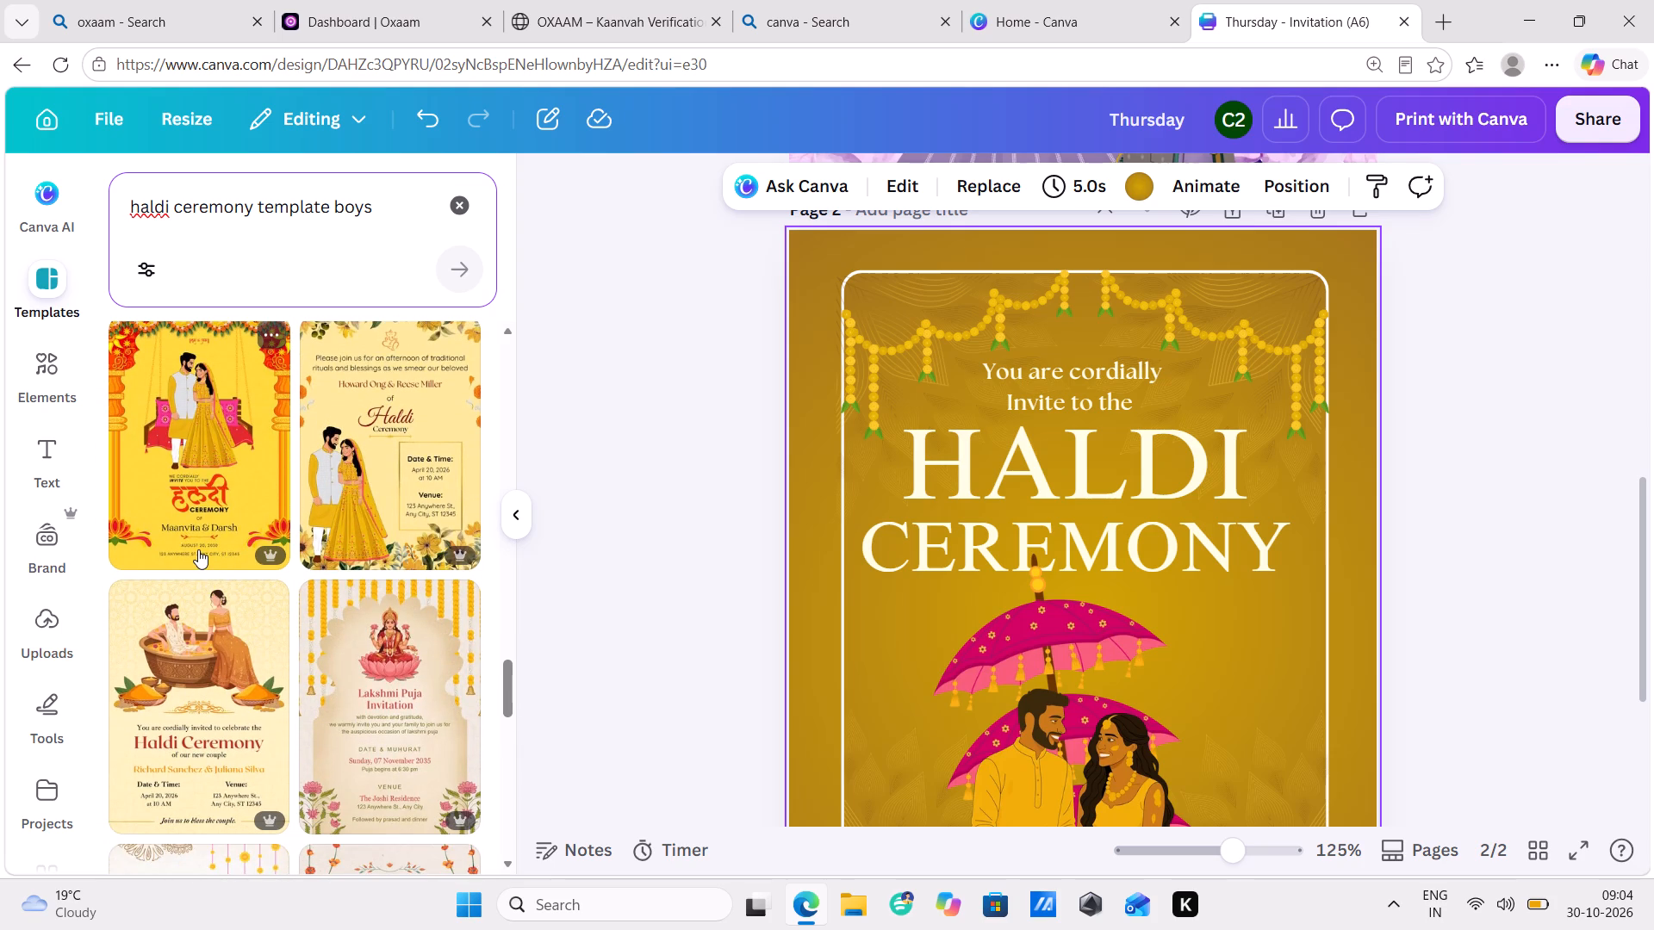
scroll(198, 549, "up", 1)
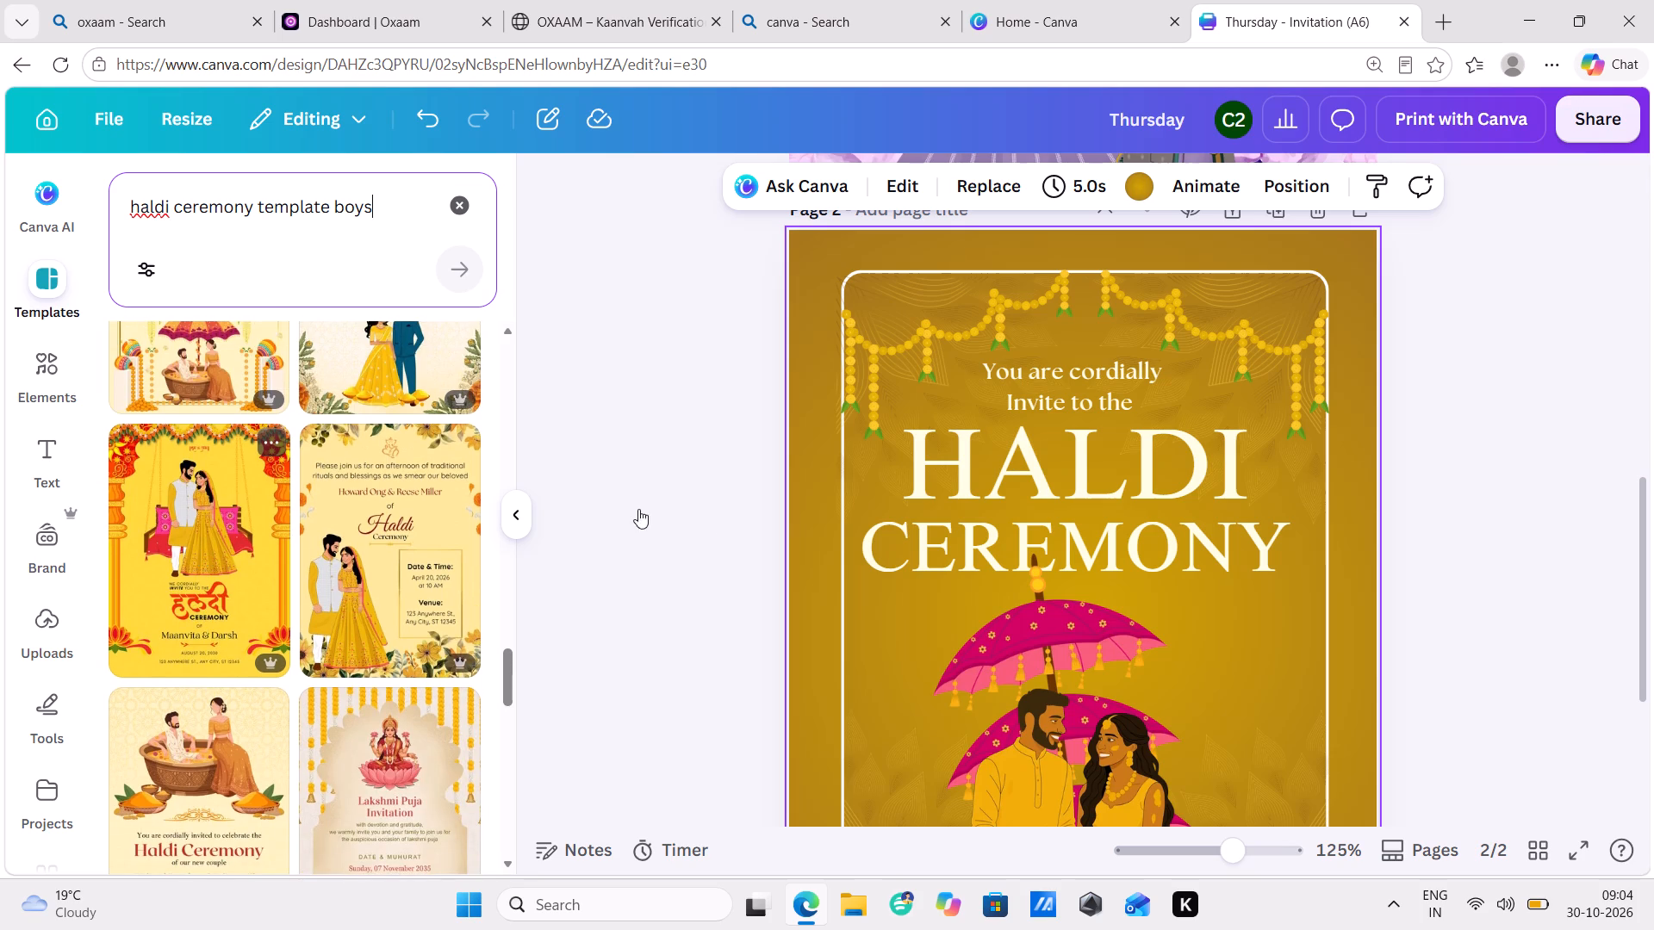
scroll(1056, 558, "down", 4)
scroll(1045, 566, "up", 2)
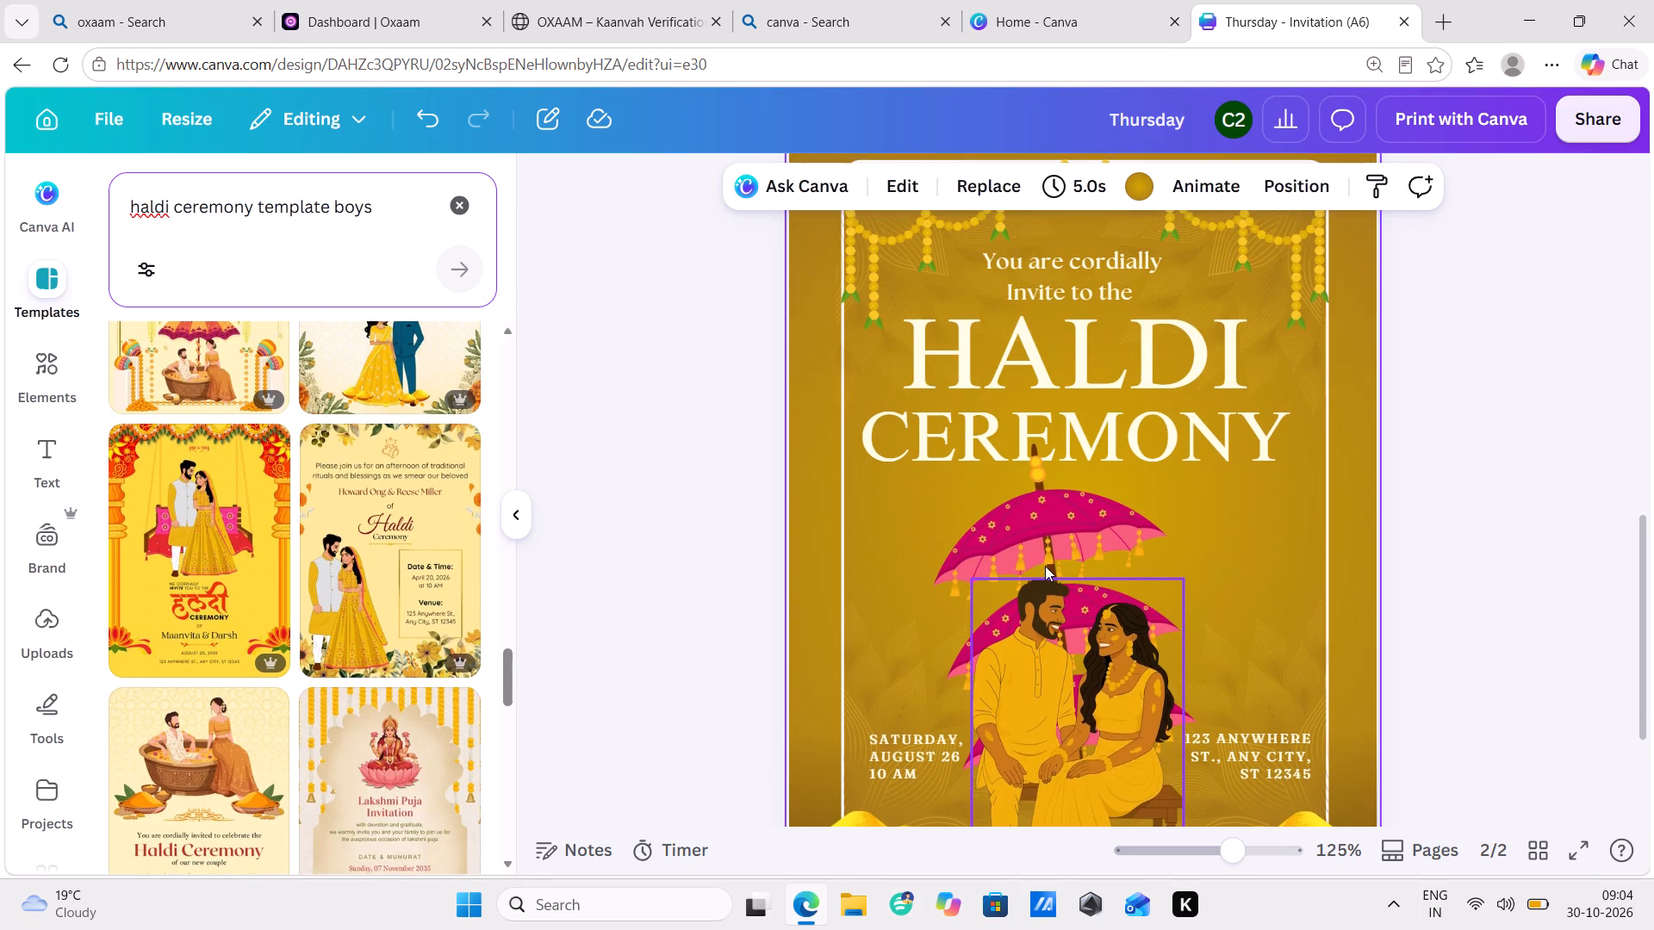
scroll(1045, 566, "up", 1)
scroll(967, 648, "down", 2)
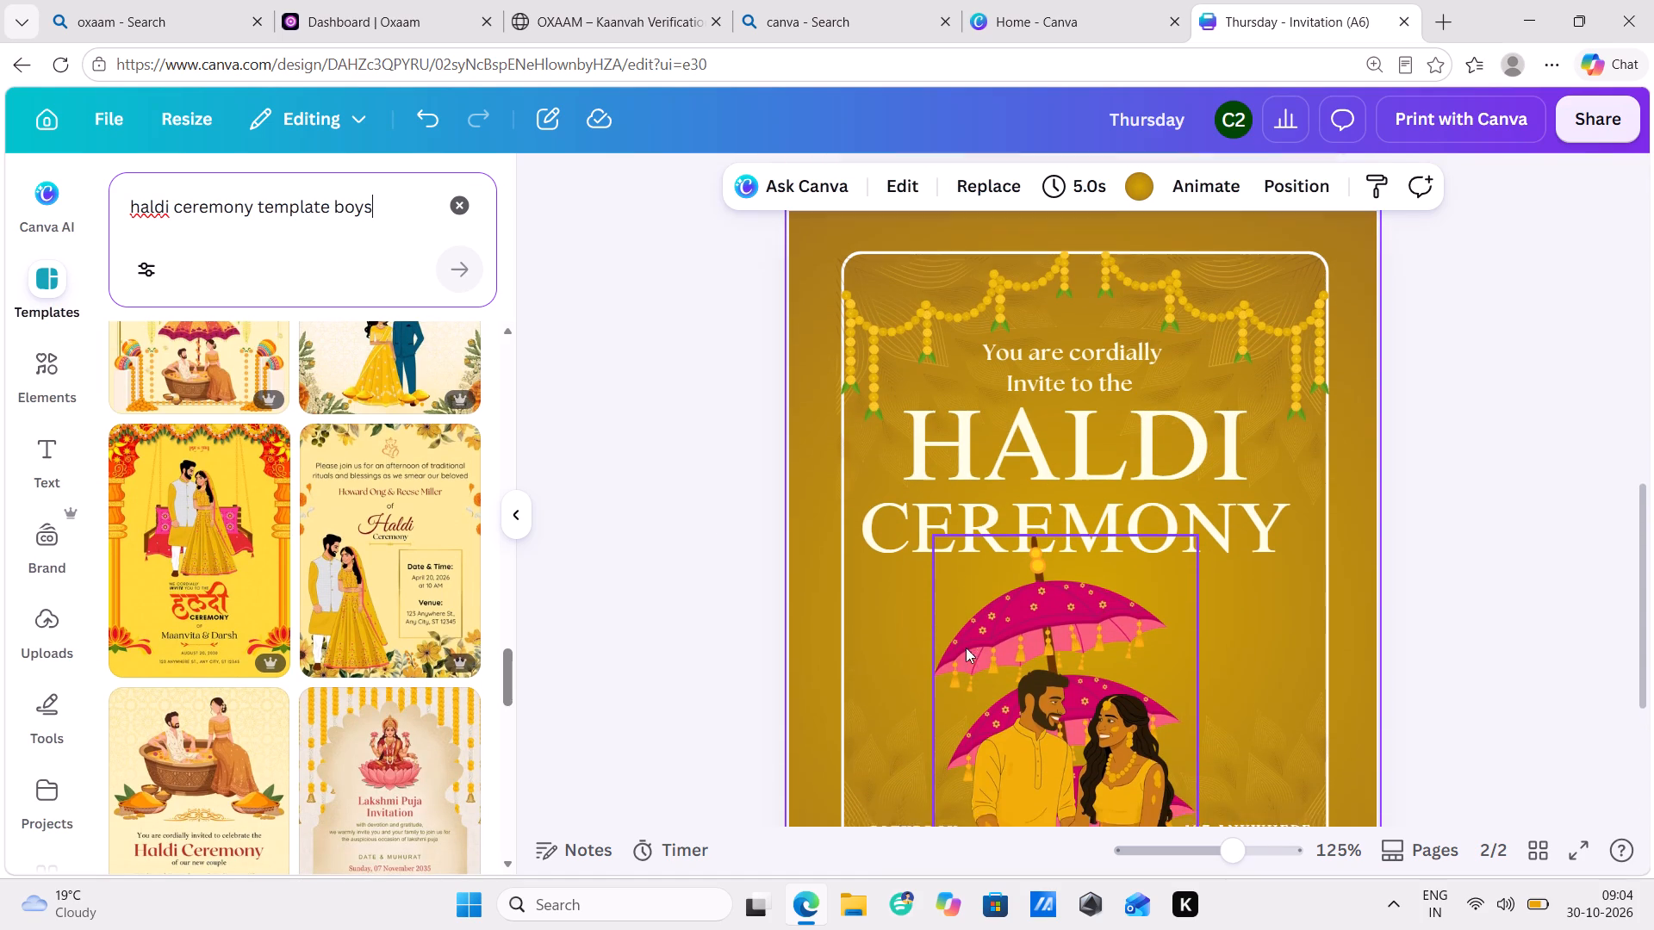
scroll(966, 648, "down", 2)
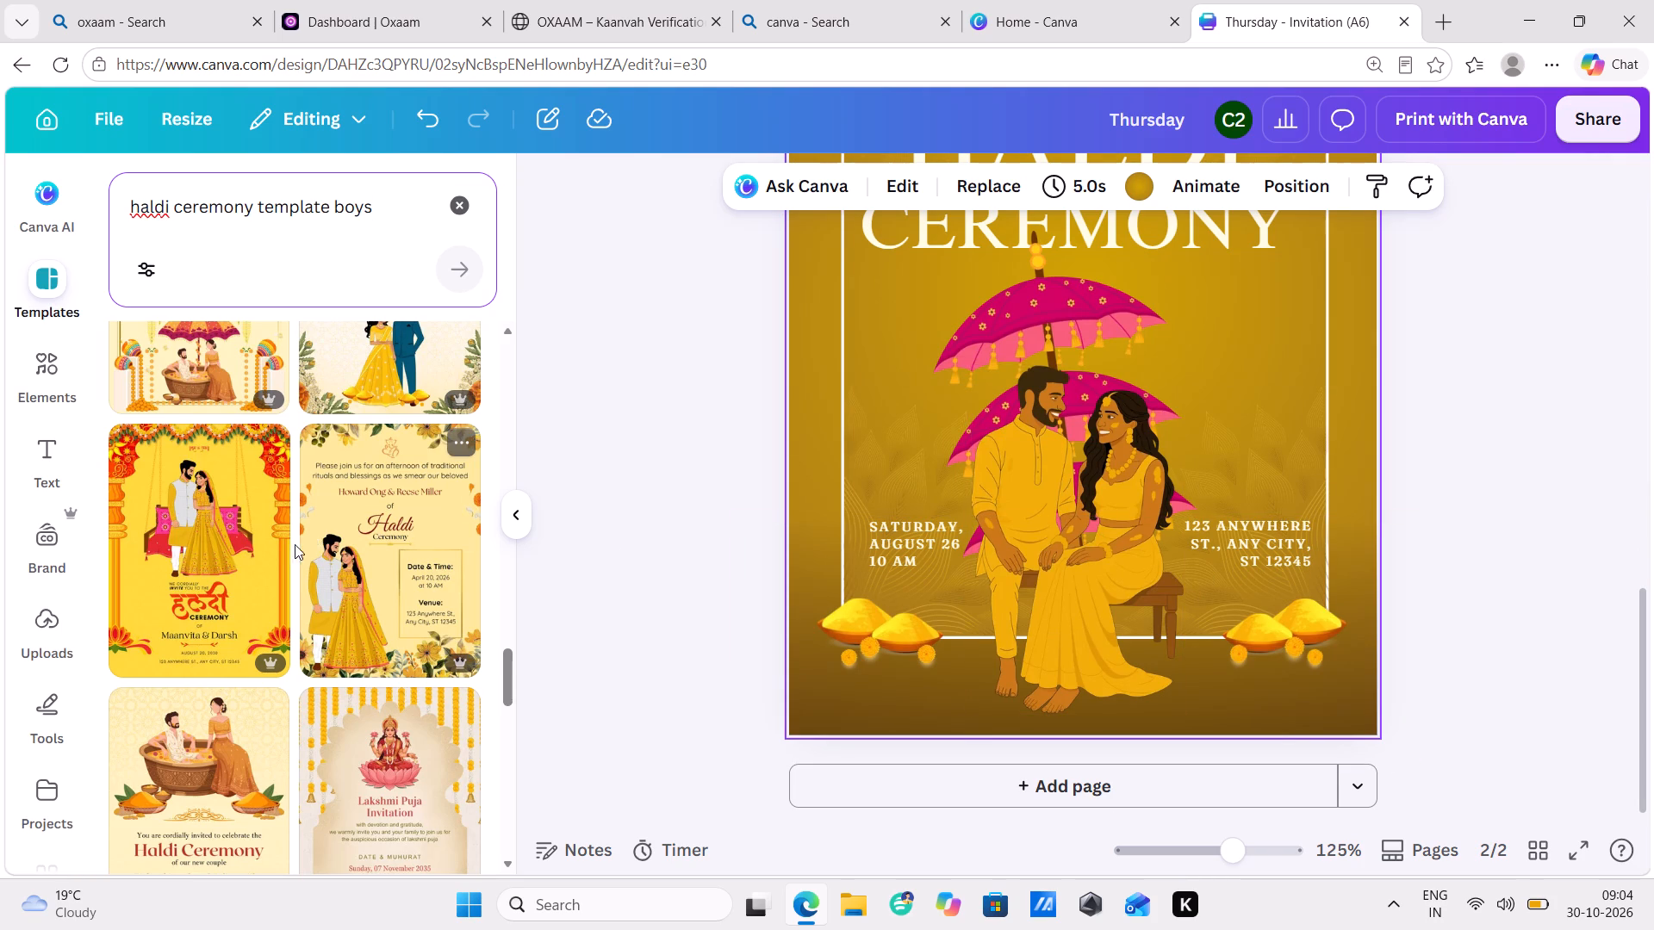
Examine further haldi template results for an alternative couple illustration, background and text layout for page 2.
scroll(289, 548, "down", 8)
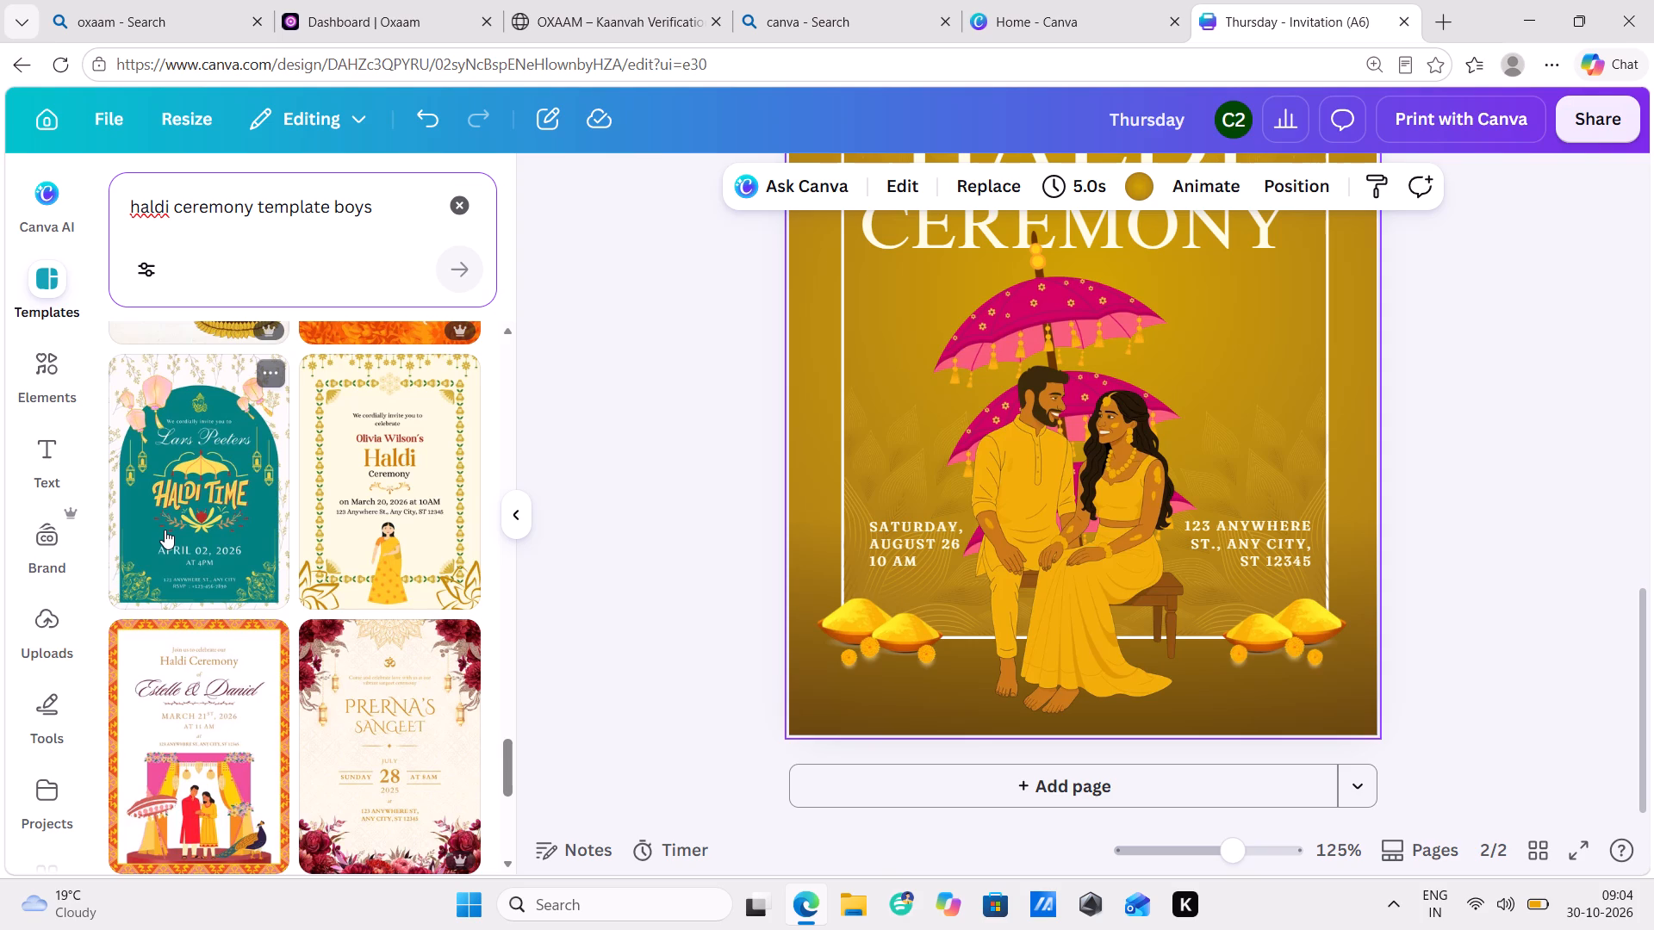
scroll(313, 647, "down", 3)
scroll(246, 628, "down", 5)
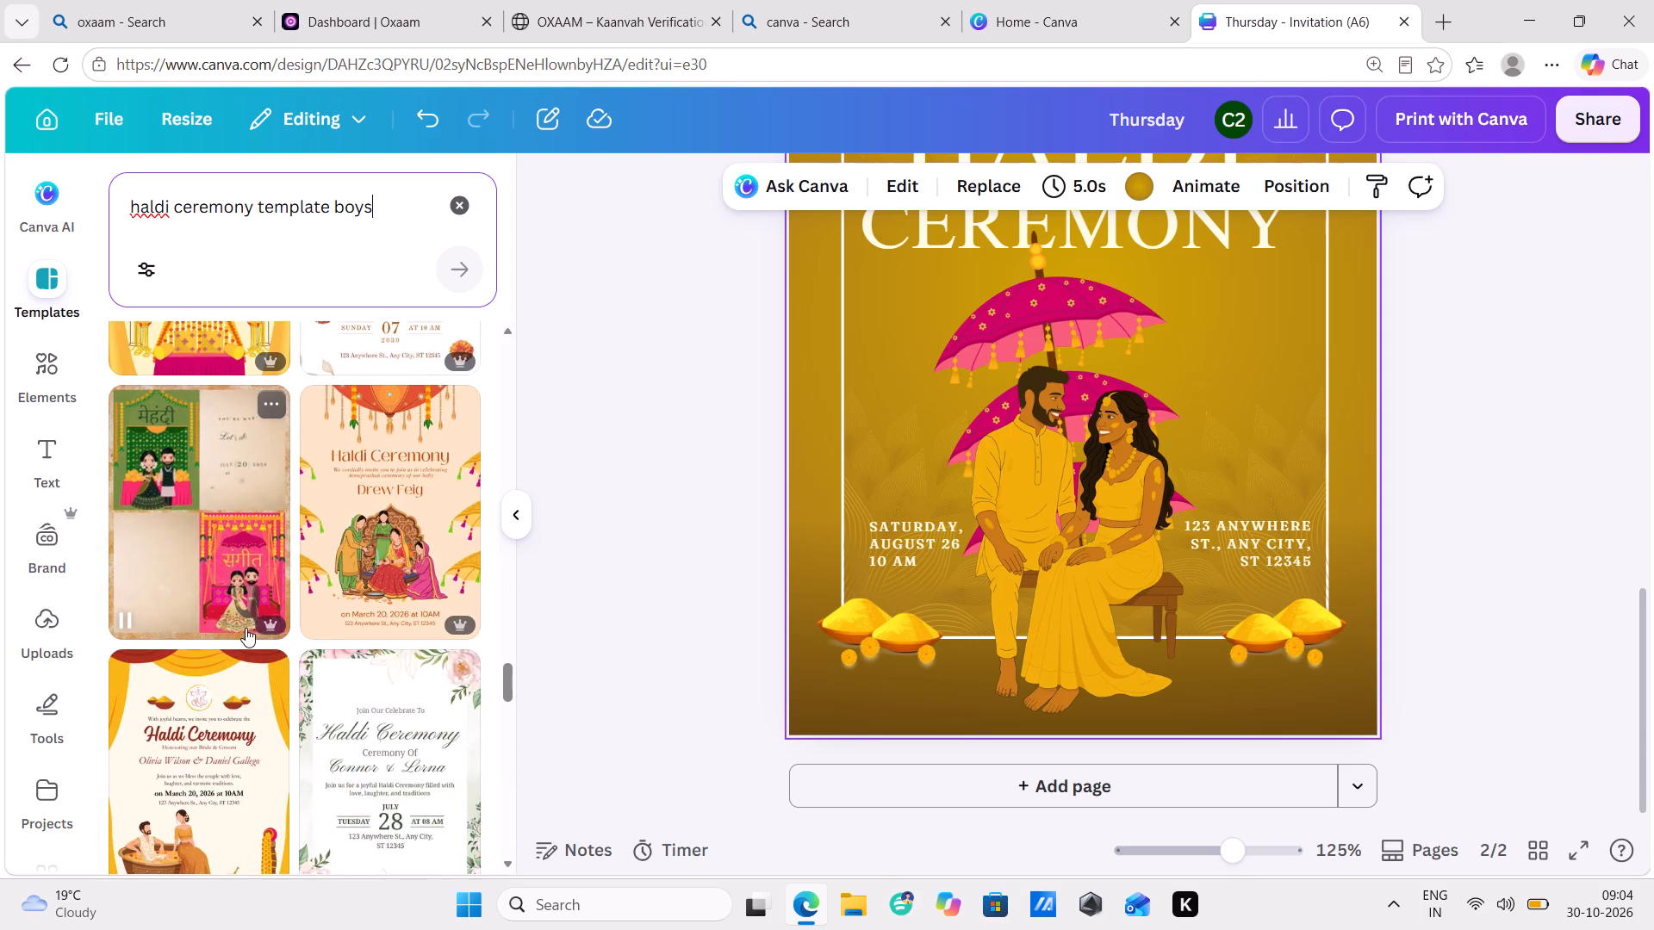
scroll(246, 628, "down", 9)
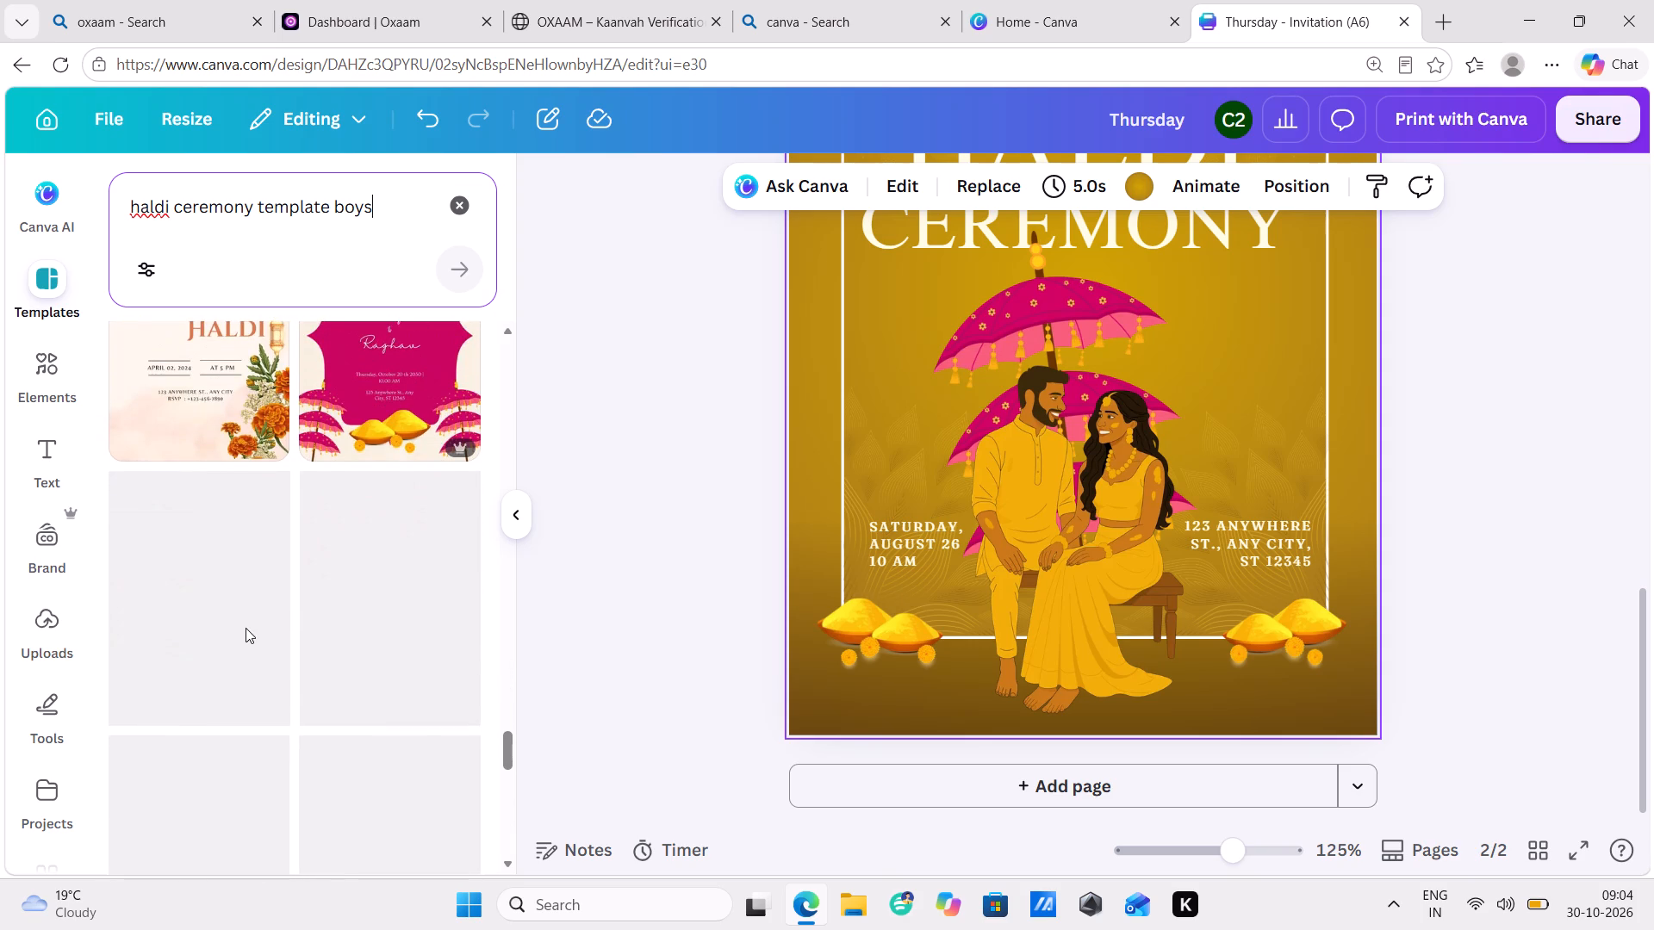
scroll(272, 576, "down", 4)
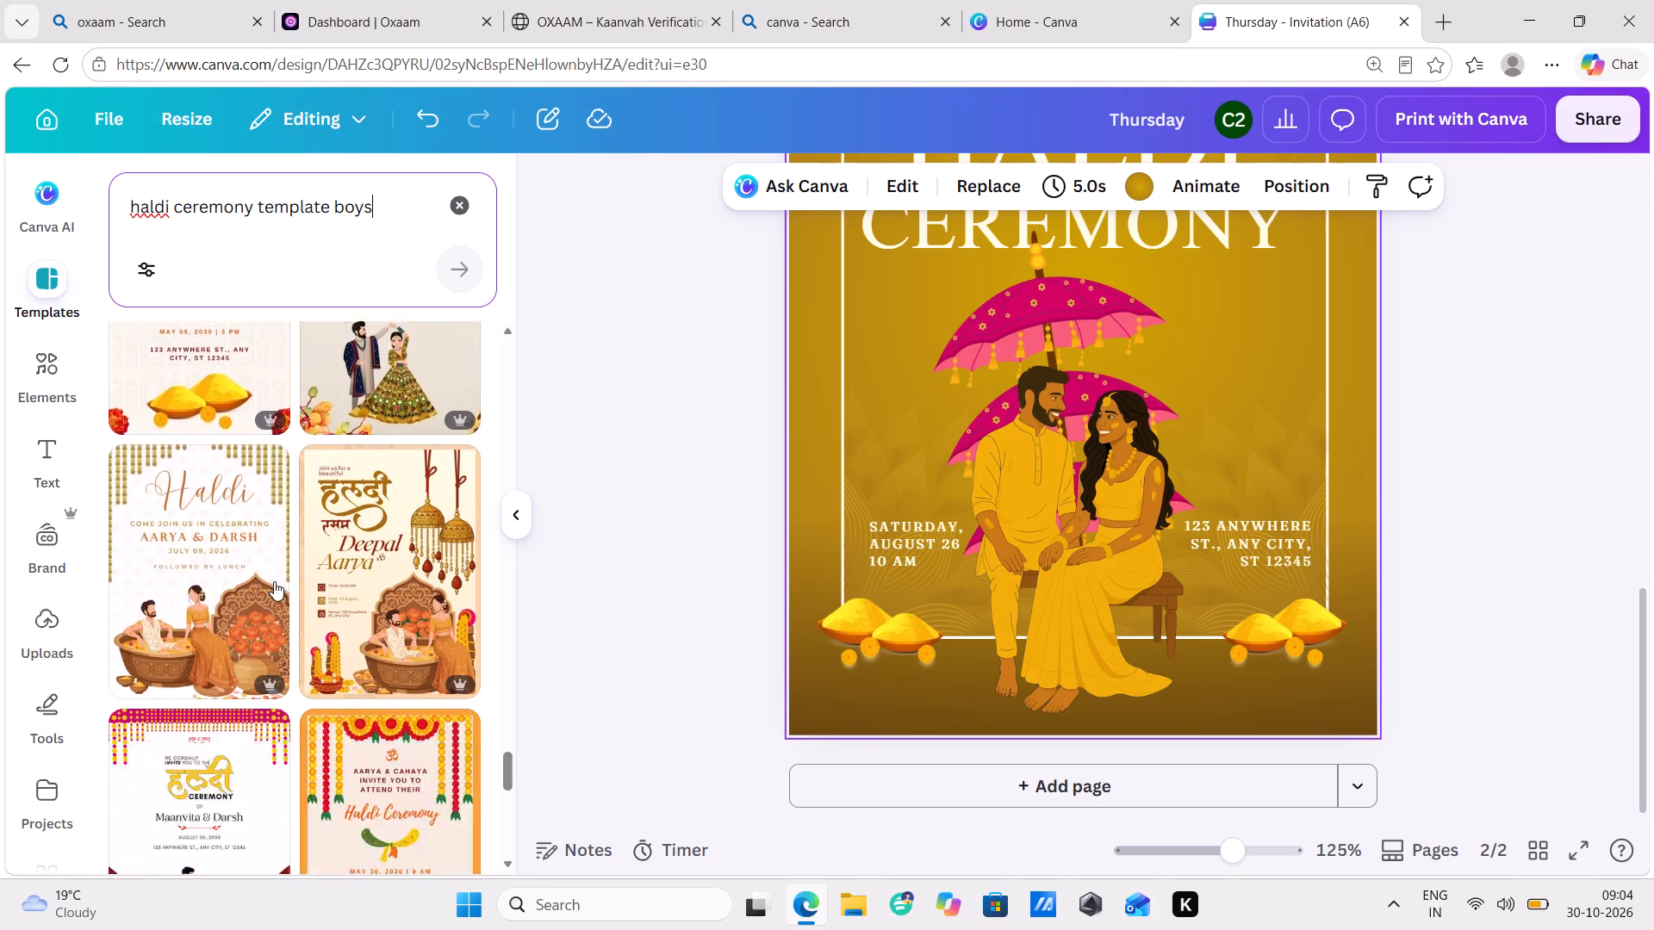
scroll(274, 581, "down", 4)
scroll(274, 581, "up", 3)
scroll(274, 581, "down", 3)
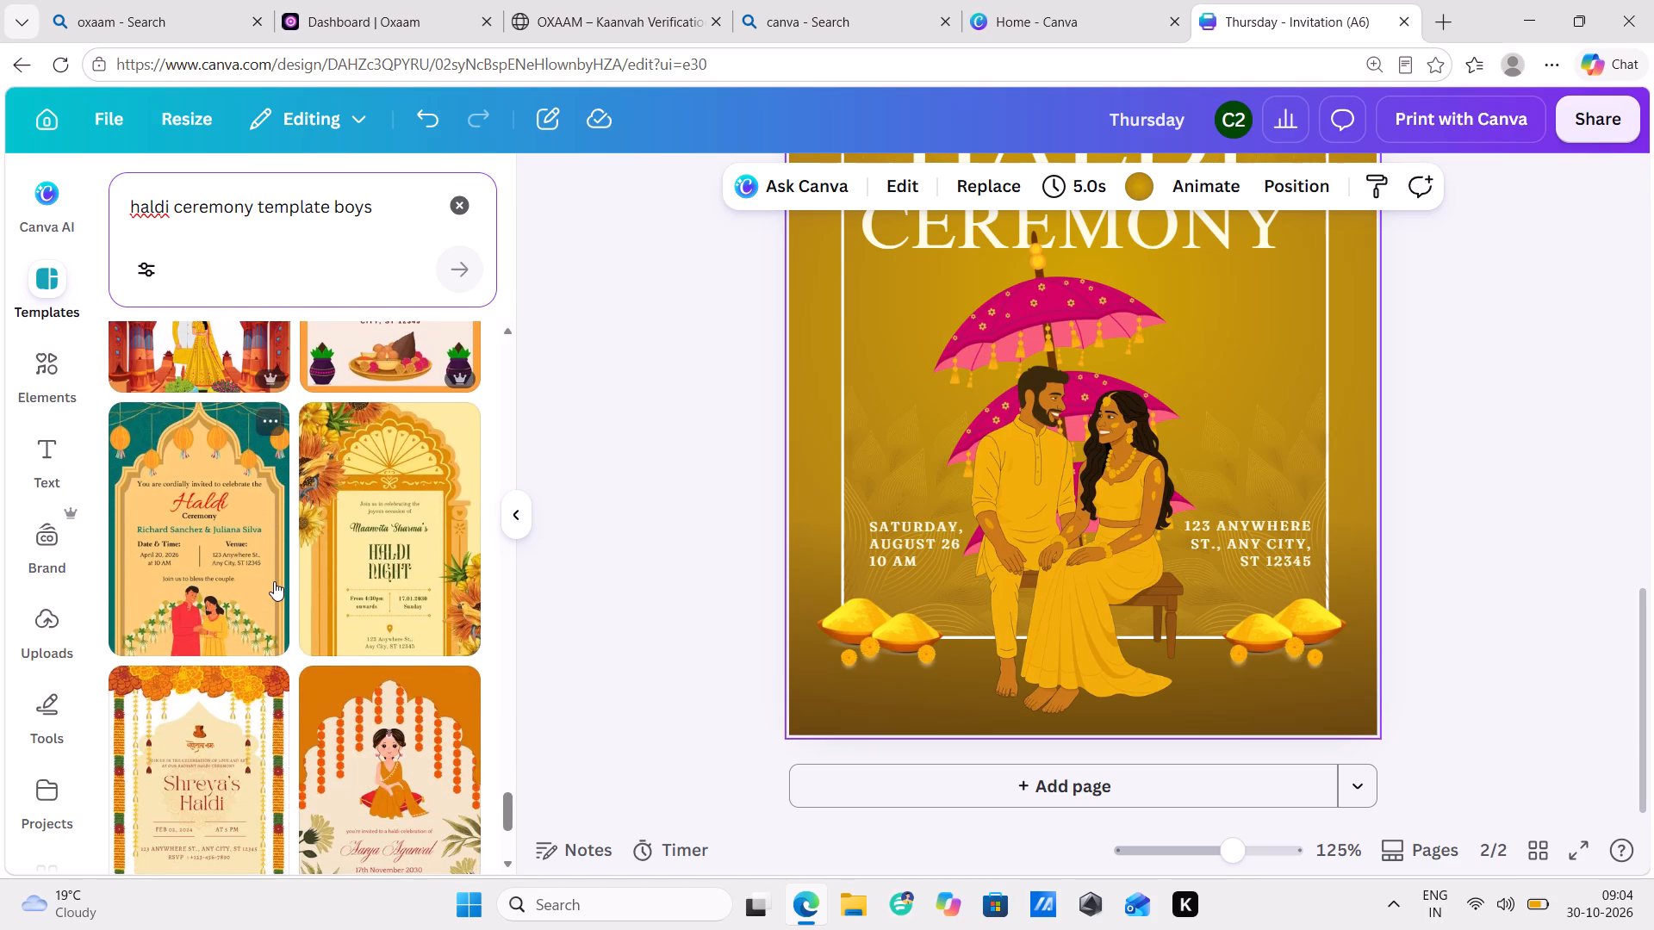
scroll(274, 581, "up", 2)
scroll(274, 581, "down", 4)
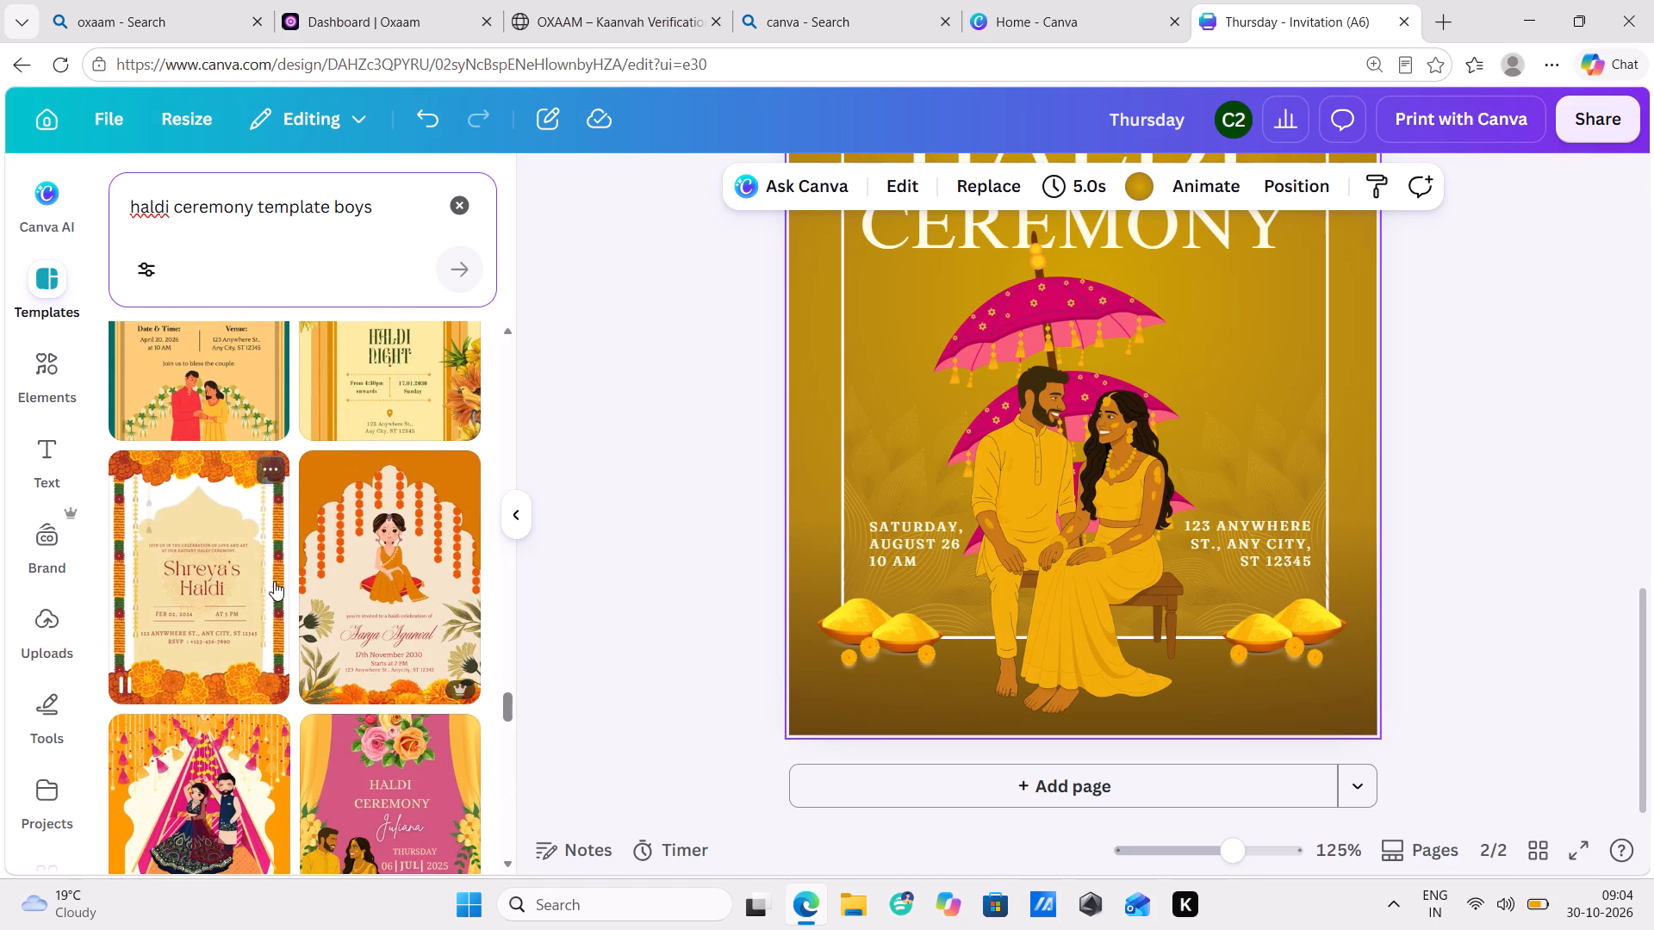
scroll(274, 581, "down", 2)
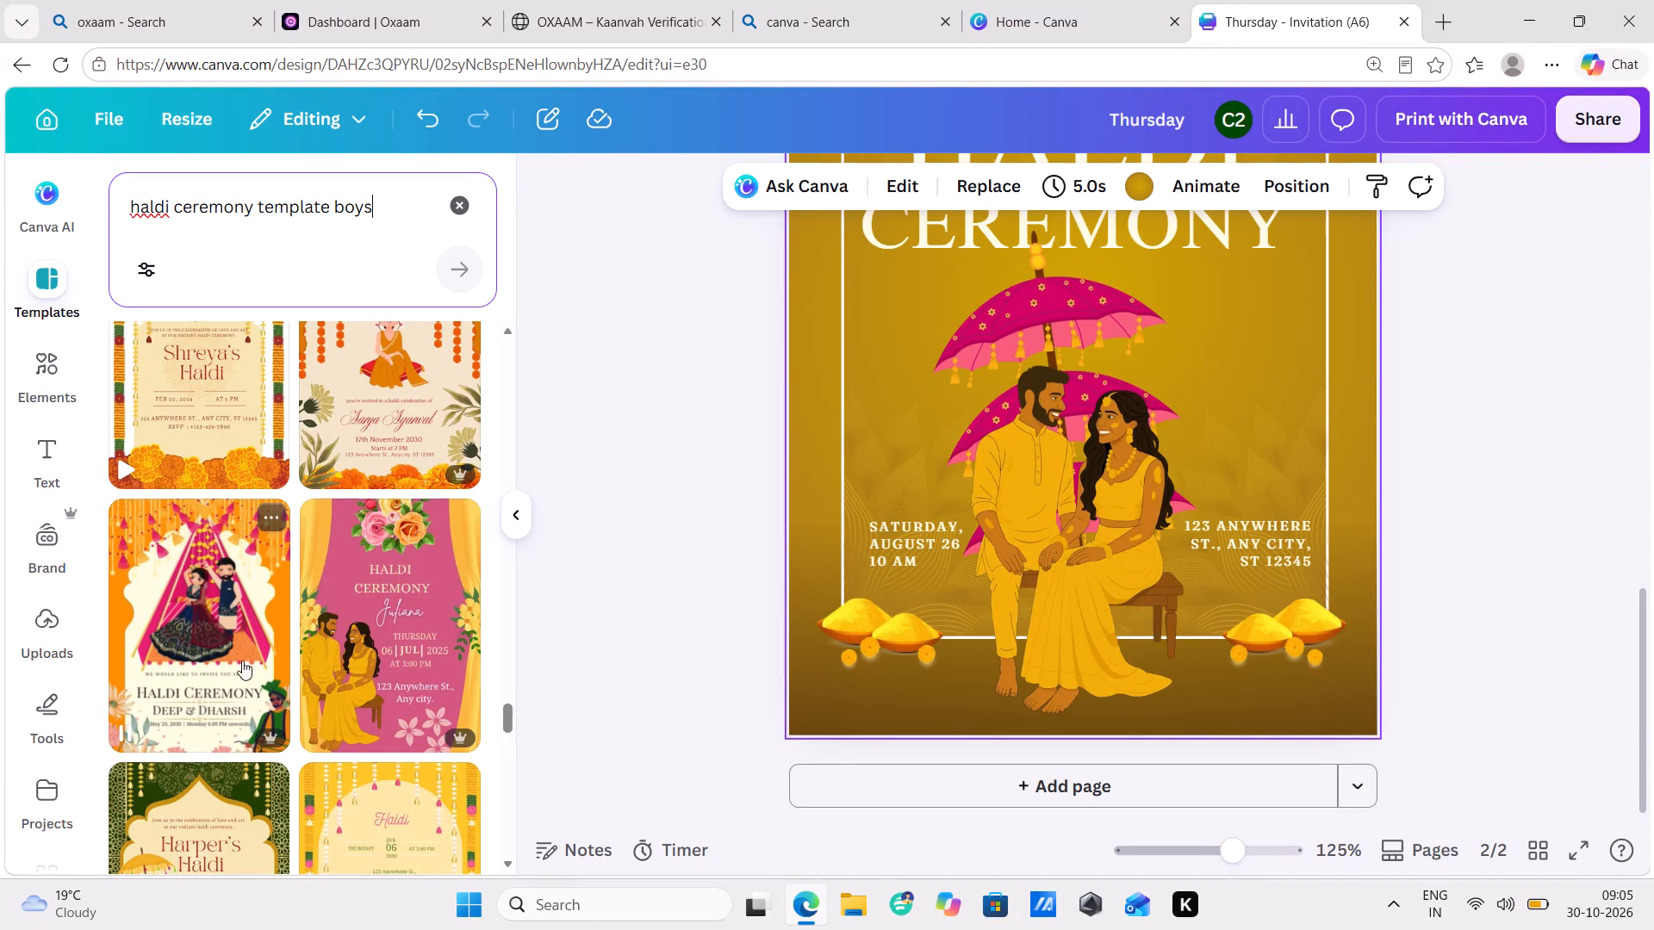
scroll(369, 615, "down", 4)
scroll(270, 602, "down", 3)
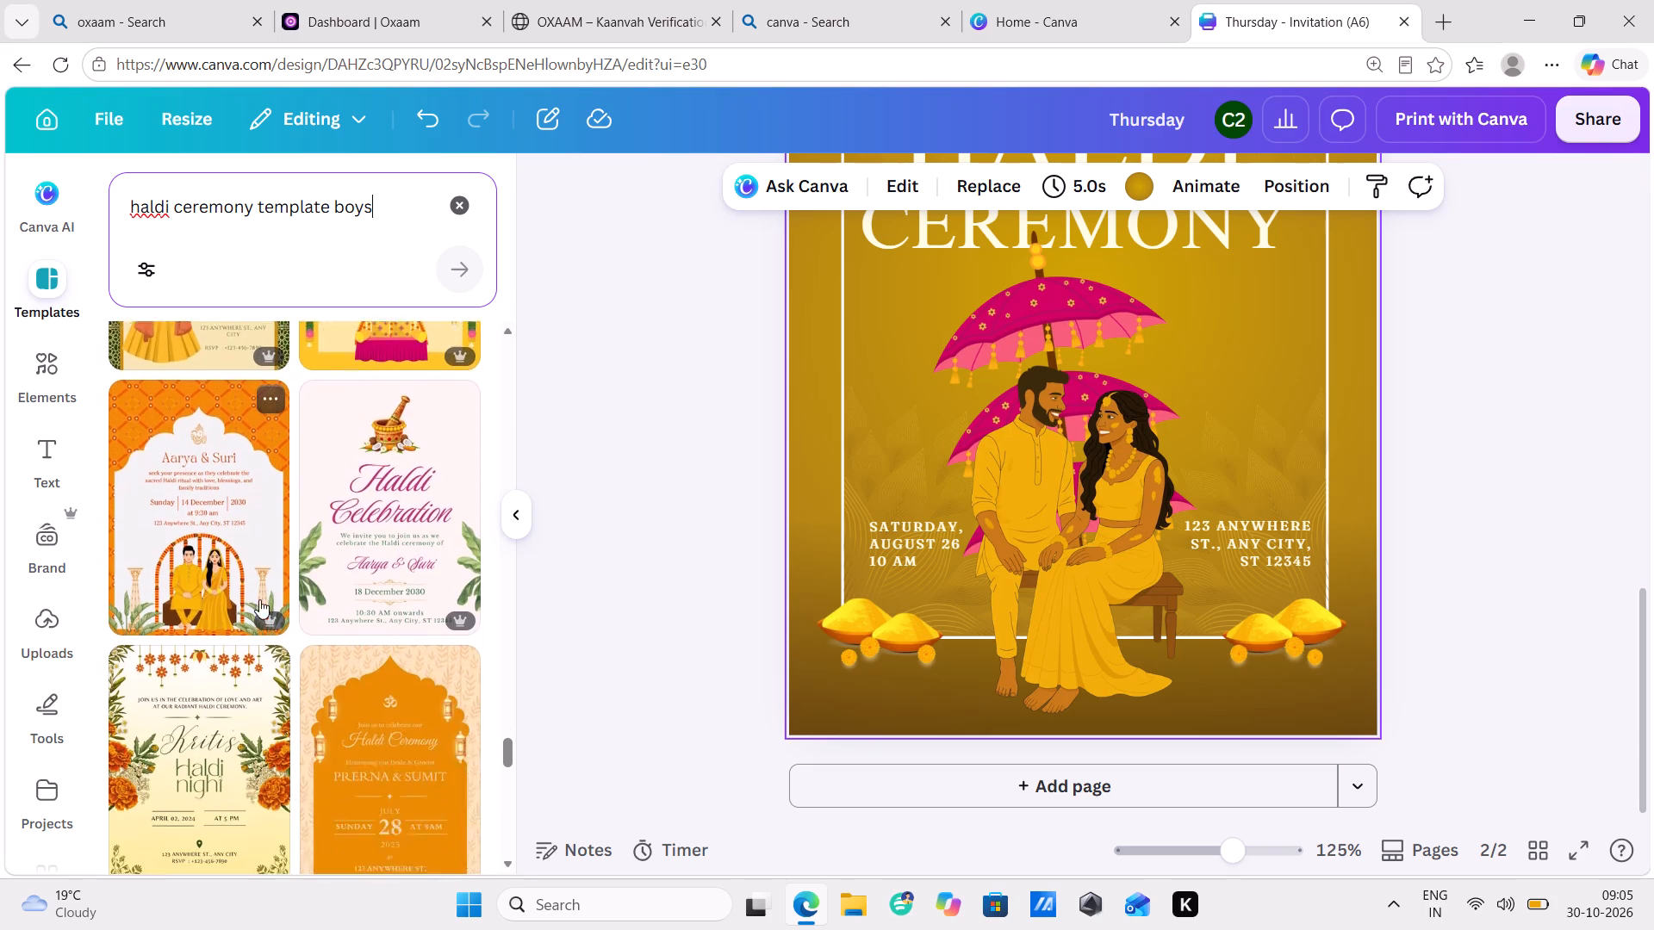
scroll(232, 585, "down", 5)
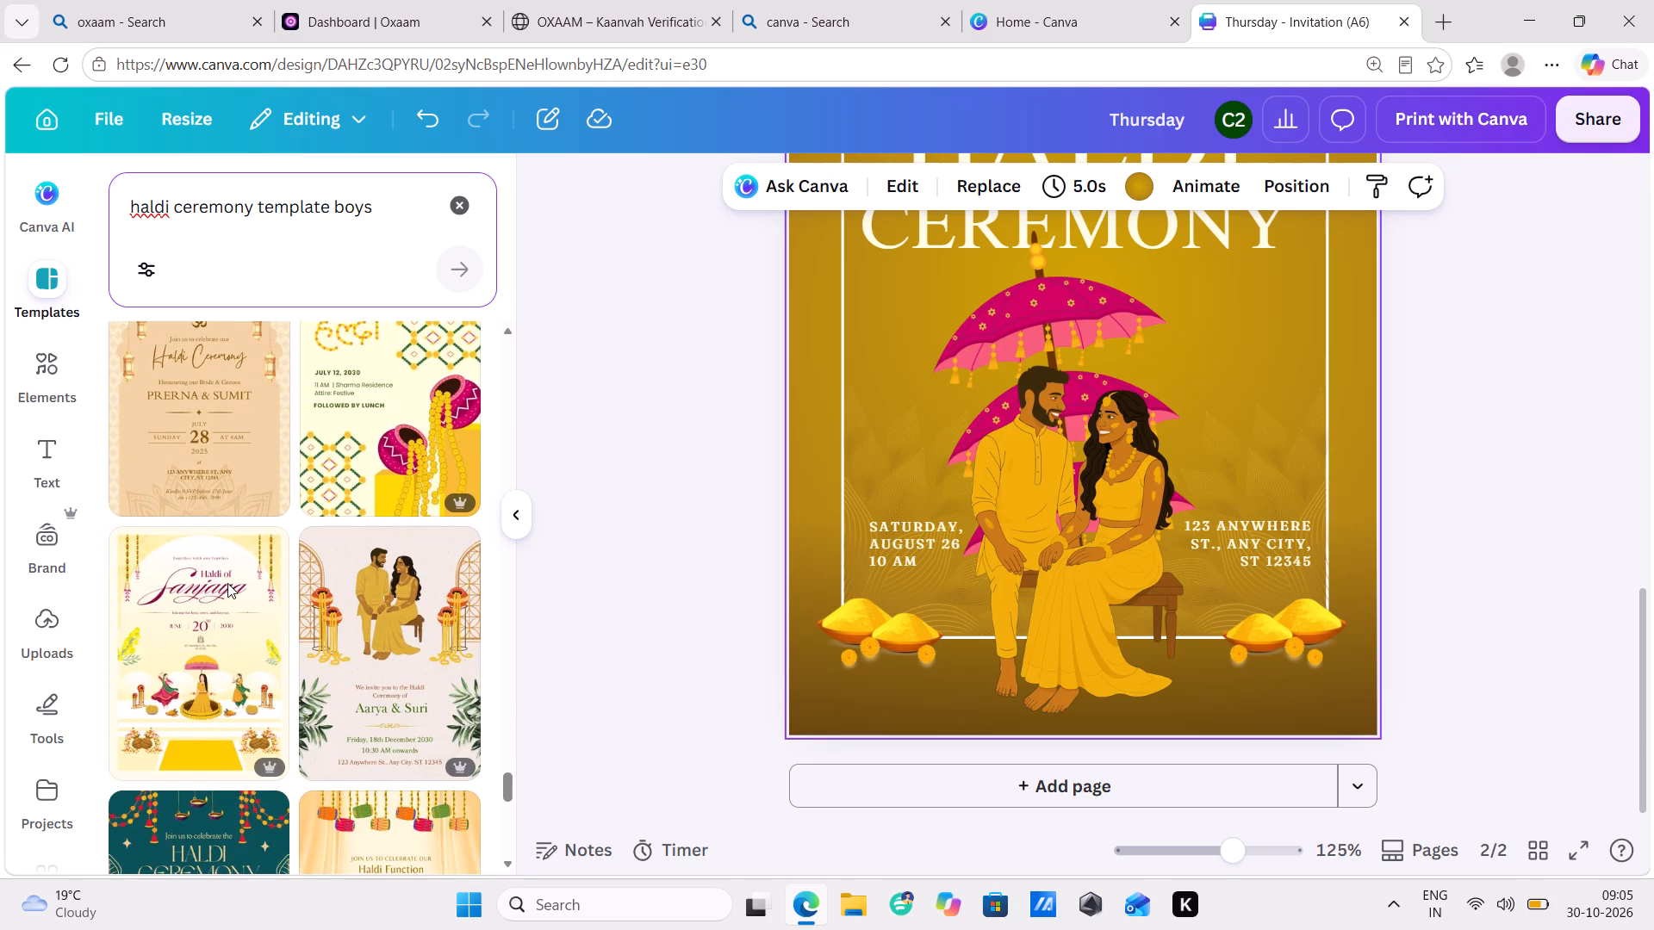
scroll(227, 583, "down", 4)
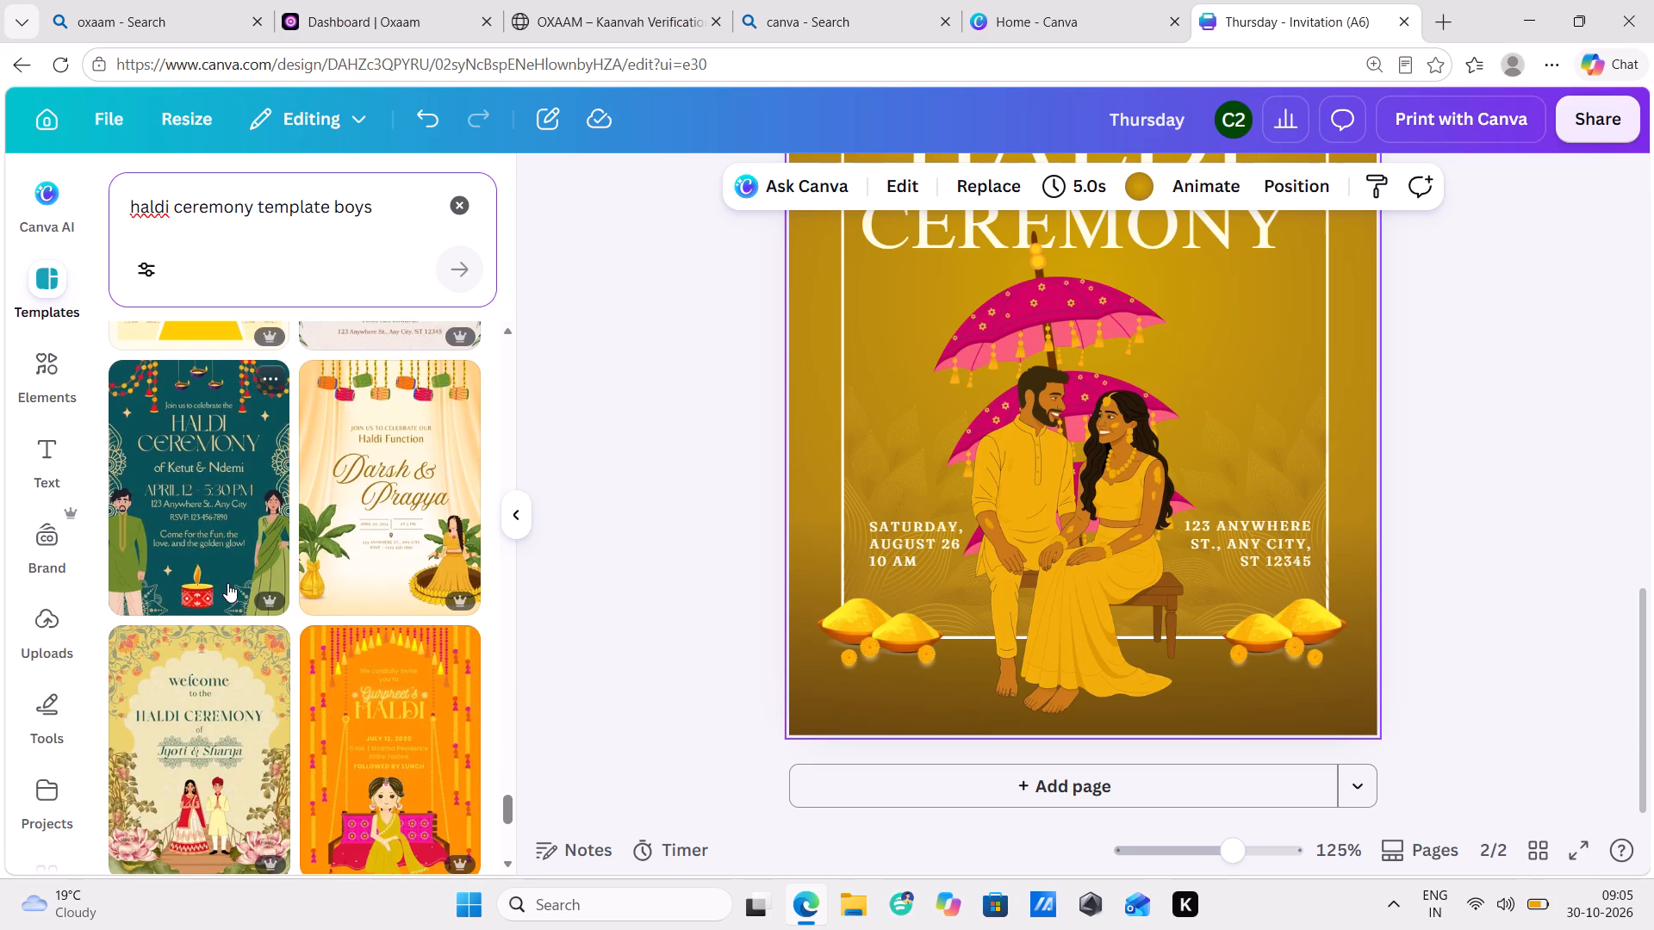
scroll(227, 583, "down", 3)
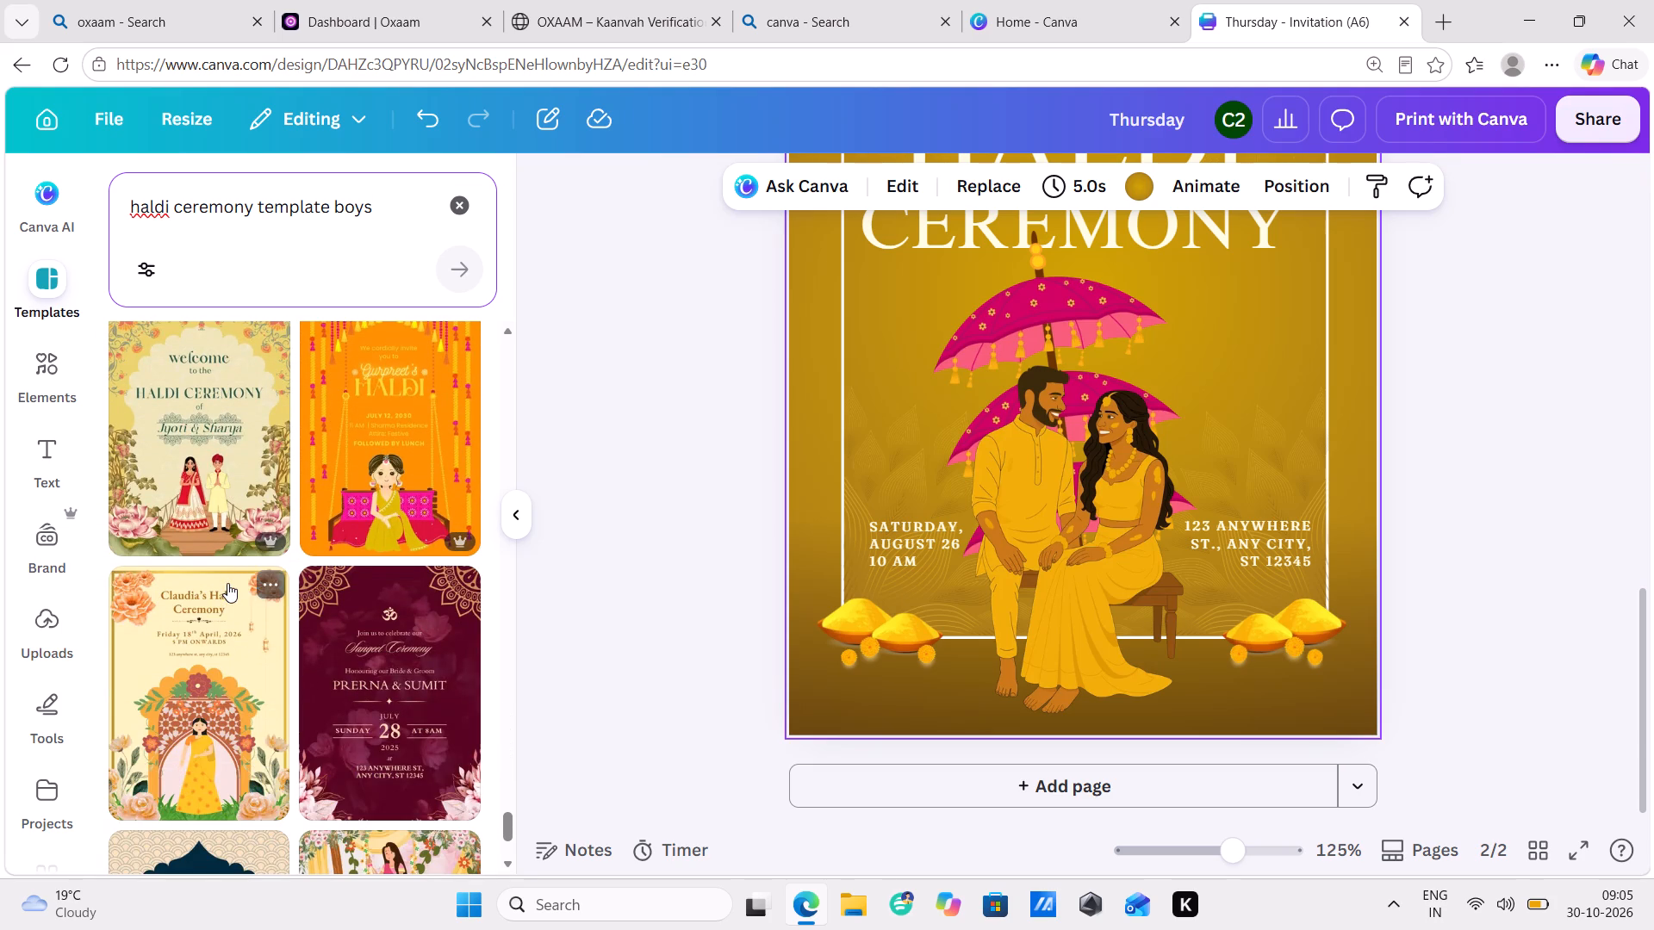
scroll(281, 543, "up", 17)
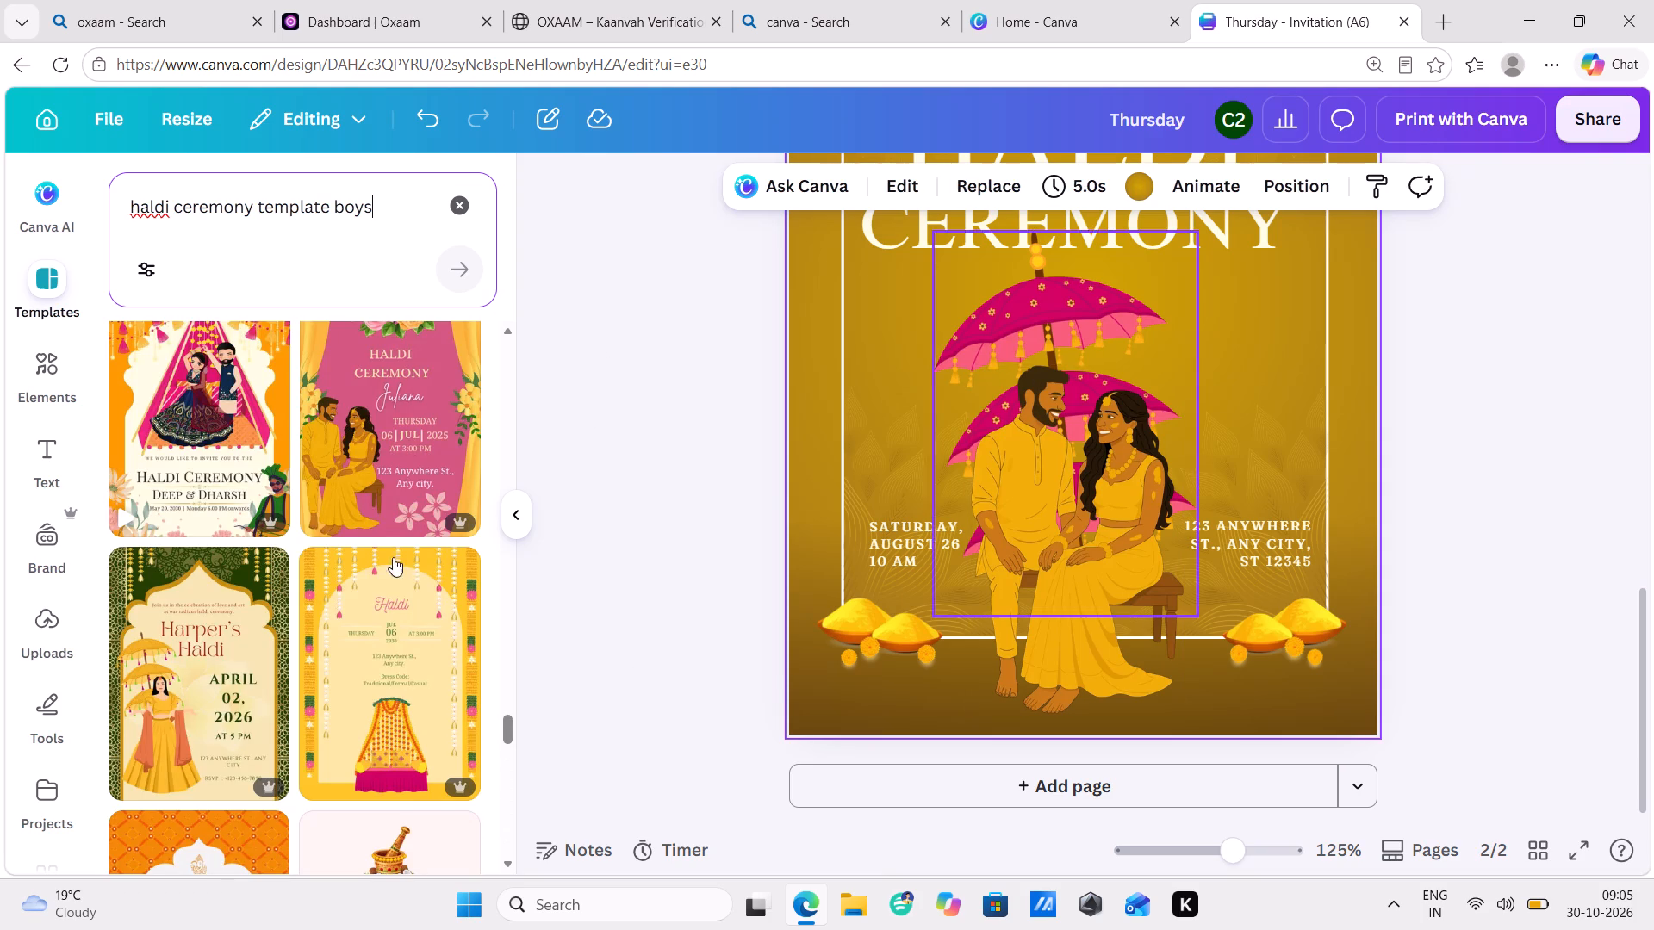
scroll(134, 575, "up", 6)
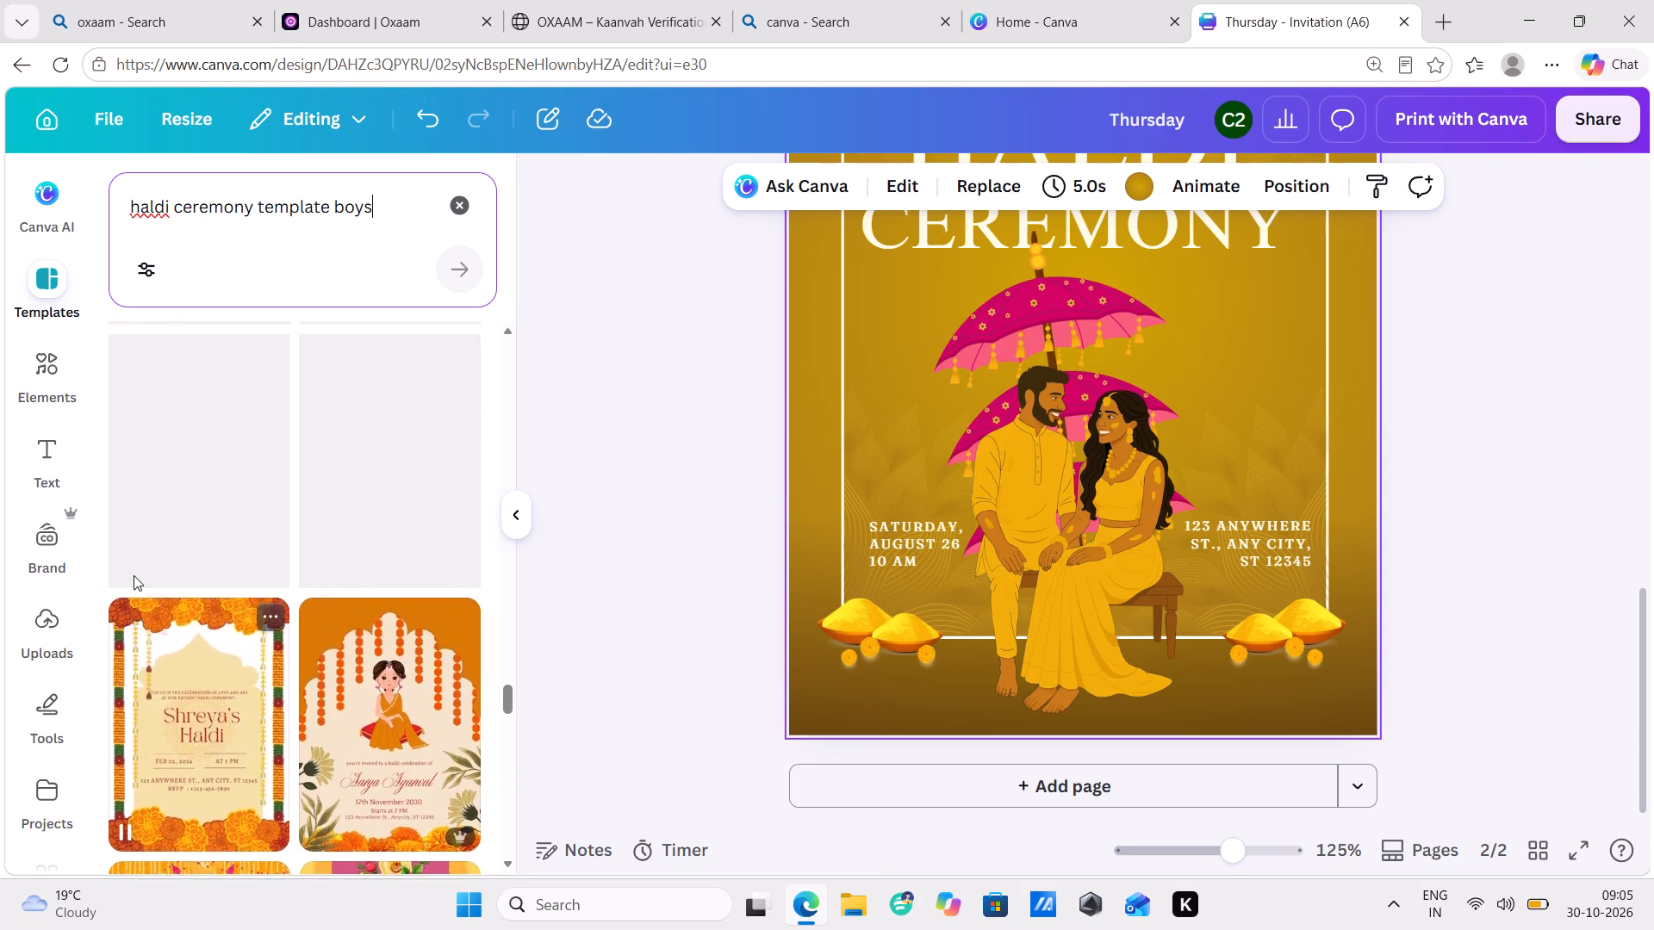
scroll(254, 554, "up", 3)
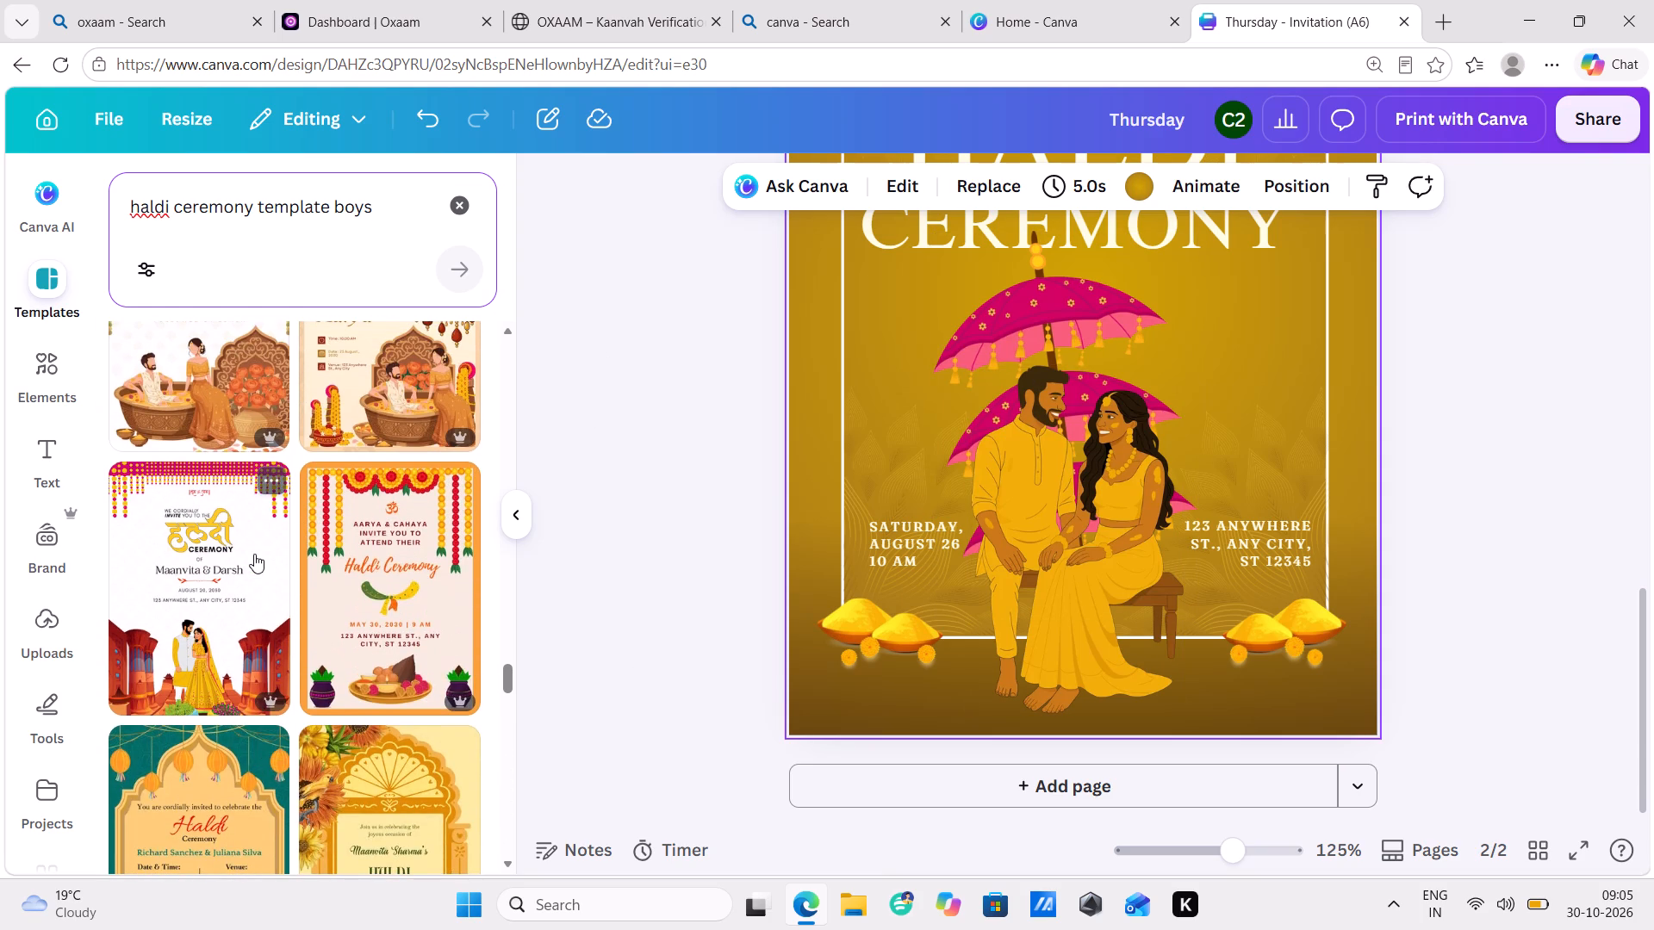
scroll(254, 554, "up", 3)
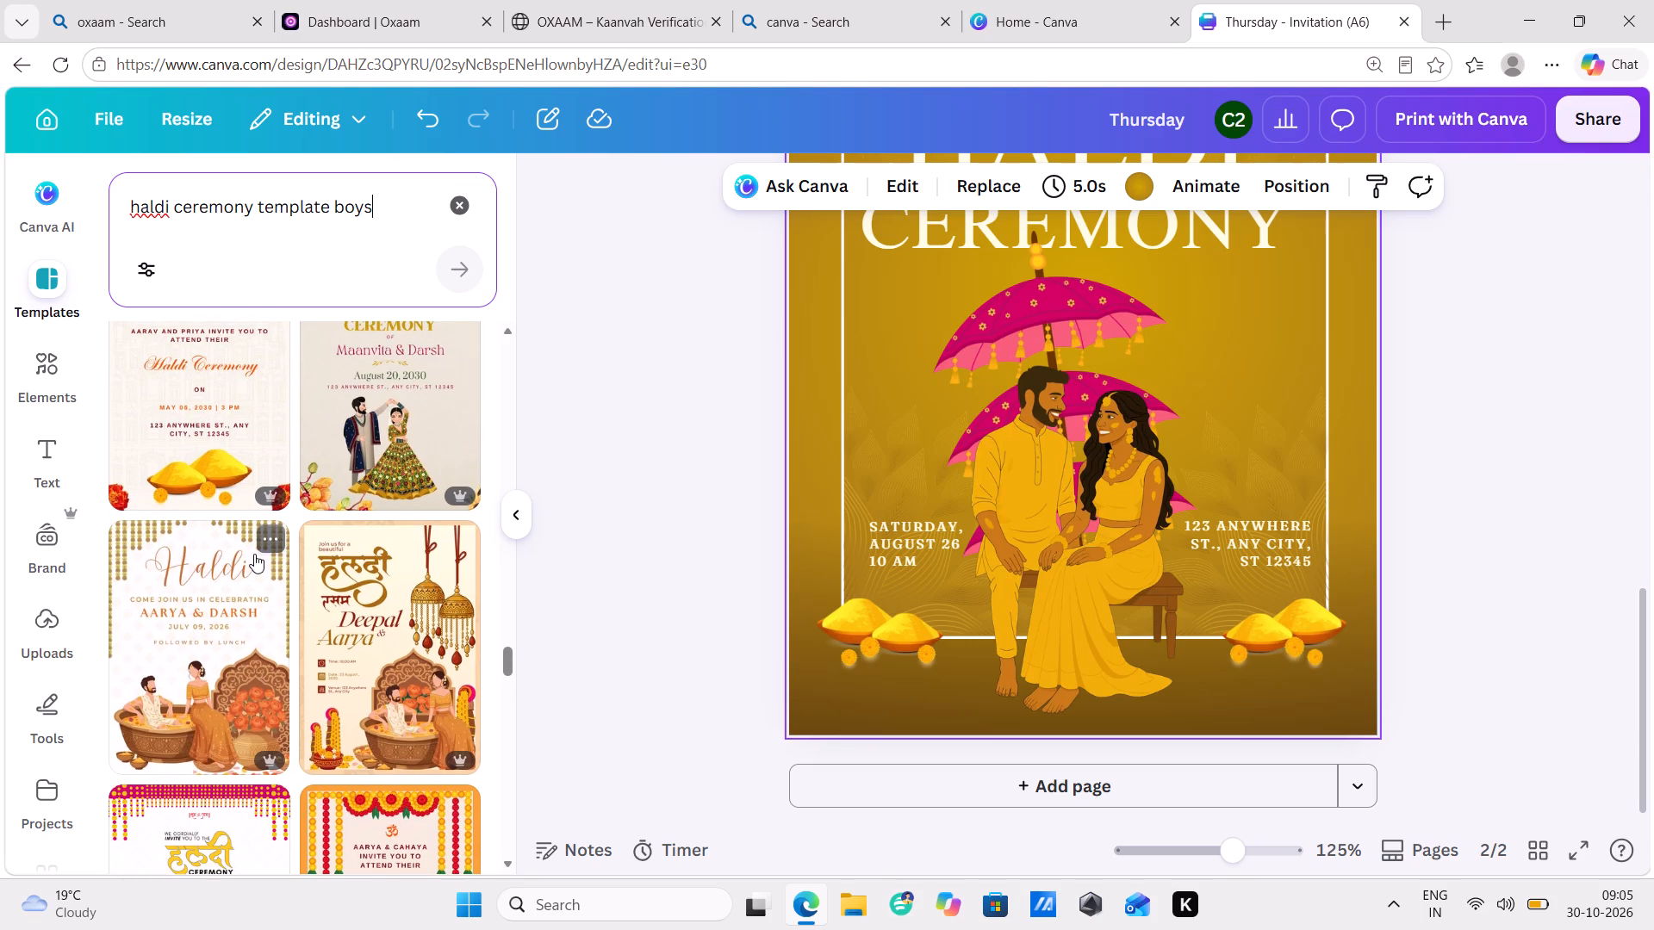
scroll(218, 698, "up", 1)
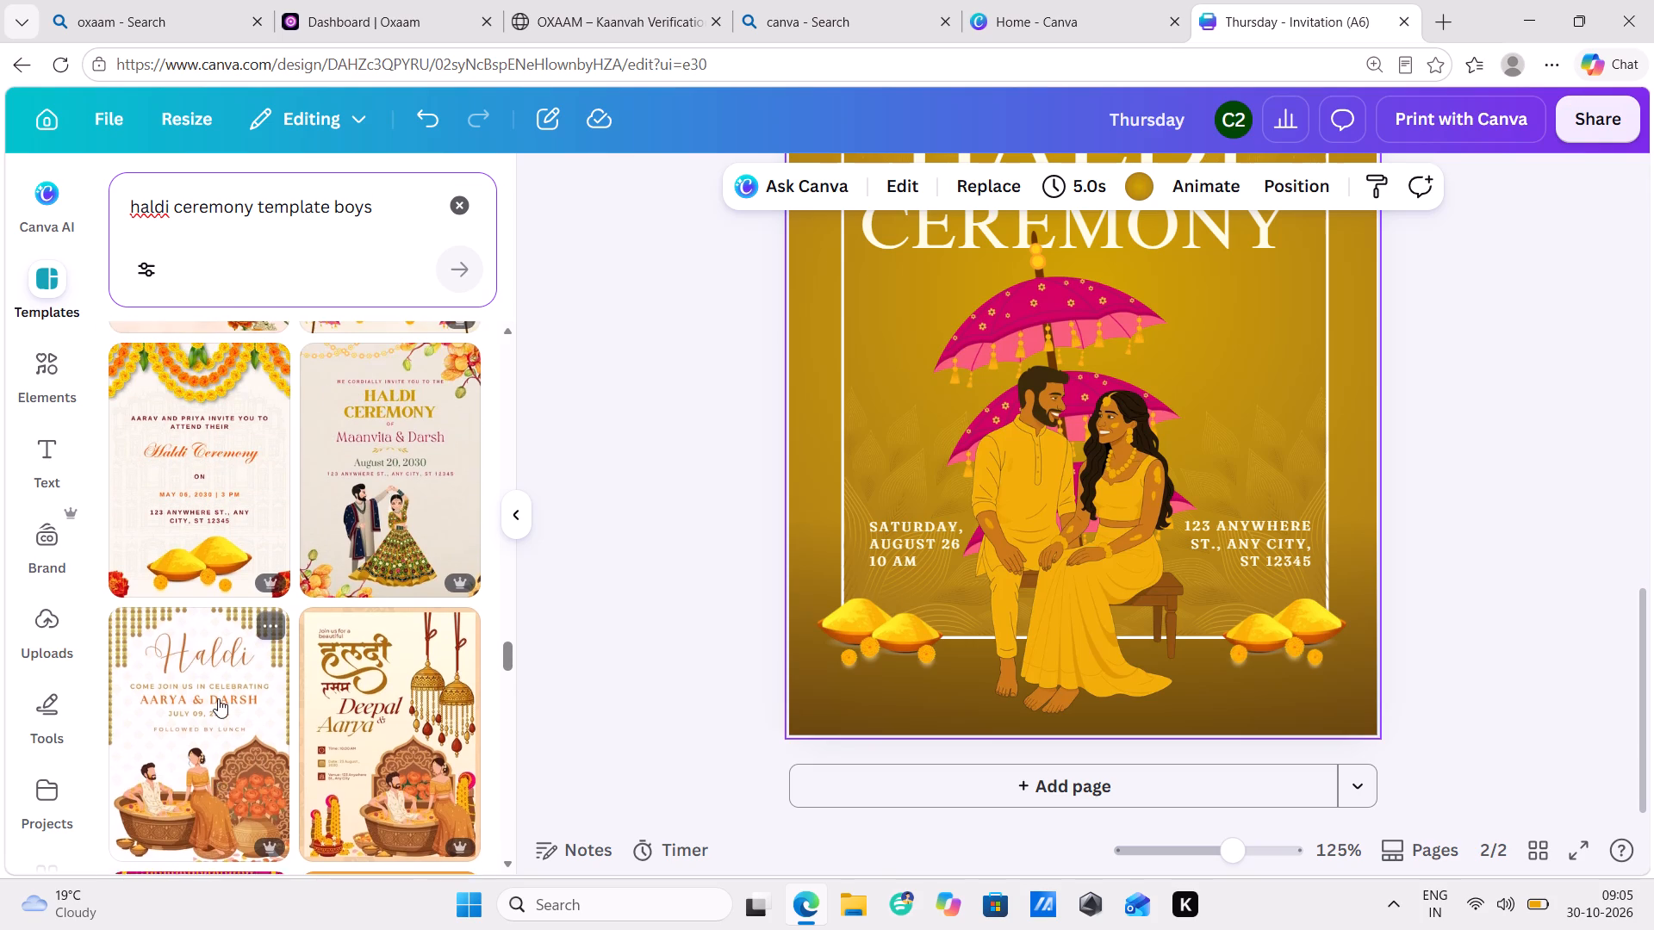
scroll(218, 698, "up", 8)
scroll(218, 697, "down", 5)
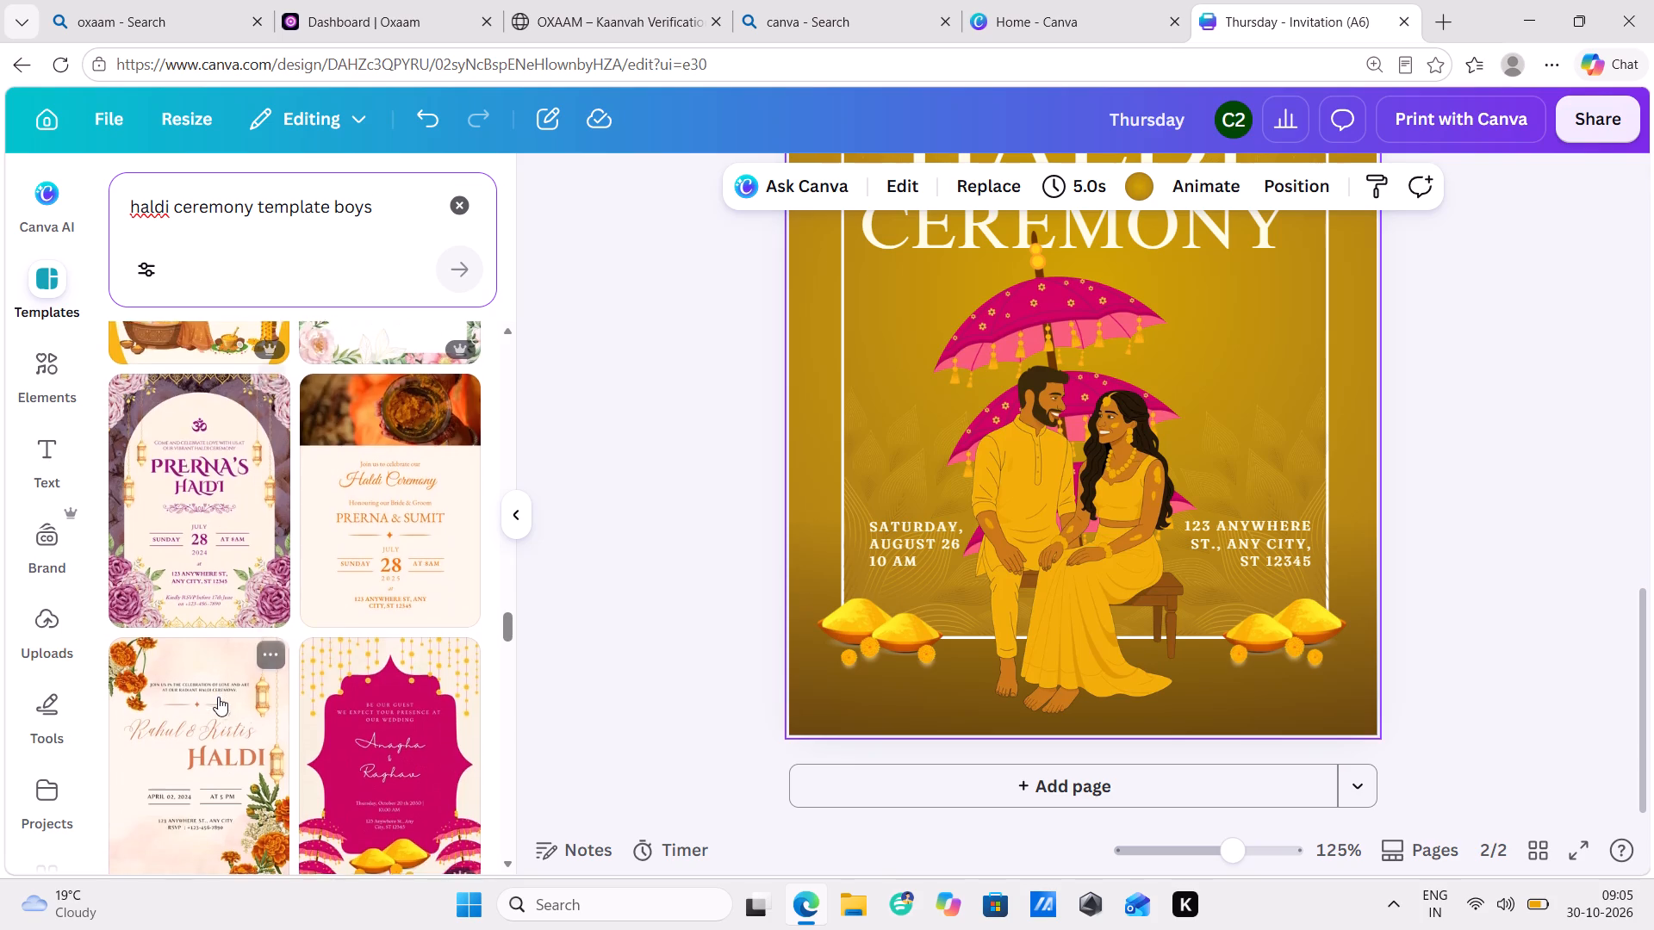
scroll(218, 697, "down", 2)
scroll(218, 697, "up", 3)
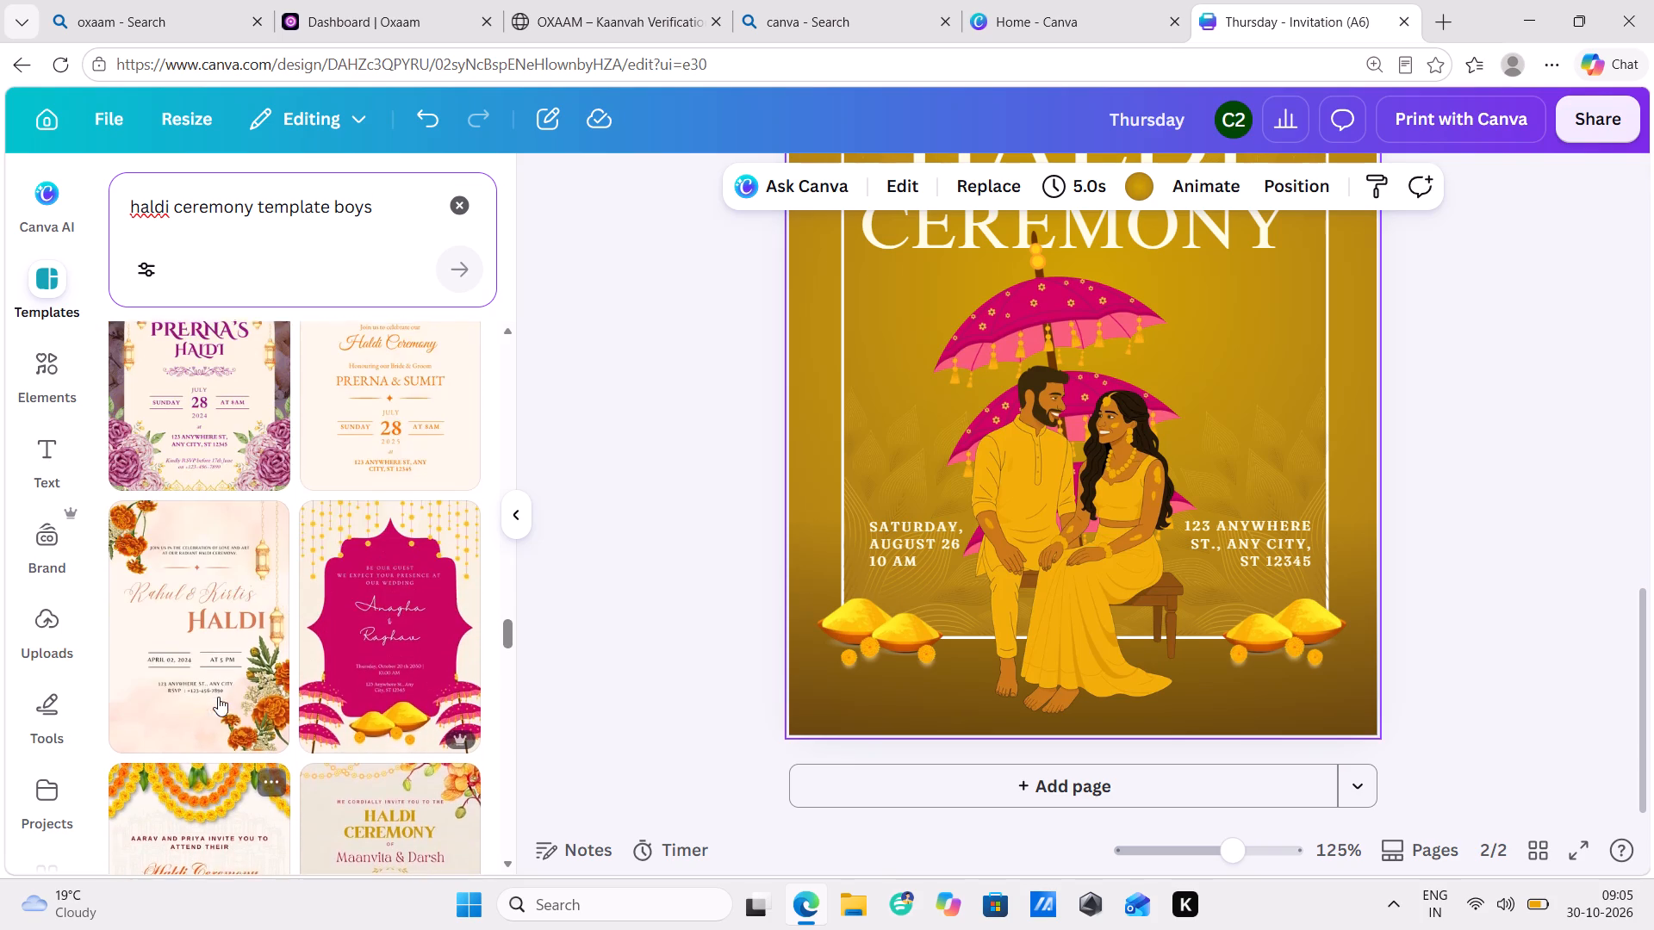
scroll(218, 697, "up", 6)
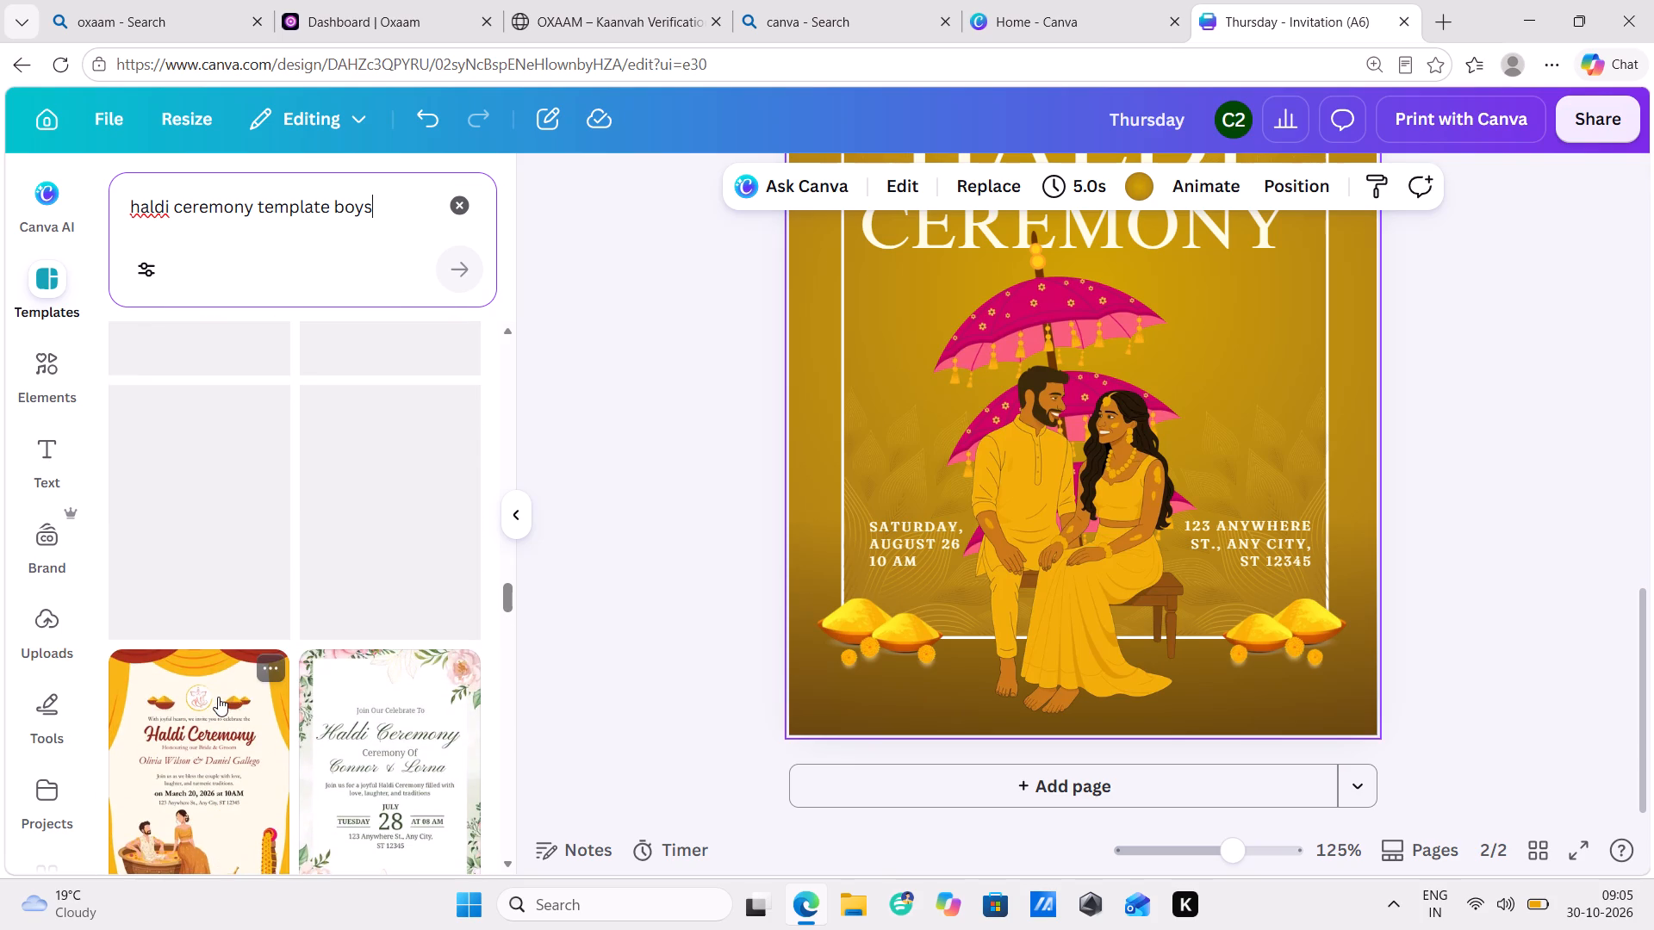
scroll(218, 697, "down", 2)
scroll(218, 697, "up", 4)
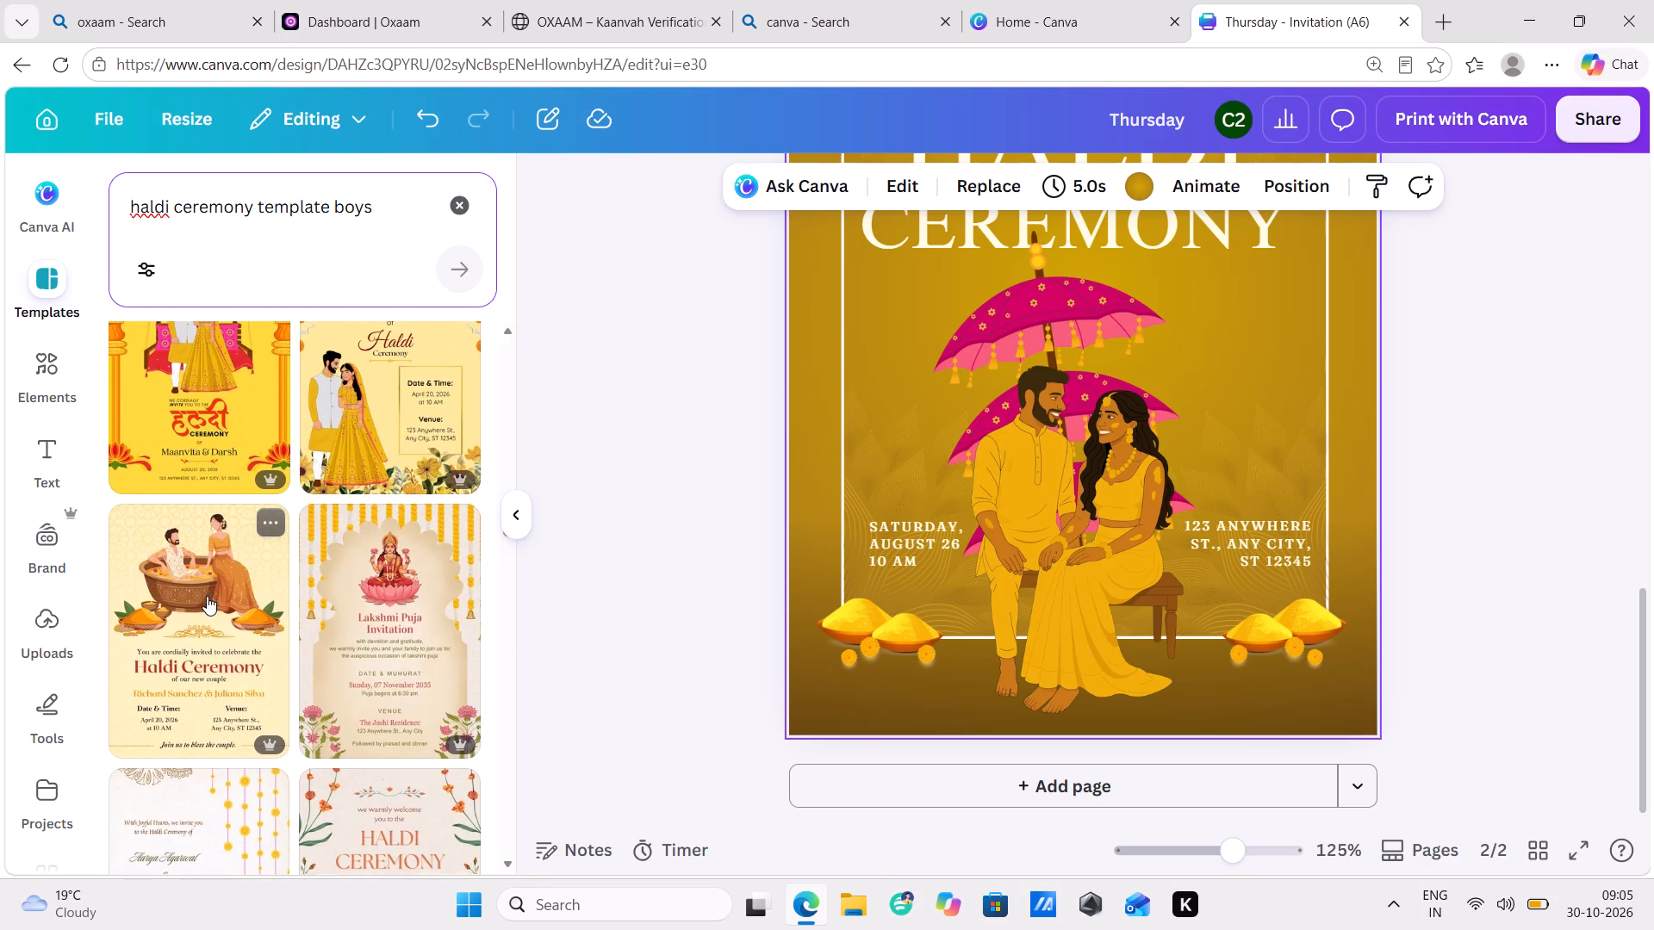
scroll(207, 596, "up", 2)
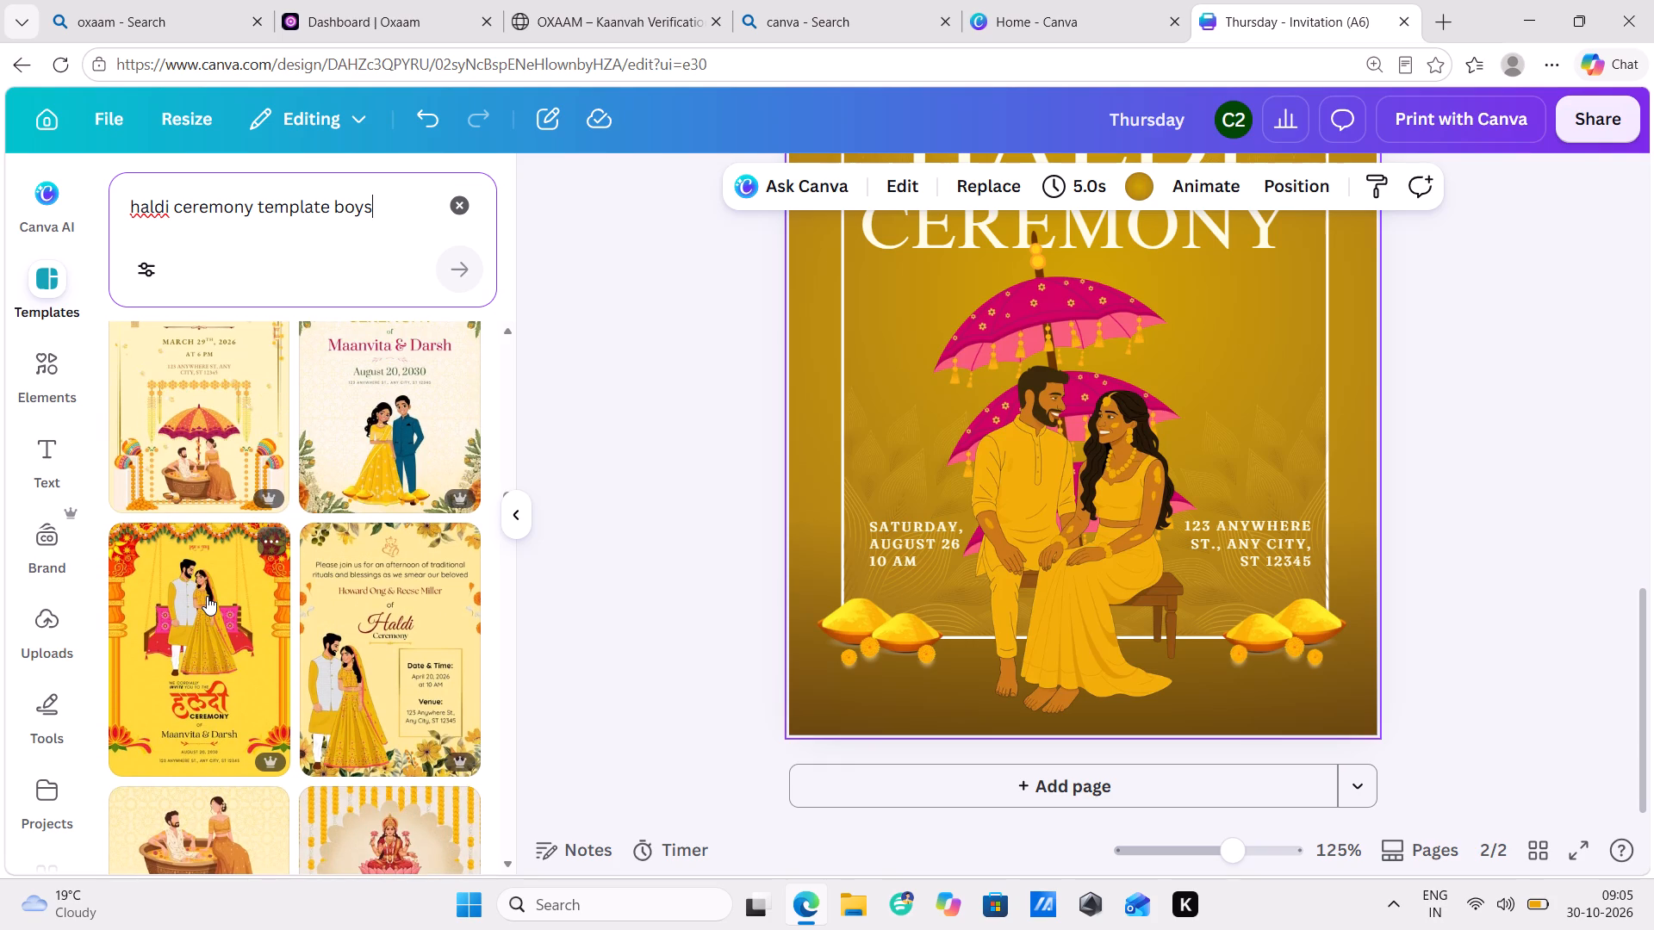
scroll(207, 596, "up", 1)
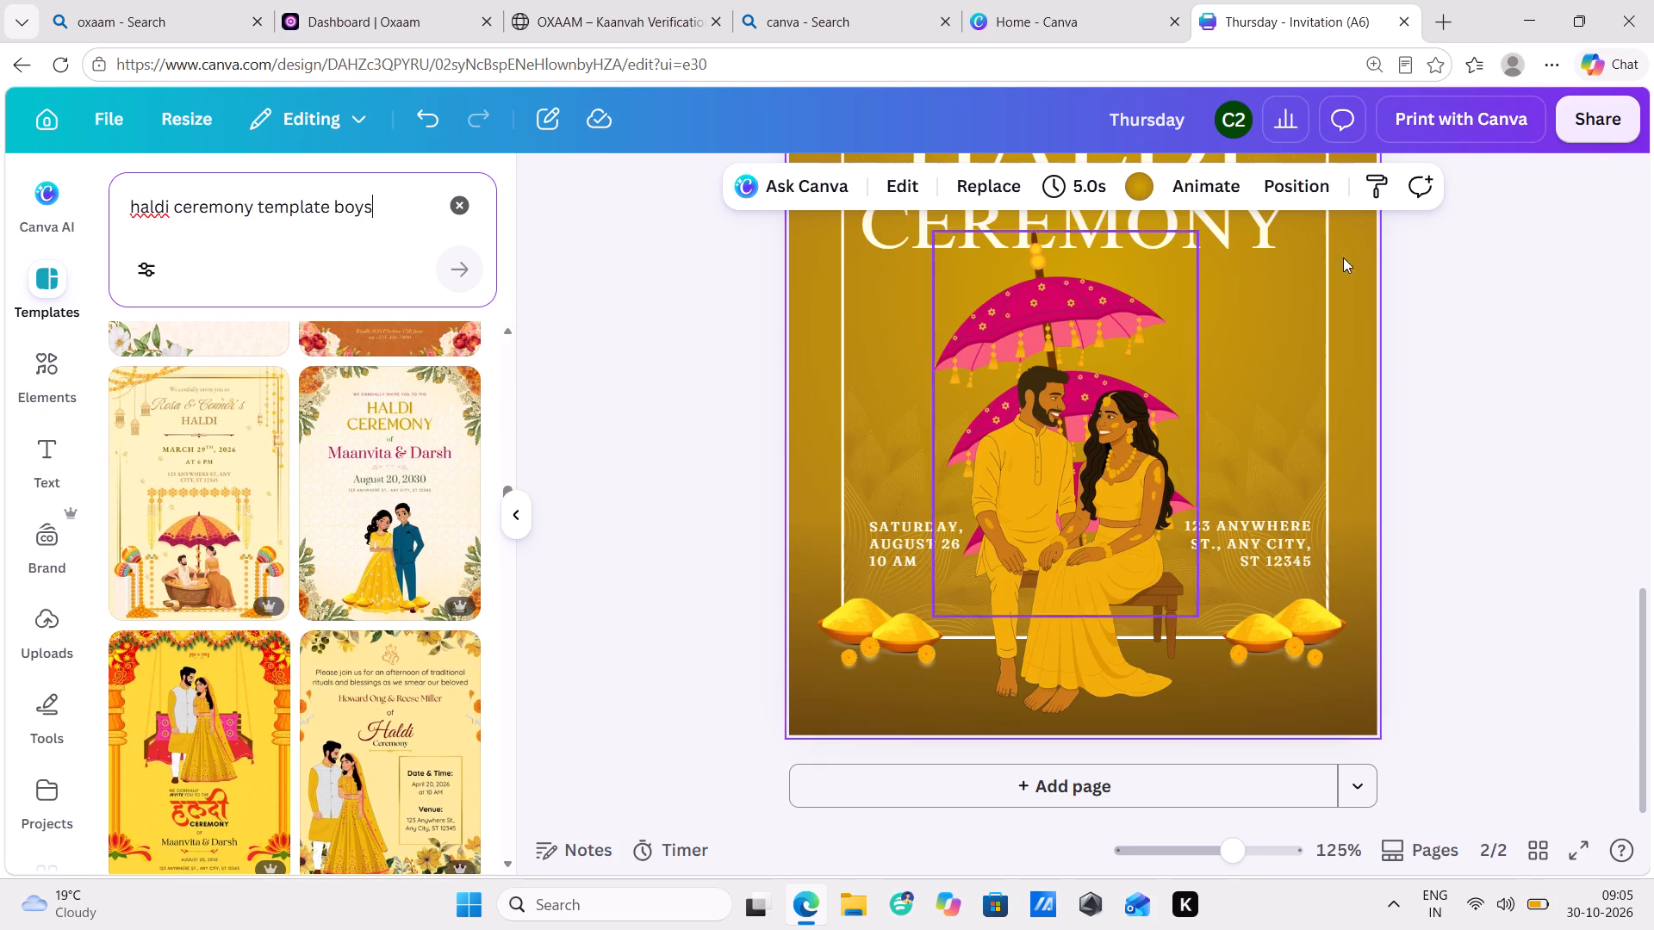
Replace page 2's design with the cream floral Haldi Ceremony template showing a couple in a yellow lehenga and blue suit.
scroll(1376, 294, "up", 1)
left_click_drag(366, 485, 431, 472)
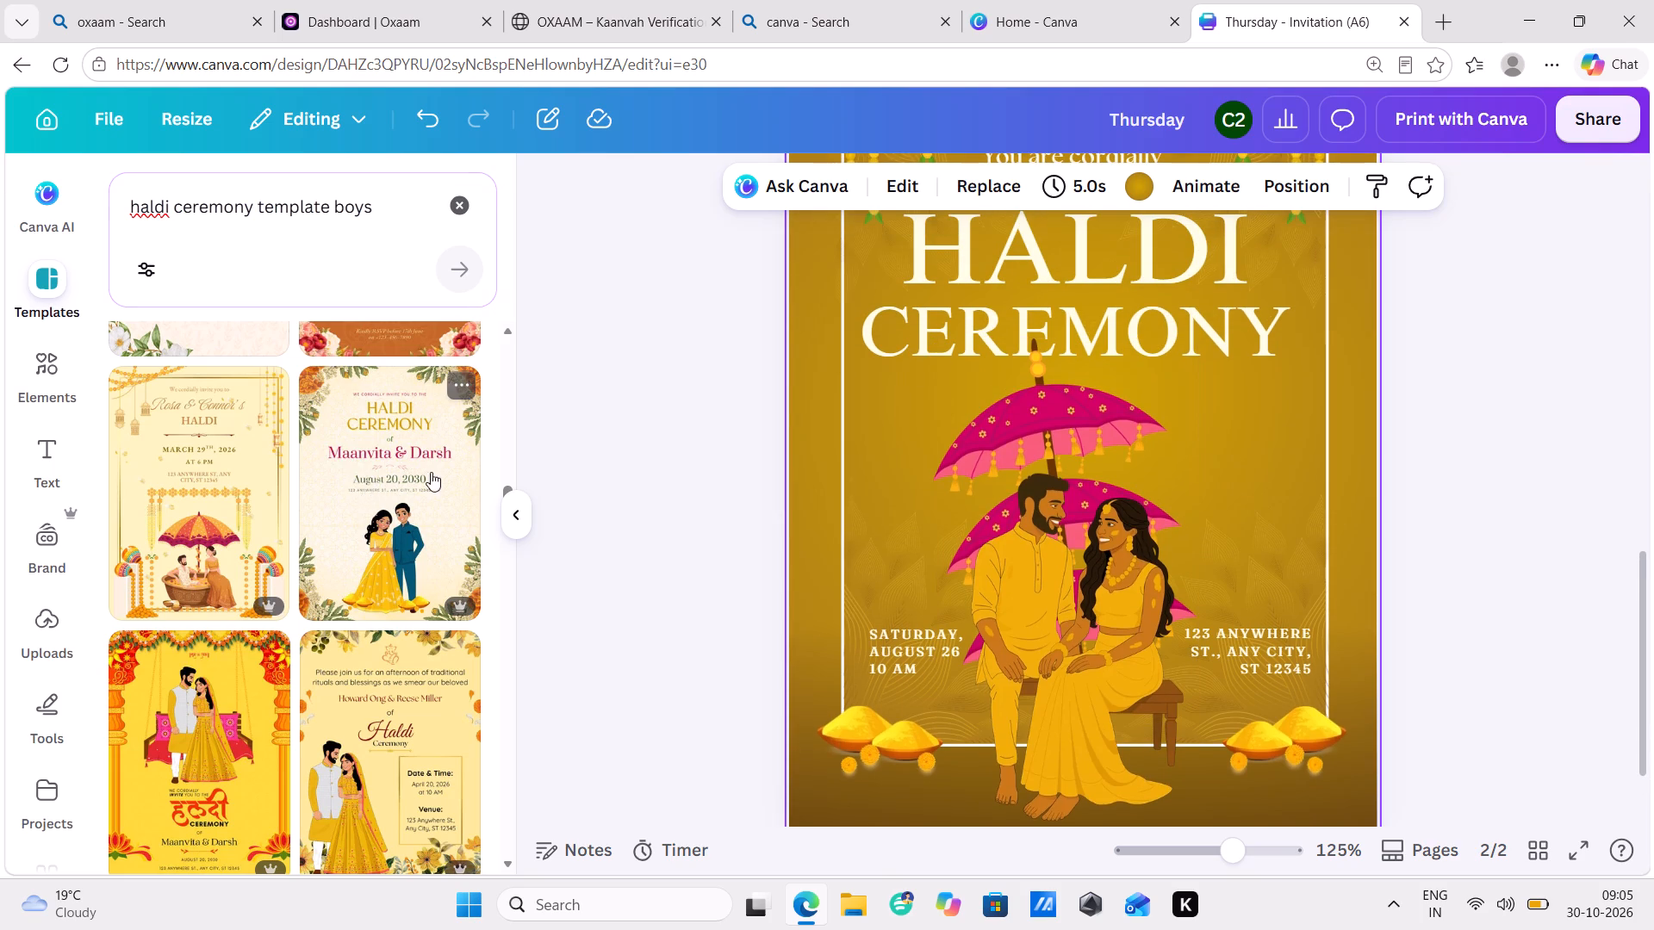
left_click_drag(431, 472, 922, 385)
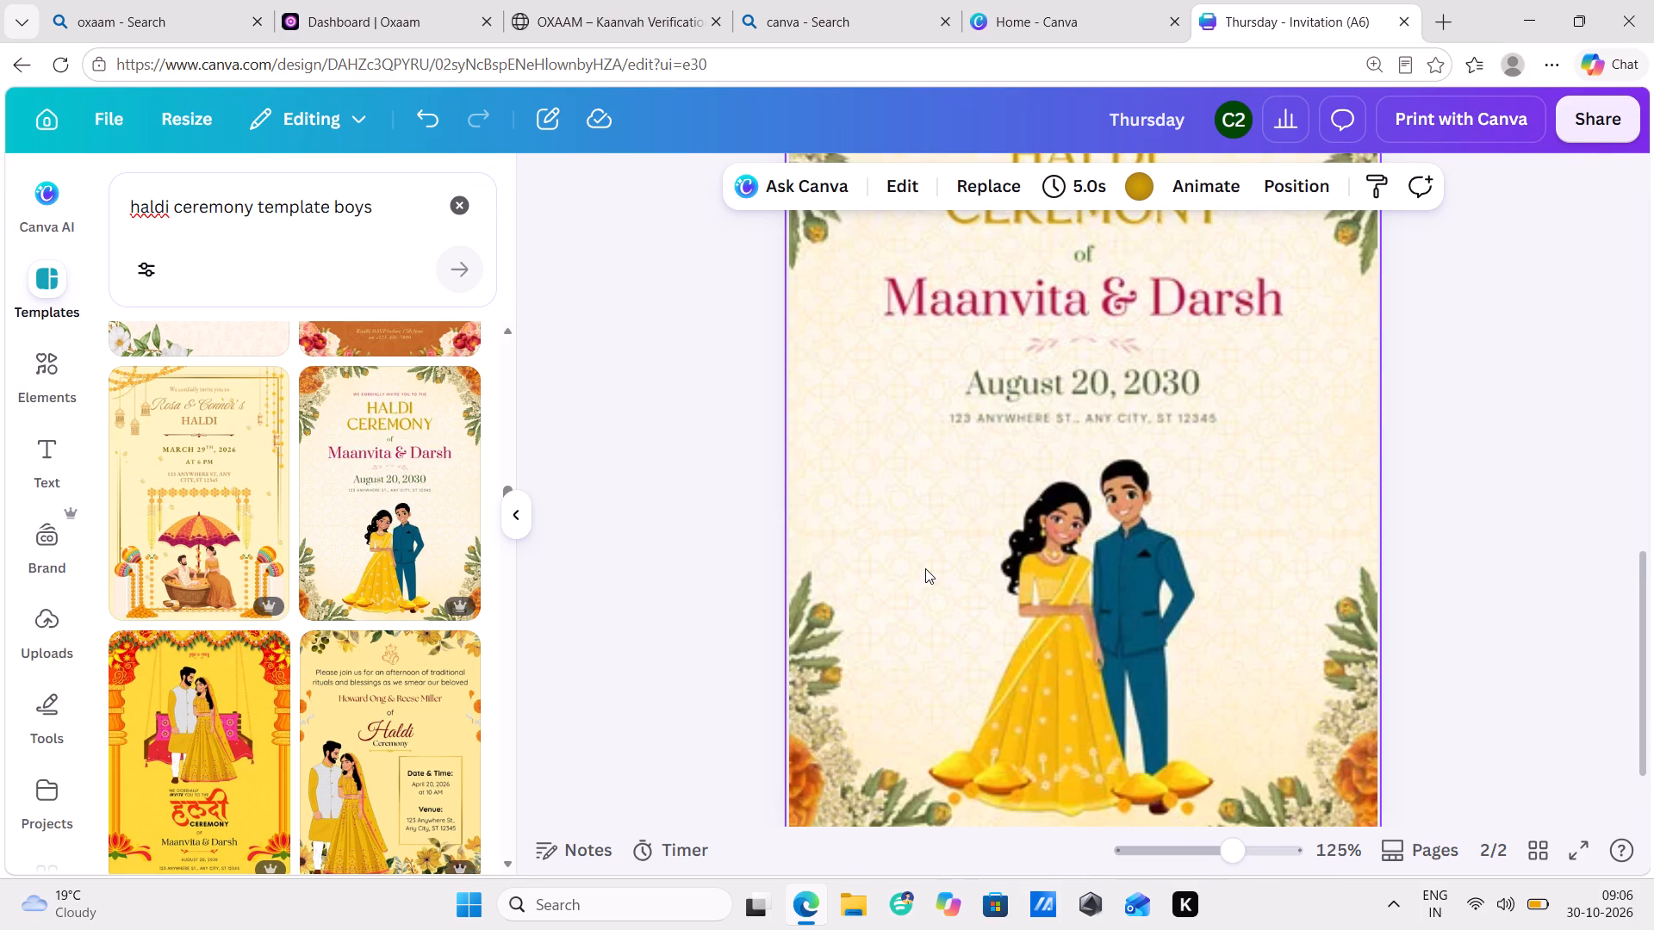
Replace the couple names "Maanvita & Darsh" on the Haldi Ceremony page with "ANKIT".
scroll(925, 568, "up", 3)
scroll(973, 557, "down", 2)
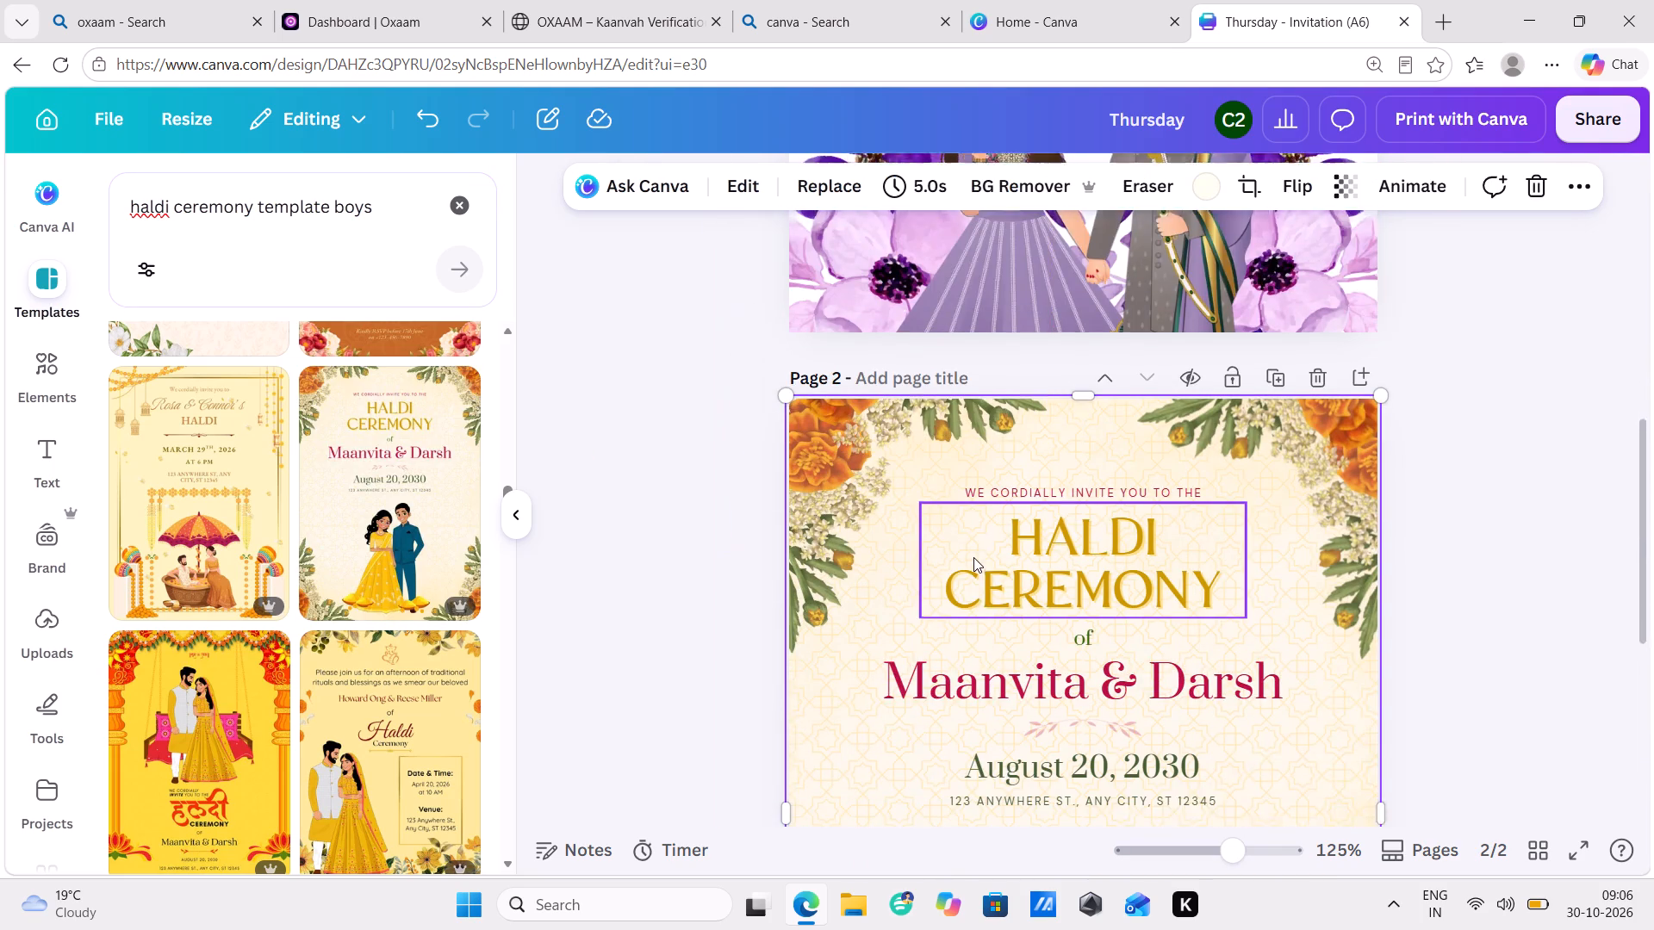
scroll(973, 557, "down", 1)
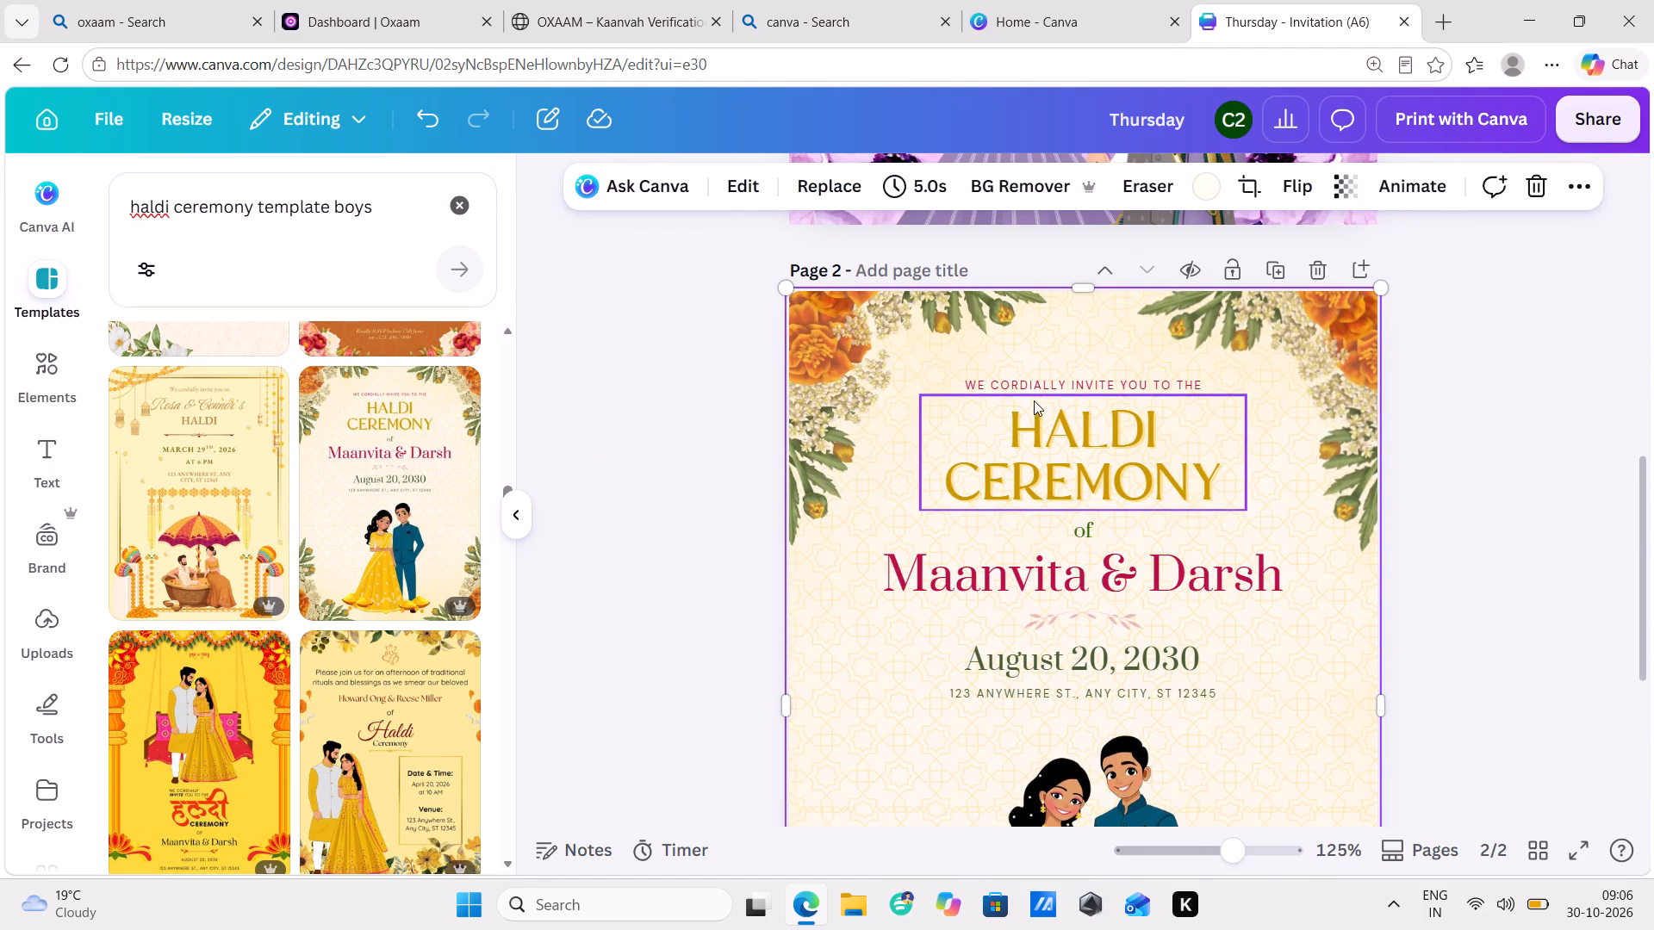
scroll(1054, 528, "down", 1)
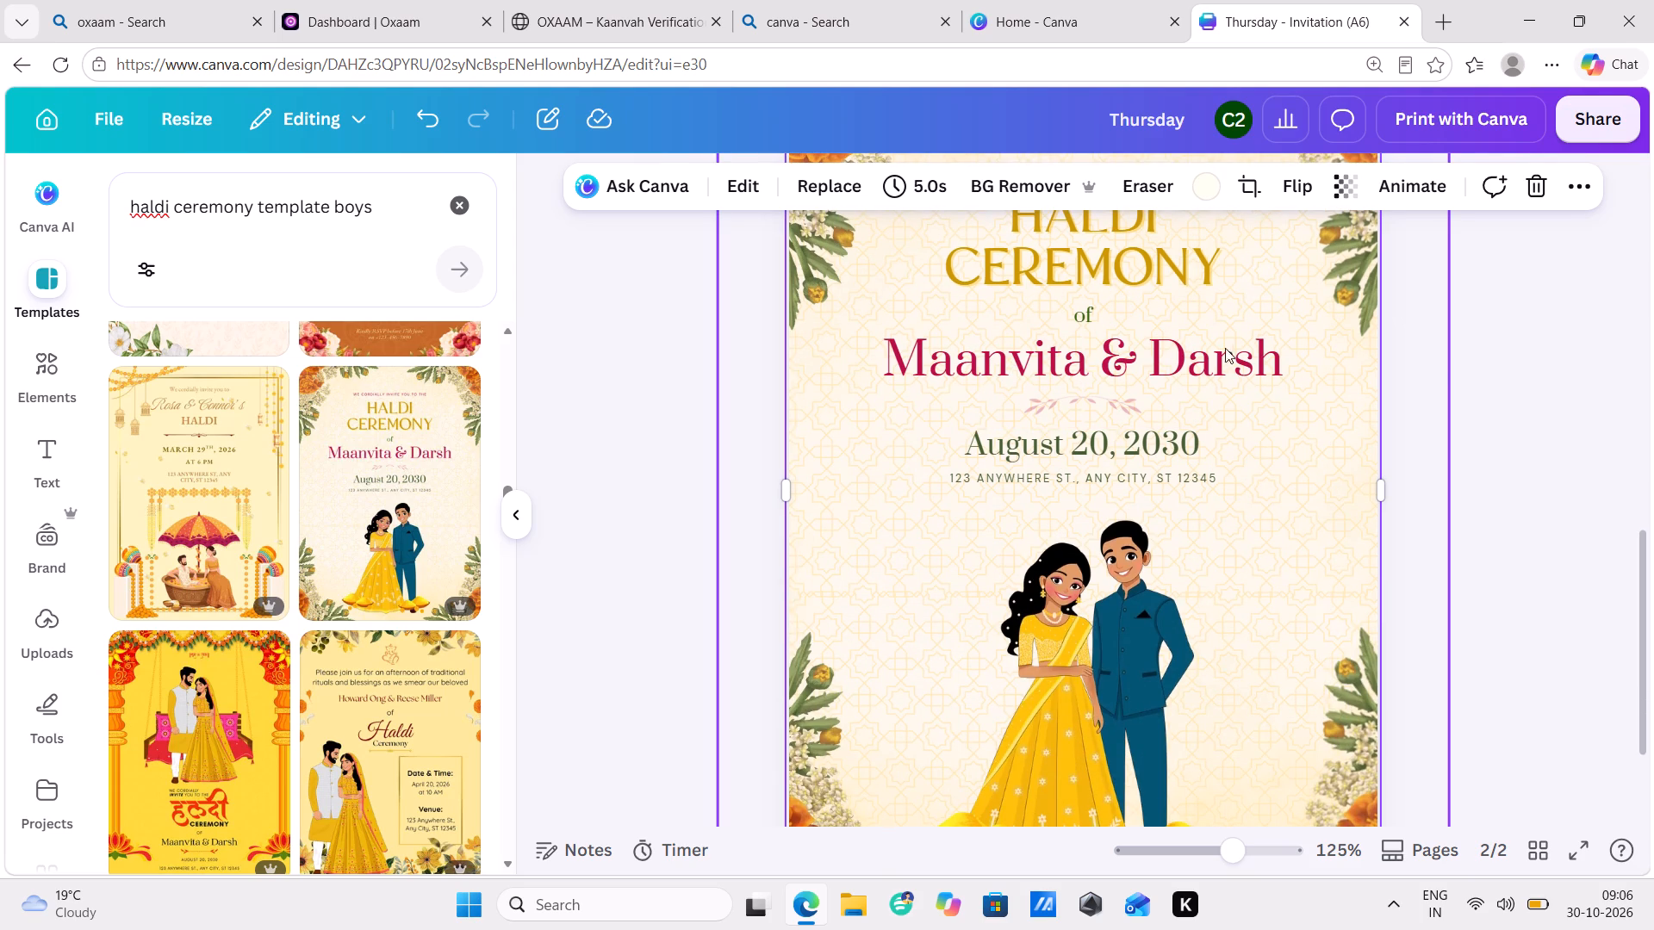
double_click(1183, 359)
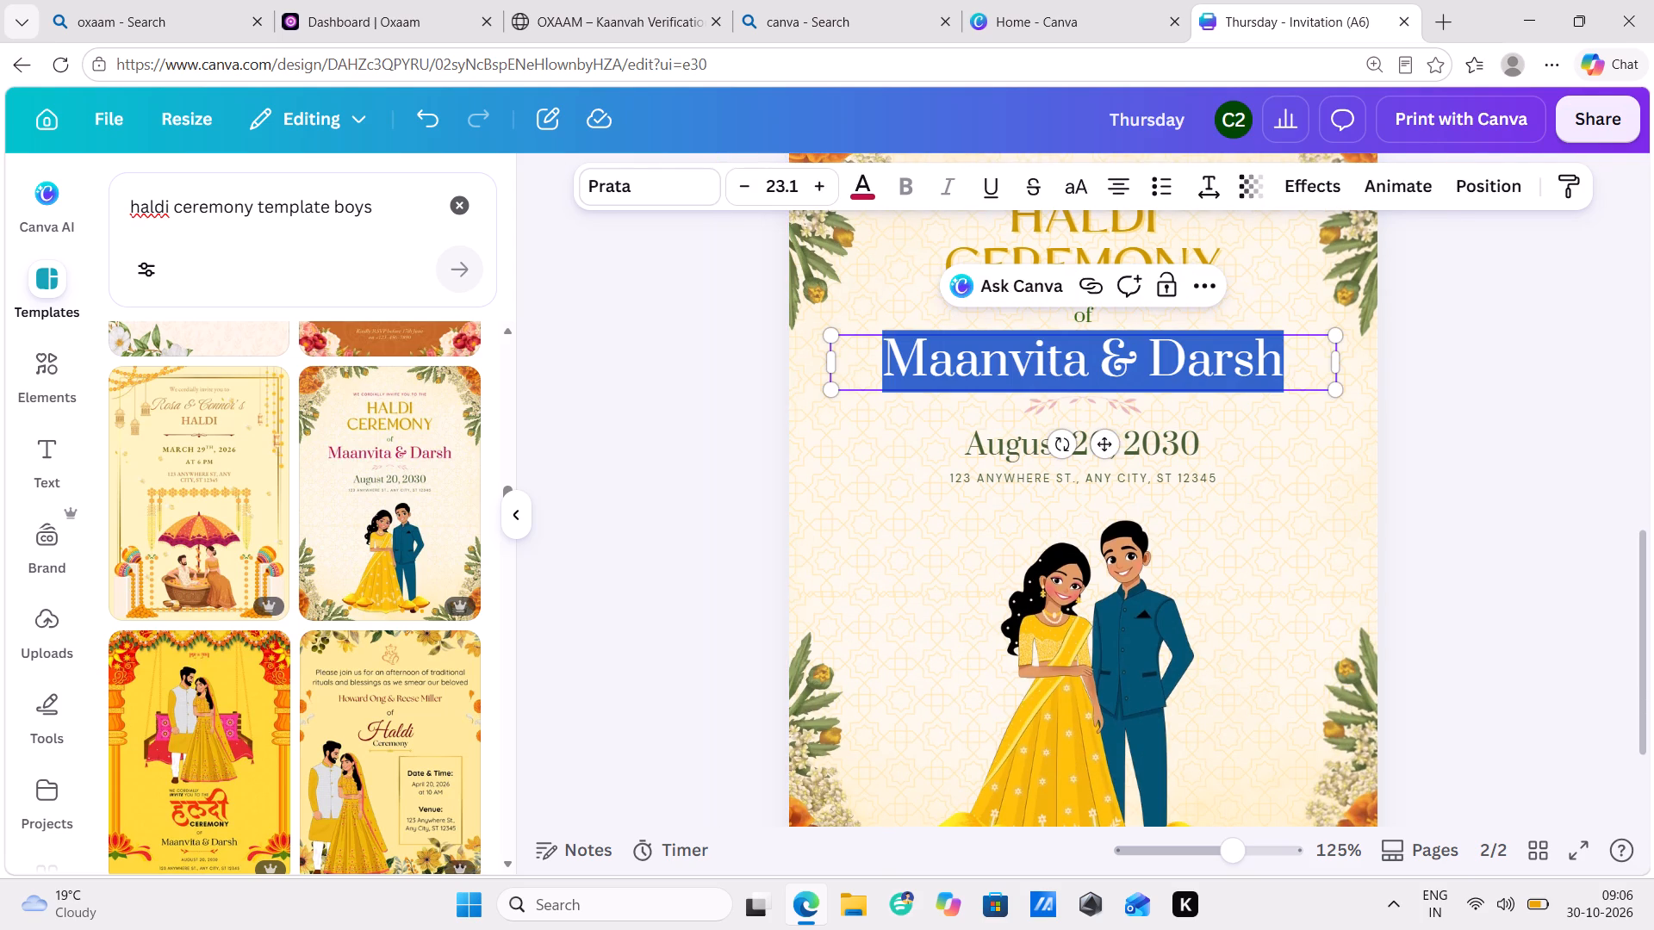
key("a")
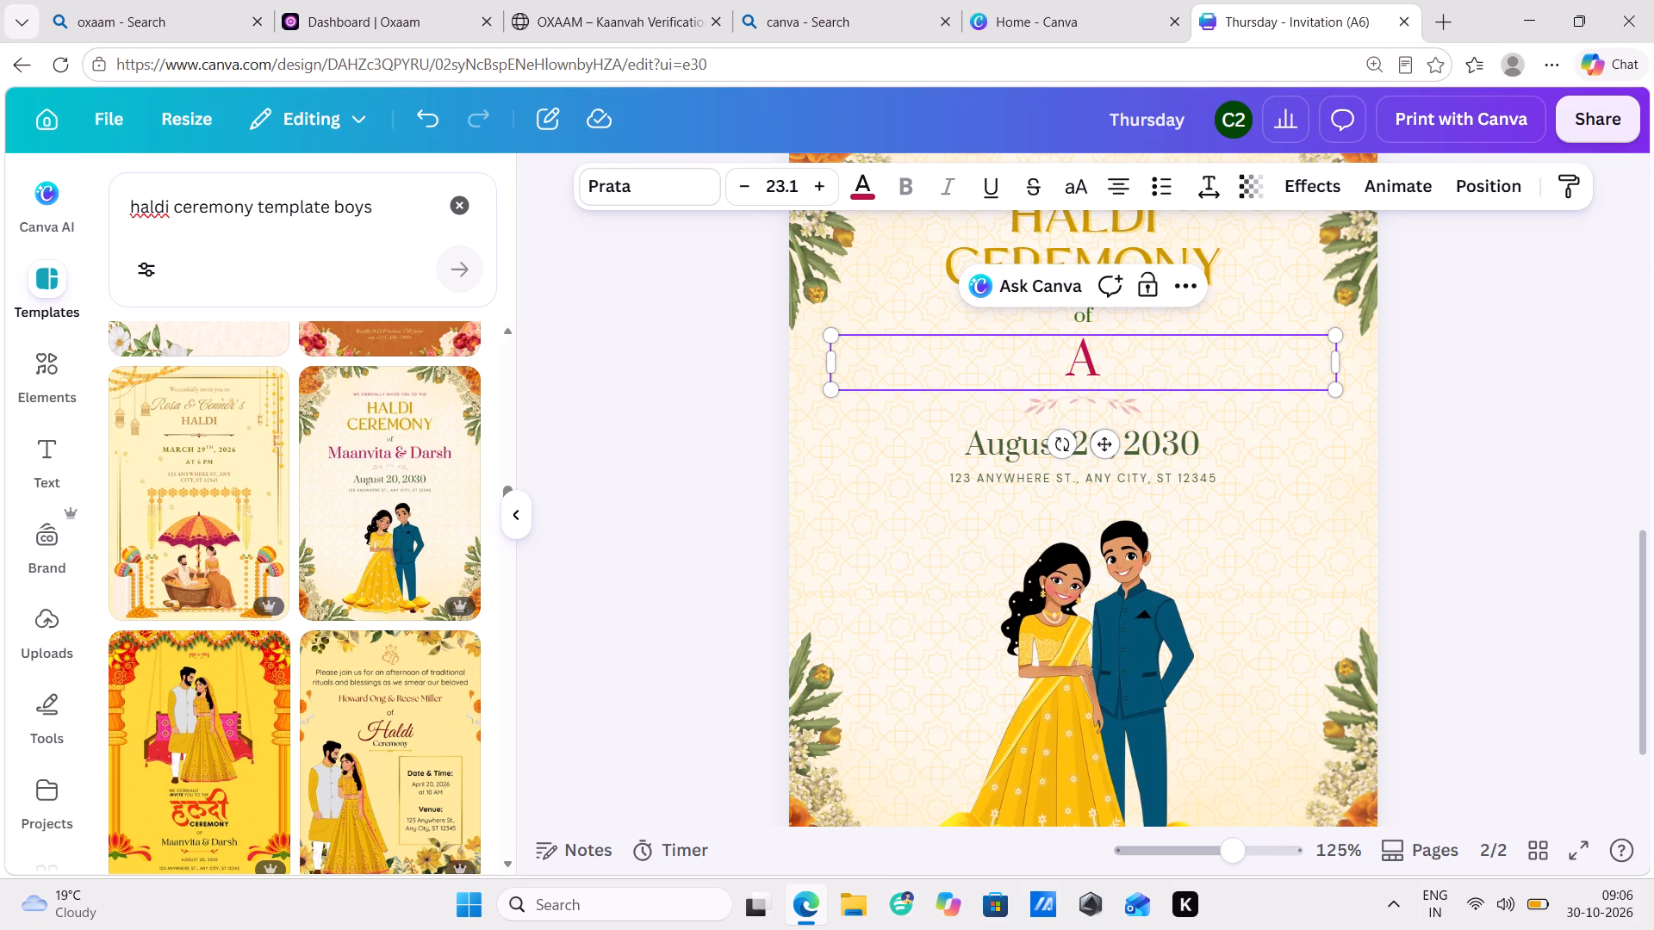
type("NKIT")
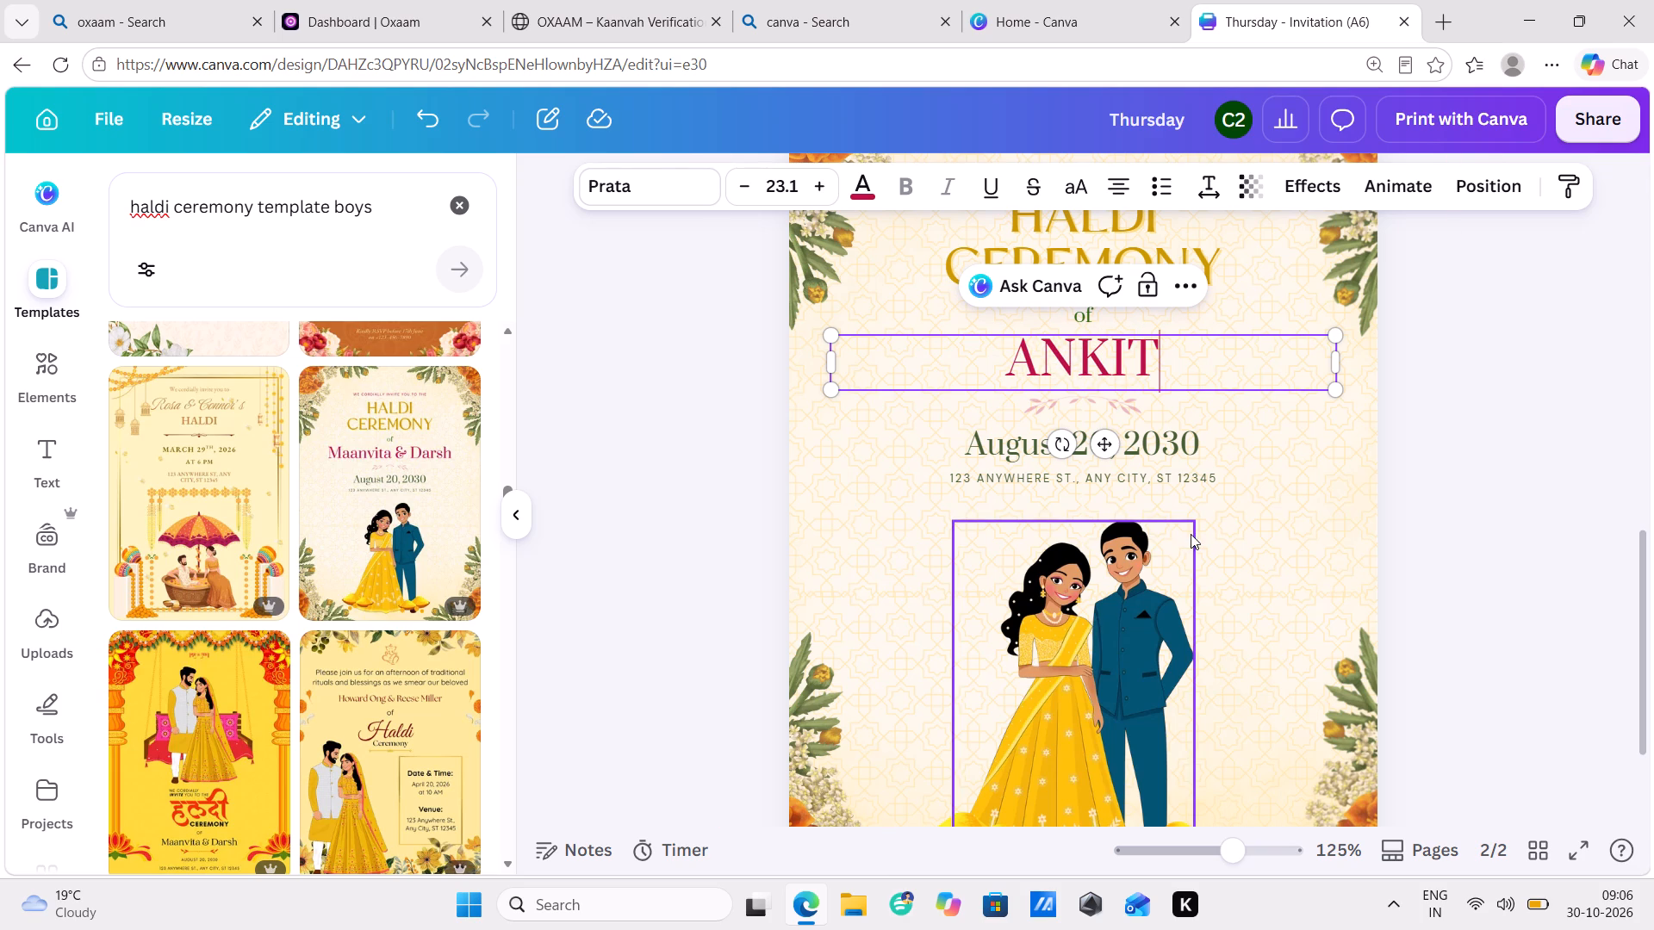
left_click(1284, 525)
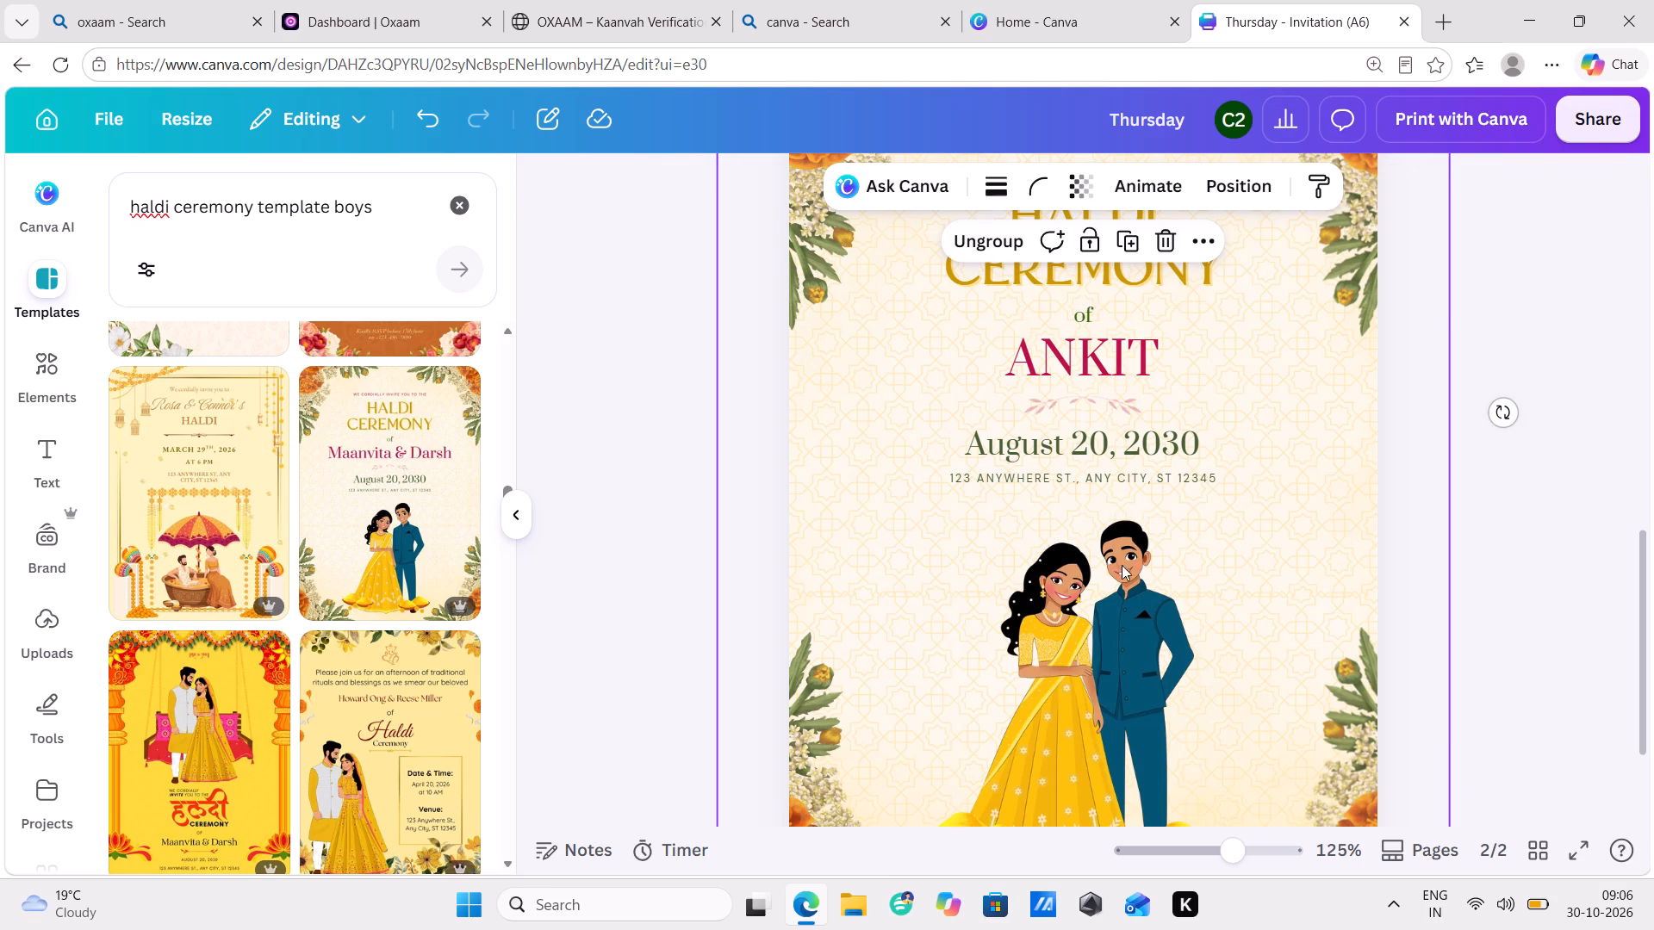
Replace the month August in page 2's date line with "NOVEMBER".
scroll(1036, 595, "down", 1)
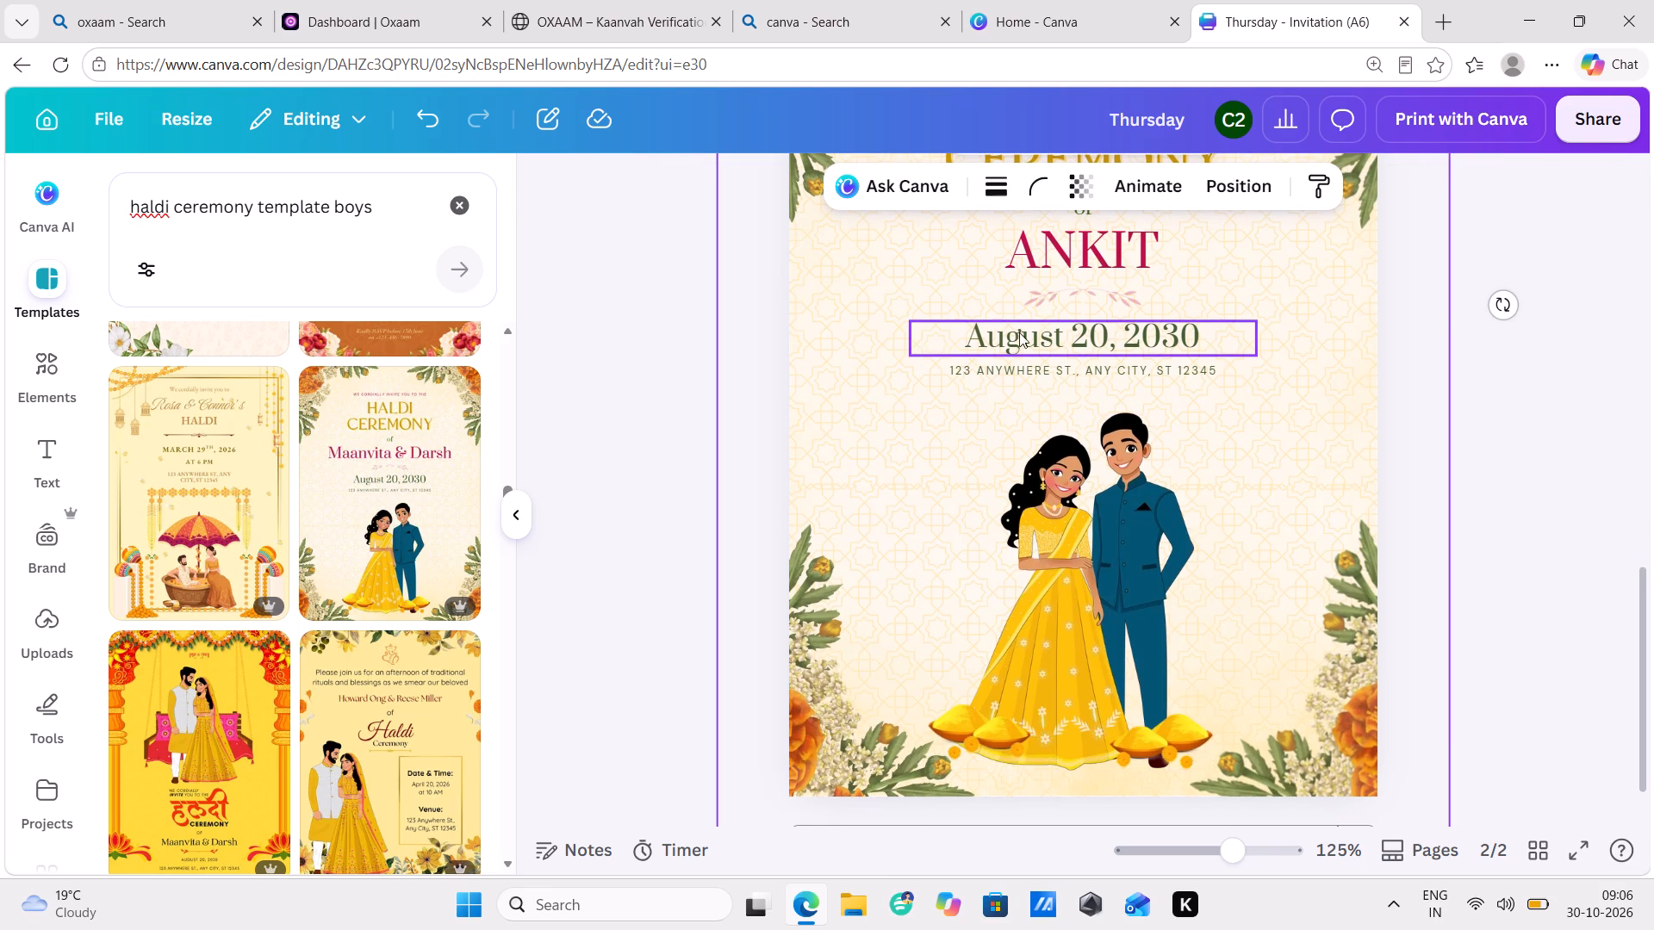
double_click(1026, 332)
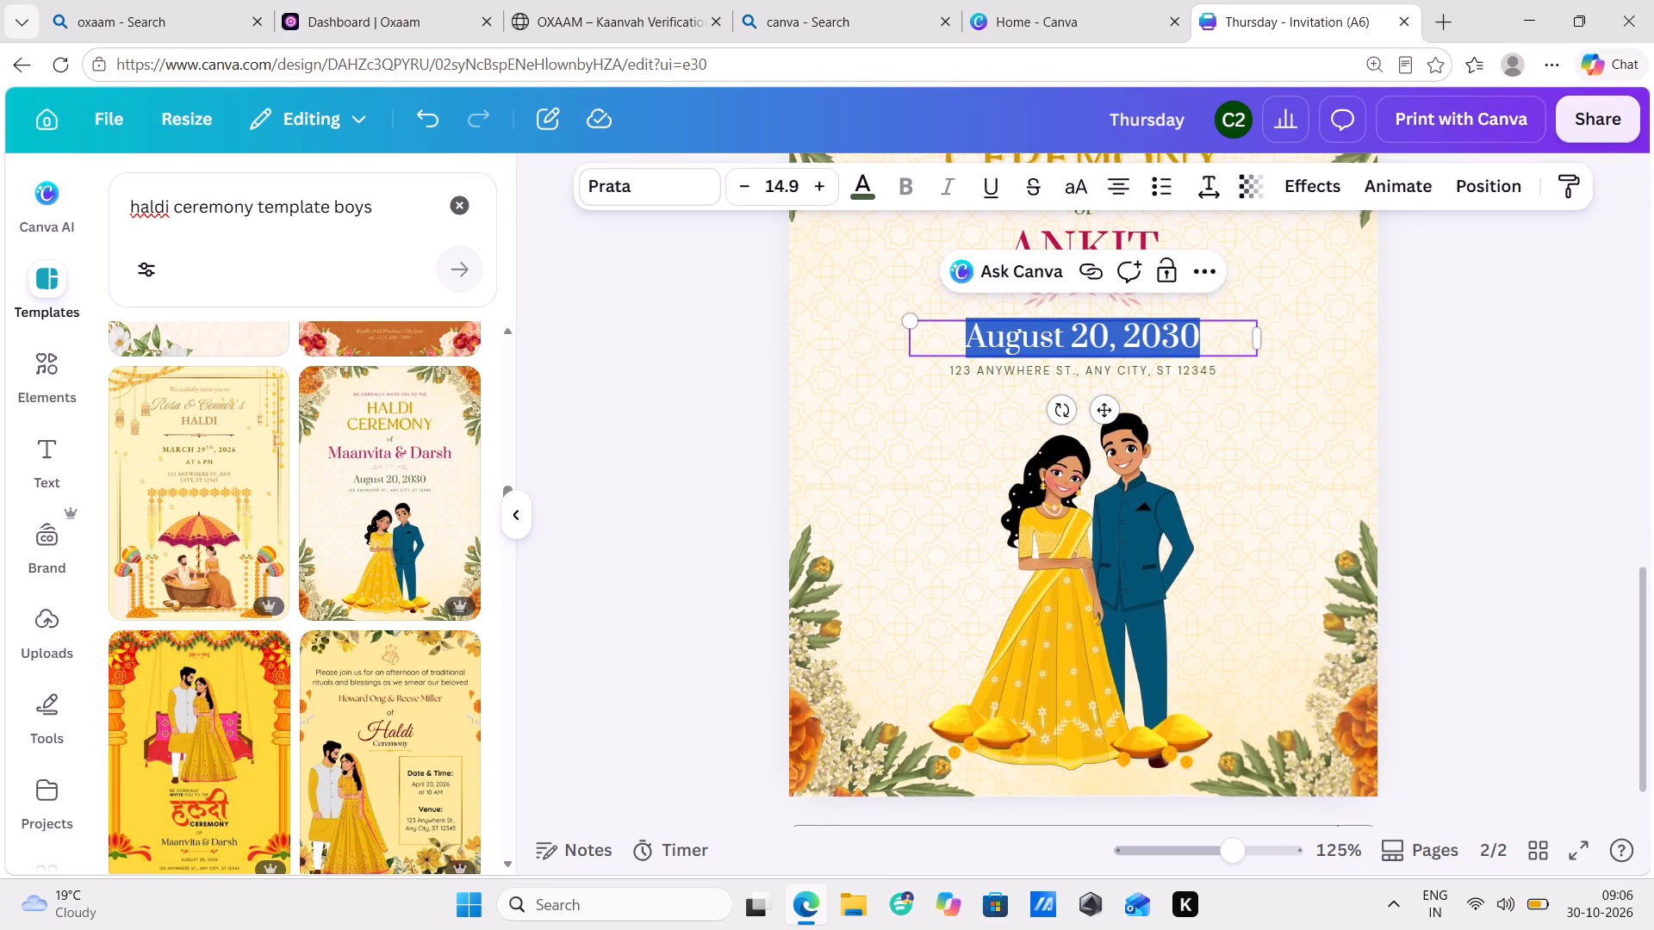
left_click(1074, 335)
left_click(1070, 335)
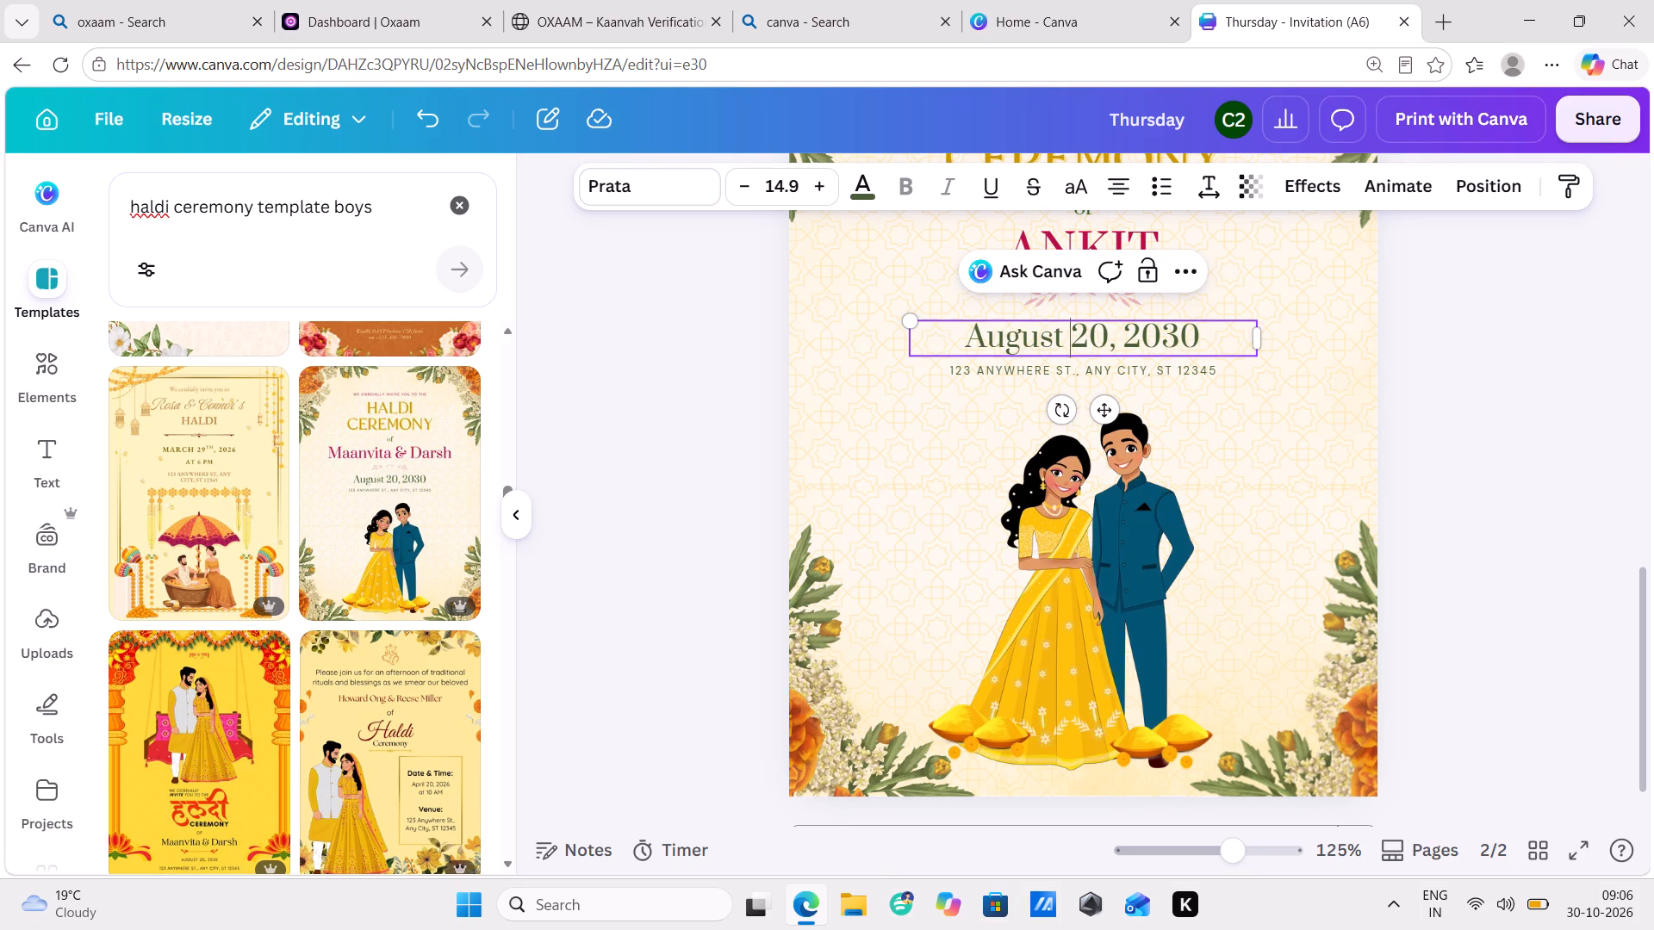
left_click(1063, 335)
key("BackSpace")
key("BackSpace")
key("BackSpace")
key("BackSpace")
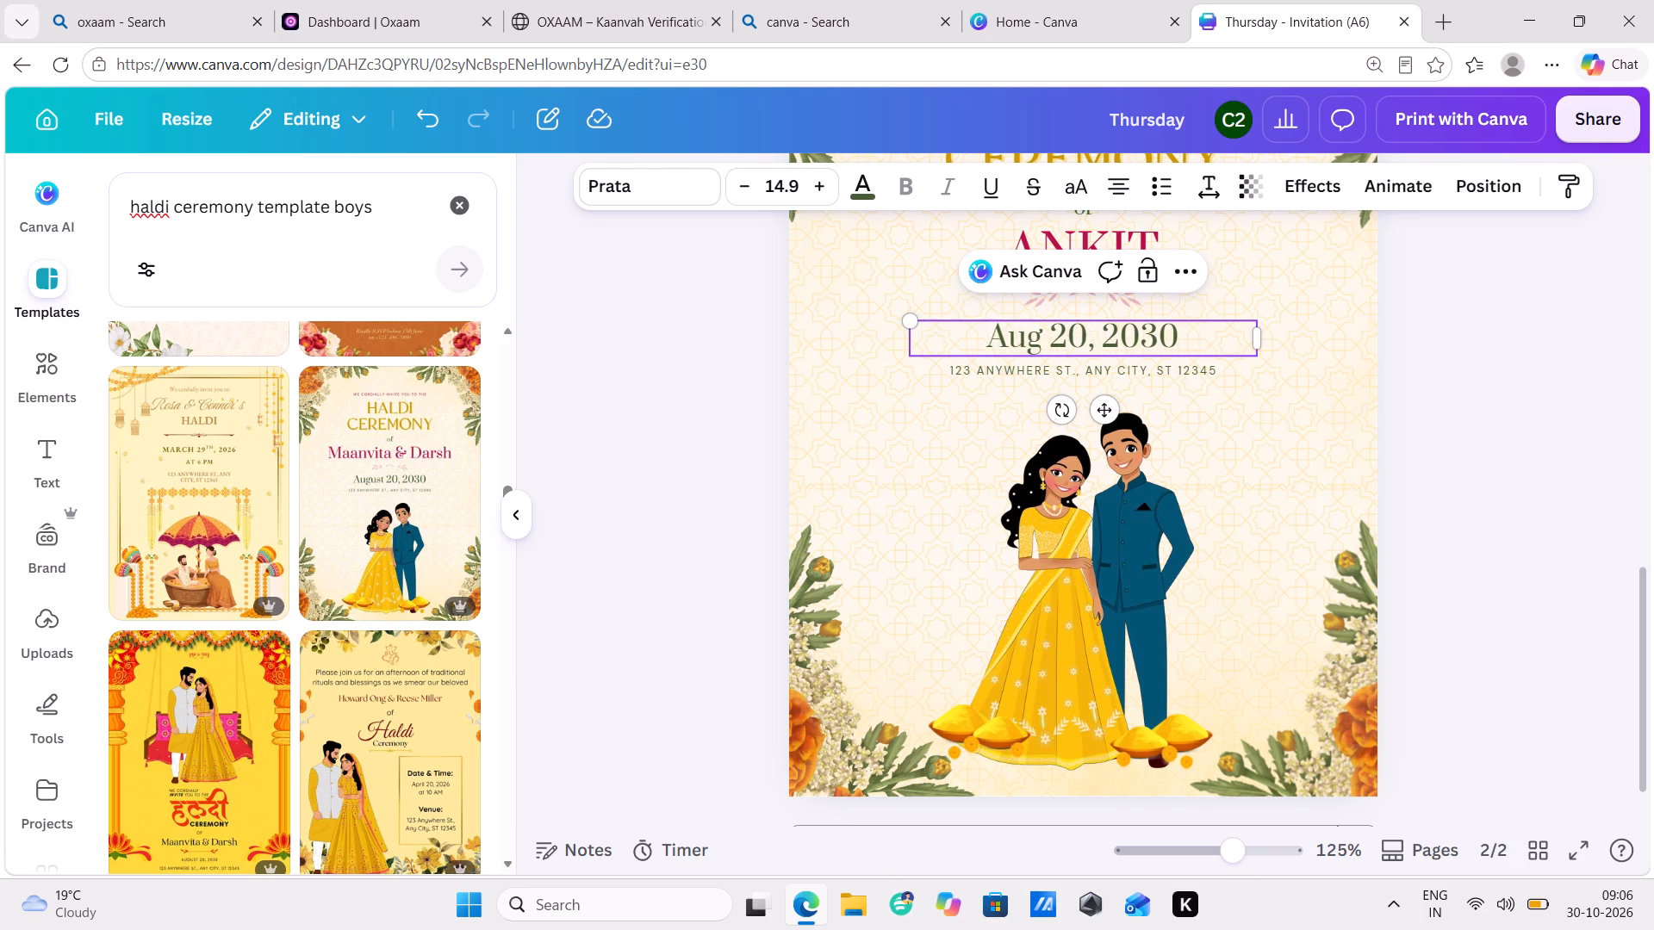
key("BackSpace")
key("BackSpace")
type("NO")
type("VEMBER")
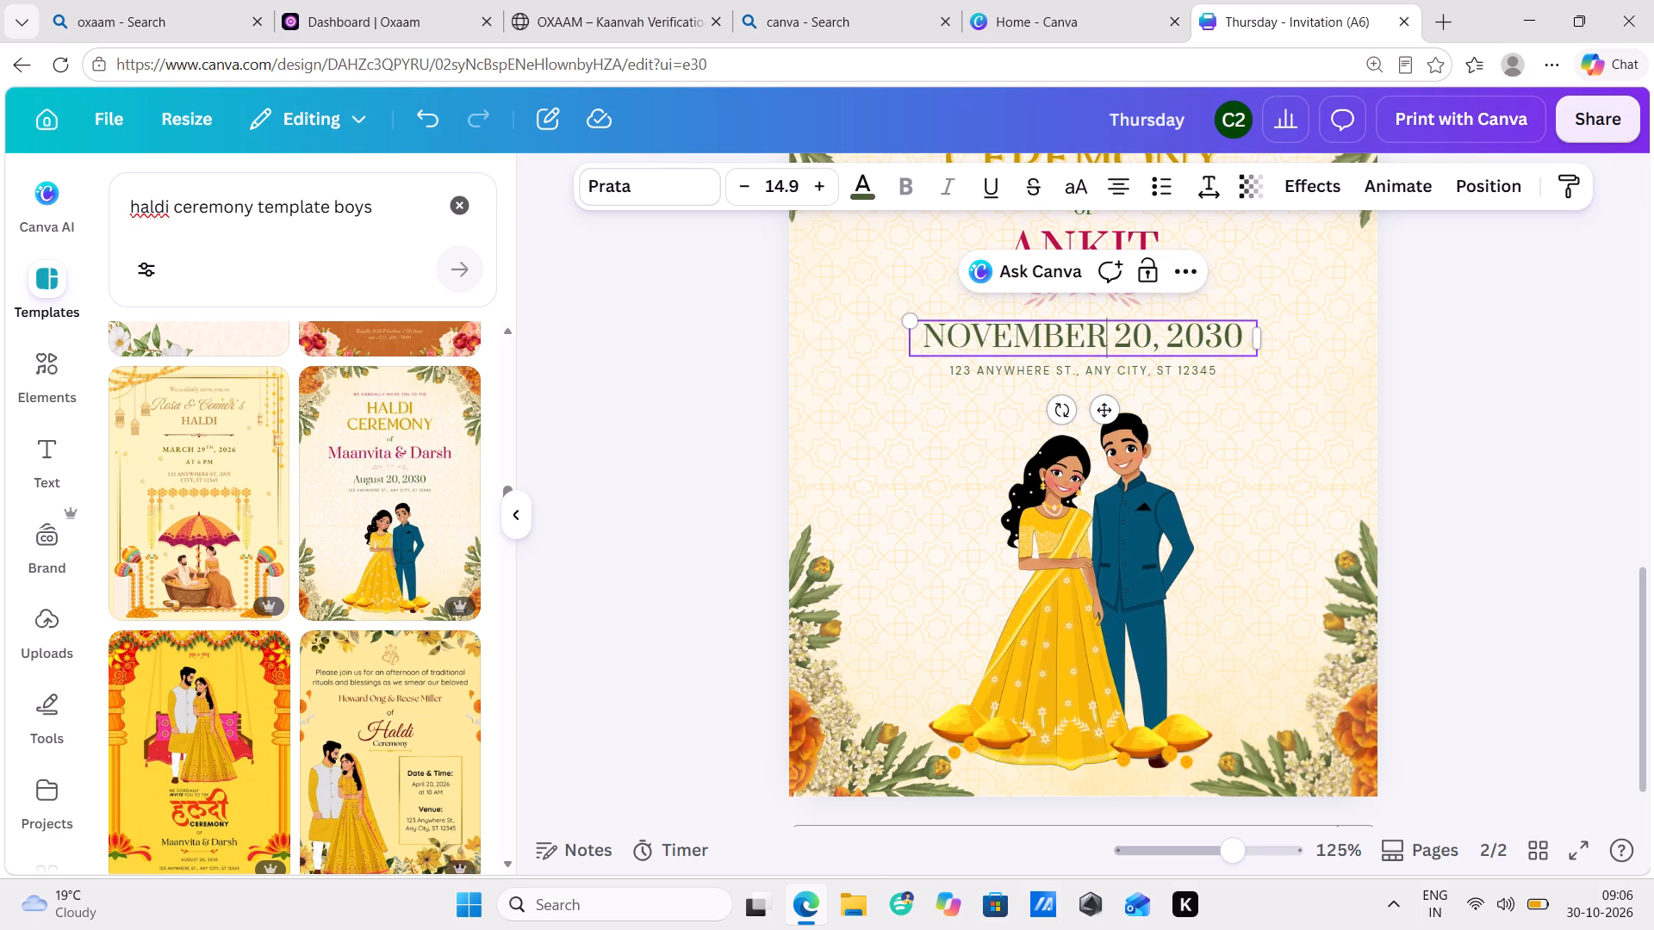
Rewrite the month in the date line as "November", with only its first letter capitalised.
key("BackSpace")
key("BackSpace")
key("BackSpace")
key("BackSpace")
key("BackSpace")
key("BackSpace")
key("BackSpace")
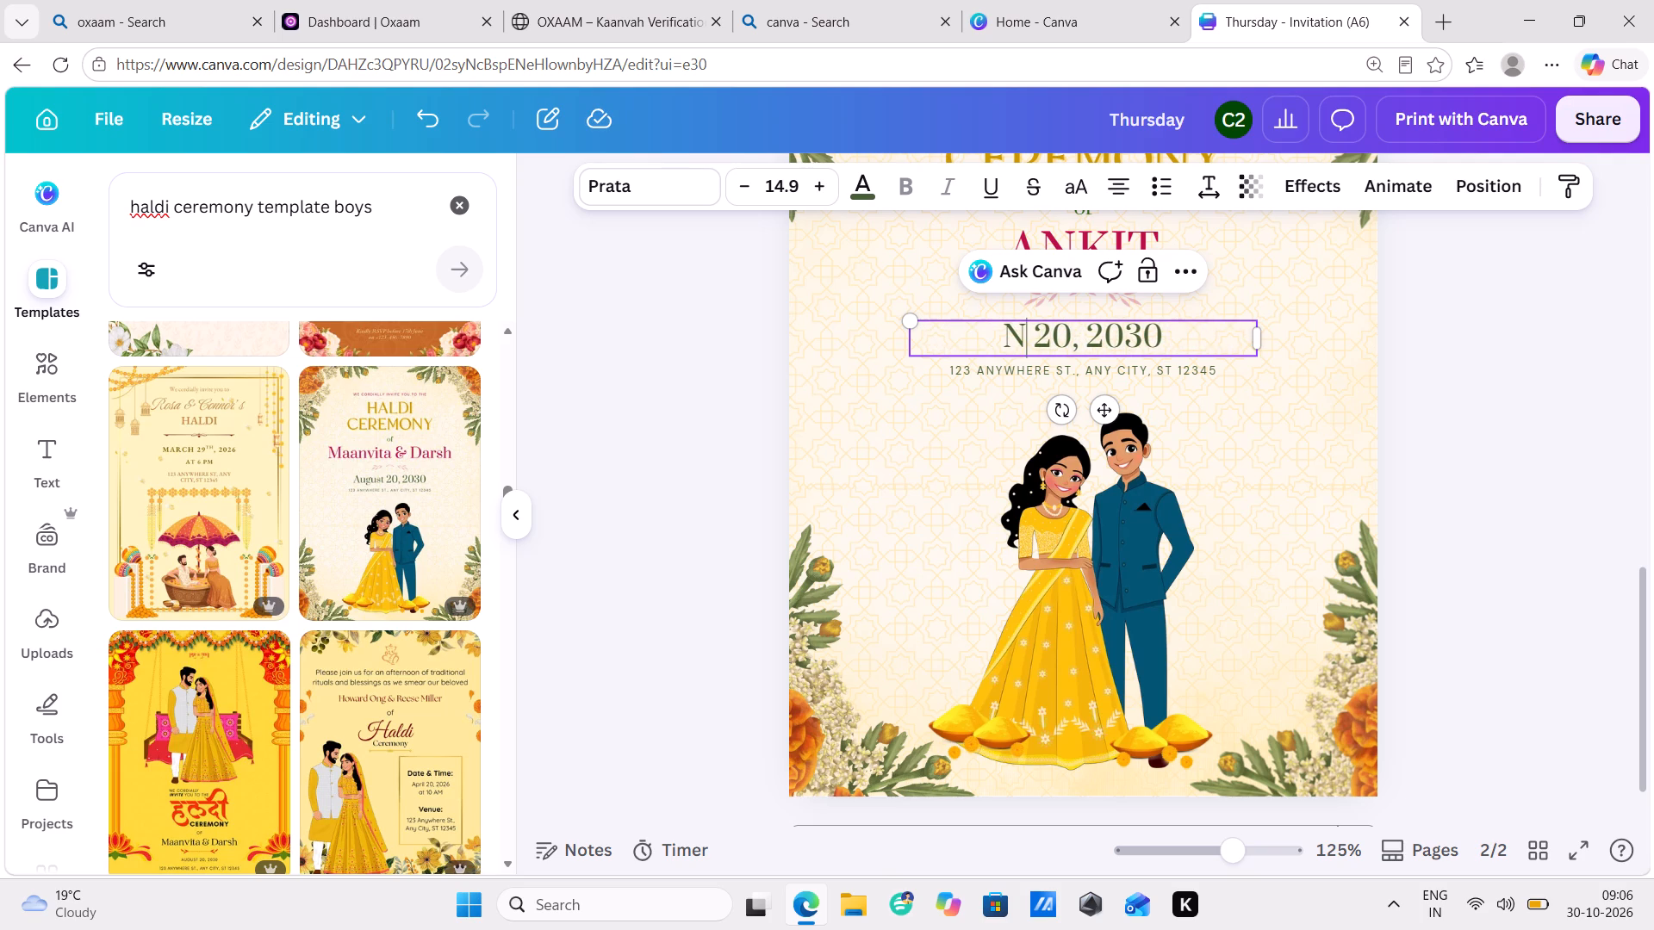
key("o")
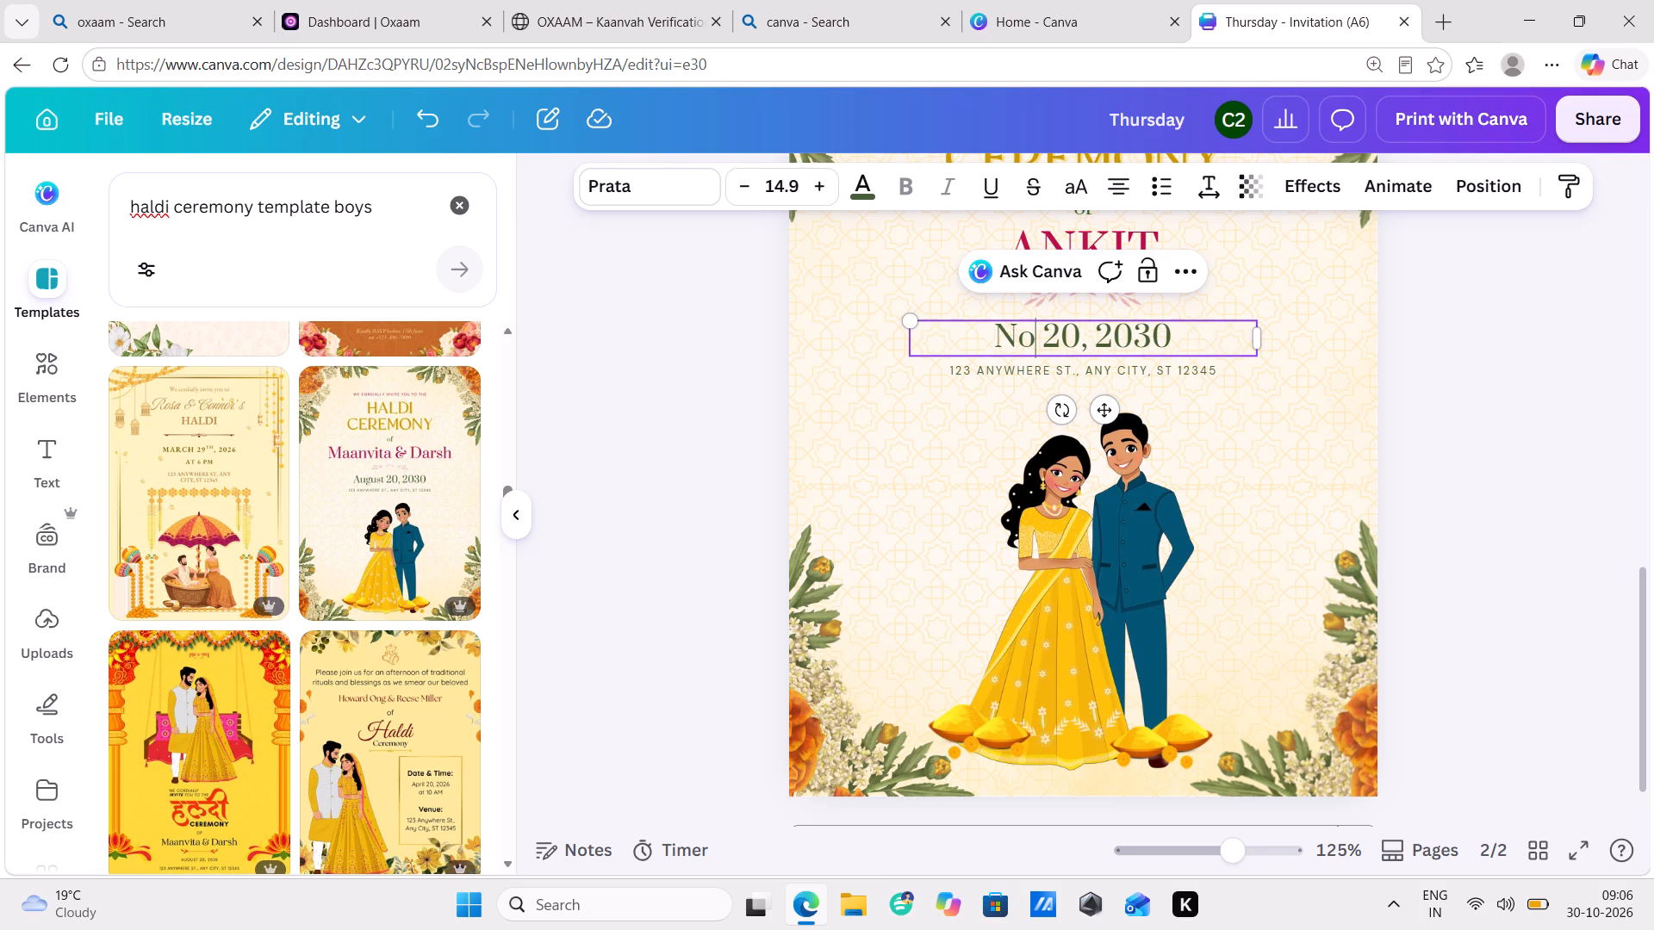
type("vember")
Set the day in the Haldi date line to 25 and the year to 2026.
left_click(1135, 332)
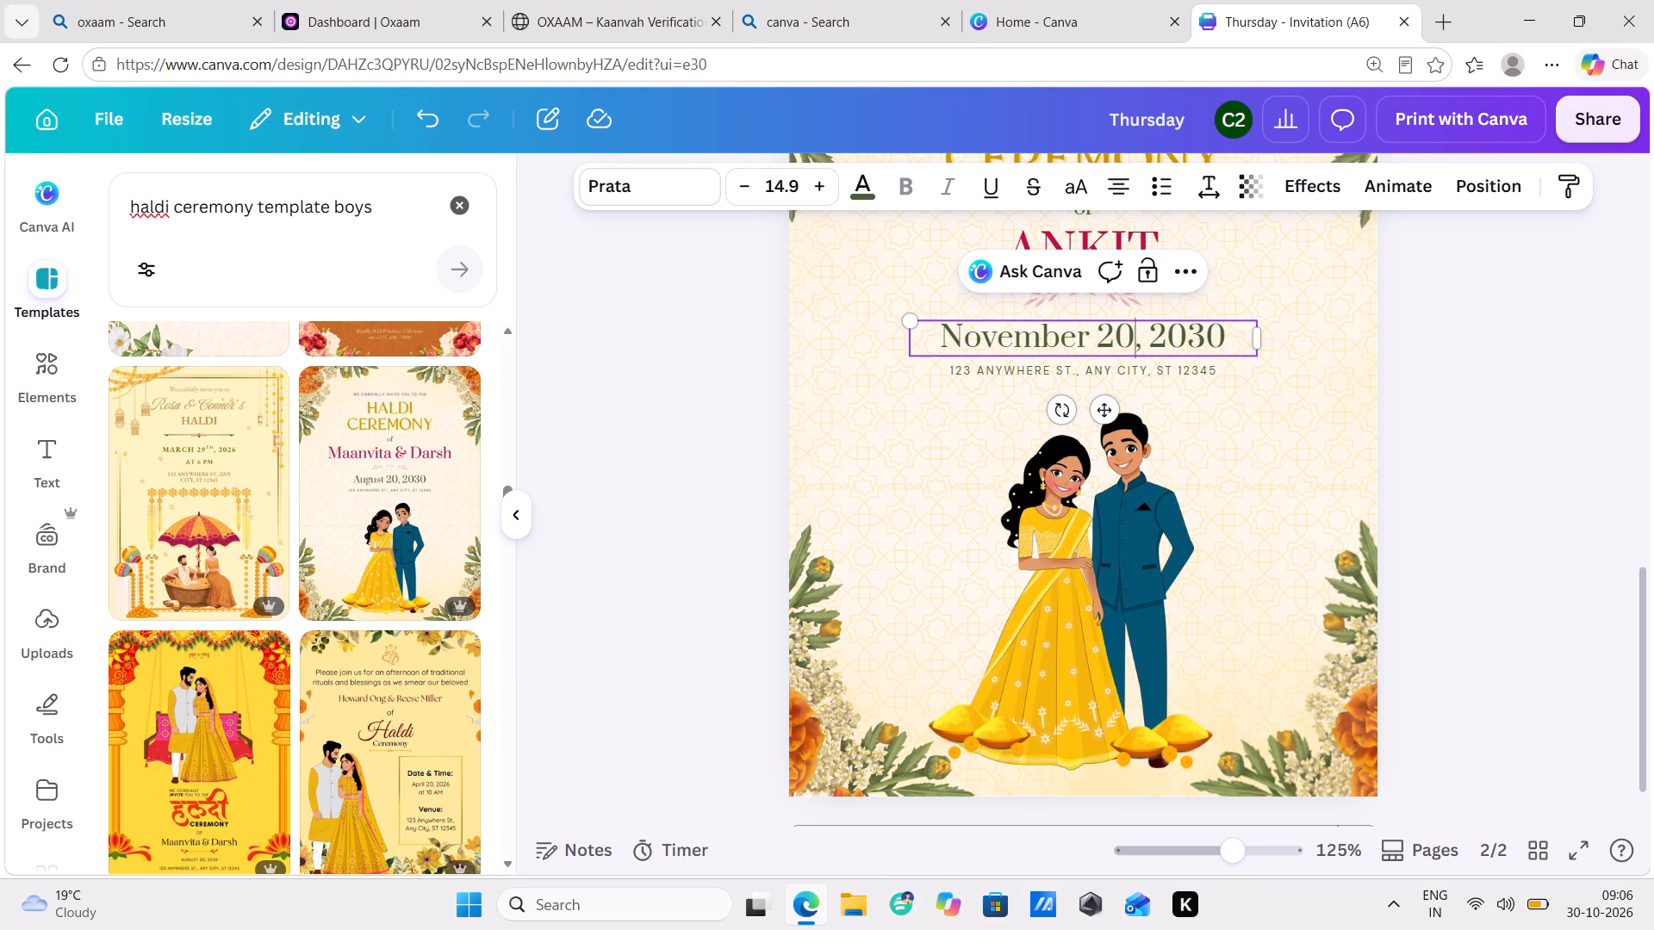
key("BackSpace")
key("5")
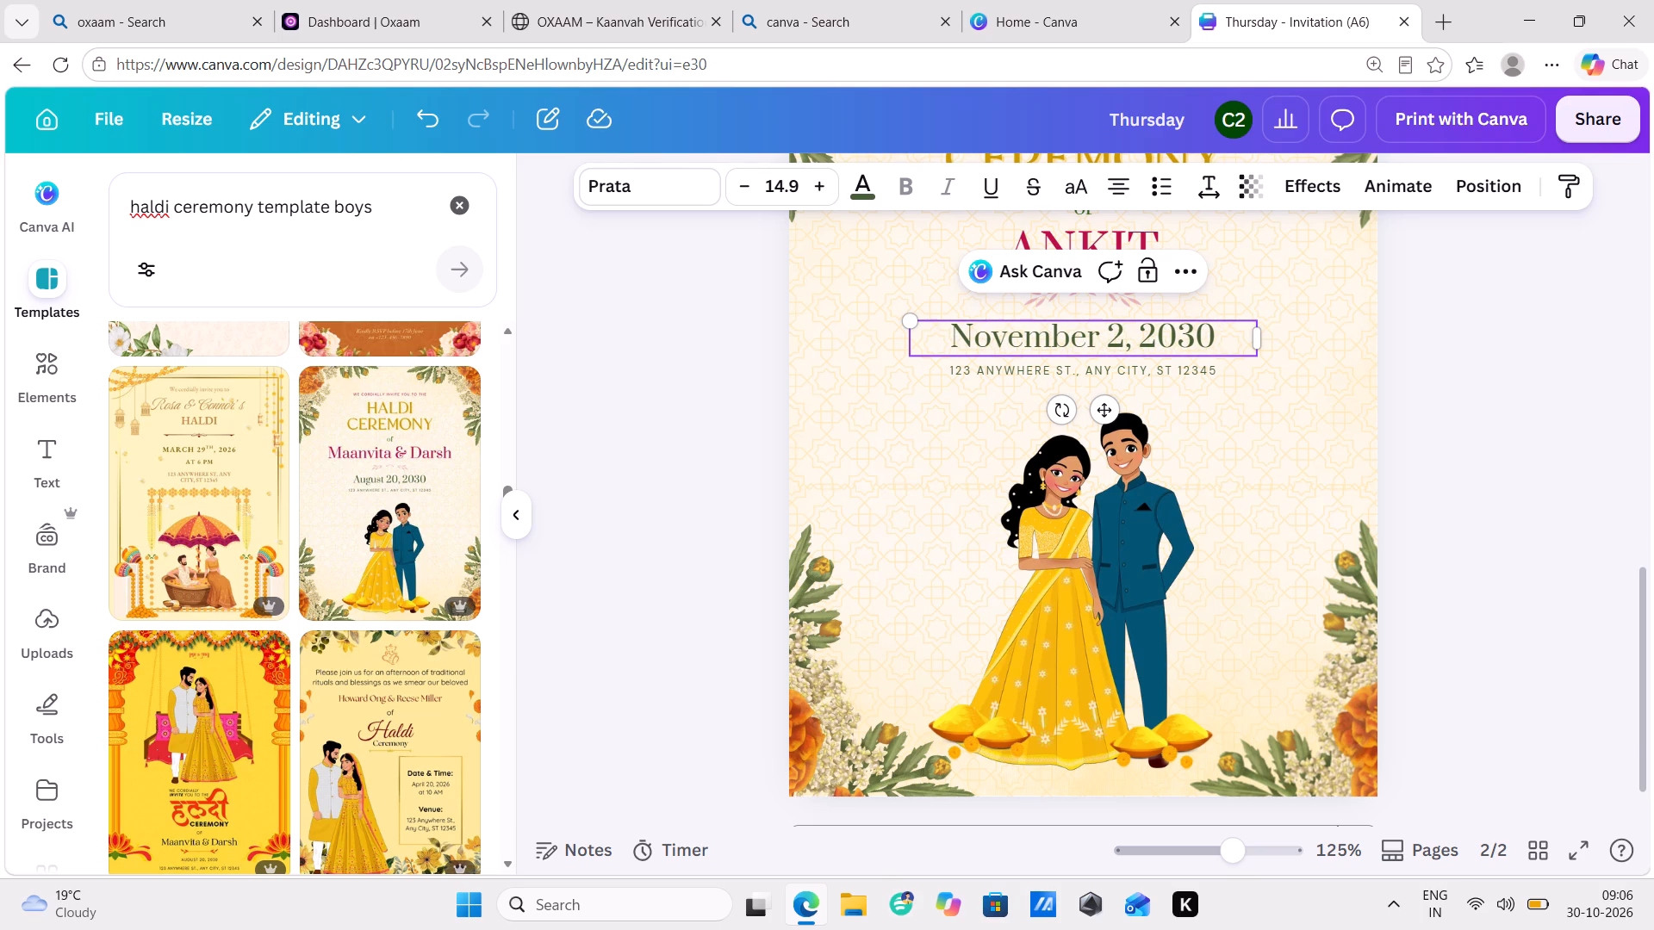
left_click(1228, 334)
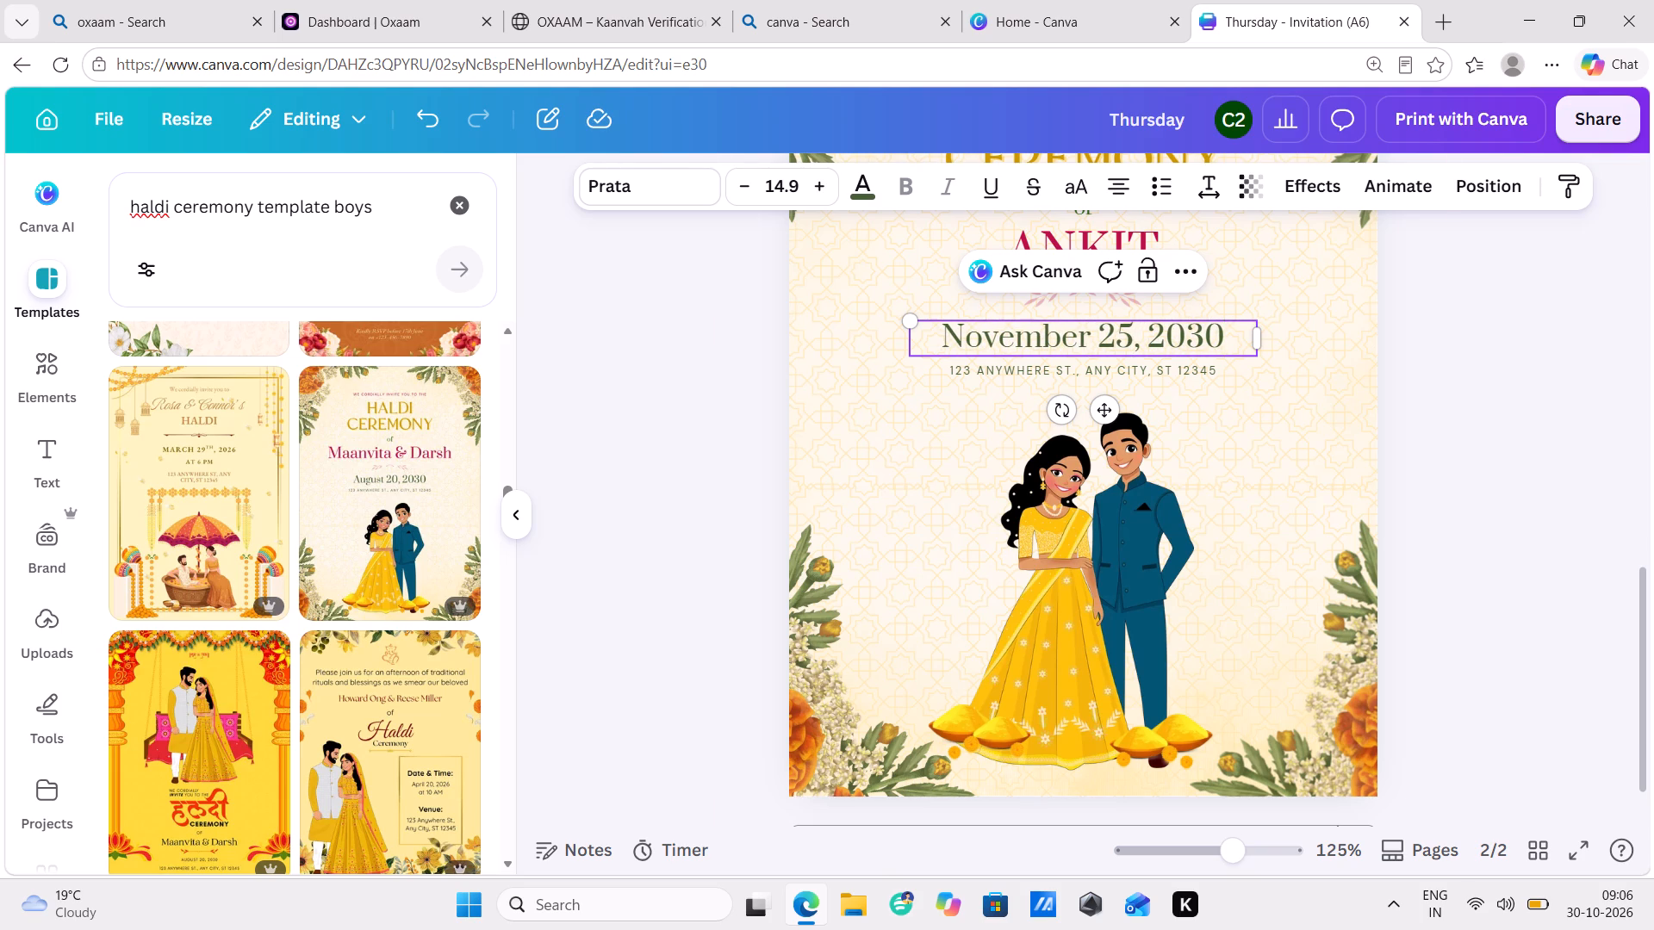
key("BackSpace")
key("BackSpace")
type("26")
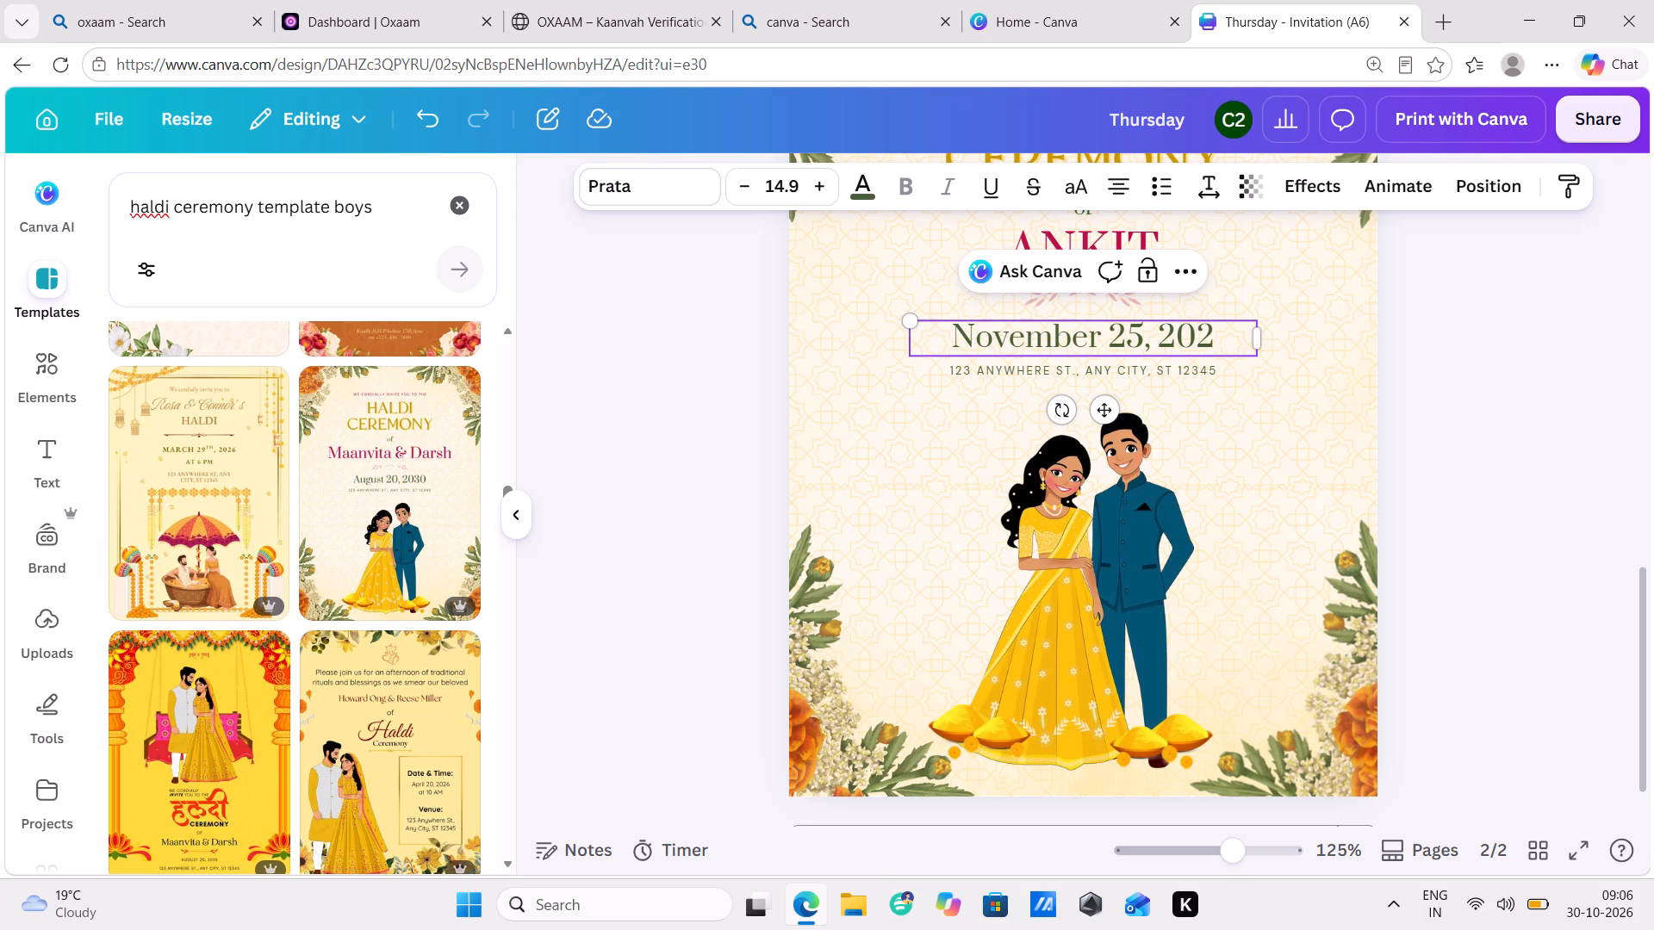
Delete the placeholder address line beneath the date on page 2.
left_click(1103, 370)
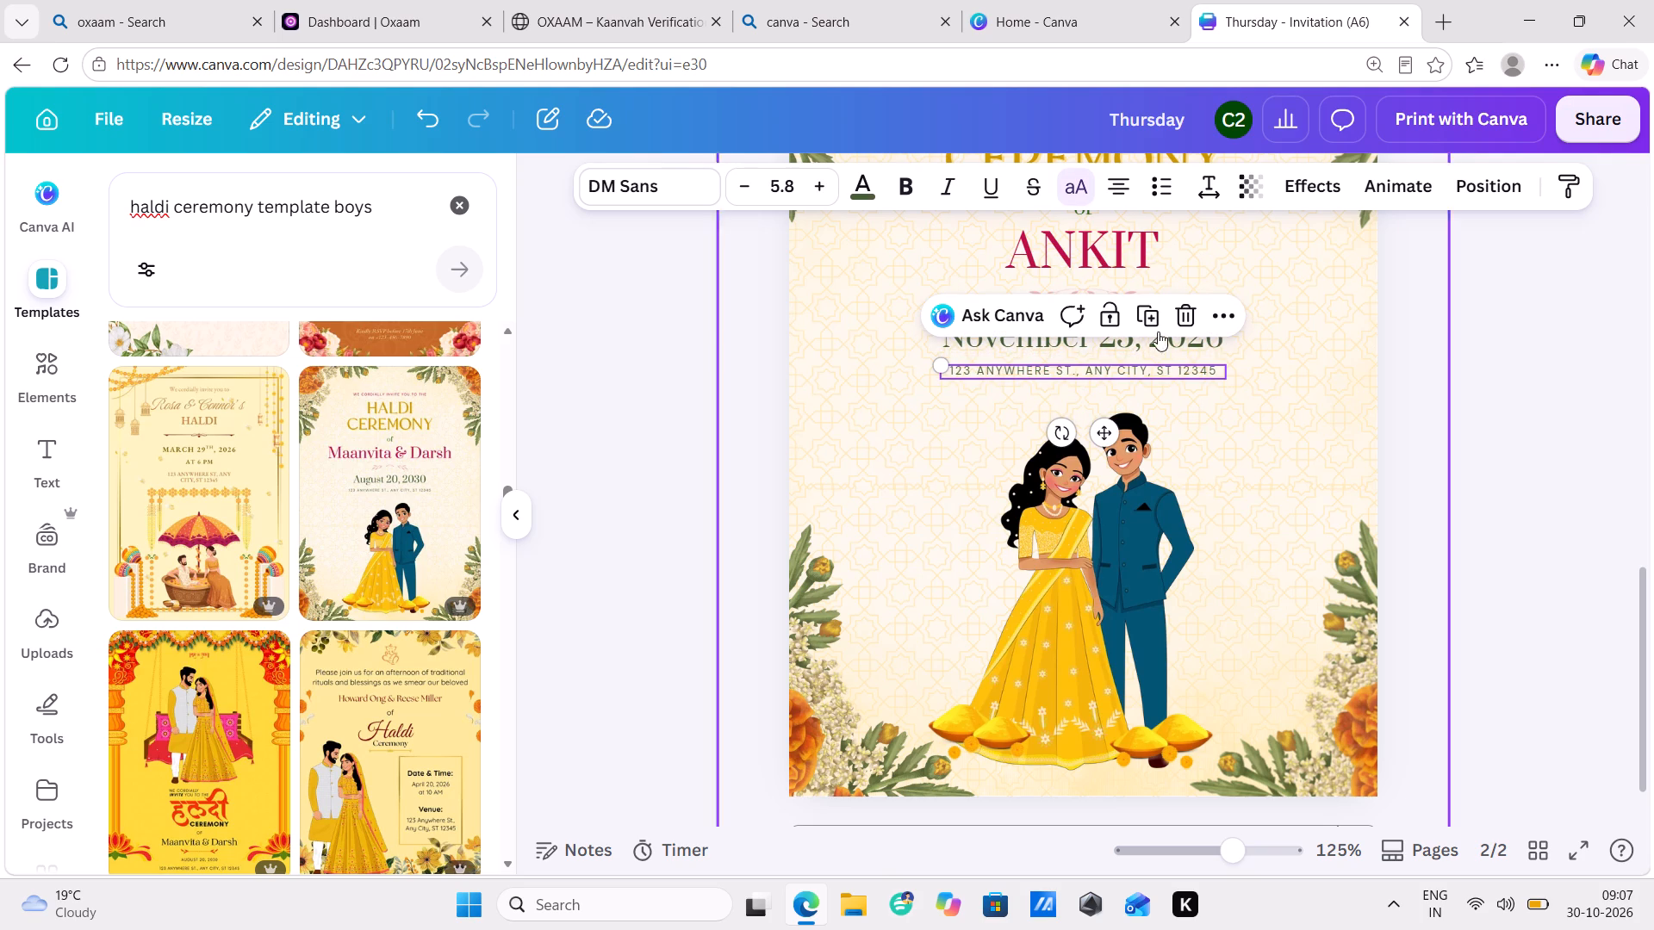
left_click(1191, 316)
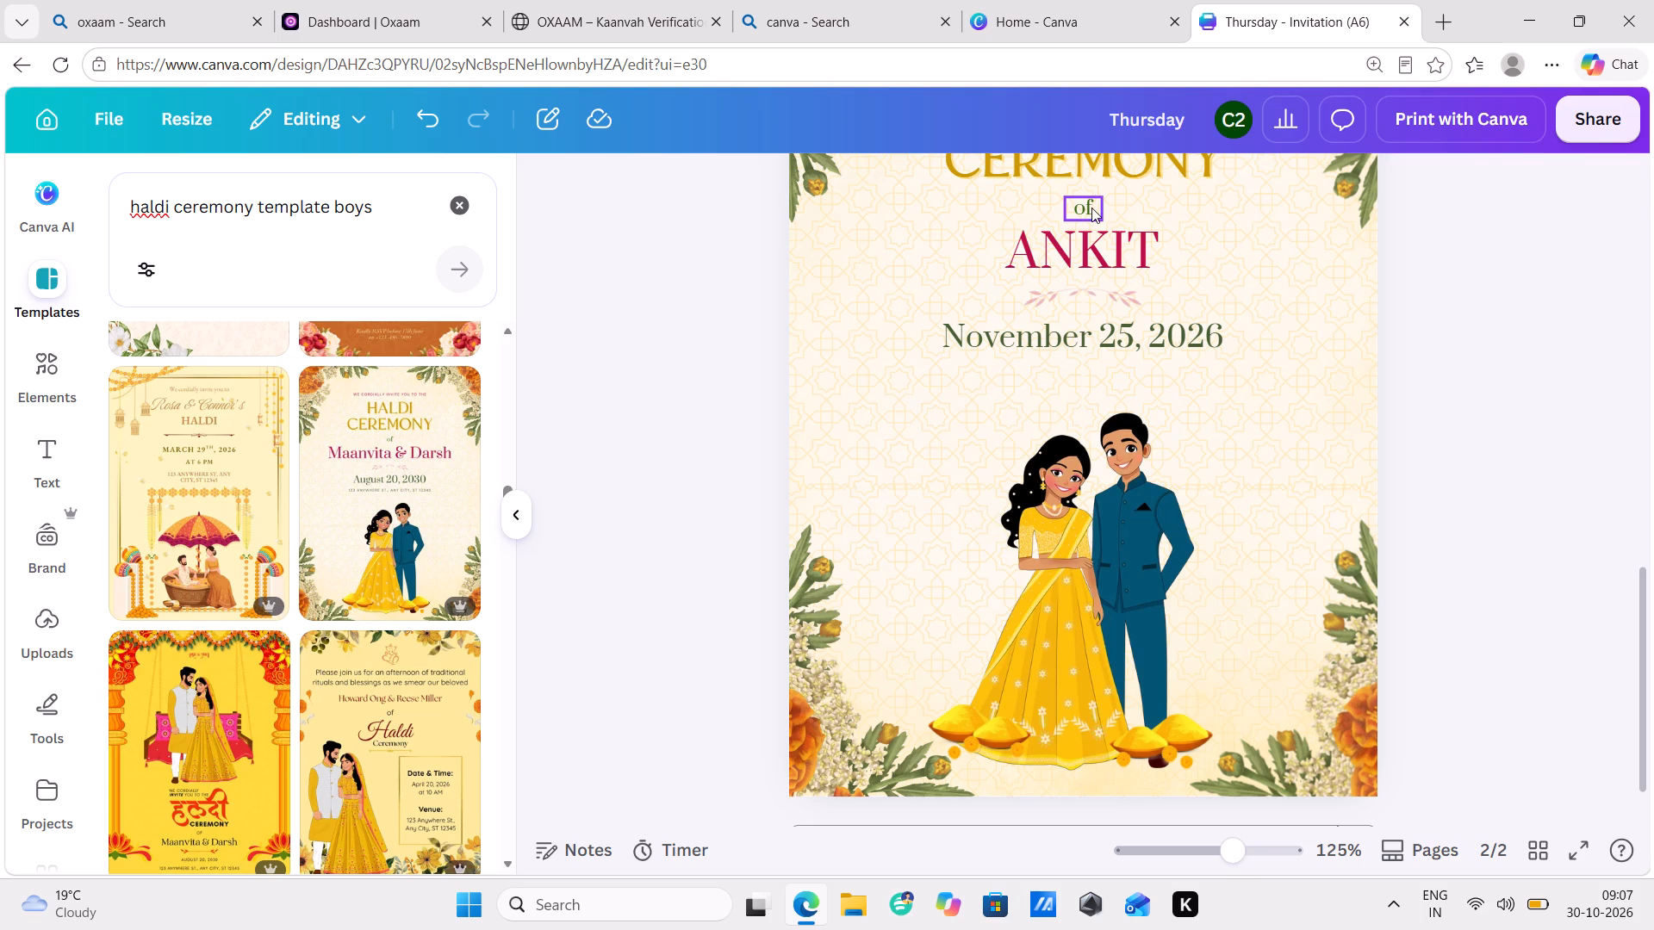
left_click_drag(1091, 208, 1102, 362, "alt")
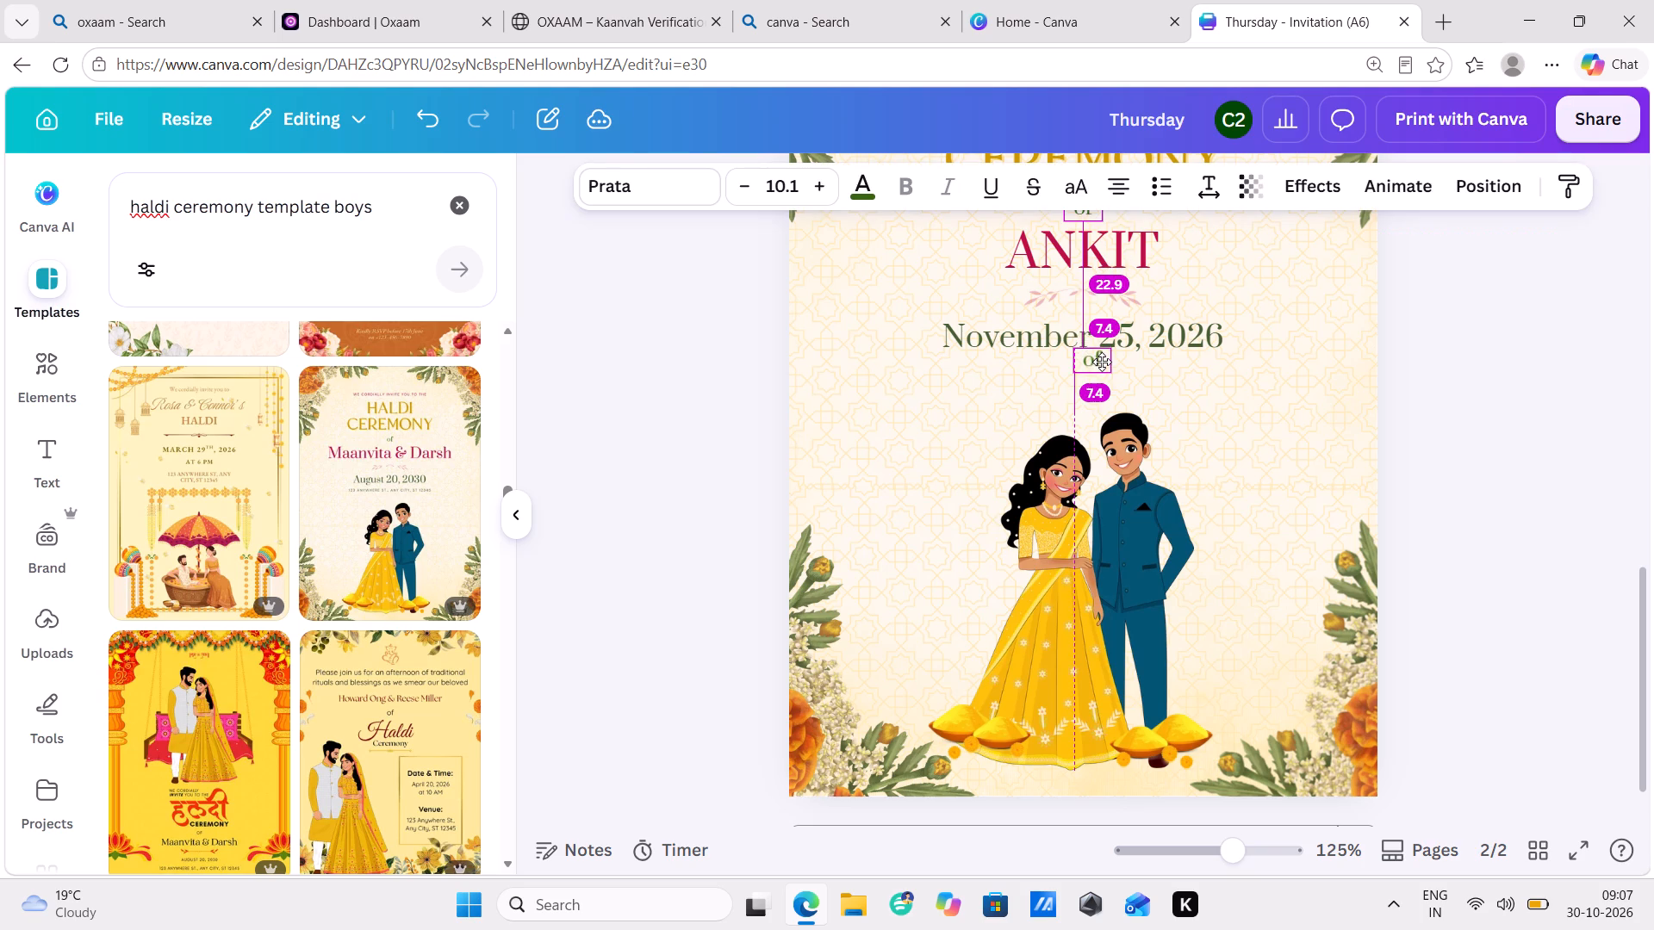
left_click_drag(1102, 362, 1102, 369, "alt")
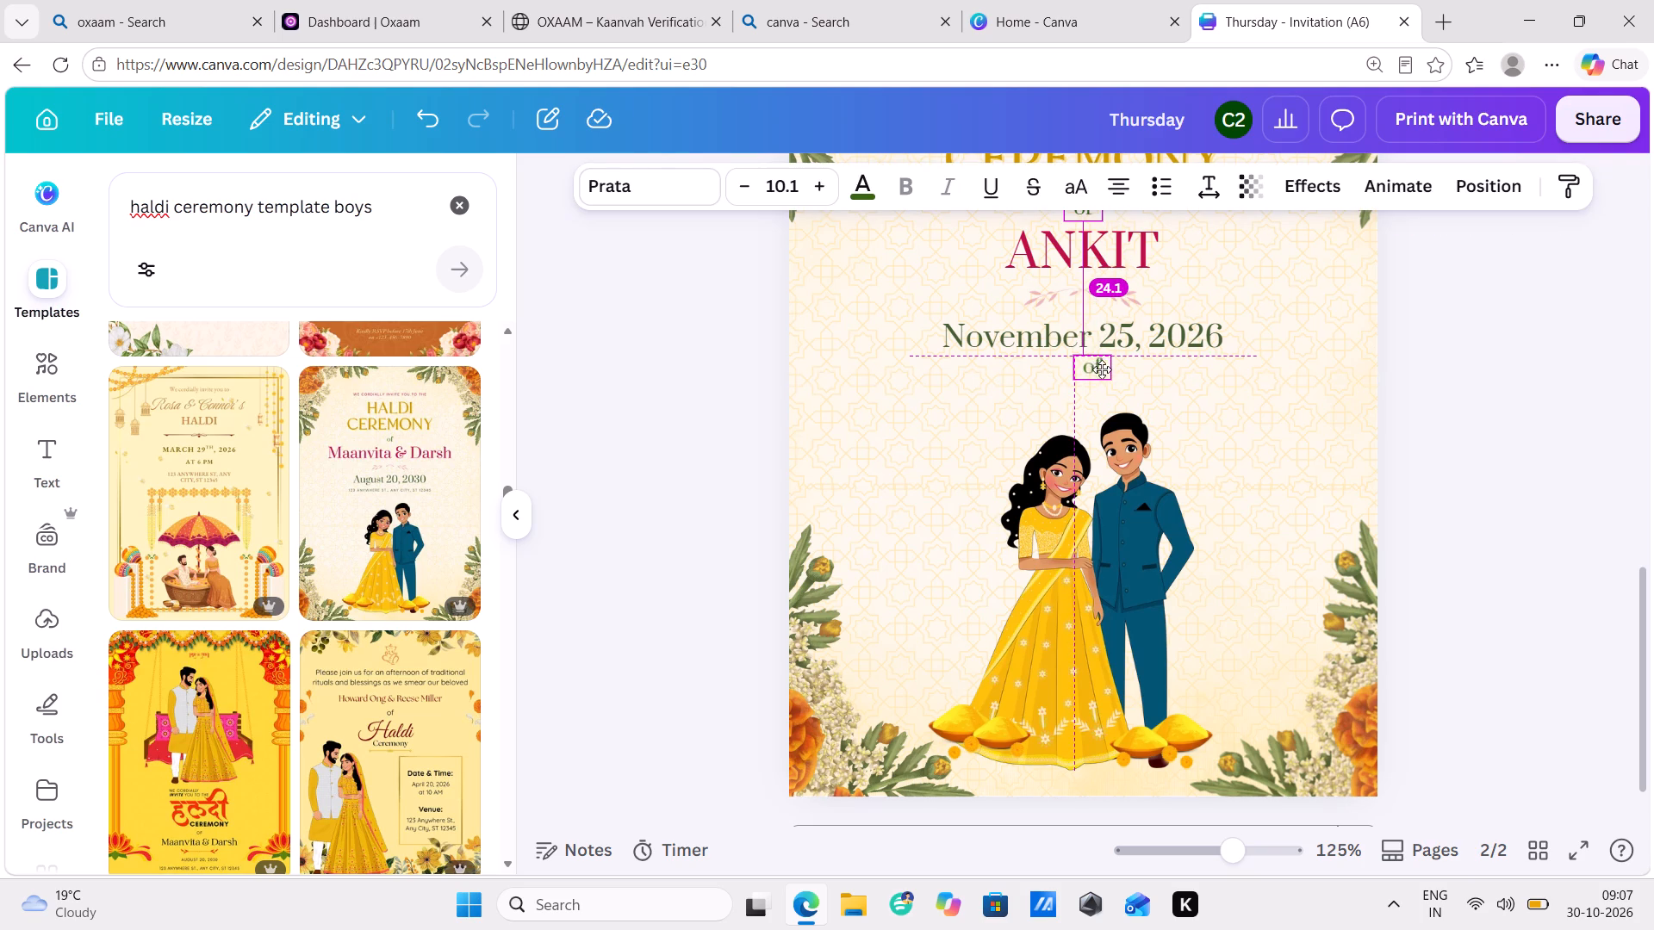
left_click_drag(1102, 369, 1104, 393, "alt")
left_click(1297, 340)
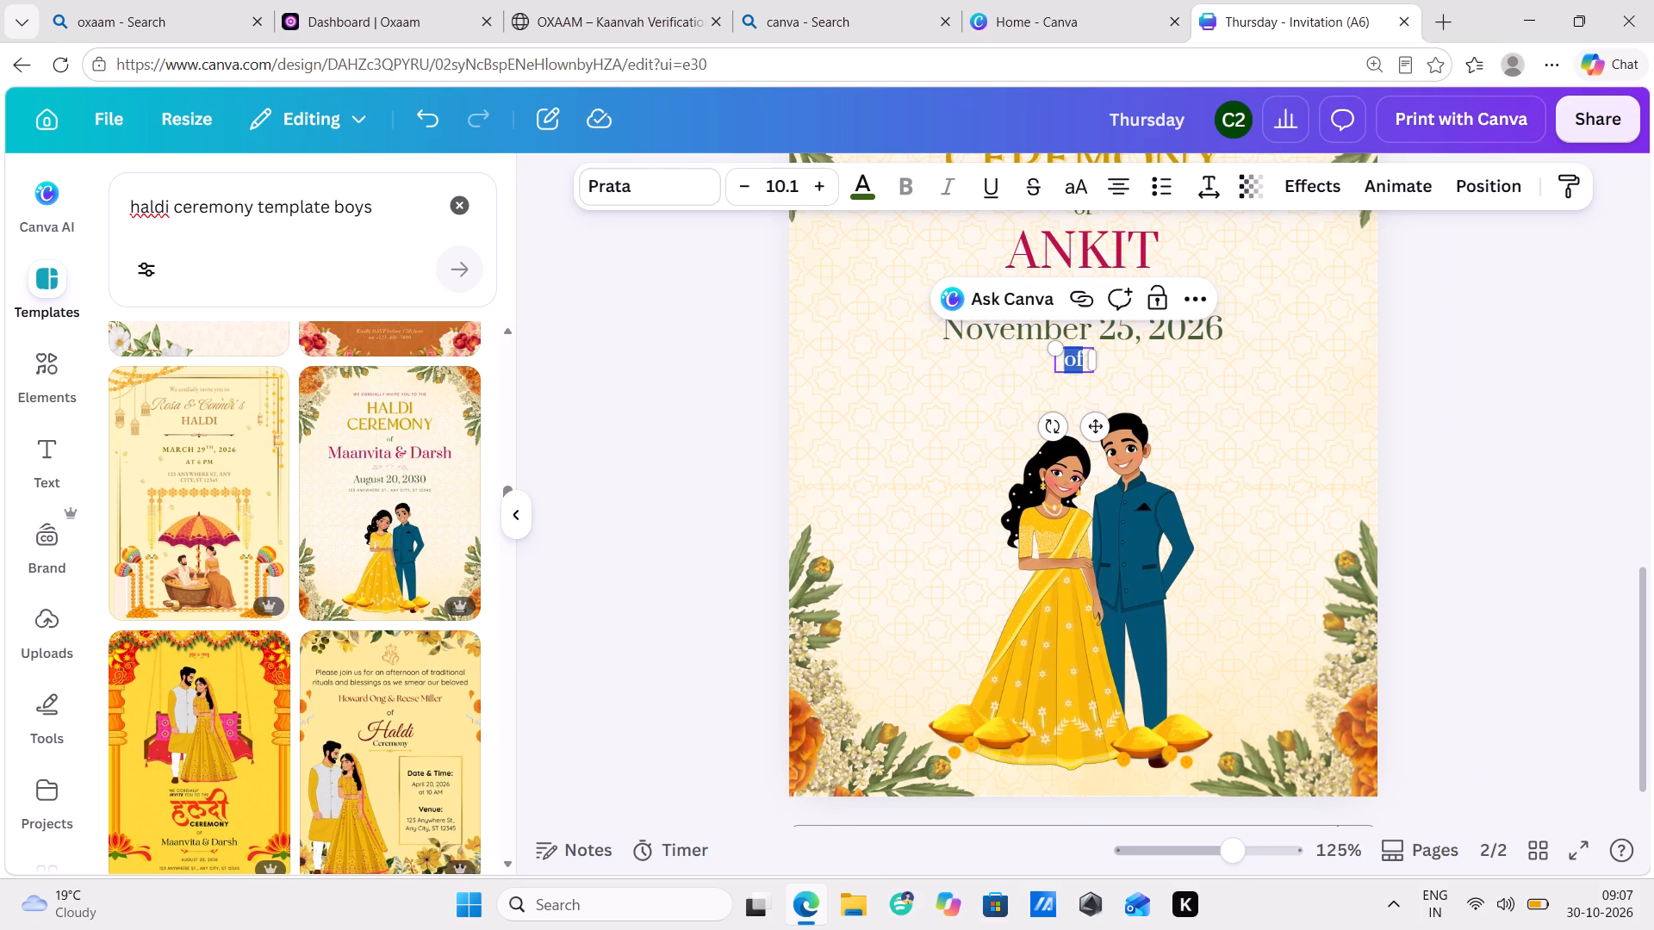
type("AT")
key("space")
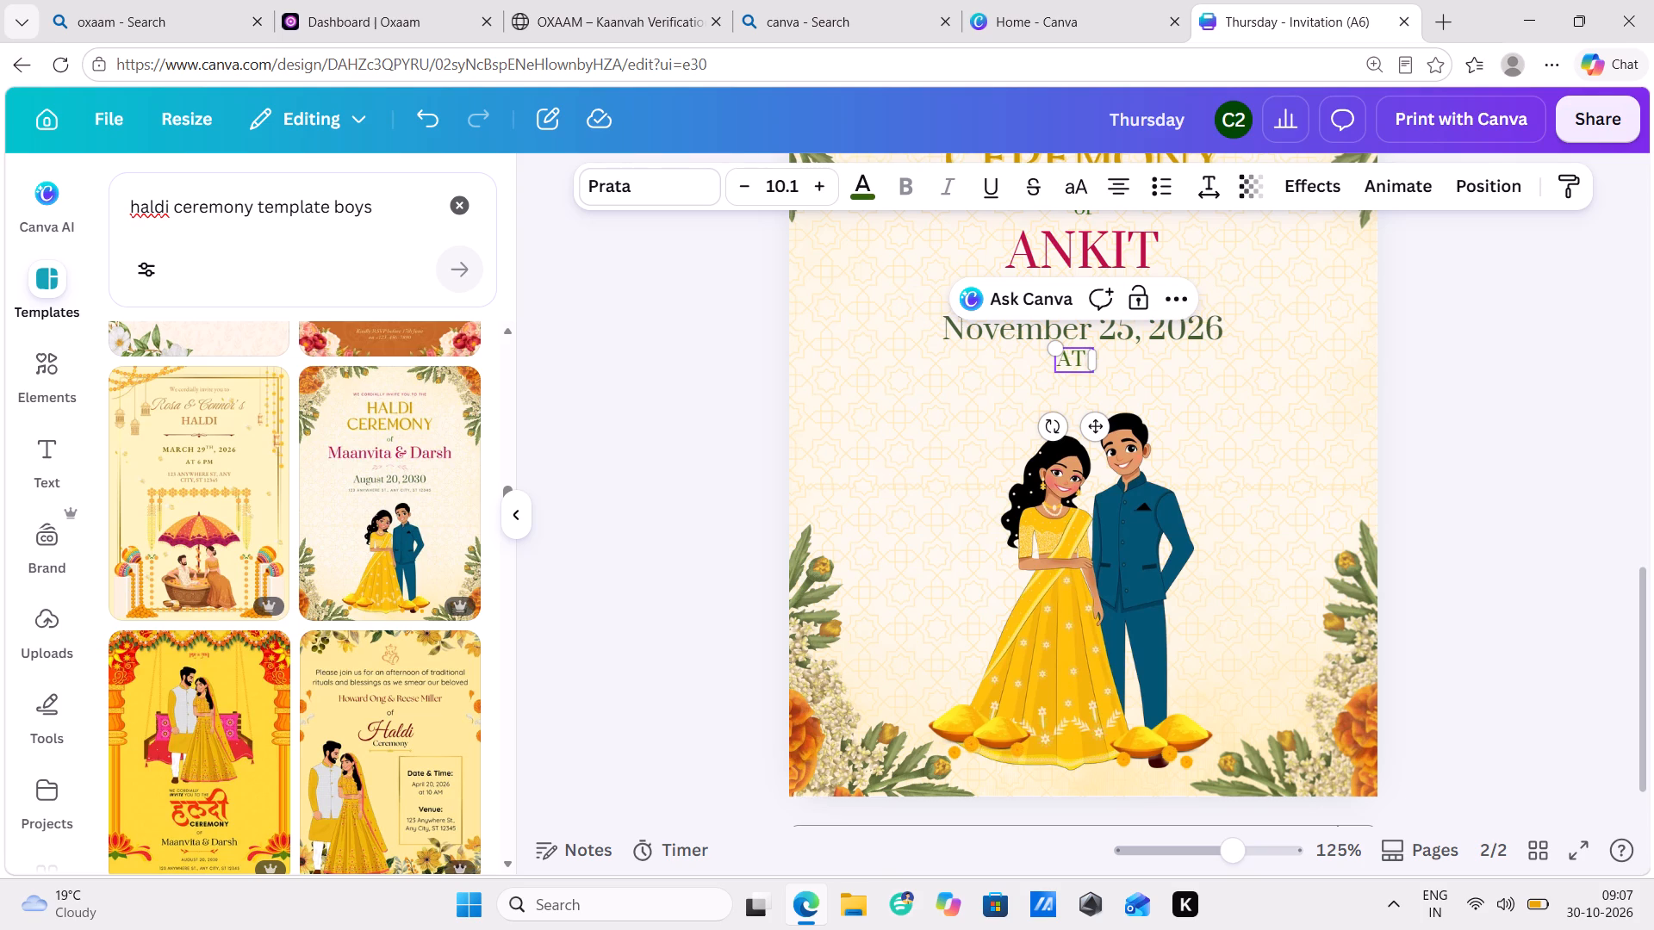
key("8")
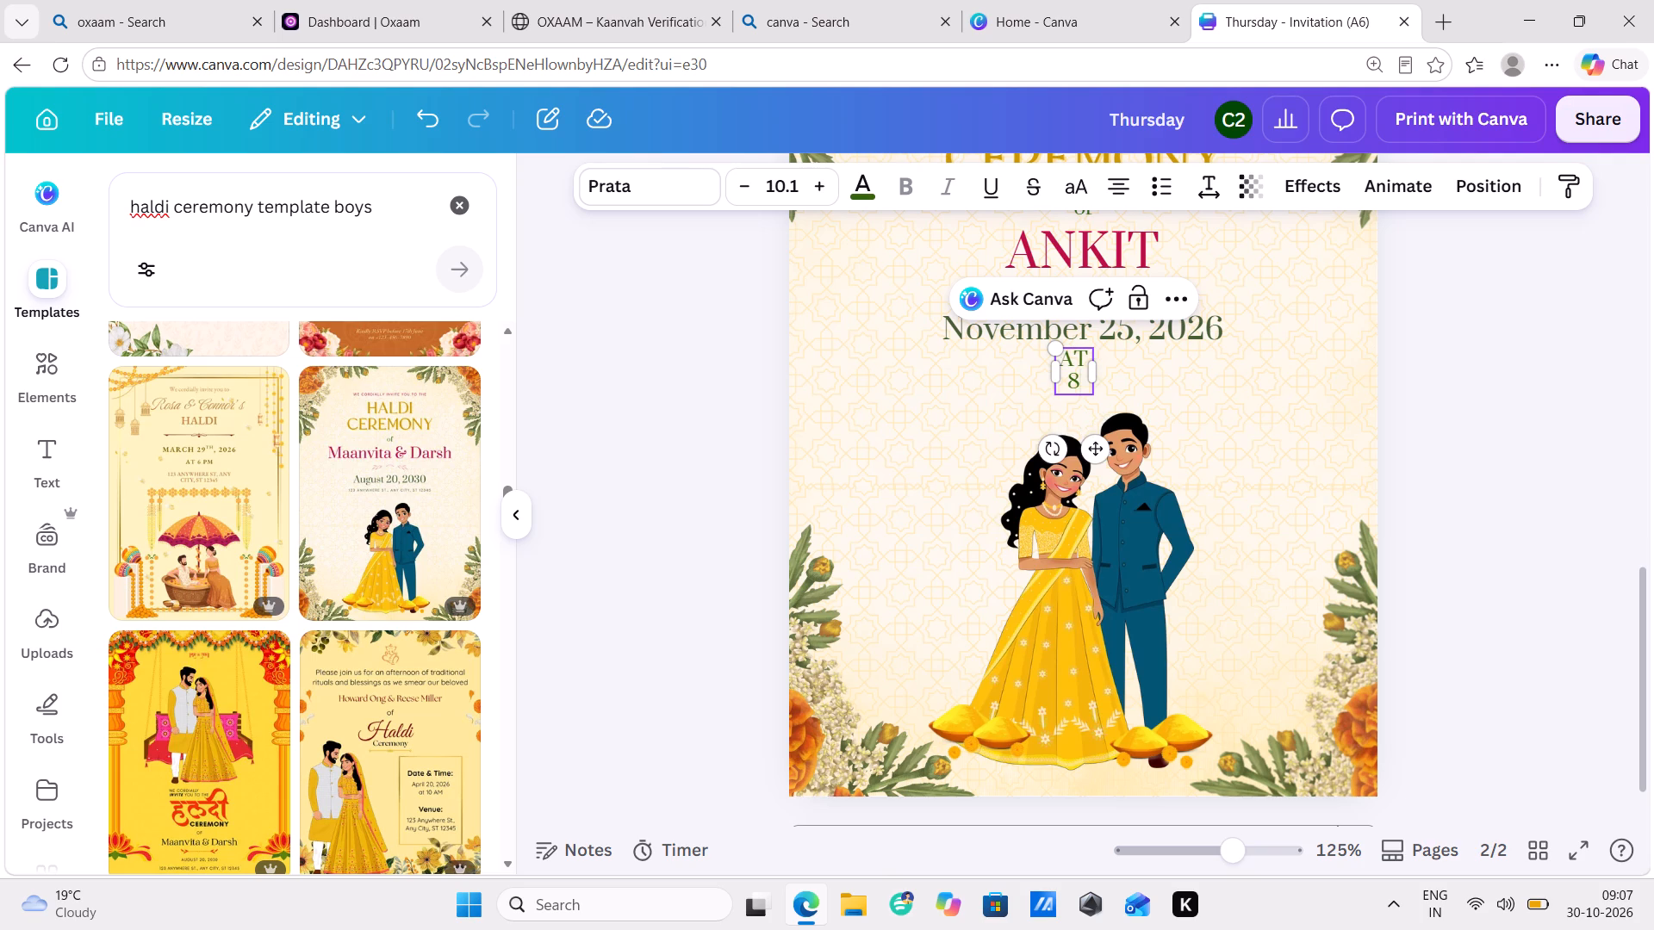
key("space")
type("PM")
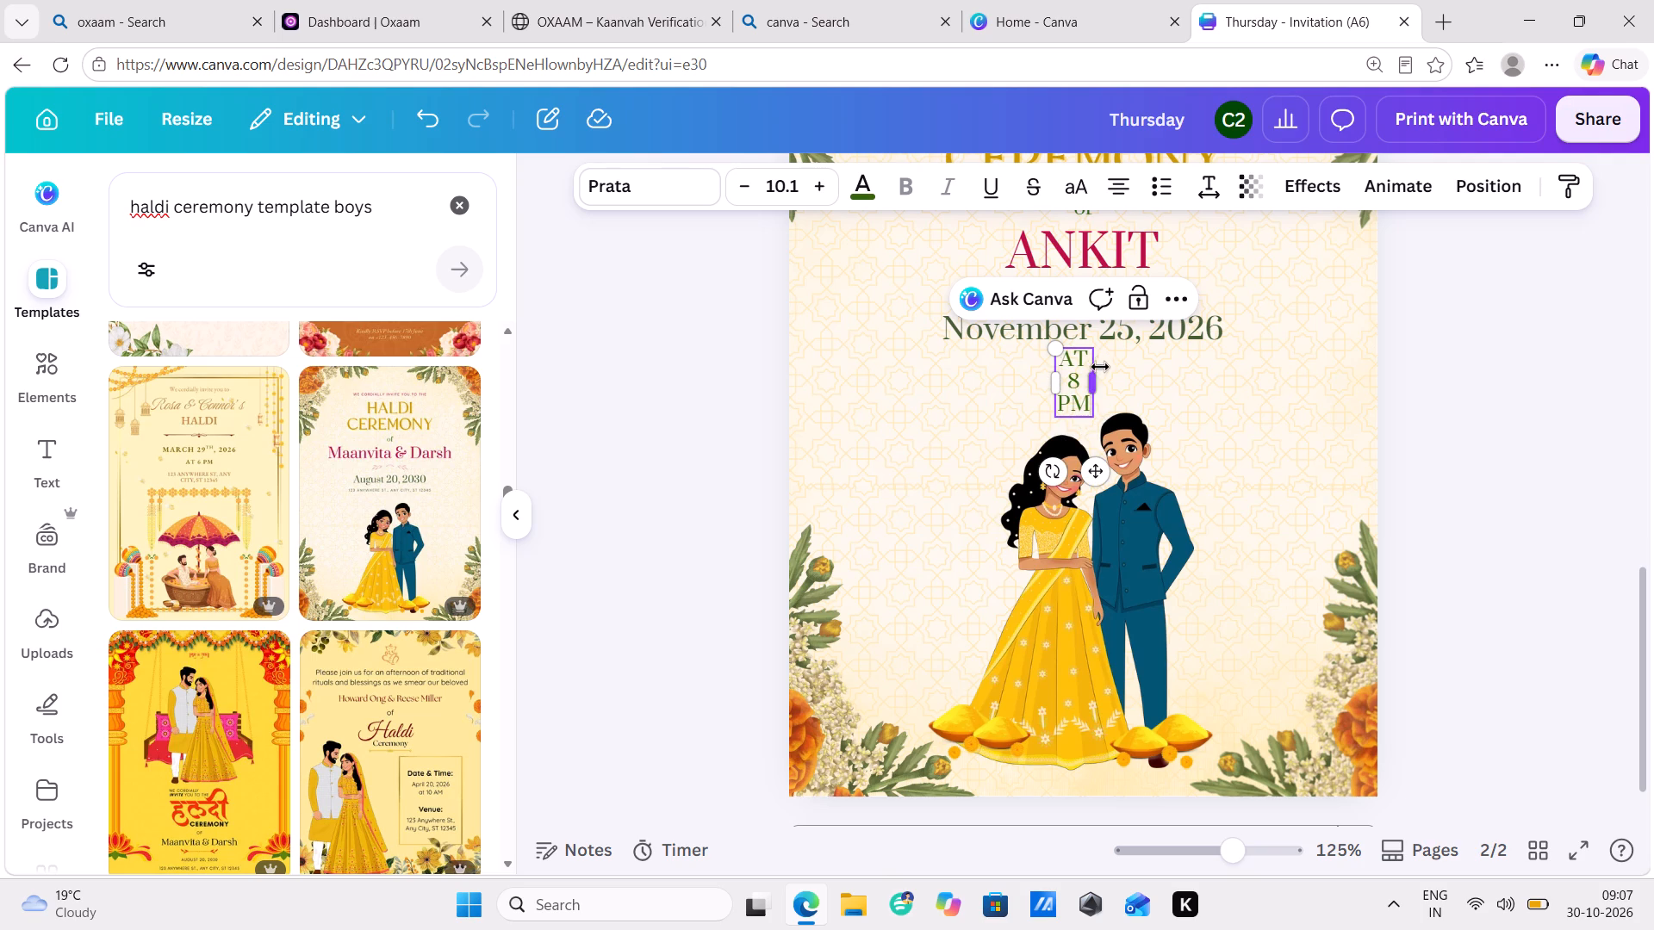
left_click_drag(1093, 381, 1194, 366)
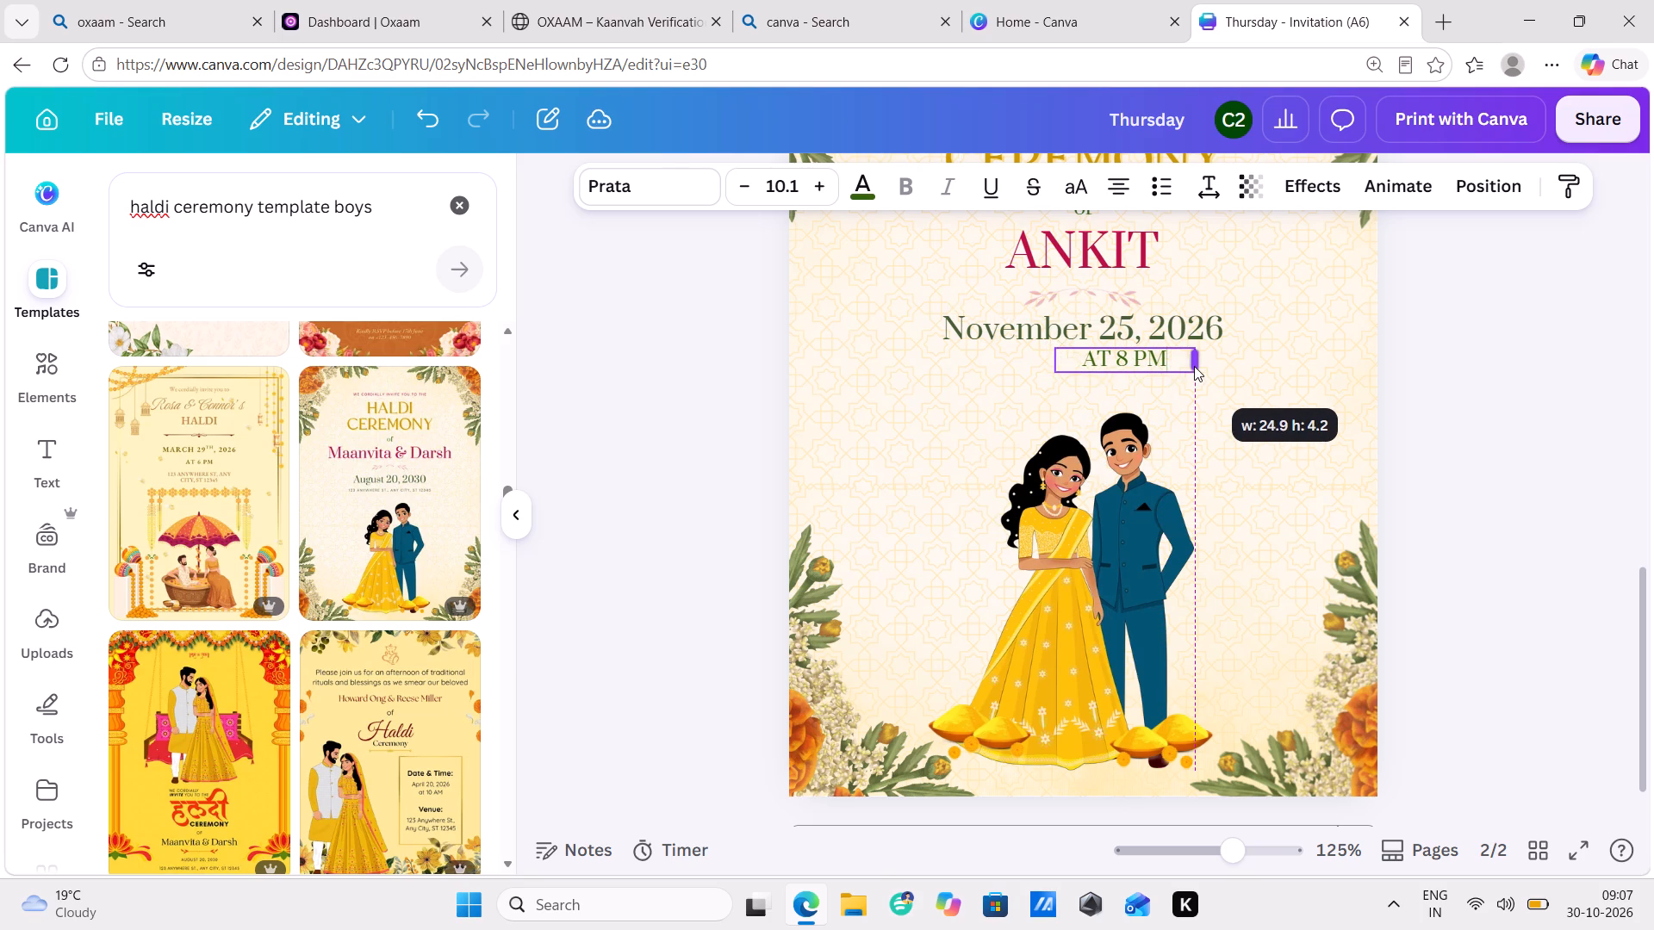
left_click_drag(1194, 366, 1240, 363)
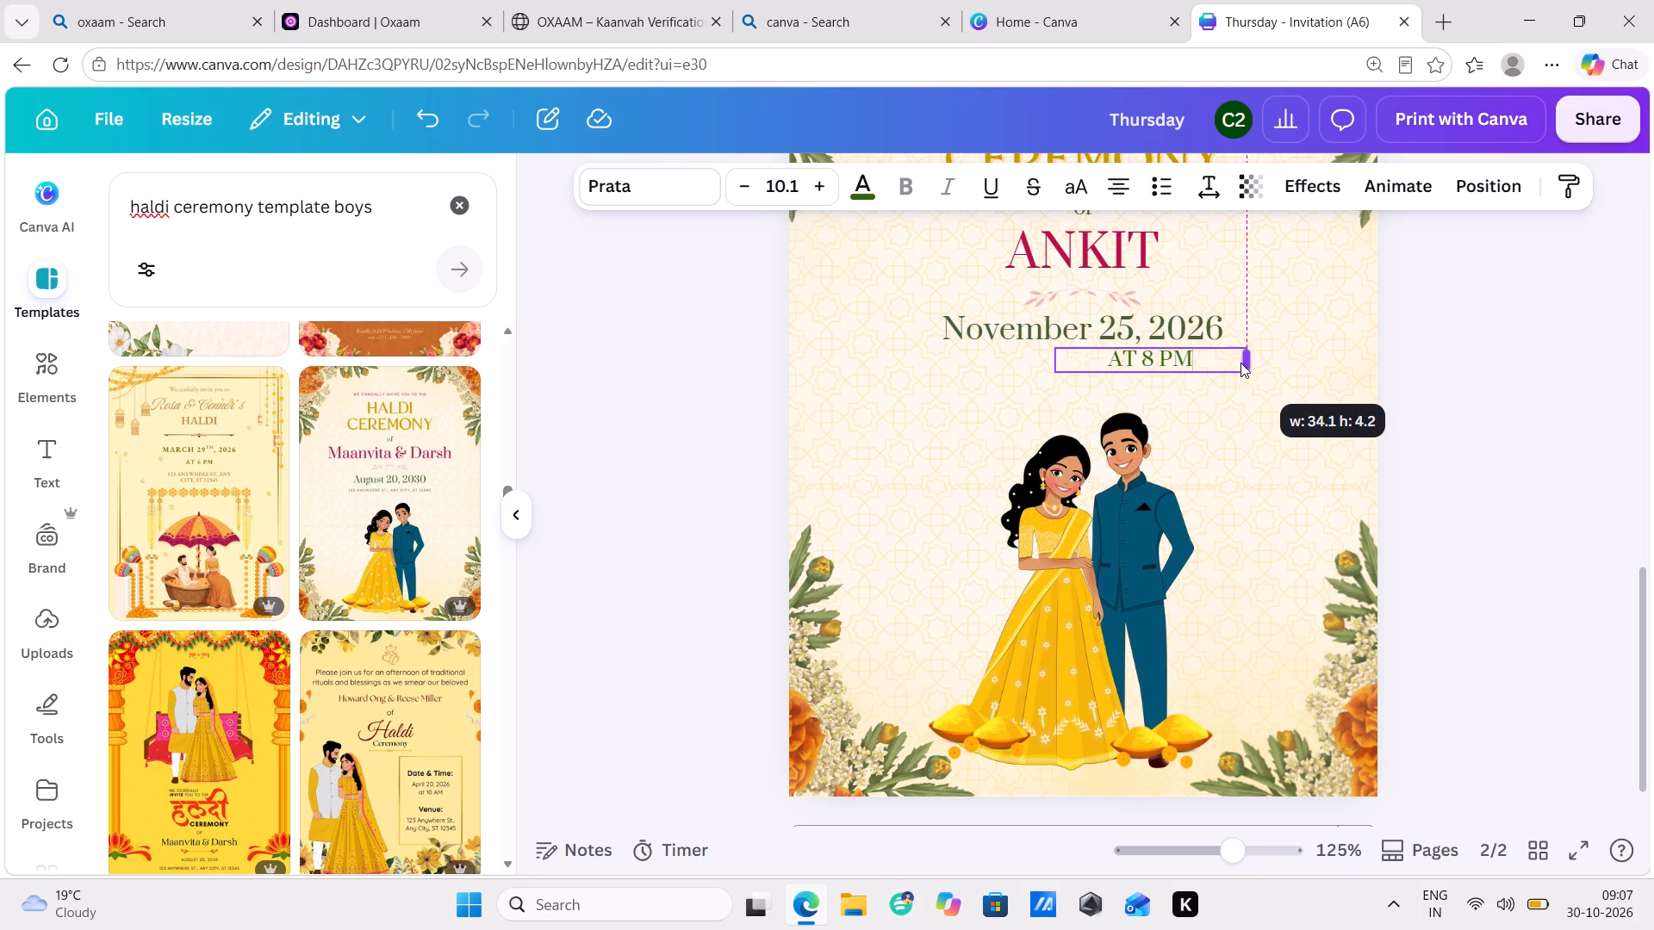
left_click_drag(1240, 363, 1234, 363)
left_click(1473, 395)
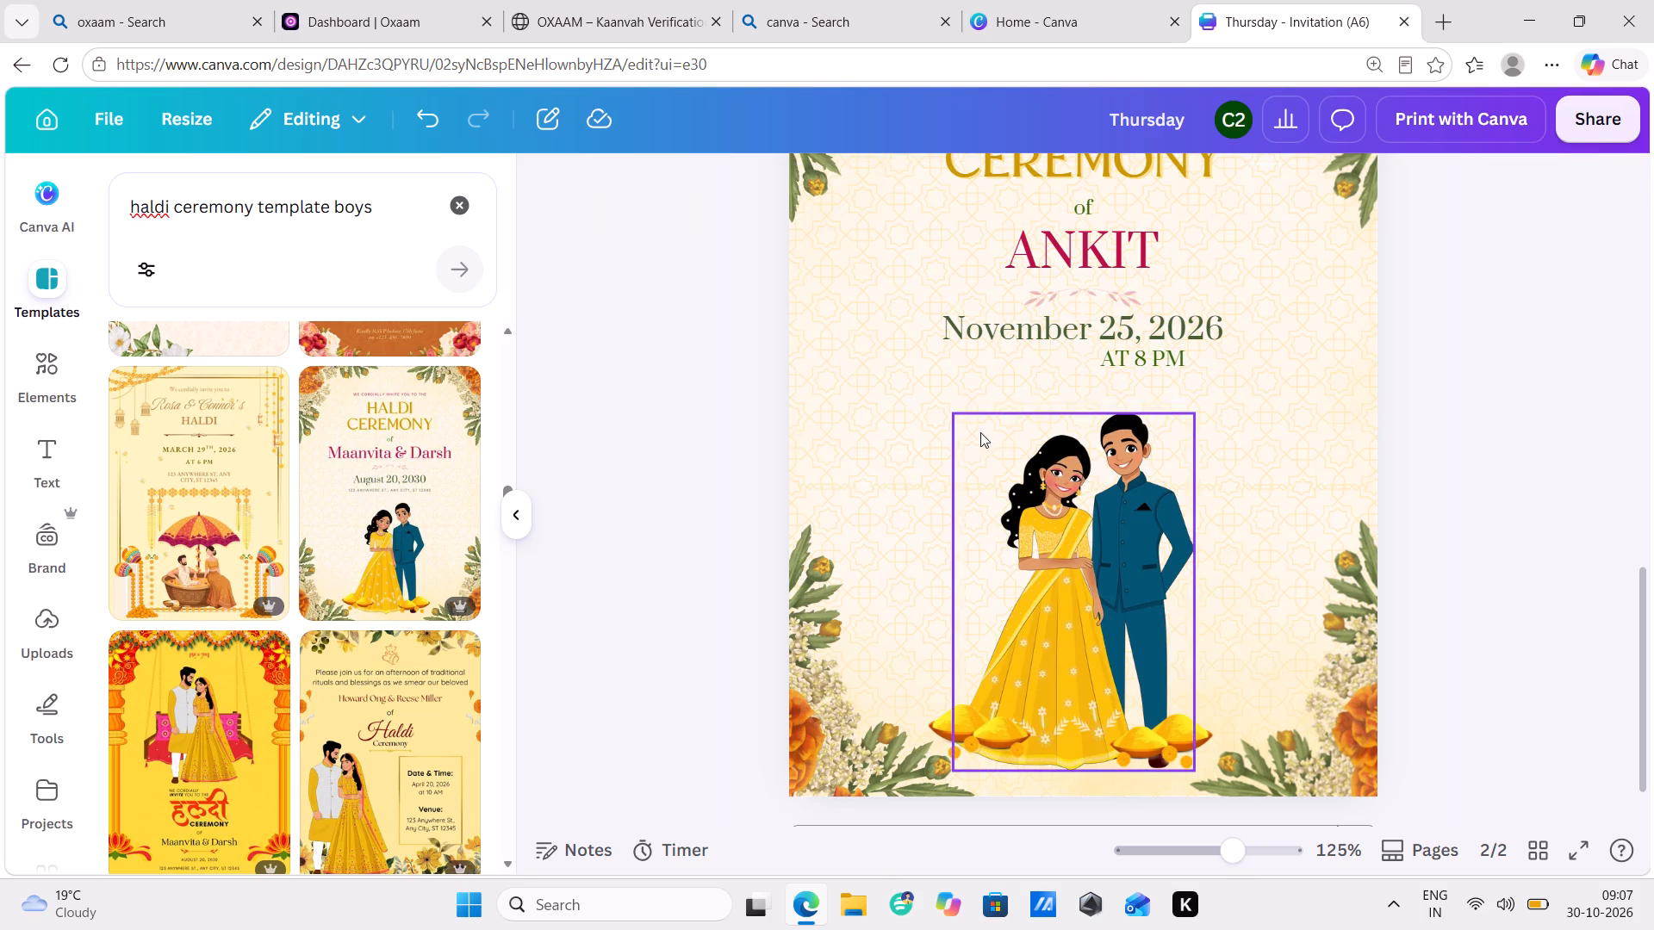
Insert "Wednesday" before "AT 8 PM" beneath the Haldi date and widen the text box so it fits on one line.
left_click(1117, 362)
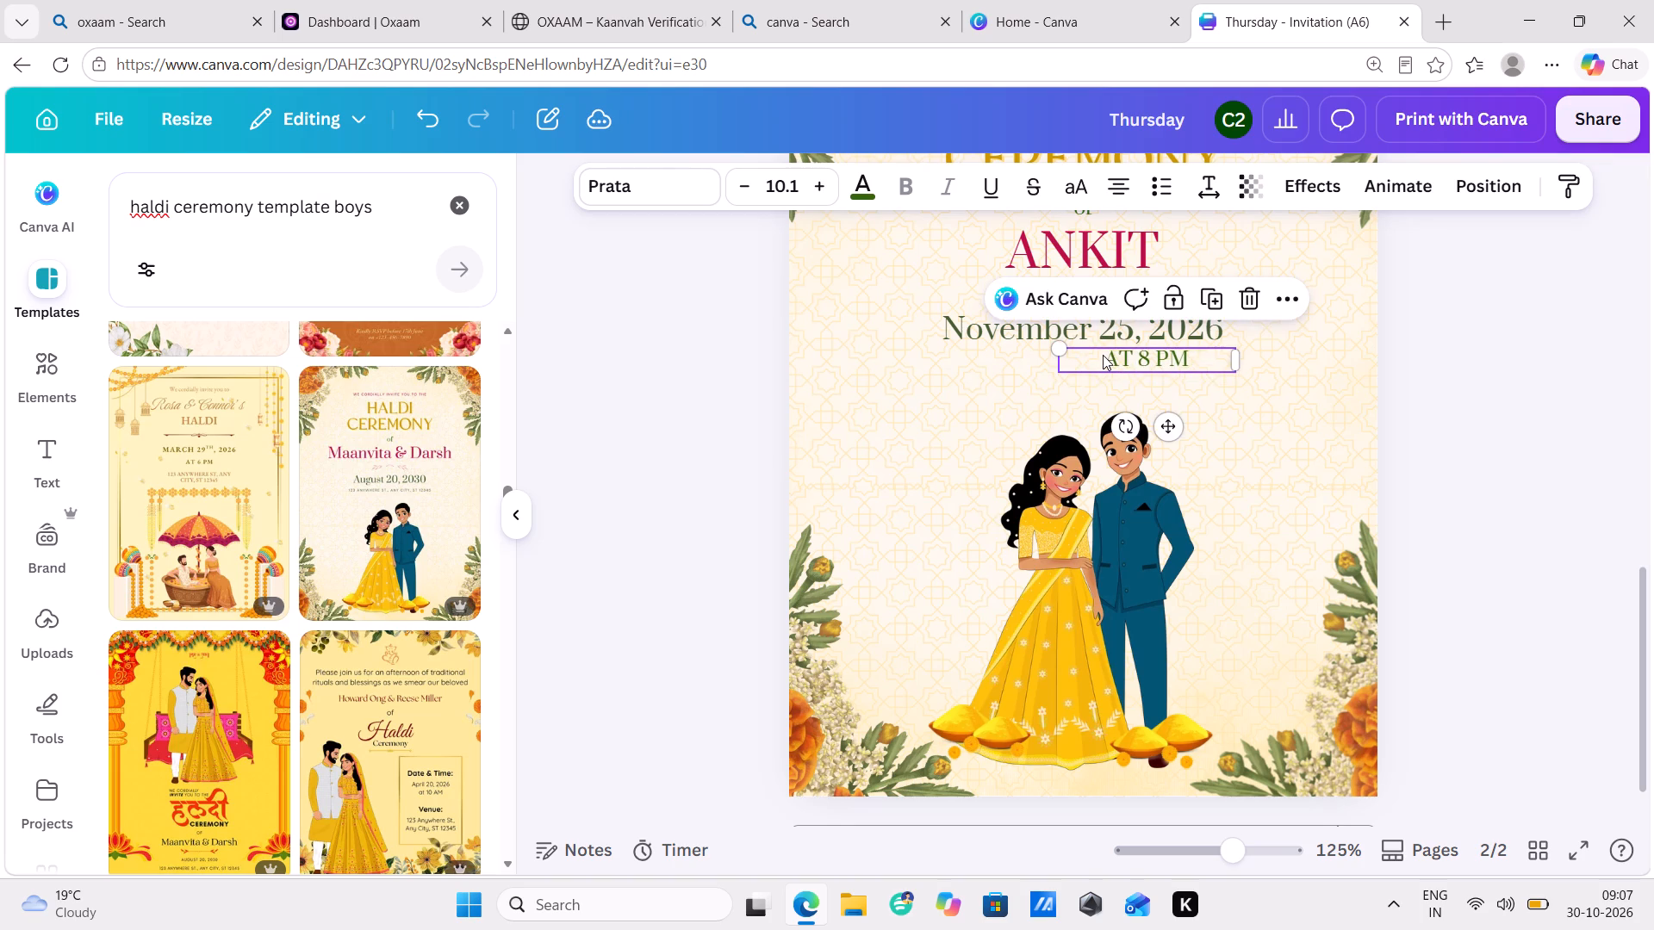
double_click(1103, 355)
left_click(1103, 365)
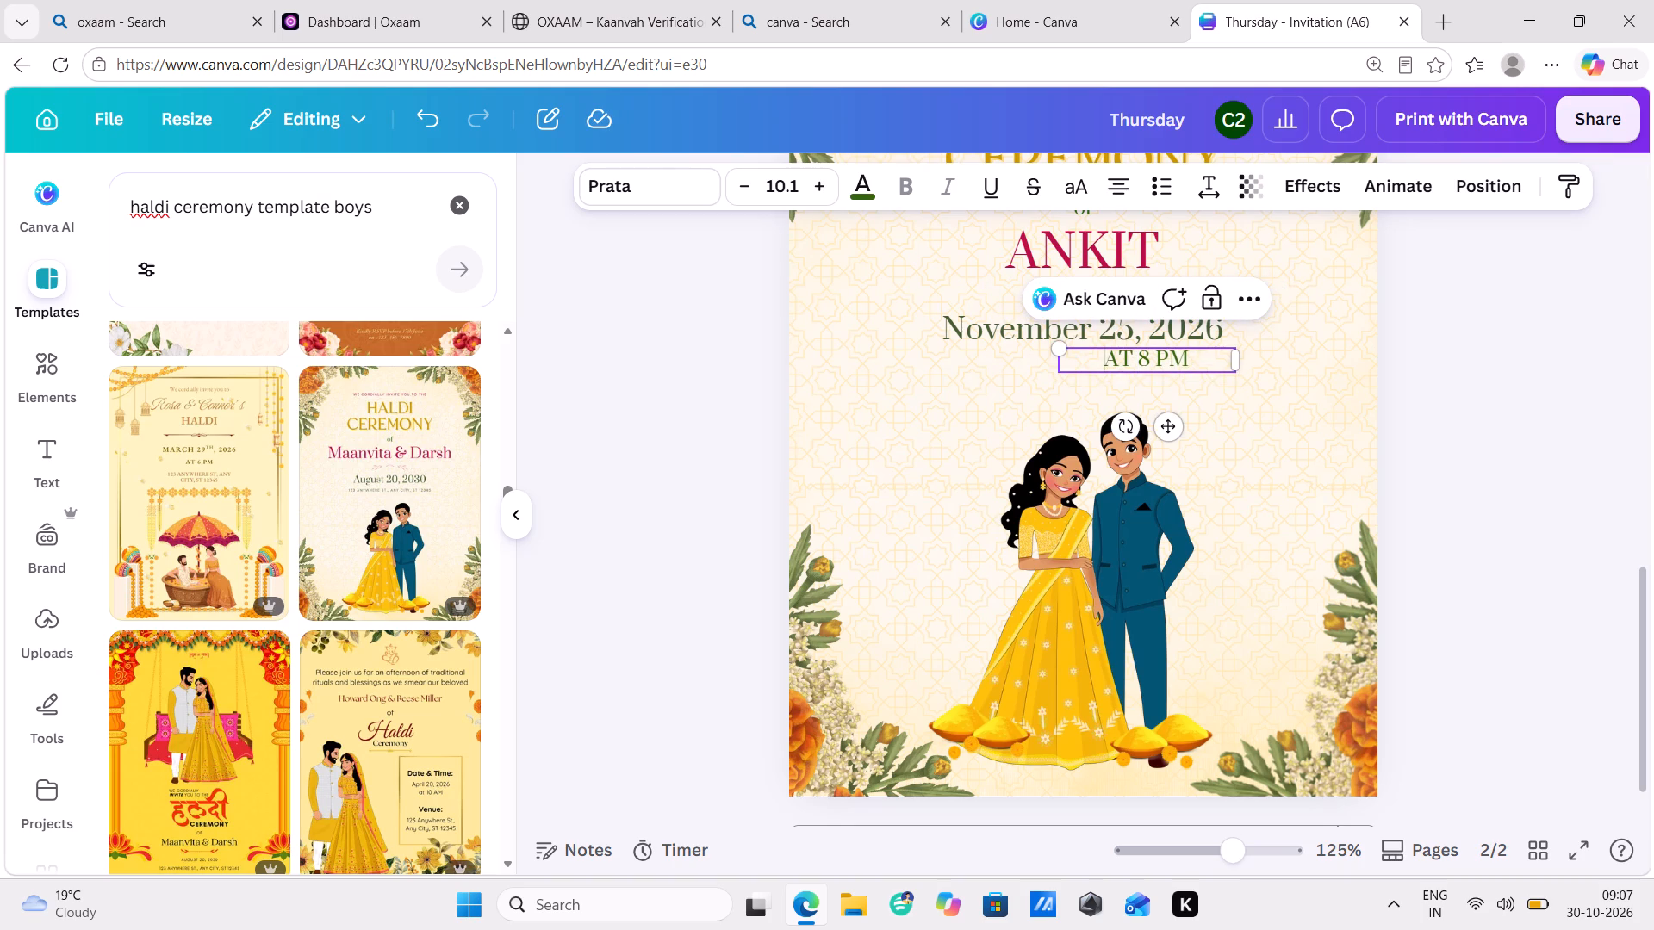
key("w")
key("e")
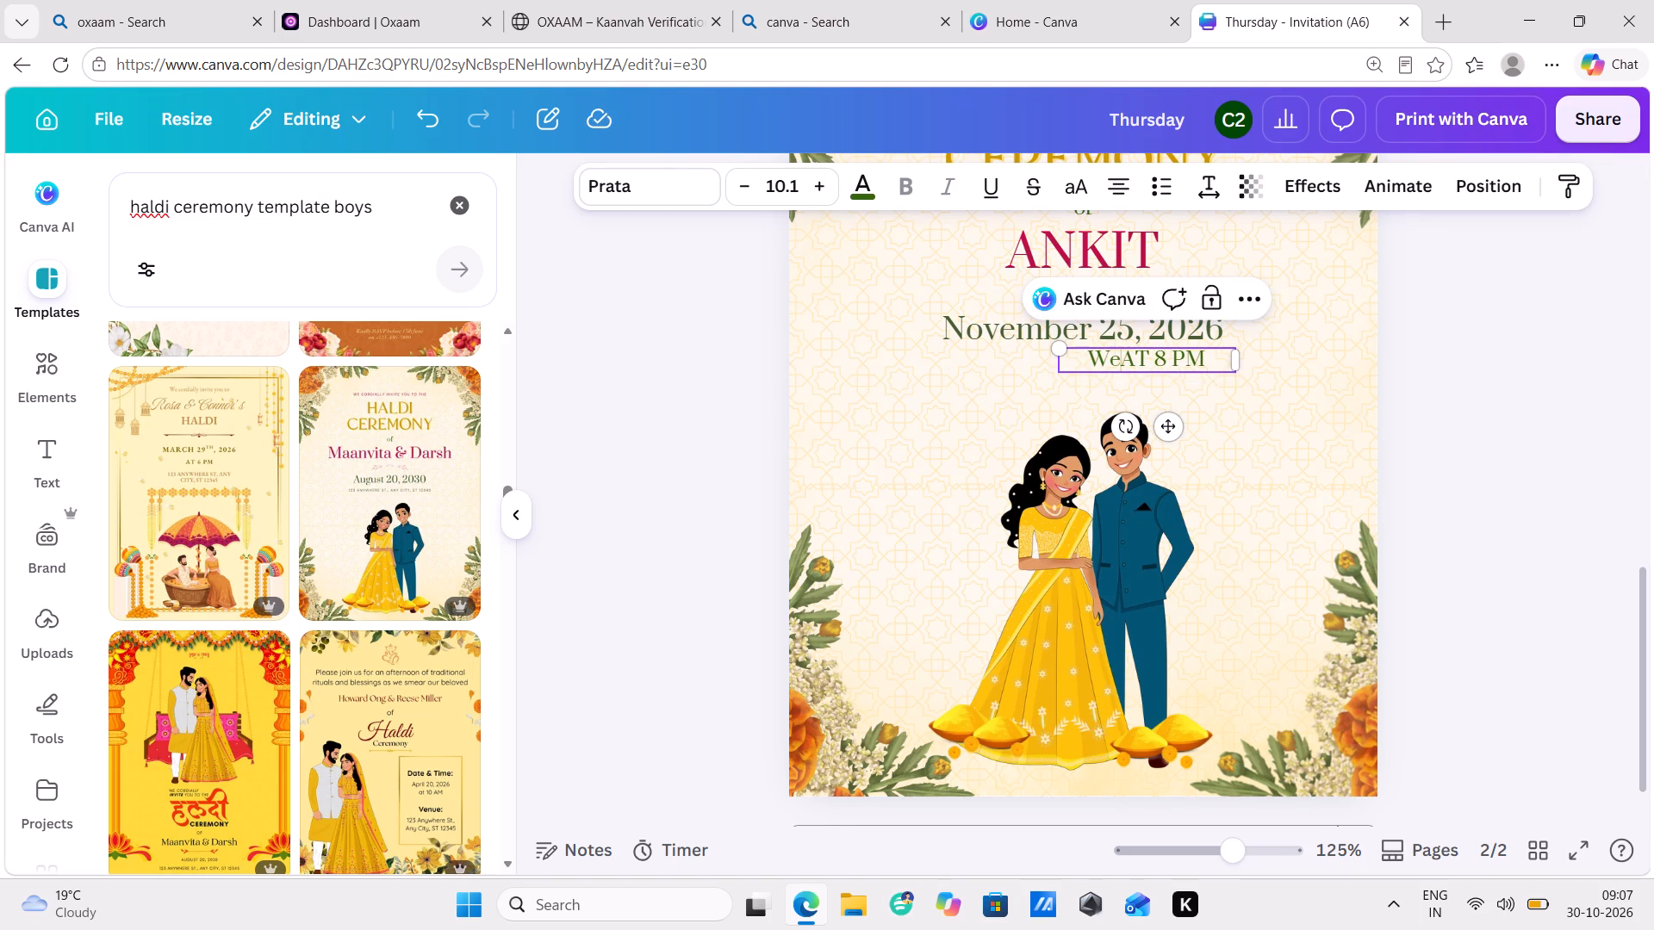
type("dnesday")
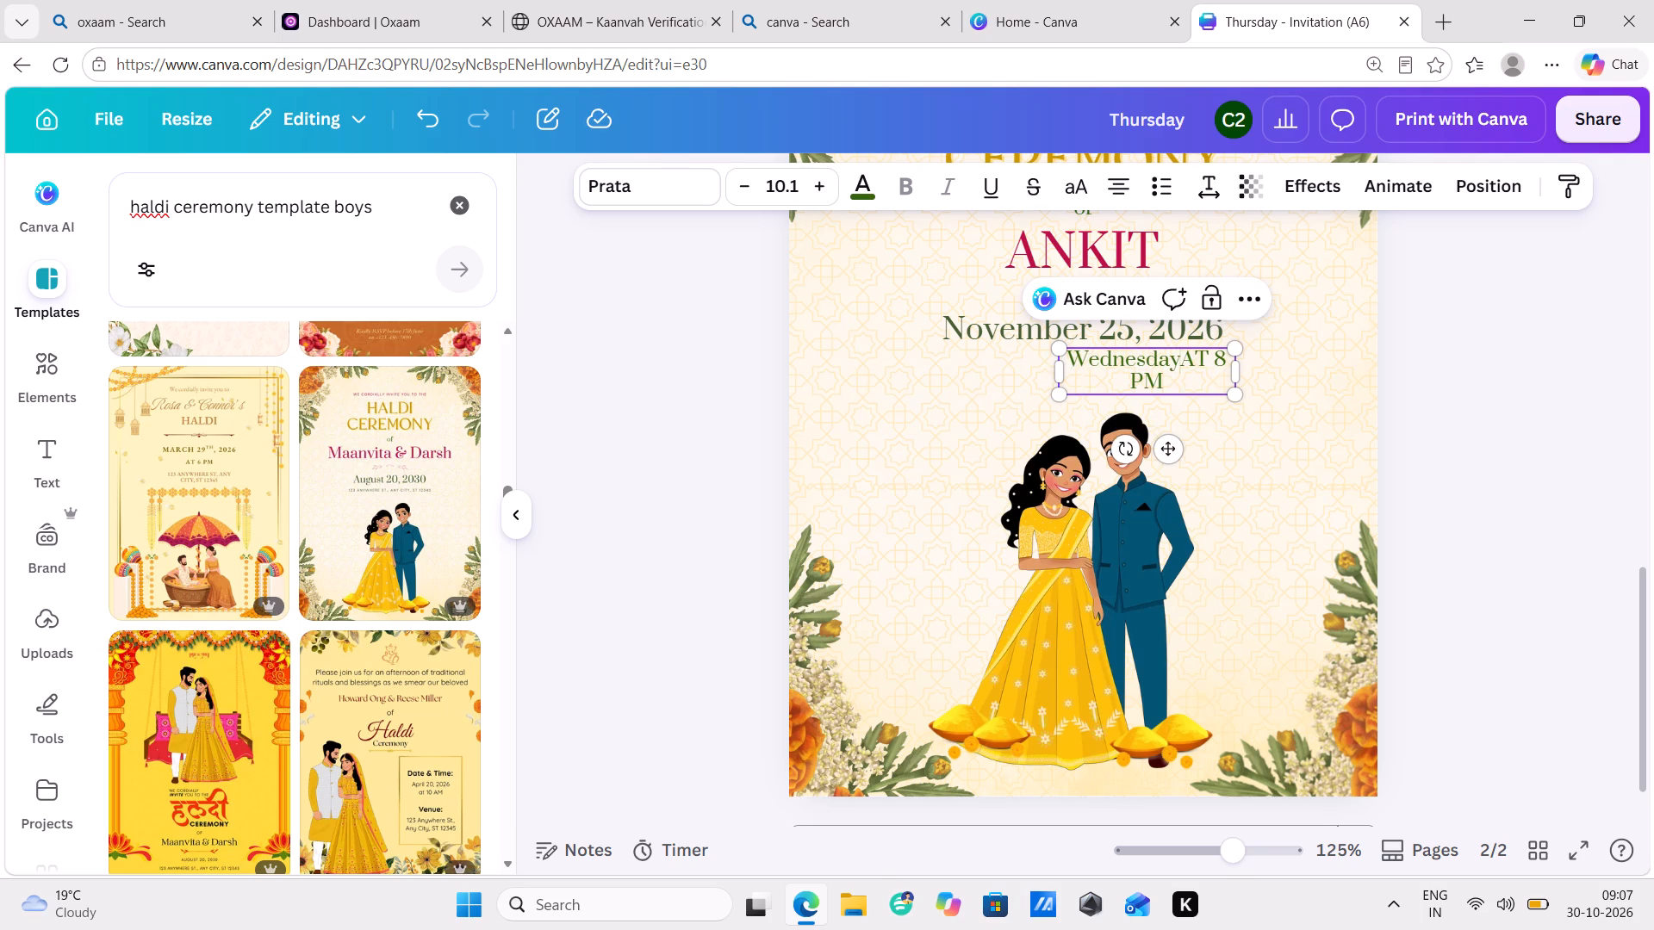
key("space")
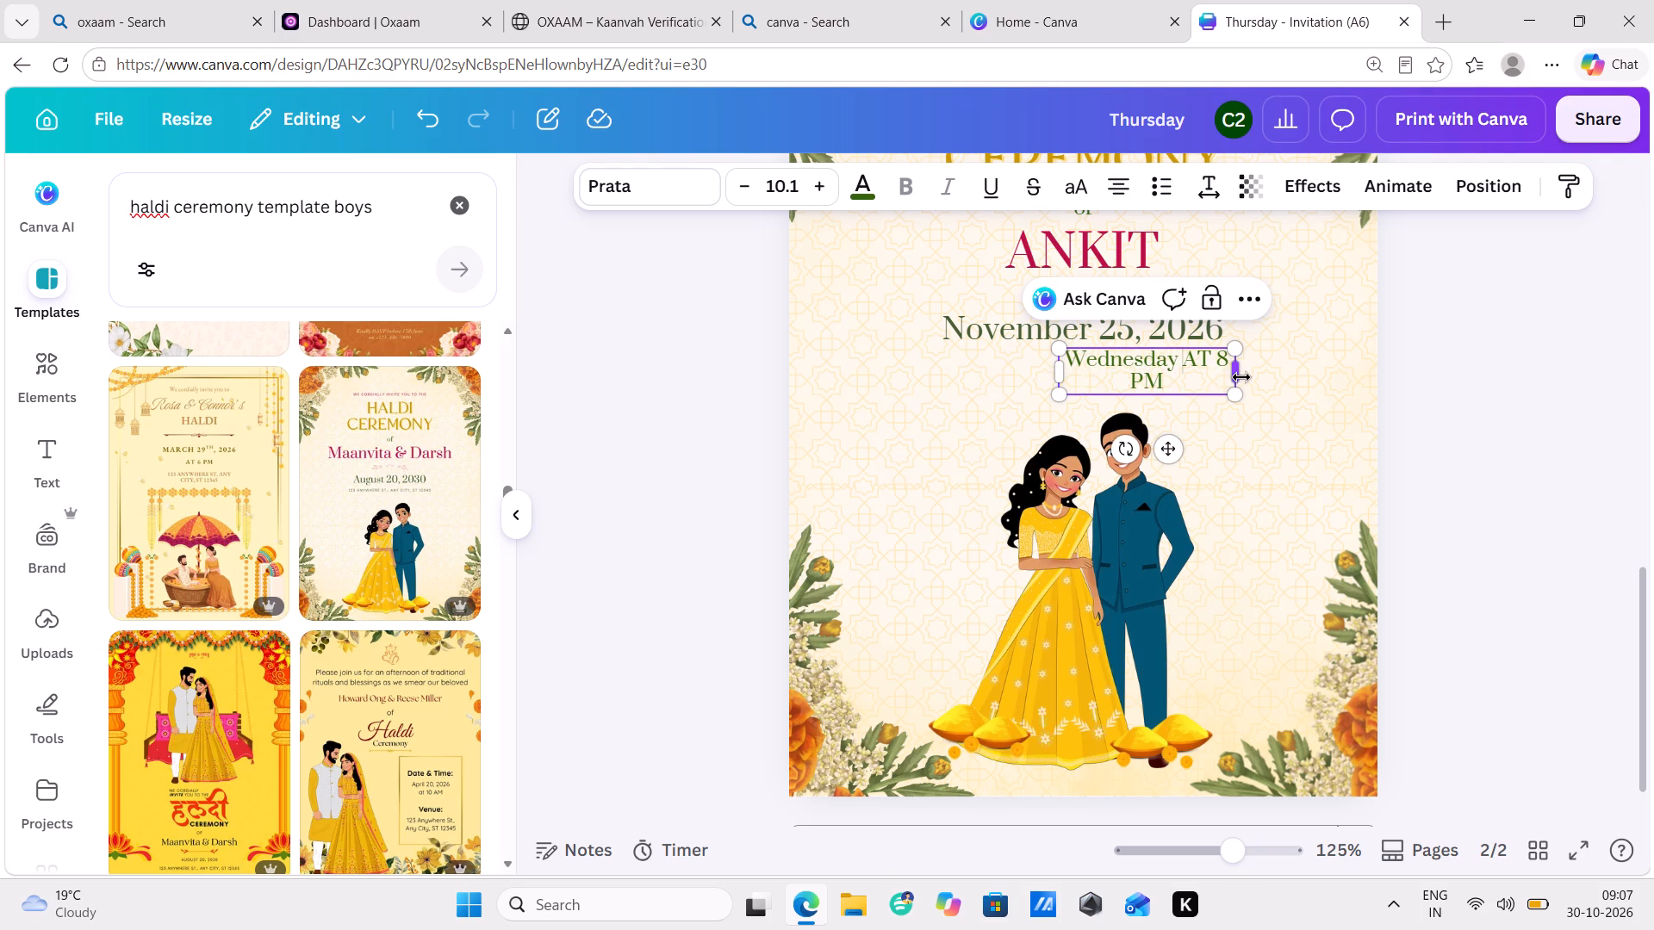
left_click_drag(1241, 377, 1296, 363)
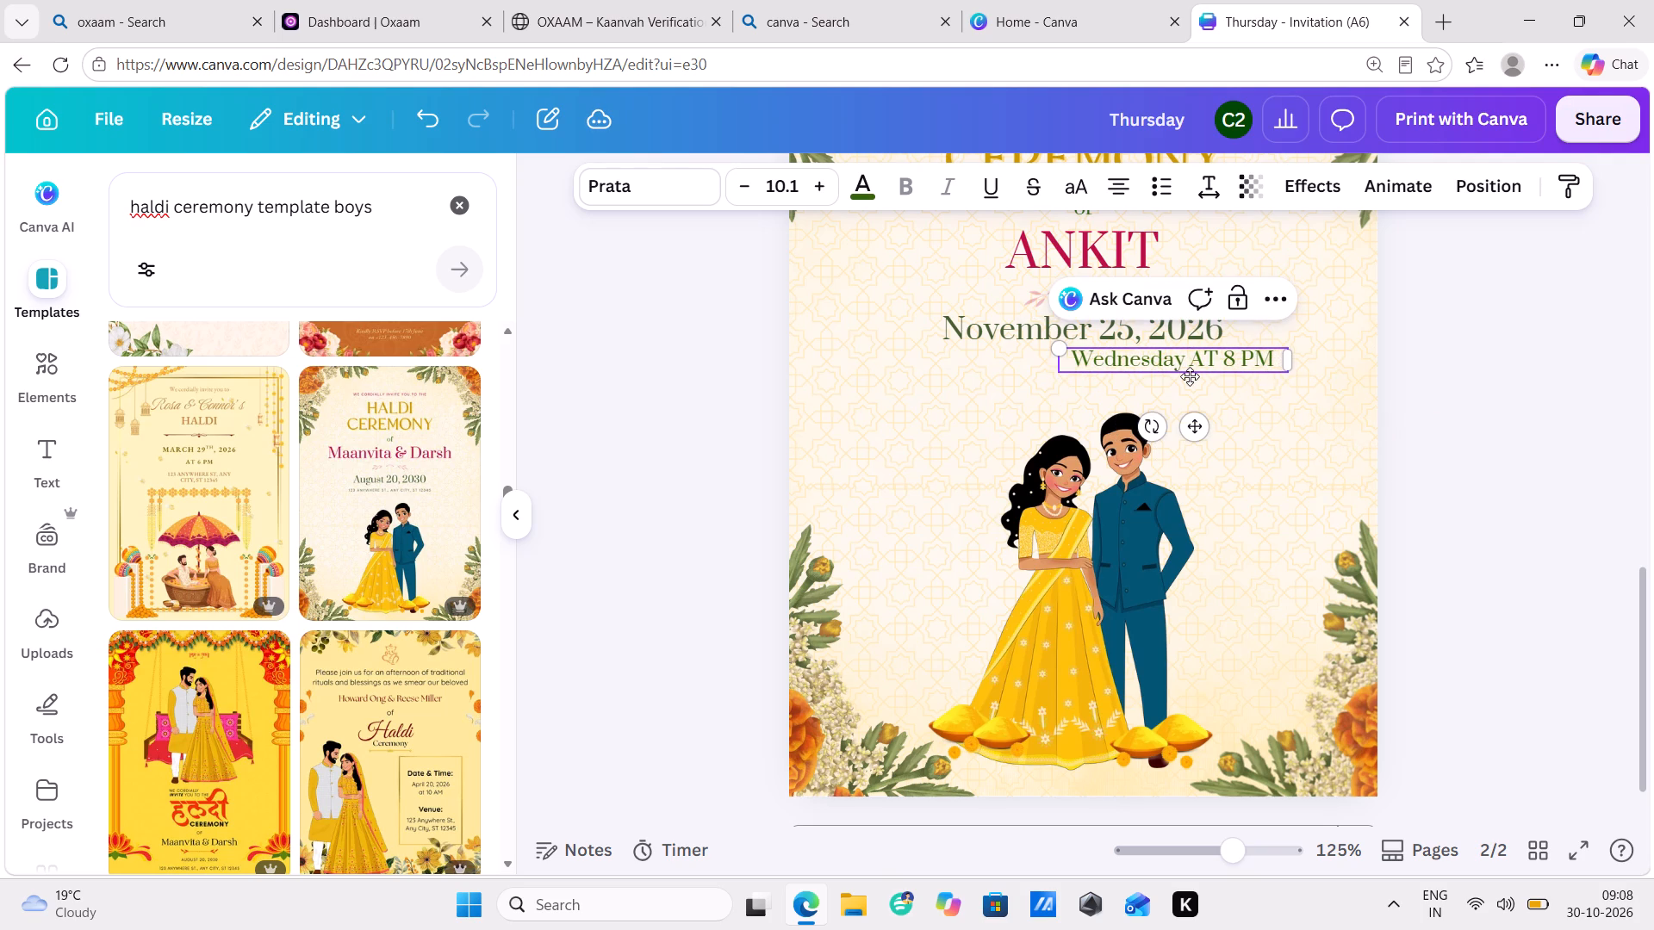
Move the "Wednesday AT 8 PM" line under the date, vertically midway between the date and the couple illustration.
left_click(1314, 445)
left_click_drag(1193, 363, 1168, 369)
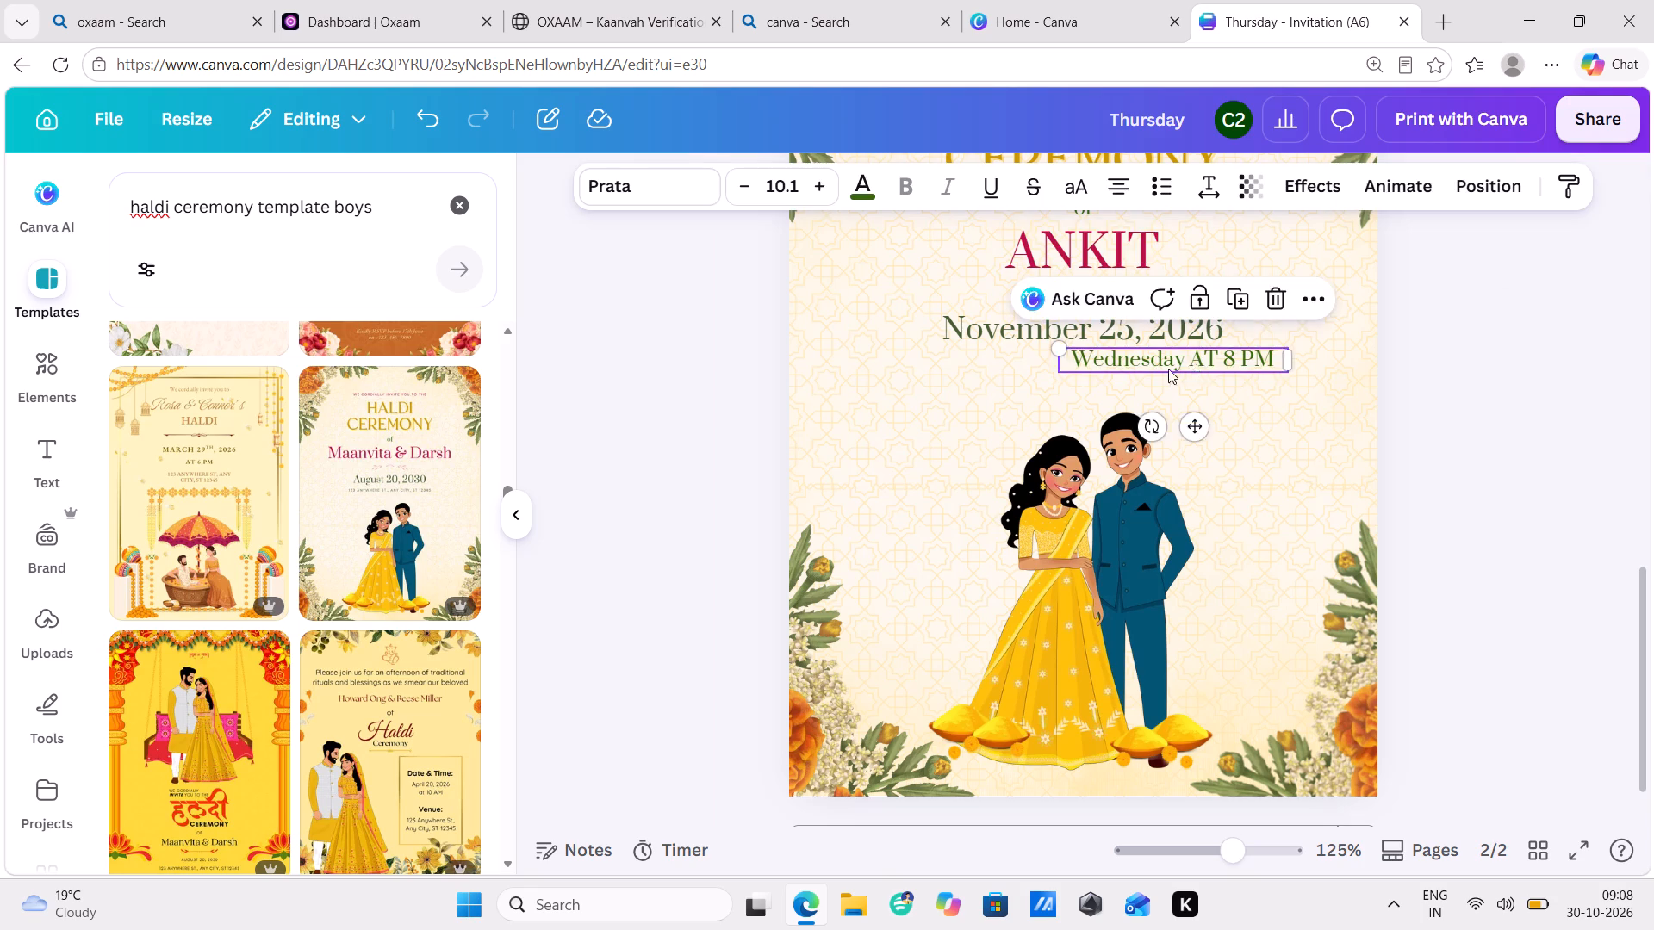
left_click_drag(1168, 369, 1108, 366)
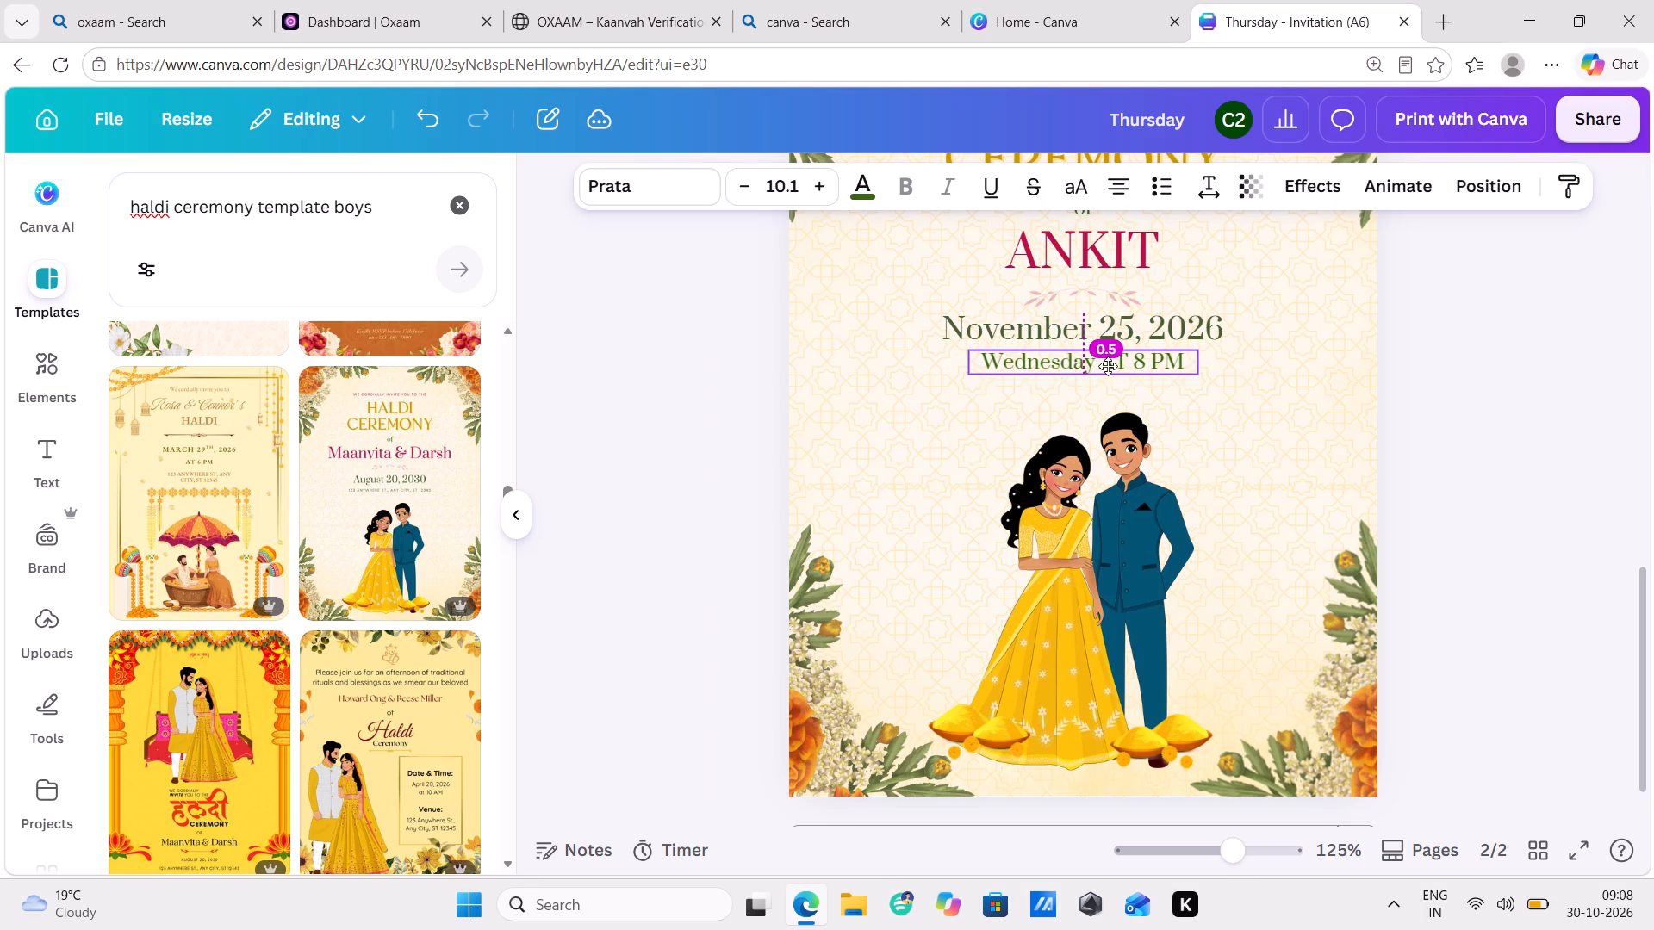
left_click_drag(1108, 366, 1110, 378)
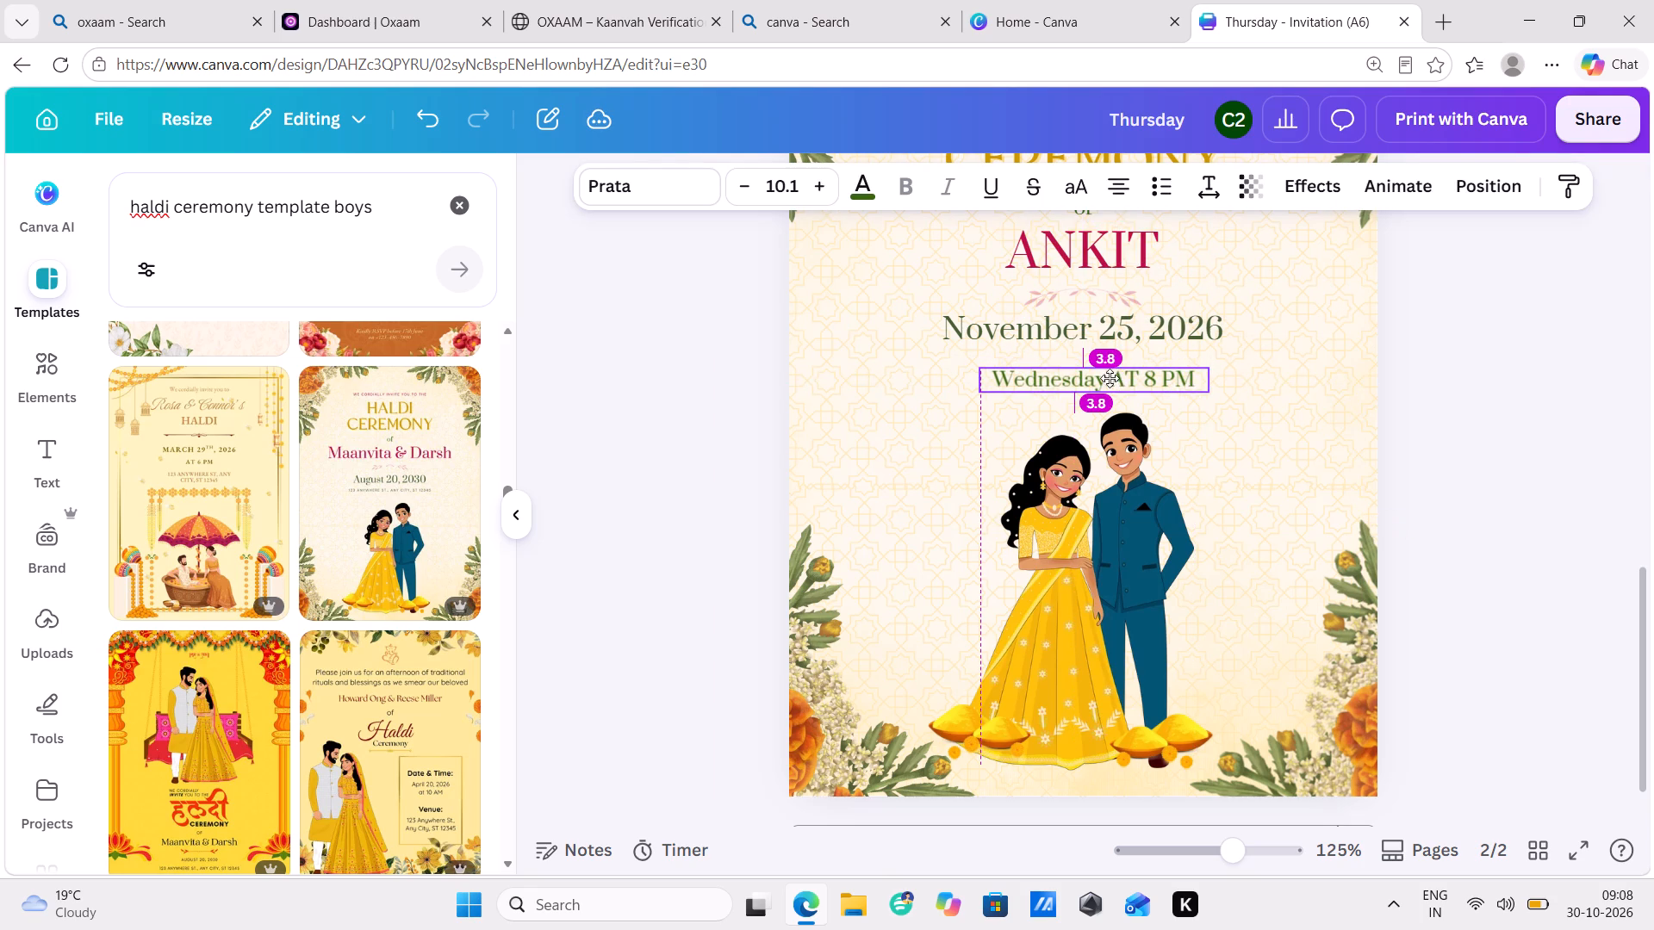
left_click_drag(1110, 378, 1111, 378)
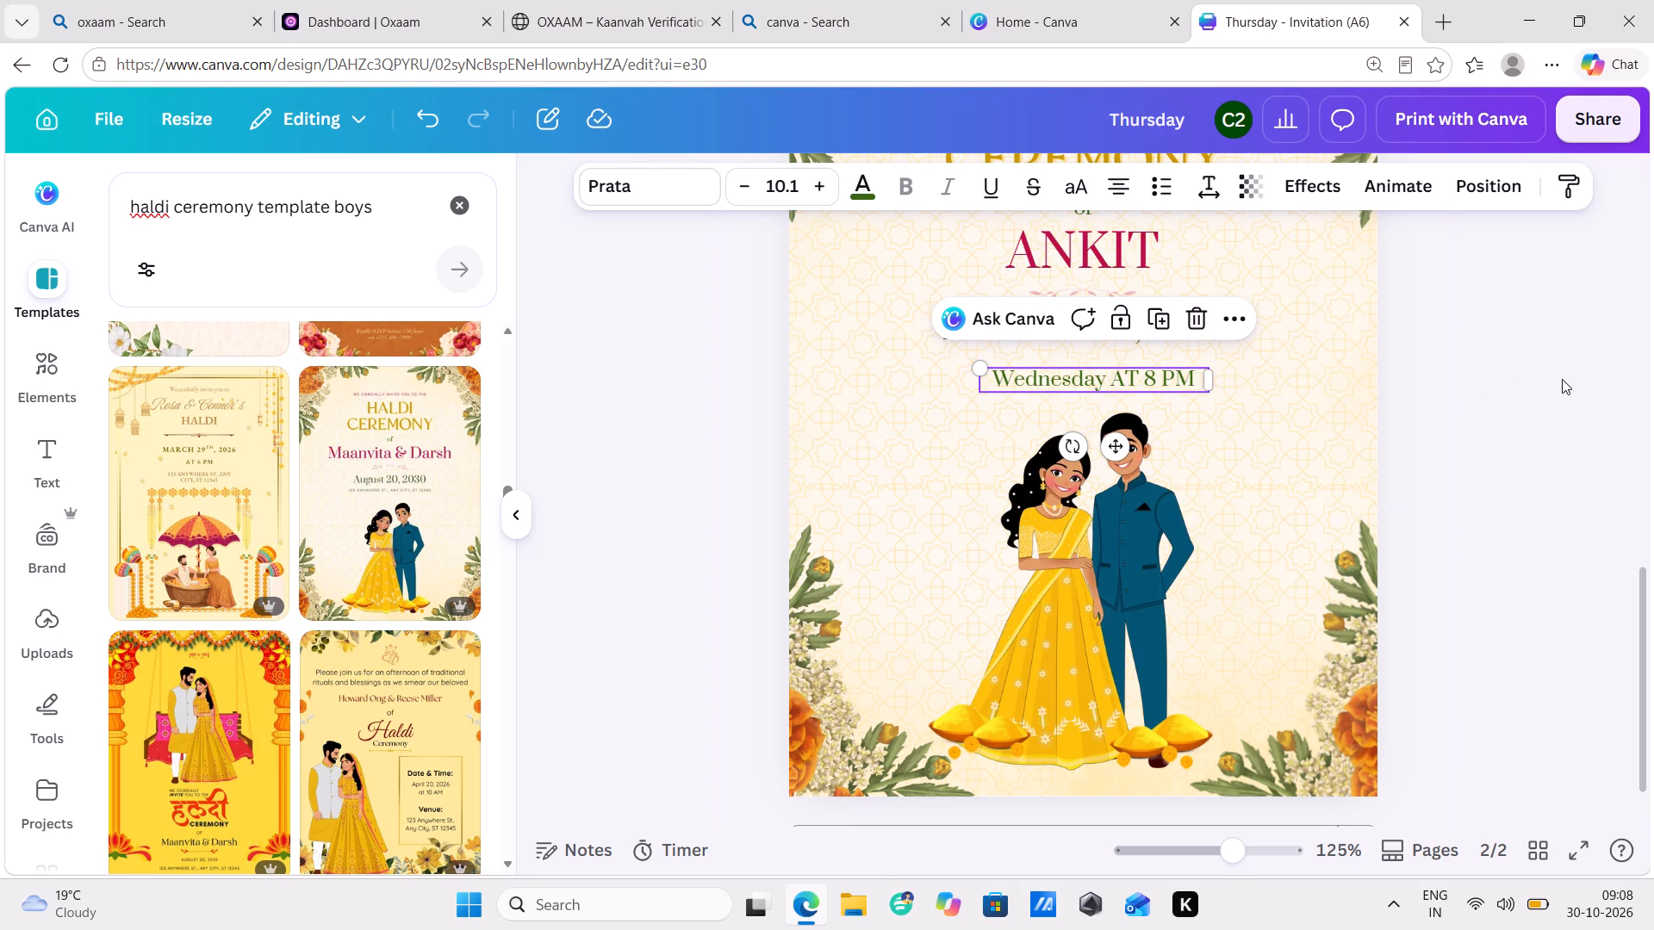
left_click(1538, 389)
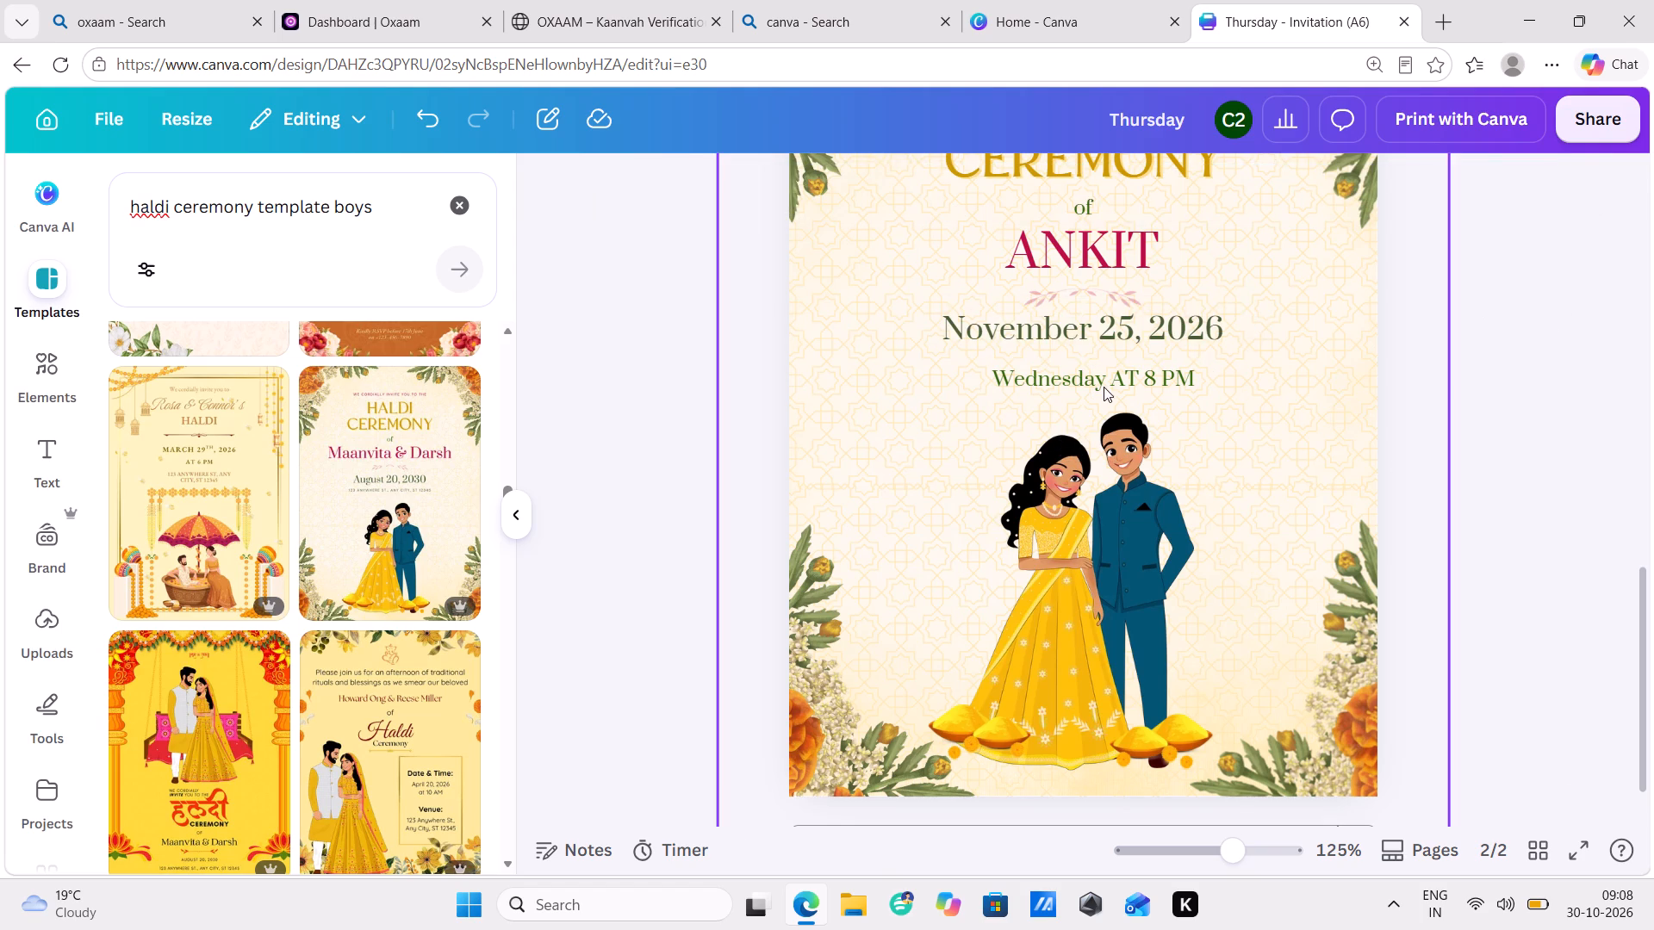
Set the font size of the "Wednesday AT 8 PM" line to 11.1.
left_click(1104, 387)
left_click(814, 188)
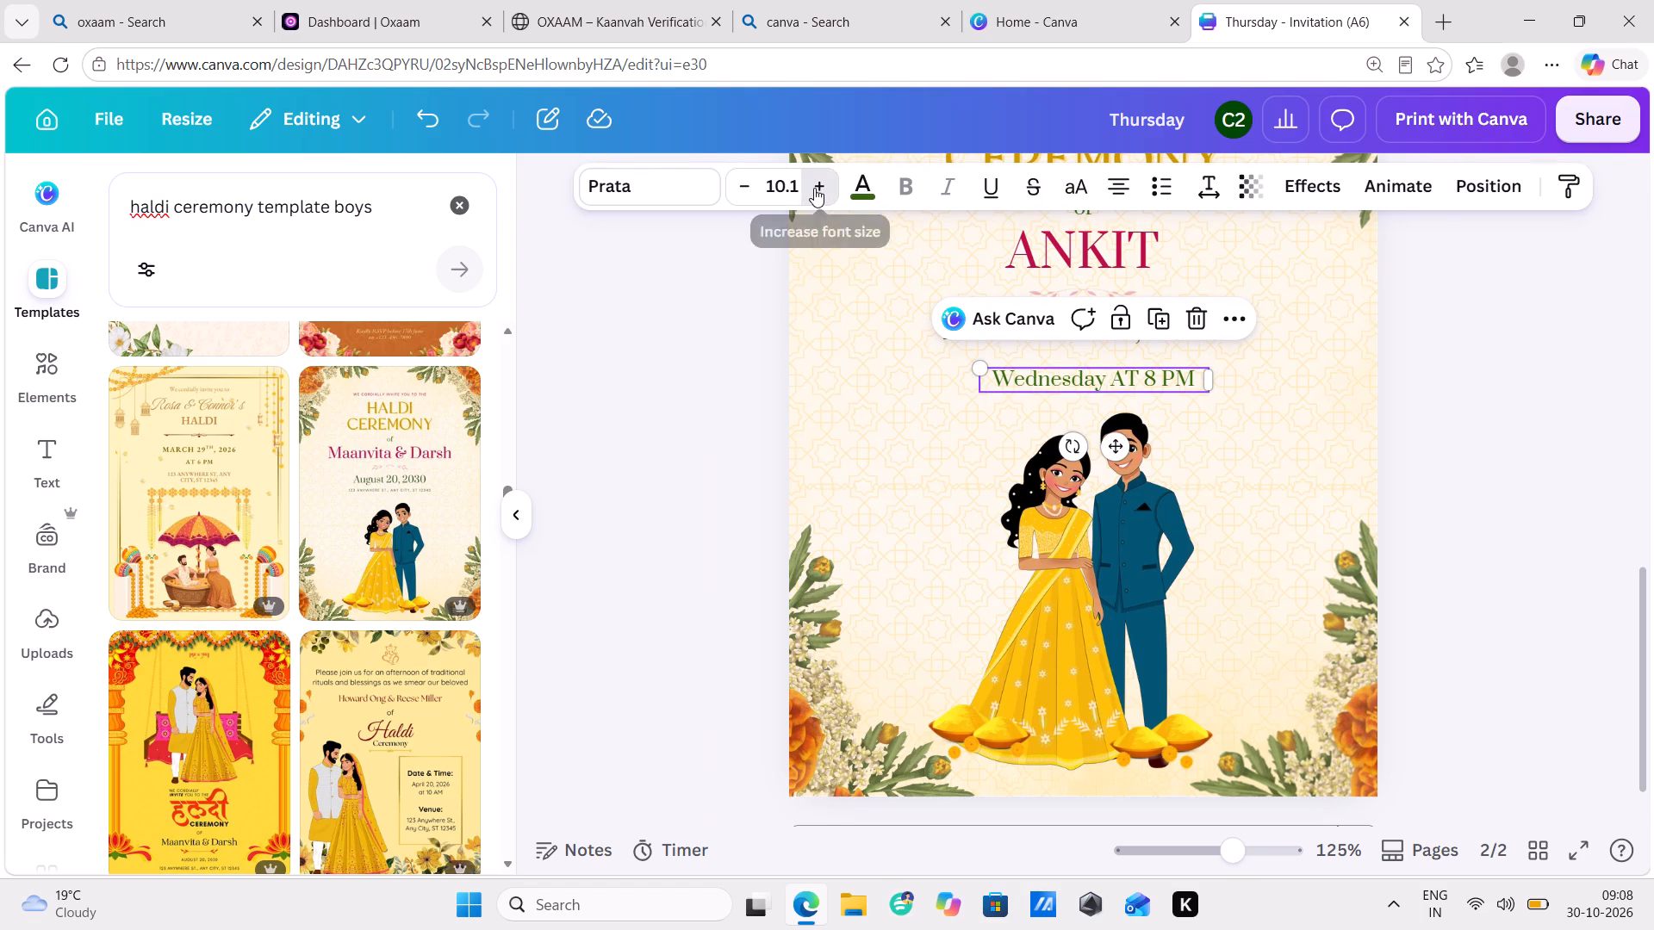
left_click(814, 188)
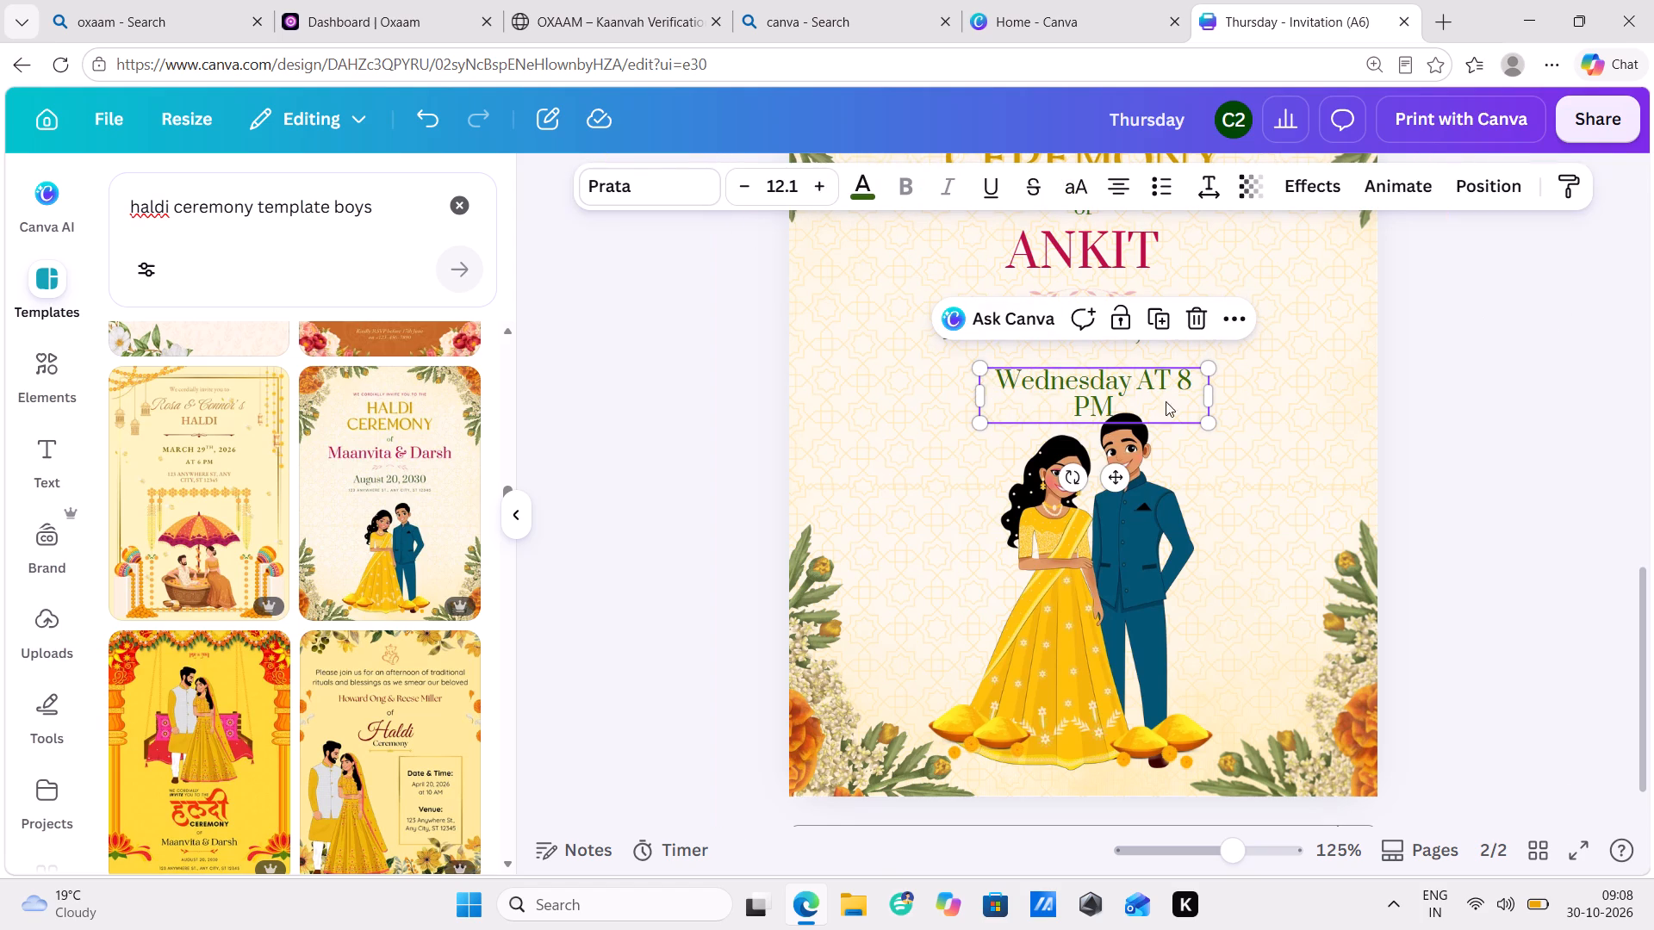
left_click(743, 194)
left_click(1495, 400)
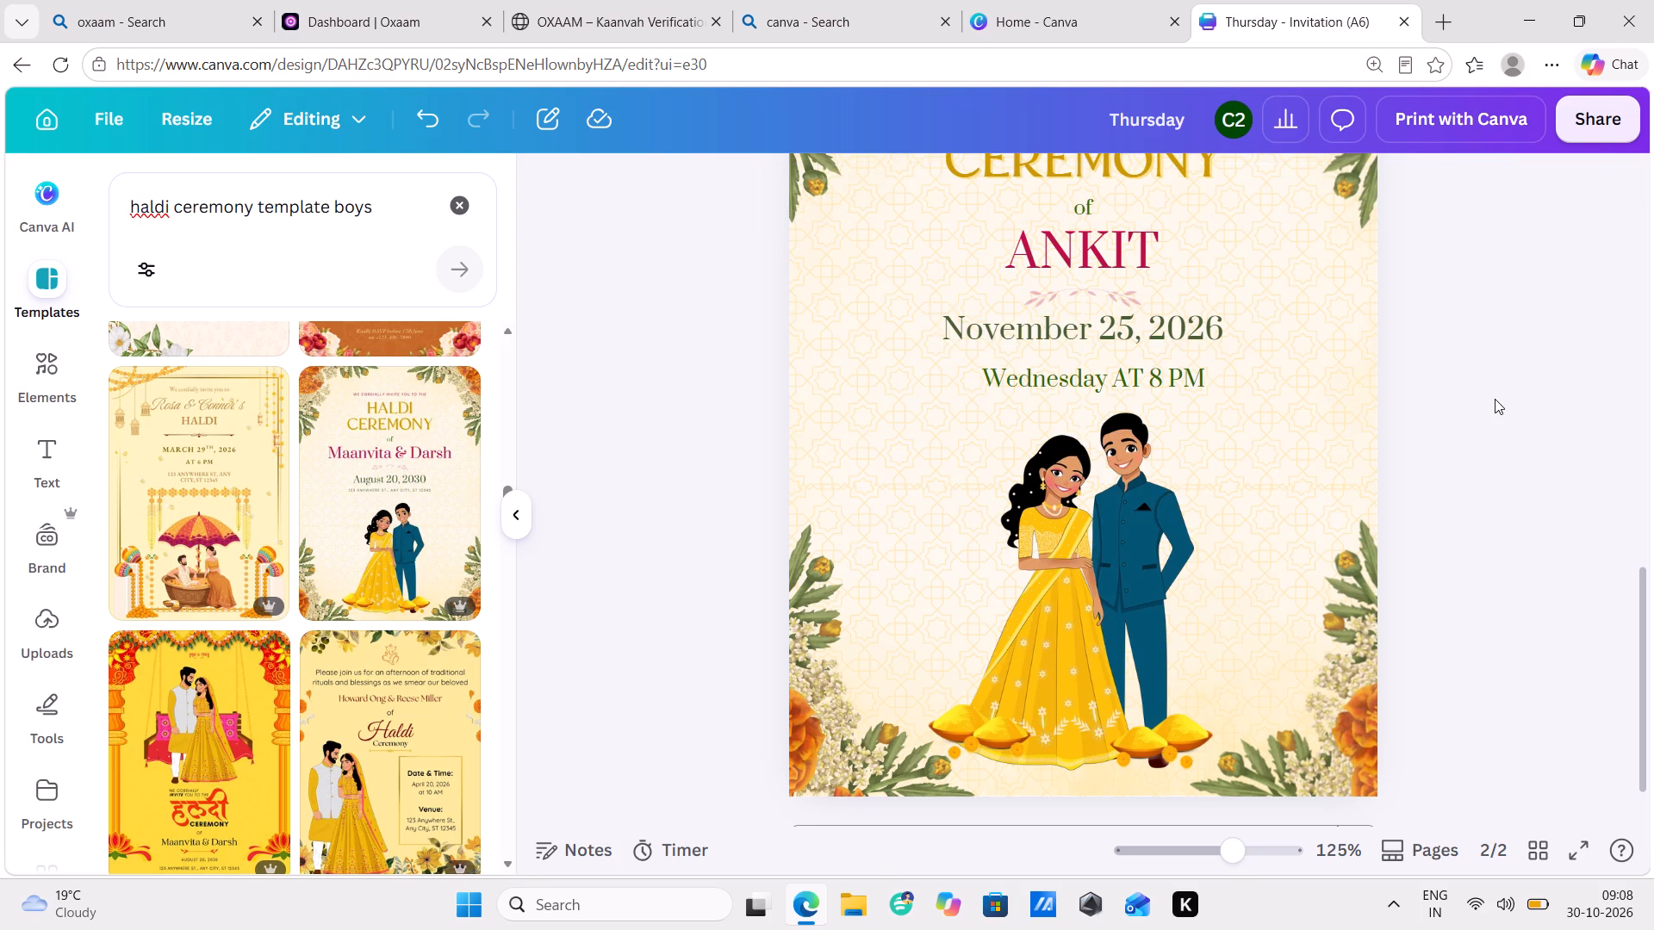
Shift the "Wednesday AT 8 PM" line slightly sideways so it is centred beneath the date.
left_click(1085, 362)
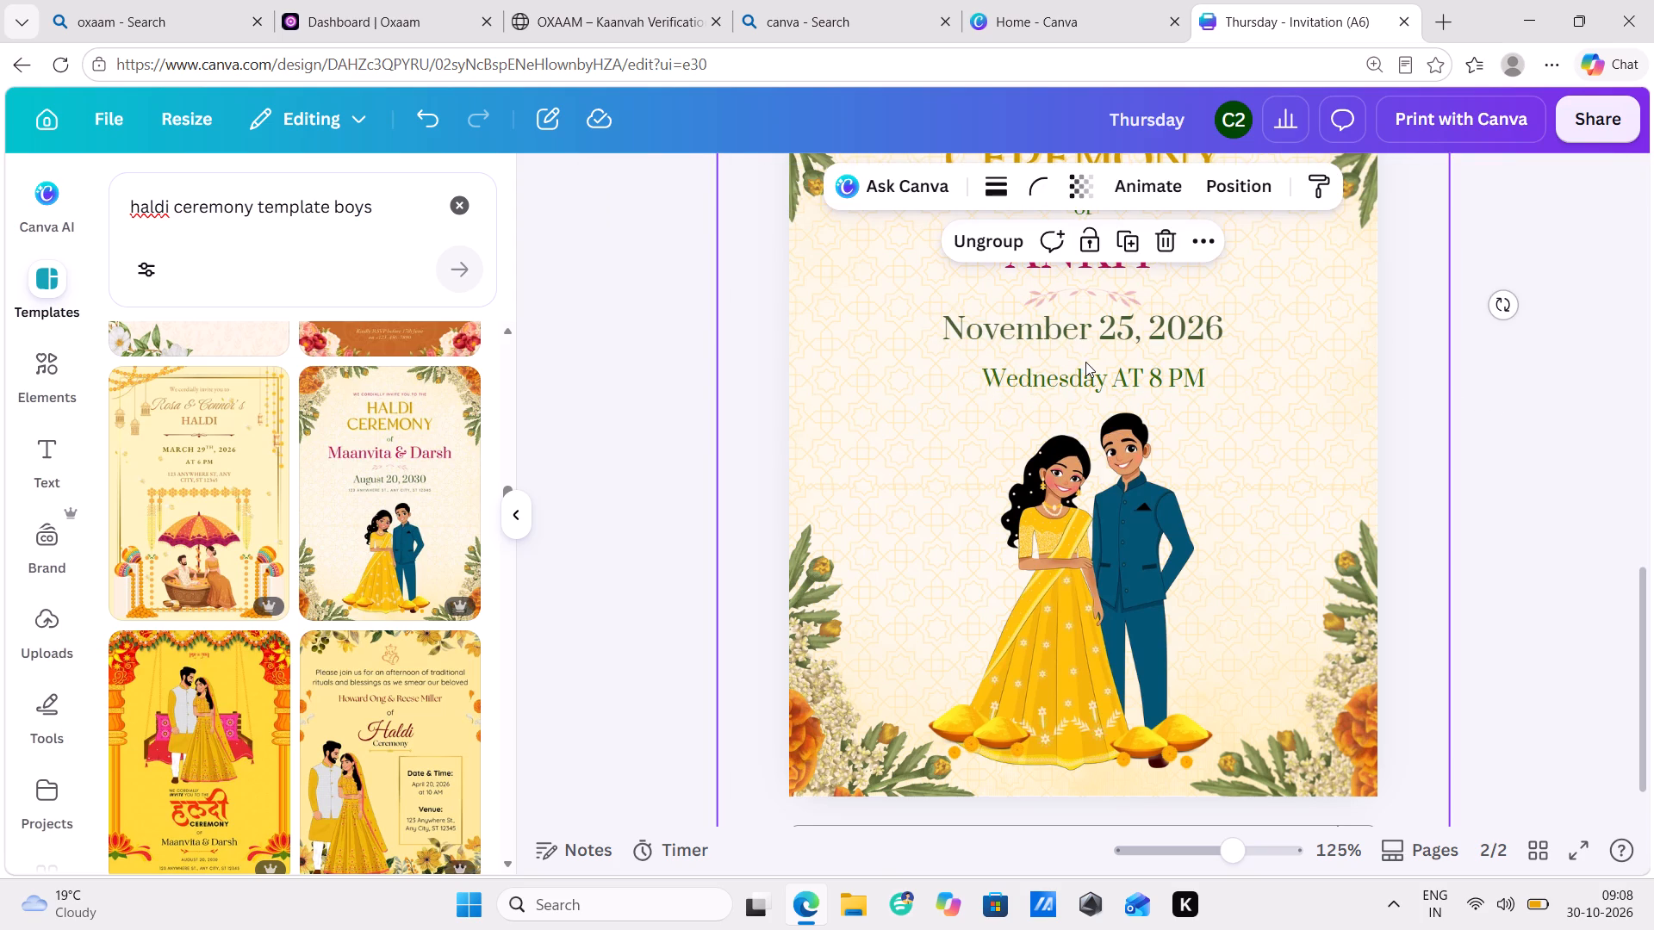
left_click(1088, 377)
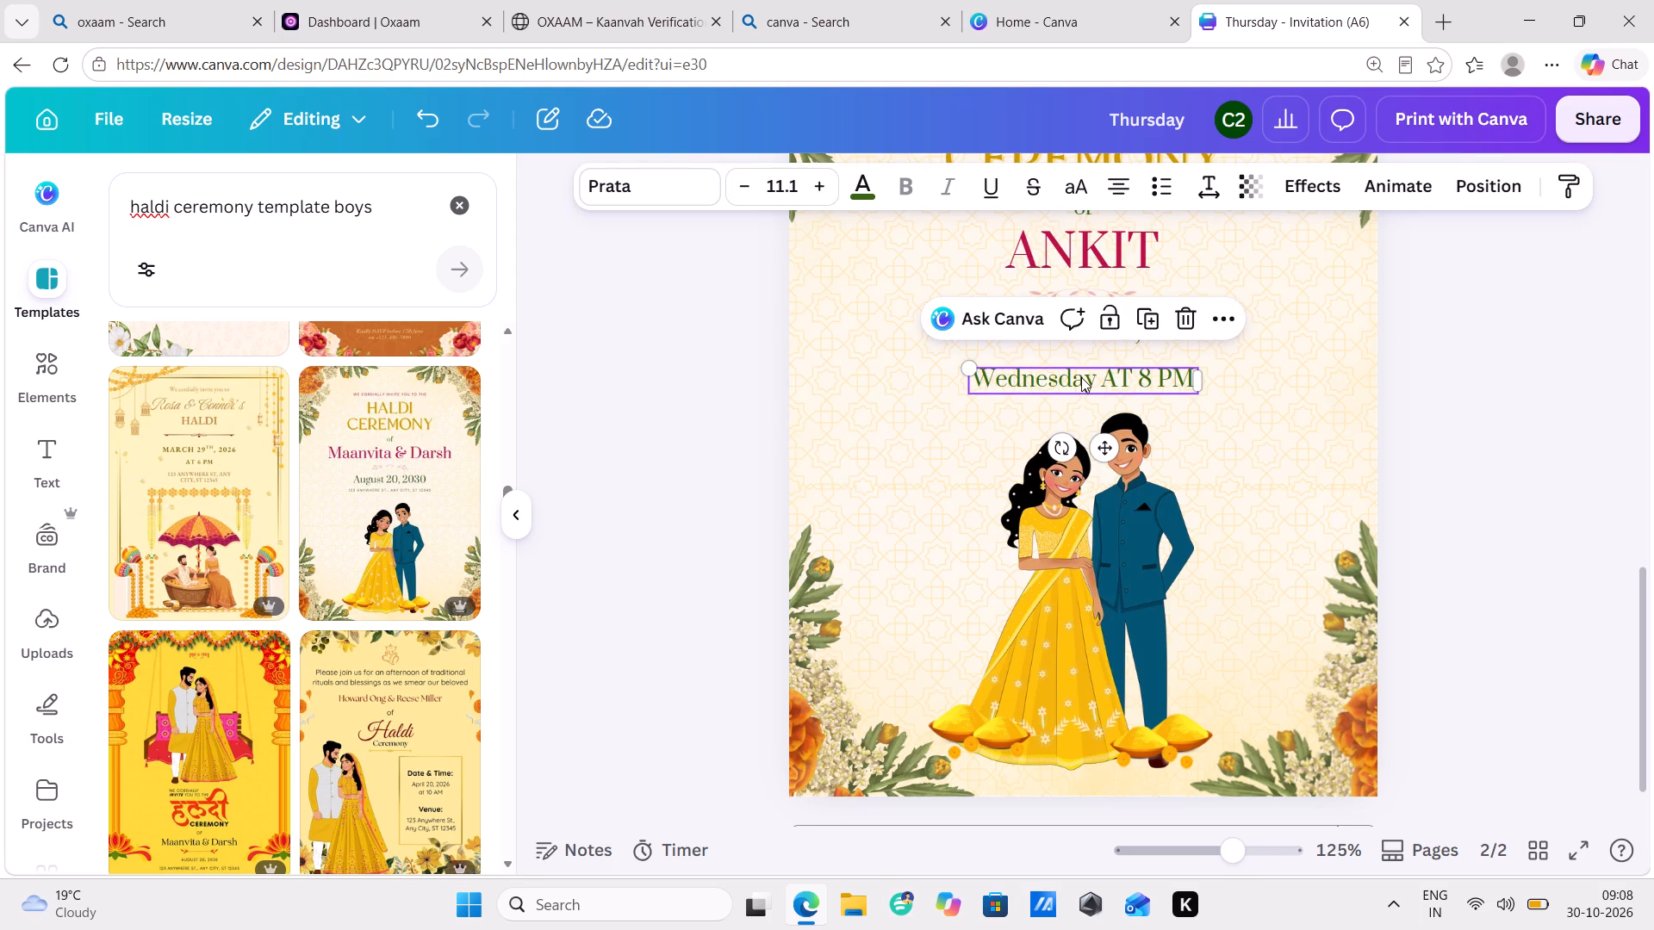
left_click(1081, 377)
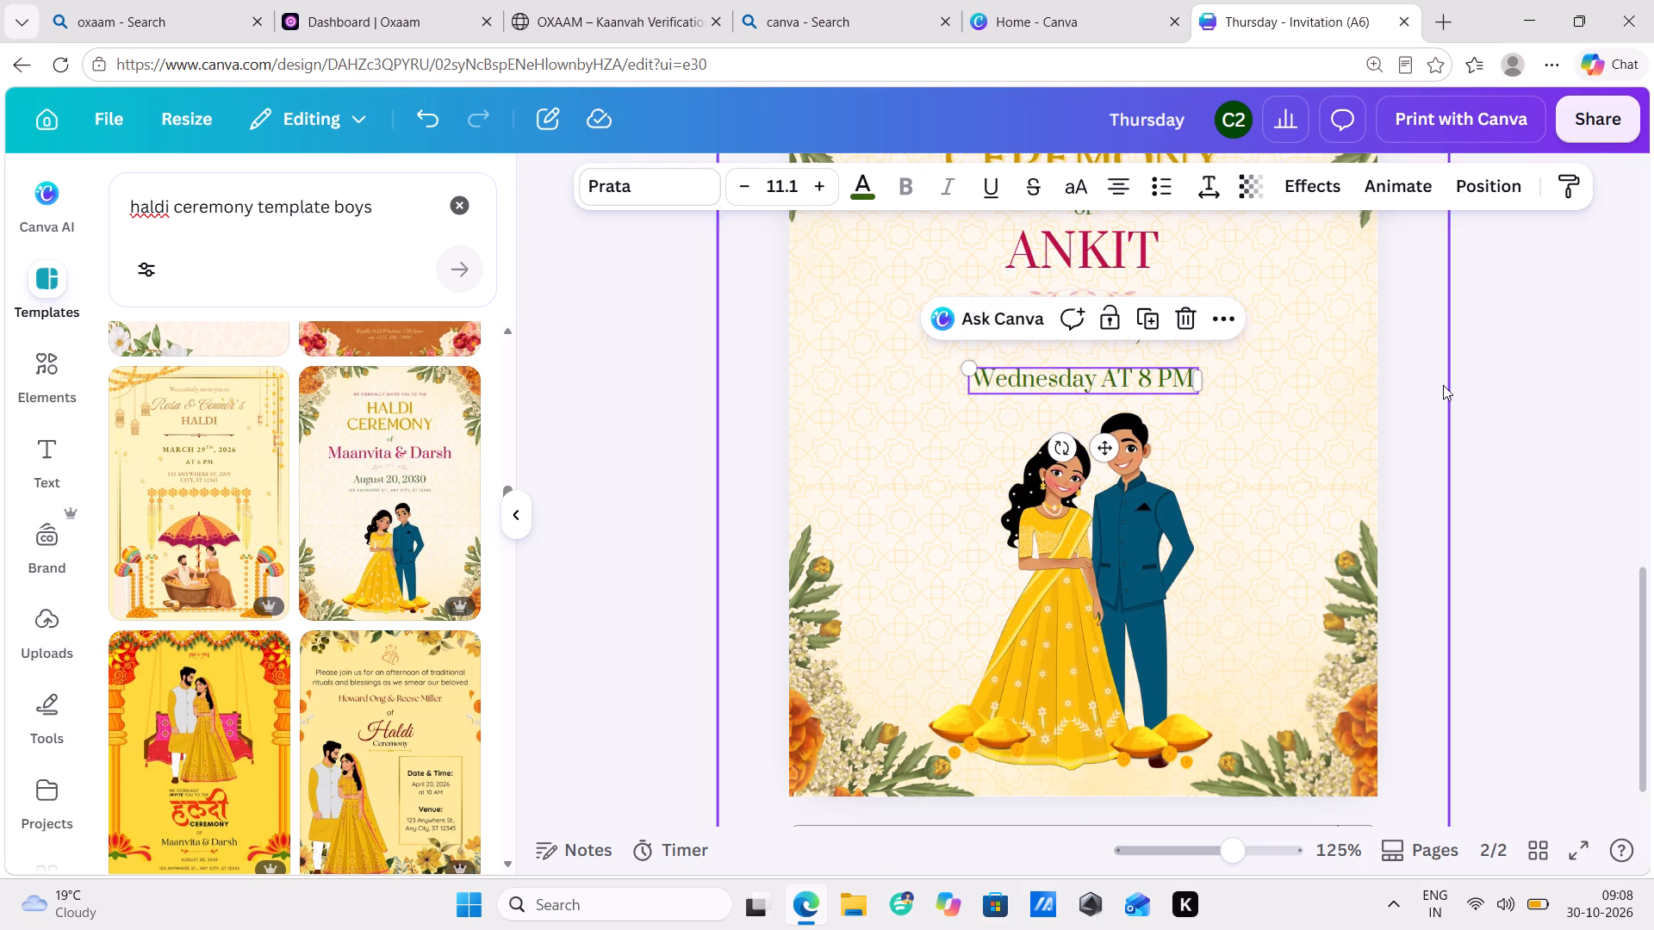
left_click(1513, 389)
Review the layout of the Haldi page and the save-the-date page.
scroll(1254, 587, "up", 2)
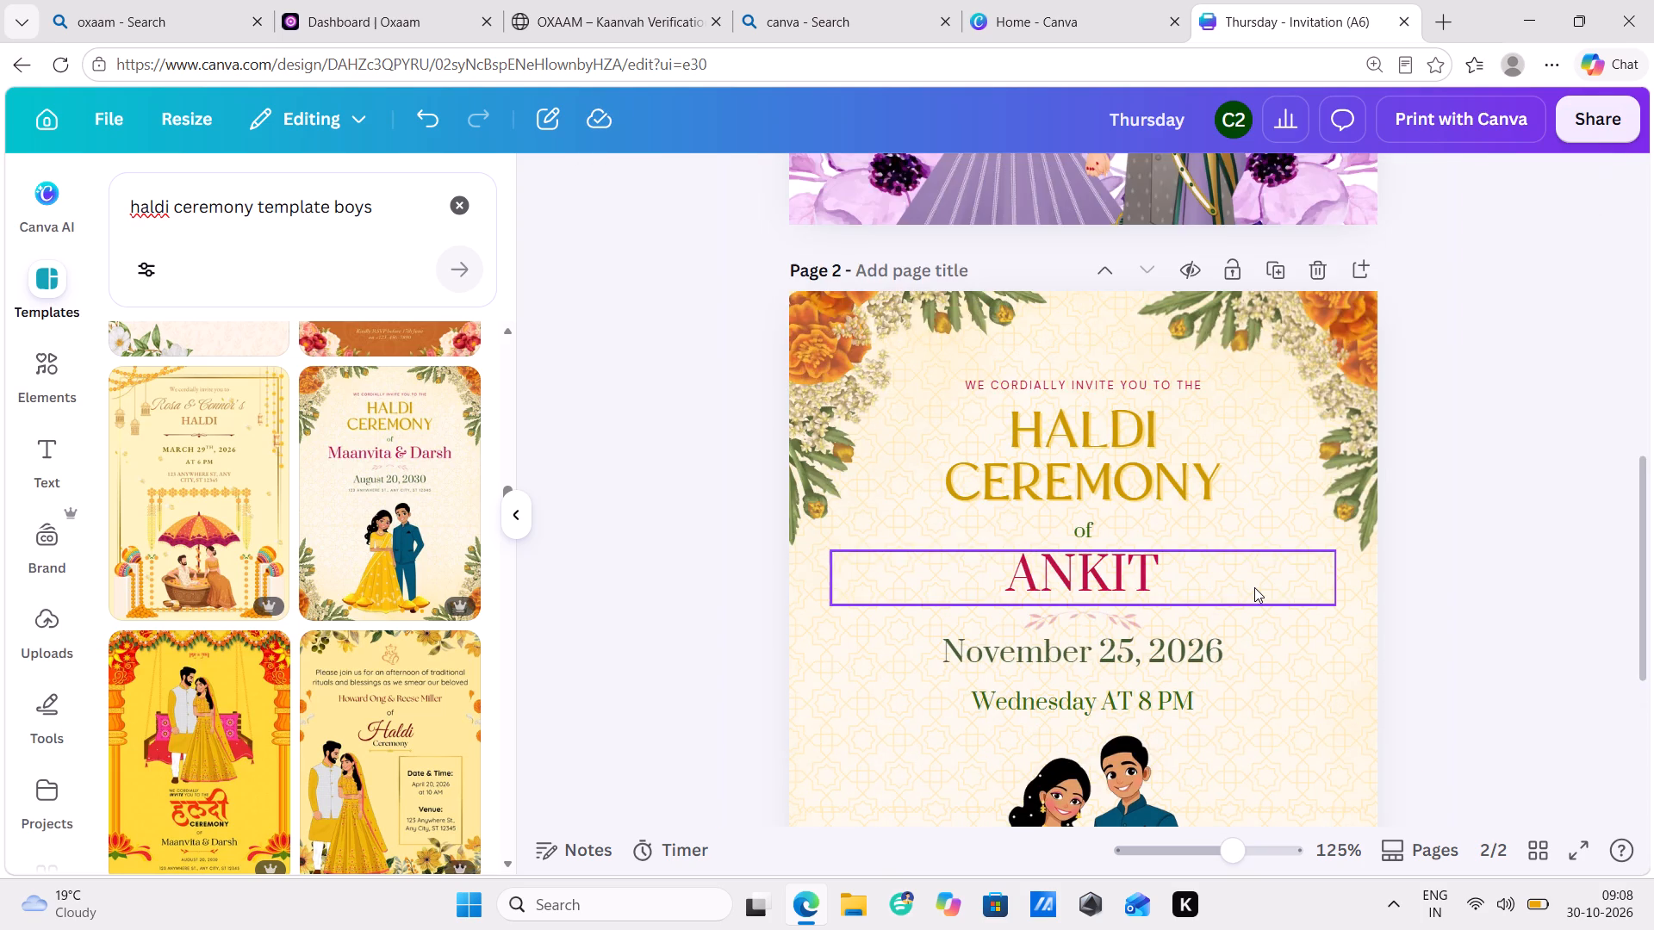
scroll(1254, 587, "down", 3)
scroll(1254, 587, "up", 1)
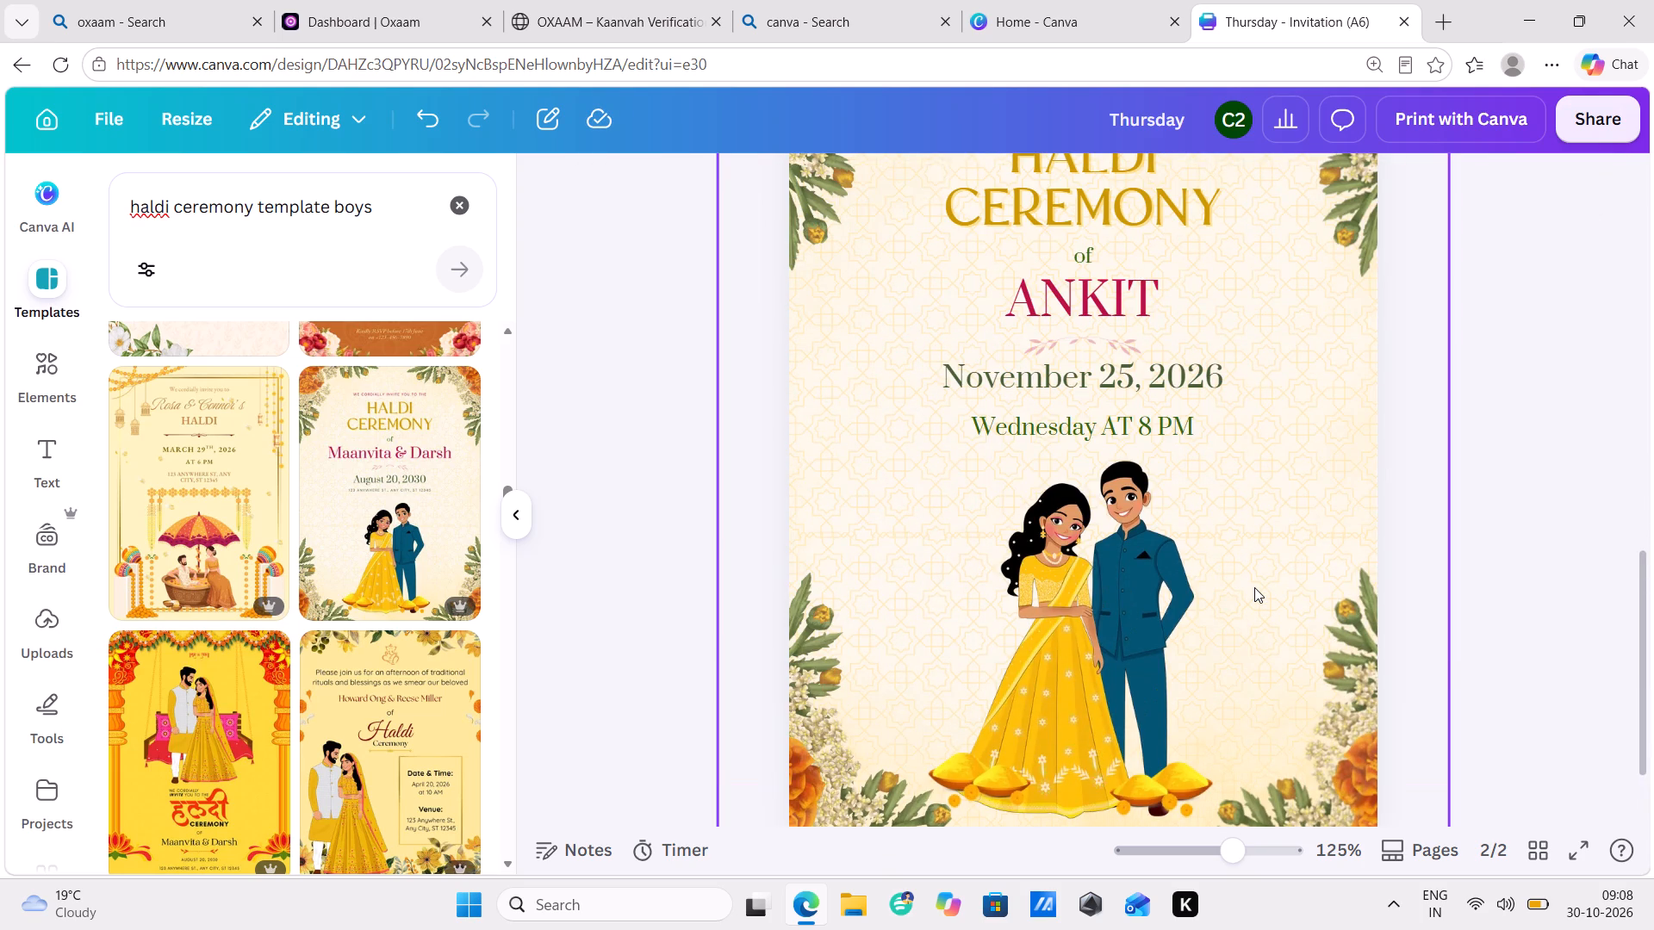
scroll(1254, 587, "up", 1)
scroll(1254, 587, "down", 1)
scroll(1254, 587, "up", 8)
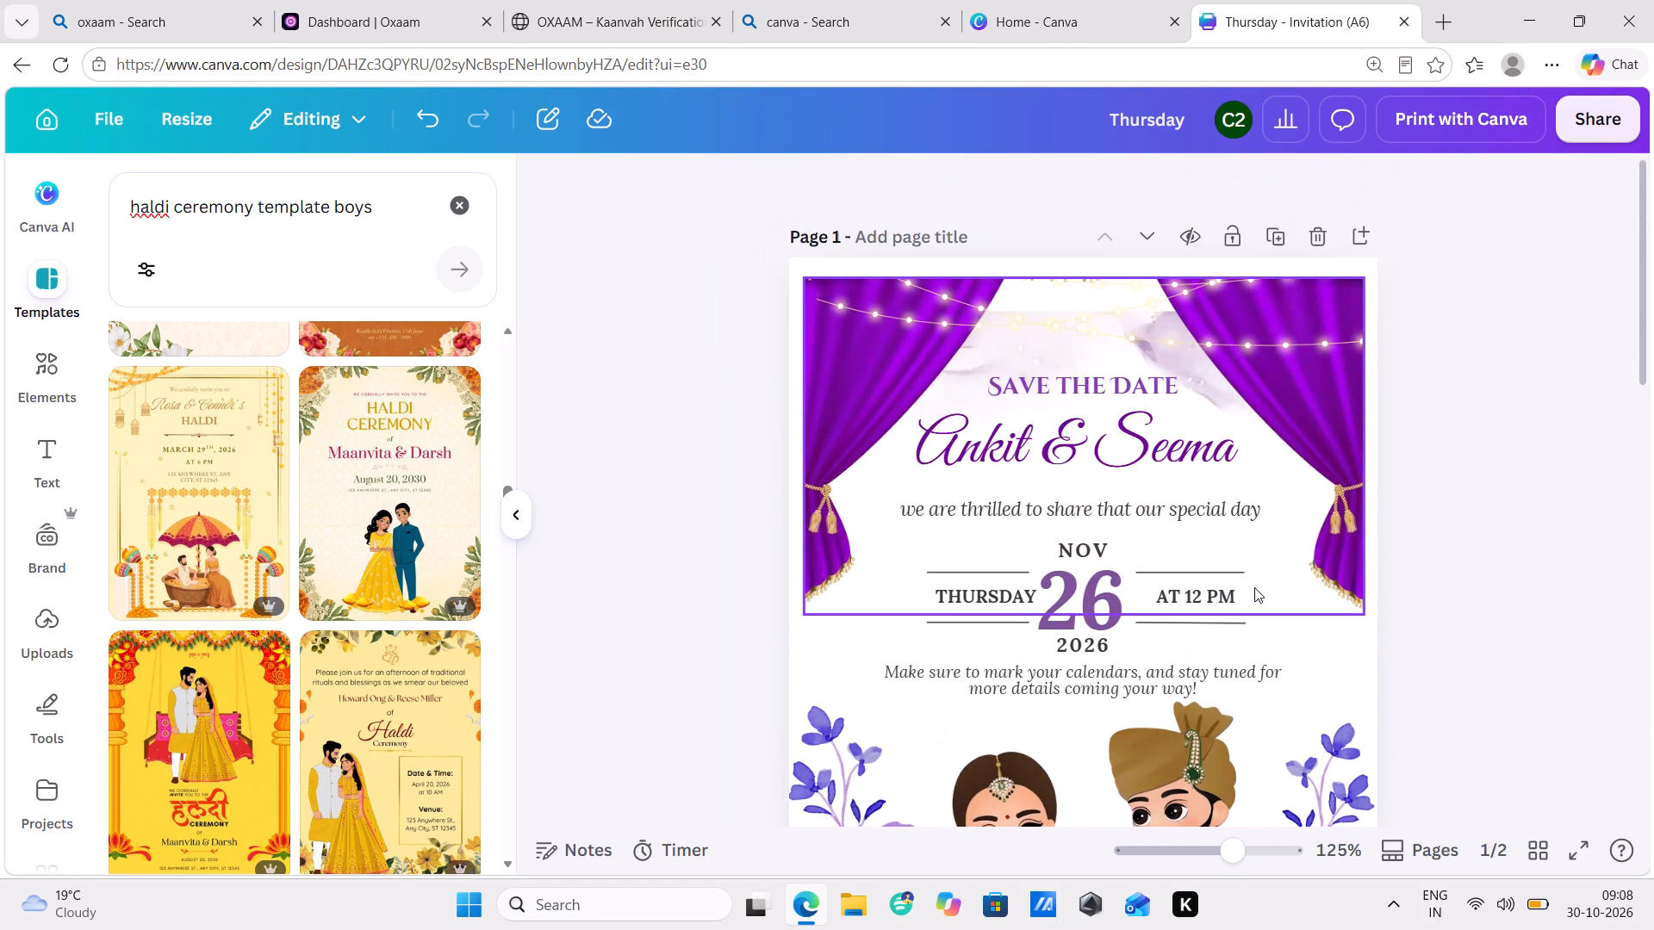
scroll(1212, 551, "down", 8)
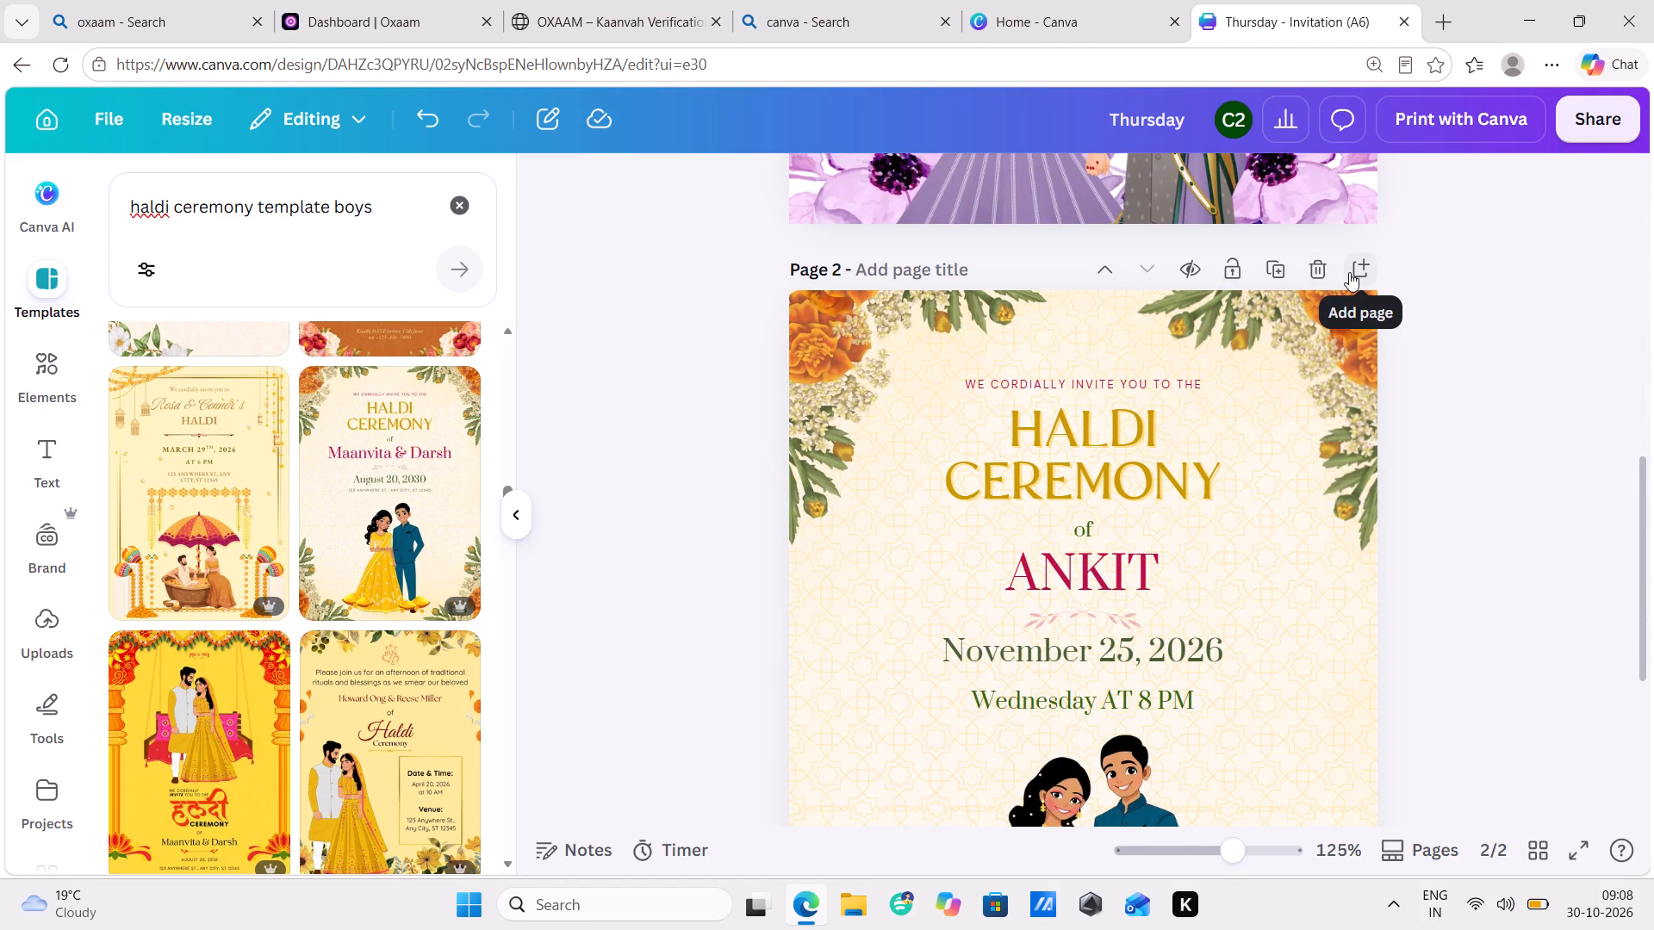
Add a blank page after the Haldi ceremony page.
left_click(1349, 272)
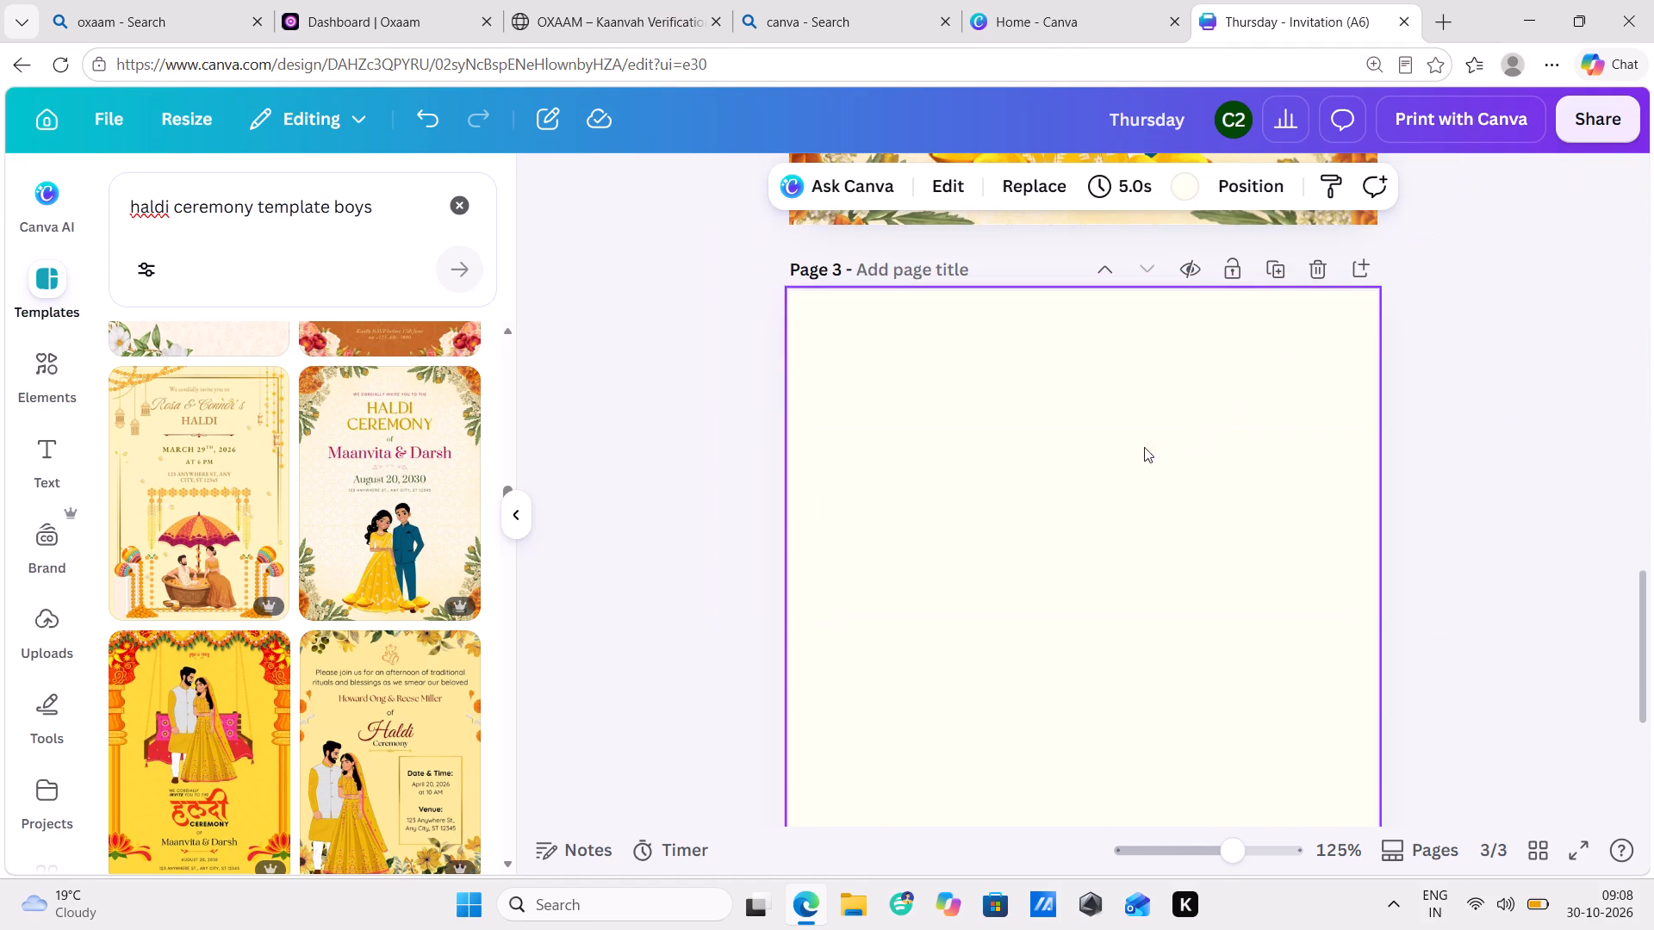
Search the templates for "mehandi ceremony invitation".
left_click(470, 208)
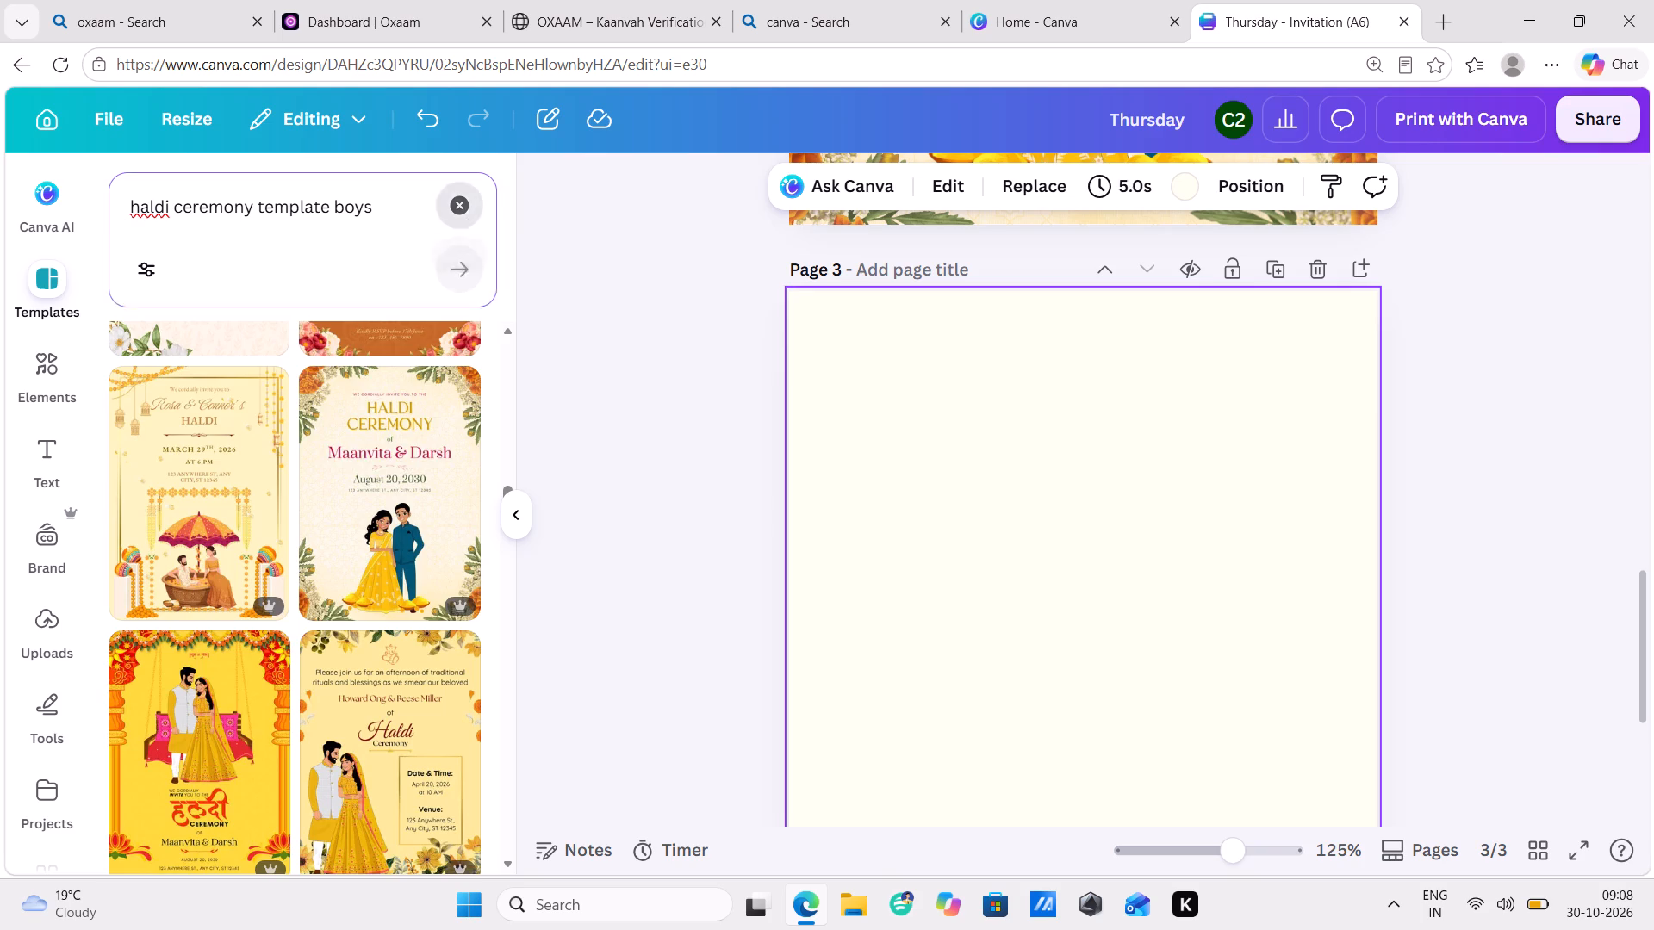
type("mena")
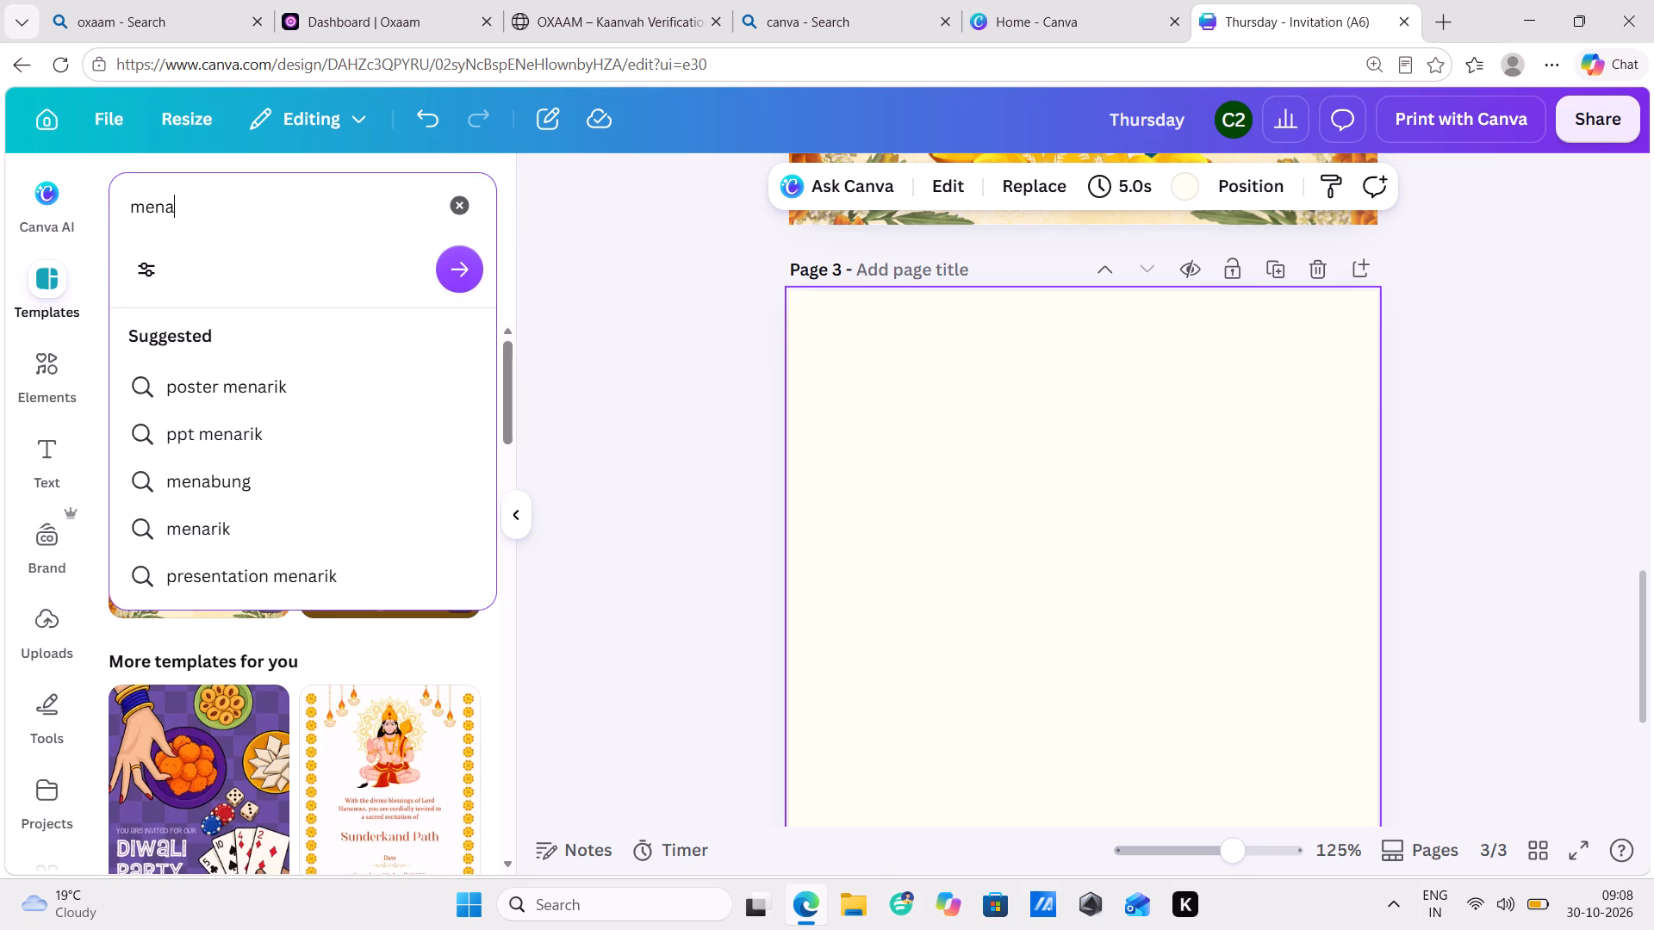
key("n")
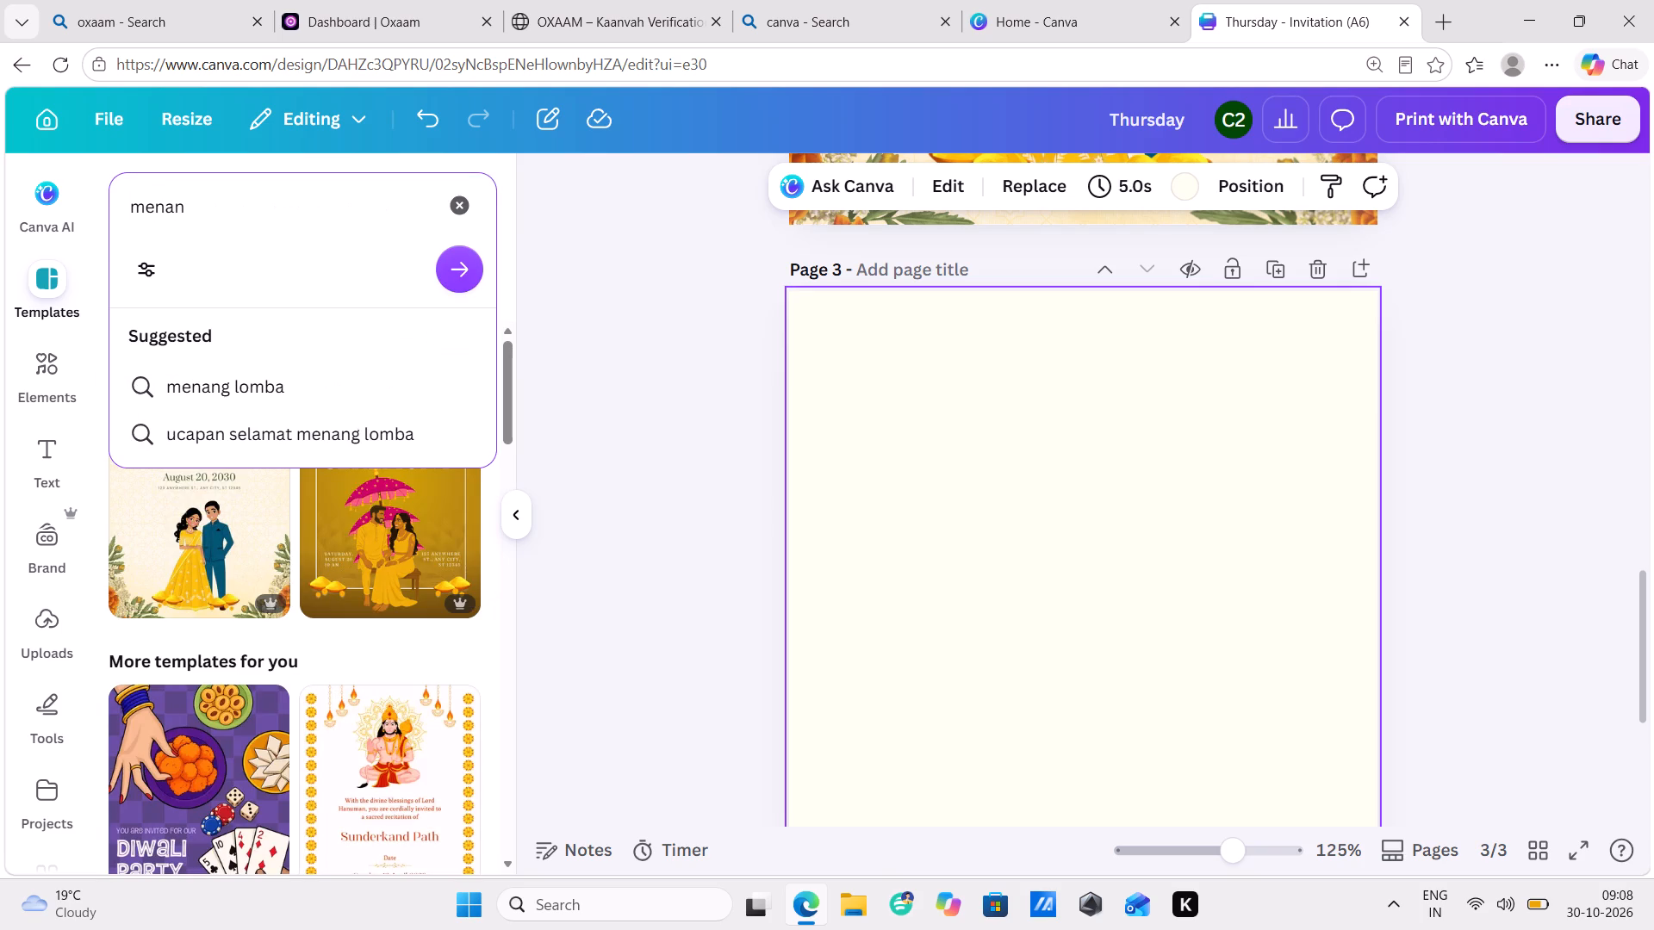
key("BackSpace")
key("BackSpace")
key("BackSpace")
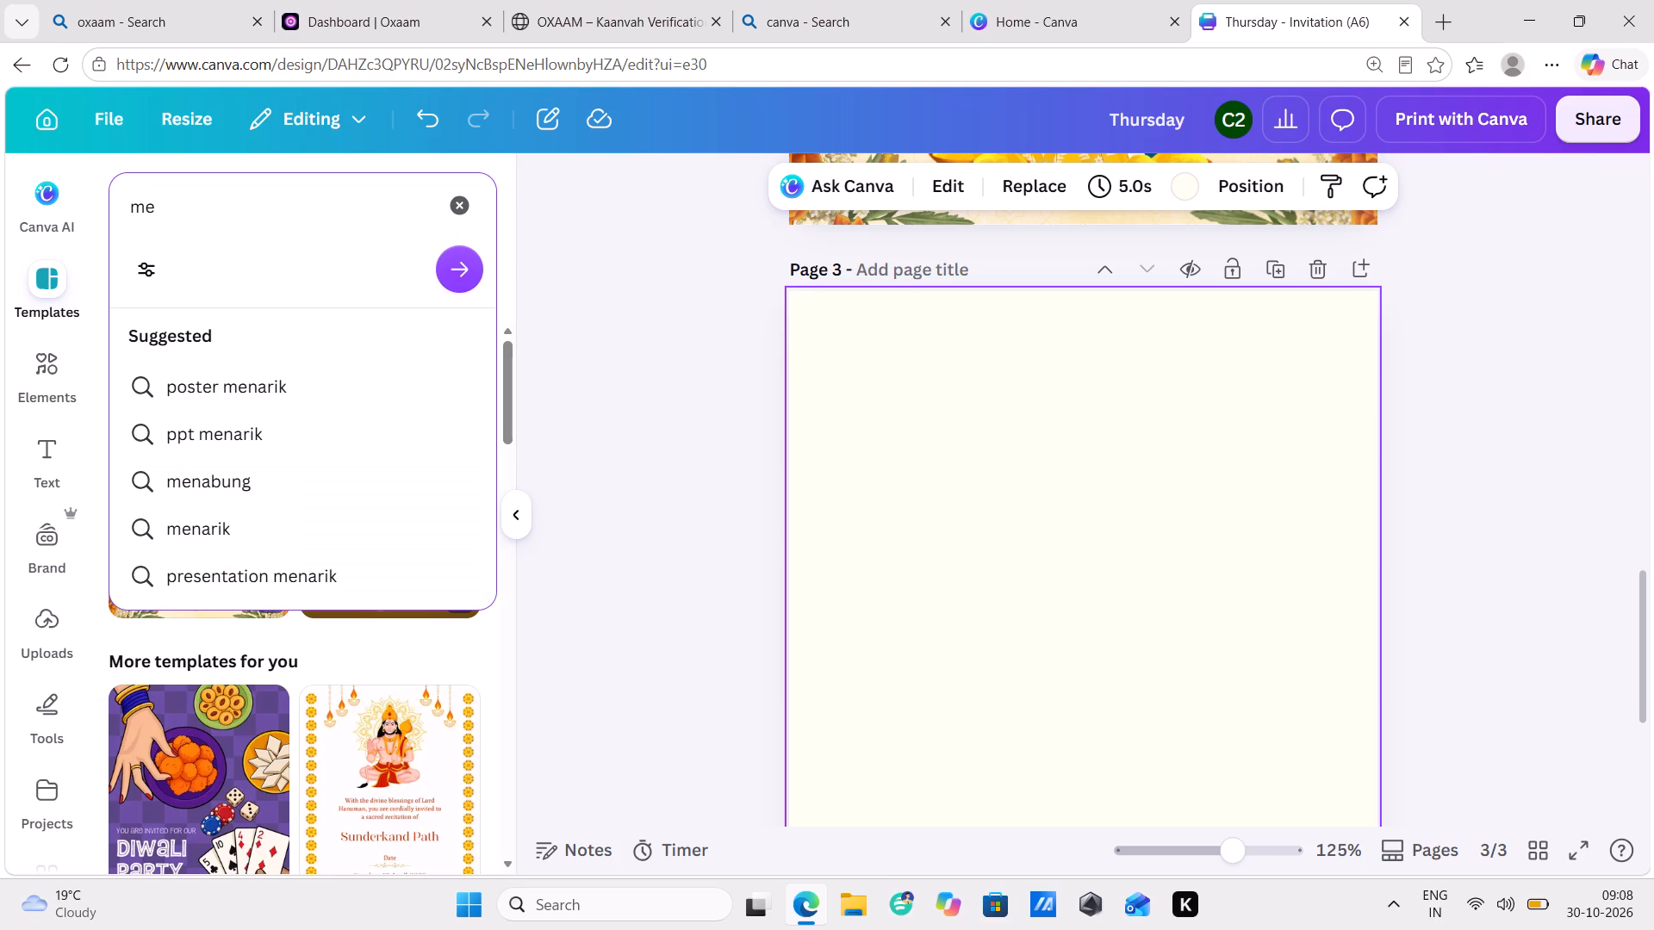
type("hando")
key("BackSpace")
key("i")
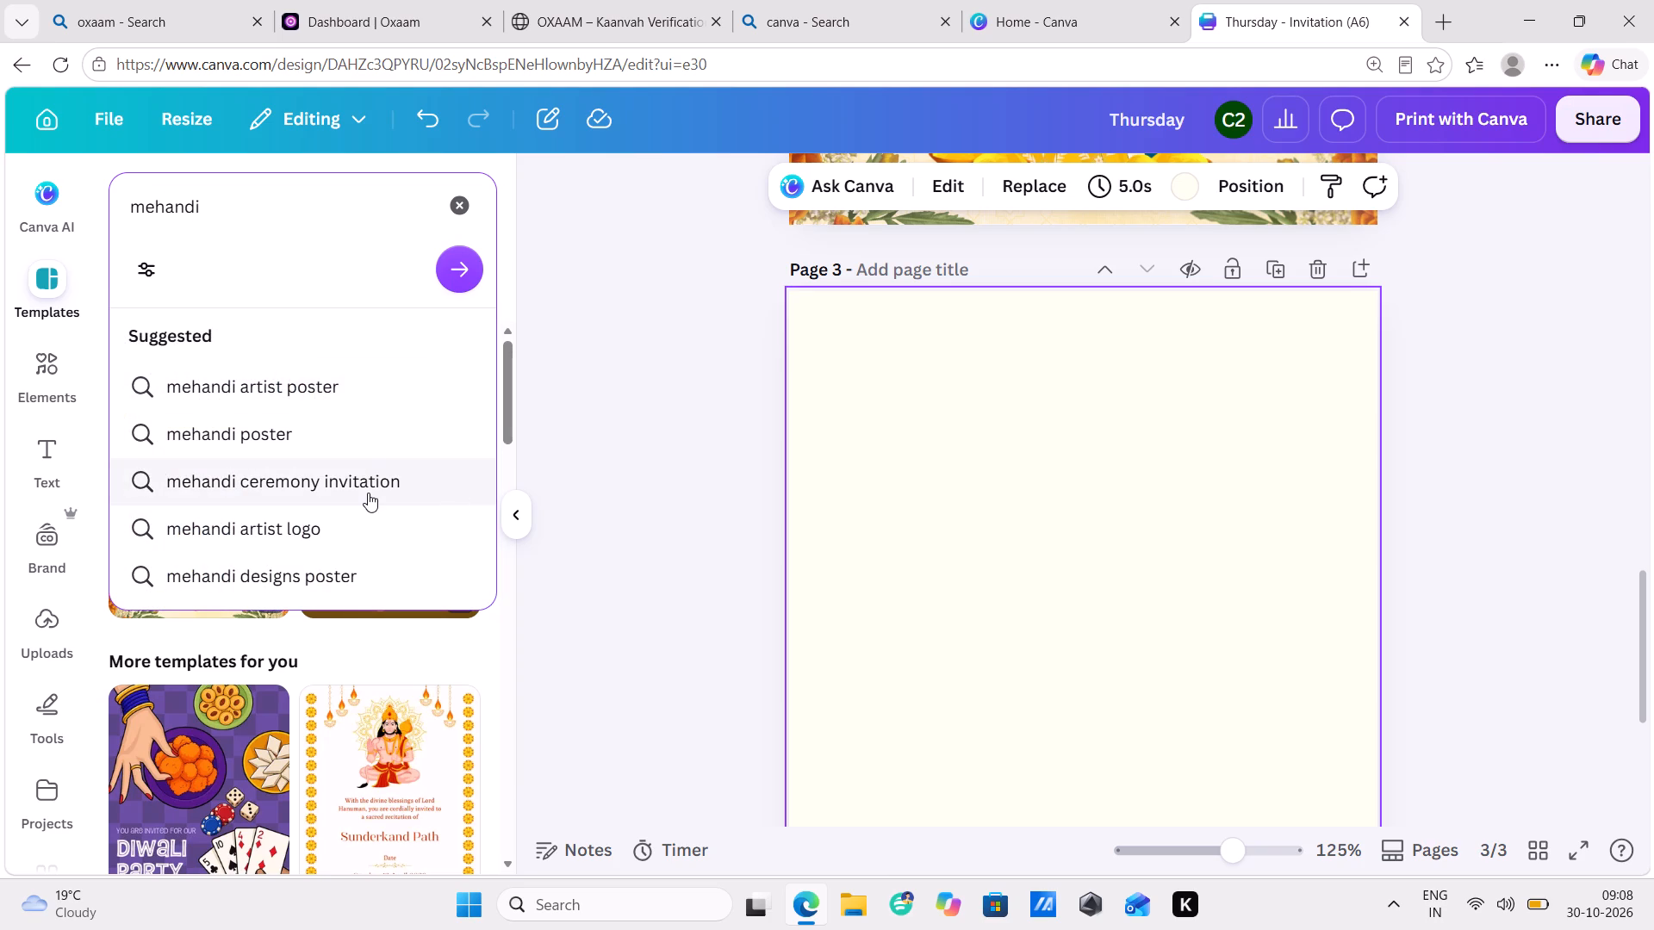
left_click(368, 493)
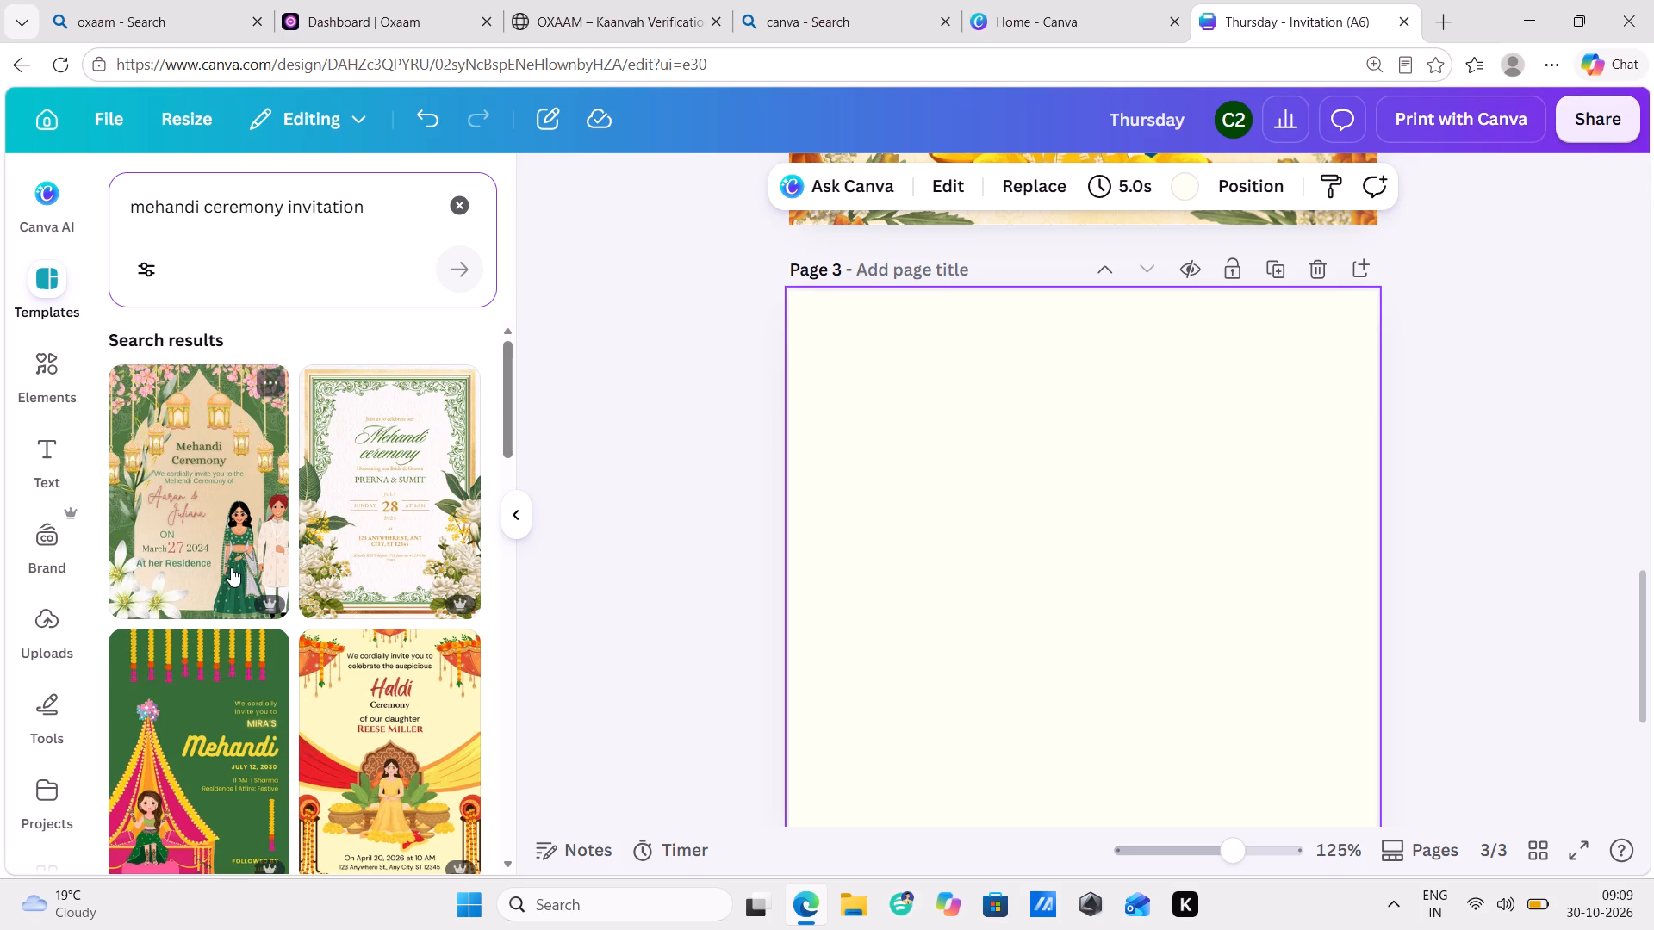
Fill page 3 with the white Mehendi Ceremony template showing a couple seated under a floral arch between yellow umbrellas.
scroll(230, 567, "down", 3)
scroll(229, 568, "up", 3)
scroll(222, 567, "down", 2)
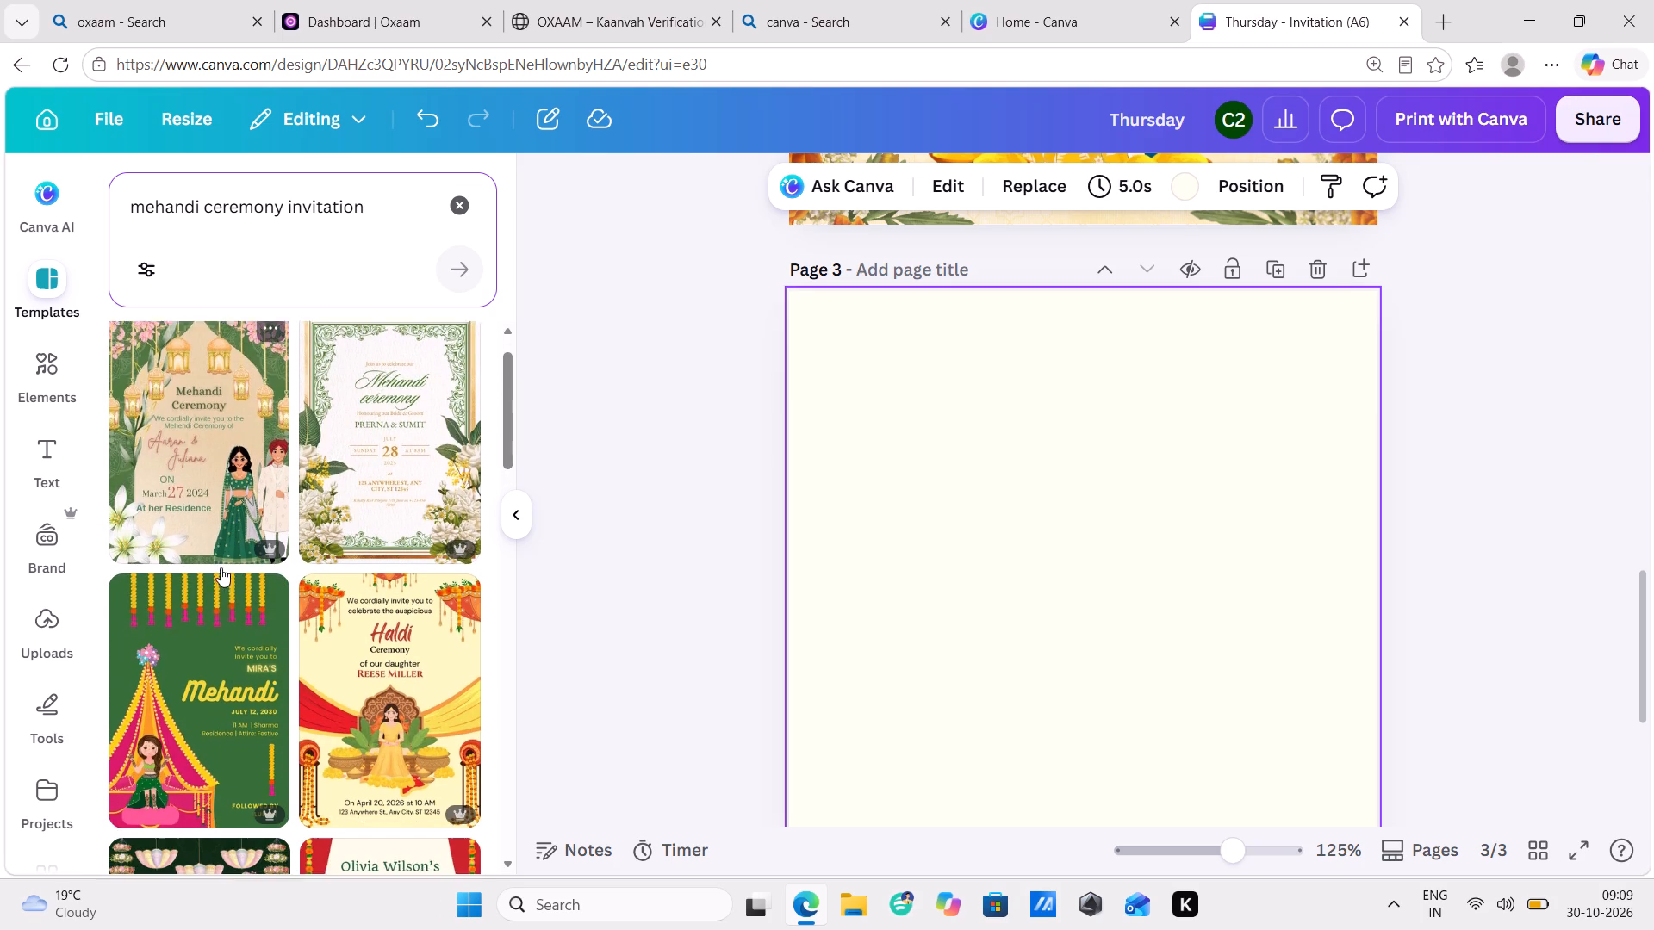
scroll(214, 566, "down", 7)
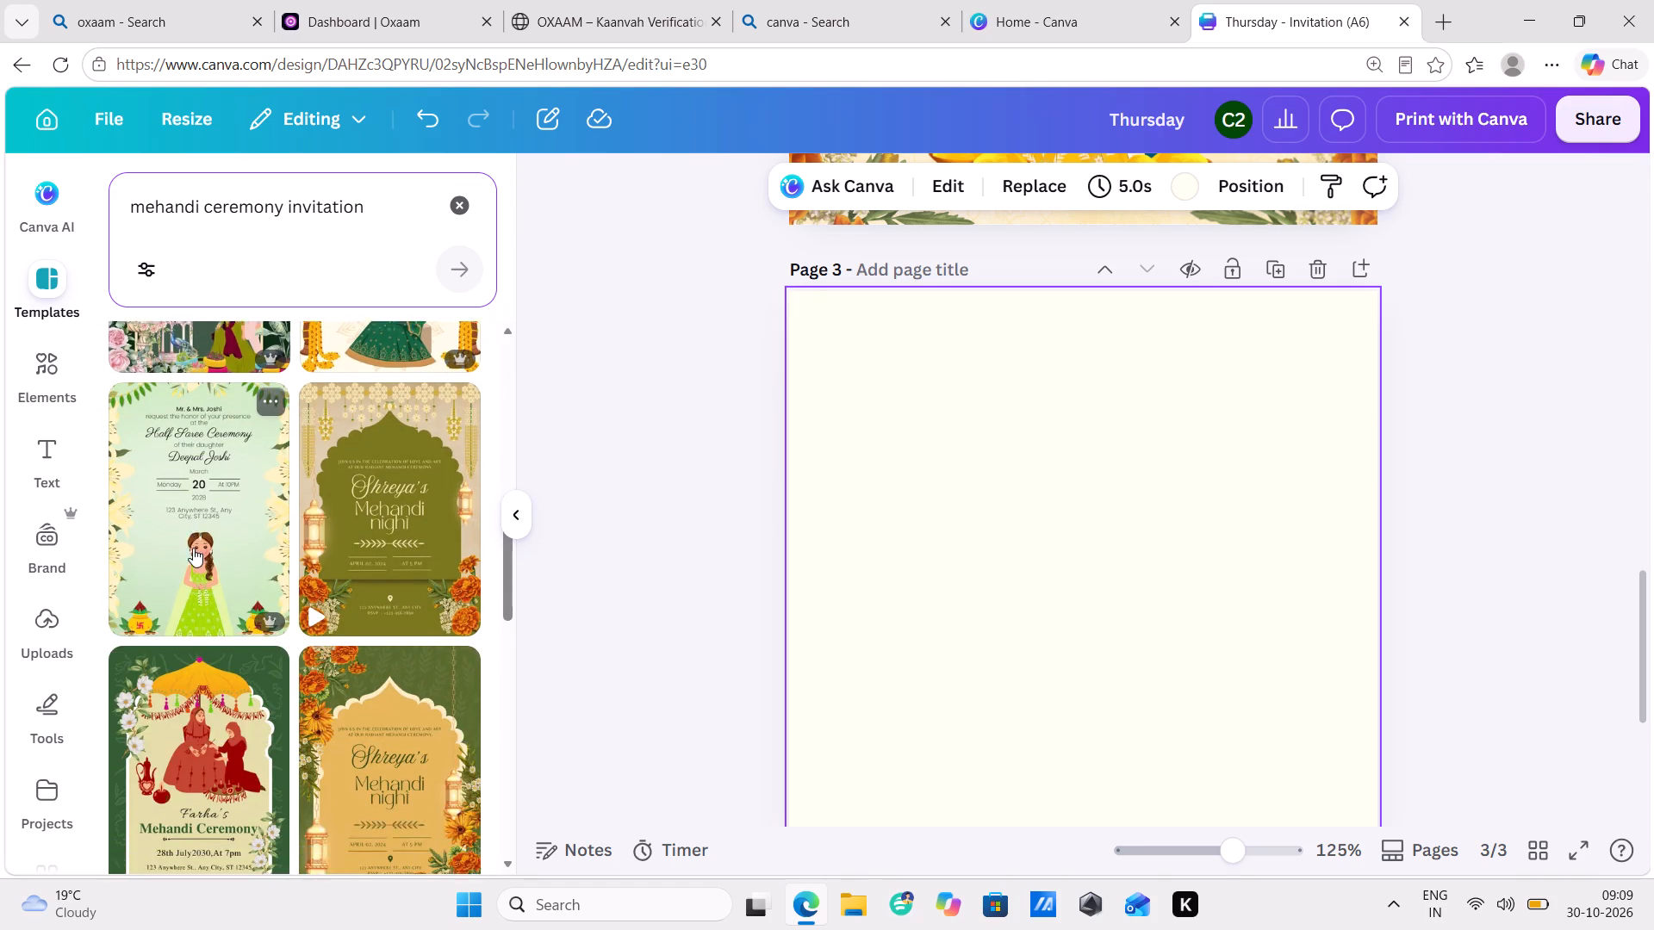
scroll(193, 548, "down", 3)
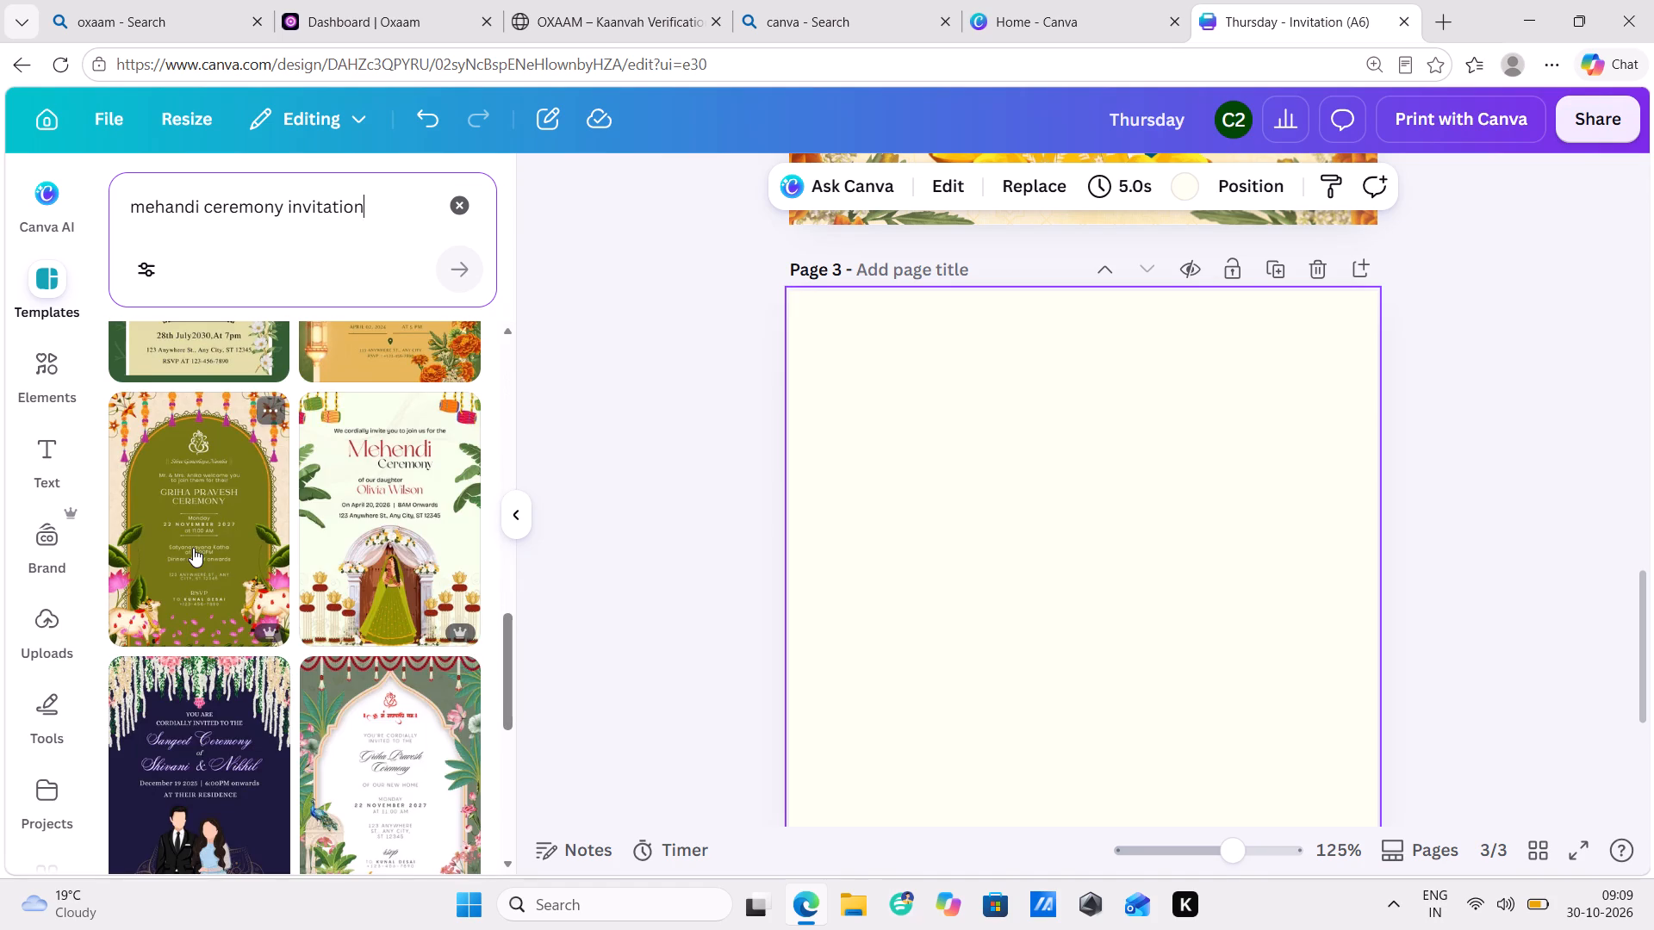
scroll(186, 599, "down", 3)
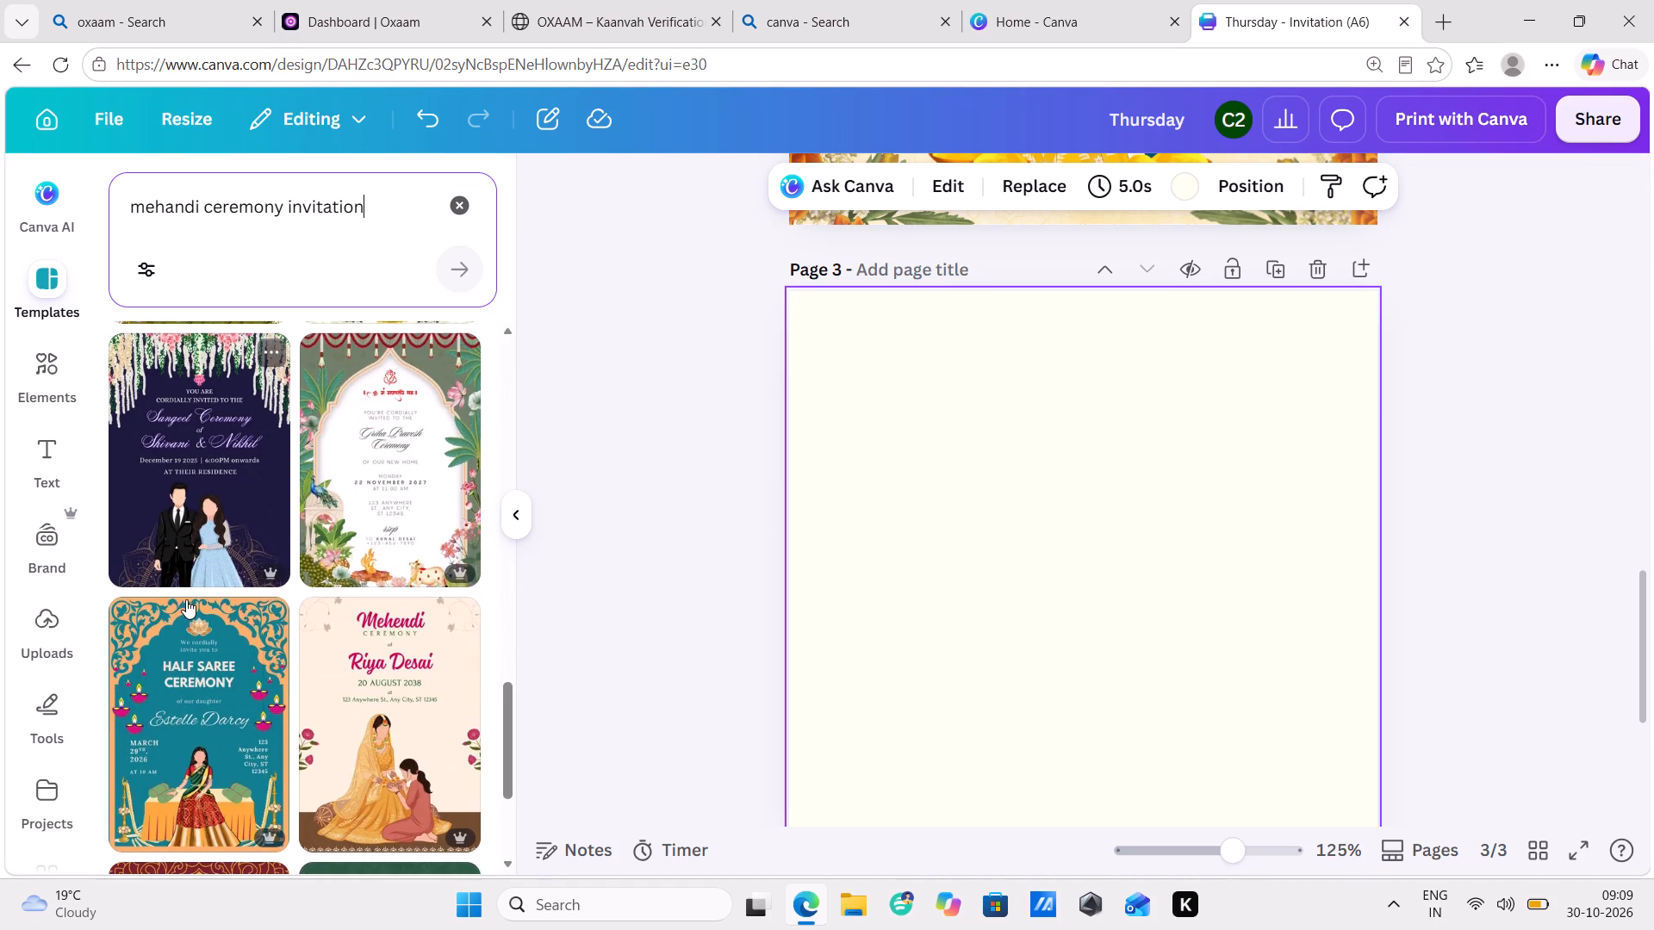
scroll(186, 599, "down", 4)
scroll(186, 599, "up", 4)
scroll(186, 599, "down", 3)
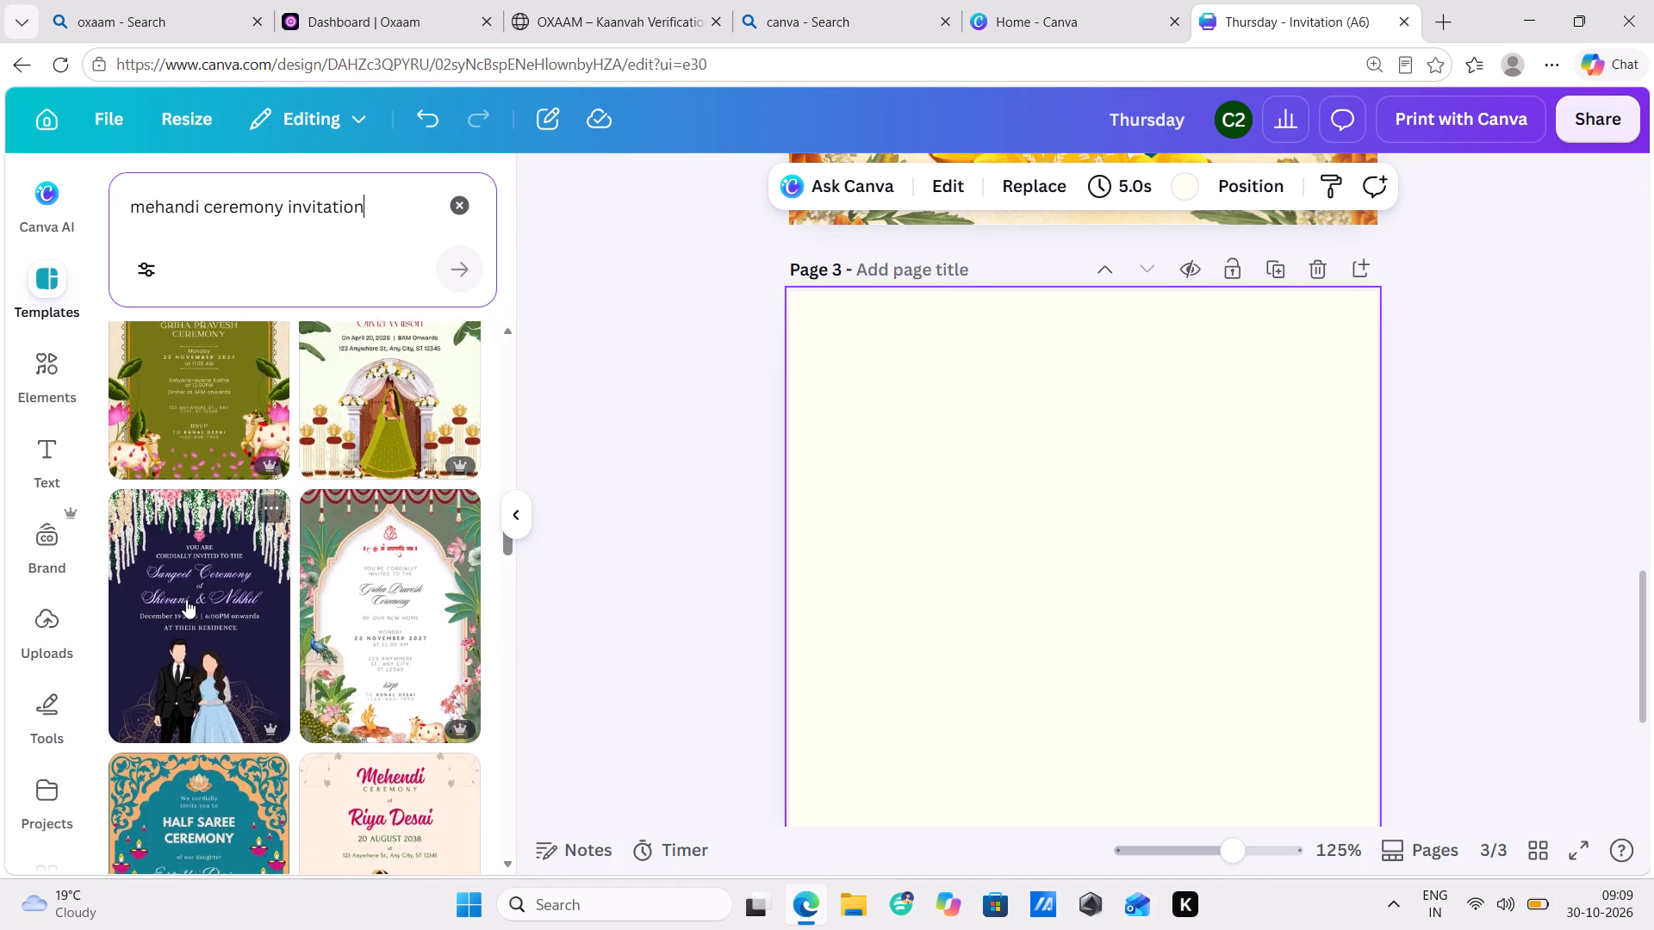
scroll(186, 599, "down", 7)
scroll(186, 599, "up", 2)
scroll(186, 599, "down", 3)
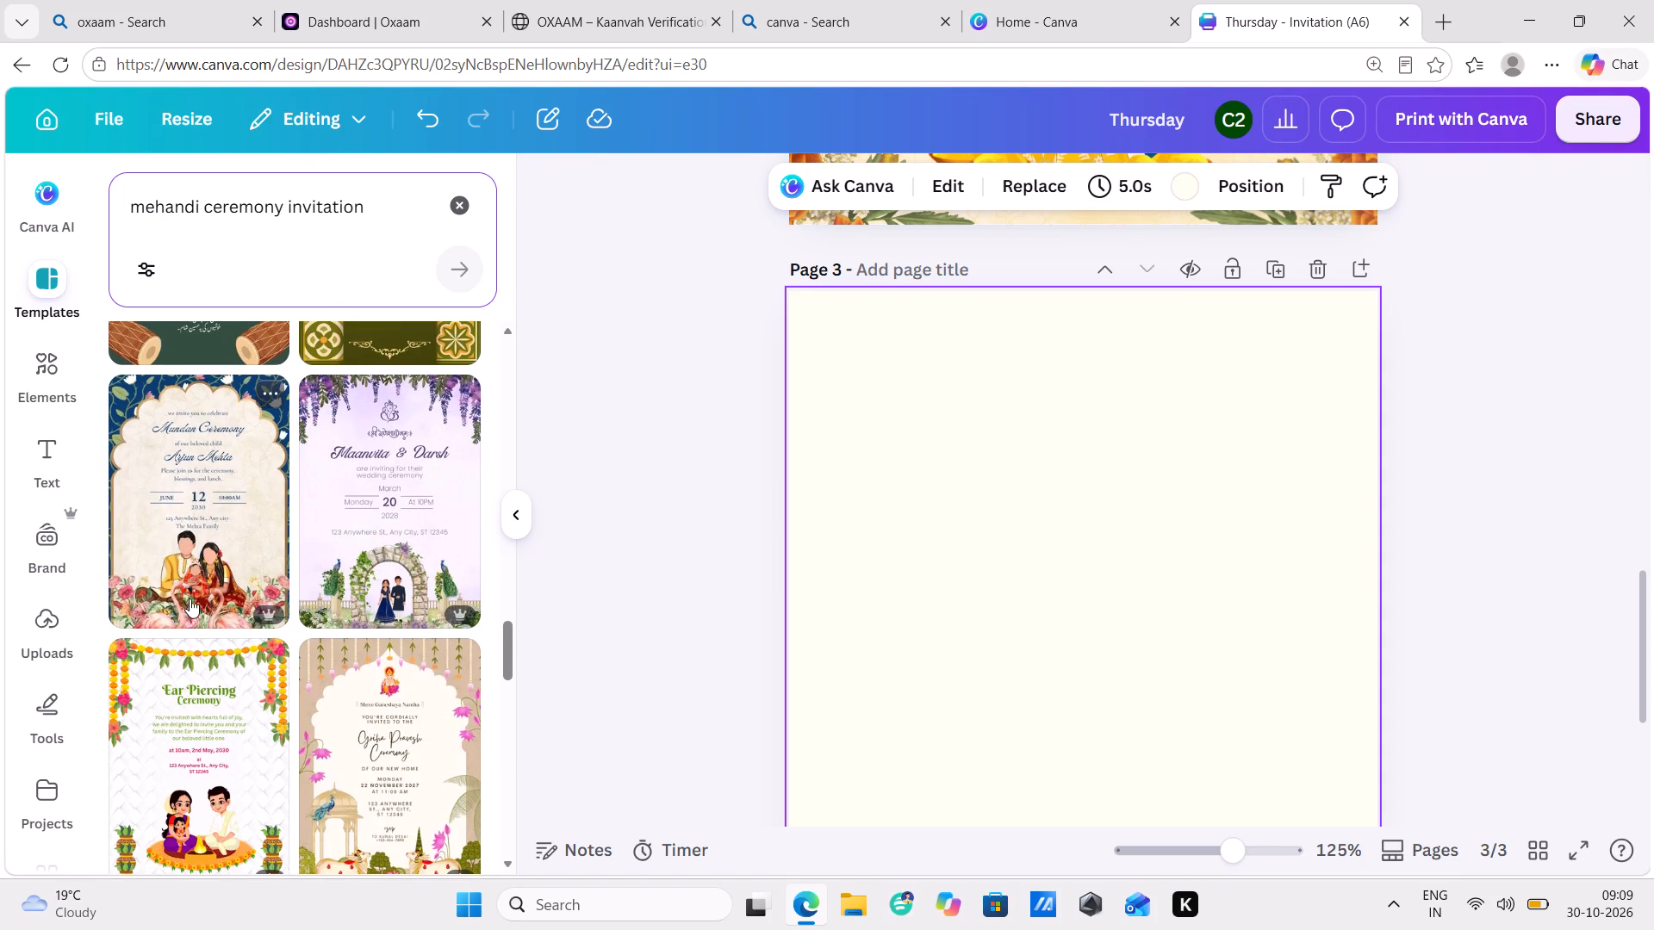
scroll(246, 637, "down", 5)
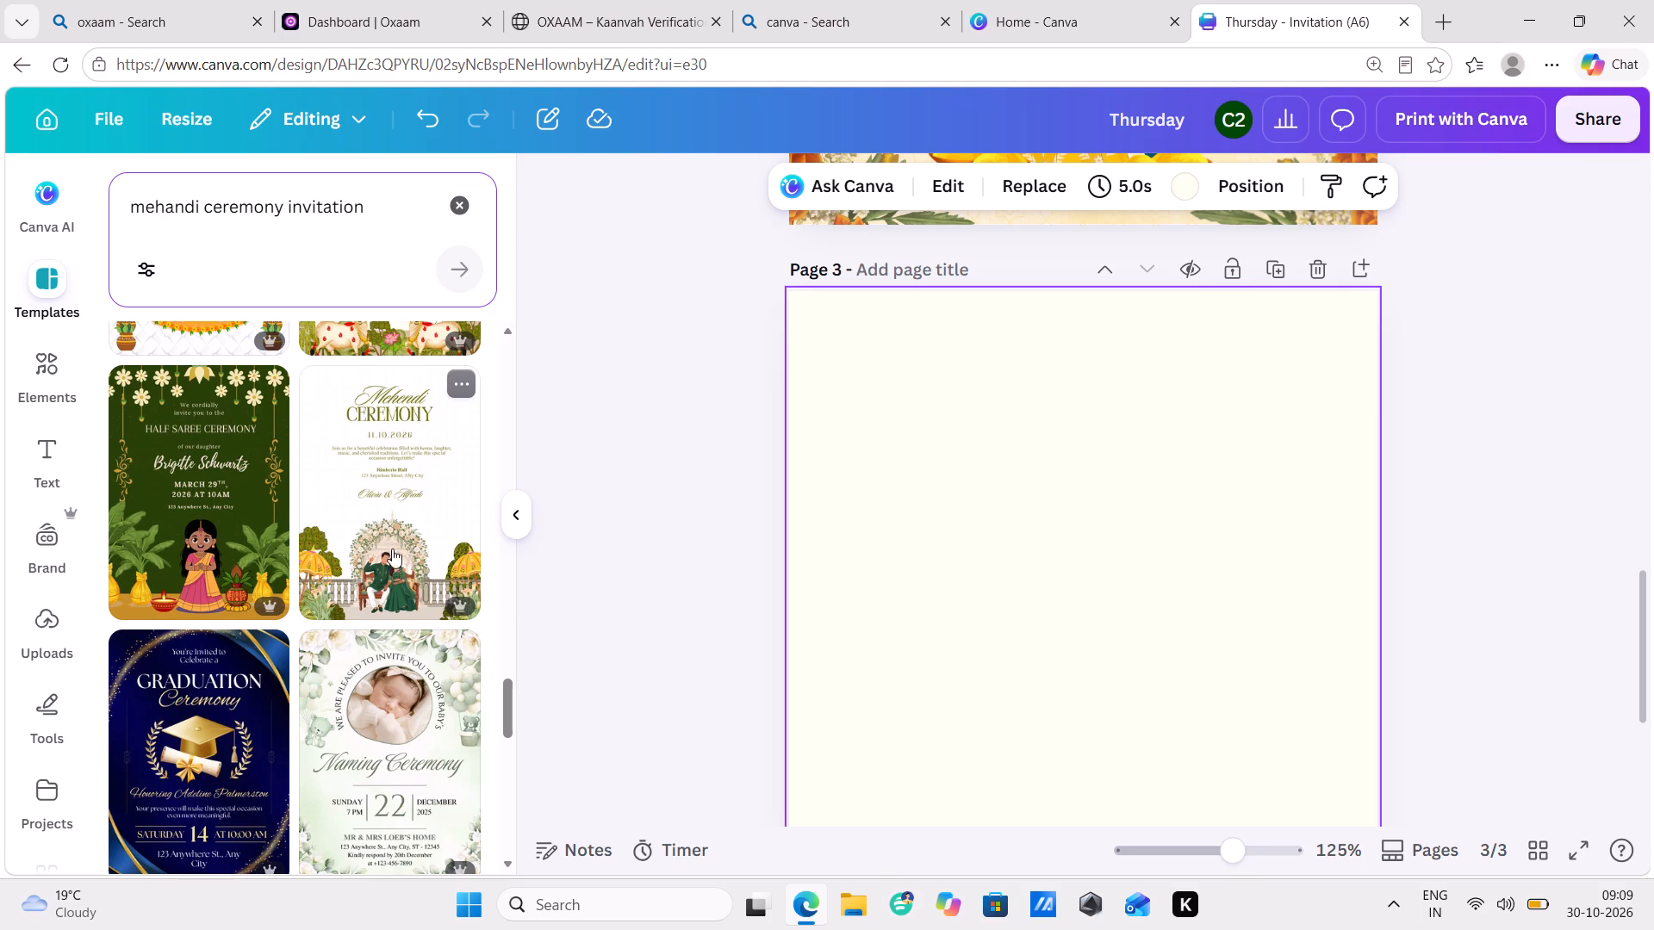
left_click_drag(370, 497, 986, 482)
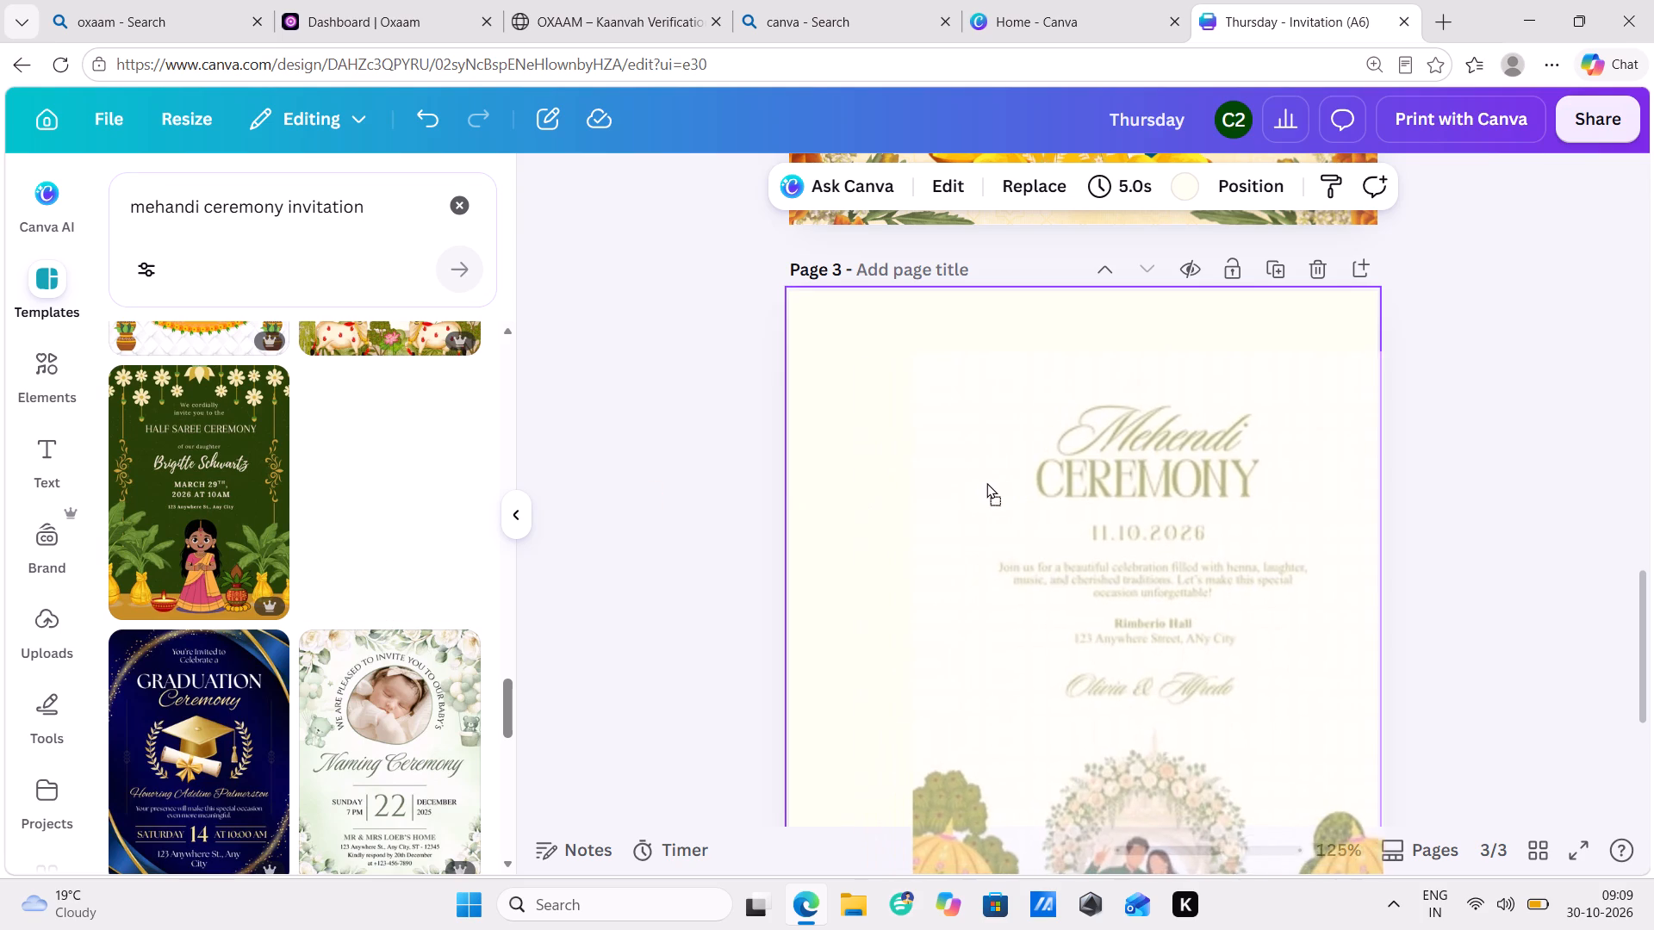
left_click_drag(986, 482, 923, 343)
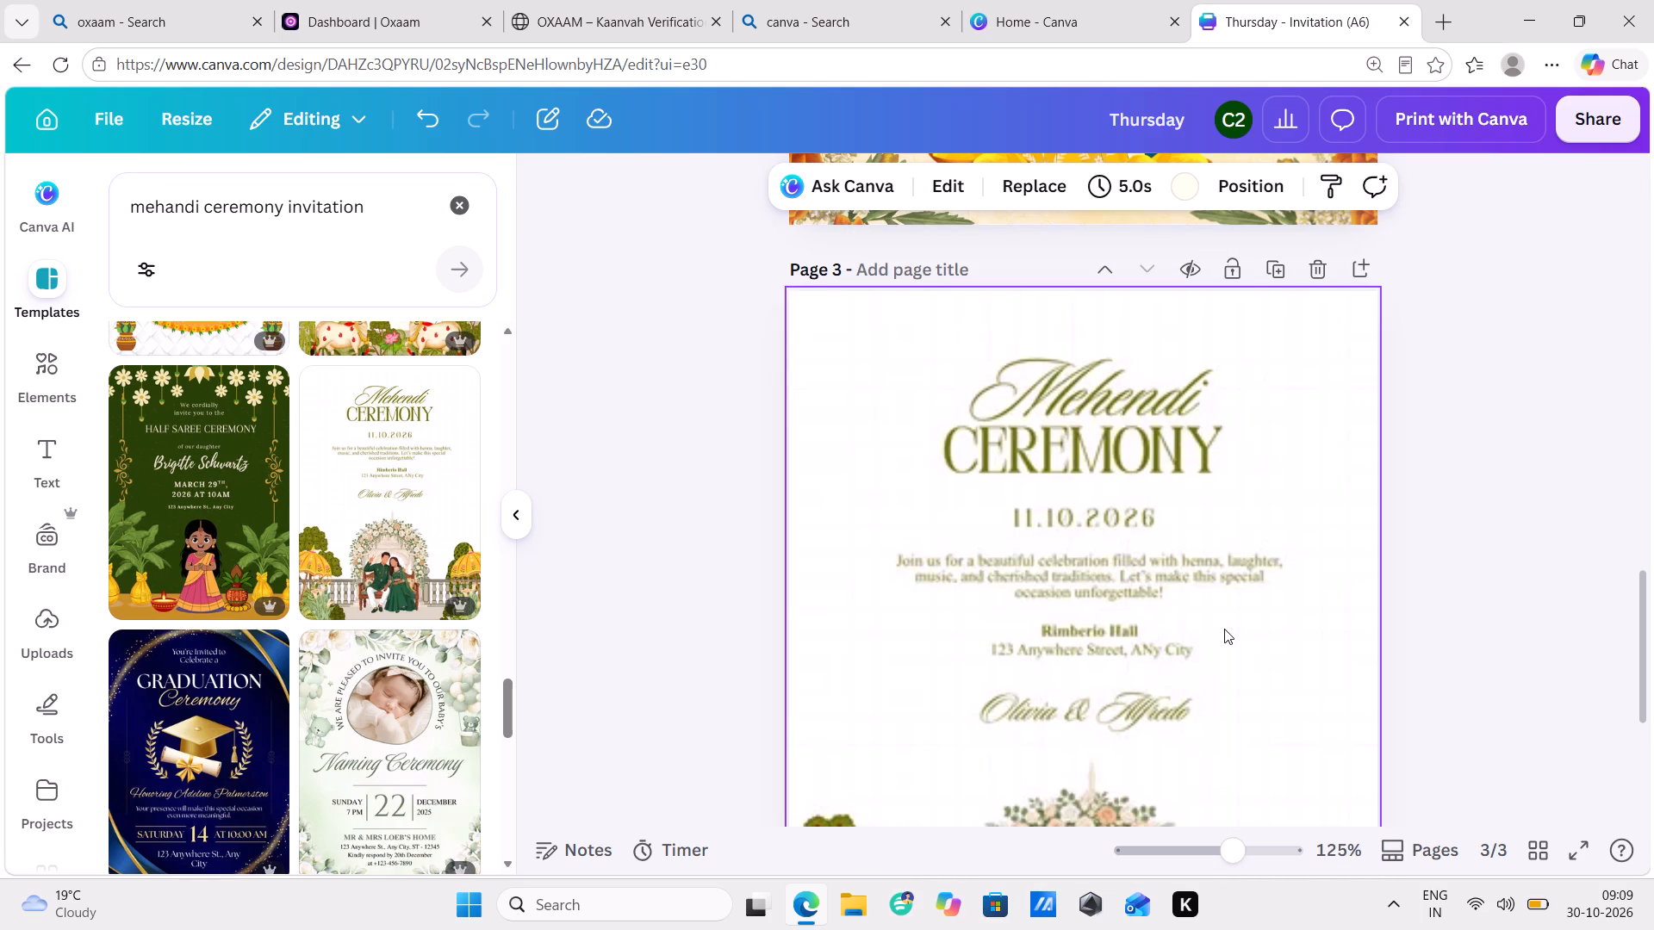
Replace the couple's names above the floral arch on the Mehendi page with "Ankit".
scroll(1228, 611, "down", 4)
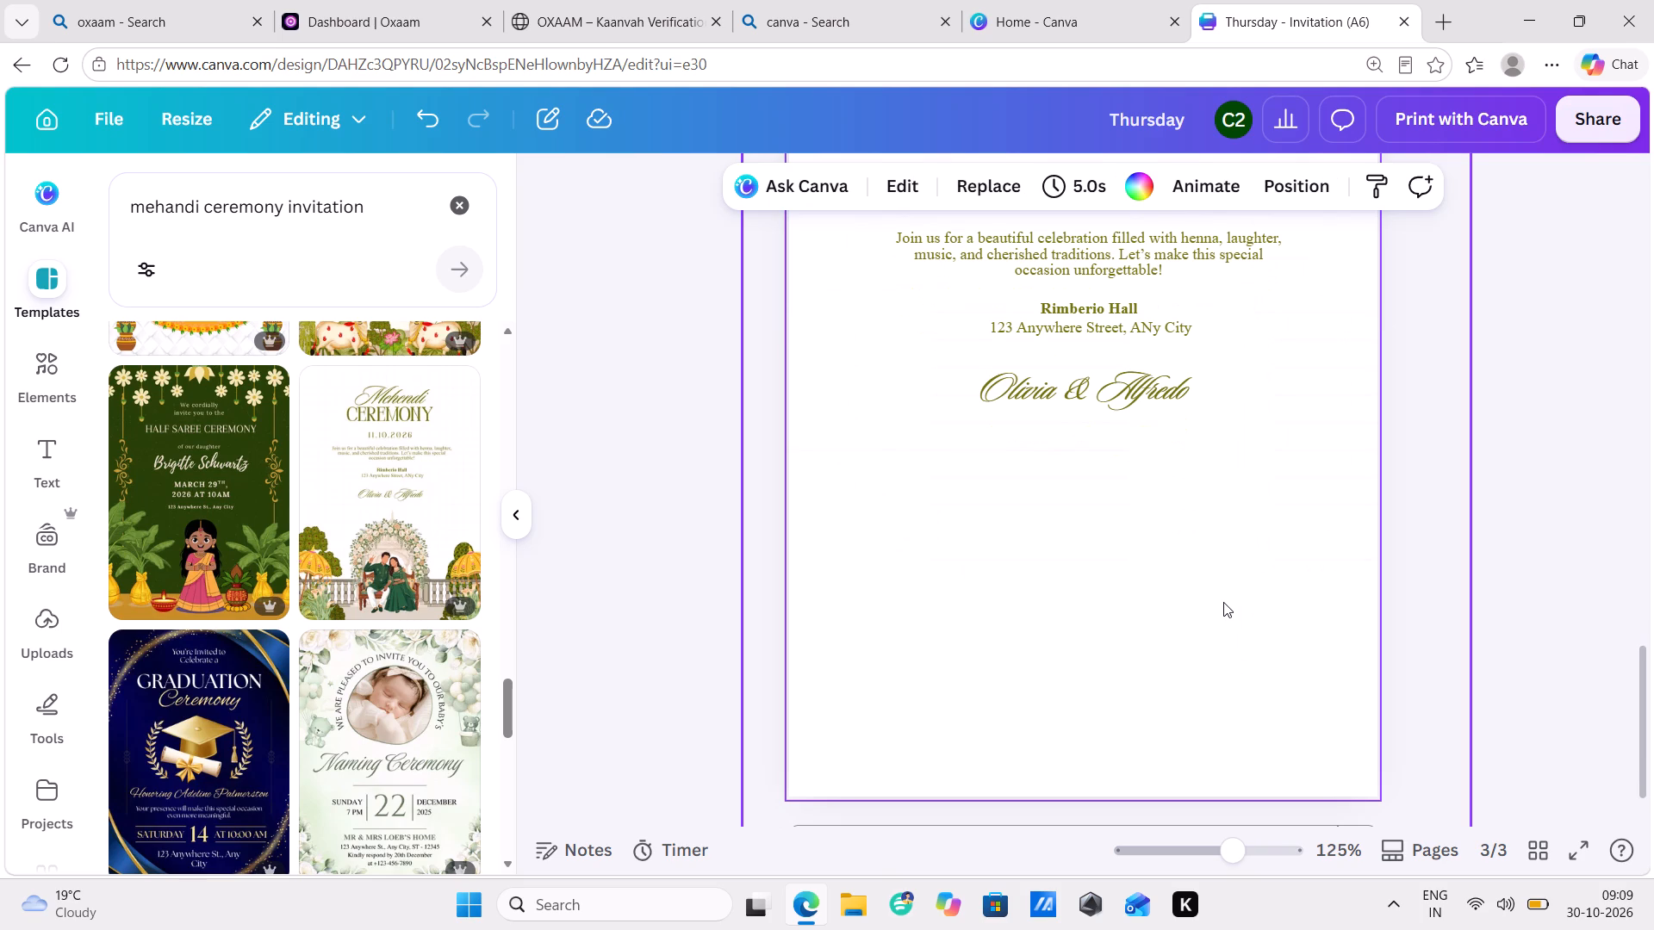
scroll(1223, 601, "up", 2)
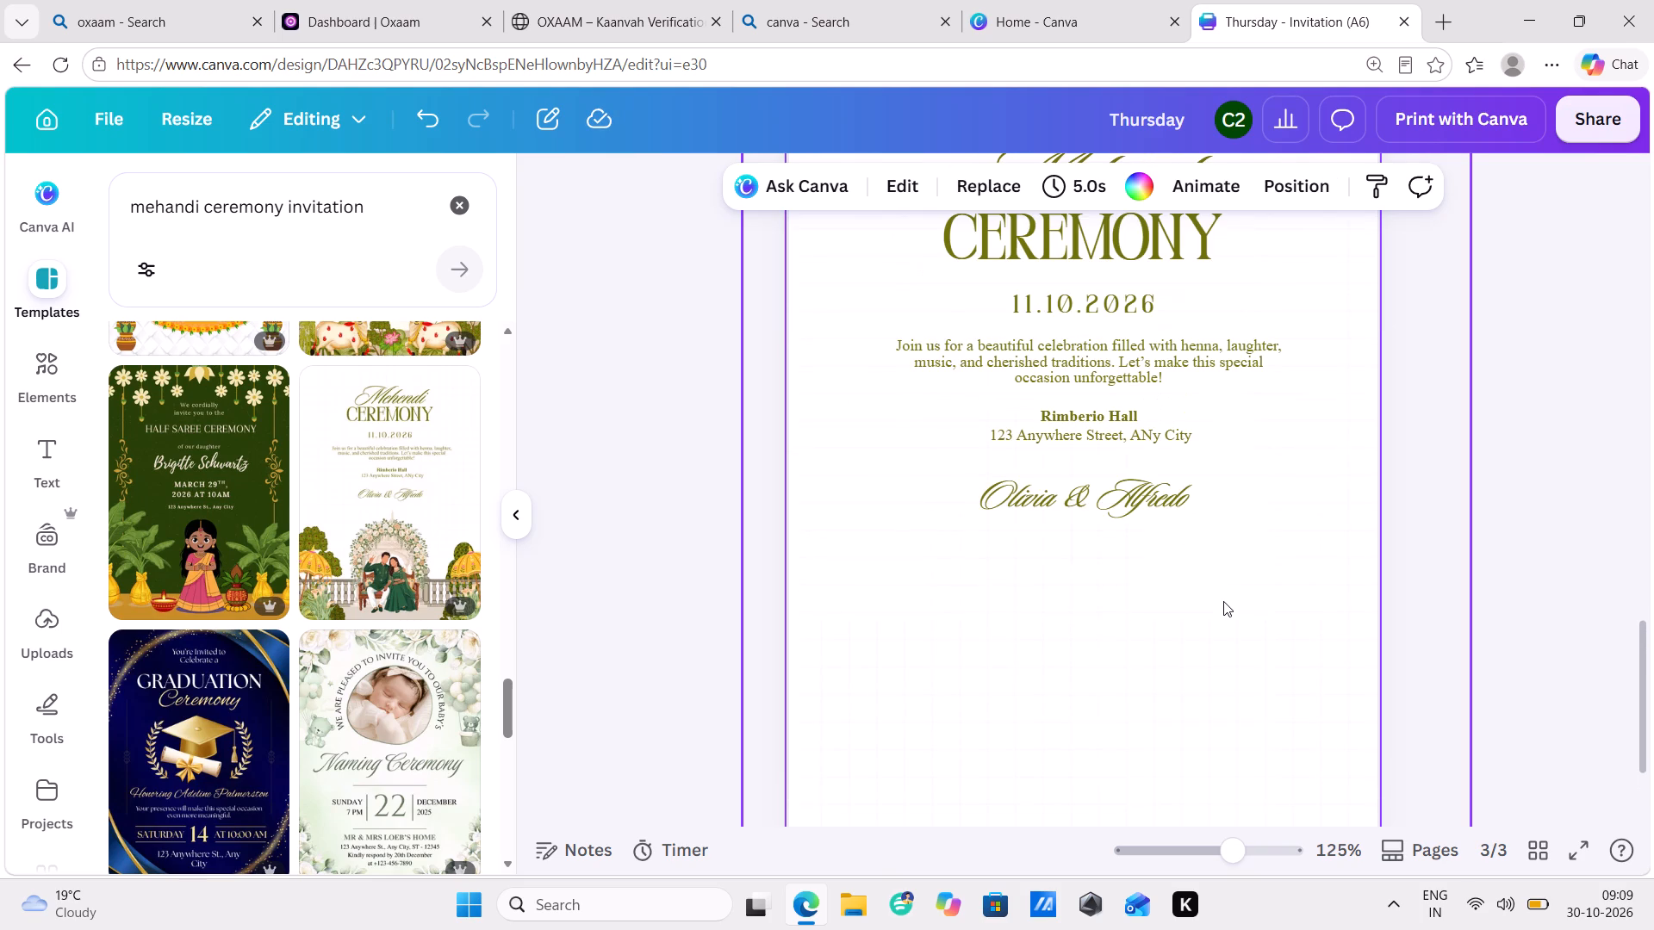
scroll(1223, 601, "down", 1)
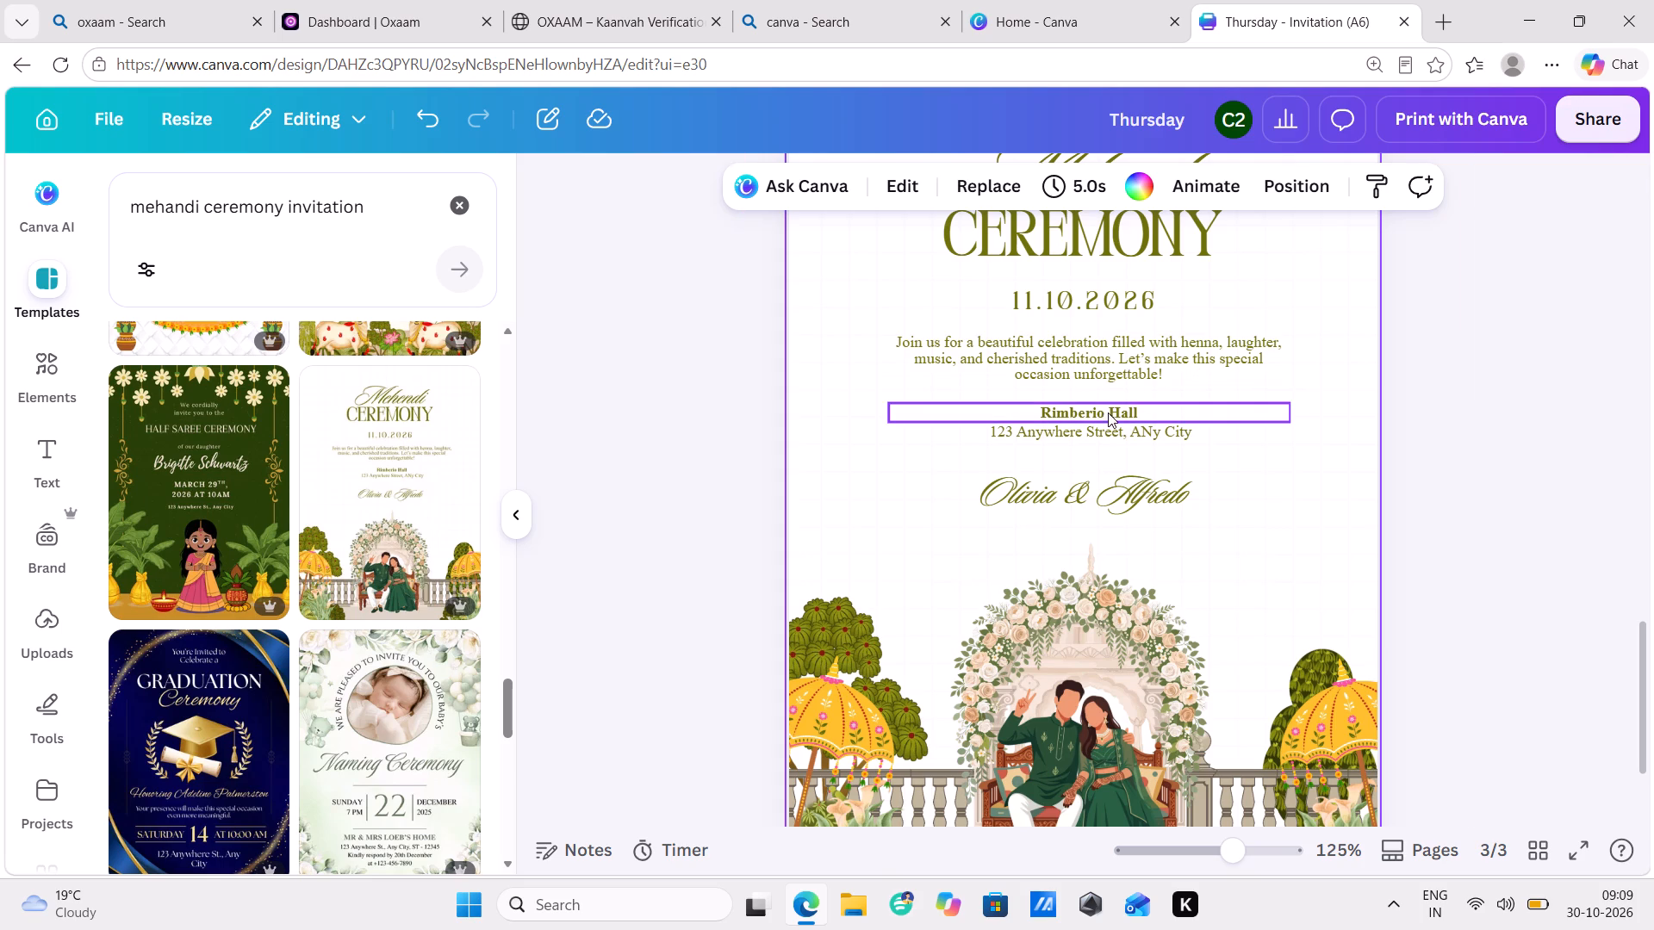
scroll(1047, 436, "down", 1)
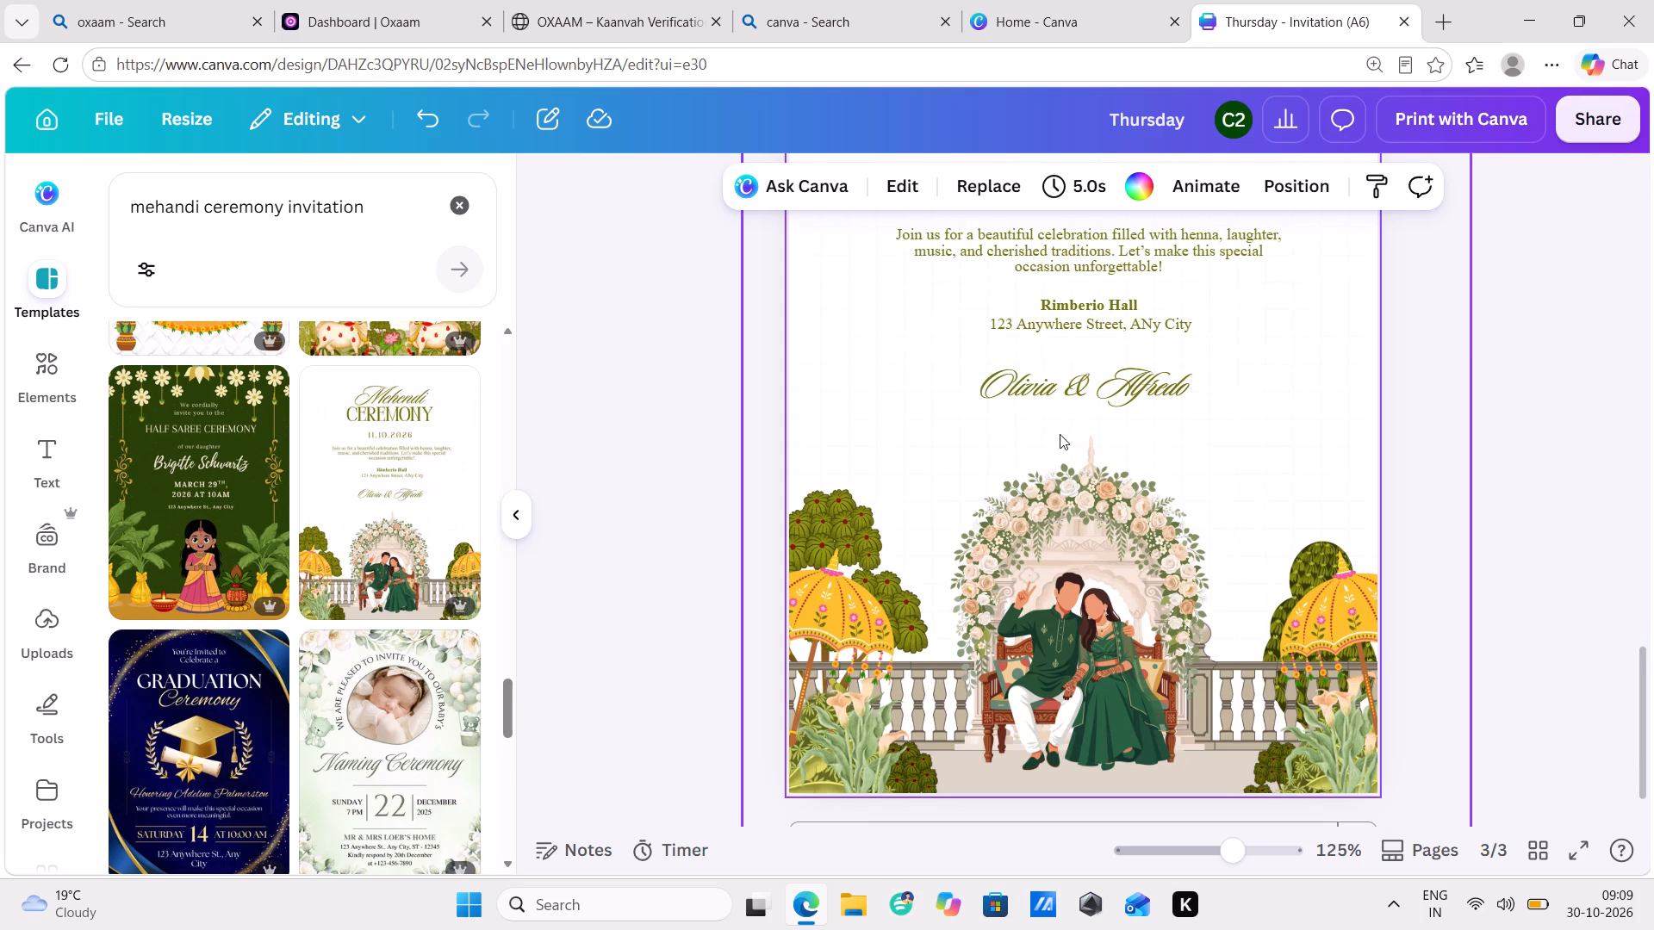
left_click(1079, 377)
double_click(1079, 377)
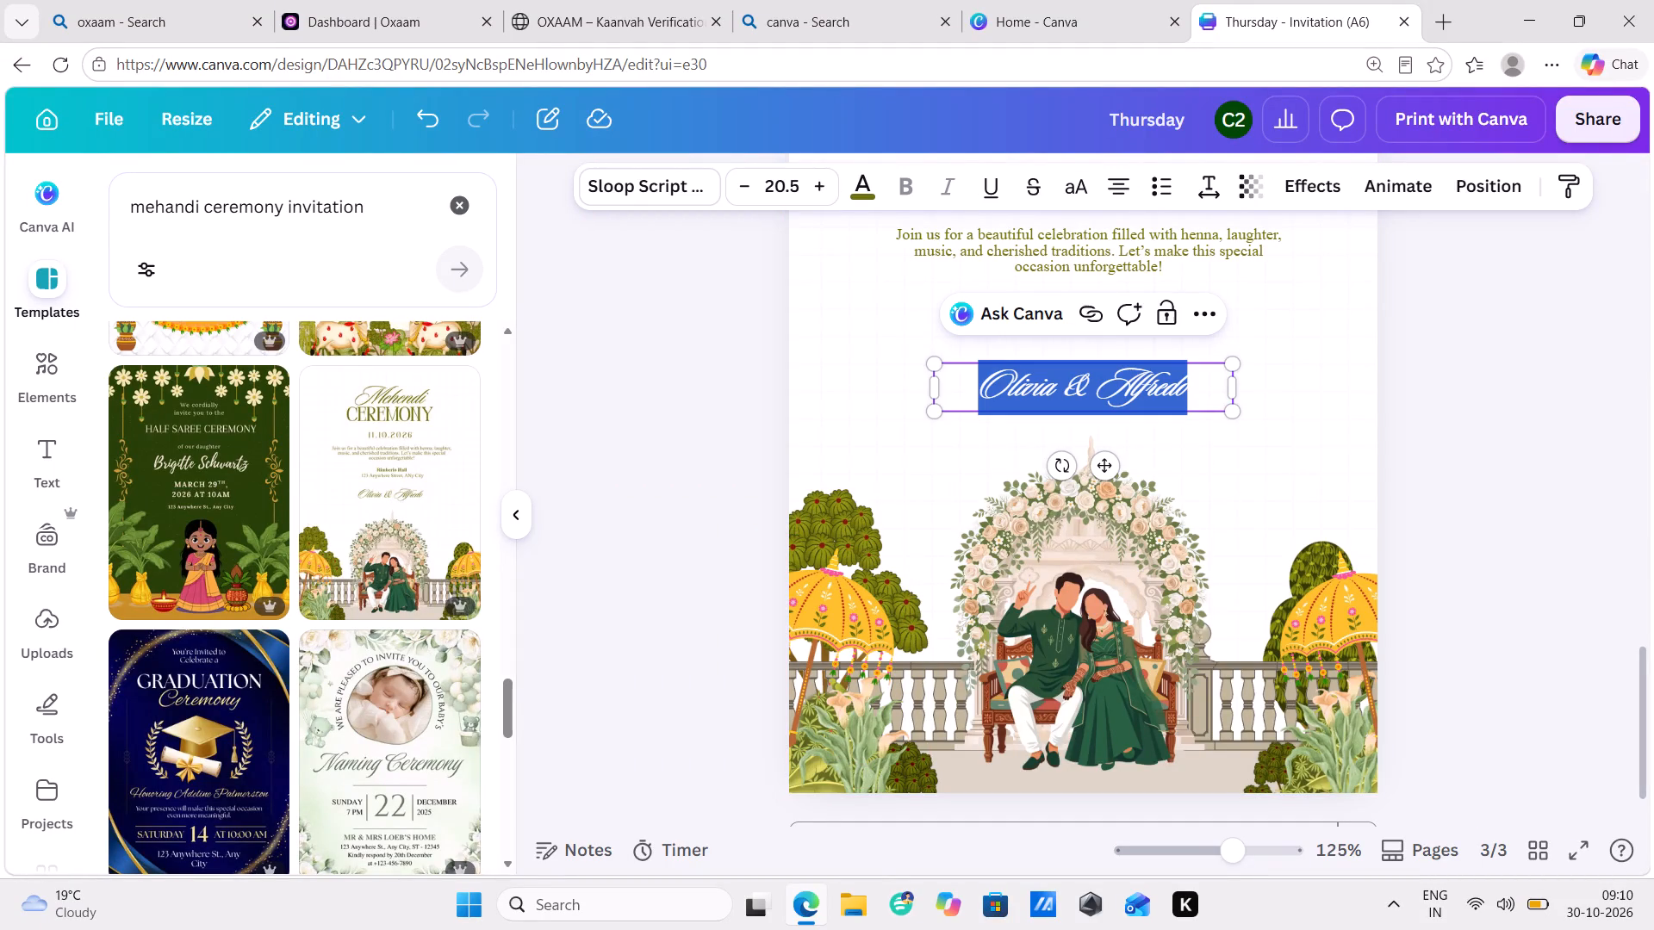
key("a")
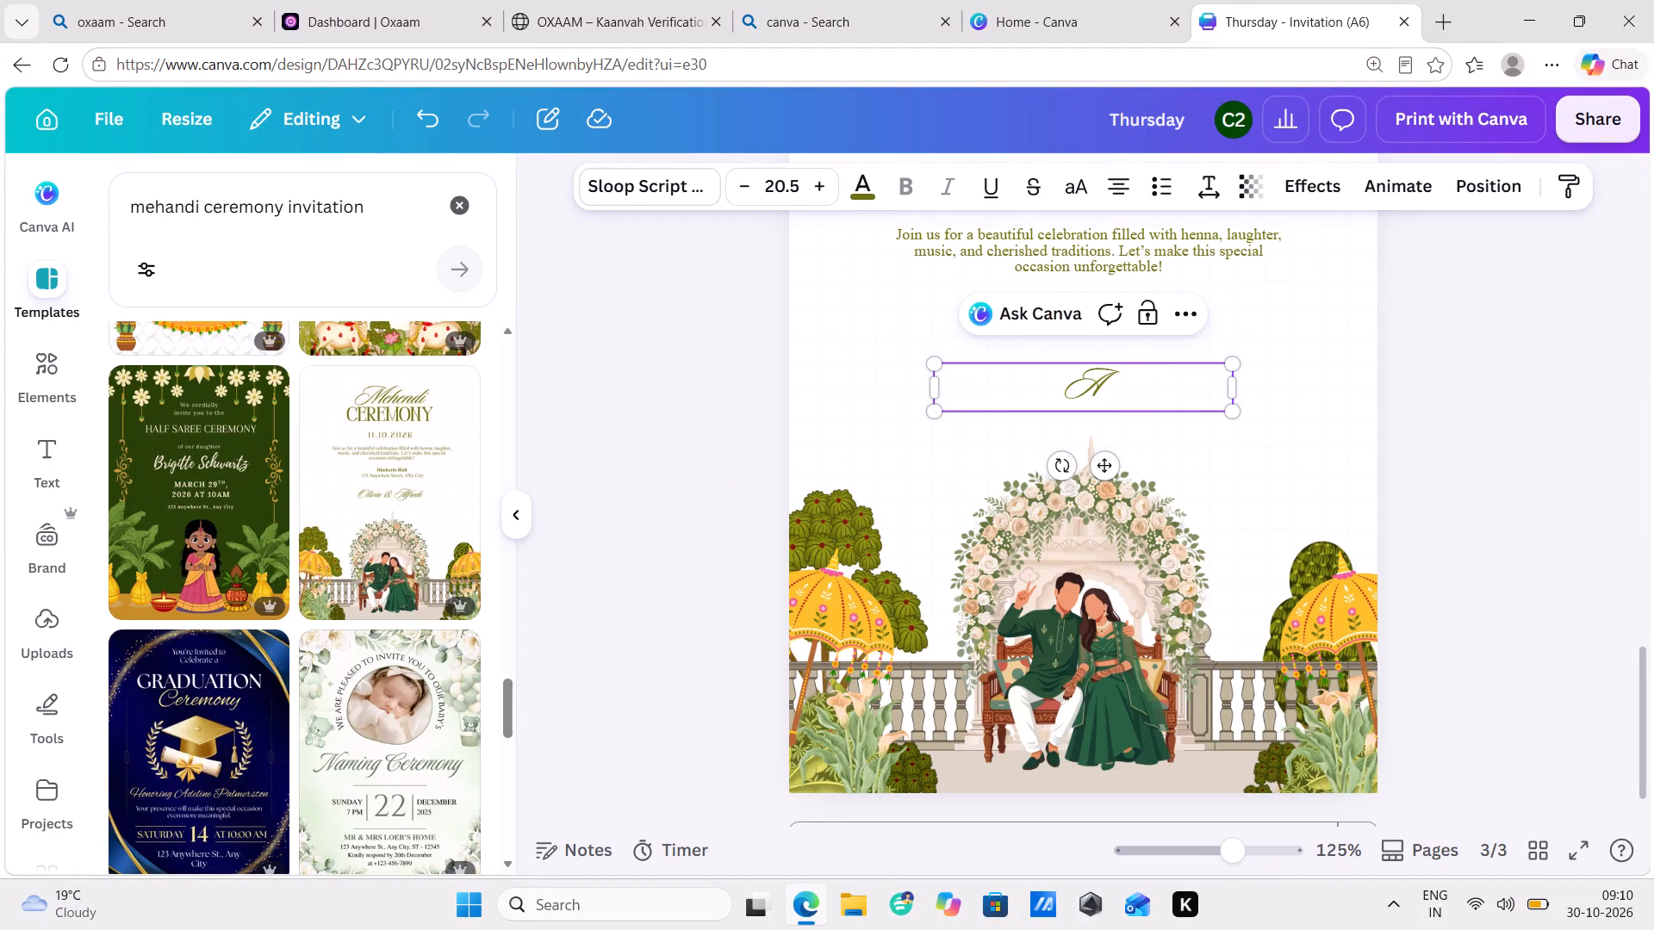
type("nk")
type("it")
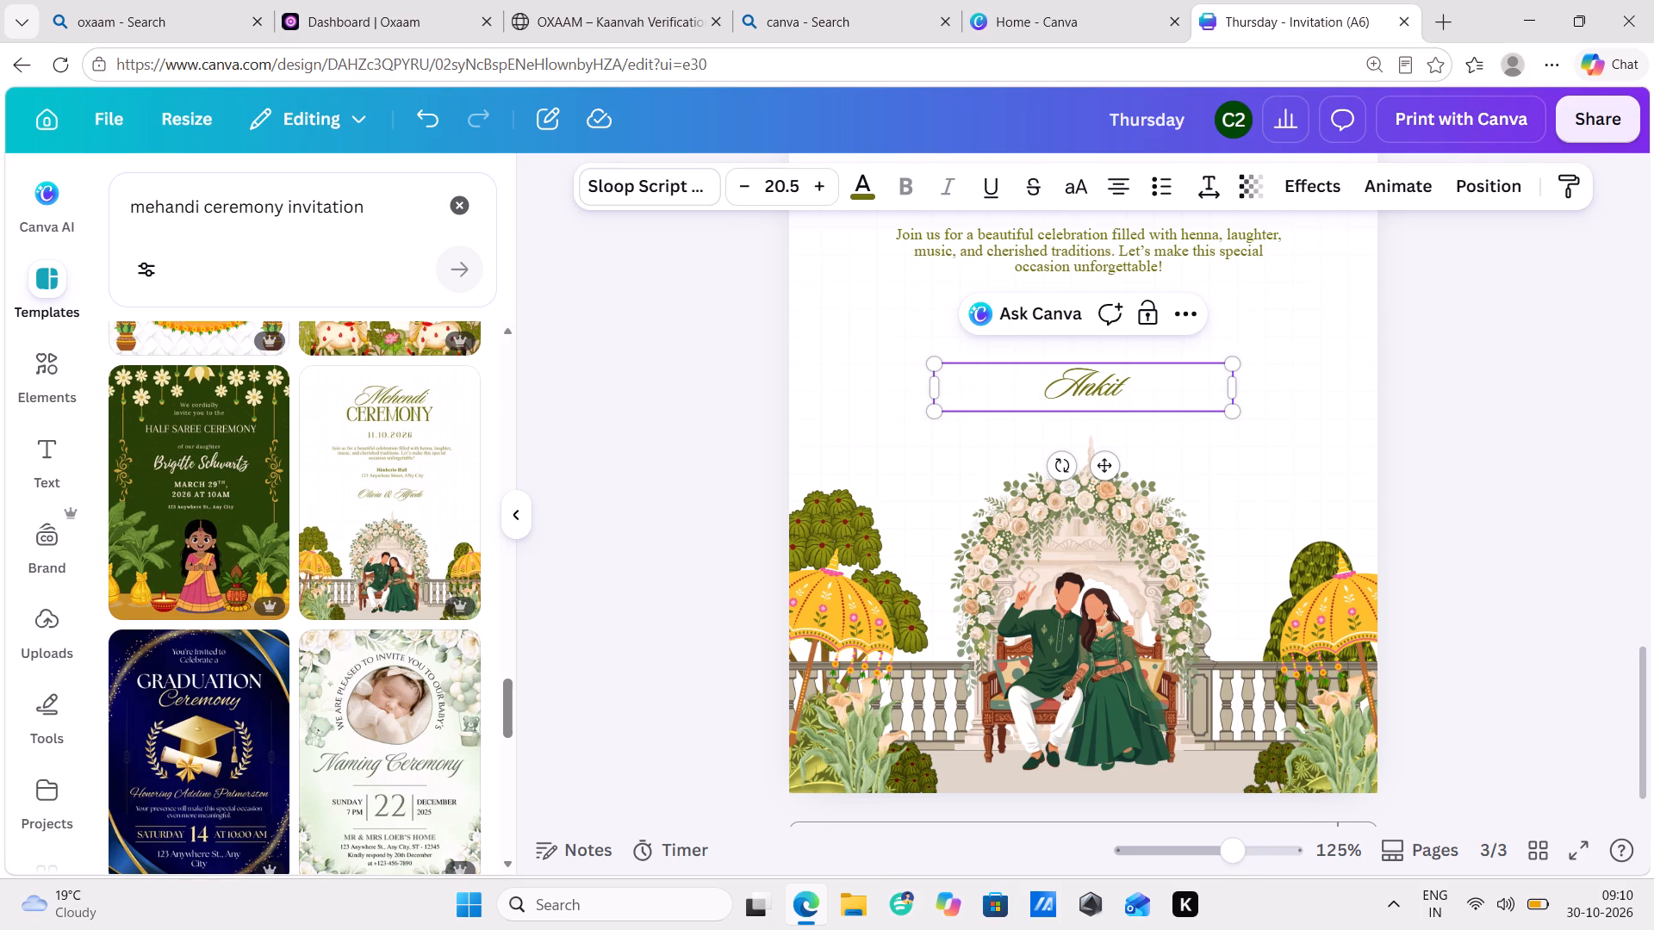
left_click(1538, 378)
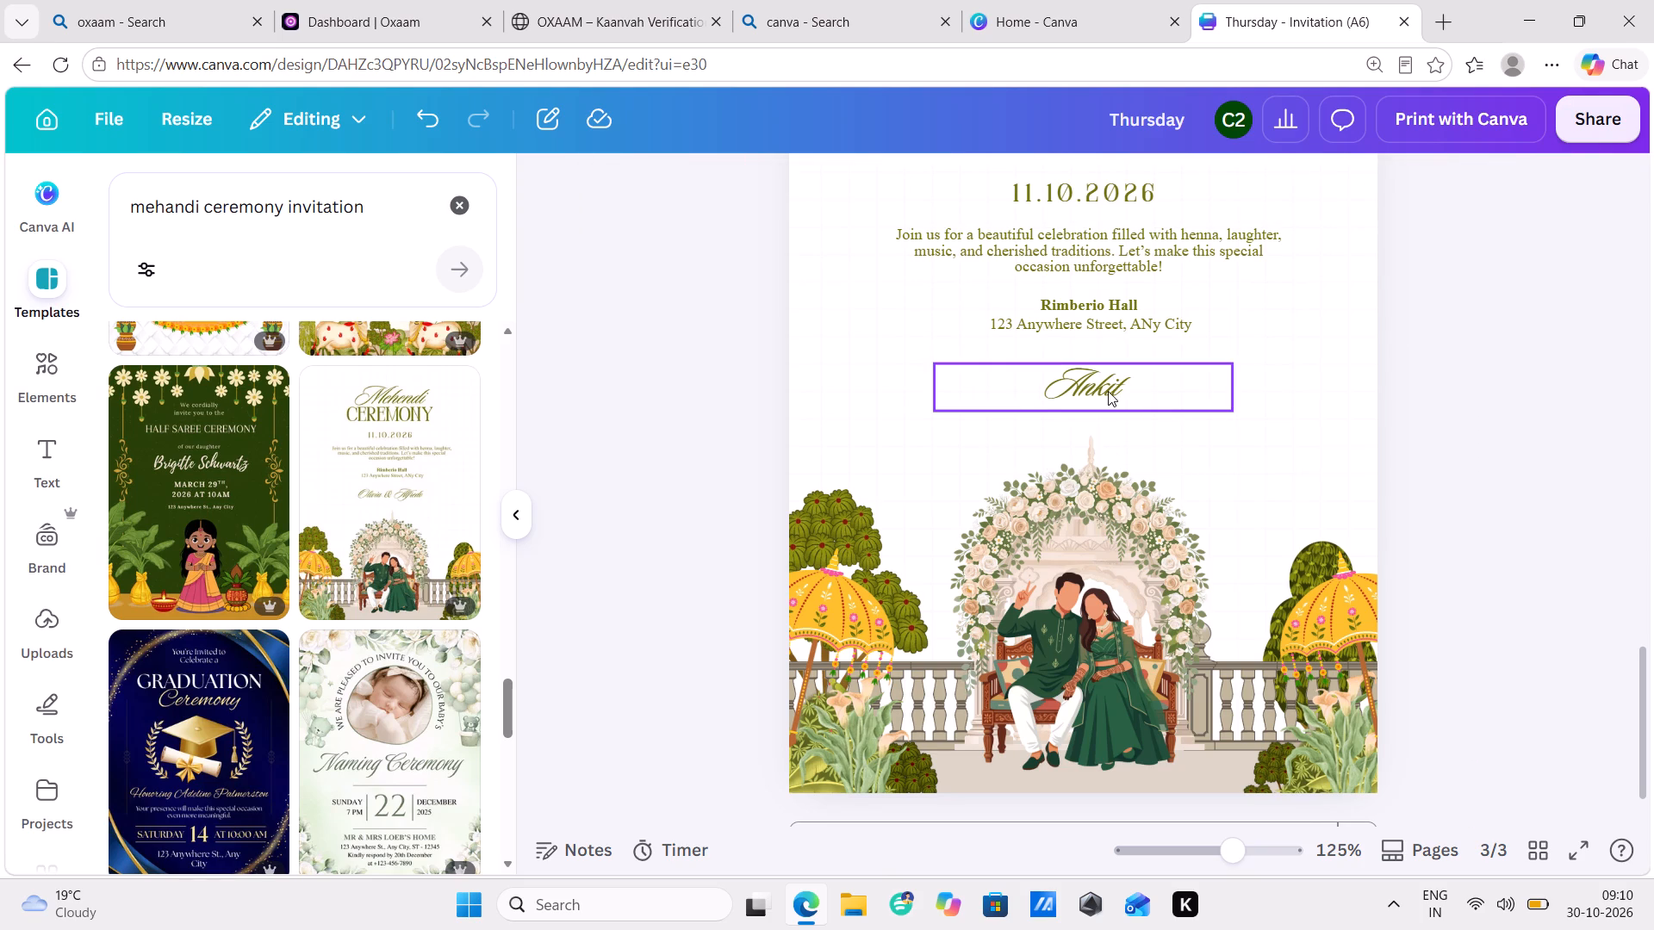
Move the "Ankit" line slightly upward, closer to the address line.
left_click_drag(1108, 391, 1114, 375)
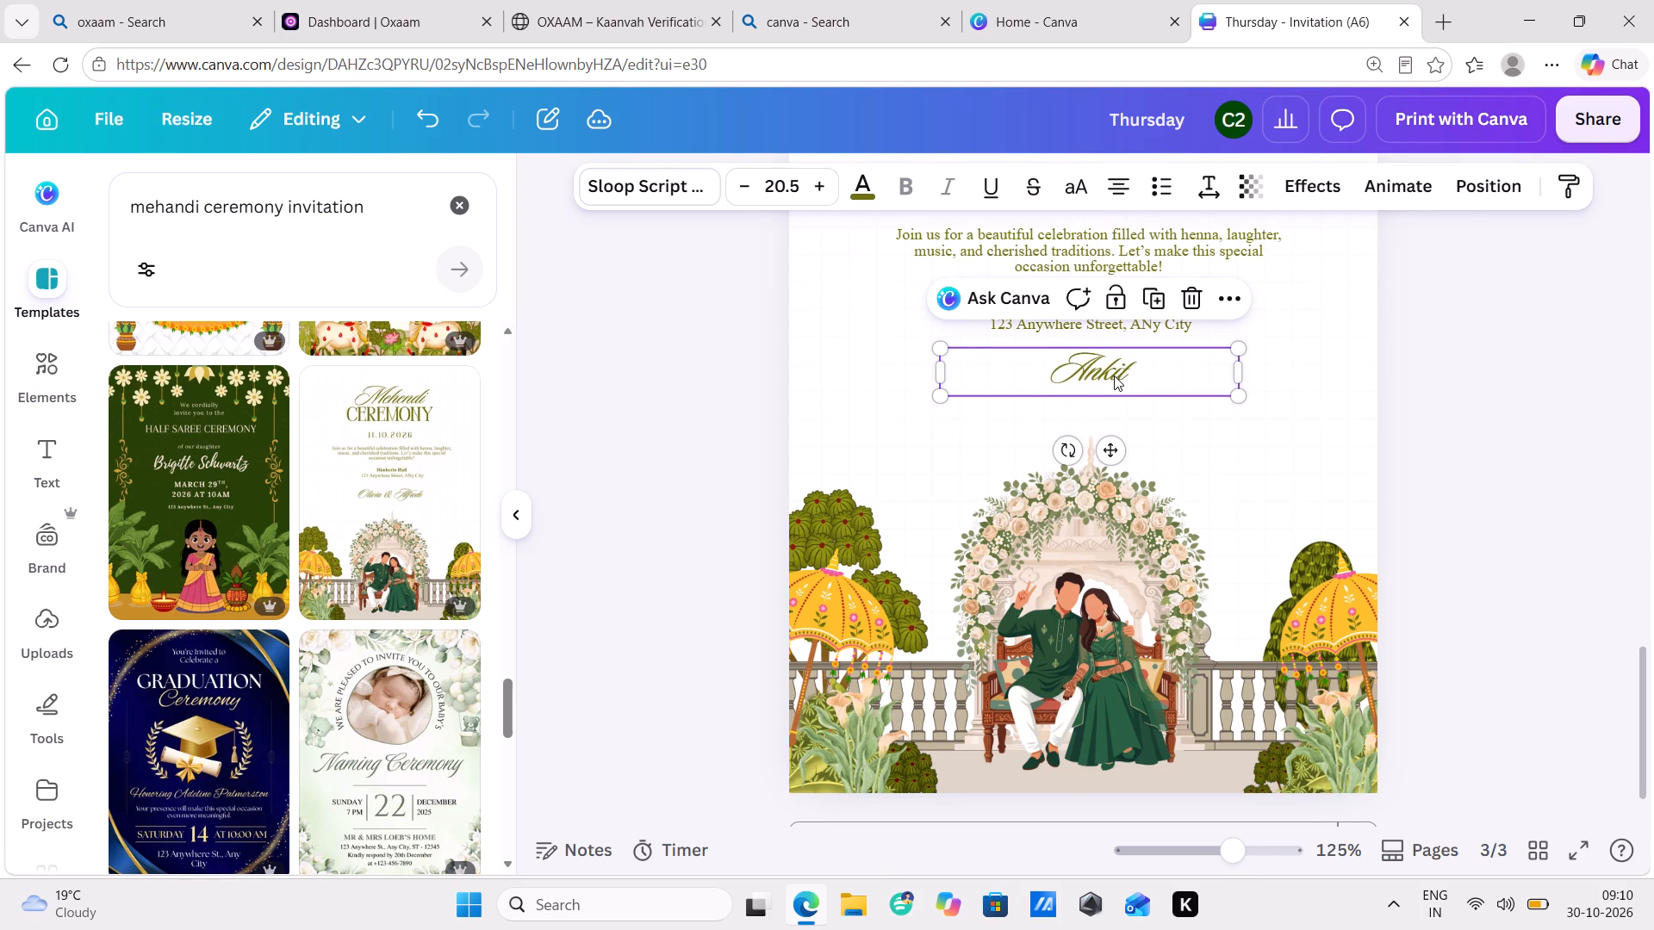
left_click(1117, 325)
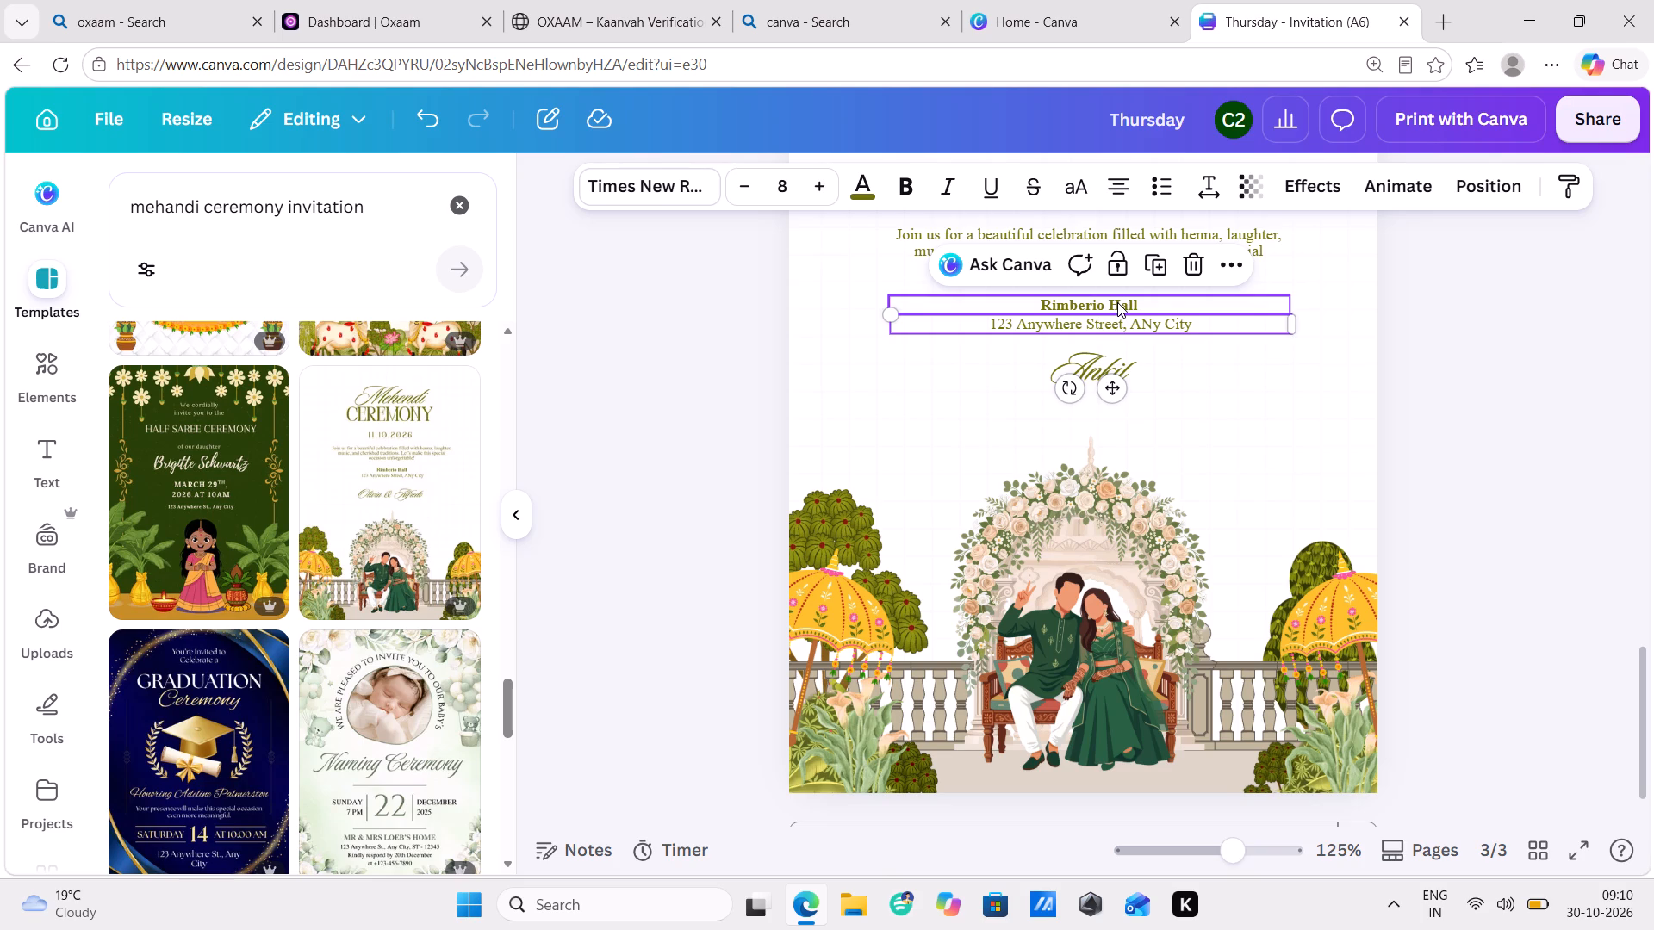
Change the date beneath the Mehendi Ceremony heading to 25-11-2026.
scroll(1117, 313, "up", 2)
scroll(1117, 313, "down", 2)
scroll(1117, 313, "up", 1)
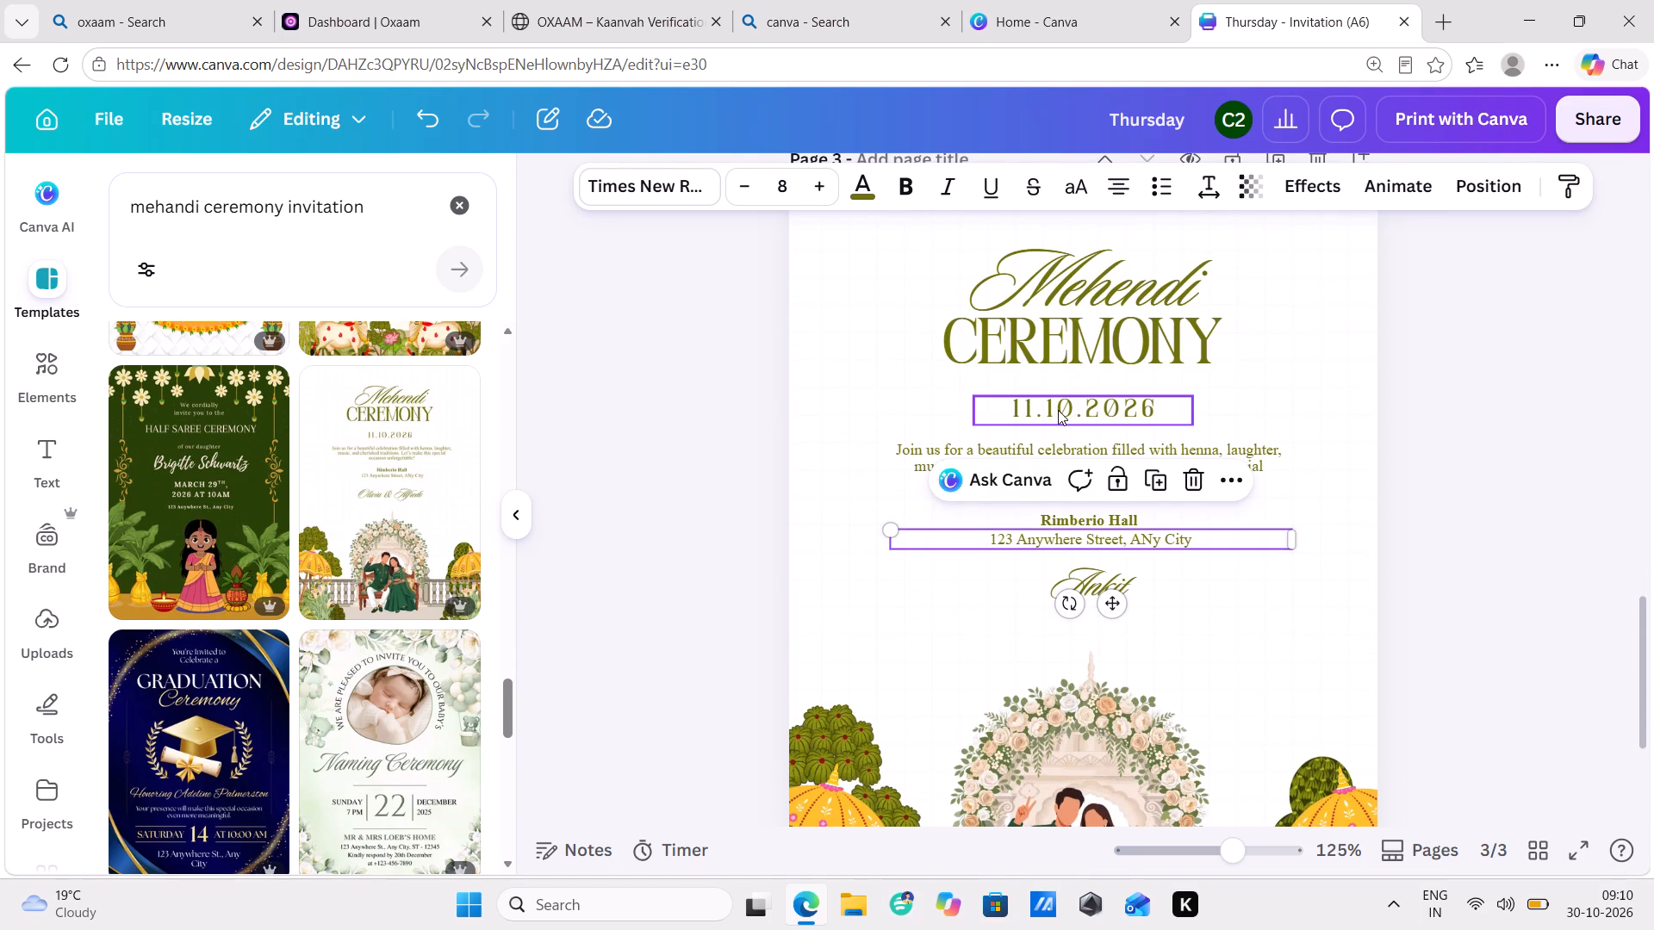
double_click(1058, 410)
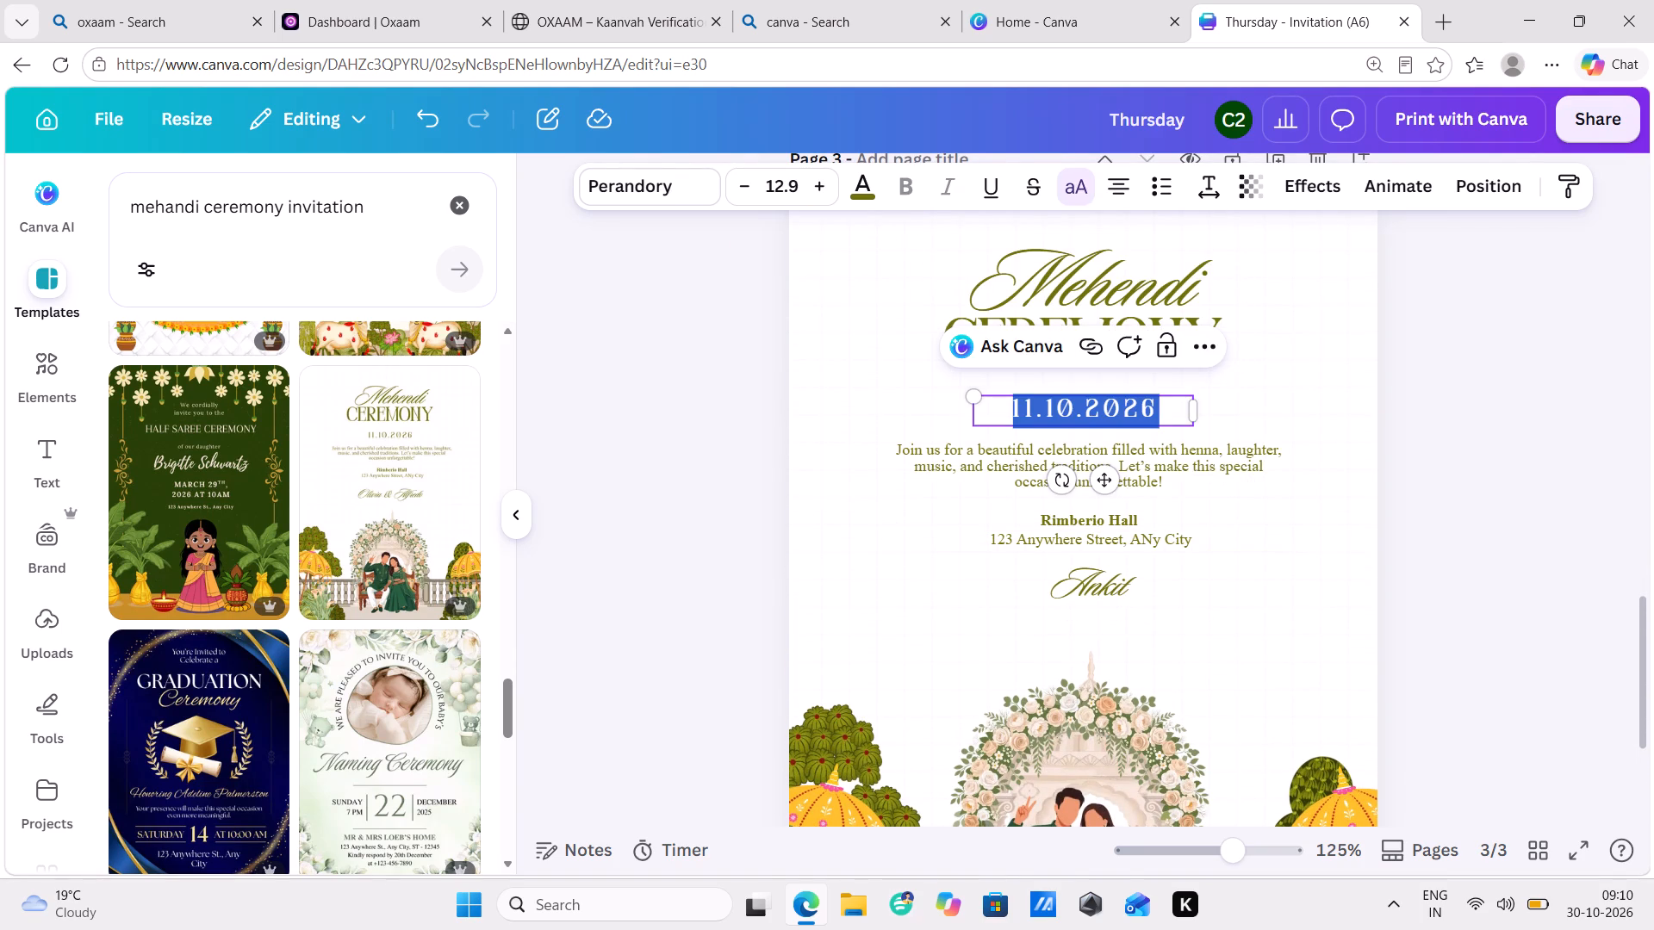
type("25")
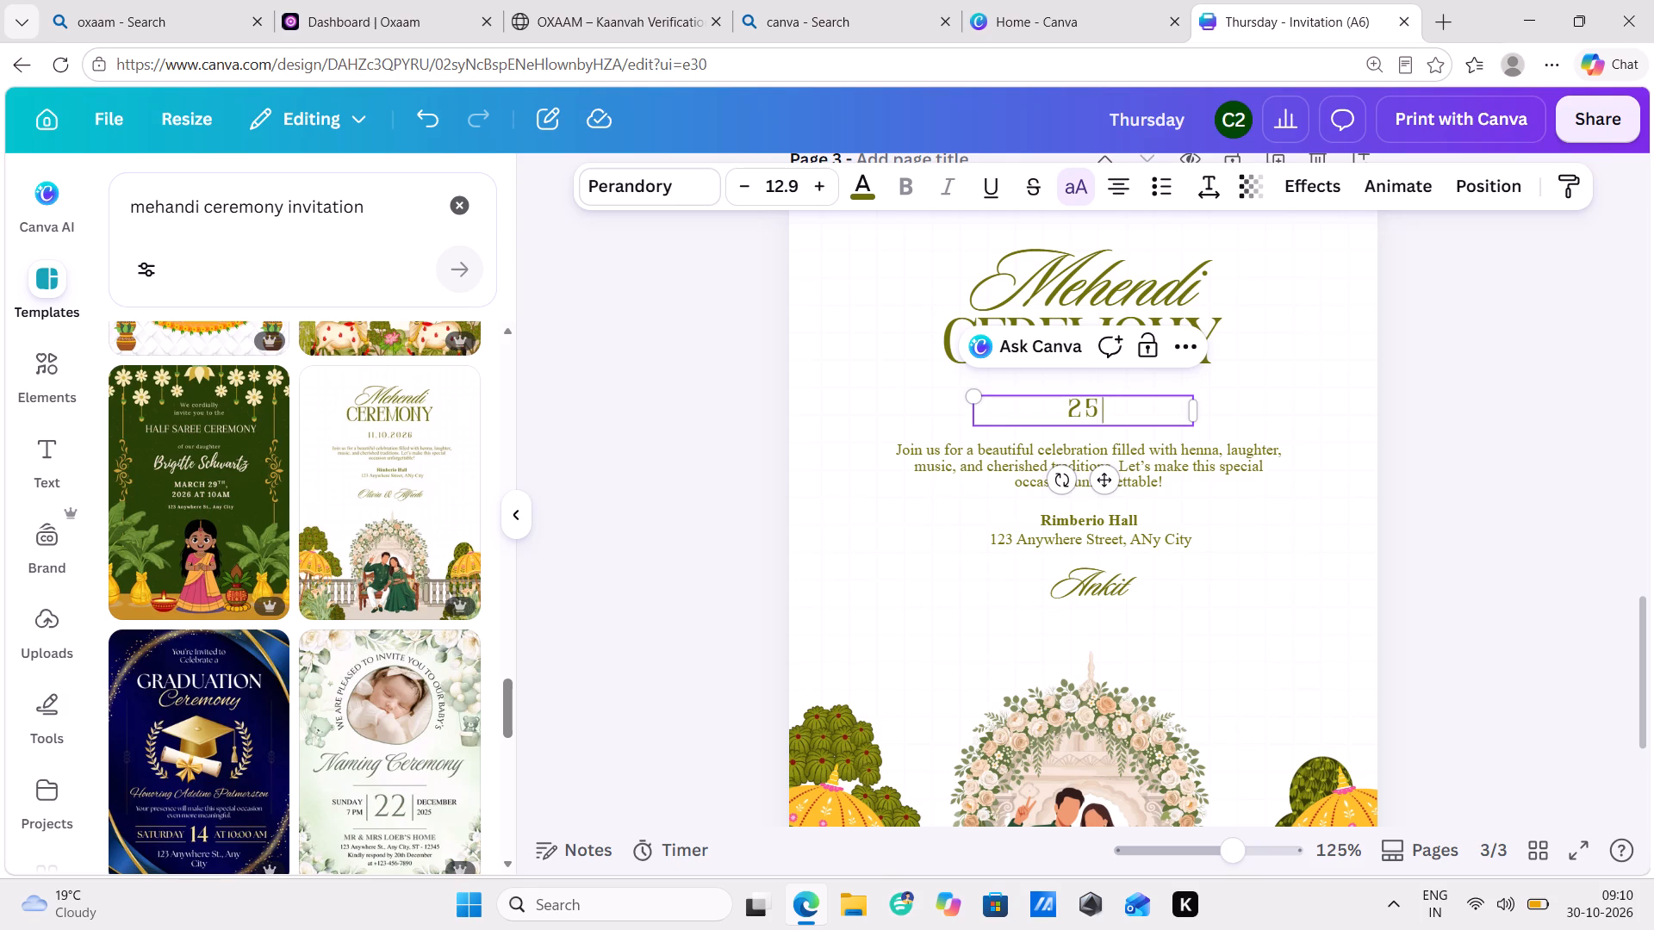
key("minus")
type("11")
key("minus")
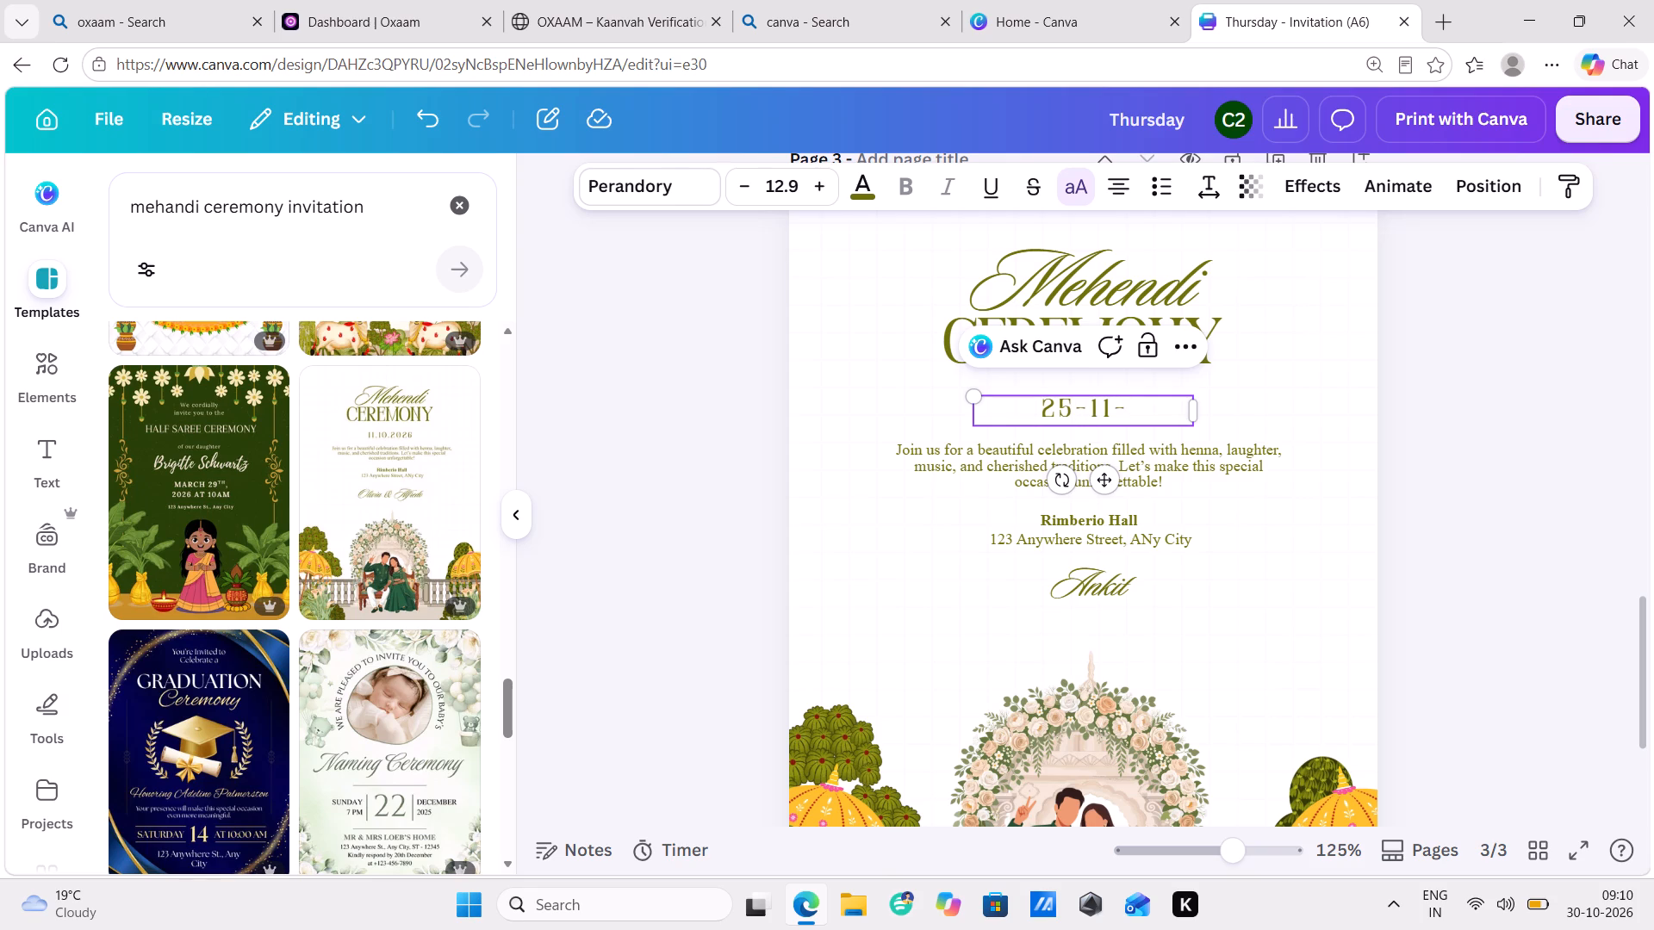
type("29")
key("BackSpace")
type("026")
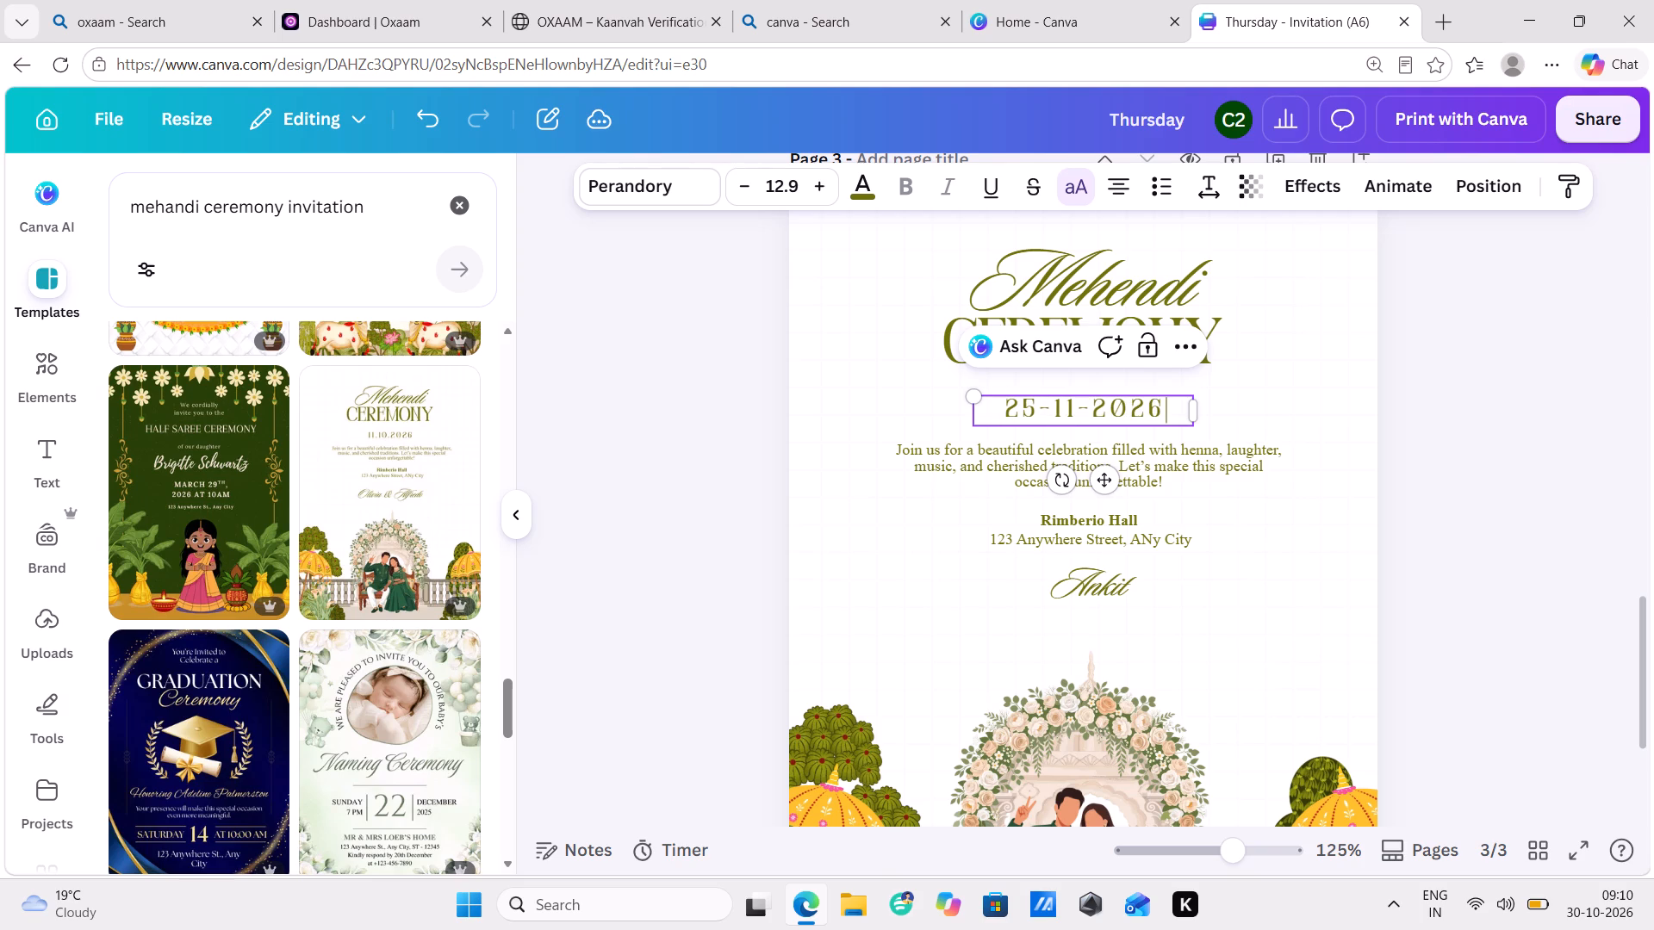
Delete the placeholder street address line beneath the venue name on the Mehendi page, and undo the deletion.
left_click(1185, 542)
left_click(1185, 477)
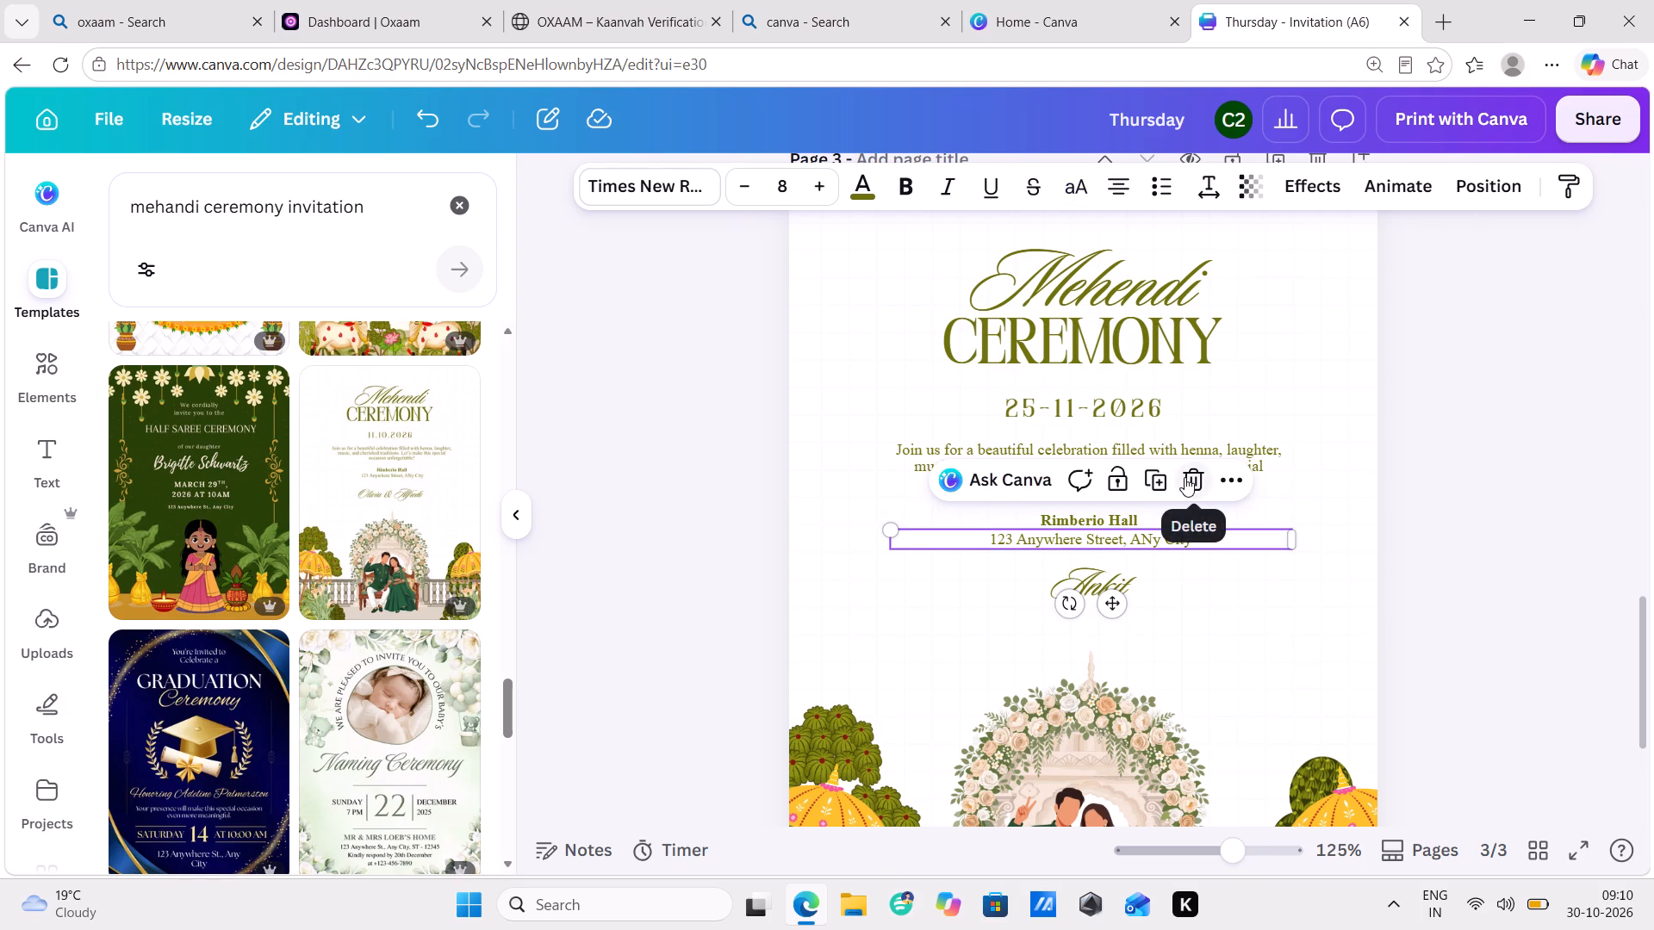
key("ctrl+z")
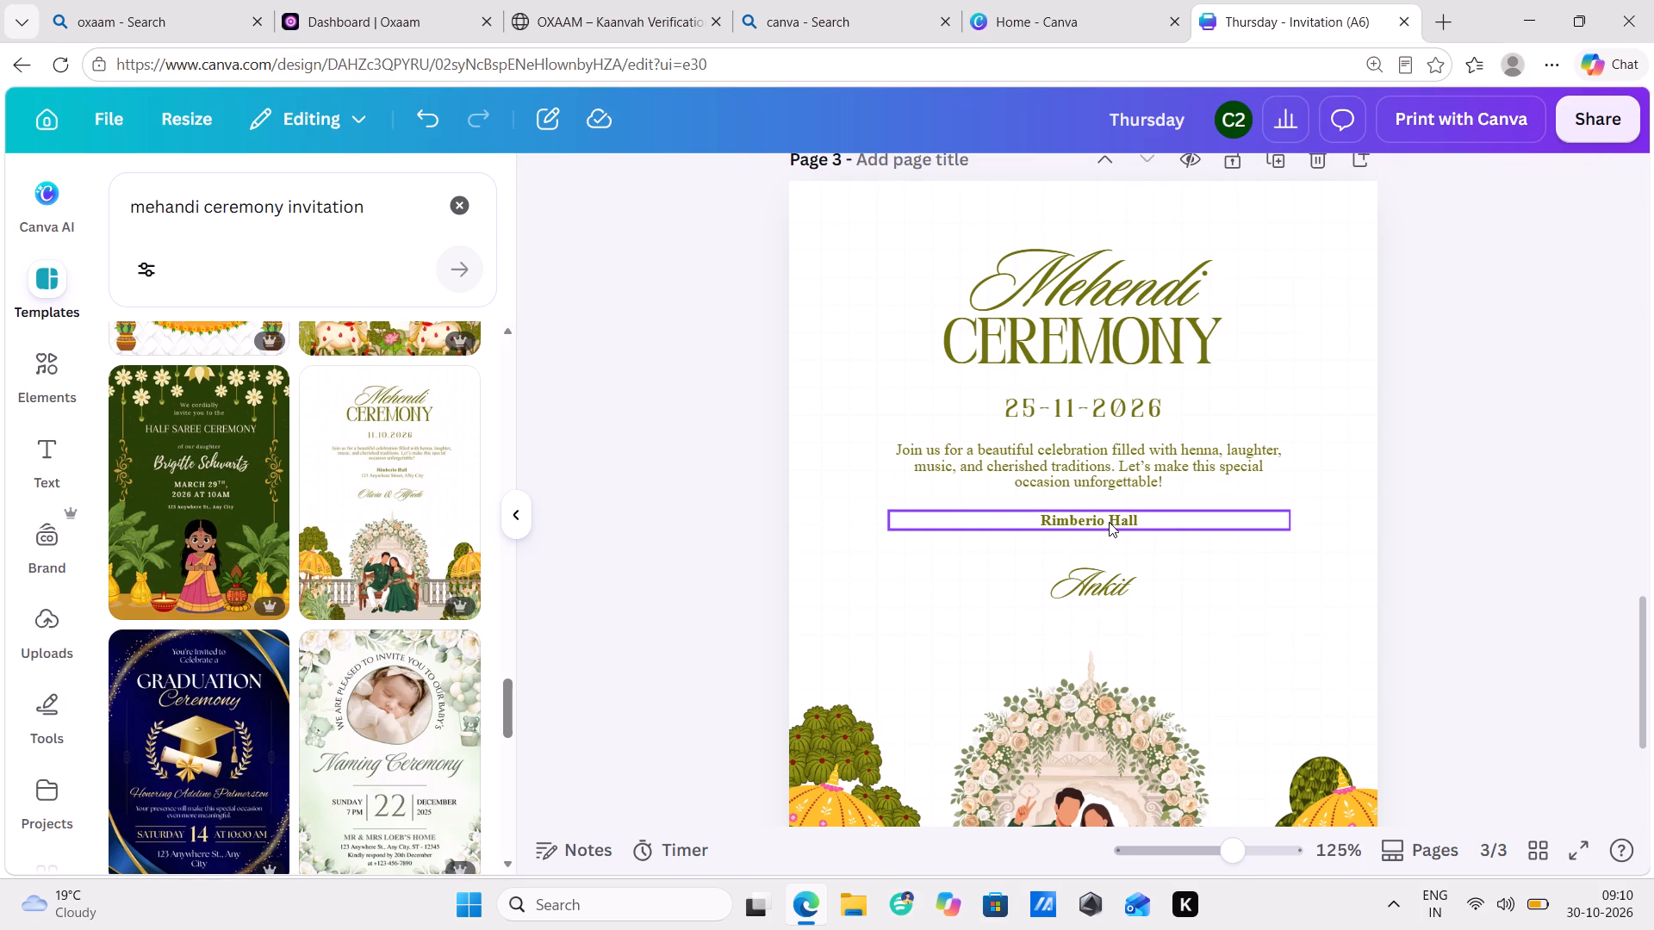
Copy the date "November 25, 2026" from the Haldi page and replace the venue name on the Mehendi page with it.
scroll(1108, 525, "up", 4)
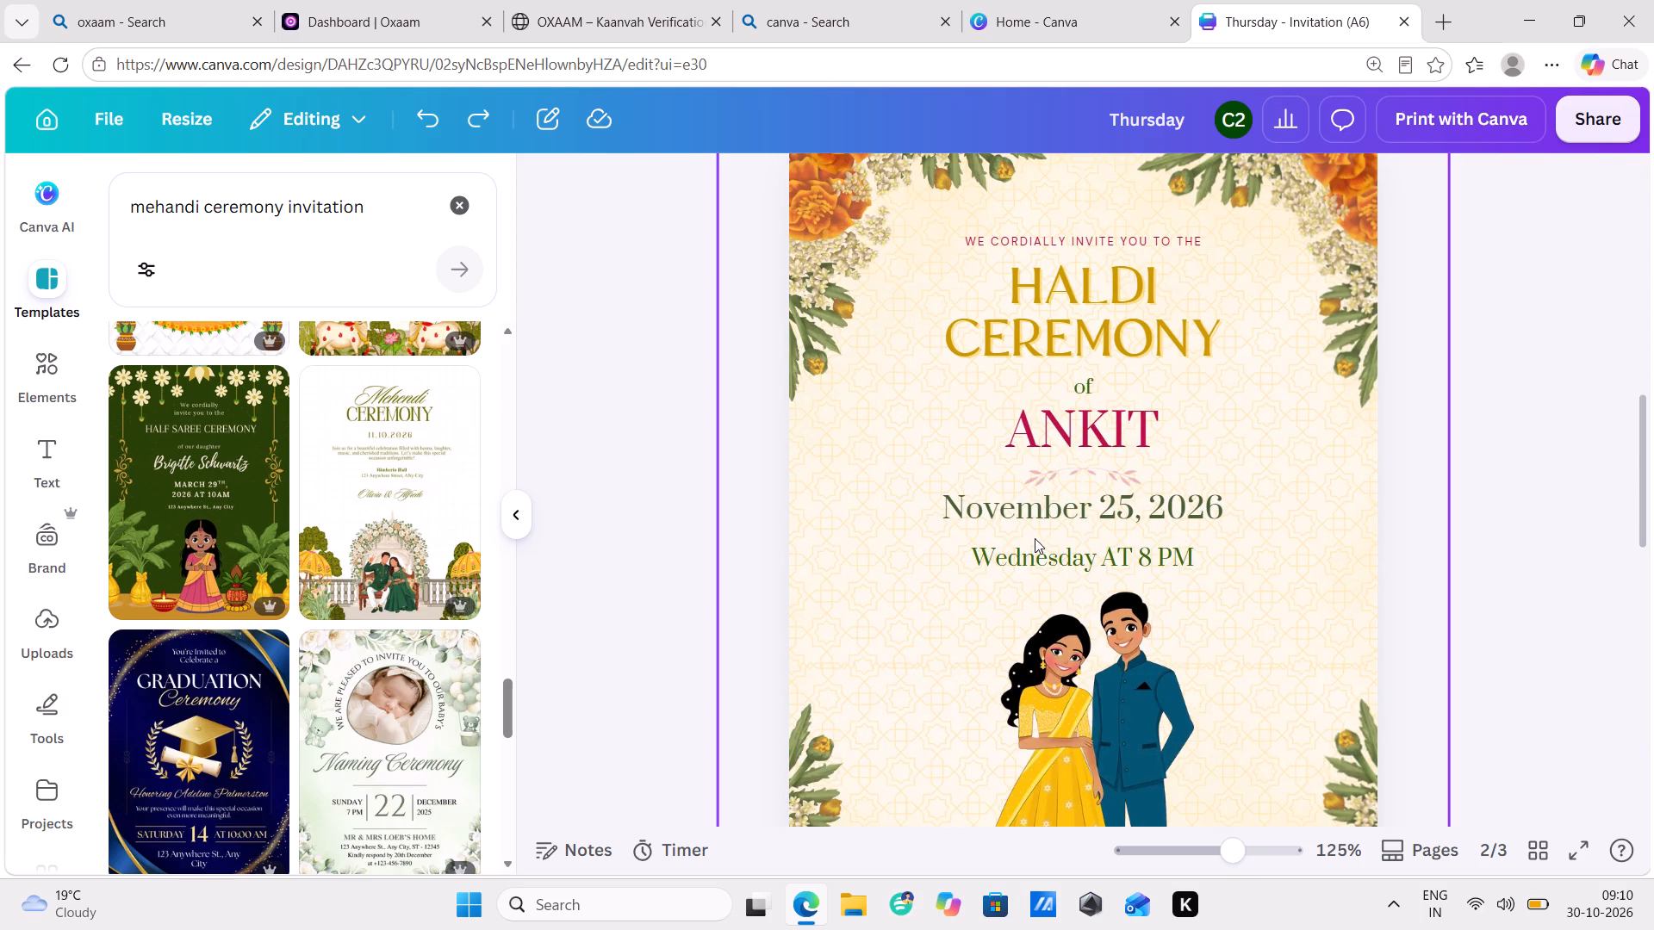
double_click(1077, 506)
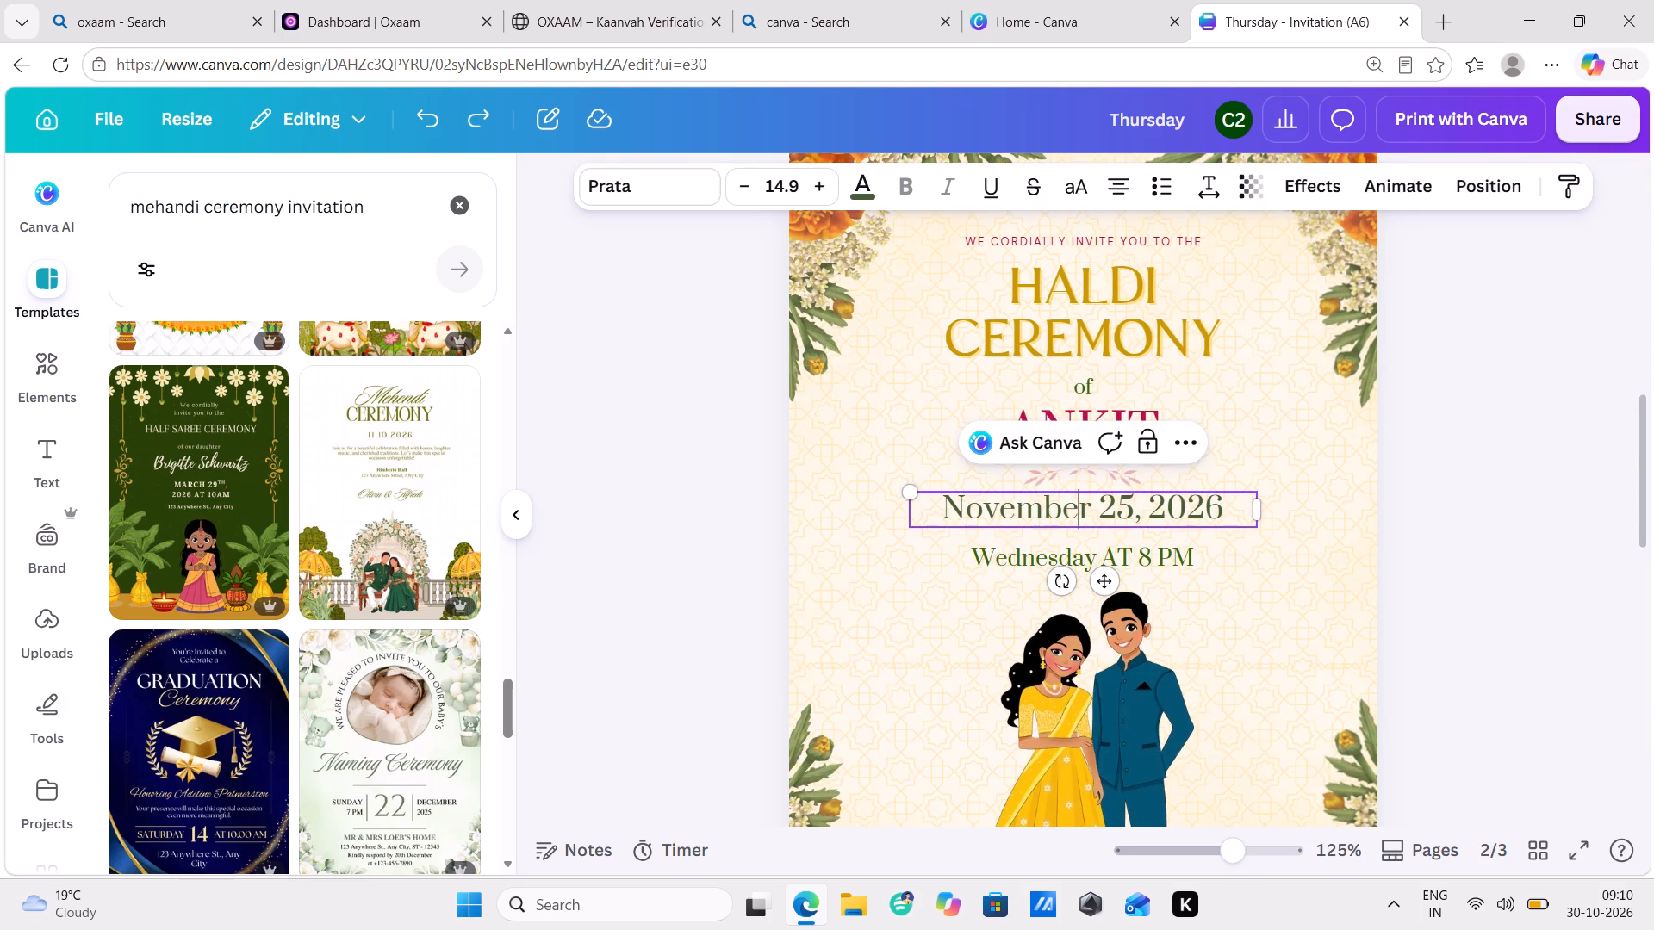
left_click_drag(941, 508, 1229, 505)
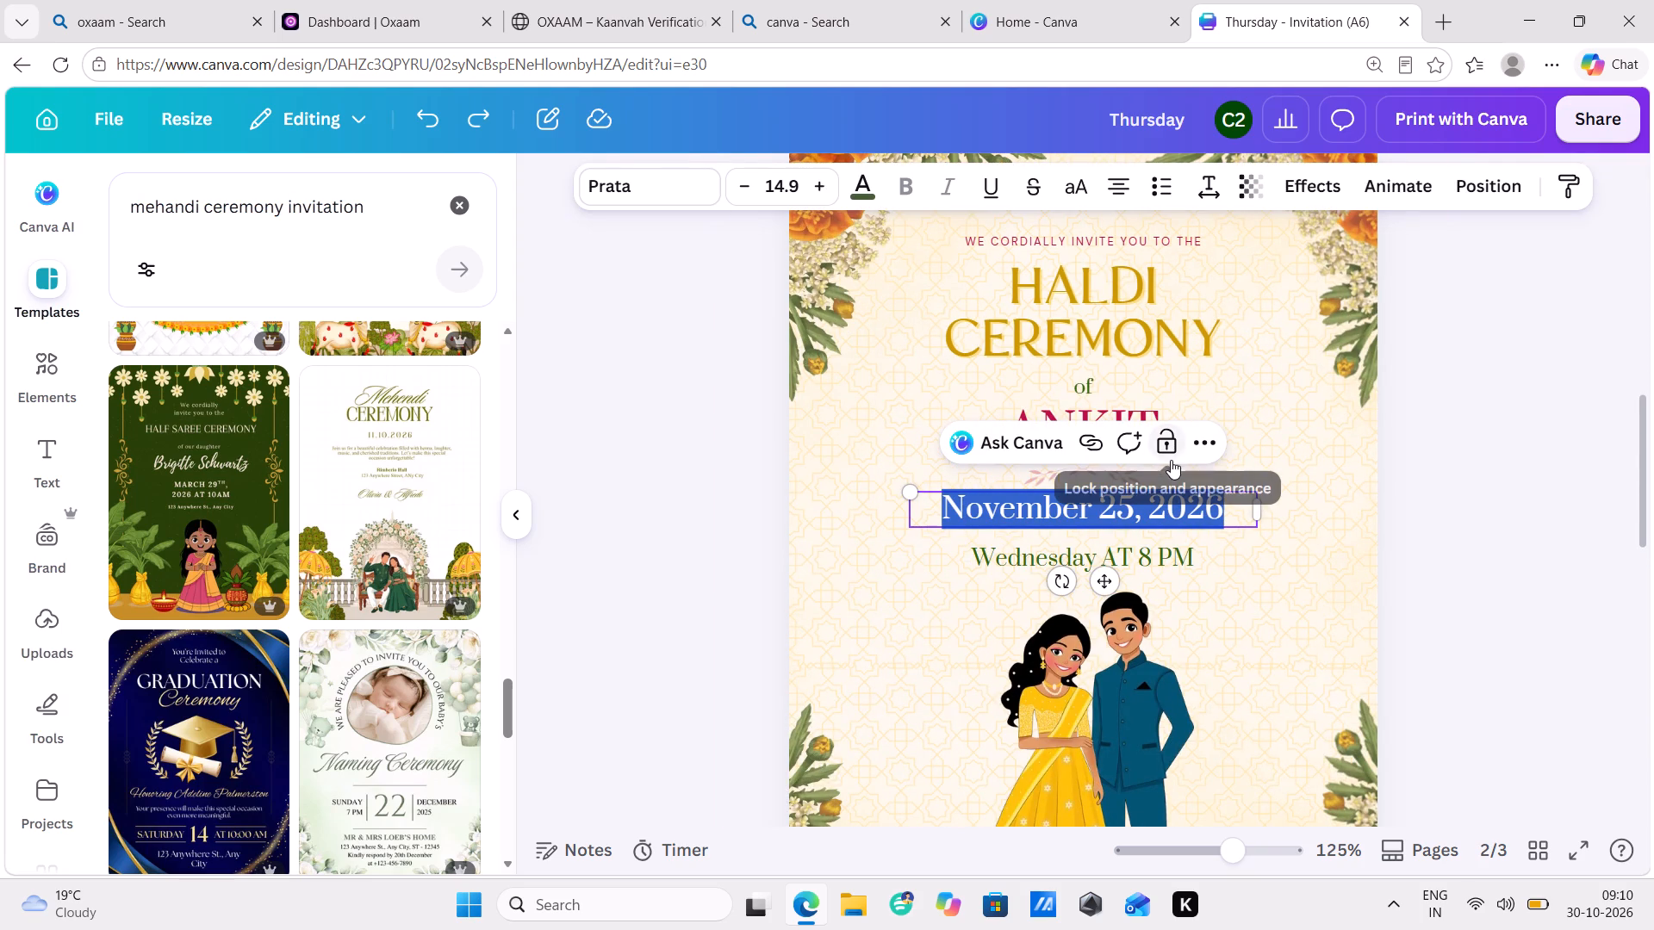
left_click(1201, 443)
left_click(1236, 506)
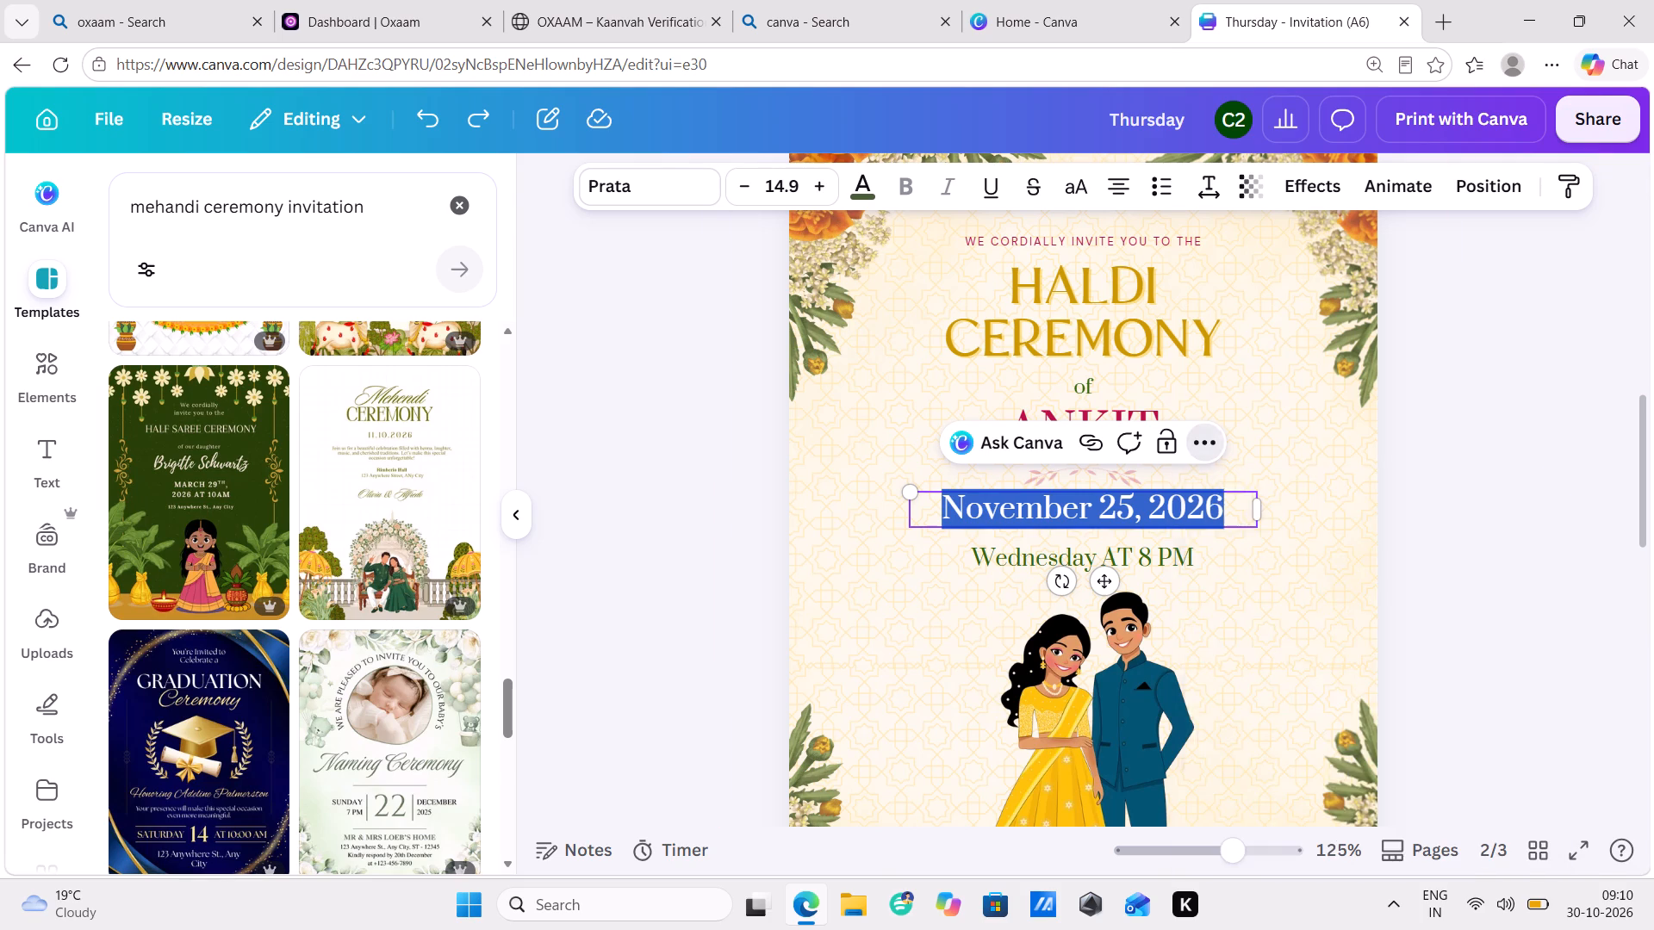
scroll(1085, 553, "down", 3)
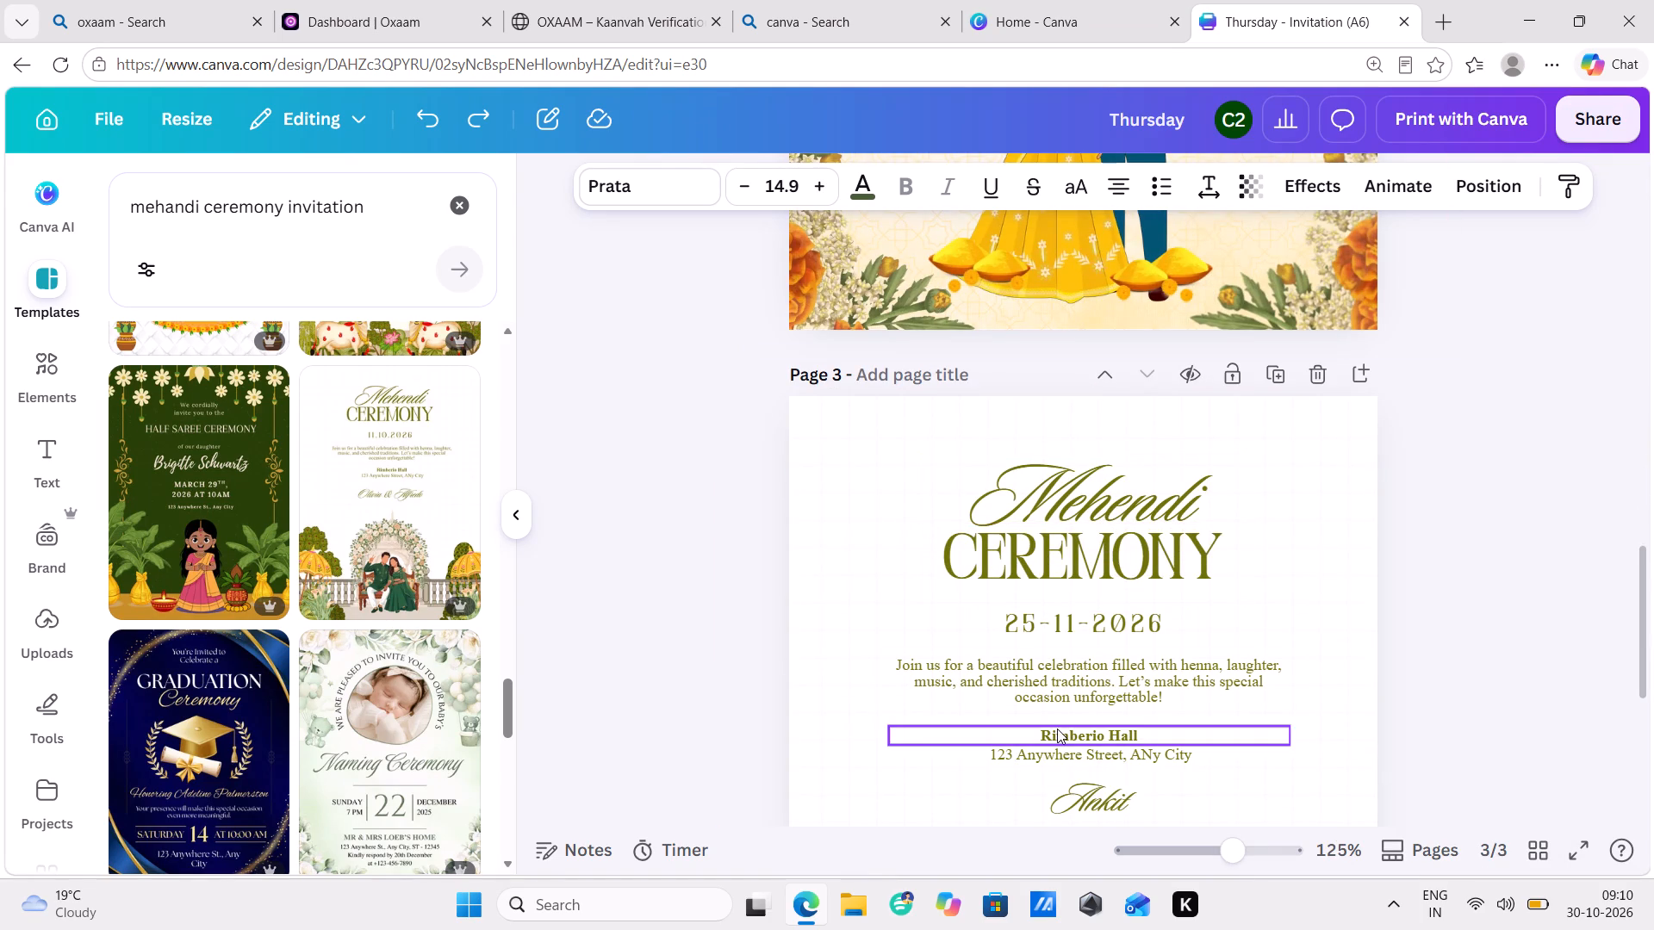
double_click(1057, 728)
key("ctrl+v")
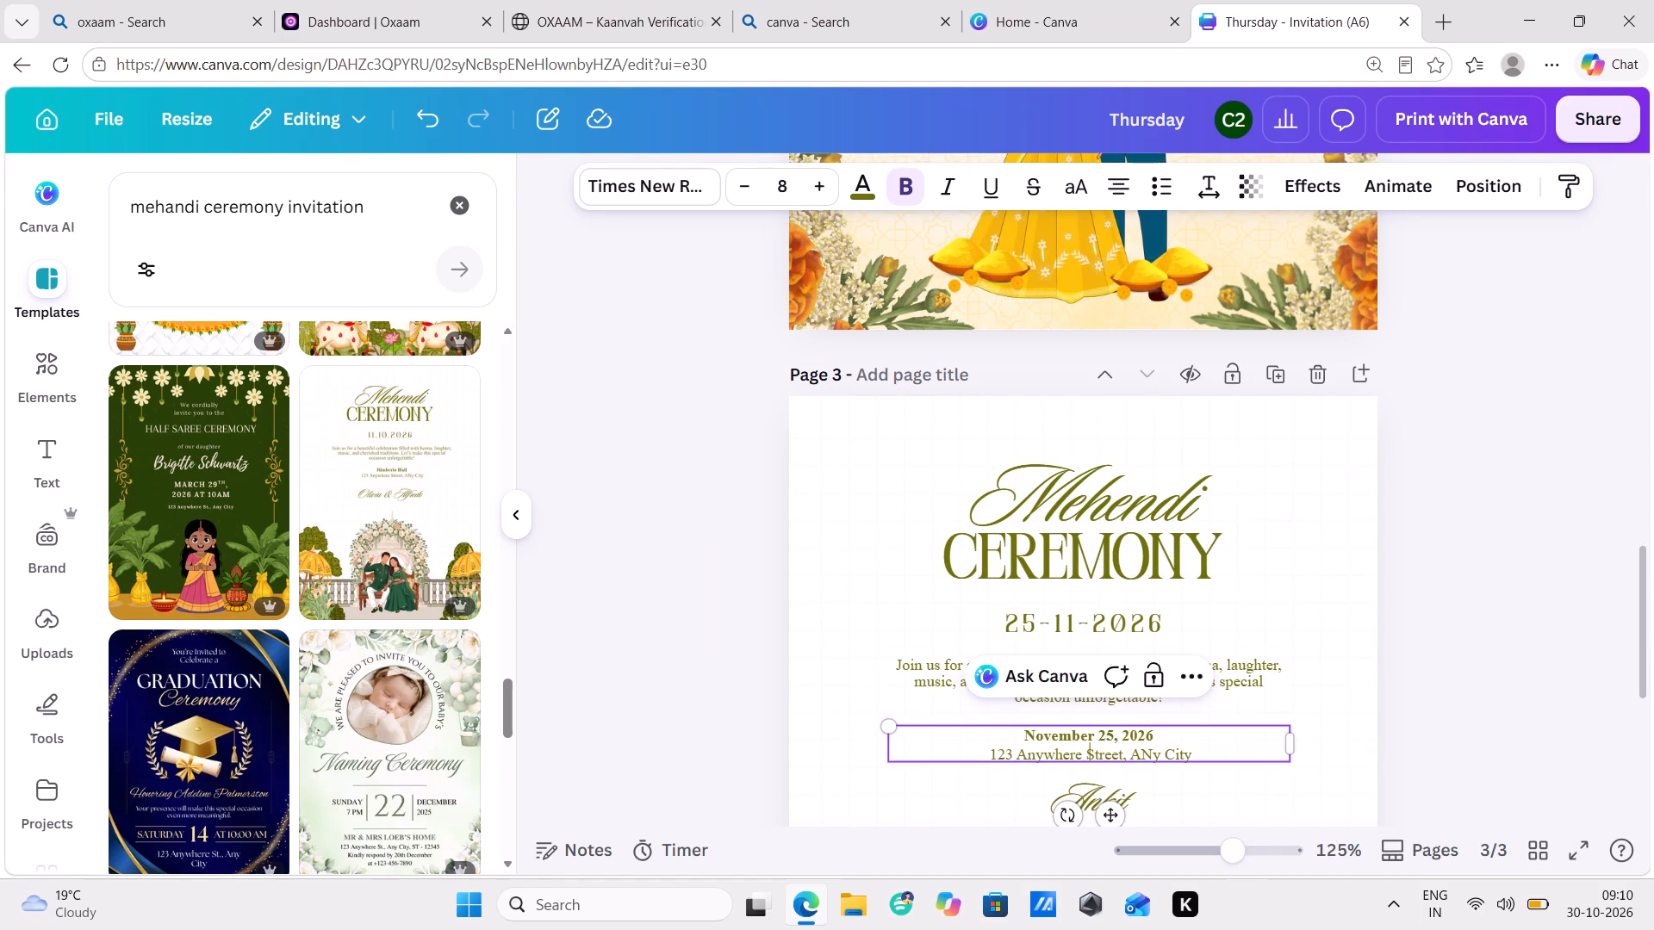
left_click(1174, 764)
Copy the full "Wednesday AT 8 PM" line beneath the date on the Haldi page.
scroll(1102, 575, "up", 2)
scroll(1102, 575, "down", 3)
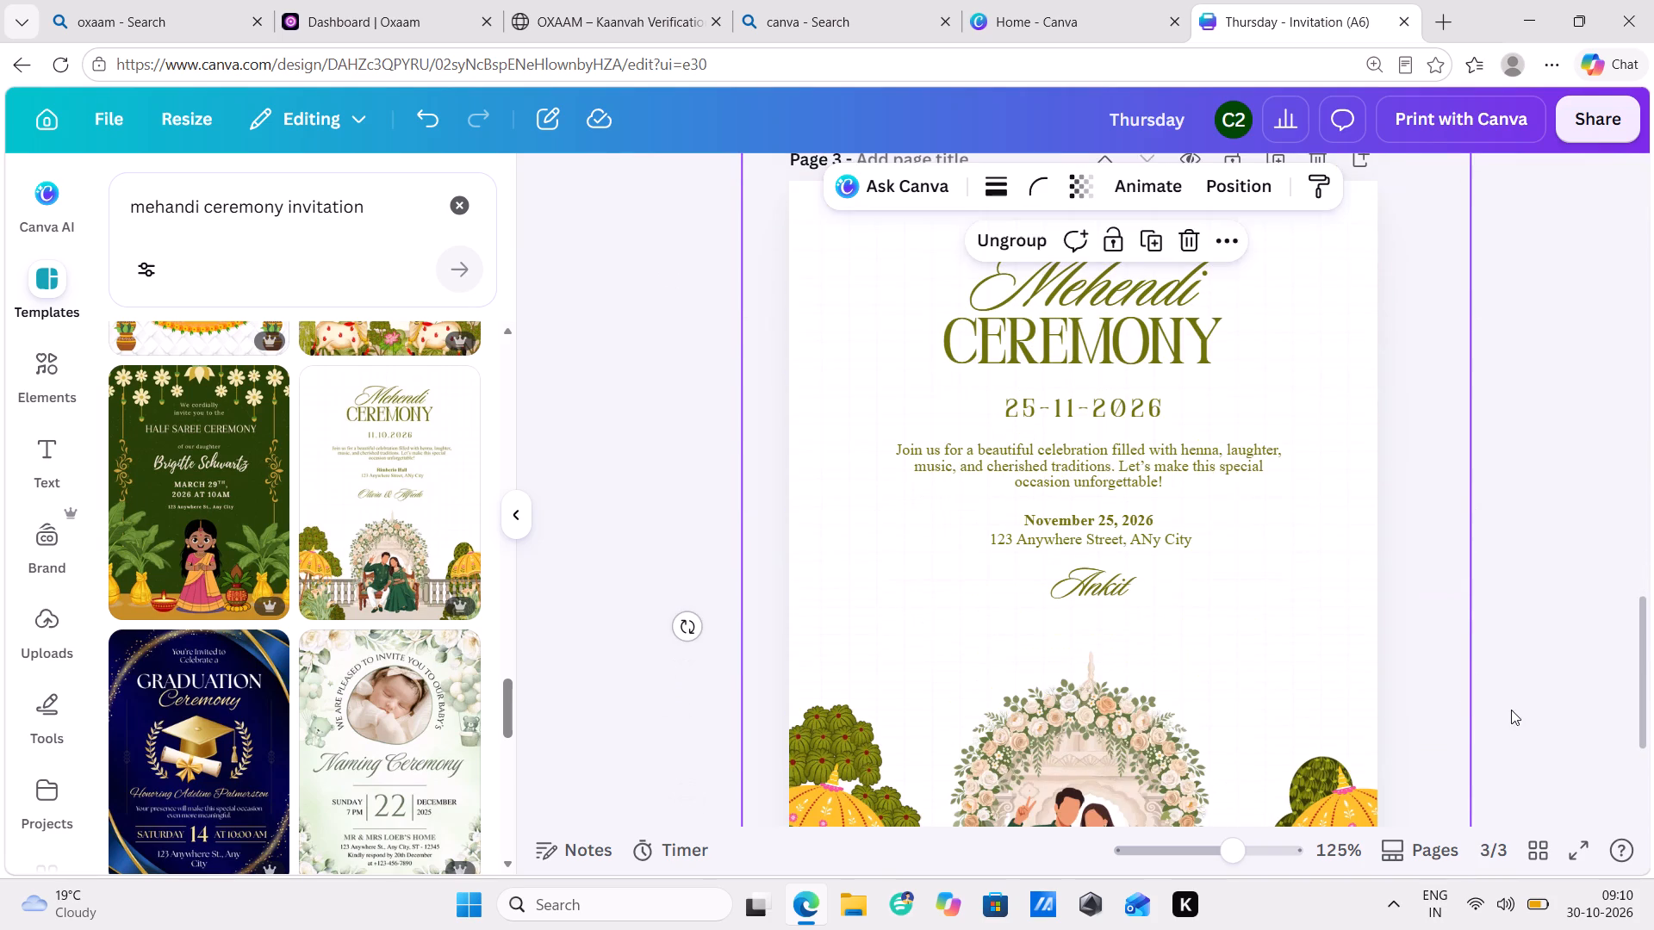
scroll(1128, 428, "up", 3)
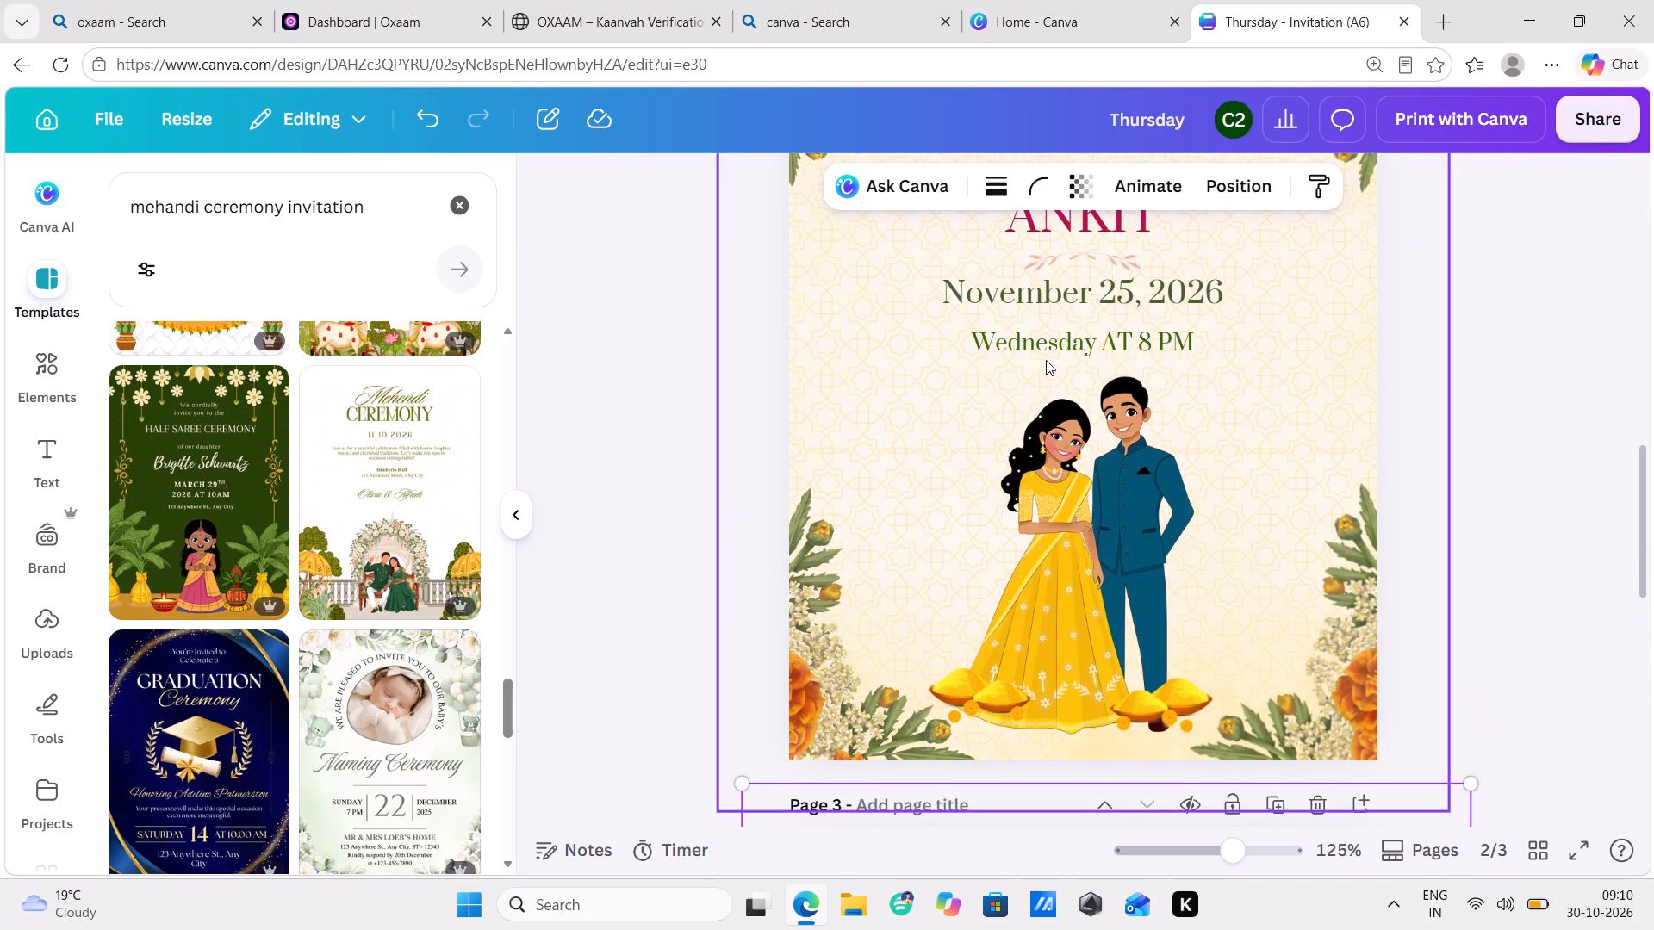
double_click(1048, 356)
left_click_drag(977, 346, 1028, 344)
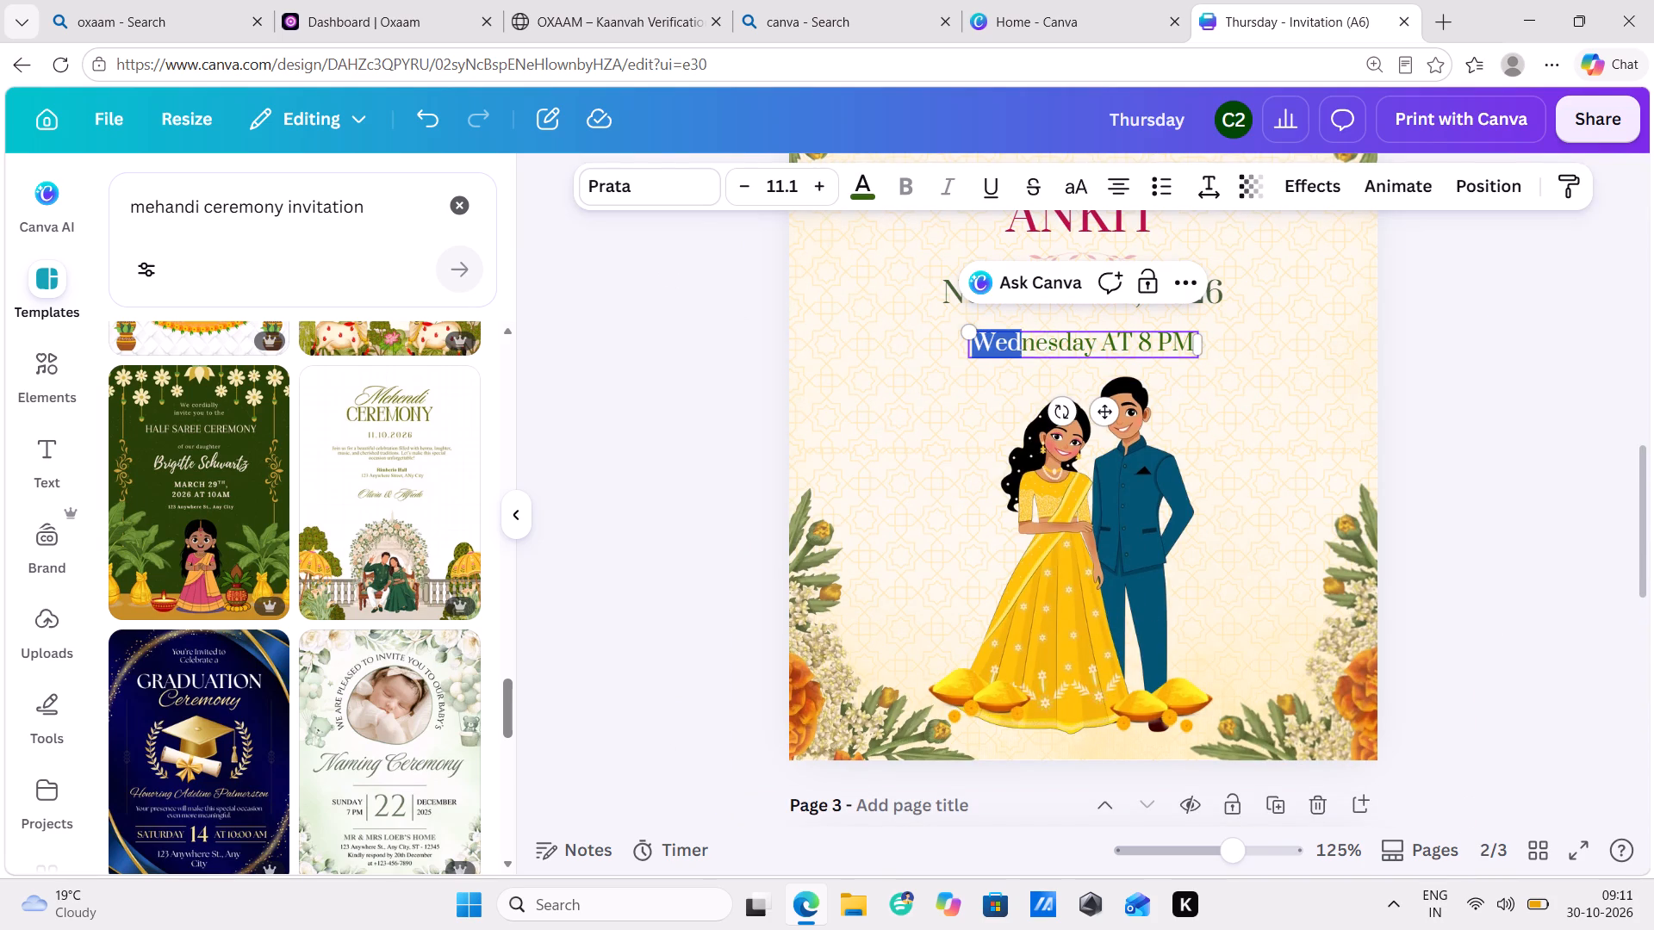
left_click_drag(1028, 344, 1199, 344)
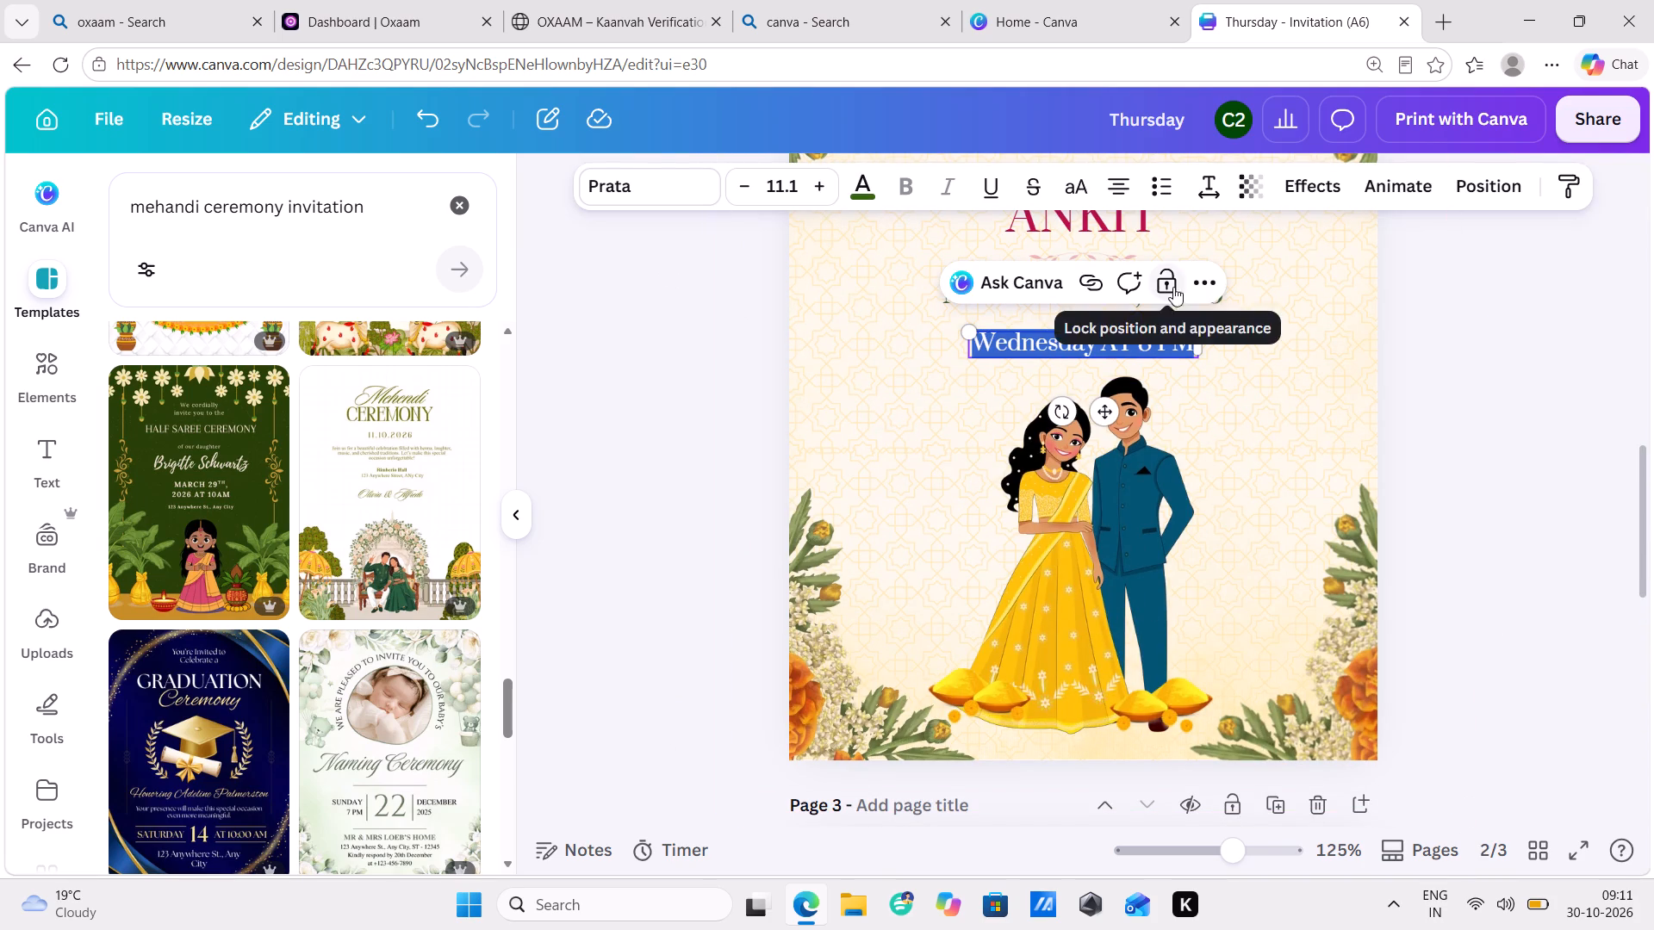
left_click(1211, 284)
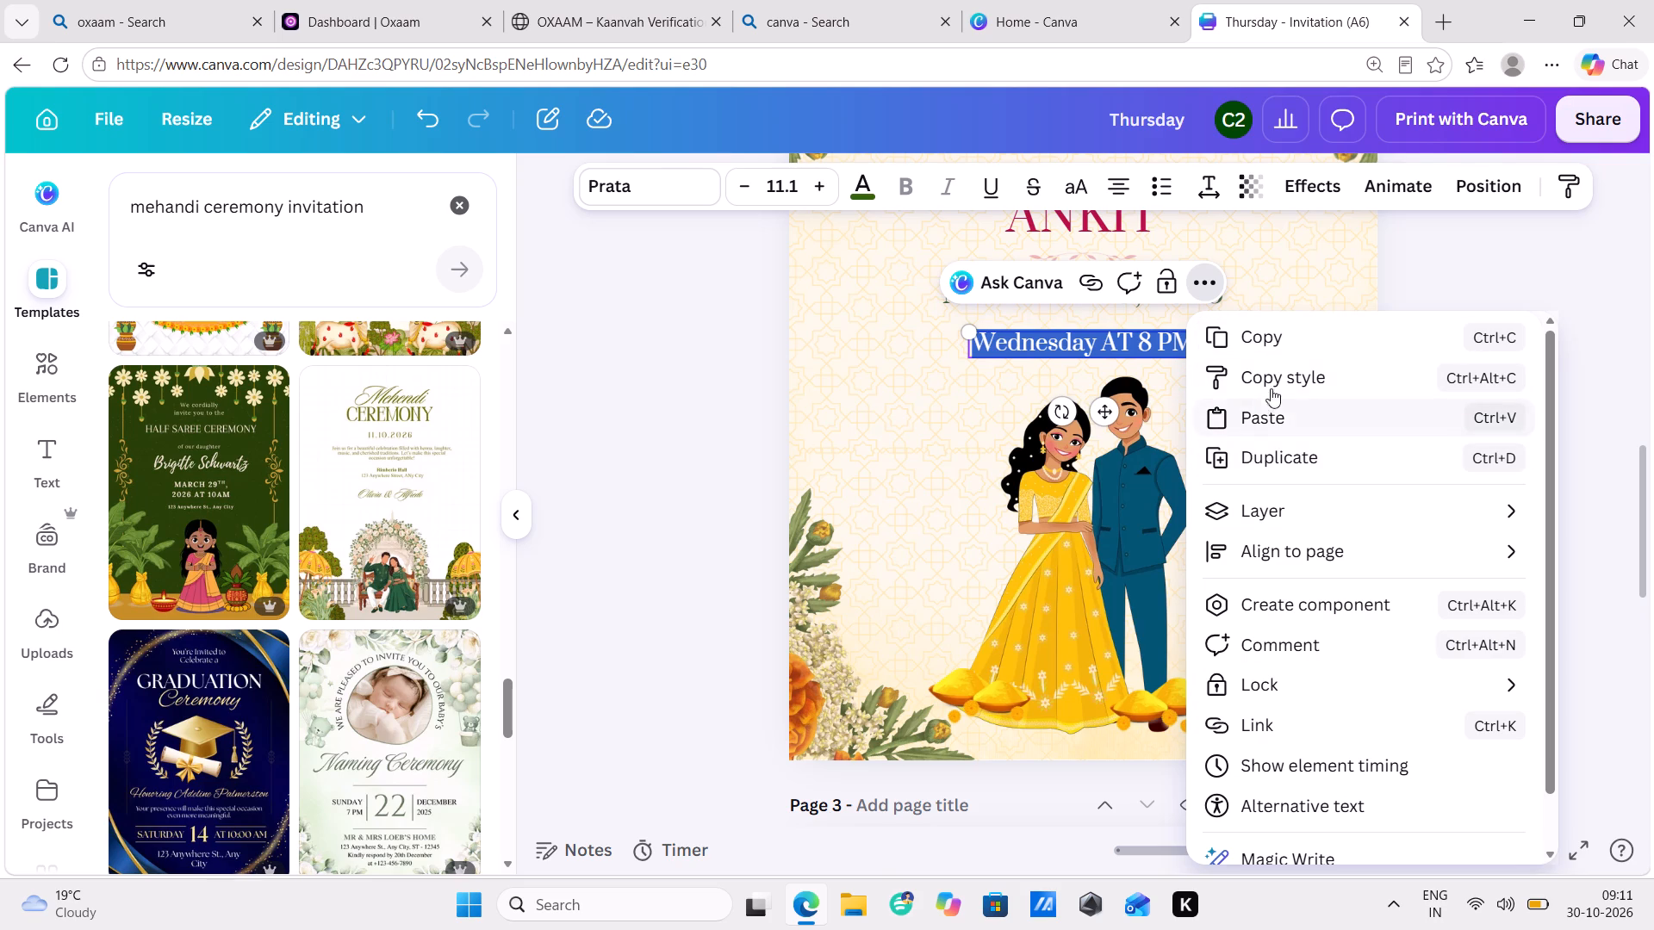
left_click(1283, 347)
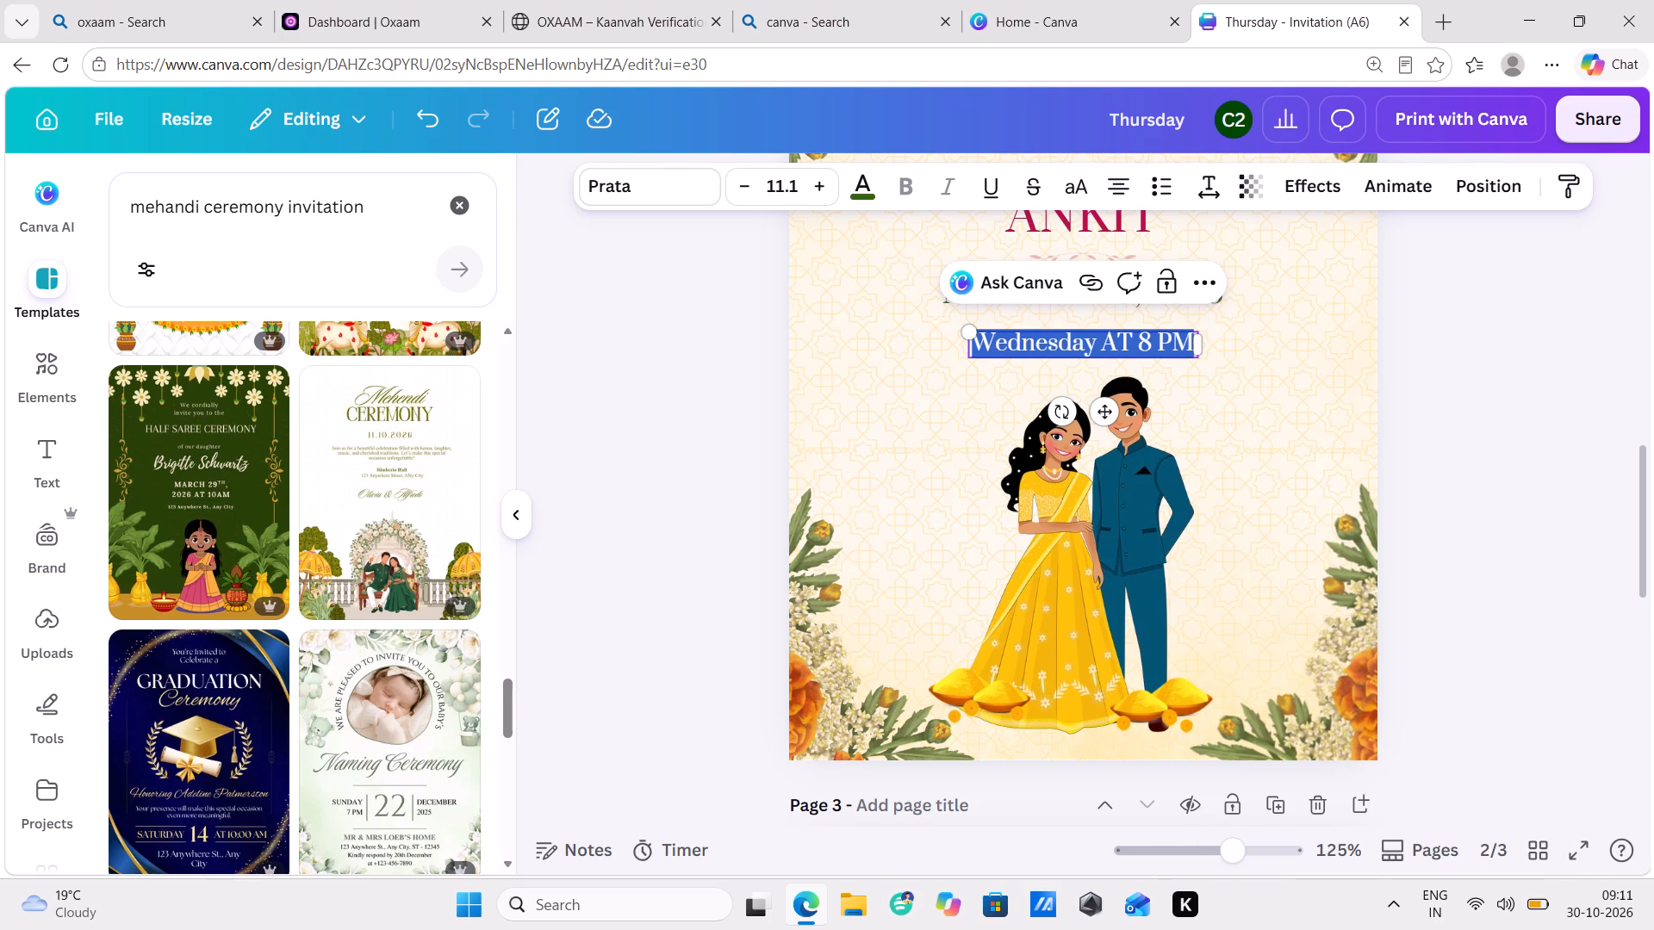
Change the time on the Haldi page to "8 AM", with a capital A.
left_click(1171, 338)
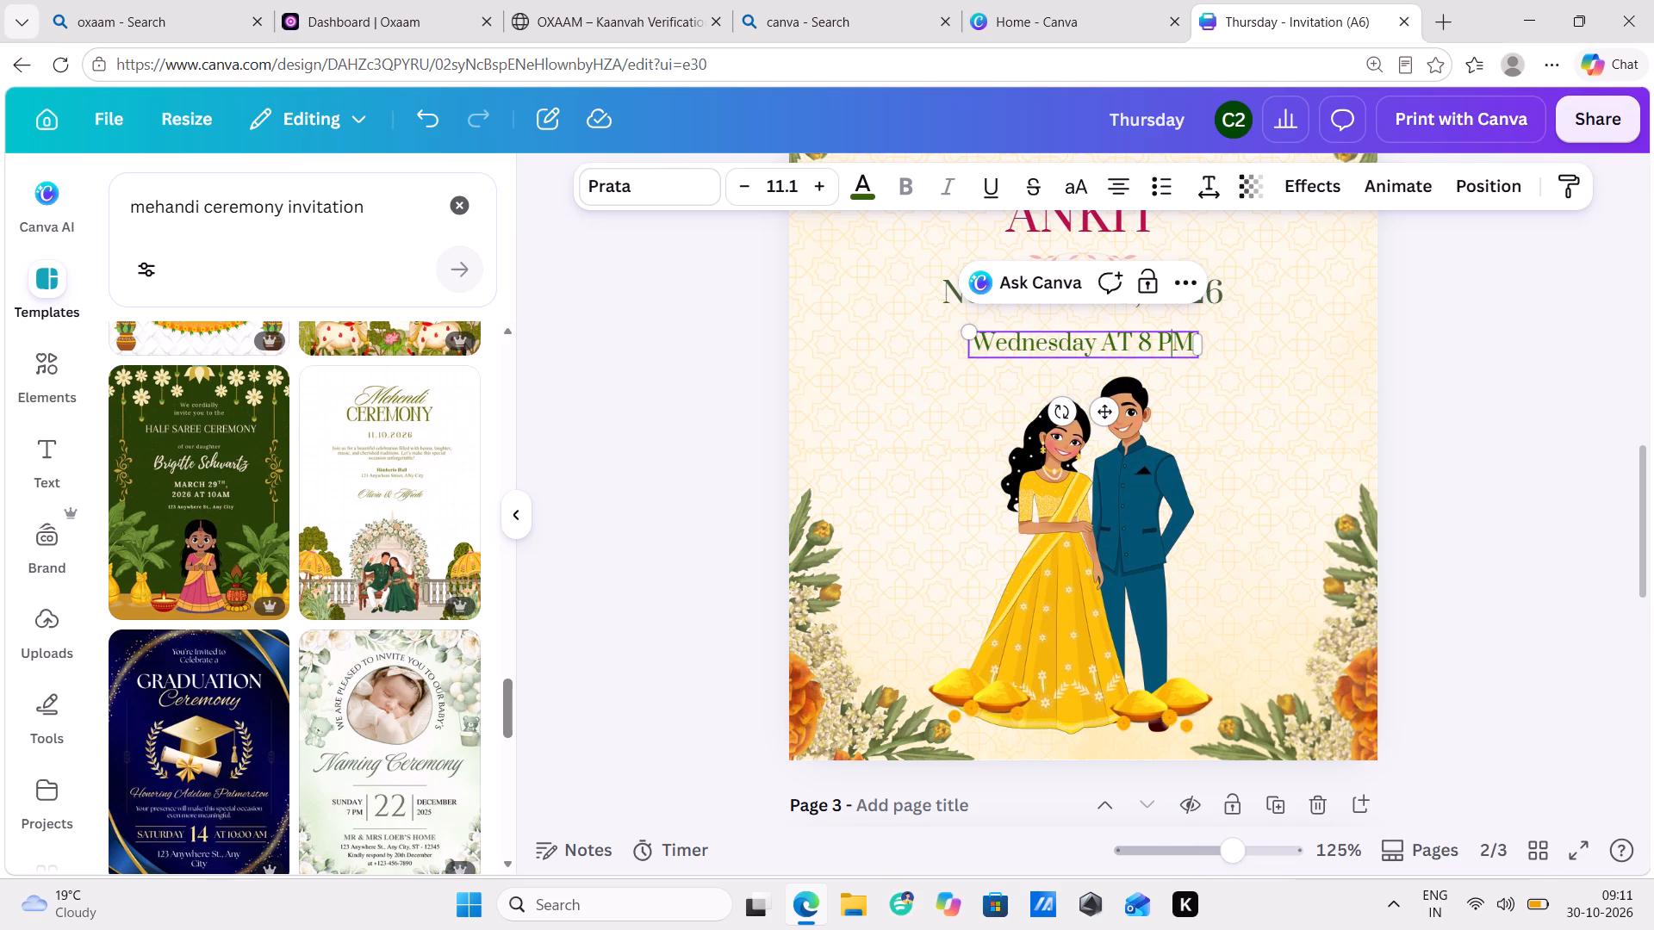
key("BackSpace")
key("a")
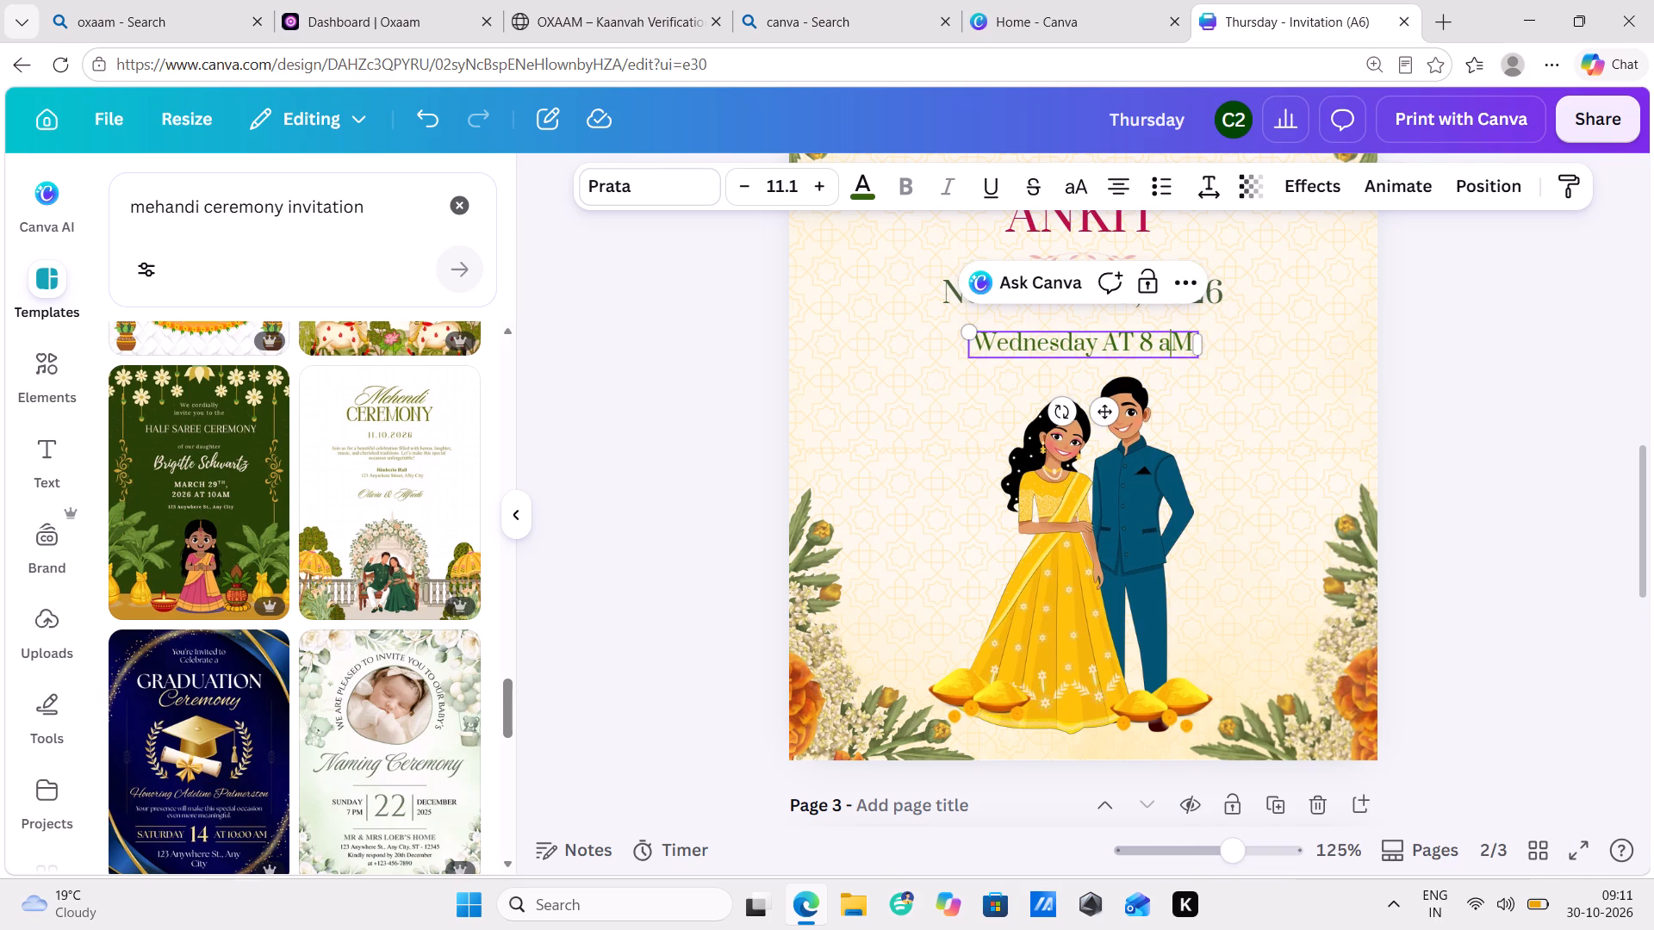
key("BackSpace")
key("a")
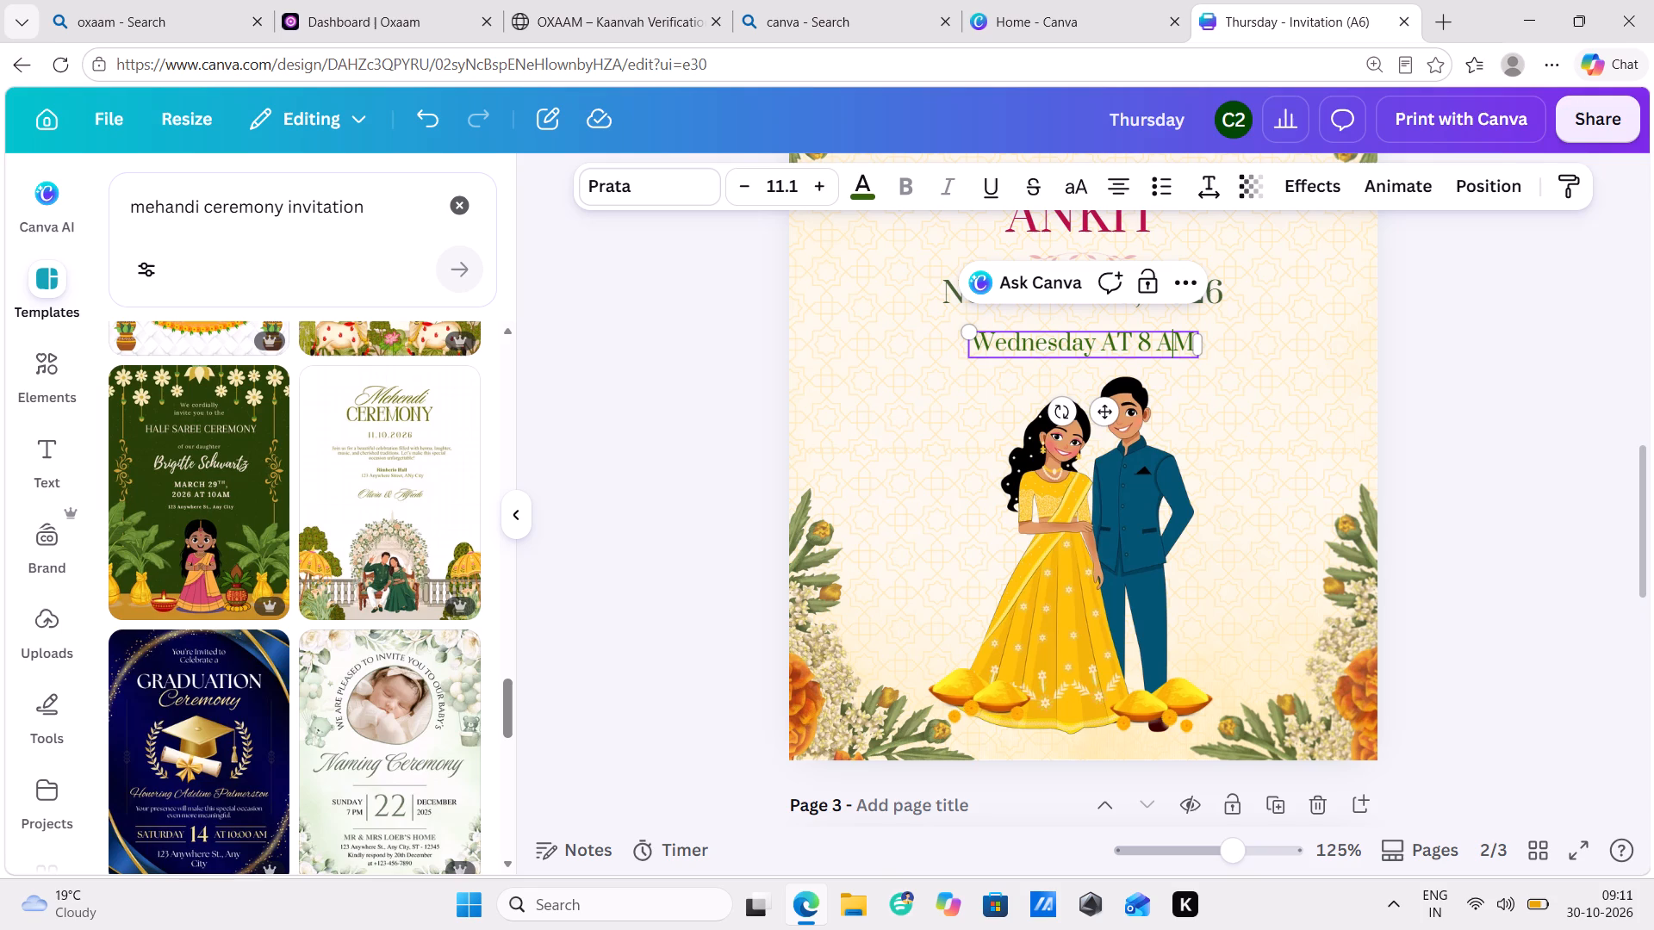
Replace the placeholder street address on the Mehendi page with the copied day-and-time line, edited to read "Wednesday AT 8 AM".
scroll(1149, 427, "down", 4)
scroll(1069, 571, "down", 1)
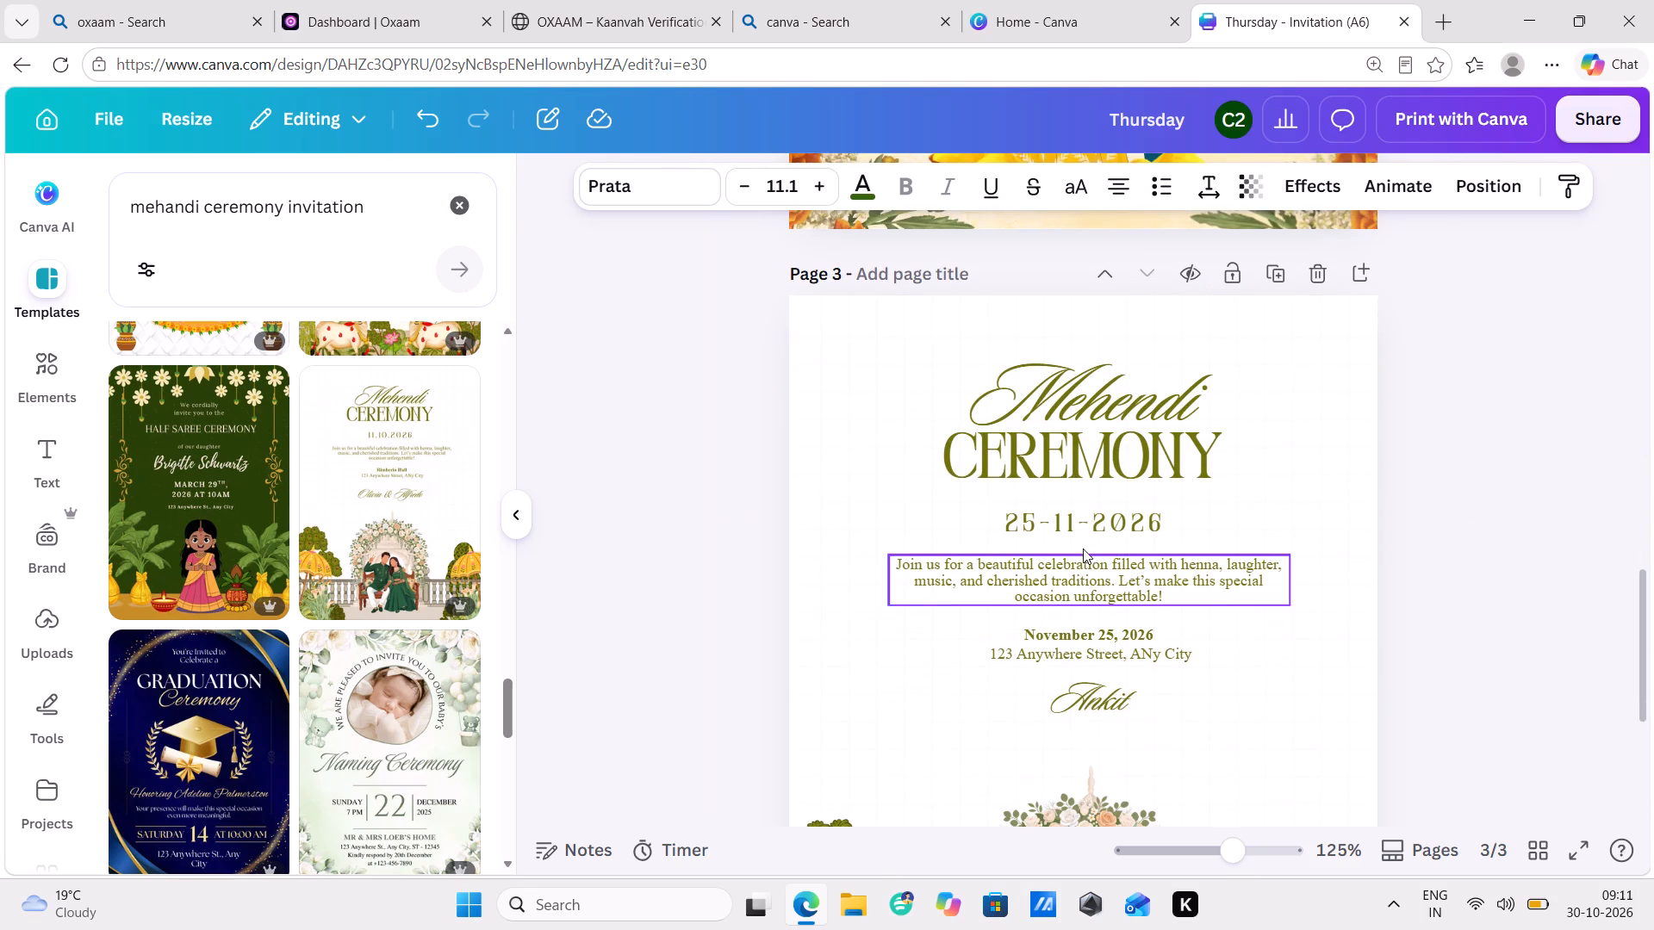
double_click(1090, 652)
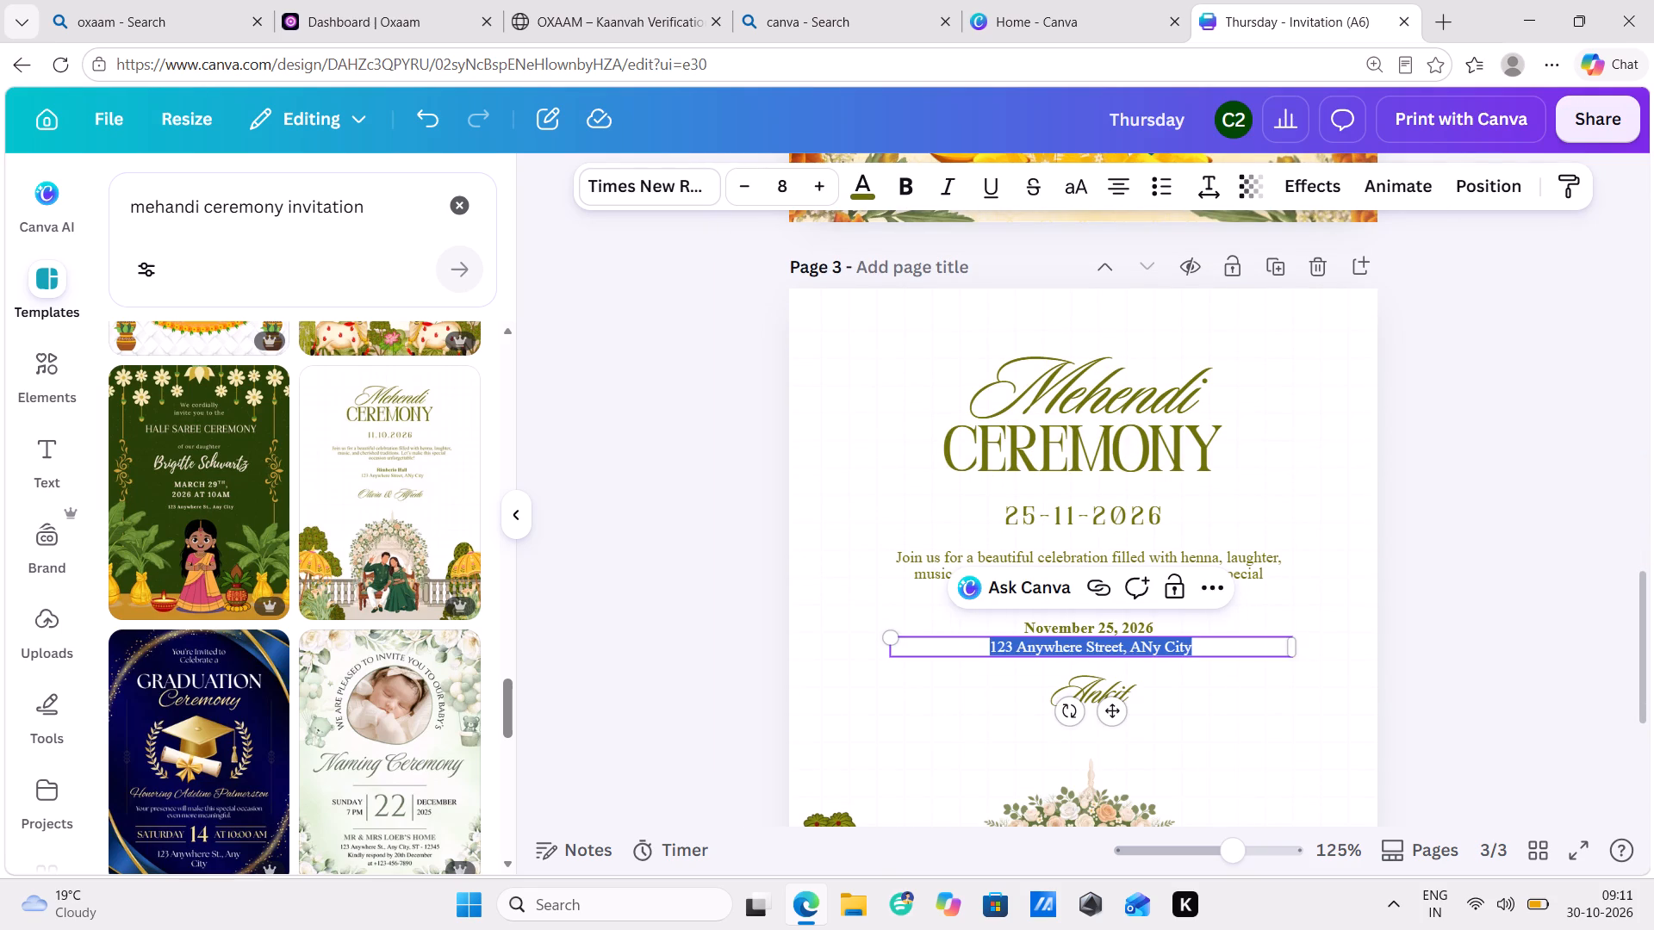
key("ctrl+v")
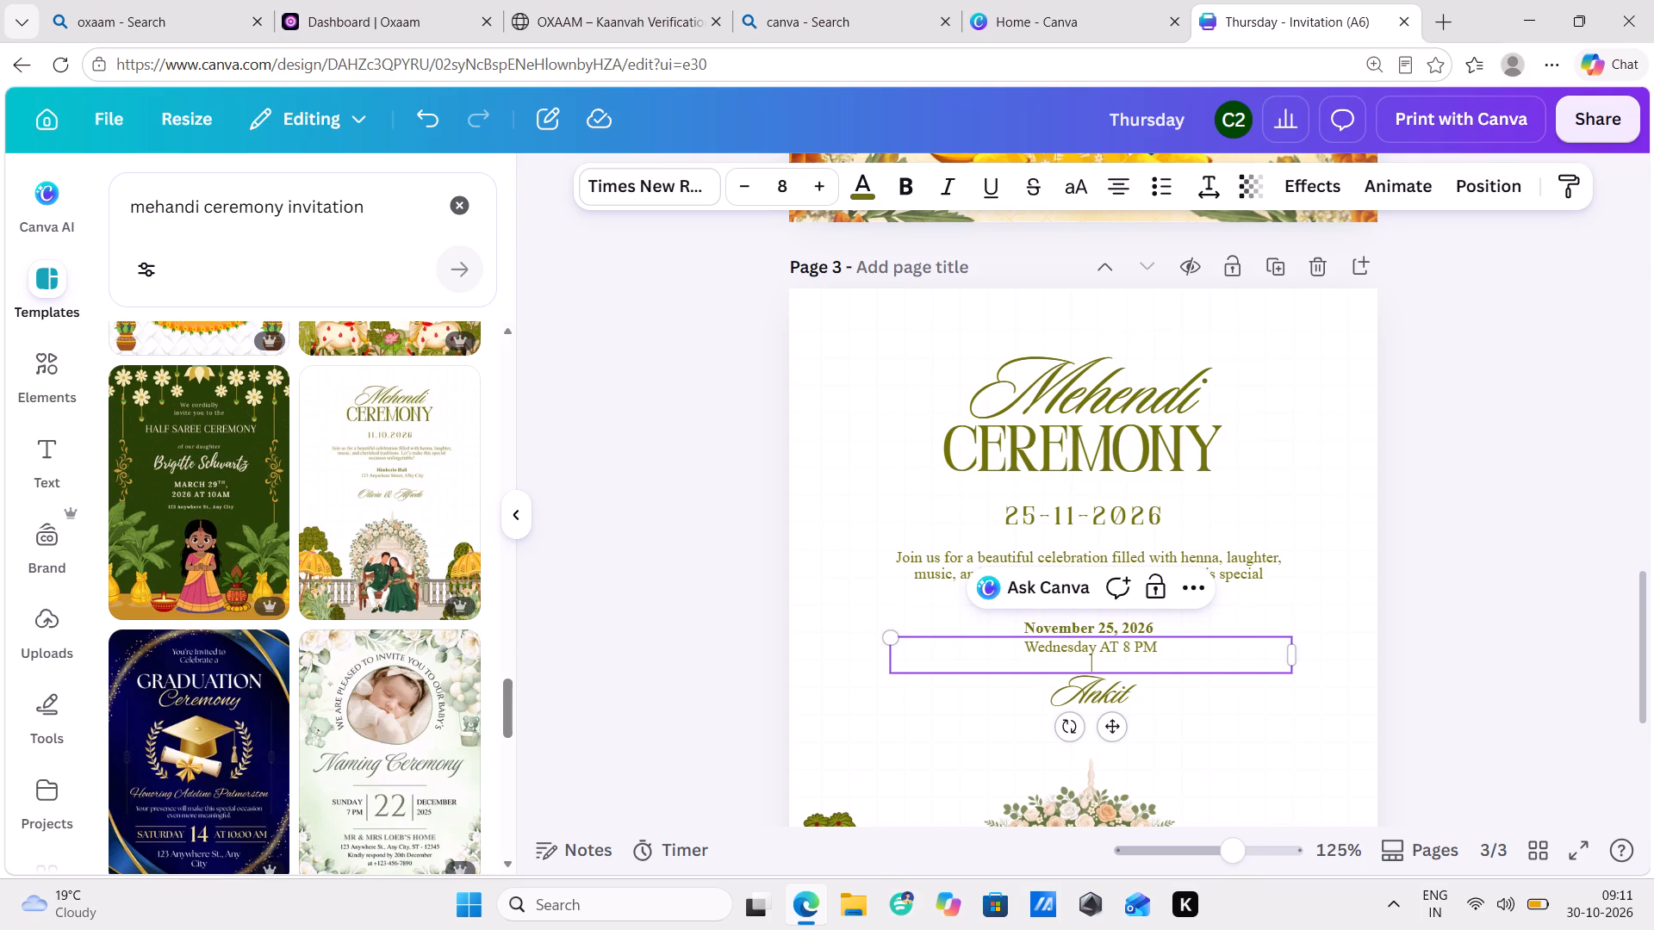
left_click(1145, 643)
key("BackSpace")
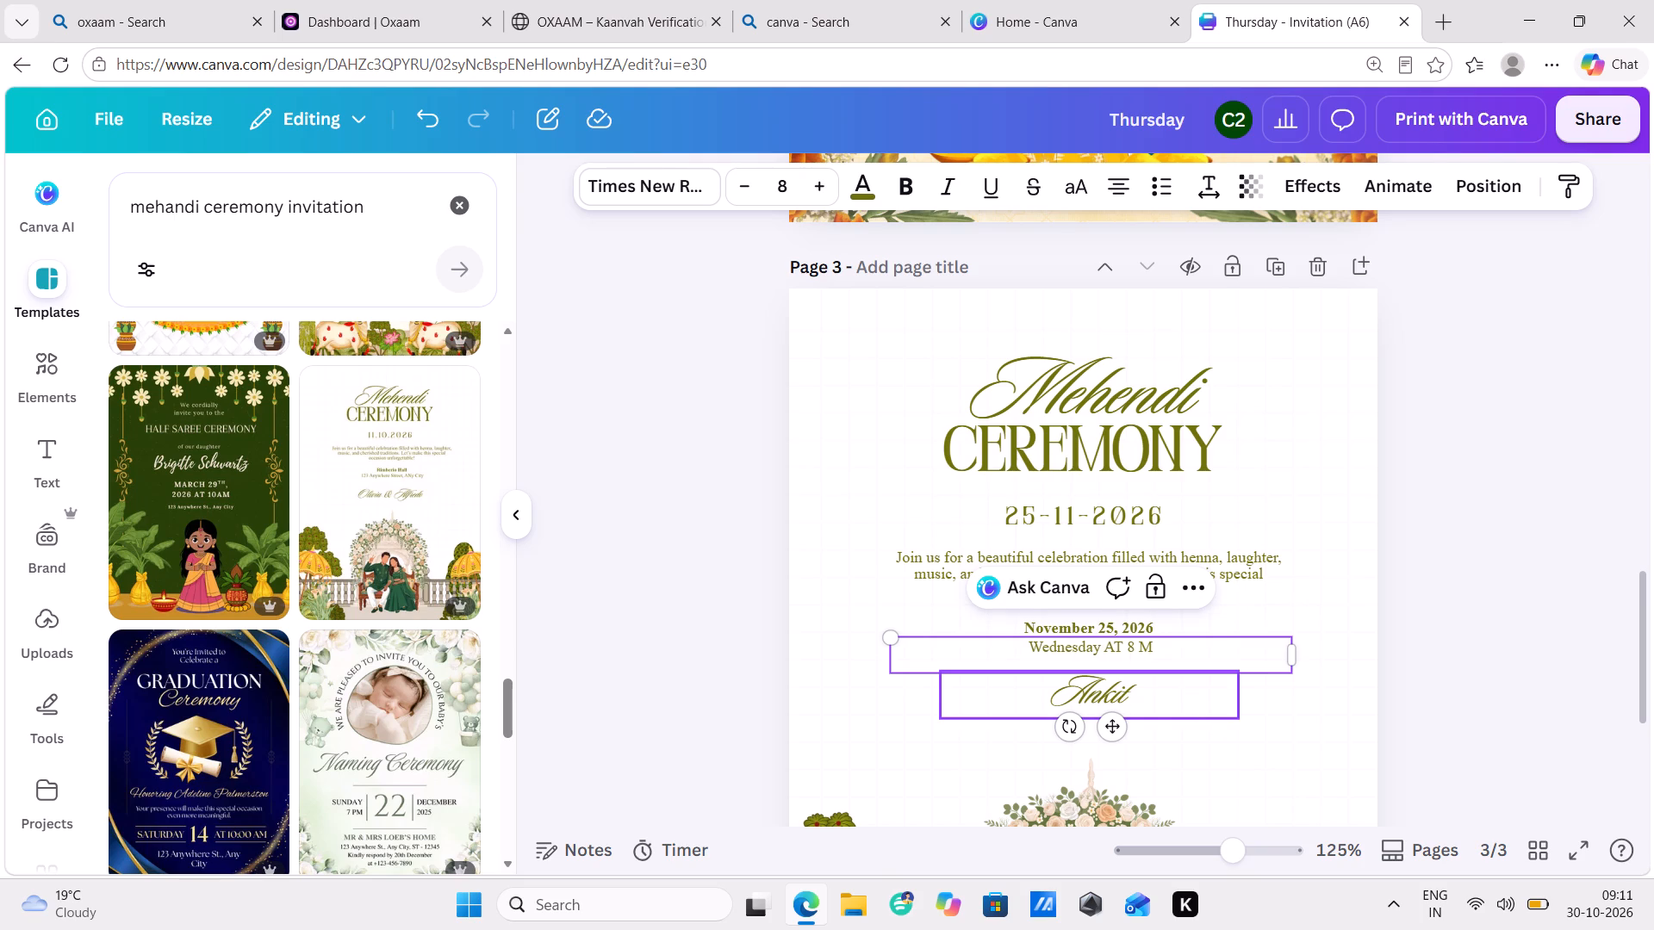
key("a")
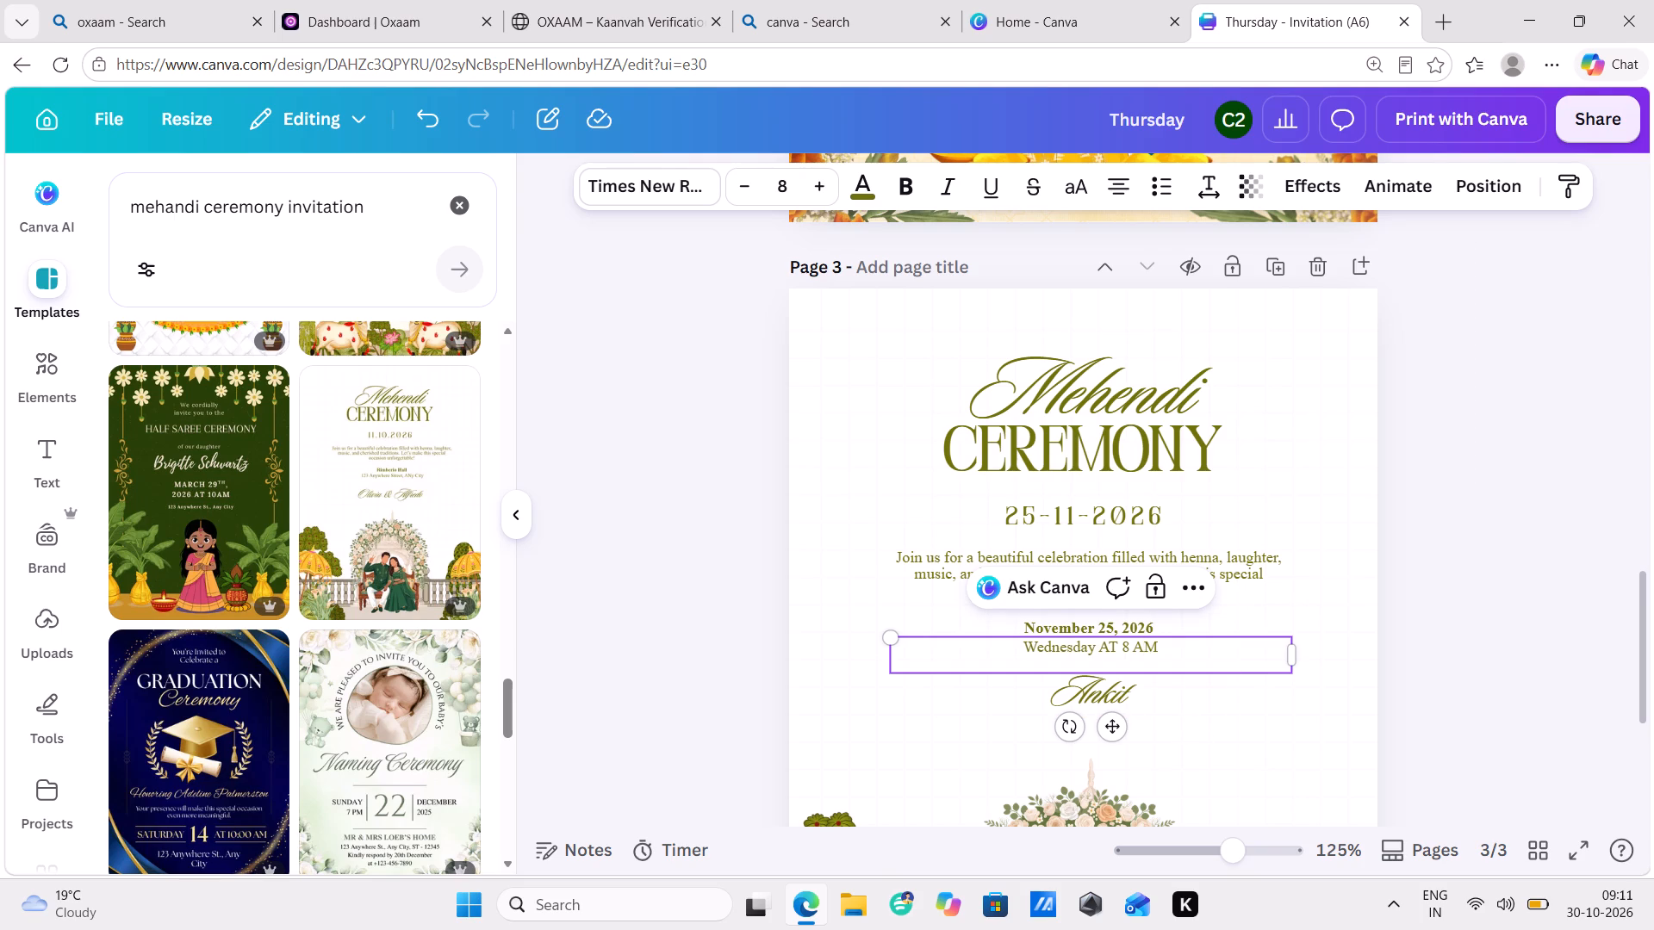
Increase the font size of the "Wednesday AT 8 AM" and "November 25, 2026" lines on the Mehendi page to 10.
left_click(820, 193)
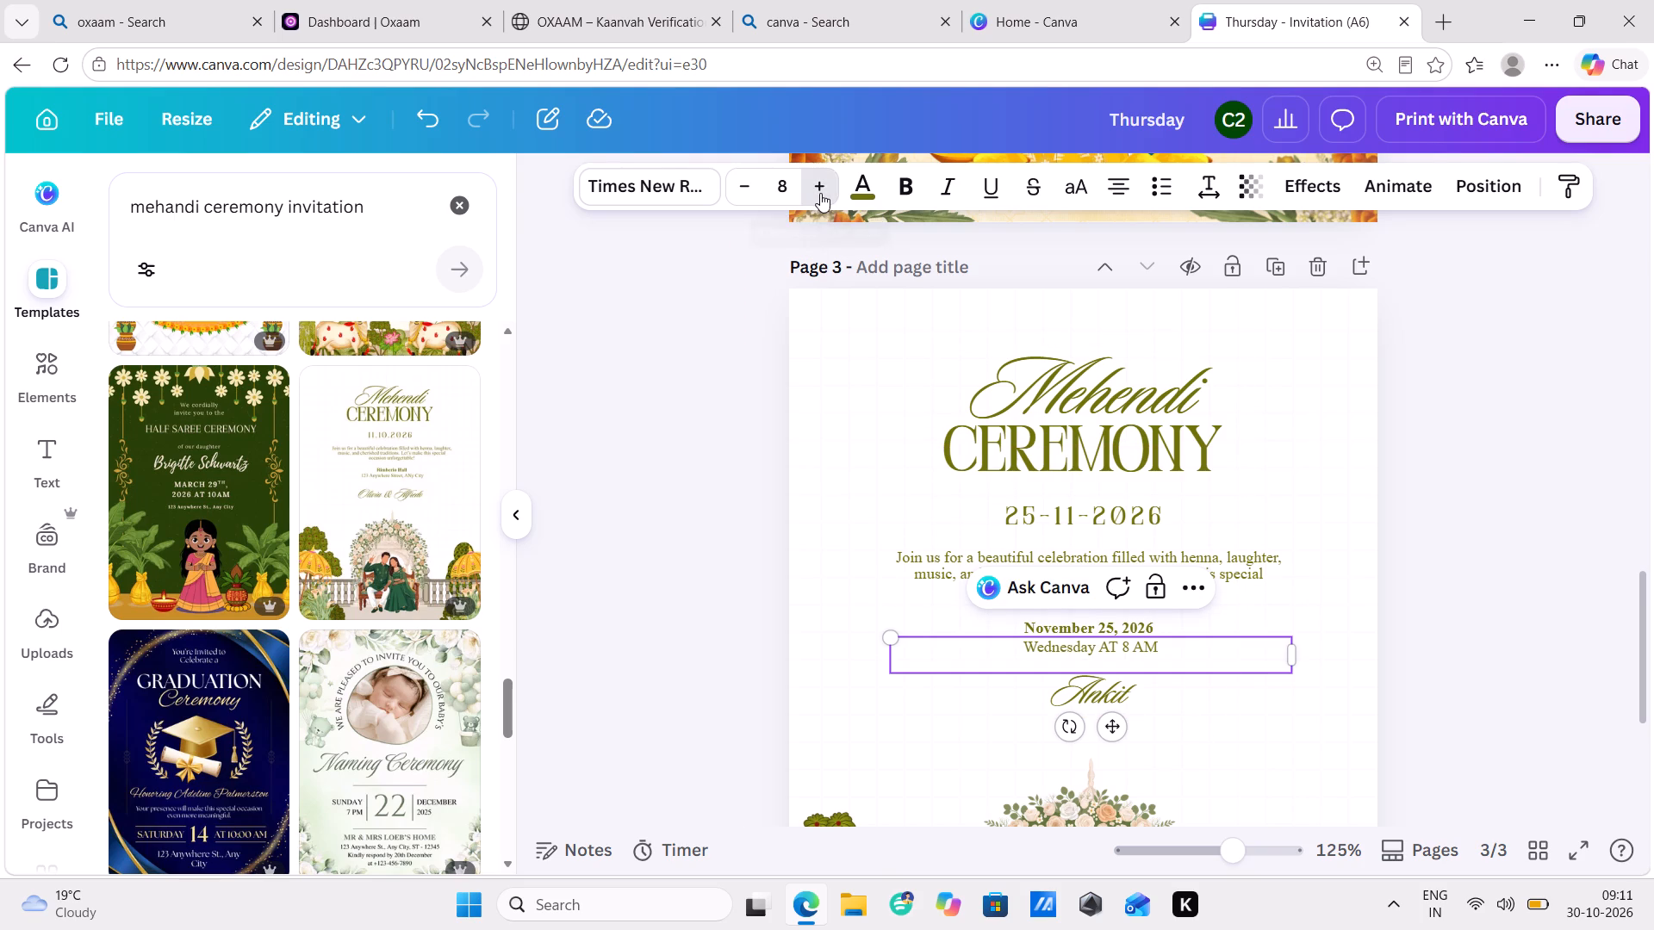
left_click(820, 193)
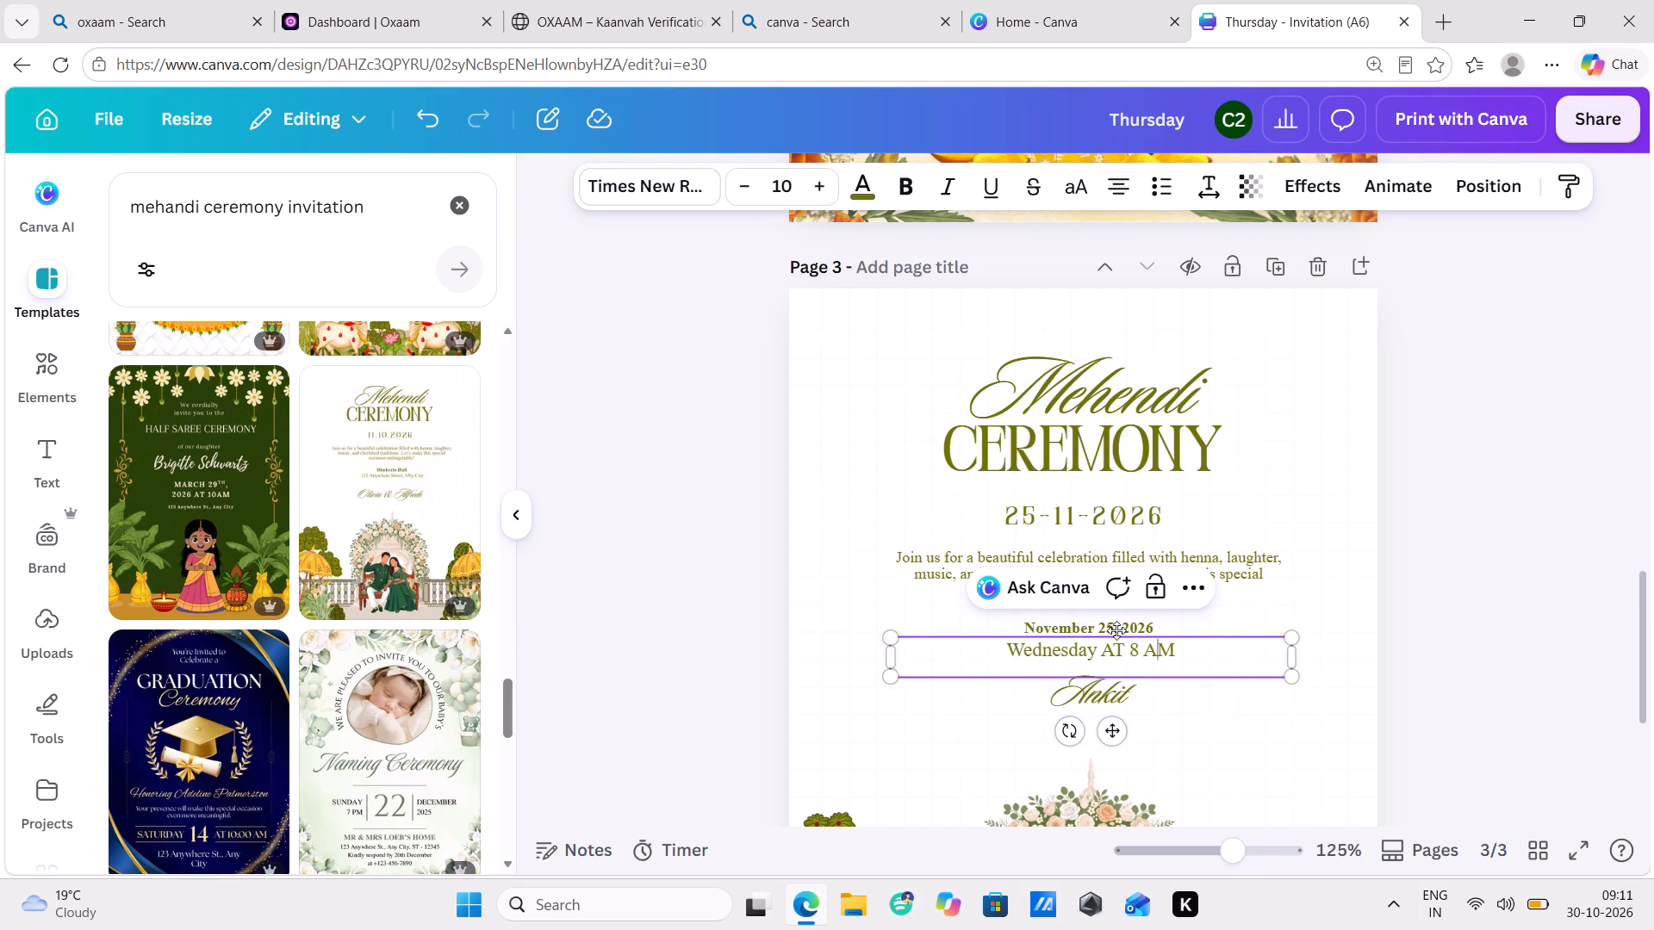
left_click(1489, 587)
left_click(1133, 621)
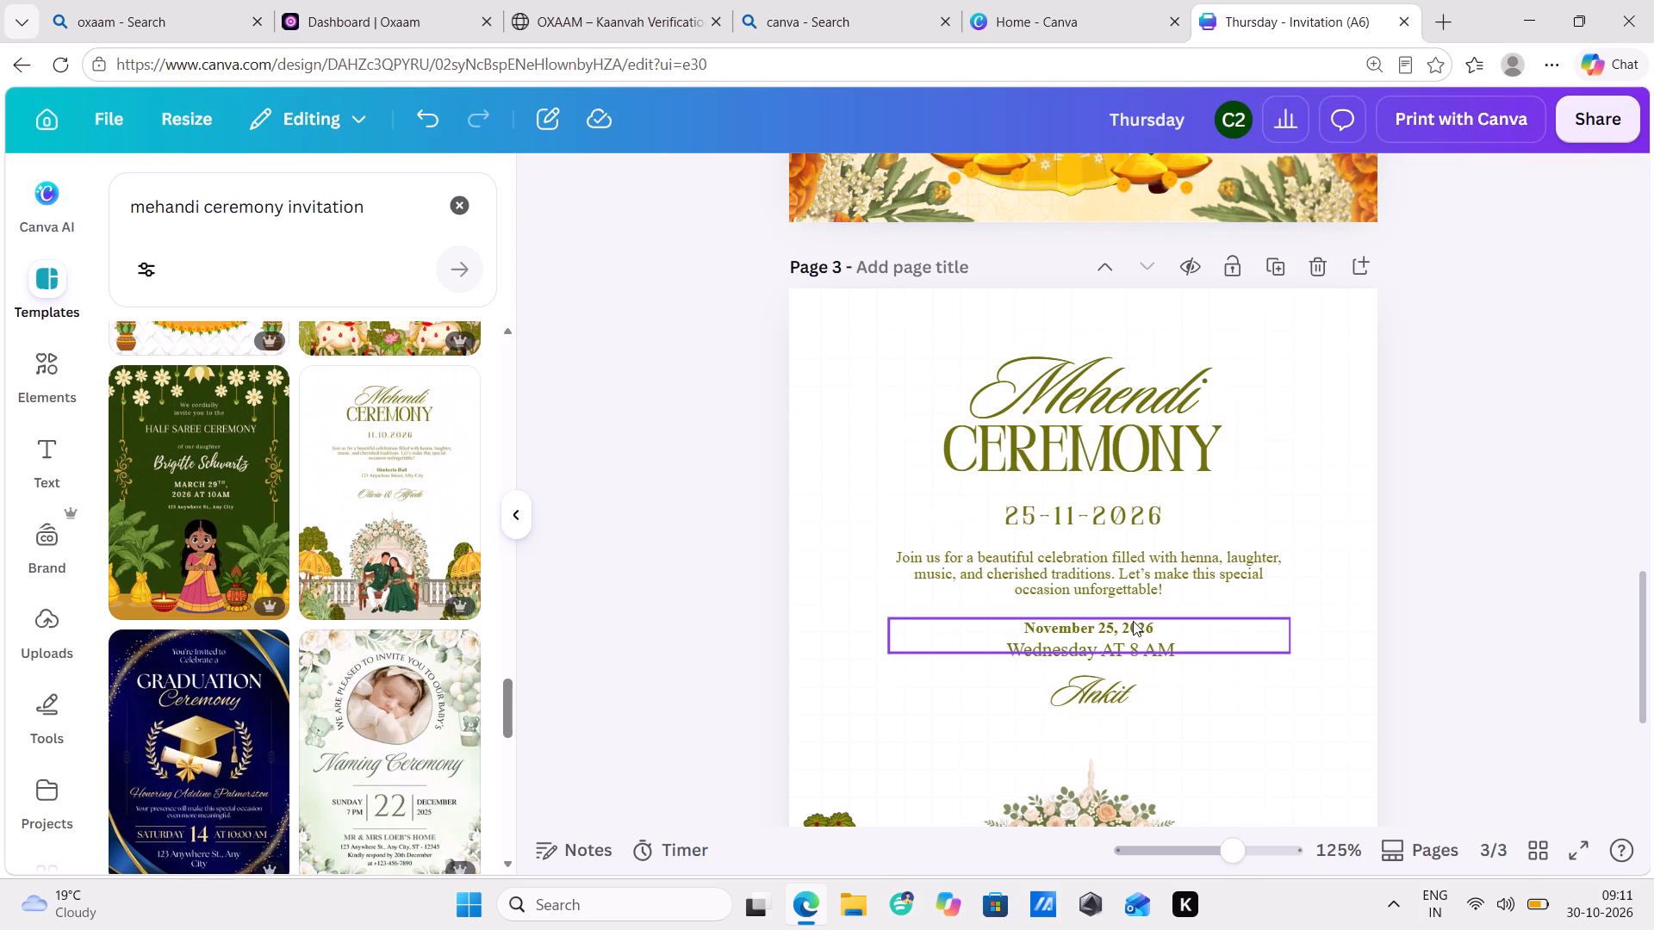
left_click(818, 179)
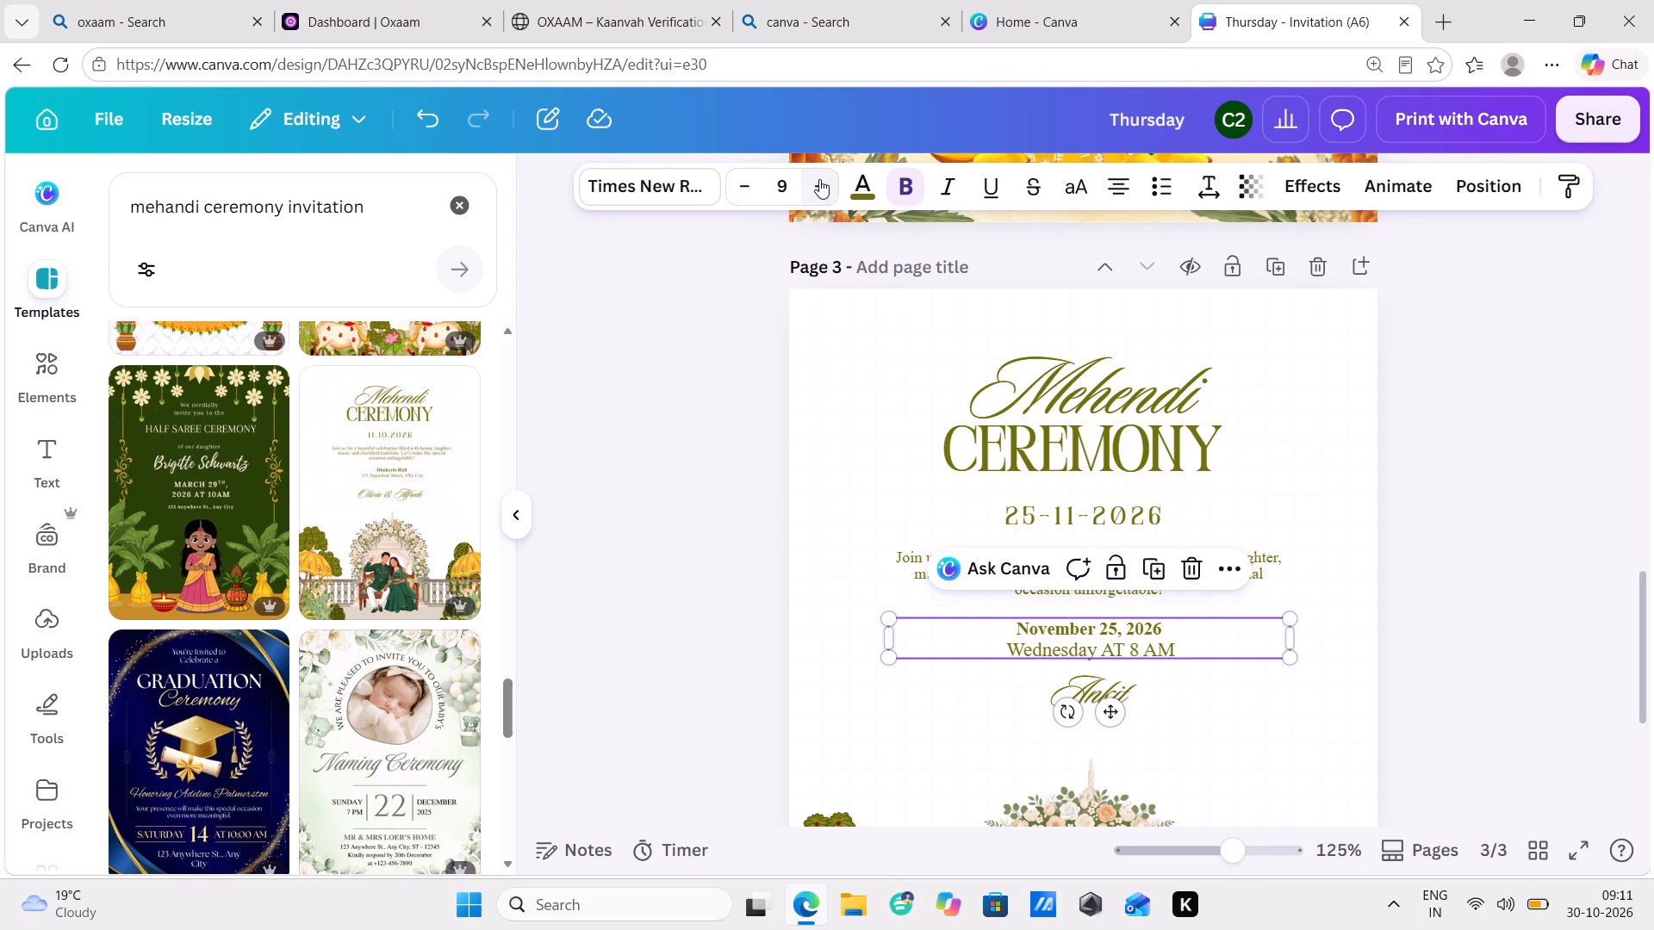
left_click(819, 179)
left_click(1489, 627)
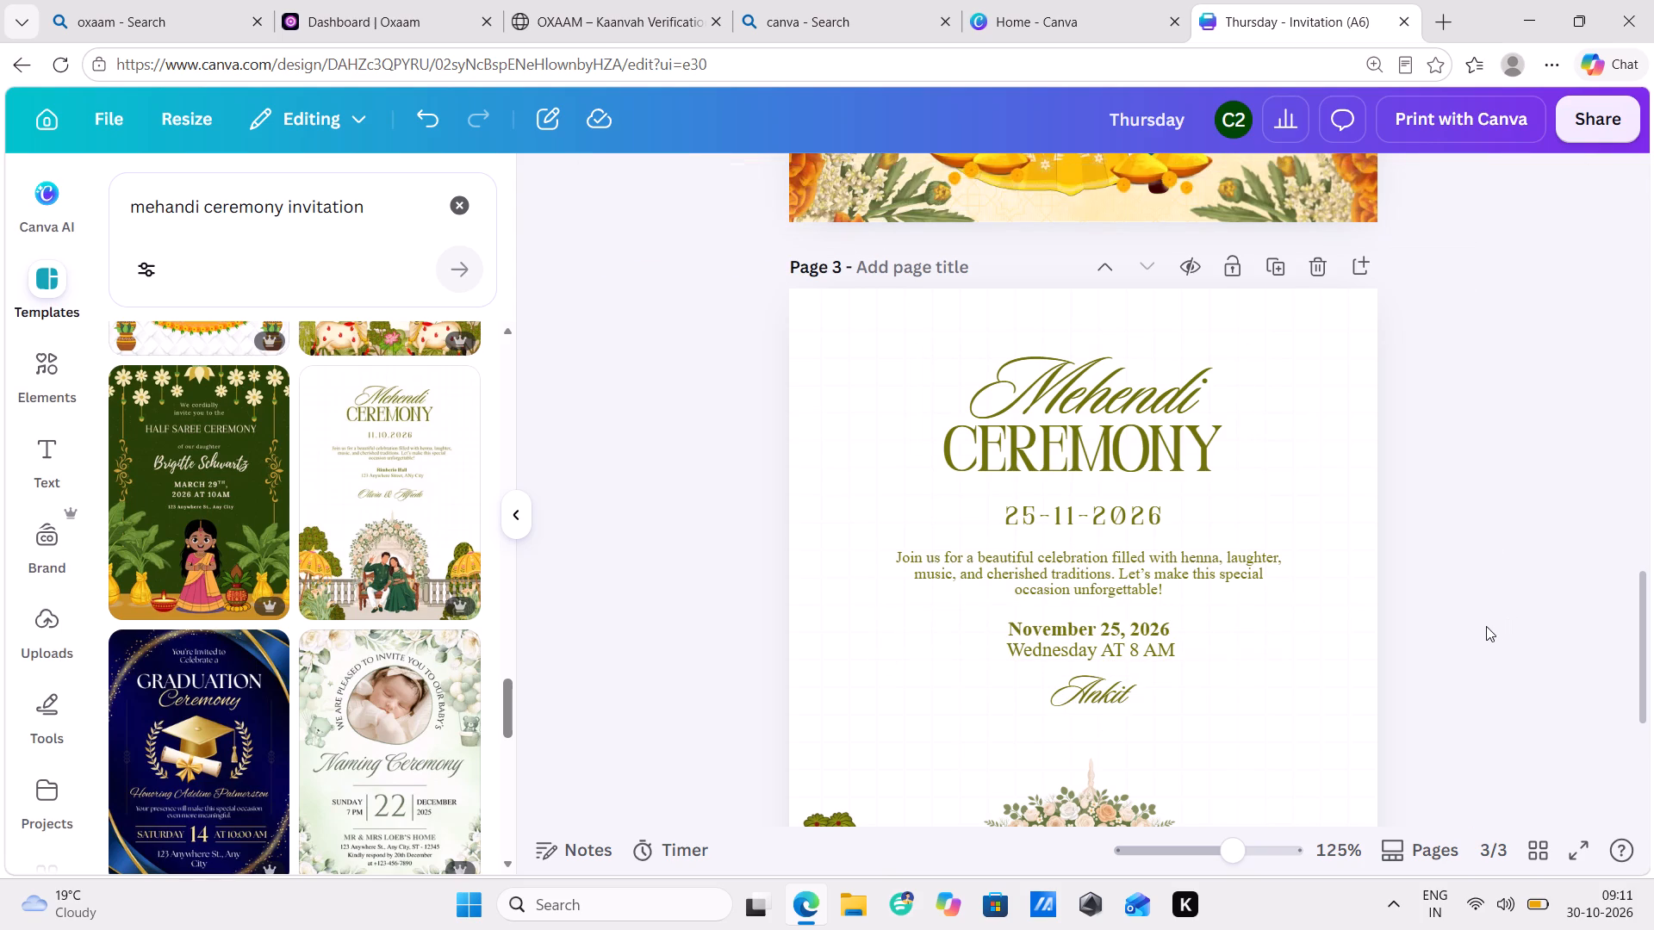
Move the "Ankit" line on the Mehendi page down, closer to the top of the floral arch.
scroll(1387, 672, "down", 3)
key("ctrl+equal")
key("ctrl+equal")
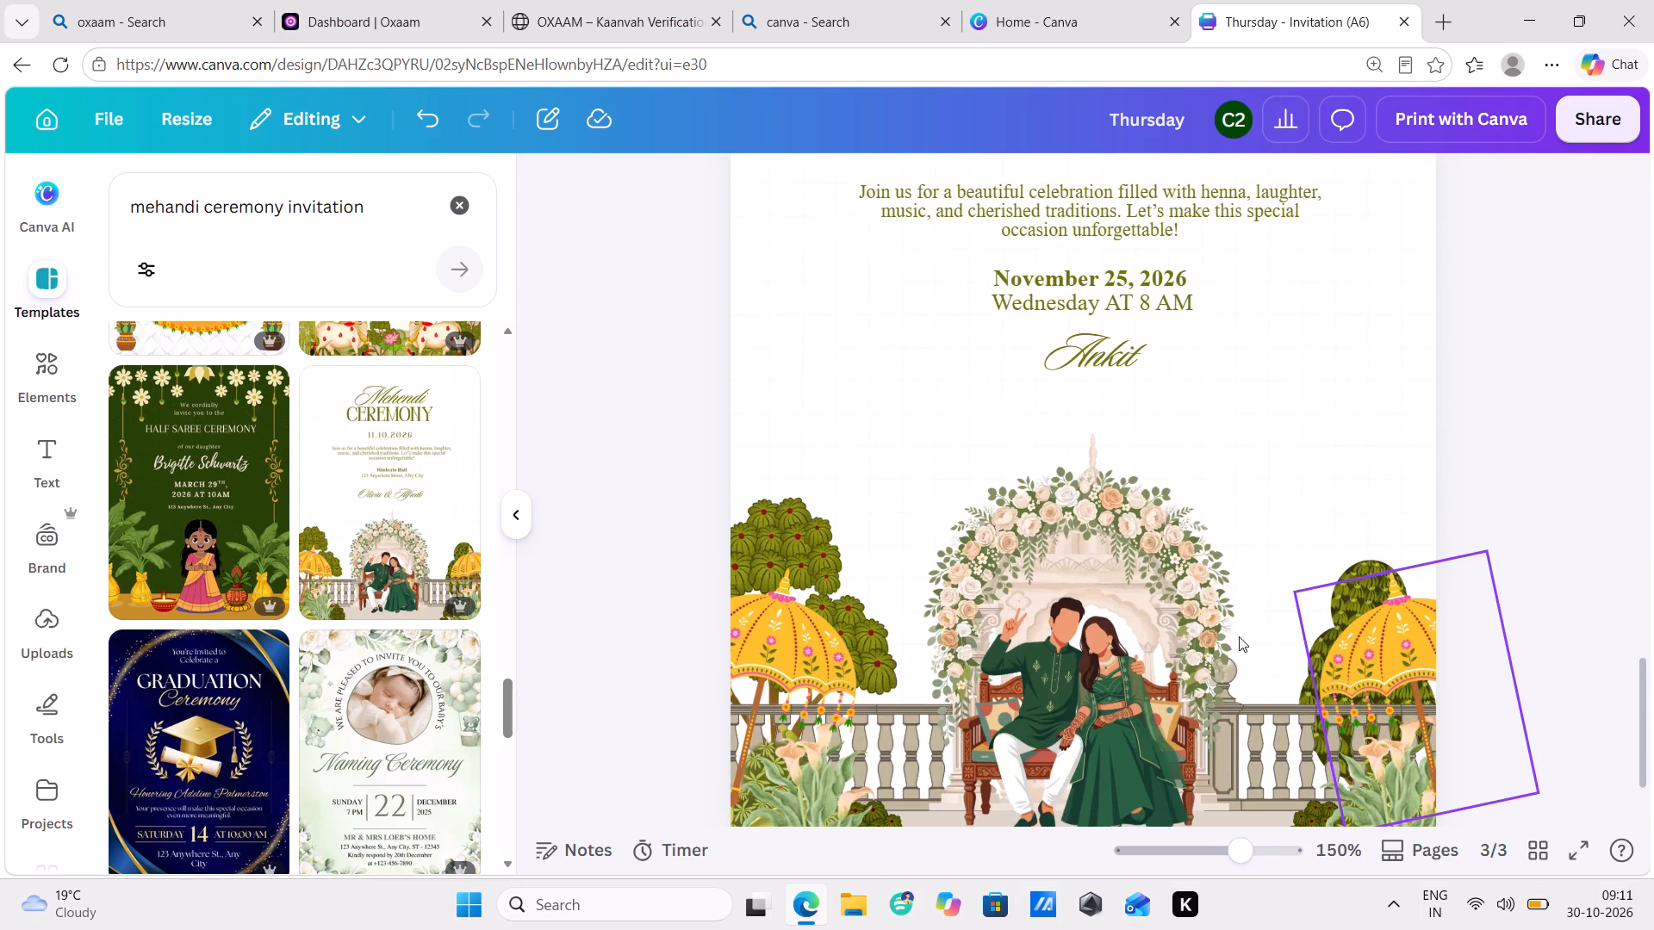
scroll(1125, 565, "up", 2)
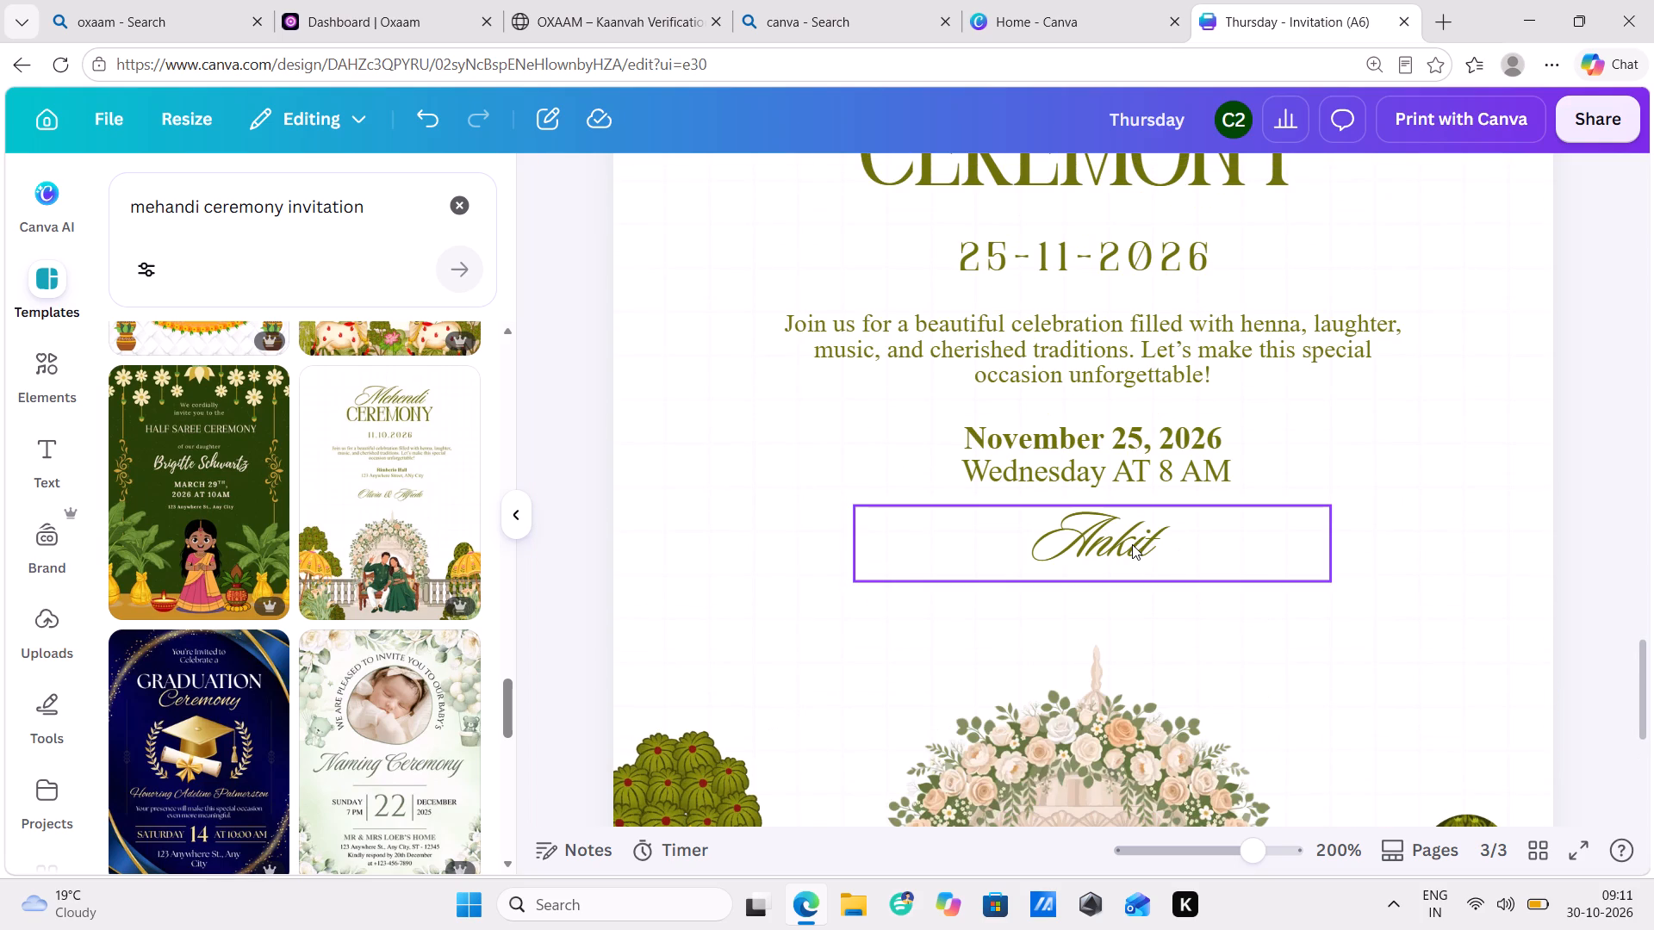
left_click_drag(1132, 544, 1124, 580)
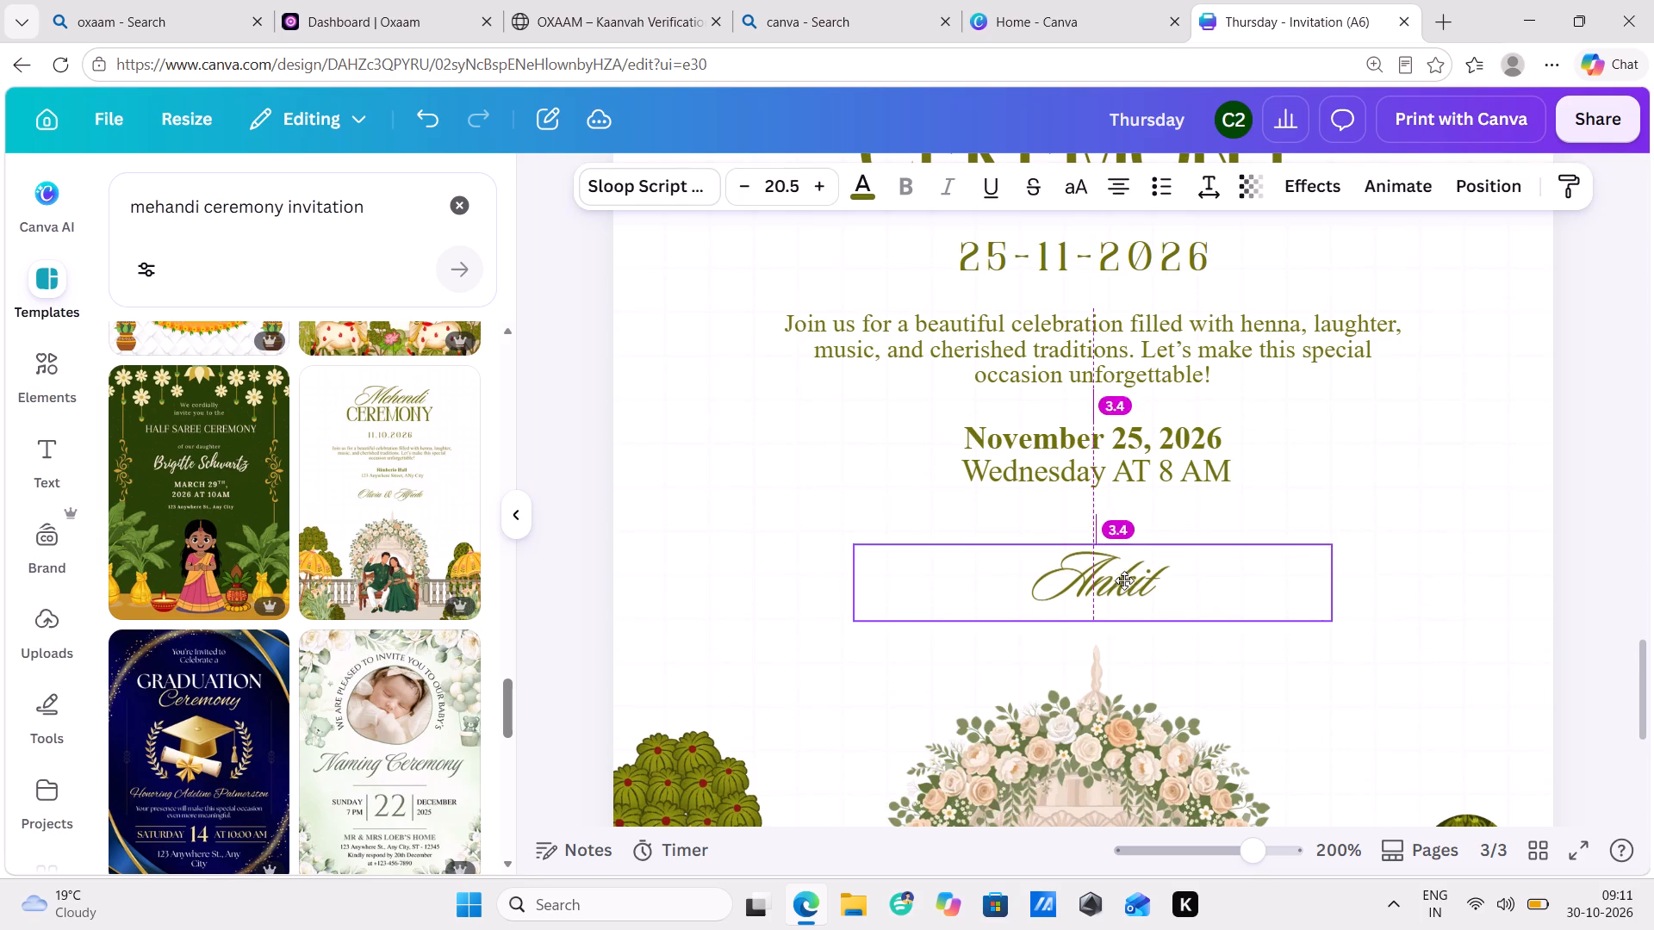
left_click_drag(1124, 580, 1122, 590)
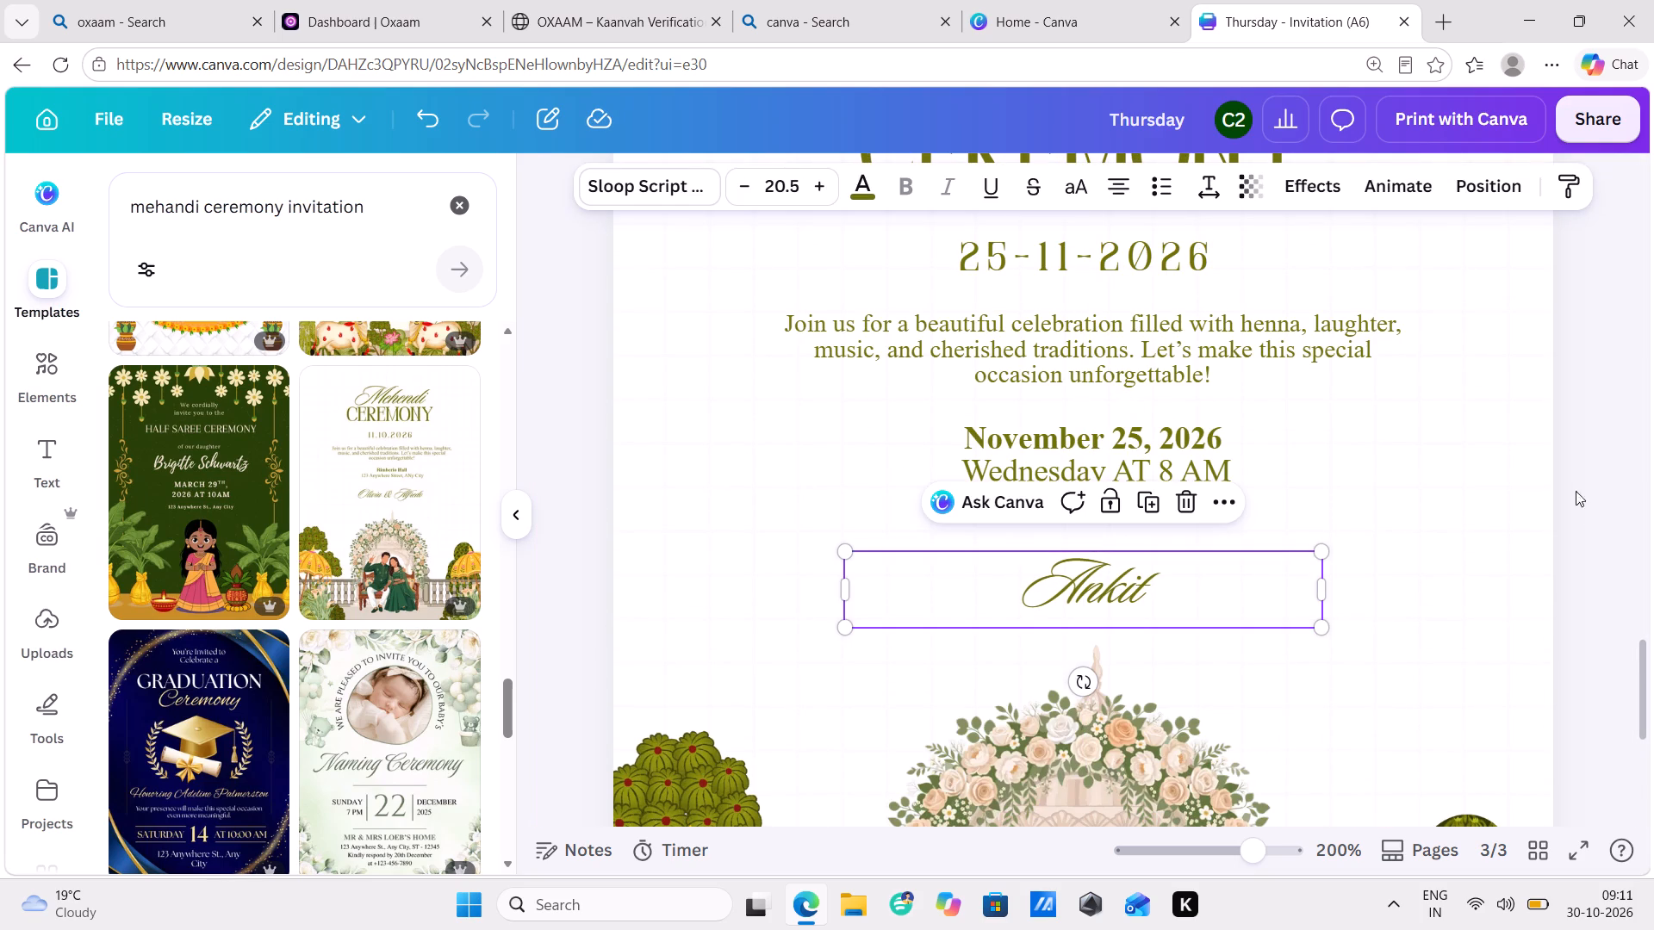
left_click(1595, 491)
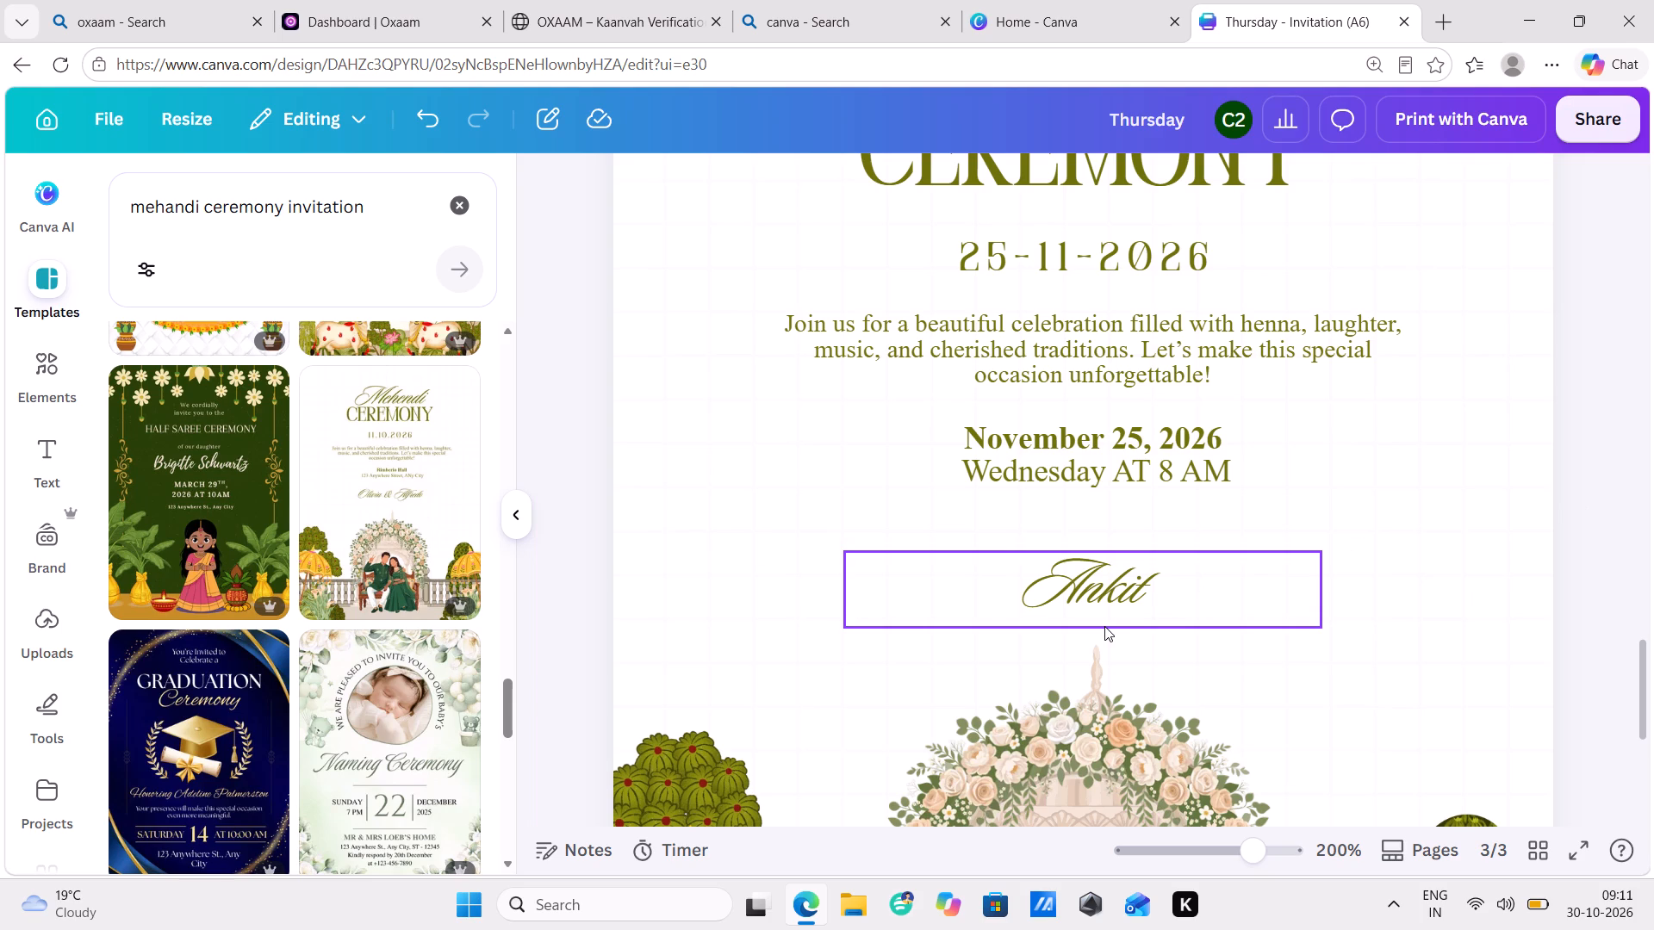
Shift the "Wednesday AT 8 AM" line and the "November 25, 2026" line slightly down, opening space below the invitation paragraph.
left_click_drag(1104, 467, 1104, 472)
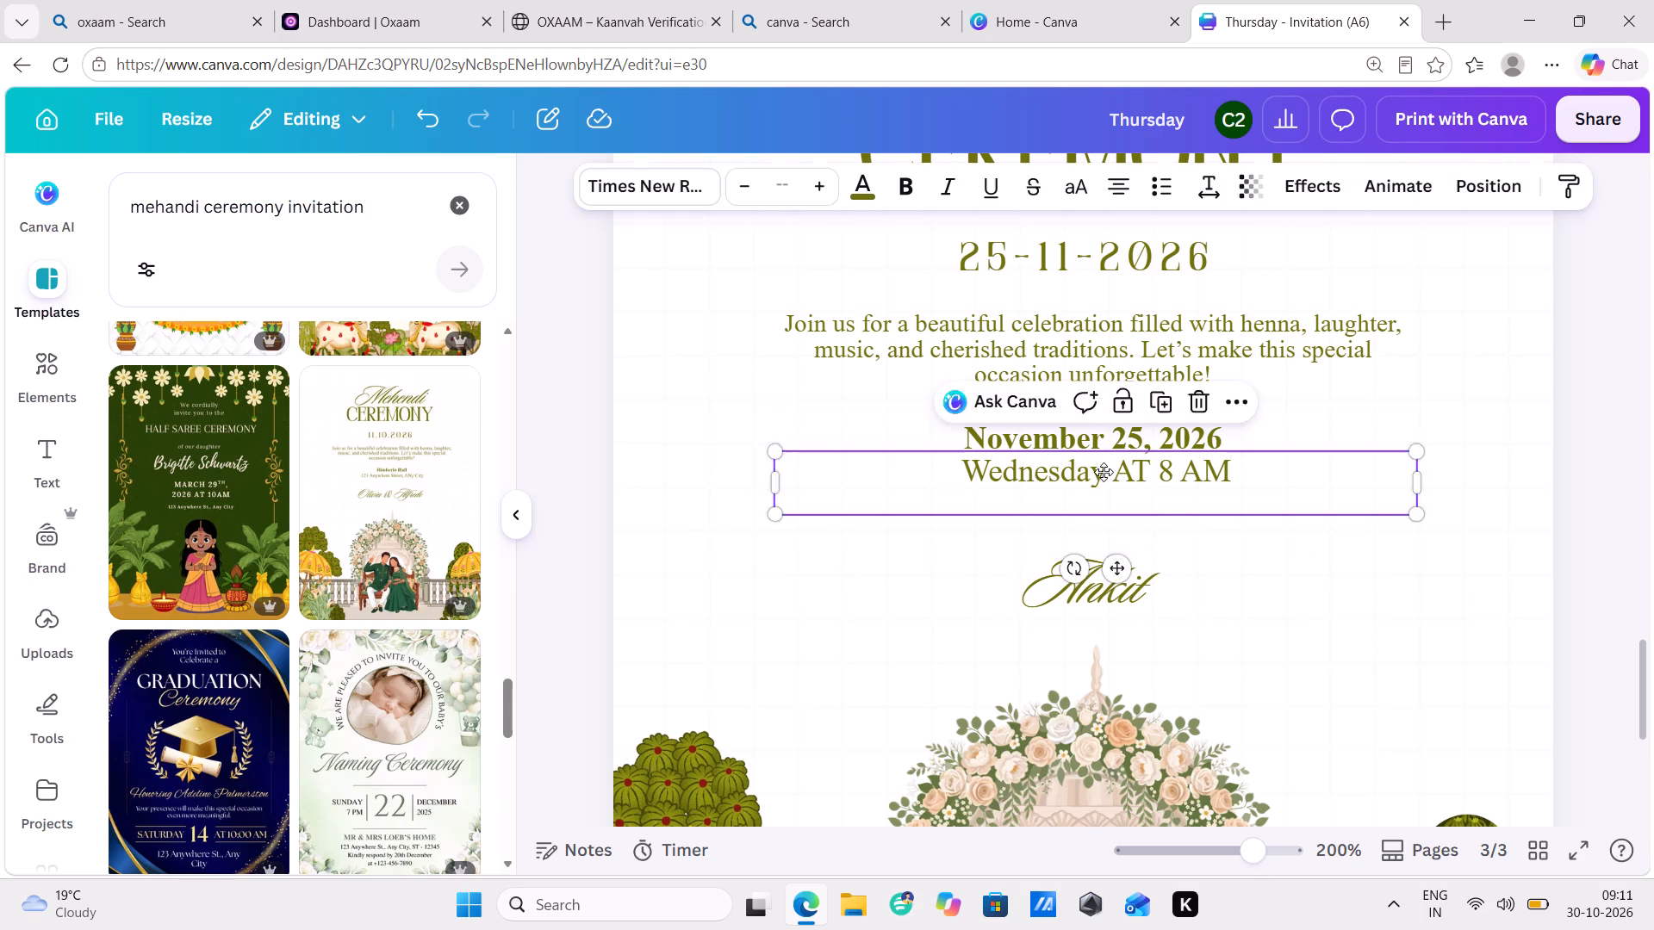
left_click_drag(1104, 472, 1104, 491)
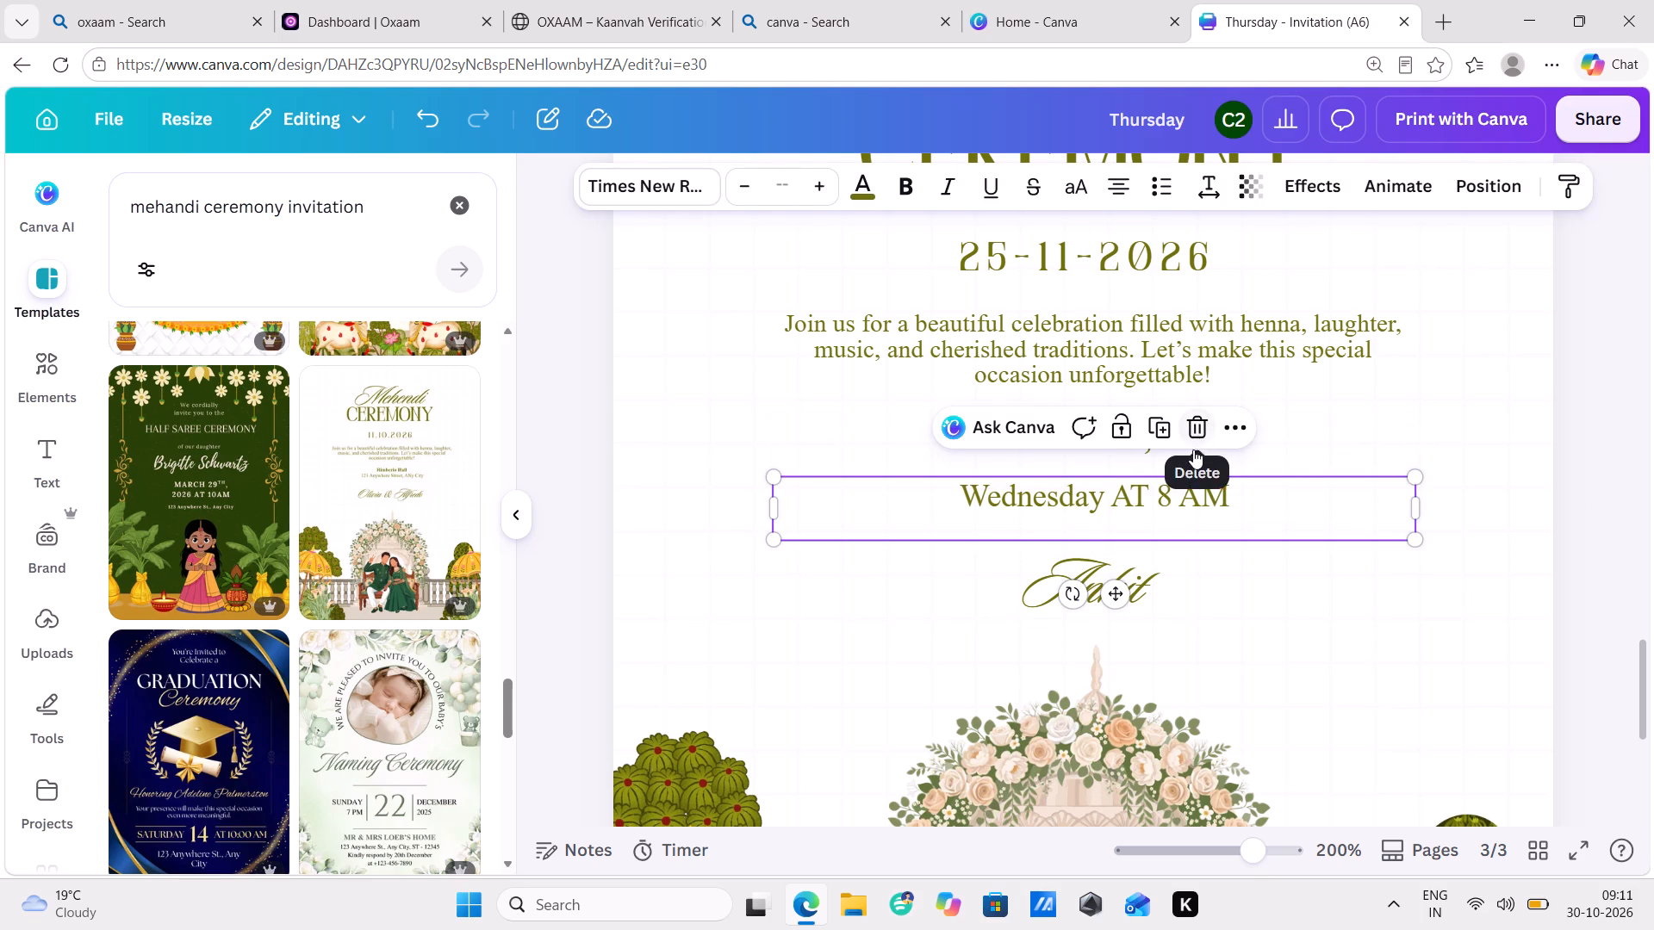
left_click(1620, 387)
left_click_drag(1185, 434, 1185, 452)
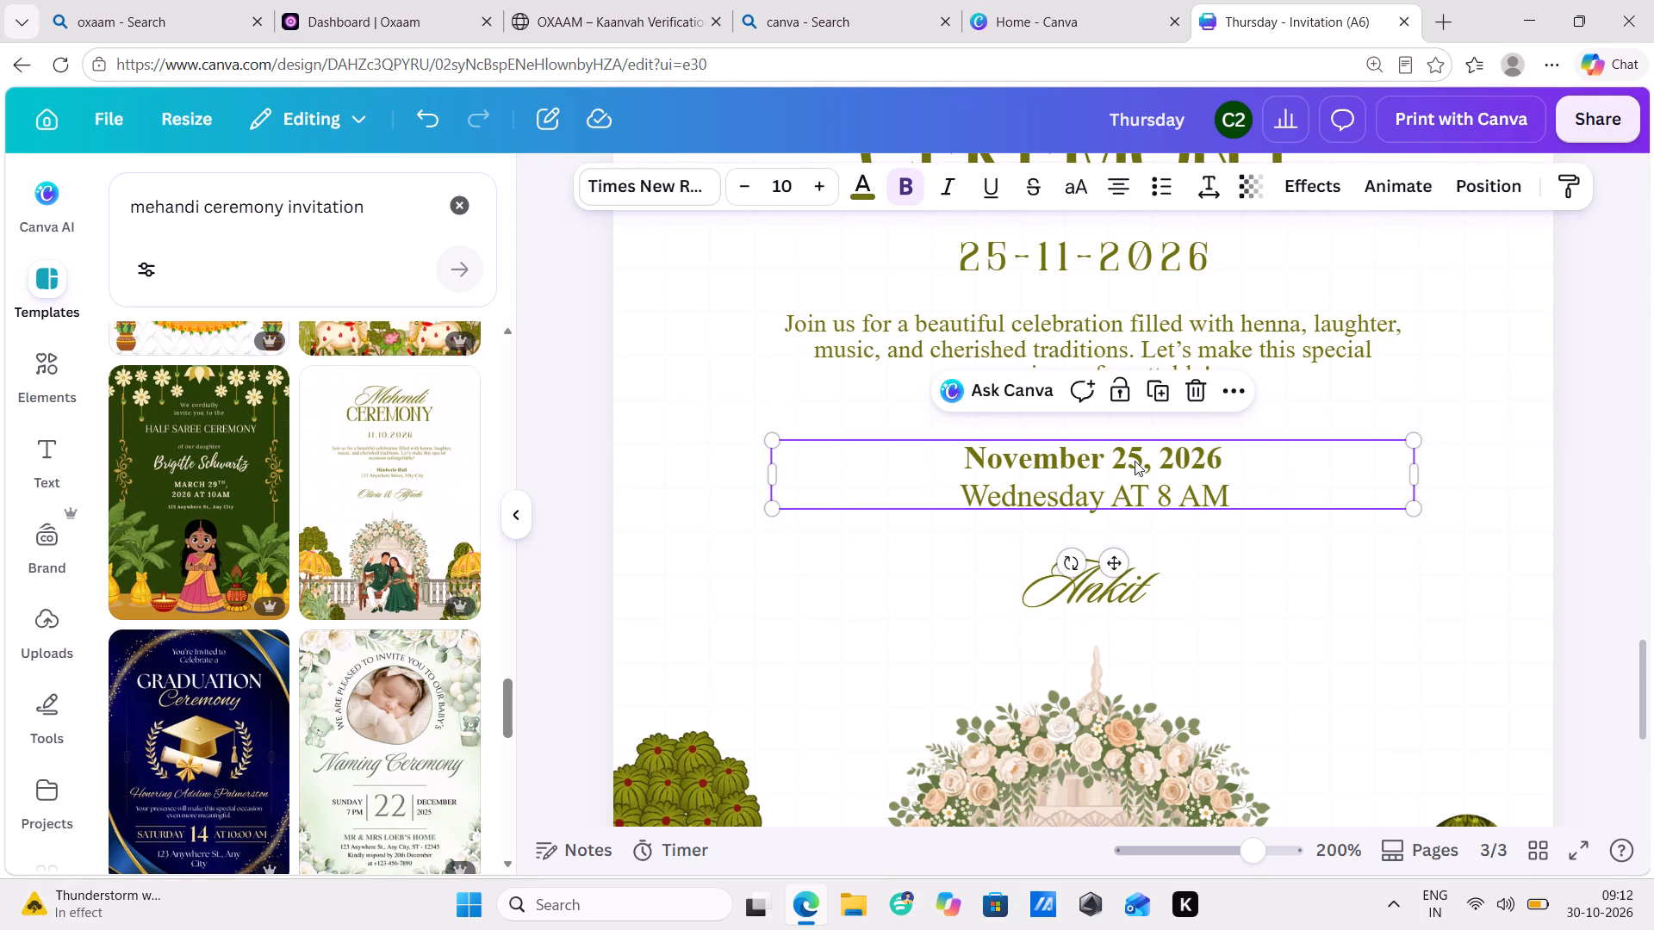
left_click_drag(1135, 461, 1135, 450)
left_click(1623, 376)
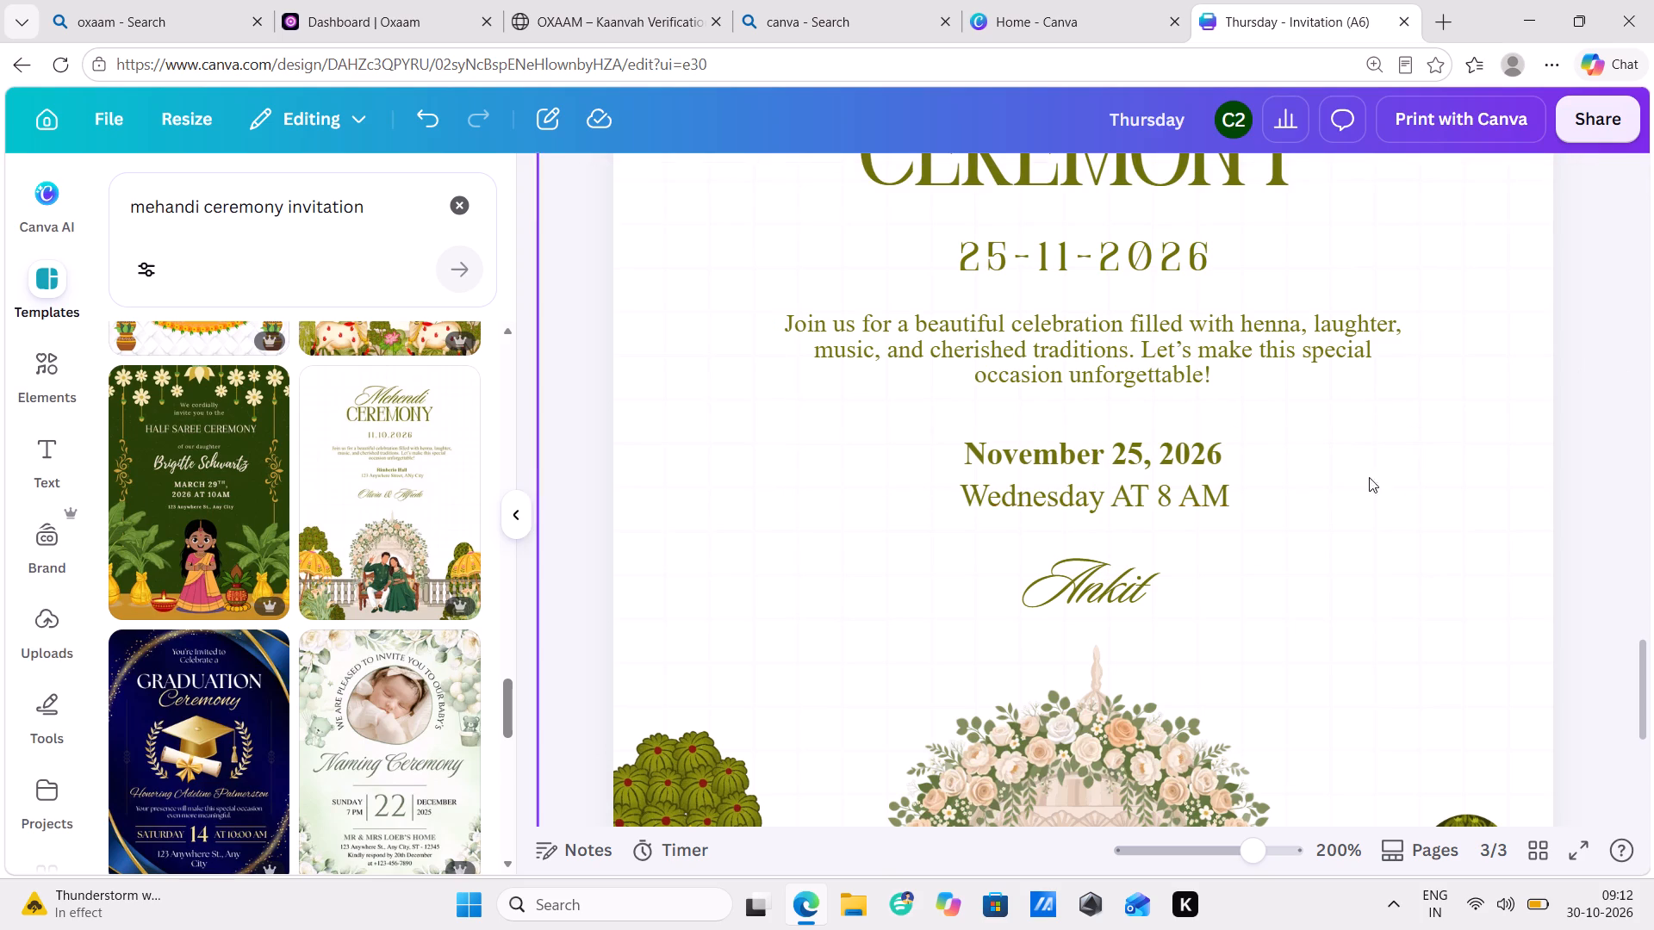
Edit the time line under "November 25, 2026" on the Mehendi page to read "Wednesday AT 8 PM".
double_click(1172, 498)
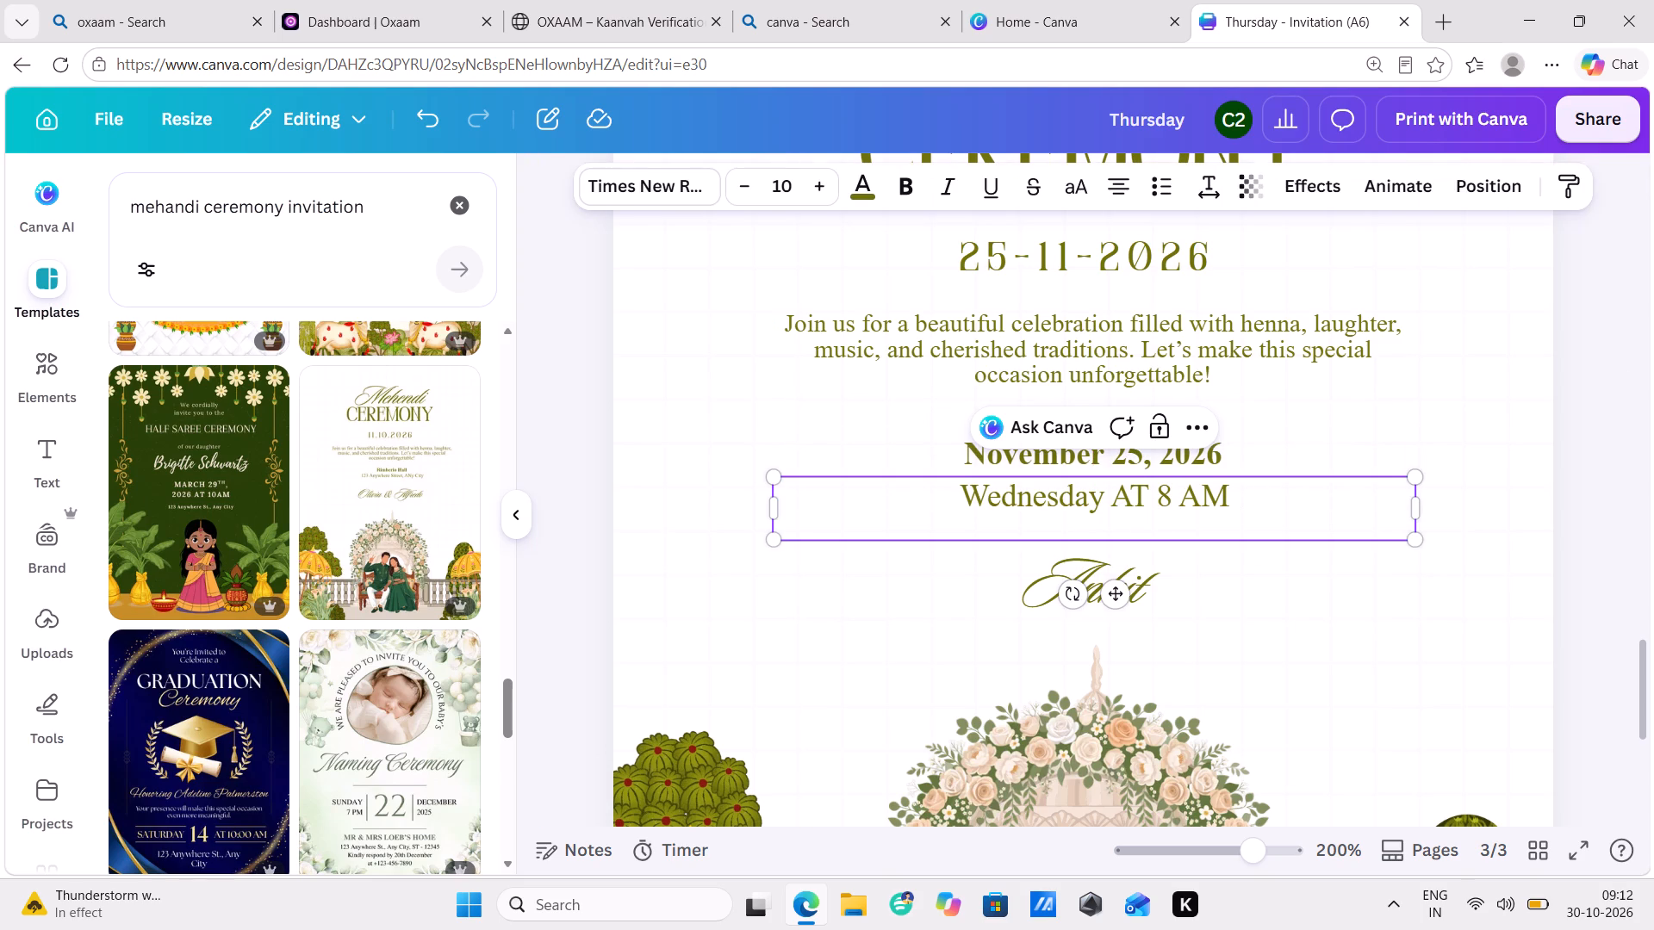
key("BackSpace")
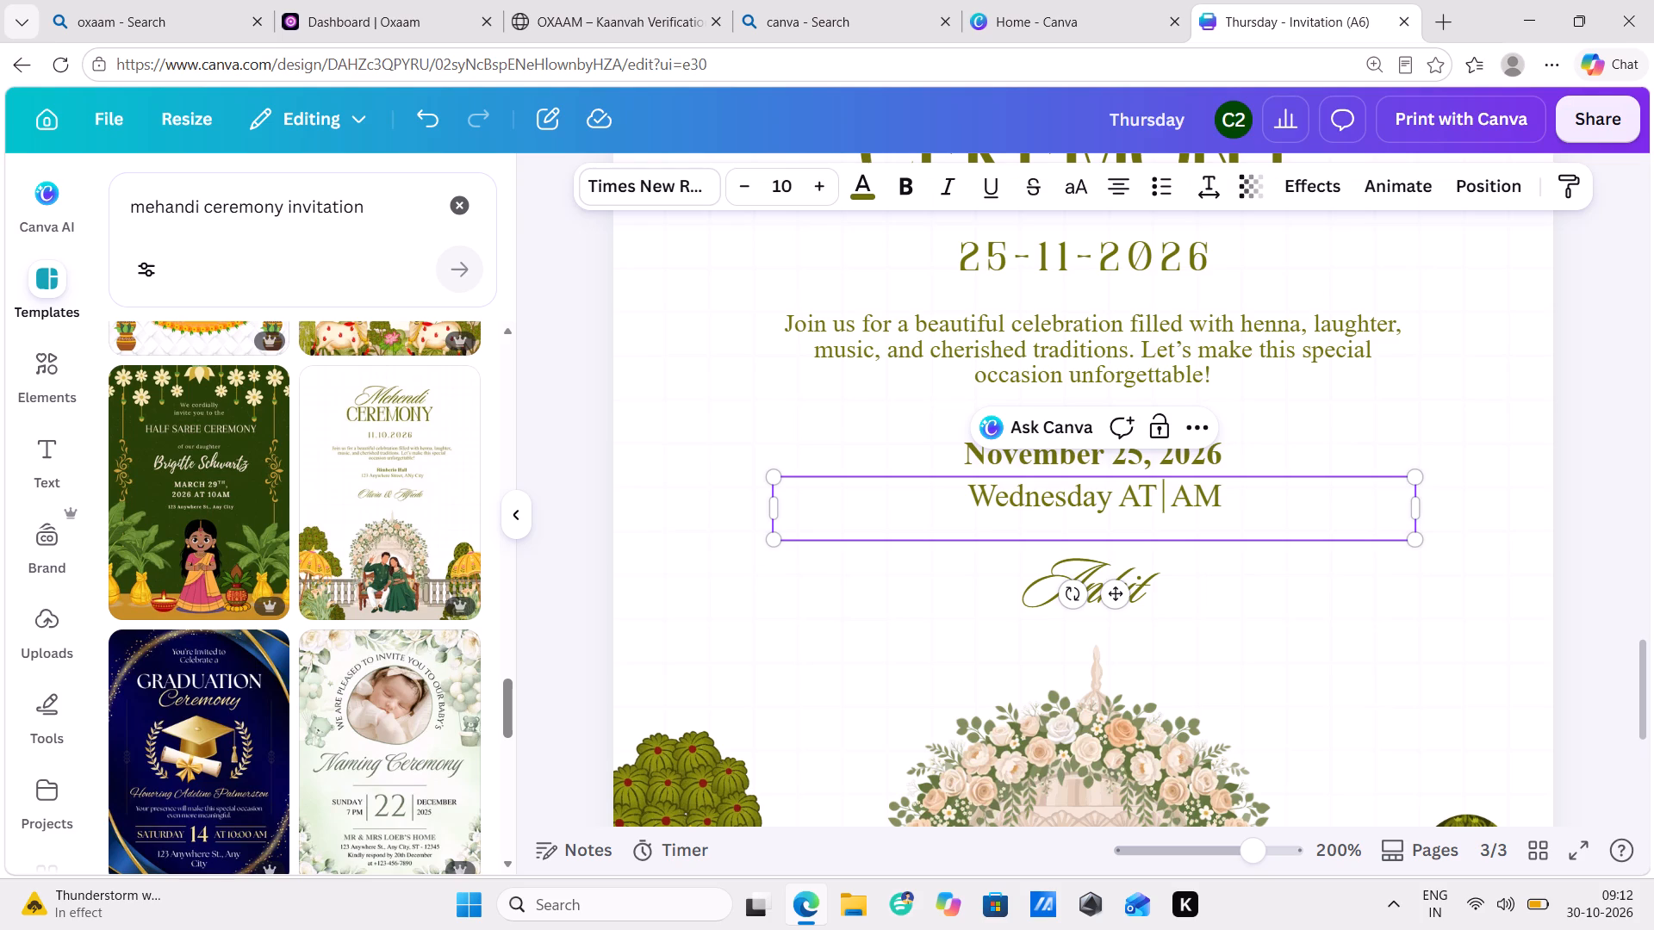
key("8")
left_click(1201, 505)
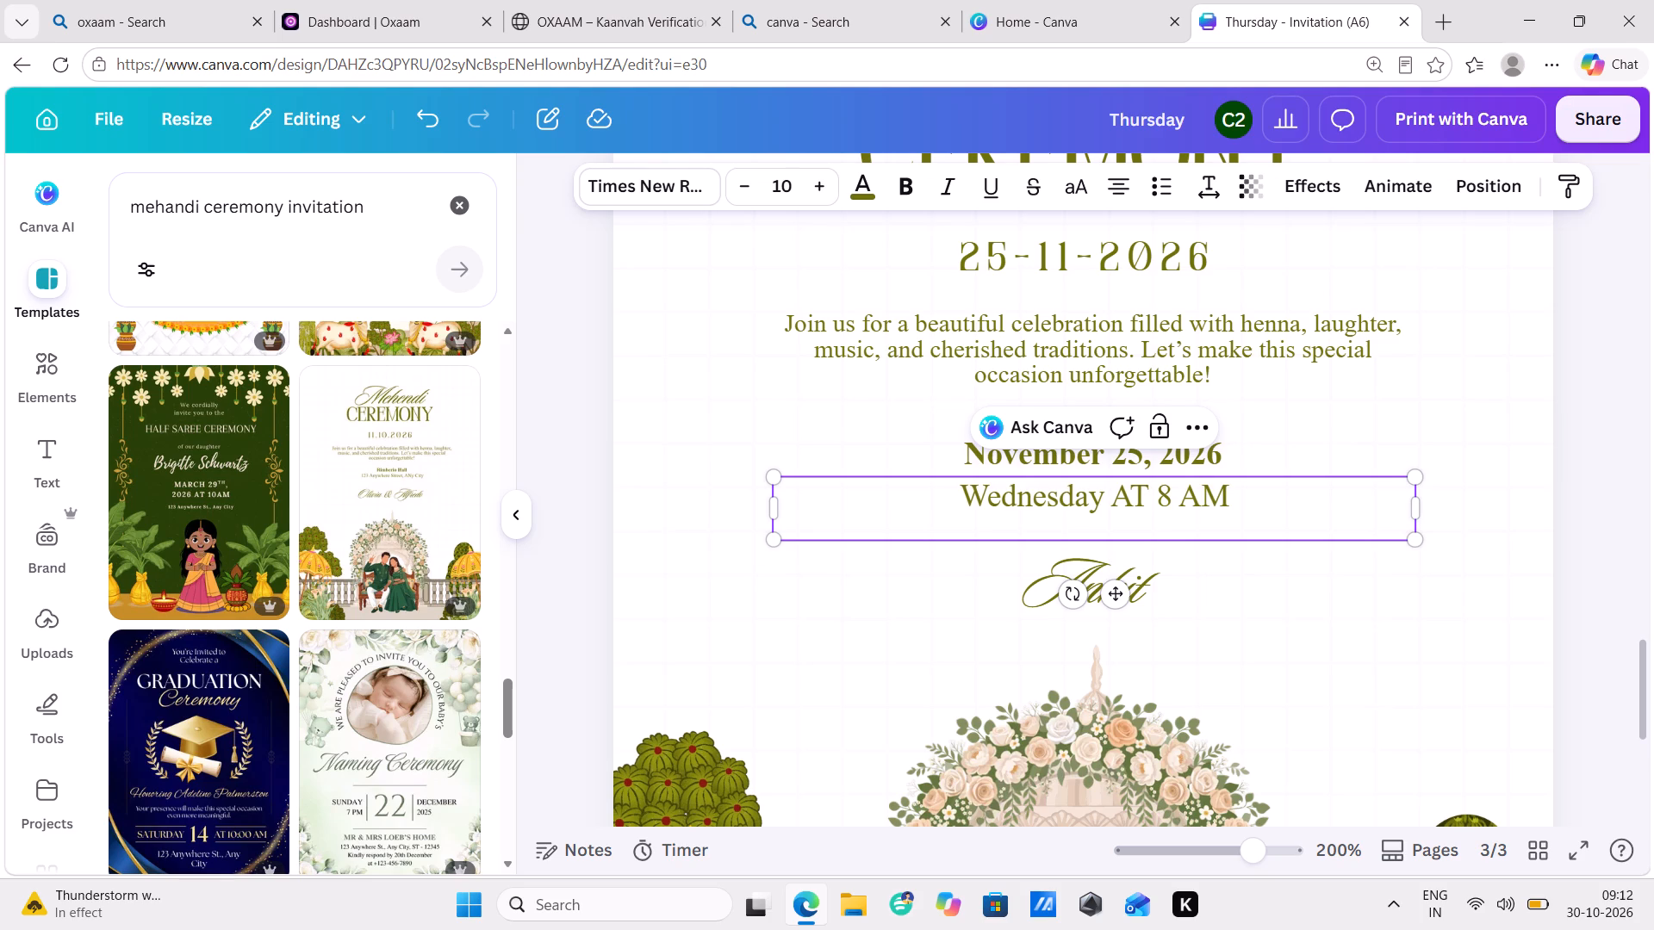
key("BackSpace")
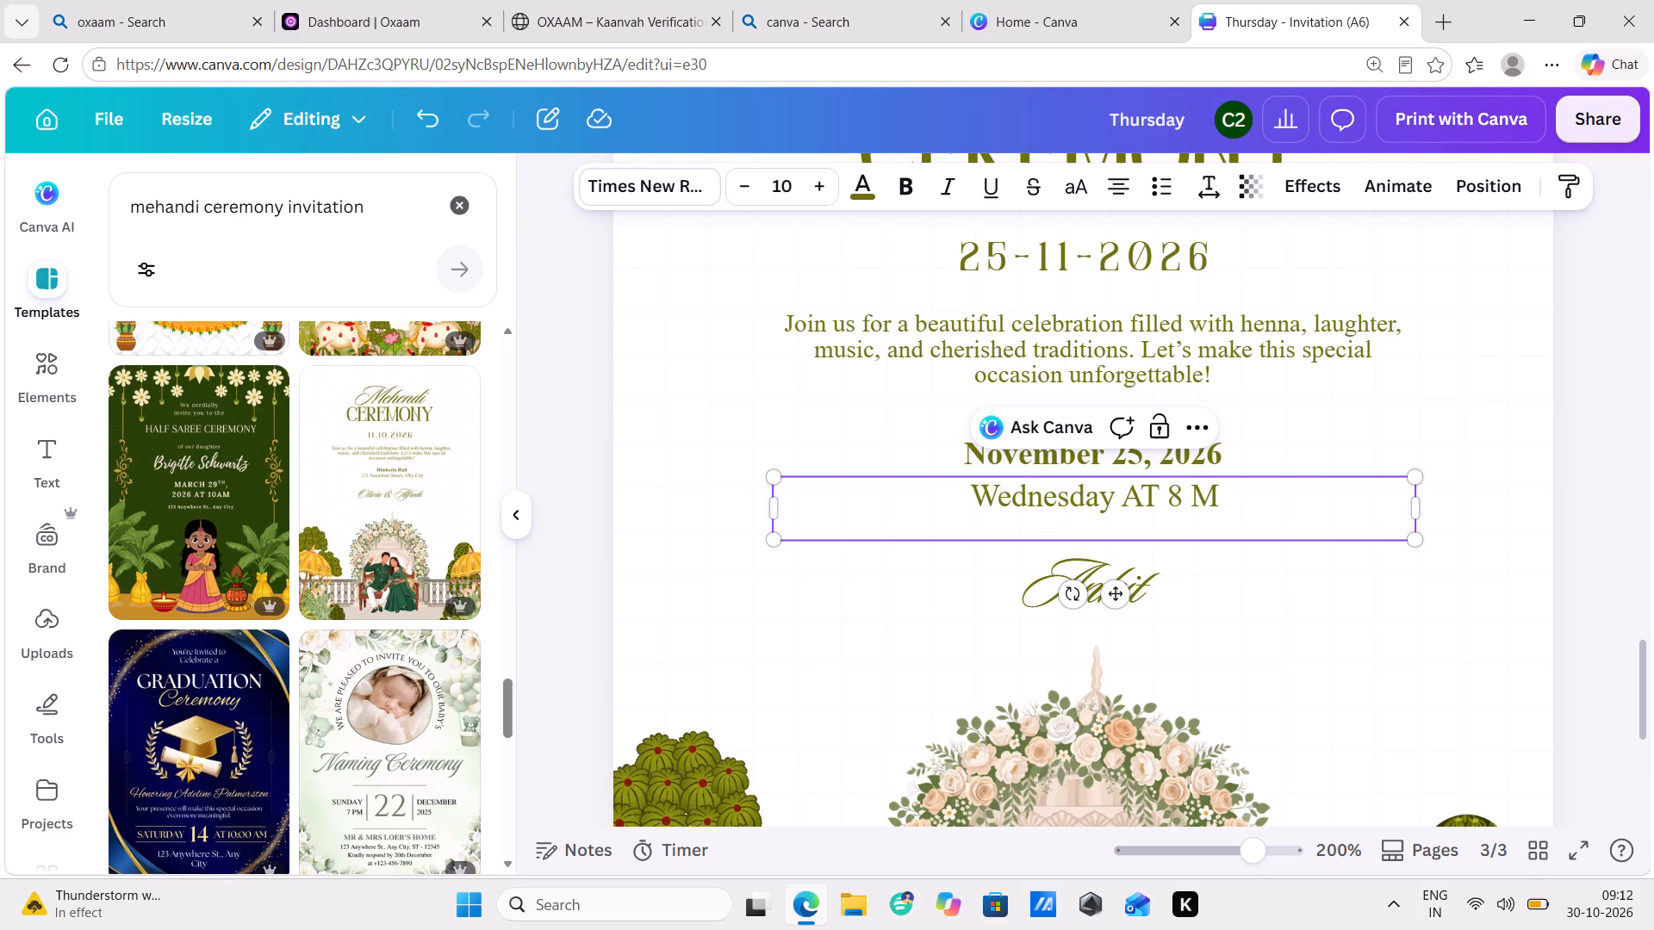
key("p")
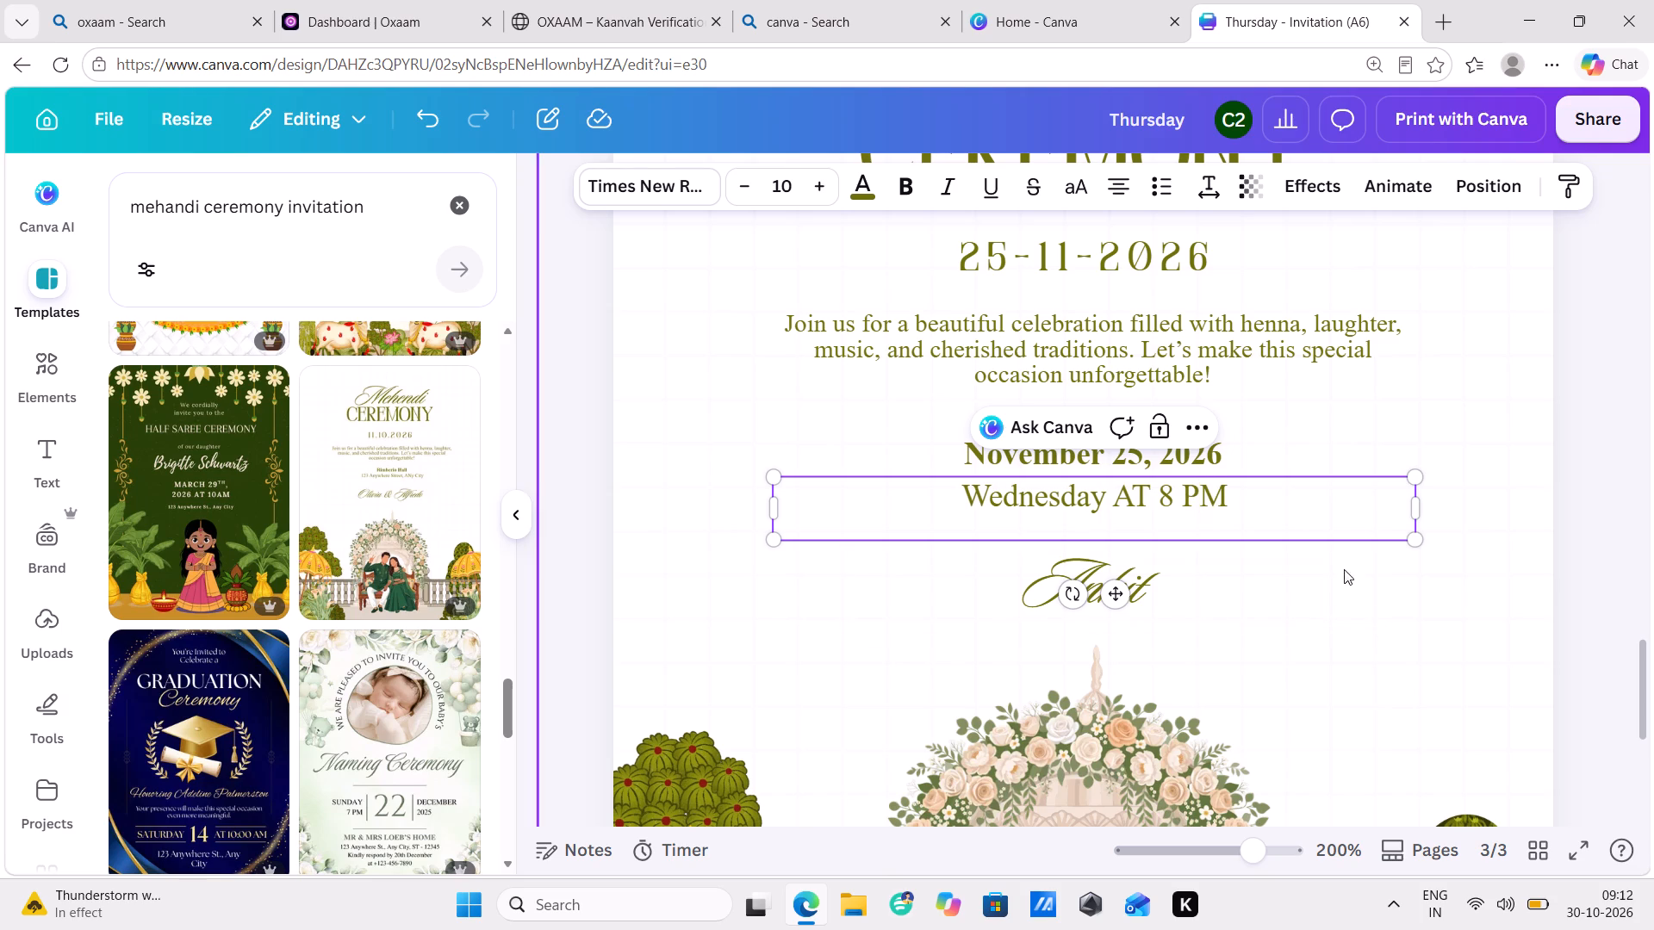
left_click(1359, 592)
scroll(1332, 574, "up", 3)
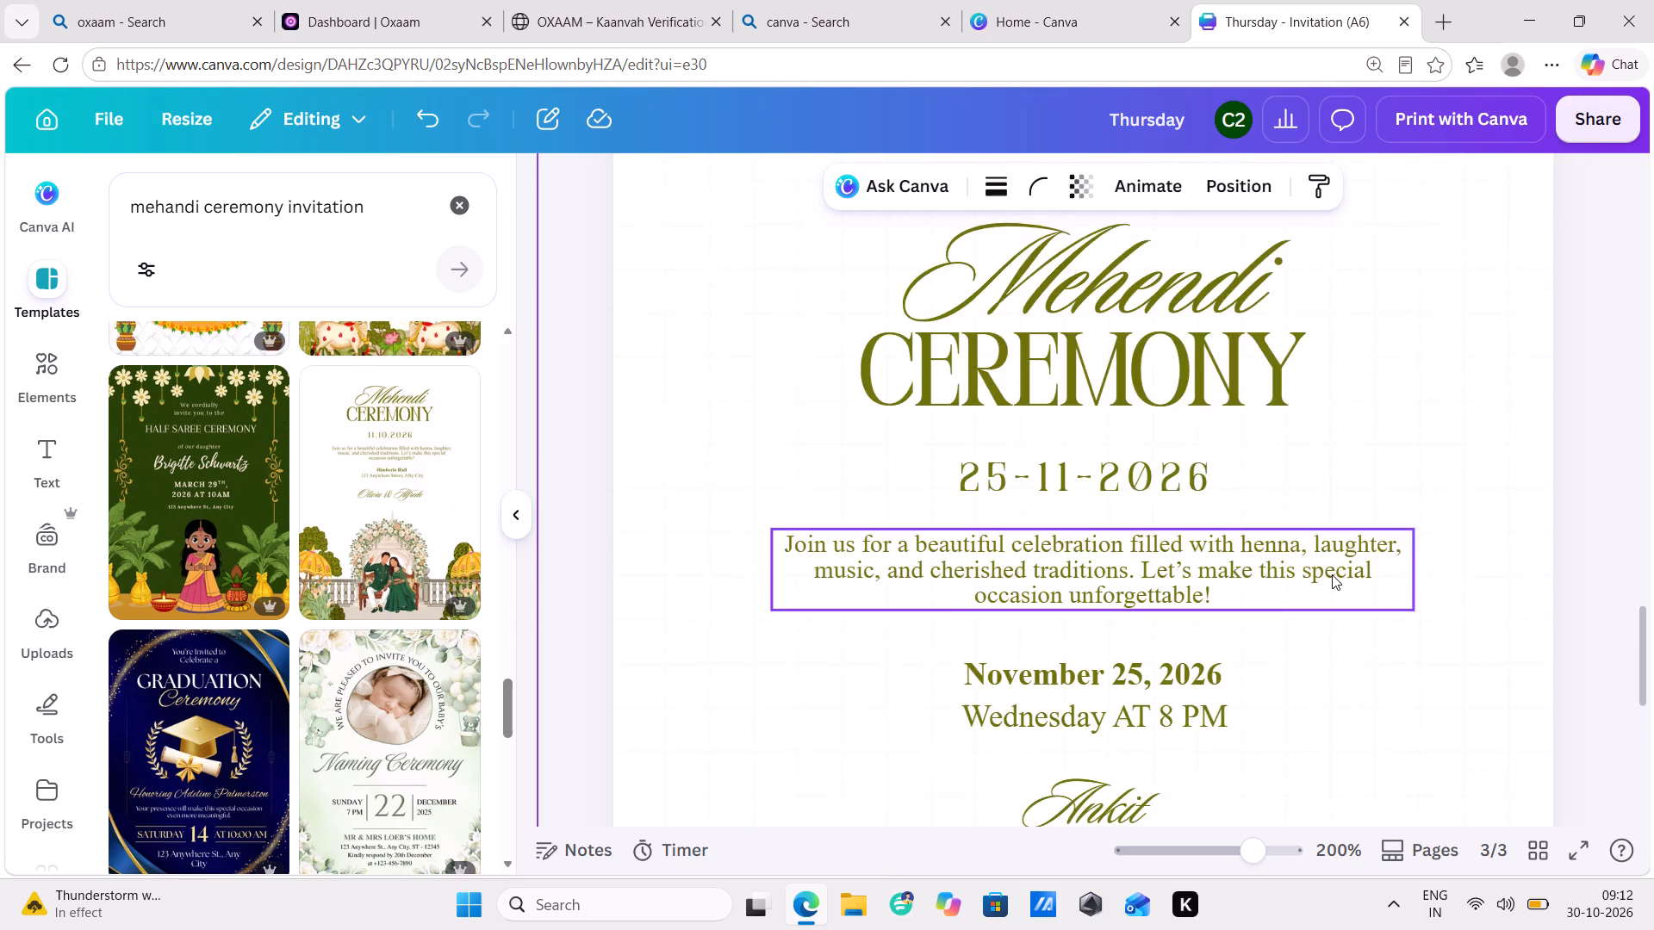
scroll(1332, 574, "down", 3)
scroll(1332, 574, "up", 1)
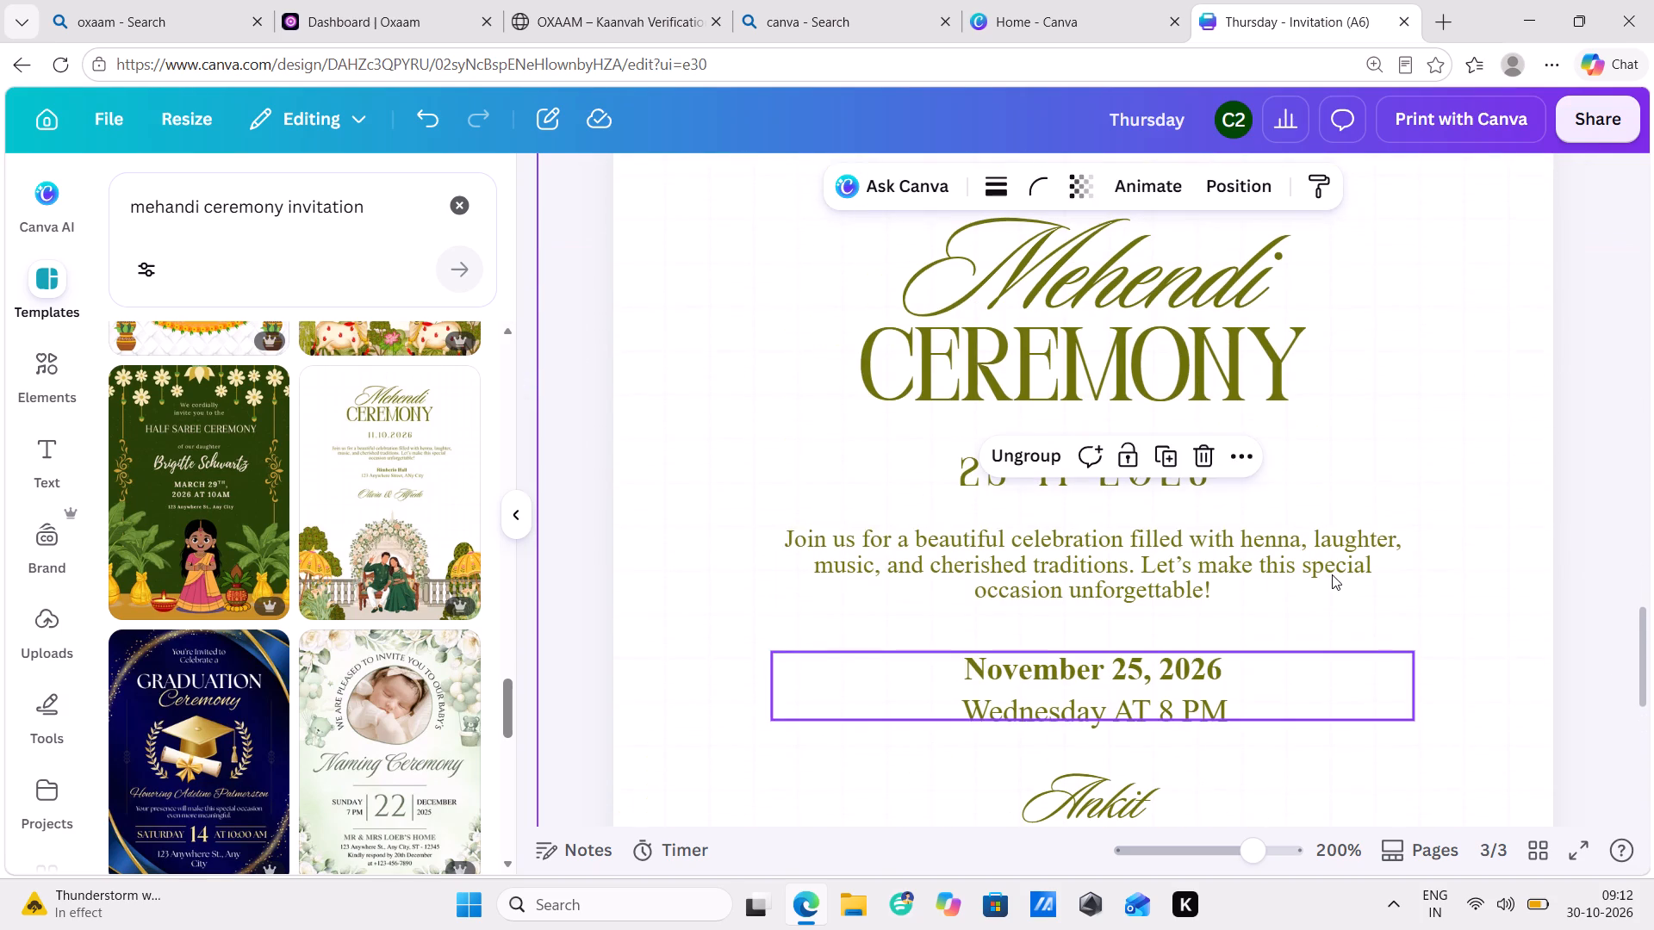
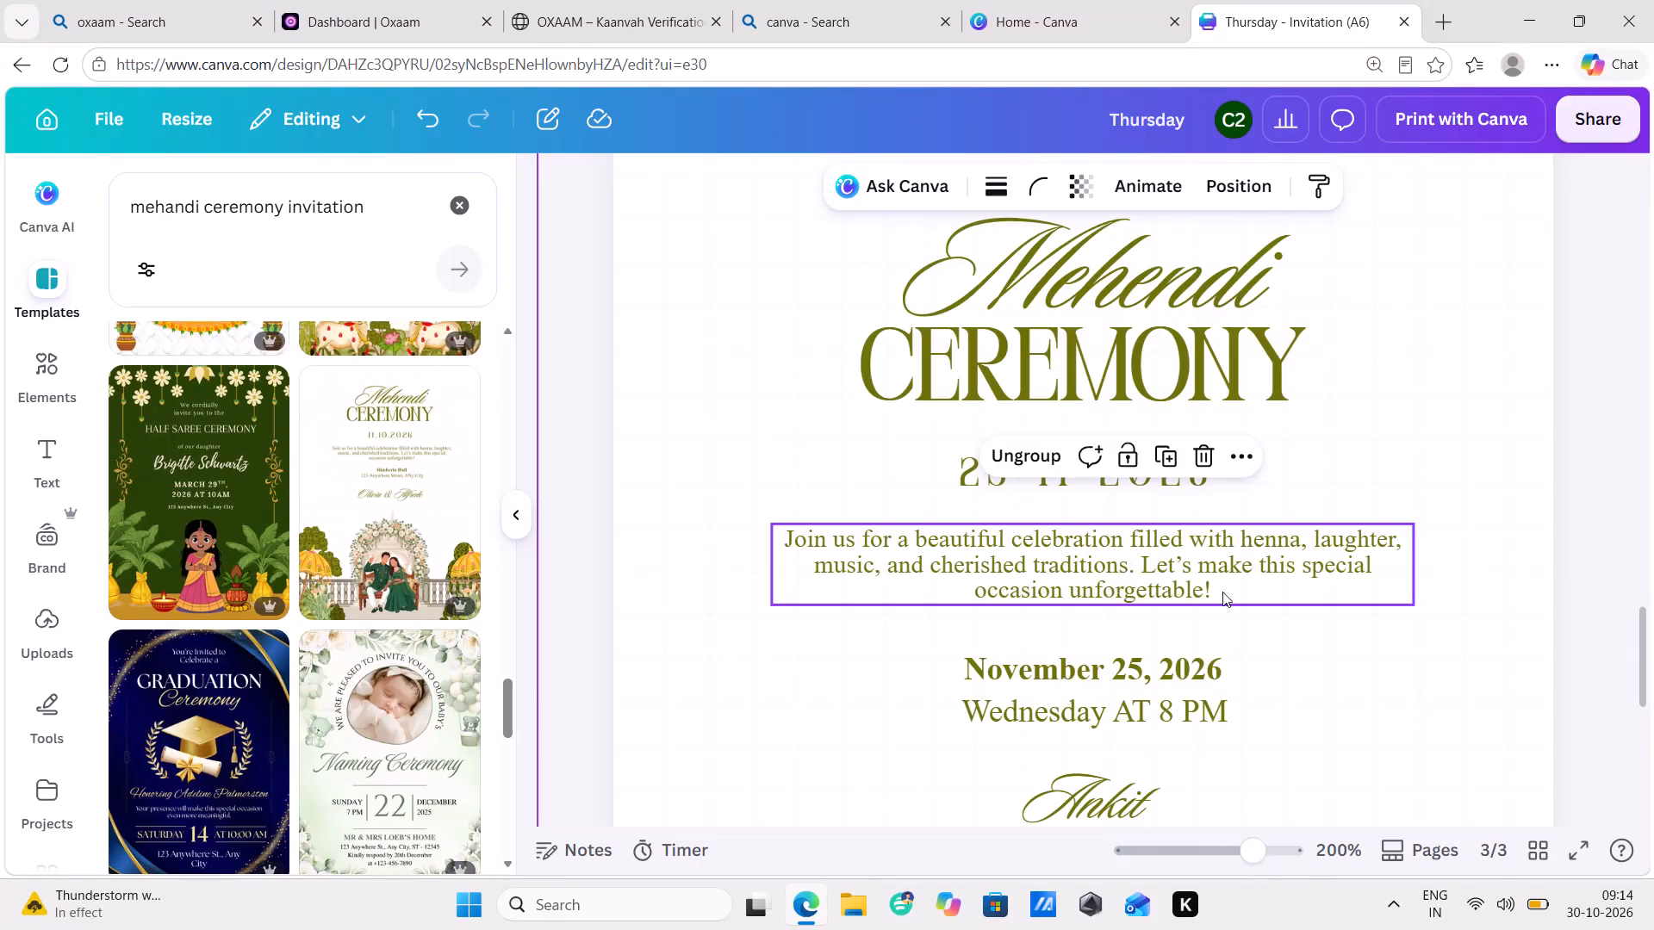
Look over the edited Mehendi page and the Haldi page to check their text and layout.
scroll(1222, 592, "down", 3)
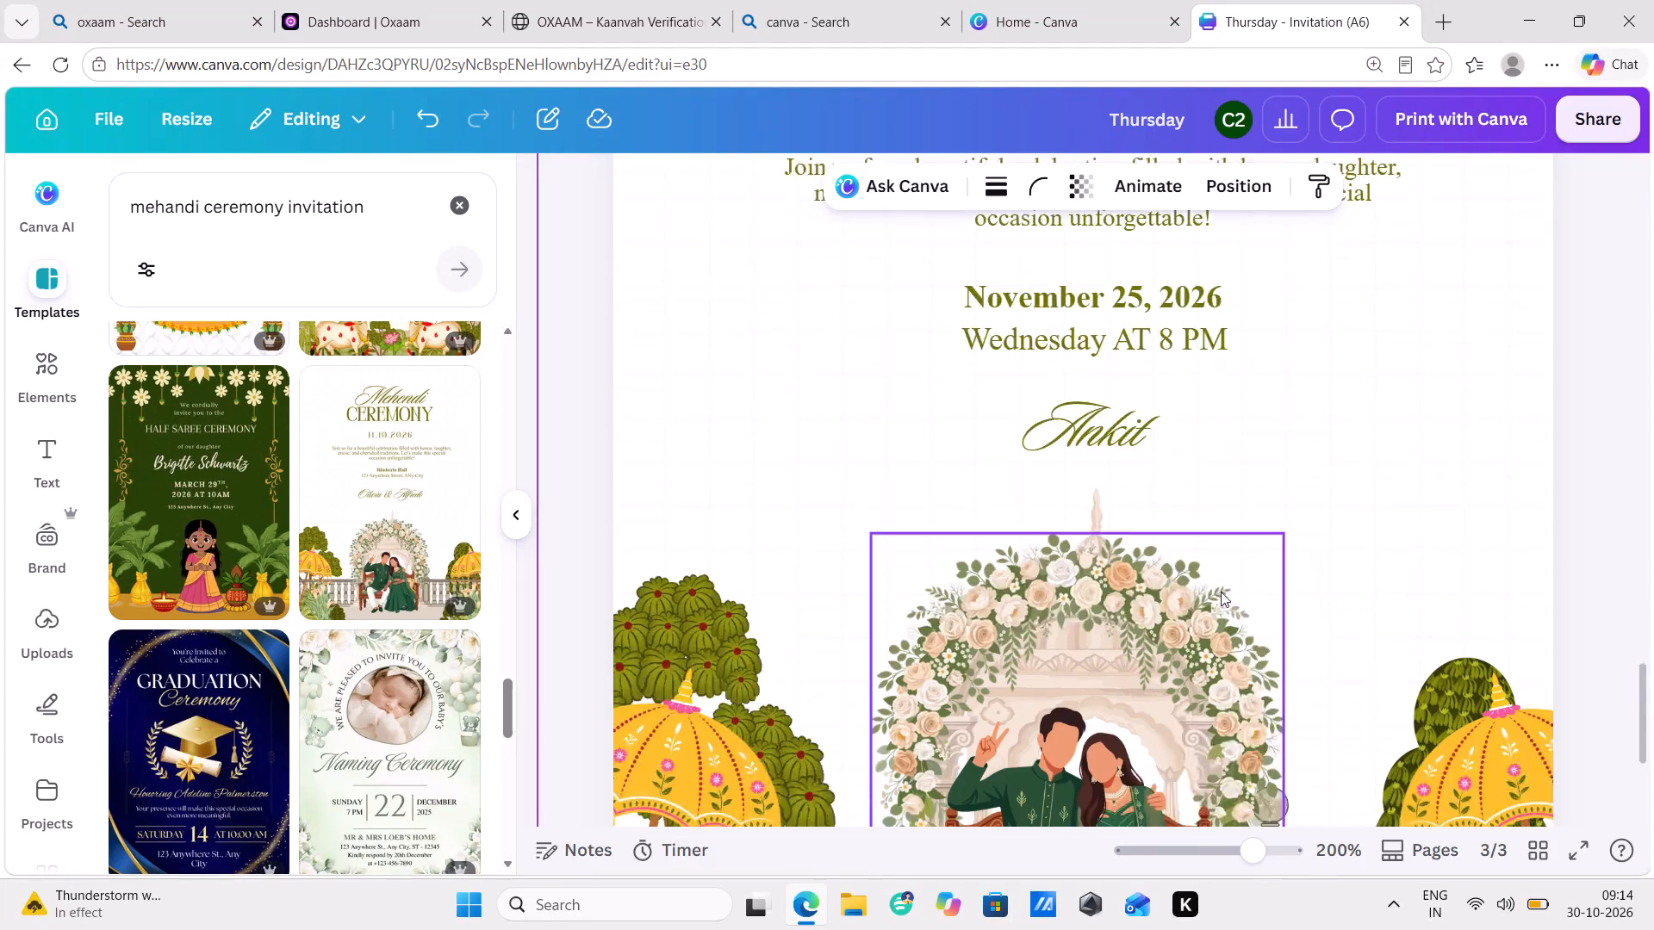
scroll(1221, 592, "down", 2)
scroll(1186, 584, "up", 11)
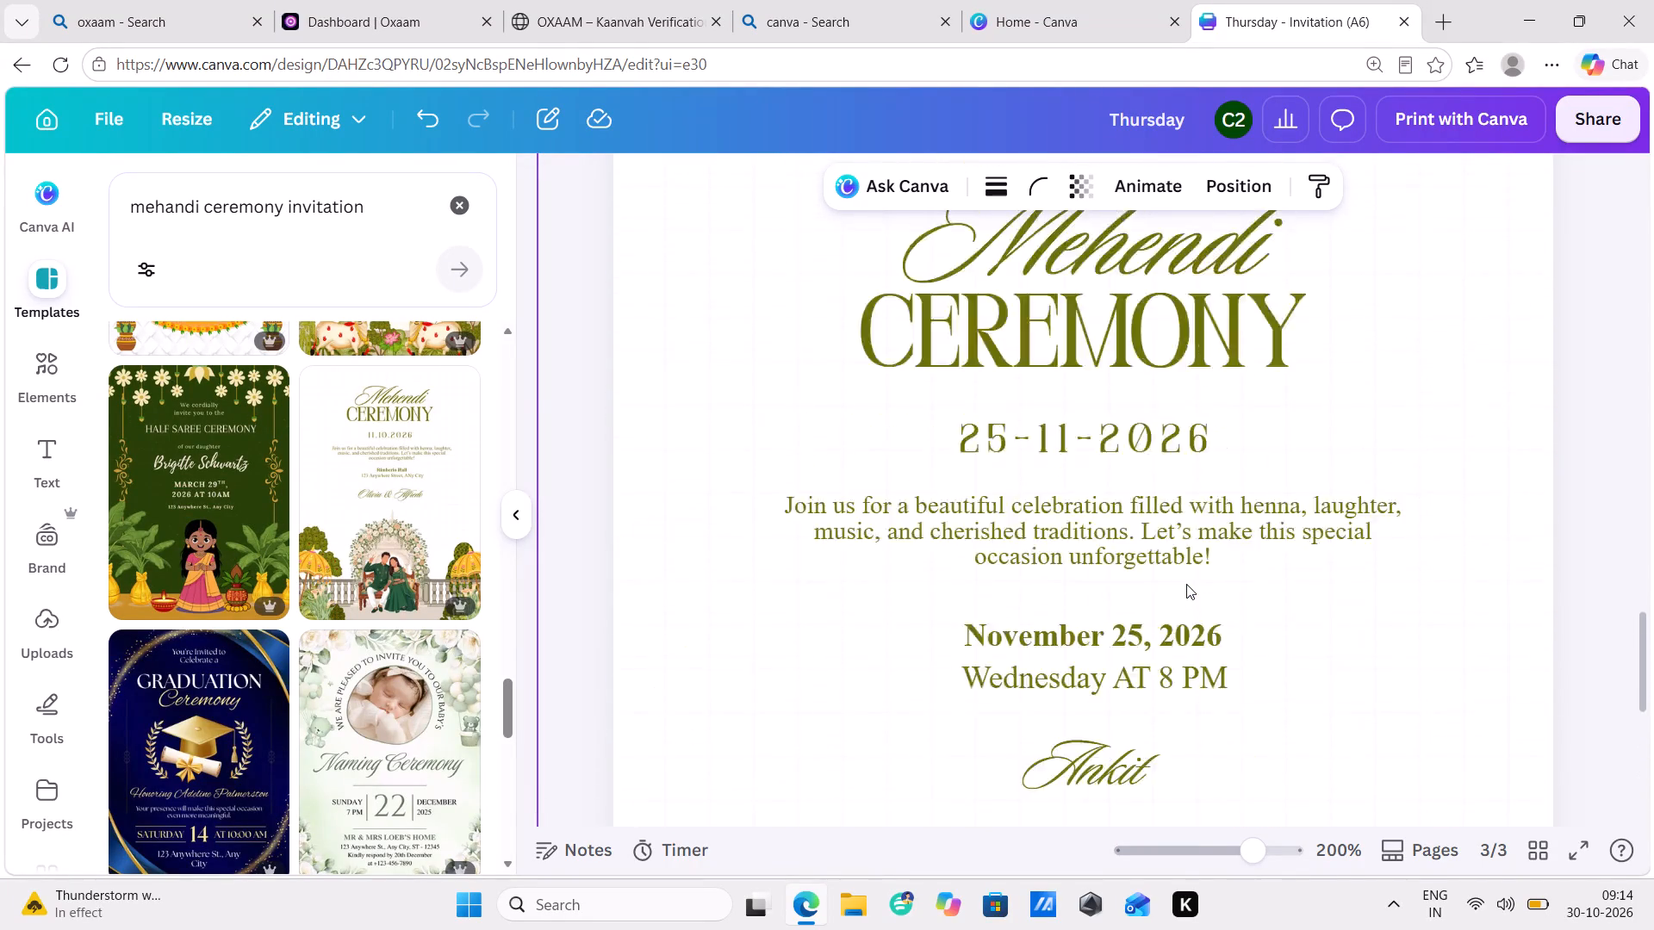
scroll(1186, 584, "up", 10)
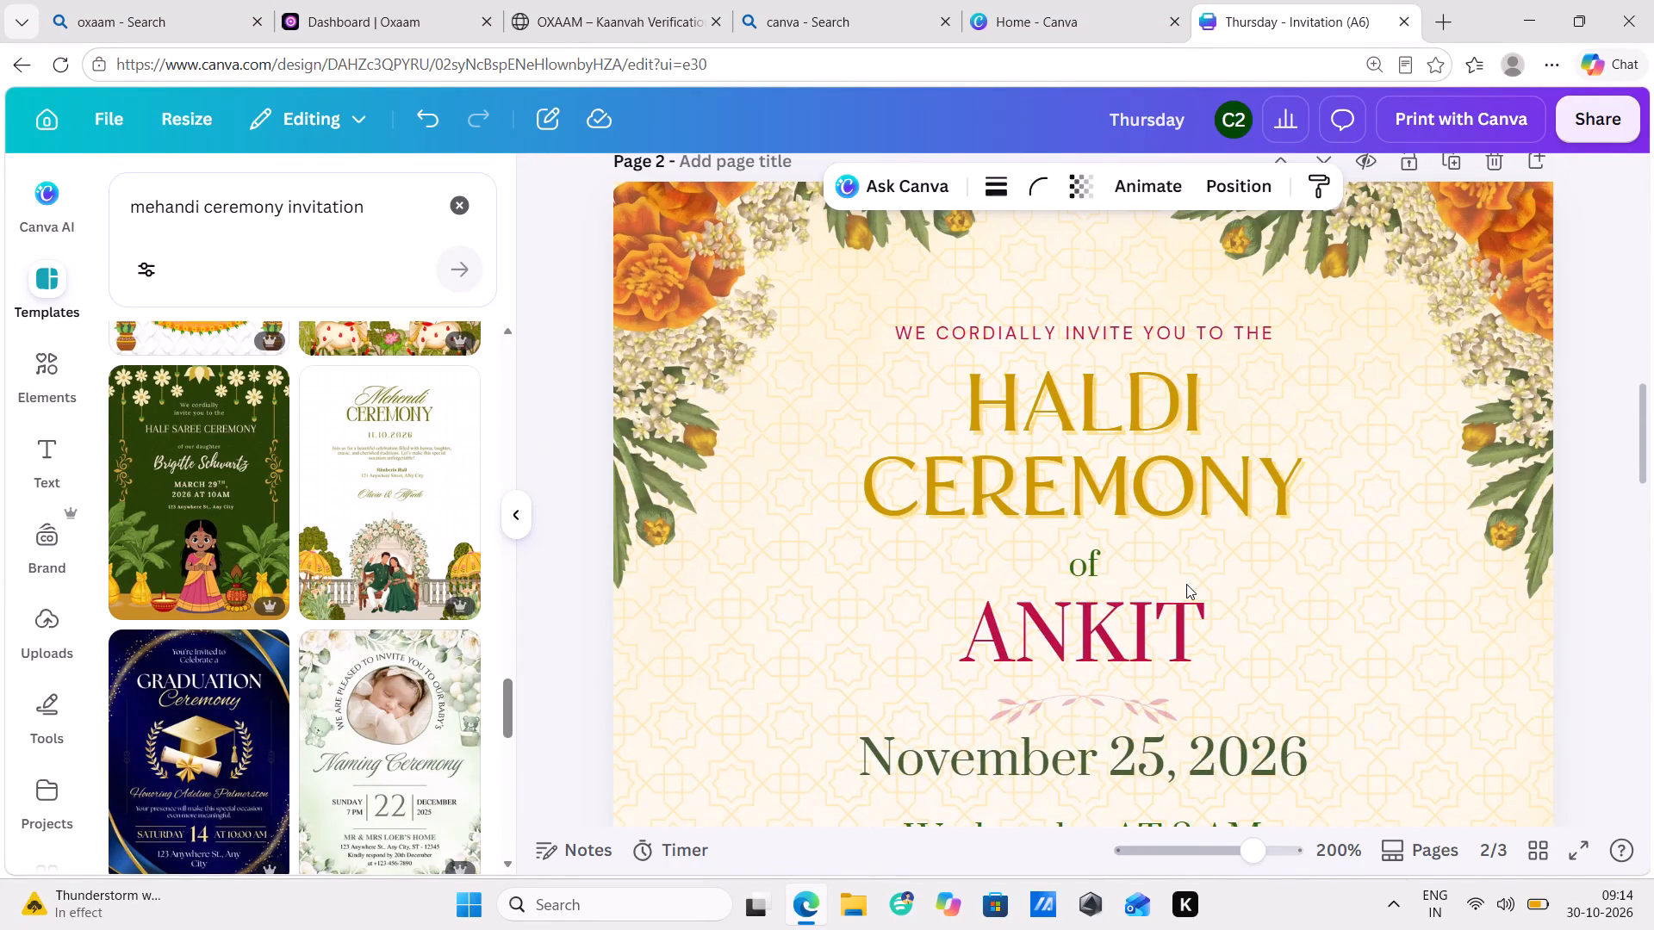
scroll(1186, 584, "up", 1)
scroll(1186, 584, "down", 2)
scroll(1186, 584, "up", 2)
scroll(1186, 584, "down", 4)
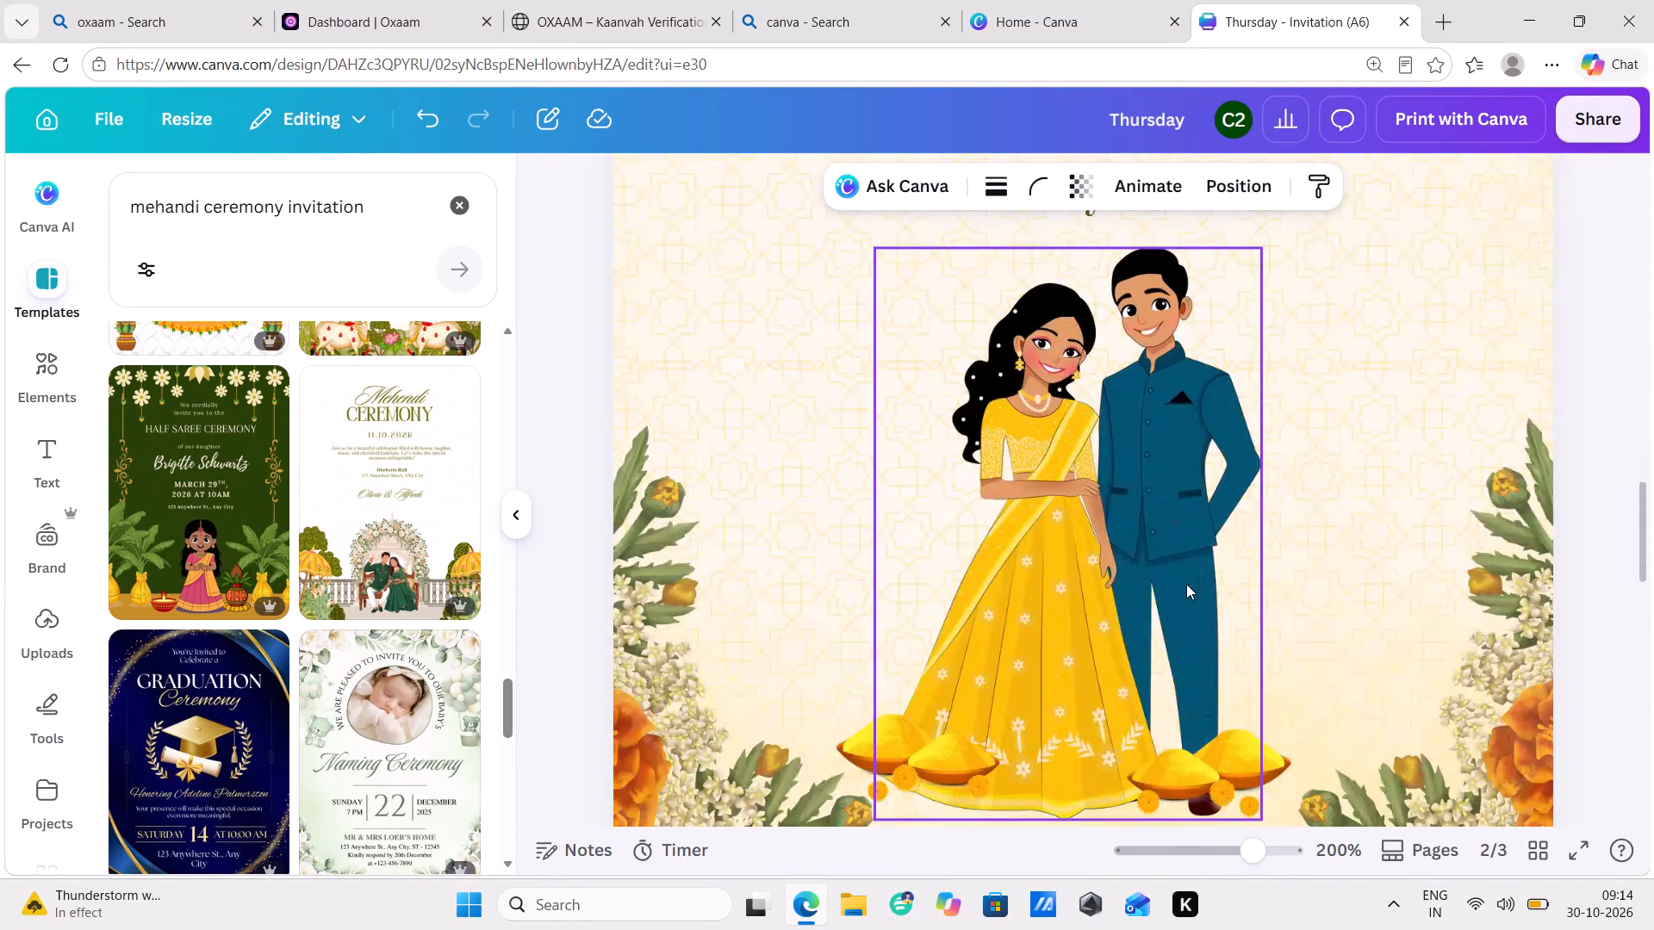
scroll(1186, 584, "down", 6)
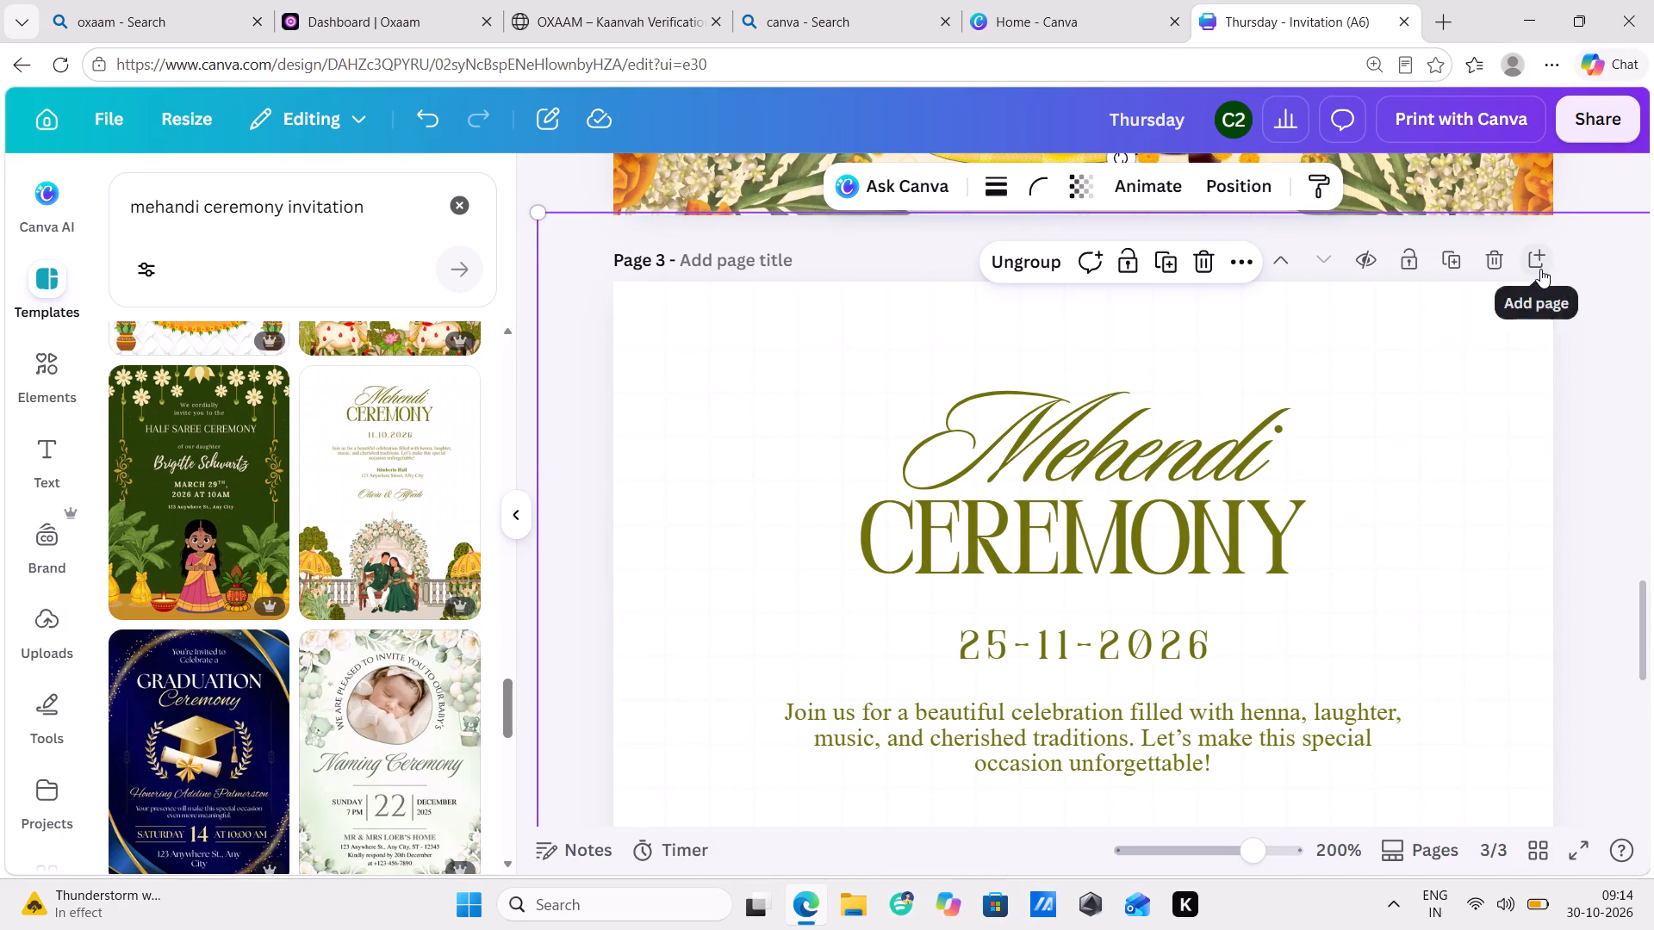
Add a blank fourth page after the Mehendi page.
left_click(1540, 269)
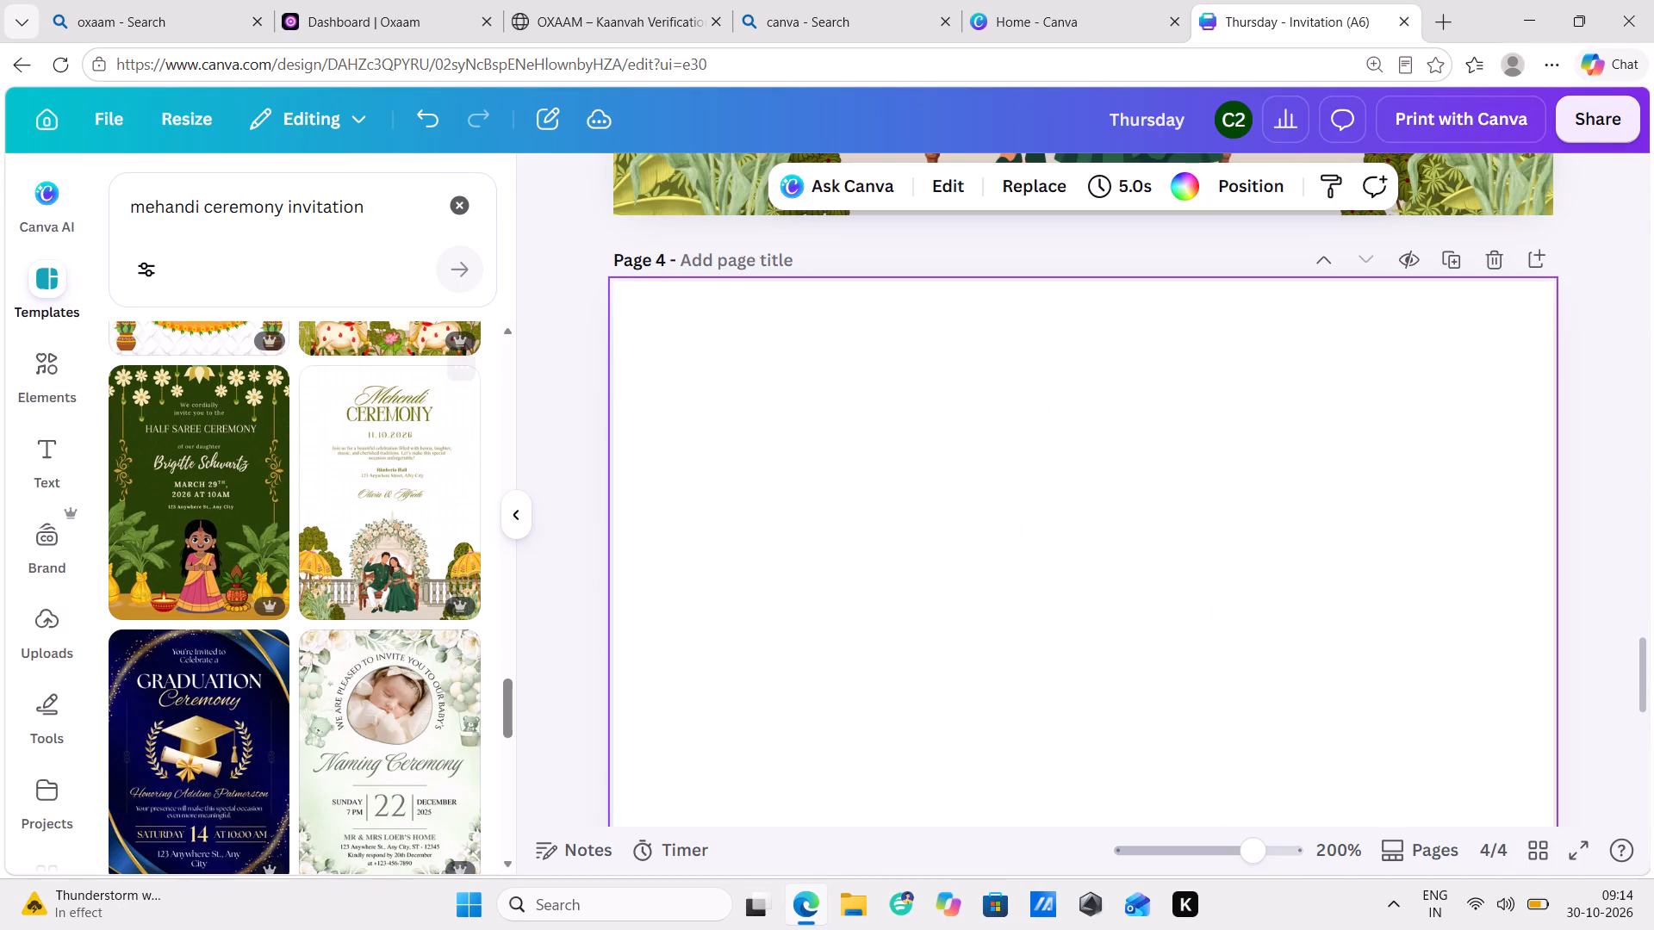
Search the templates for "WEDDING ceremony invitation".
left_click(193, 208)
left_click(196, 203)
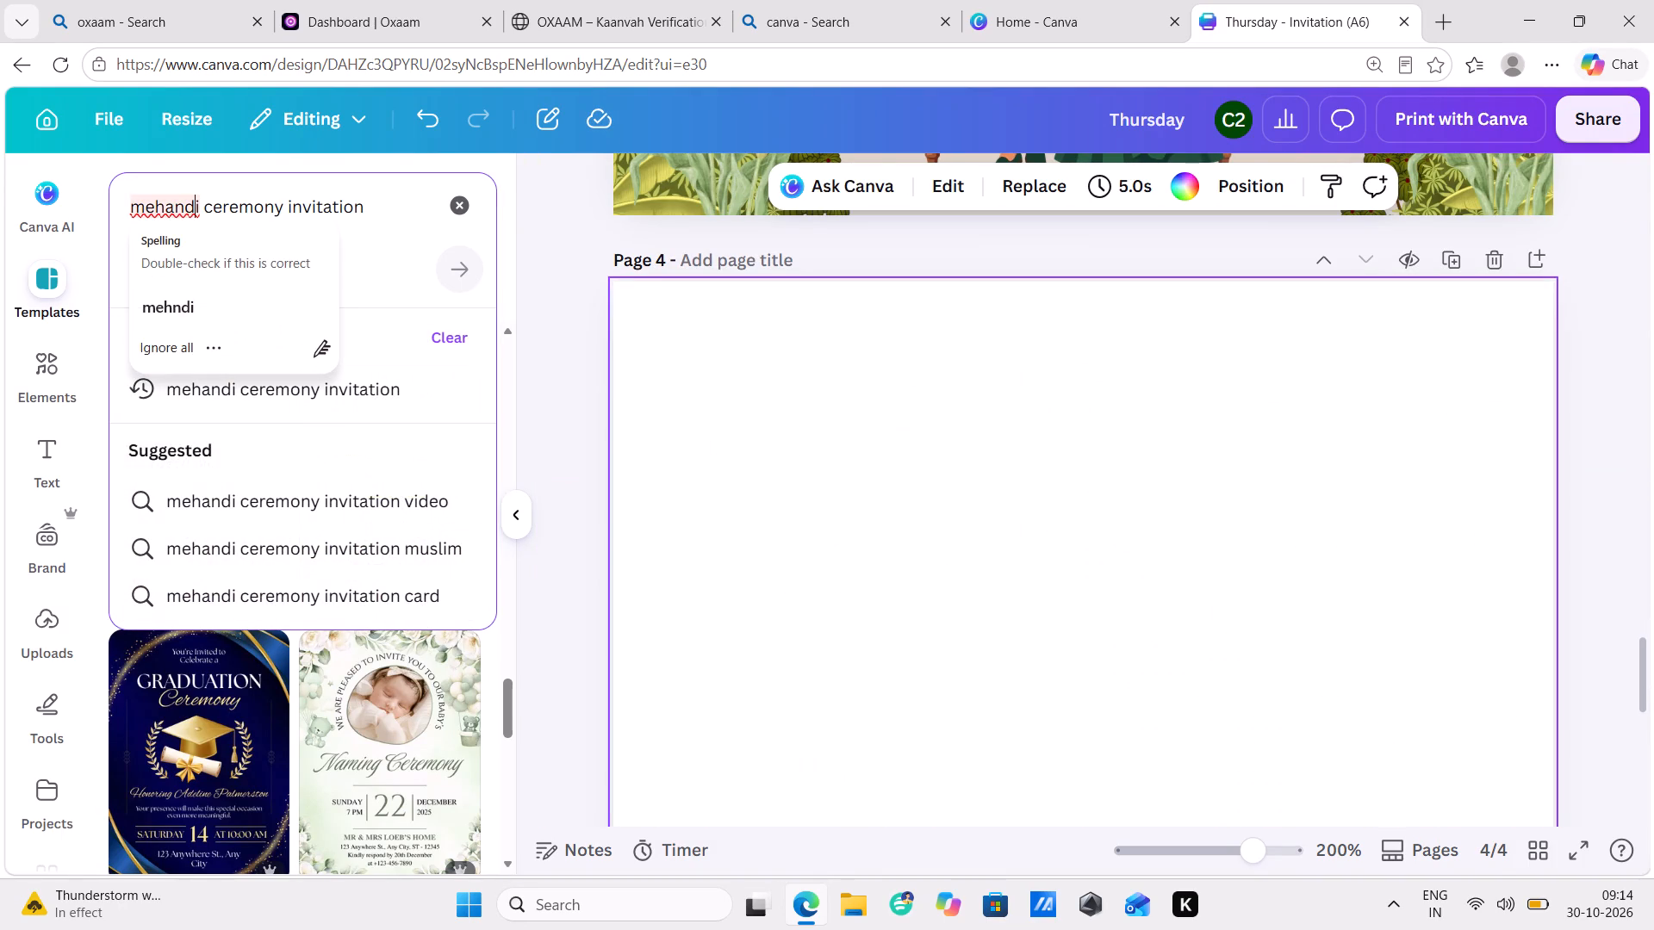
left_click(200, 204)
key("BackSpace")
key("BackSpace")
key("BackSpace")
key("BackSpace")
key("BackSpace")
key("BackSpace")
key("BackSpace")
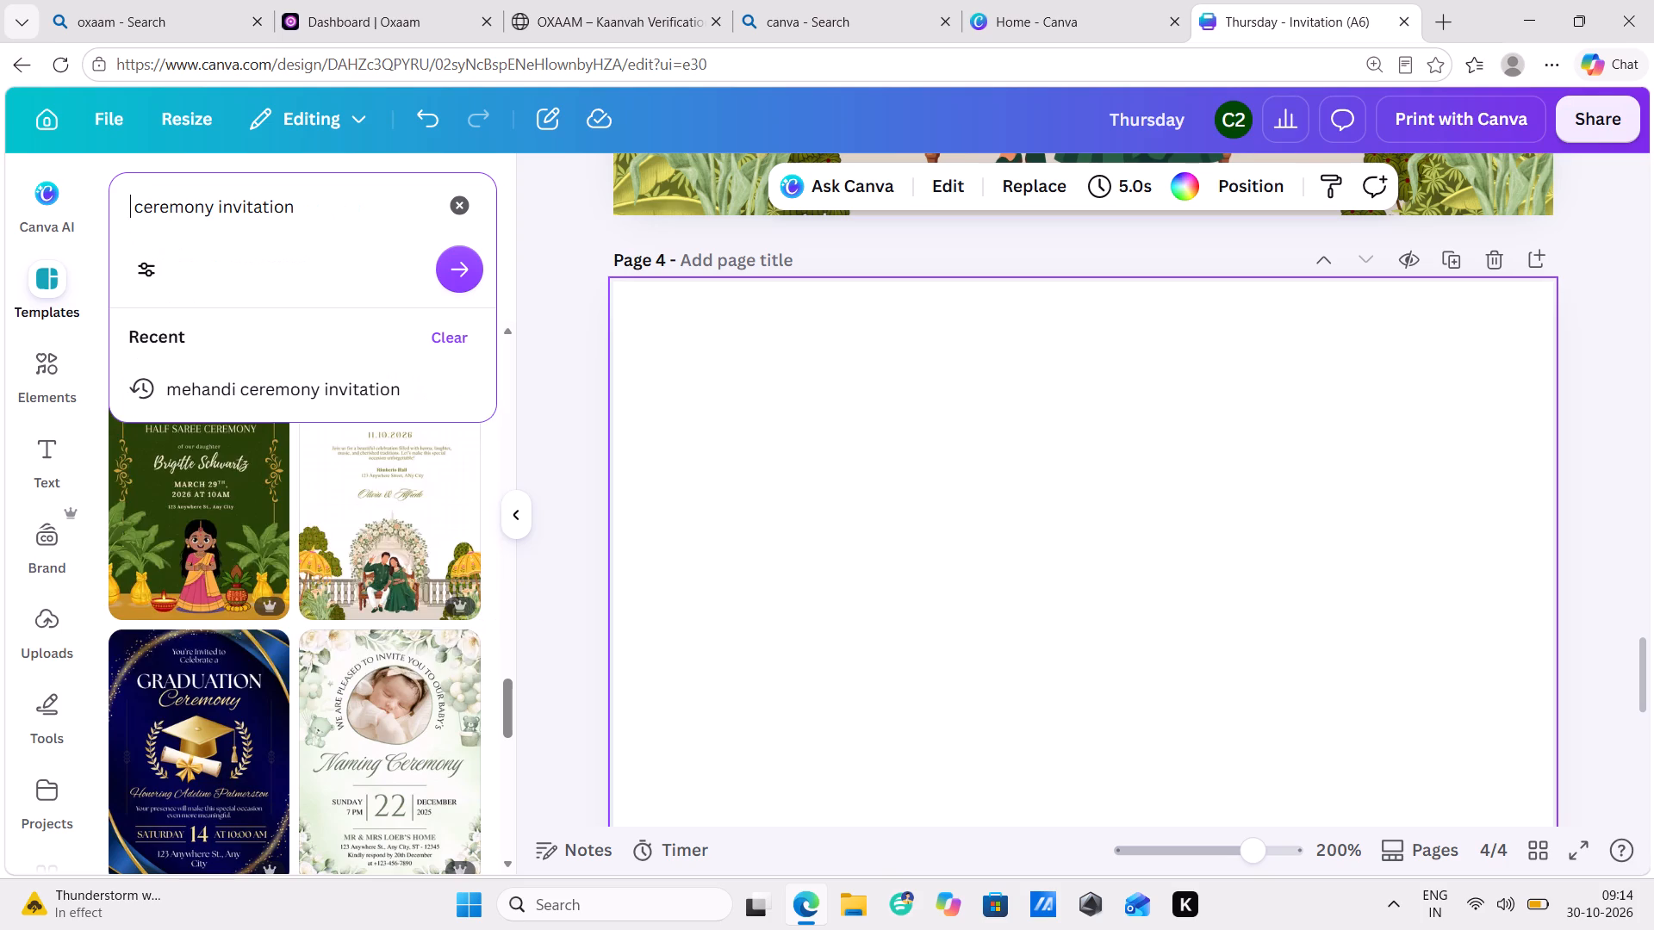
type("WE")
key("d")
key("d")
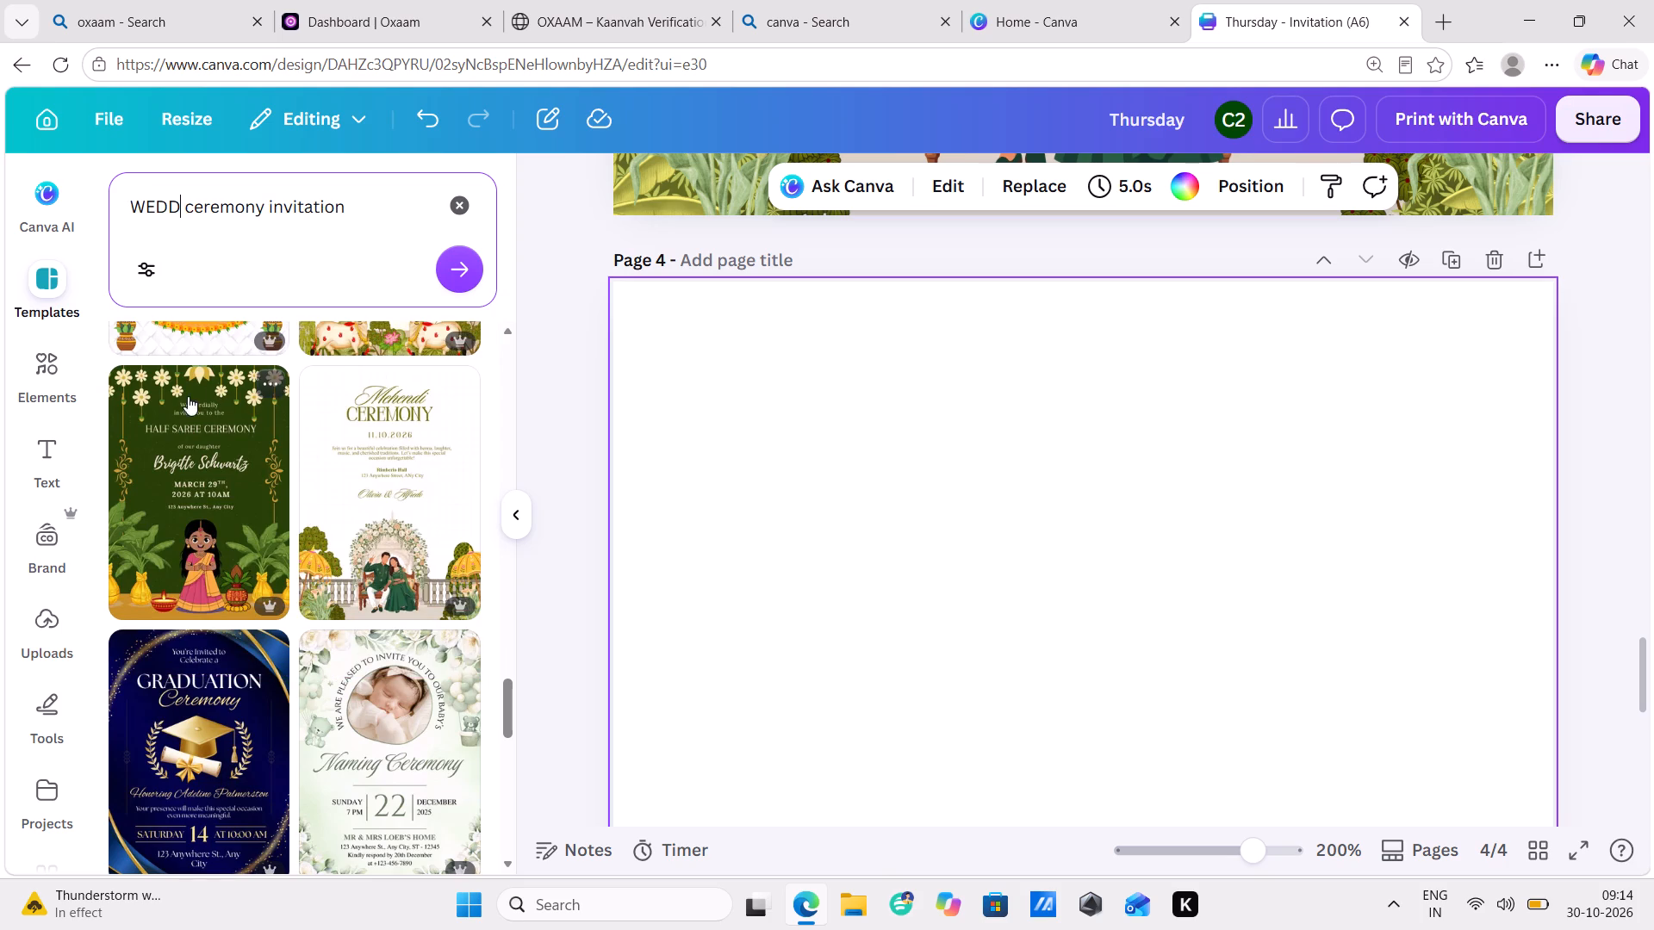
type("ING")
key("Return")
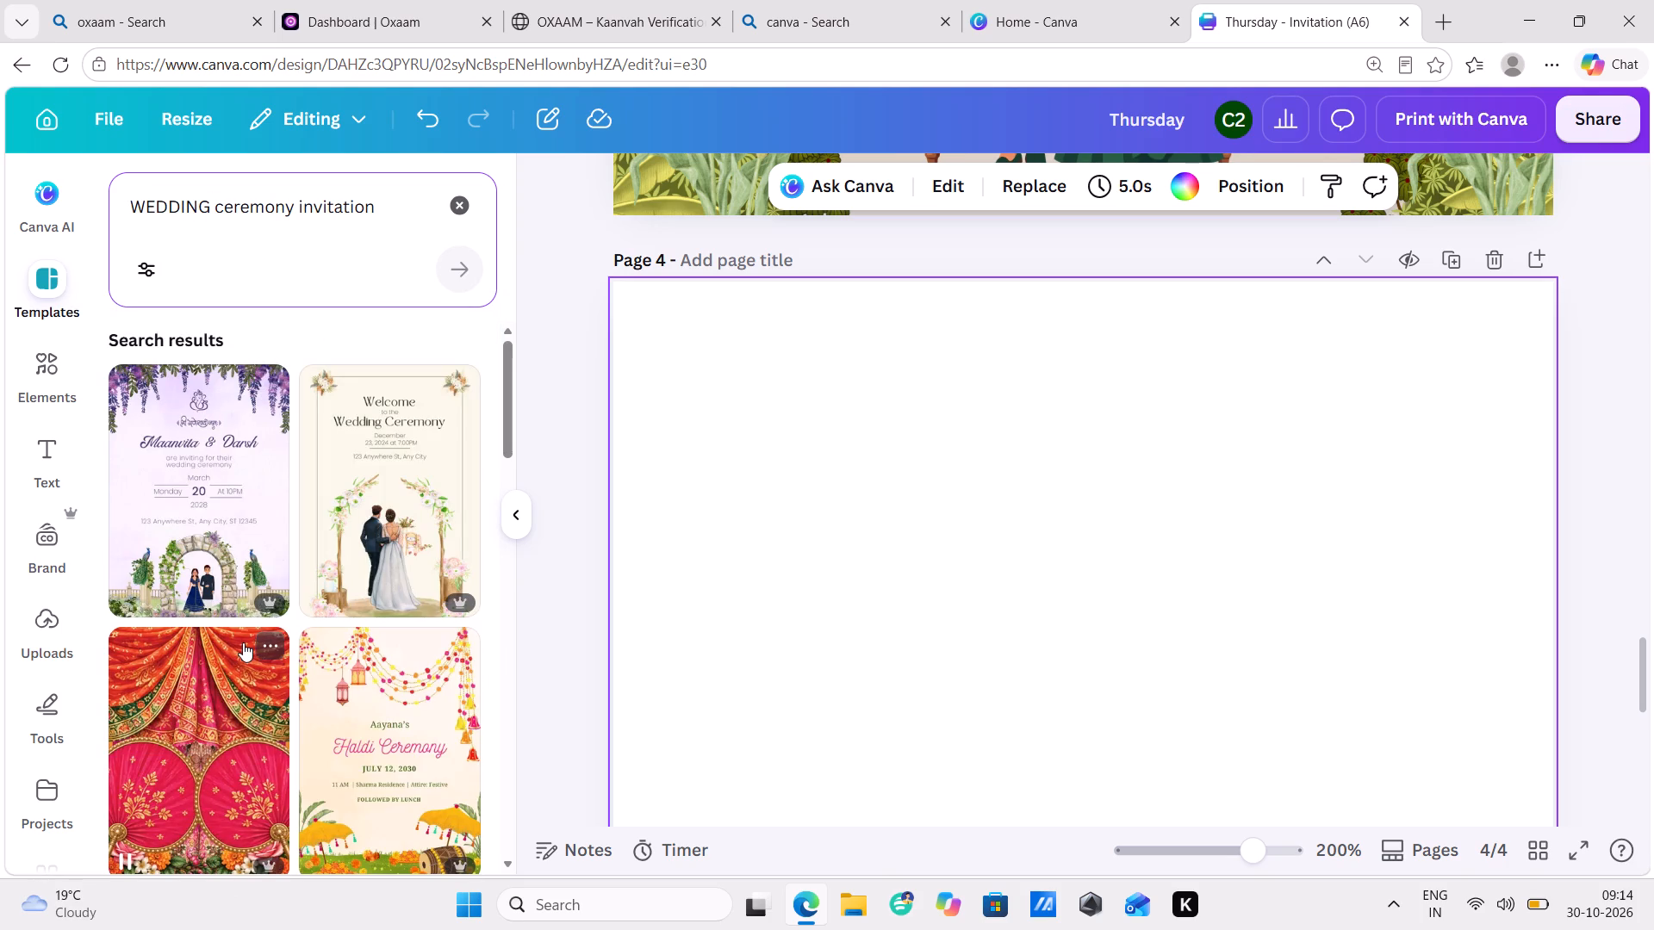
Browse the wedding ceremony invitation templates for a design for page 4, checking the details of the green Mehendi ceremony template.
scroll(188, 524, "down", 2)
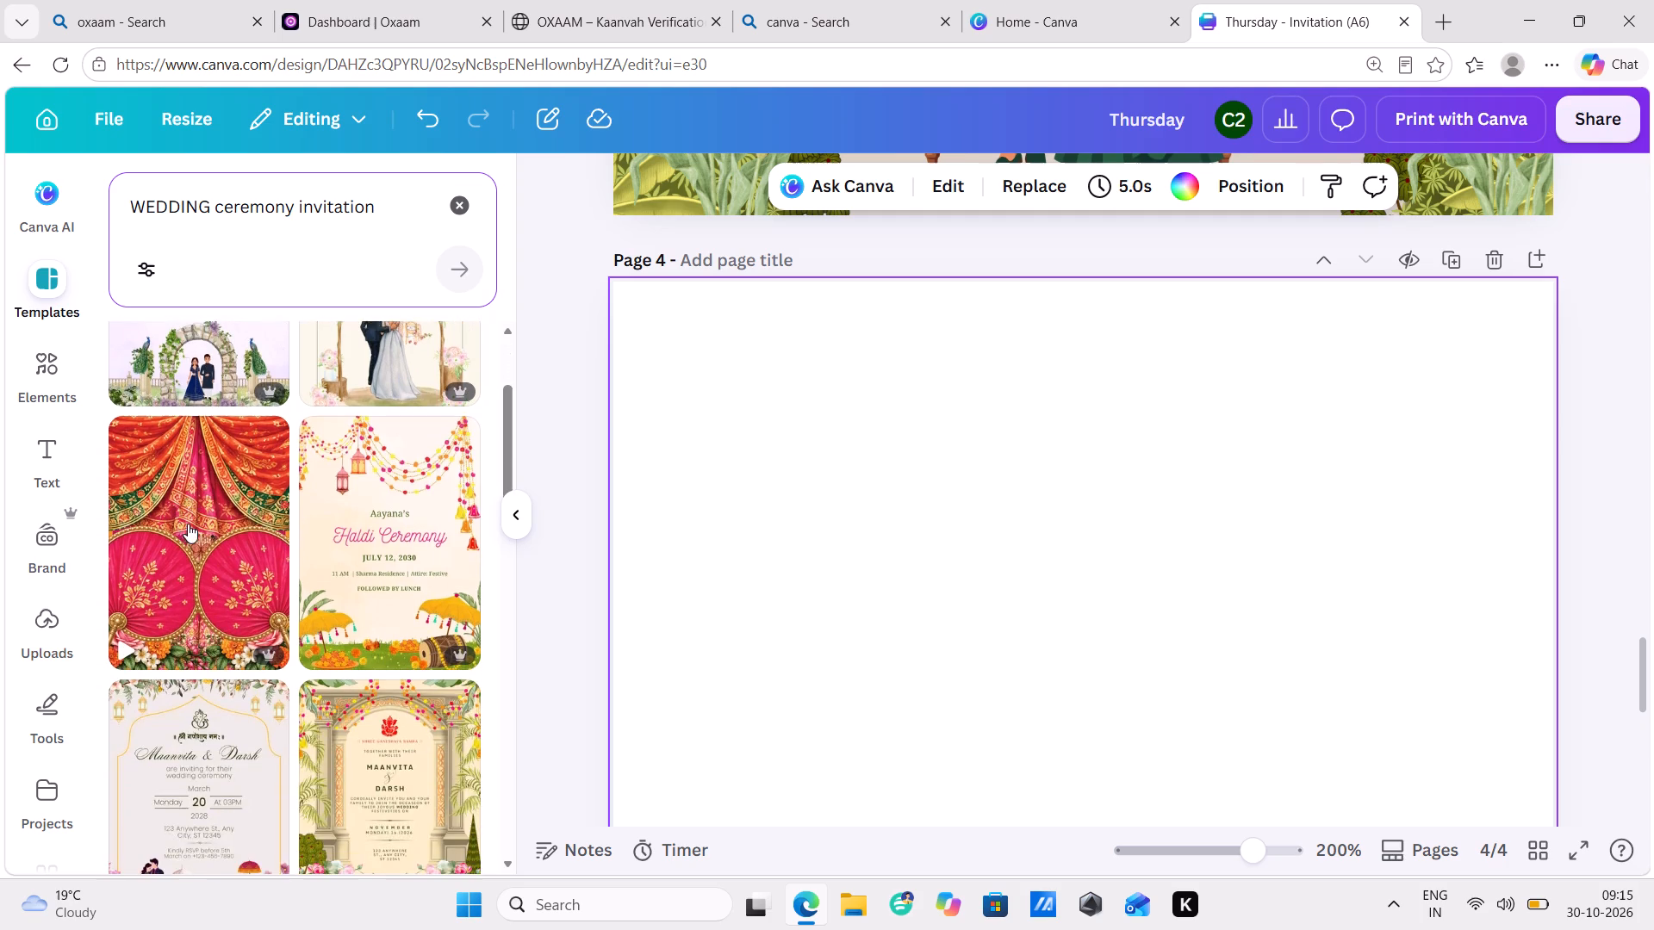
scroll(188, 524, "down", 3)
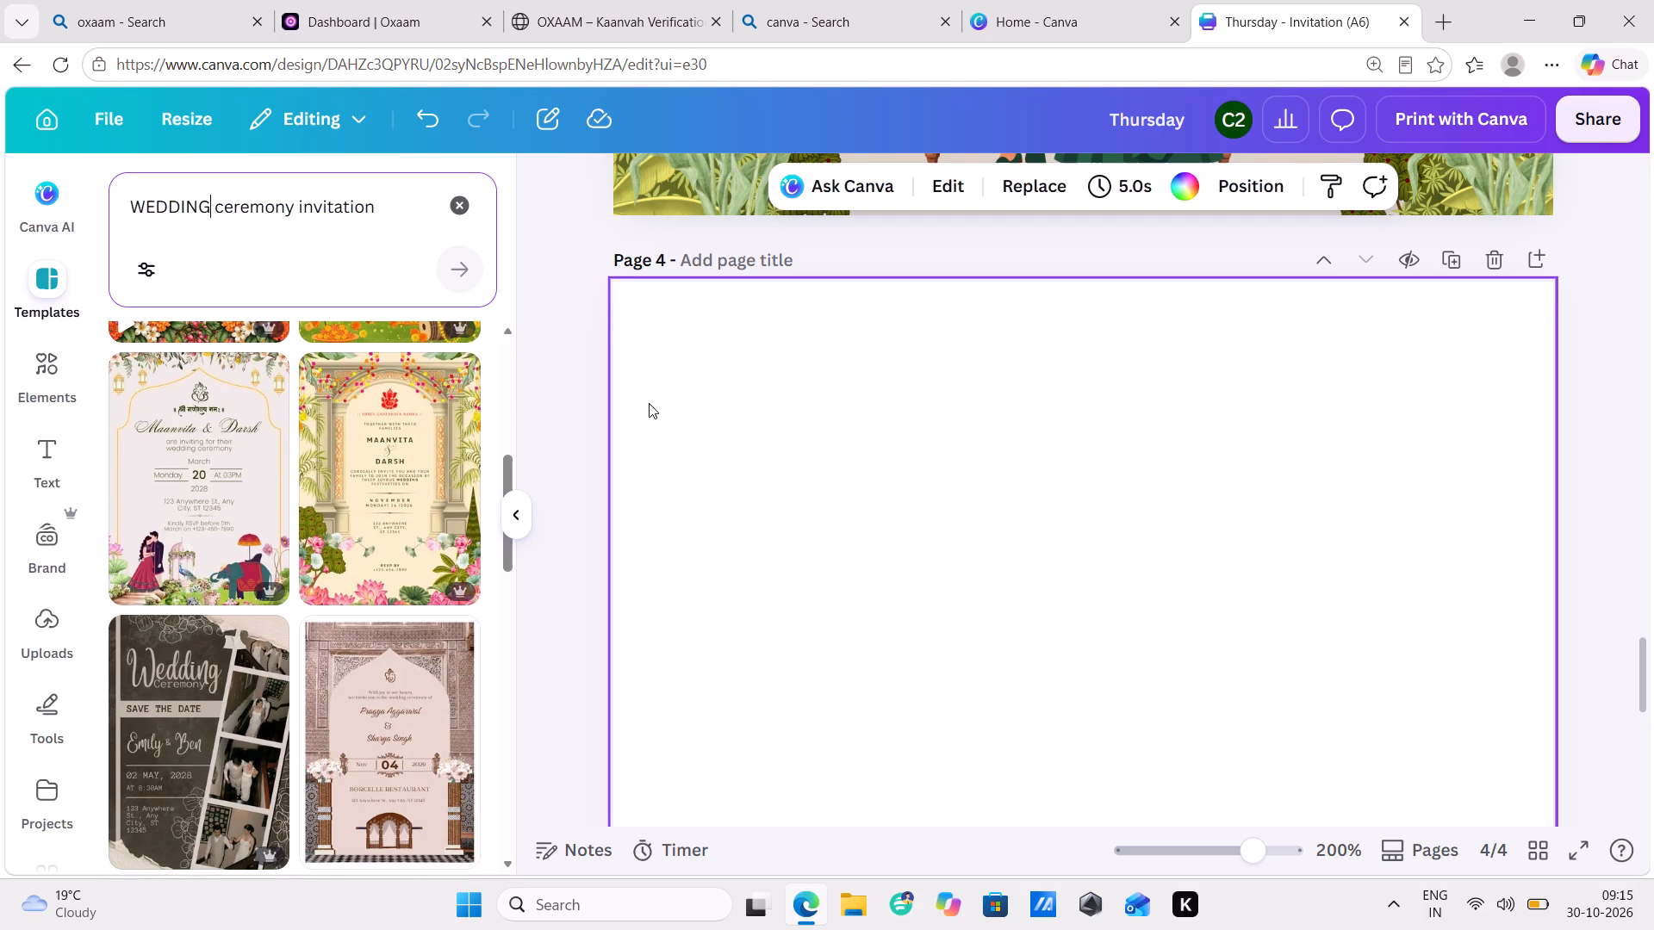
scroll(132, 541, "up", 1)
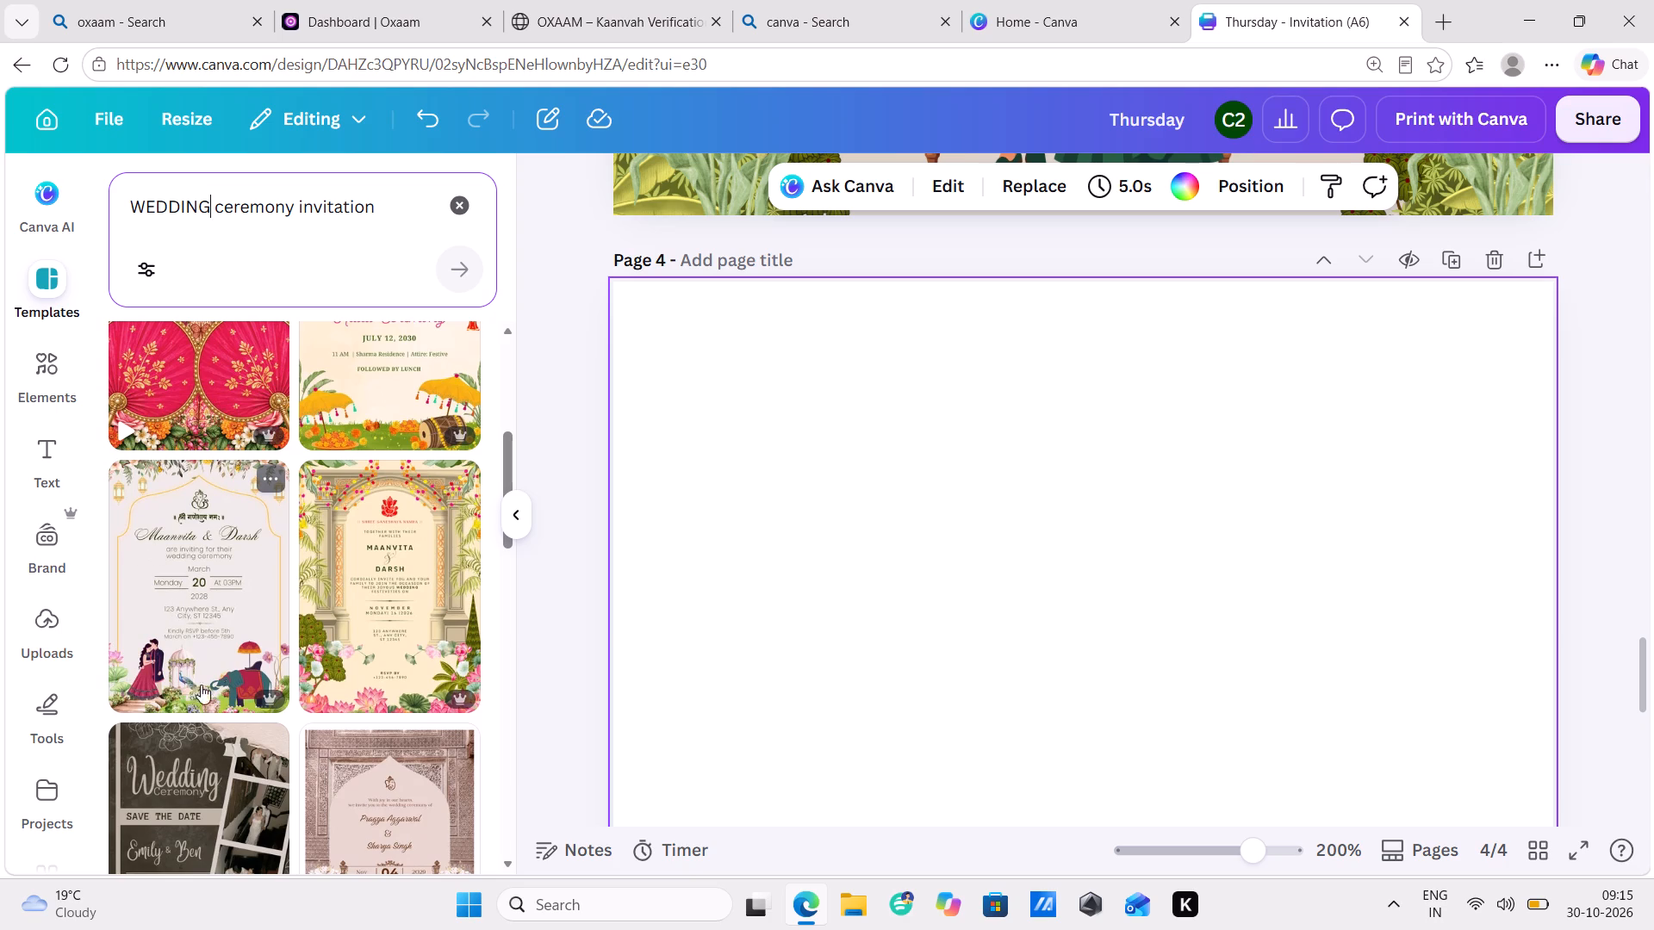
scroll(202, 705, "down", 5)
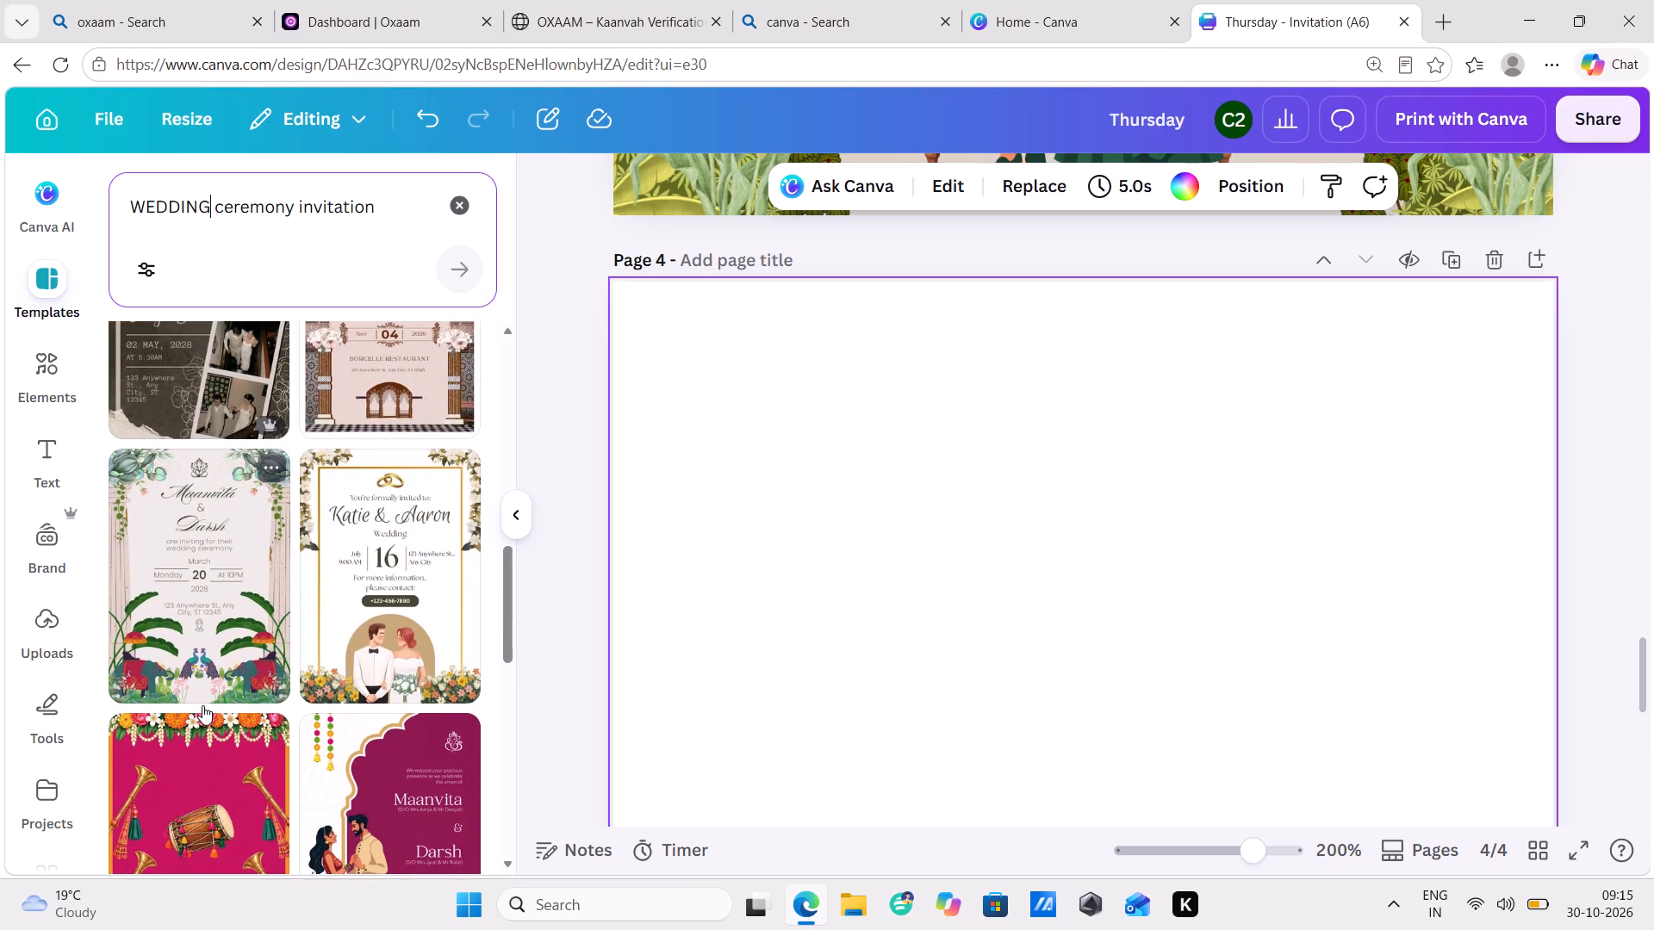
scroll(202, 705, "down", 3)
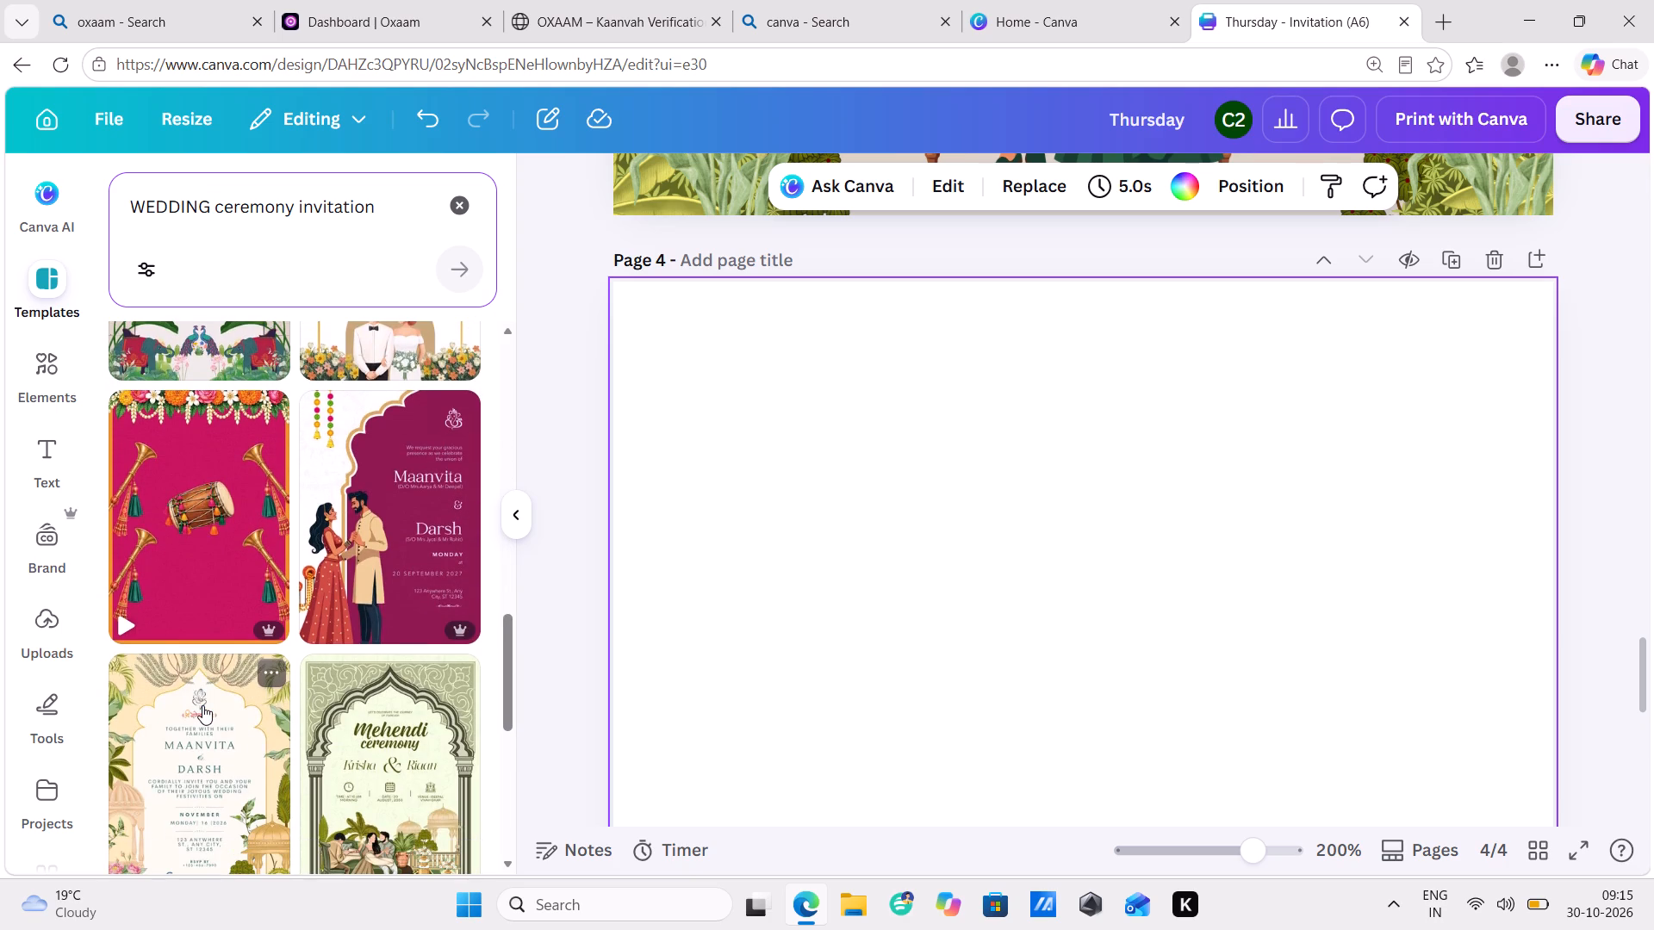
scroll(202, 705, "down", 2)
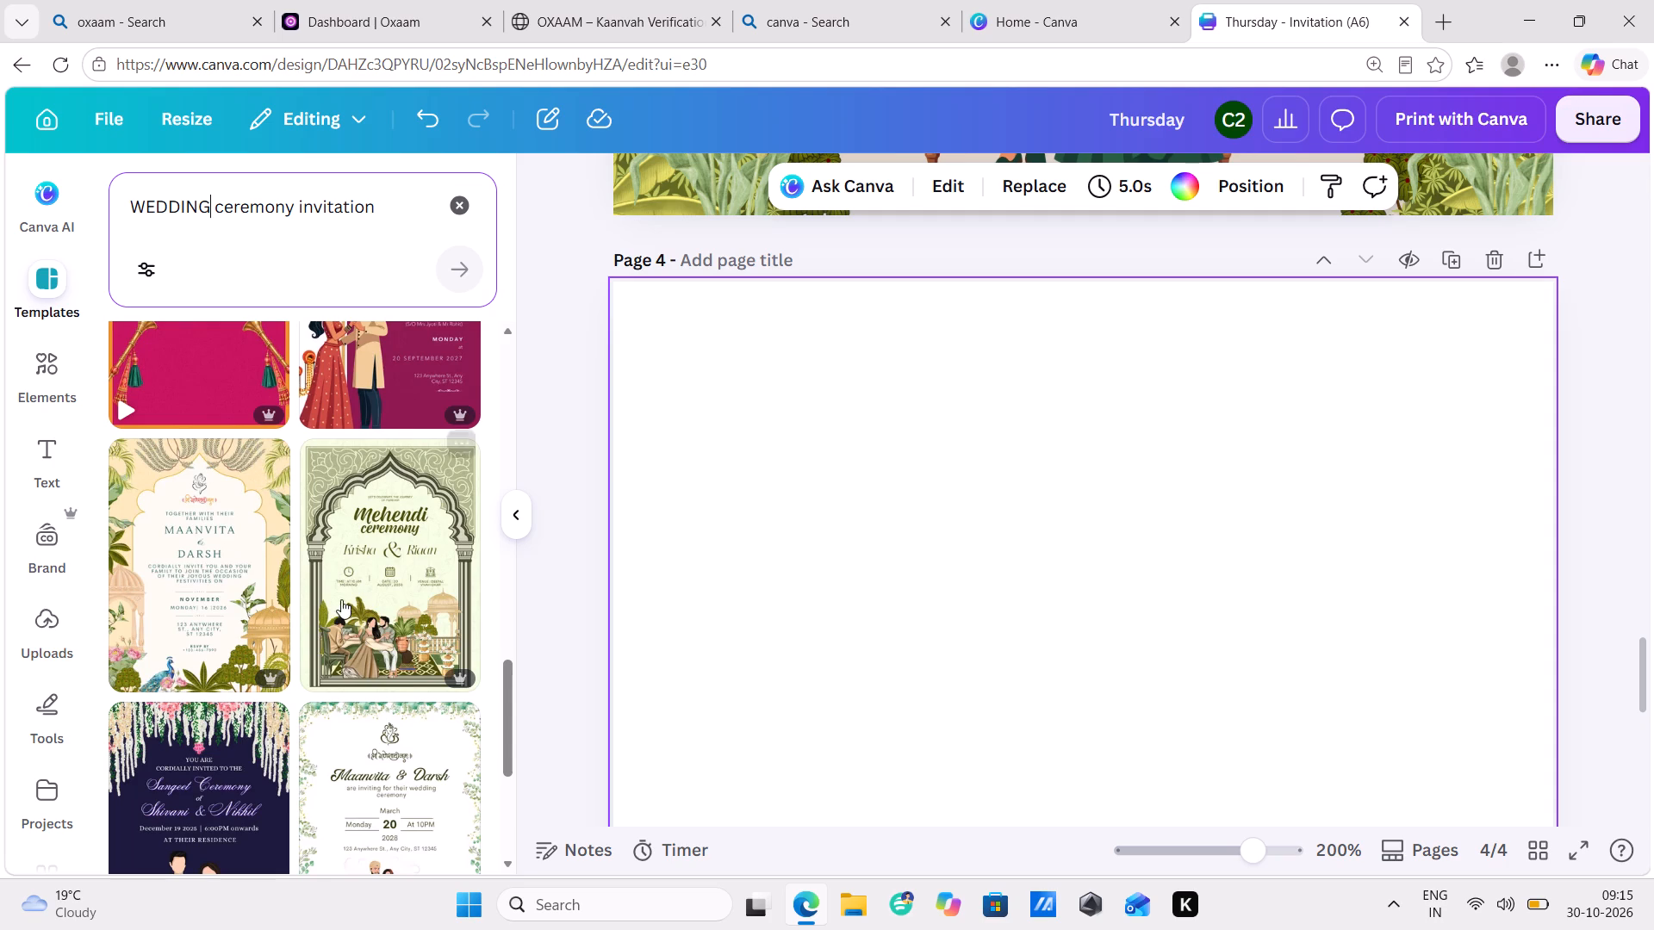
scroll(747, 555, "up", 4)
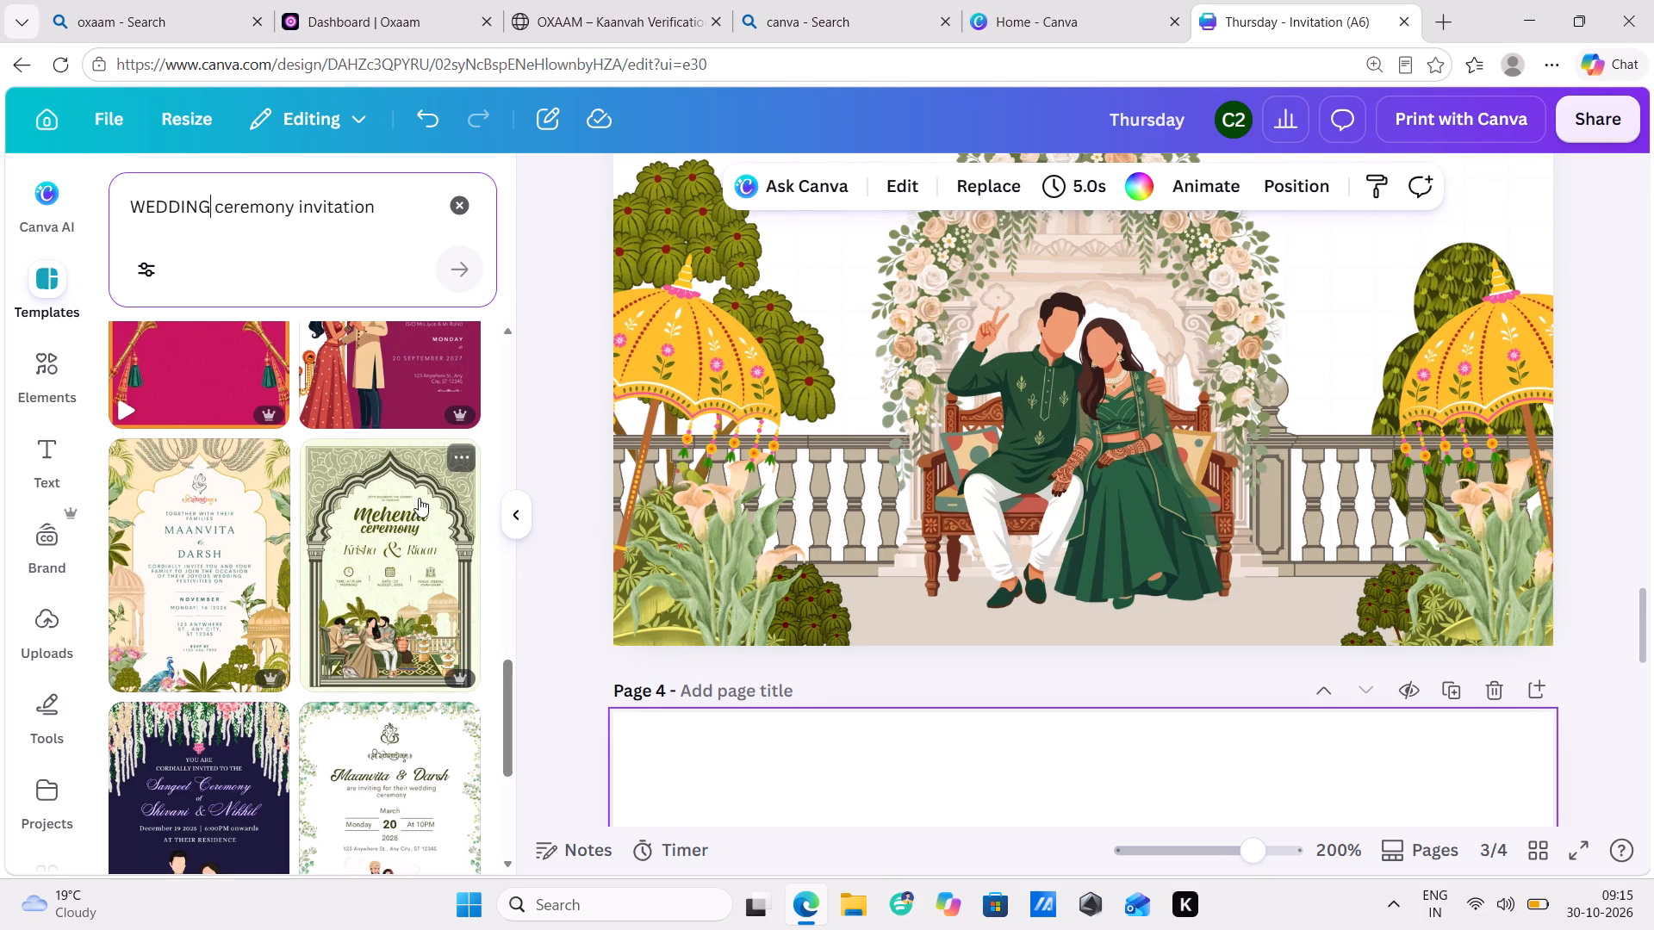
left_click(447, 454)
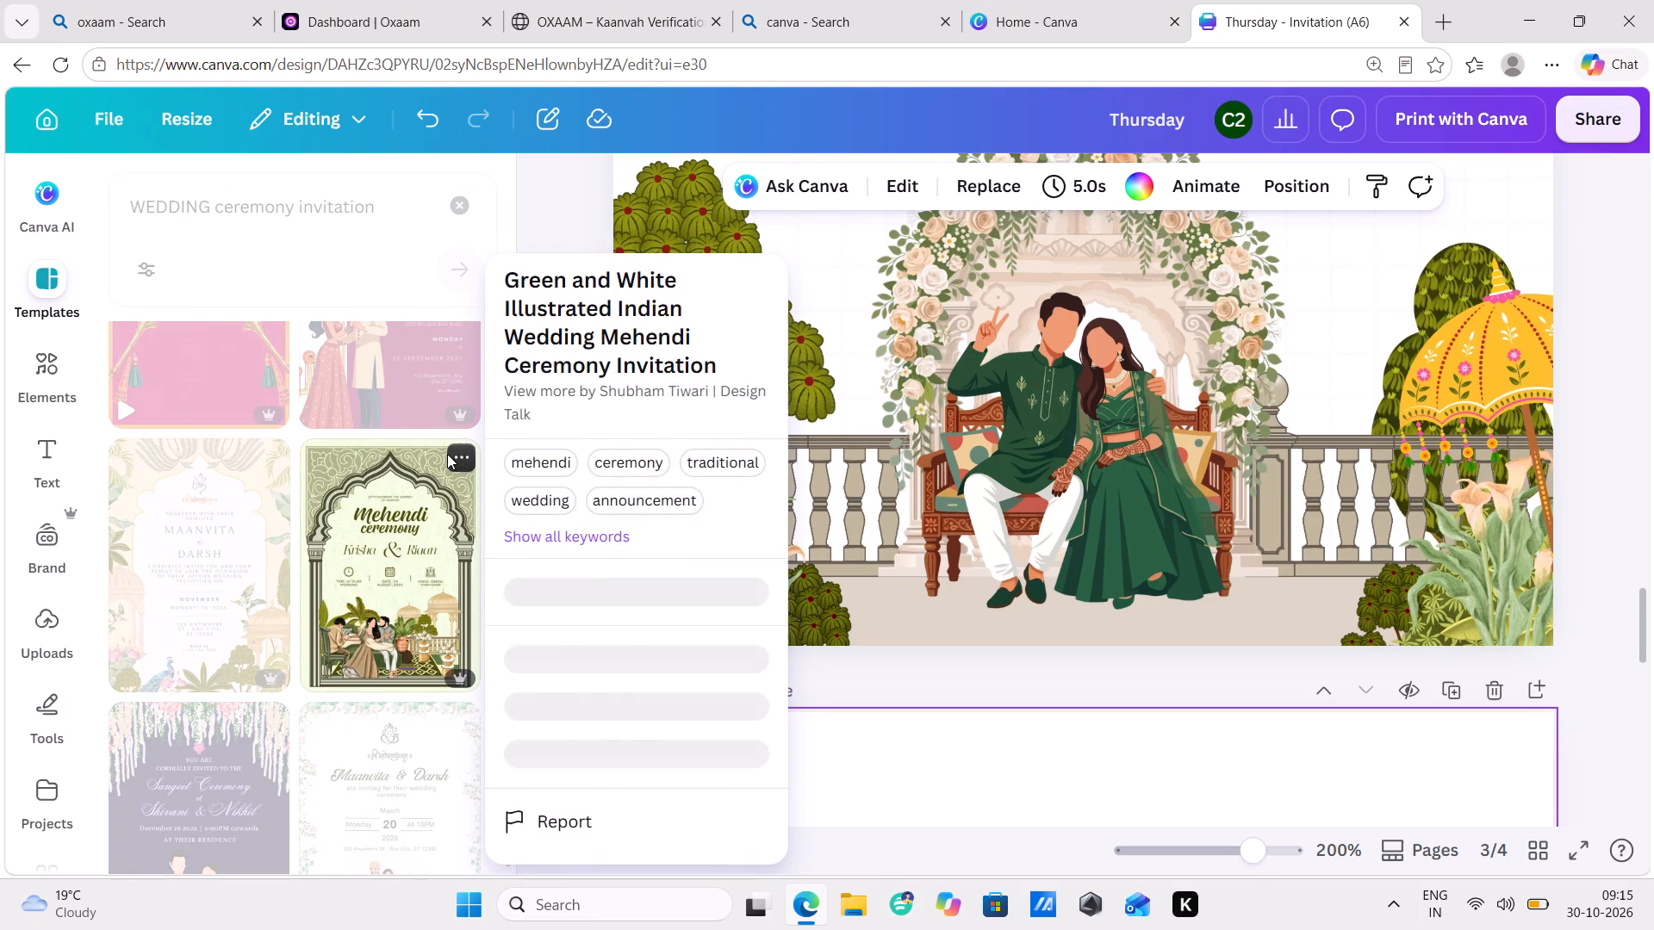
left_click(338, 542)
scroll(321, 710, "down", 2)
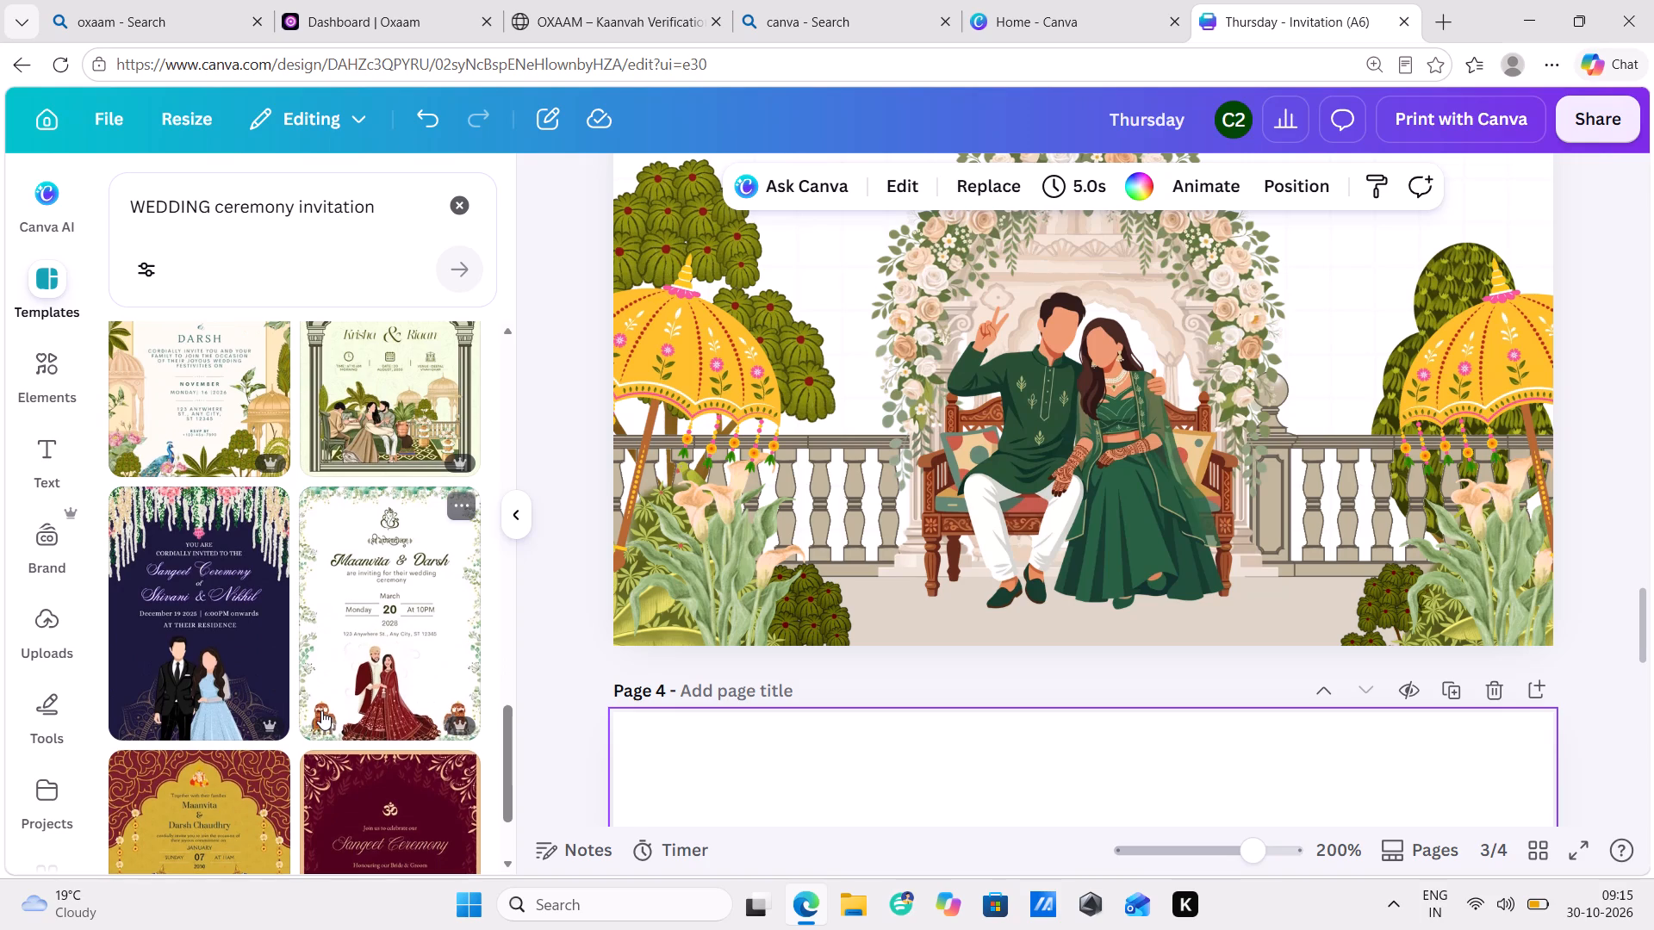
scroll(321, 710, "down", 3)
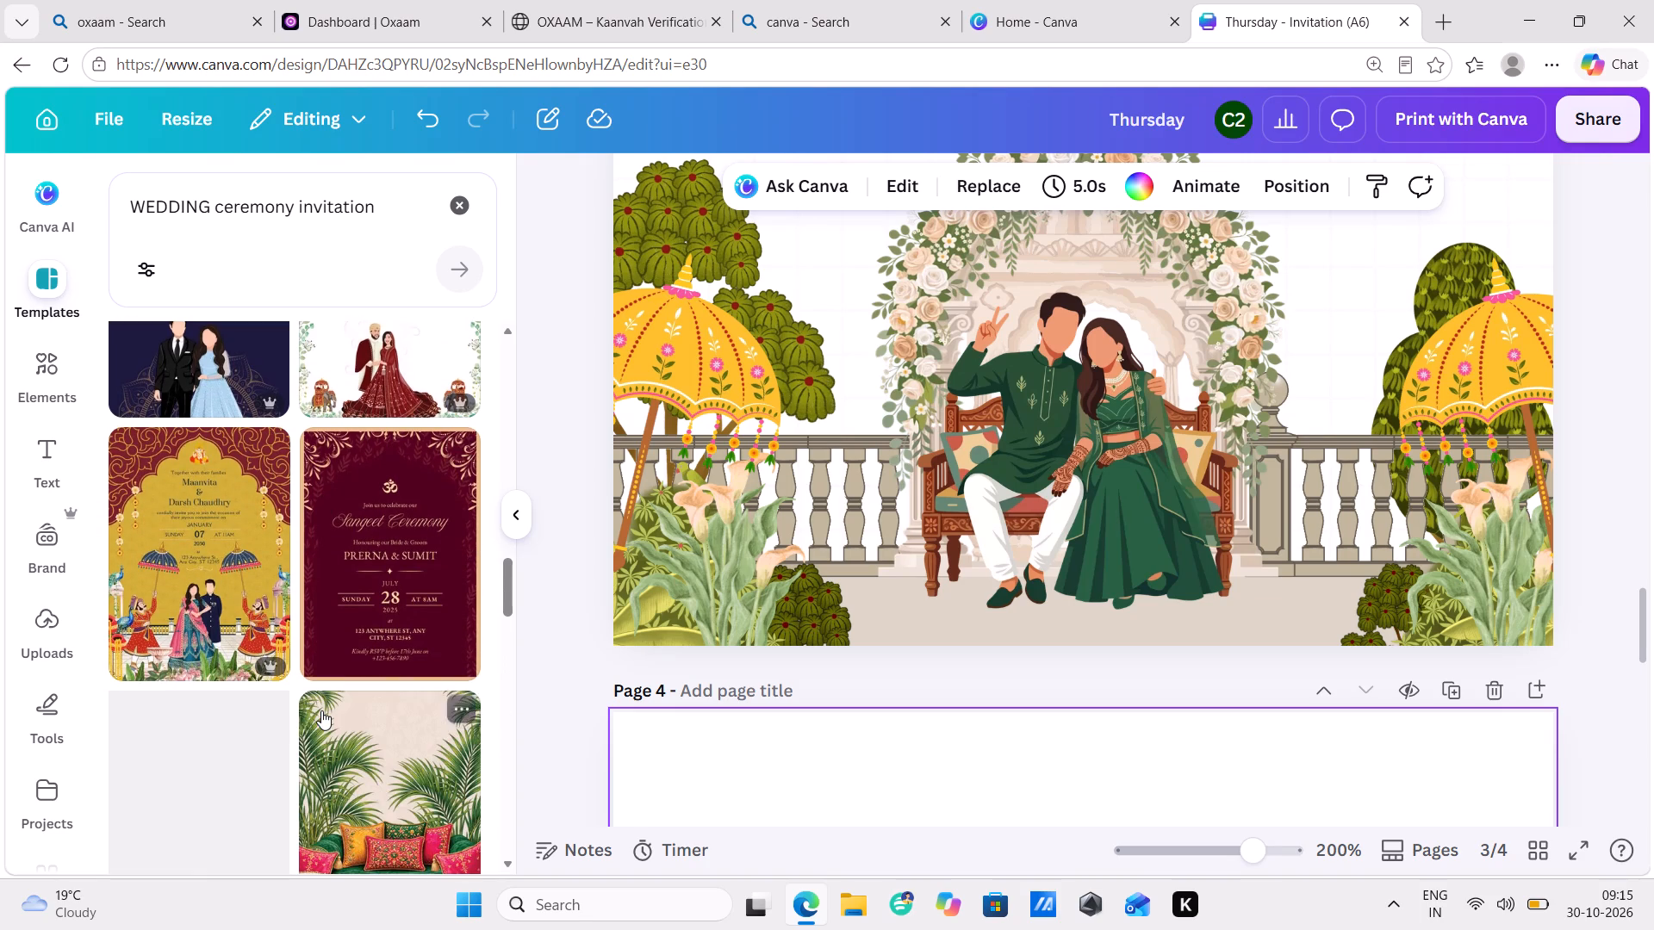
scroll(686, 549, "down", 1)
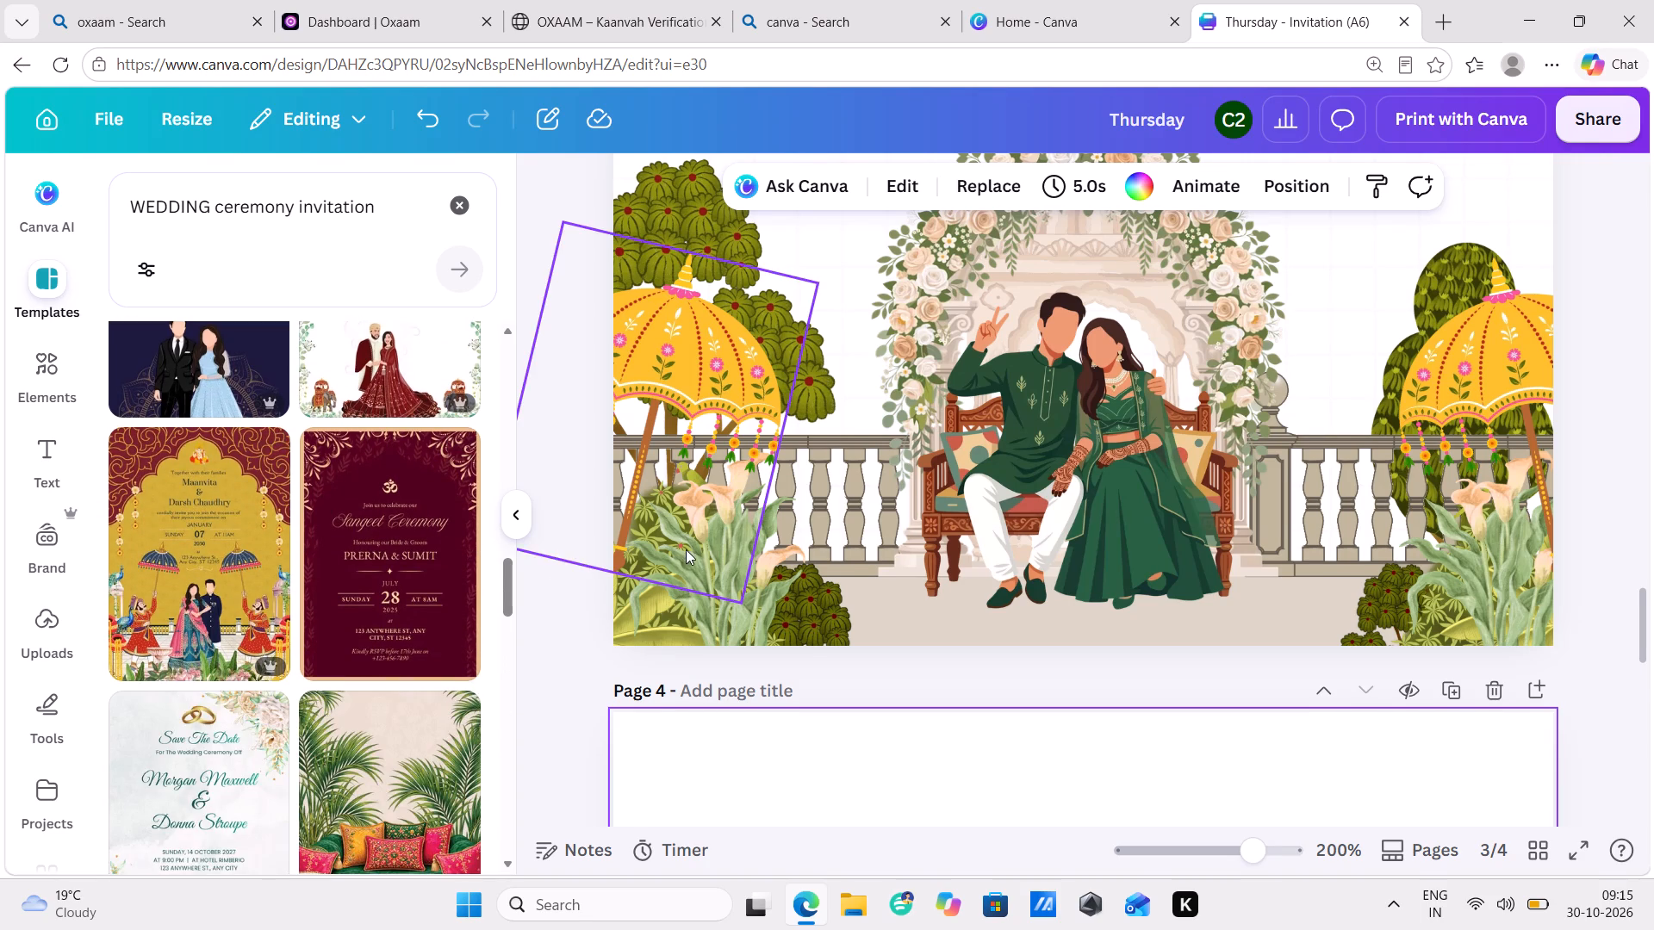
Review the save-the-date, Haldi and Mehendi pages at a smaller scale to compare their styles before choosing the wedding template.
scroll(686, 549, "down", 2)
scroll(686, 549, "up", 9)
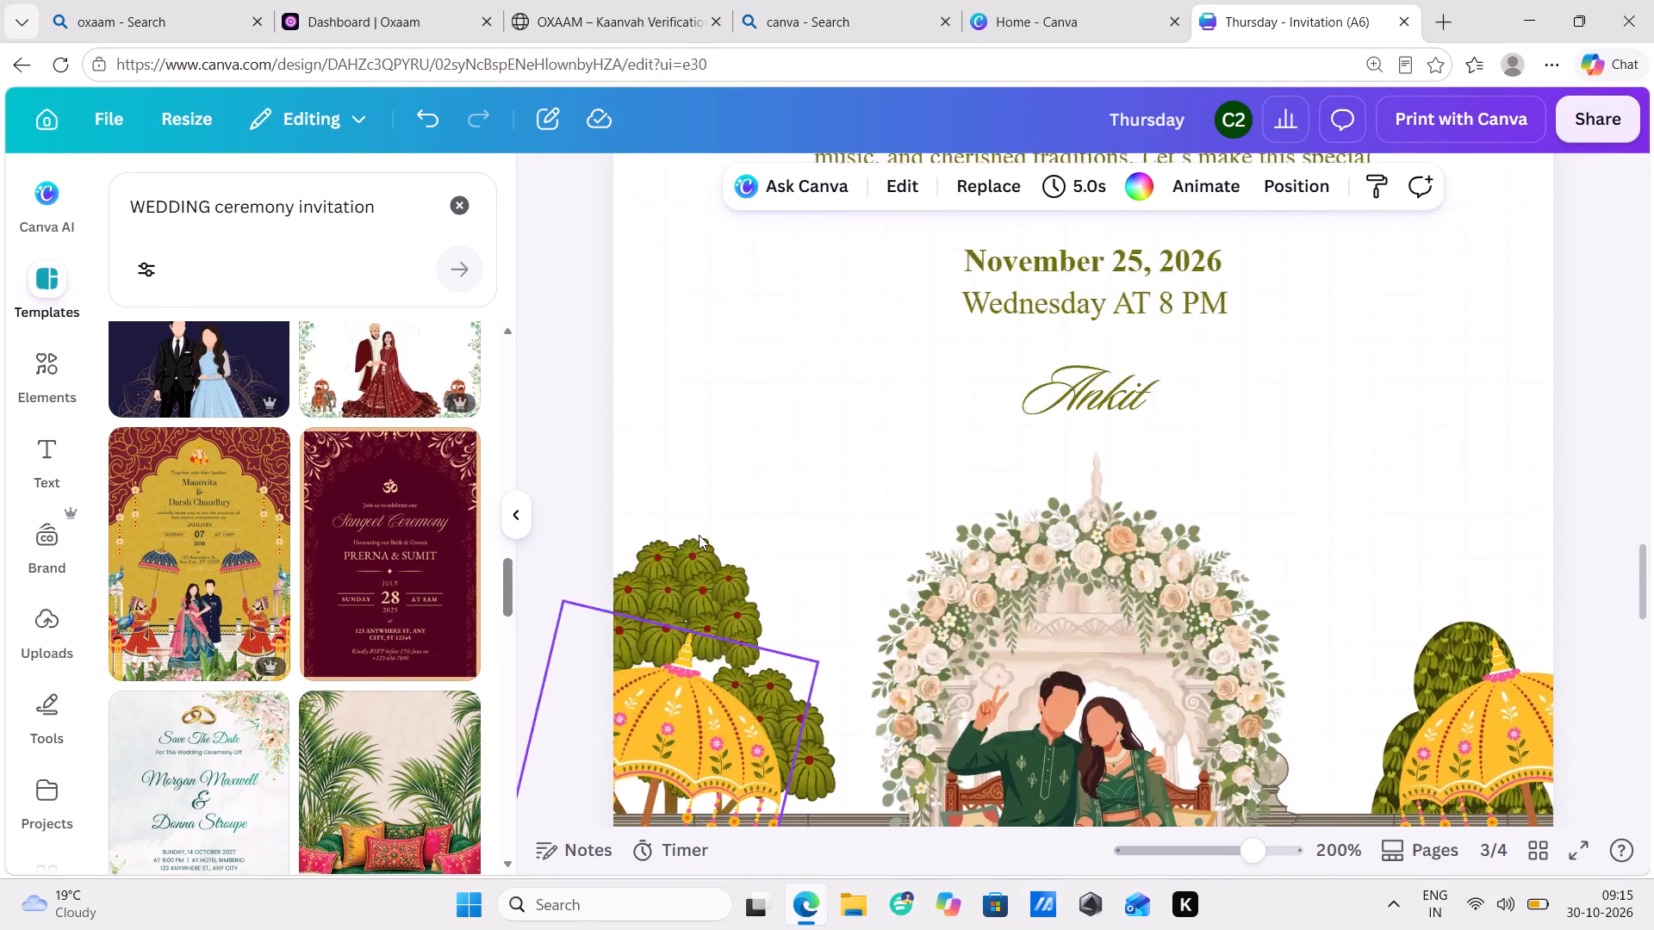
scroll(934, 464, "up", 4)
scroll(942, 470, "down", 3)
key("ctrl+minus")
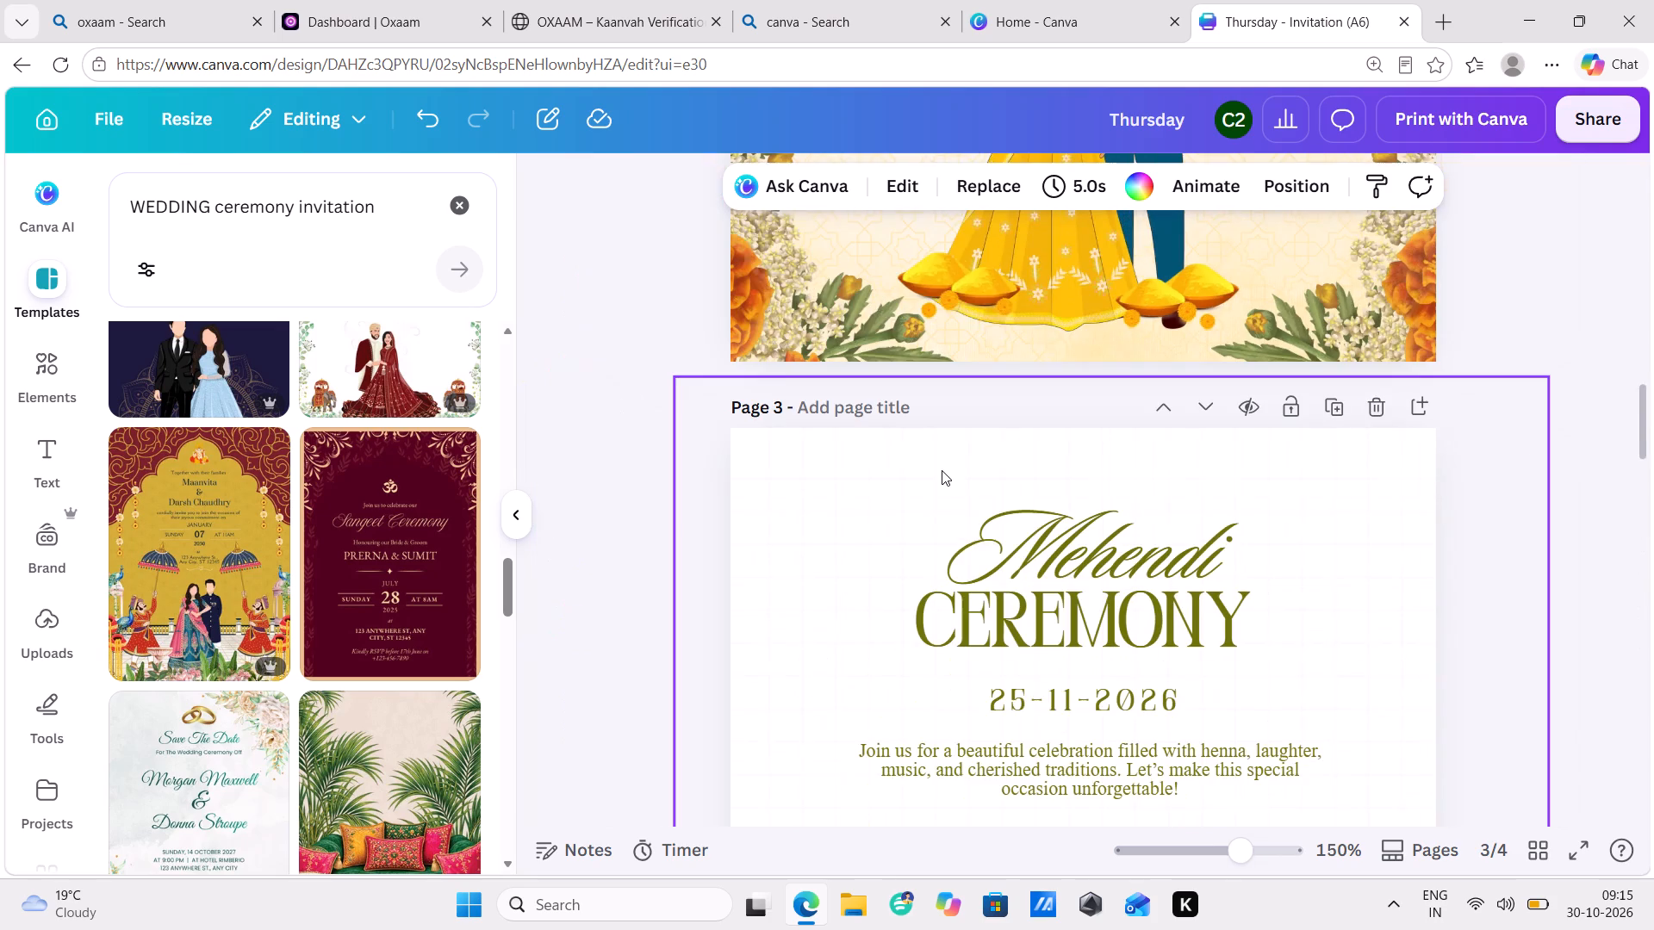
key("ctrl+minus")
key("ctrl+minus")
scroll(1098, 487, "up", 10)
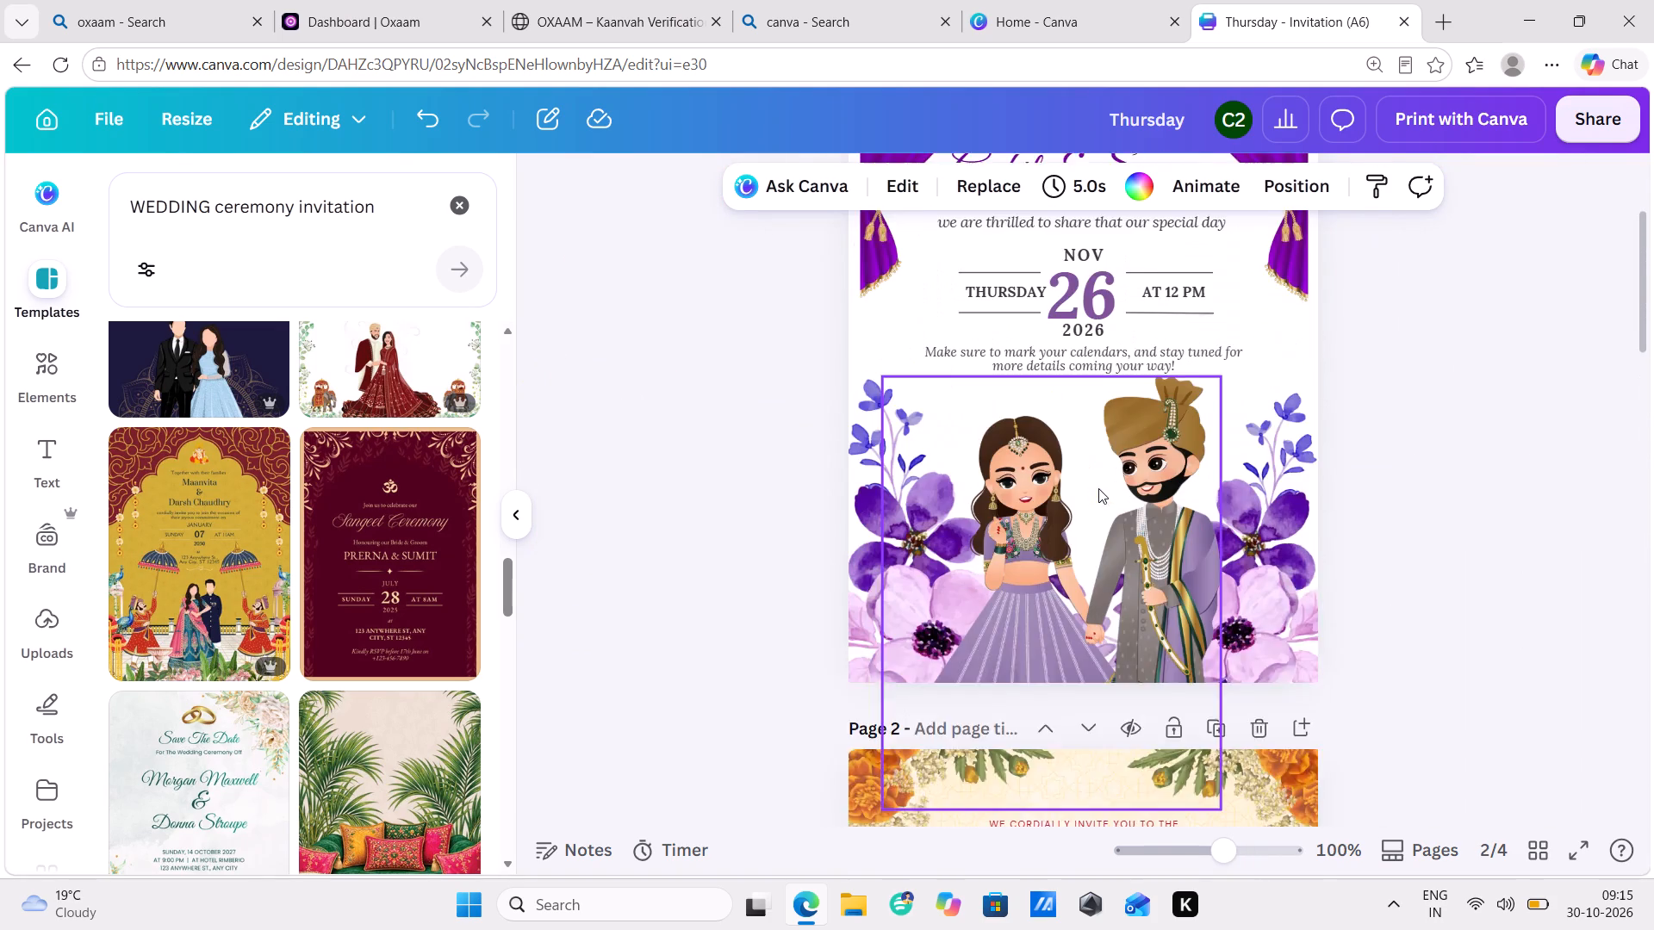
scroll(1098, 488, "down", 8)
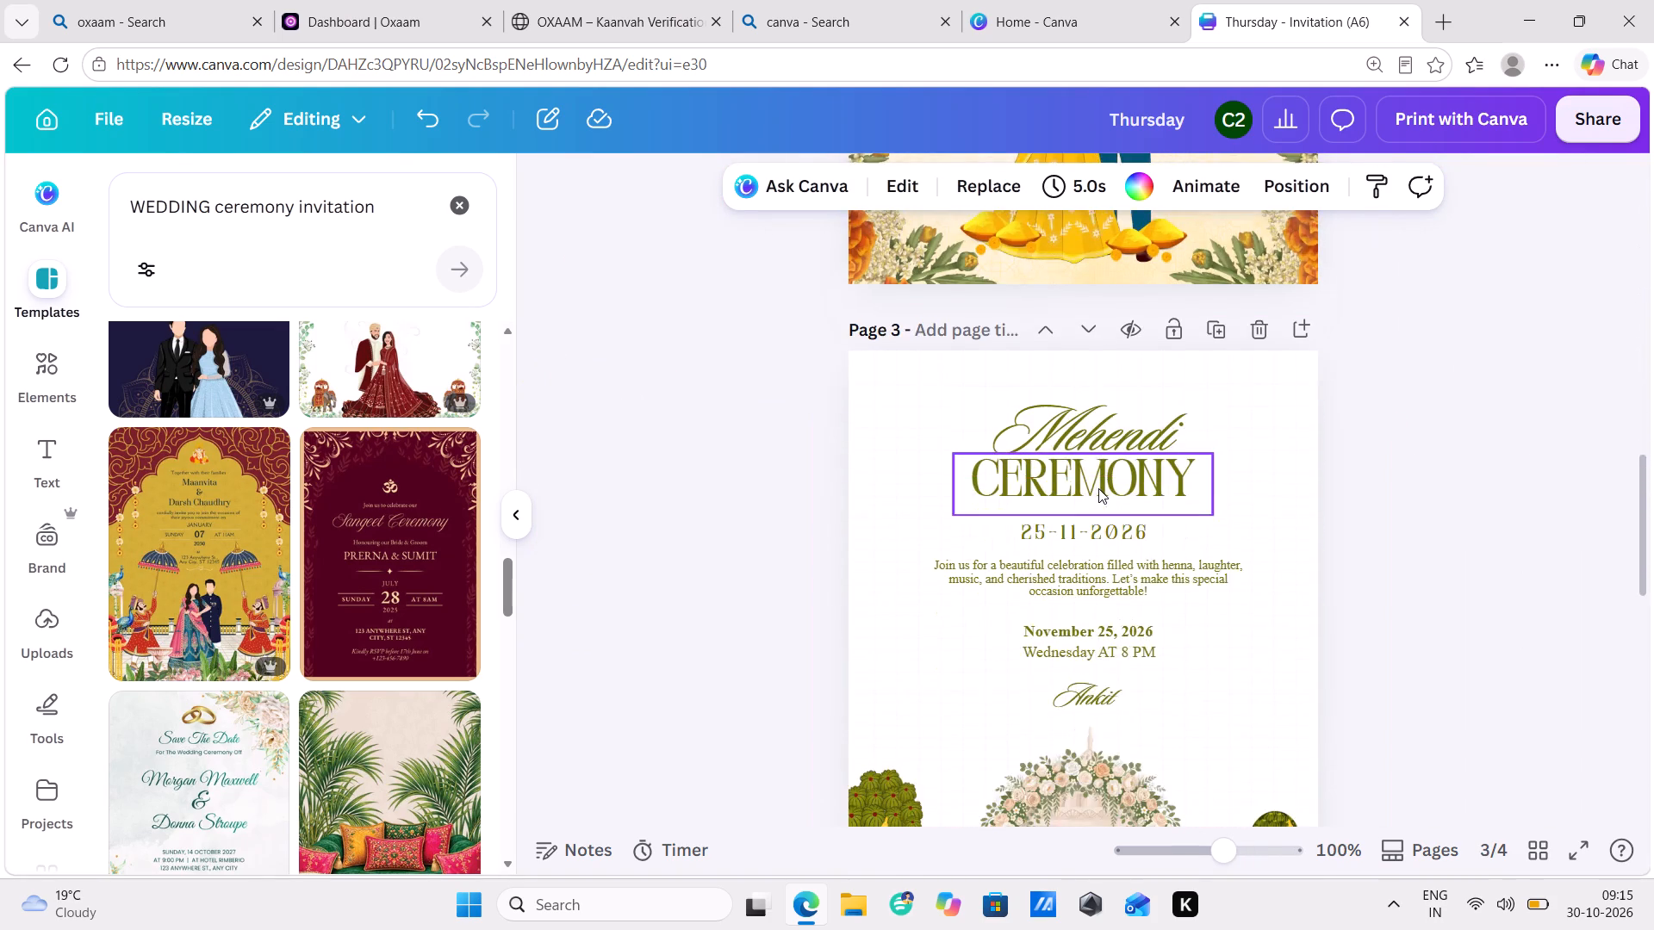
scroll(1098, 488, "down", 3)
Browse further through the wedding ceremony invitation templates to compare designs for the blank fourth page.
scroll(145, 672, "down", 3)
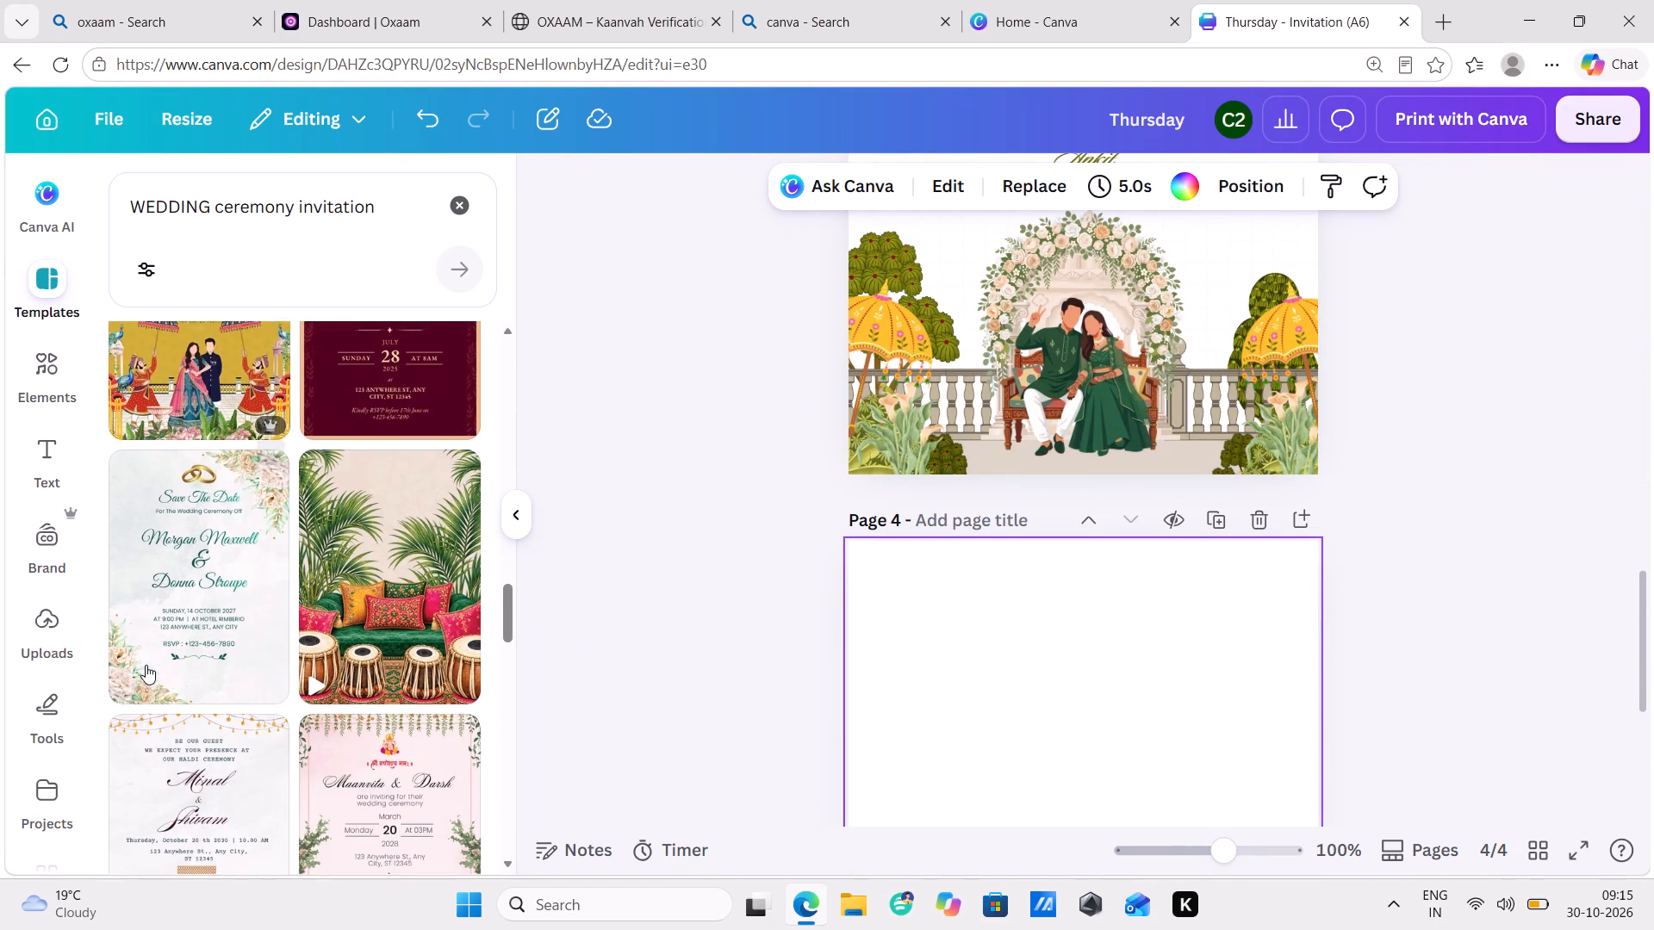
scroll(162, 624, "down", 2)
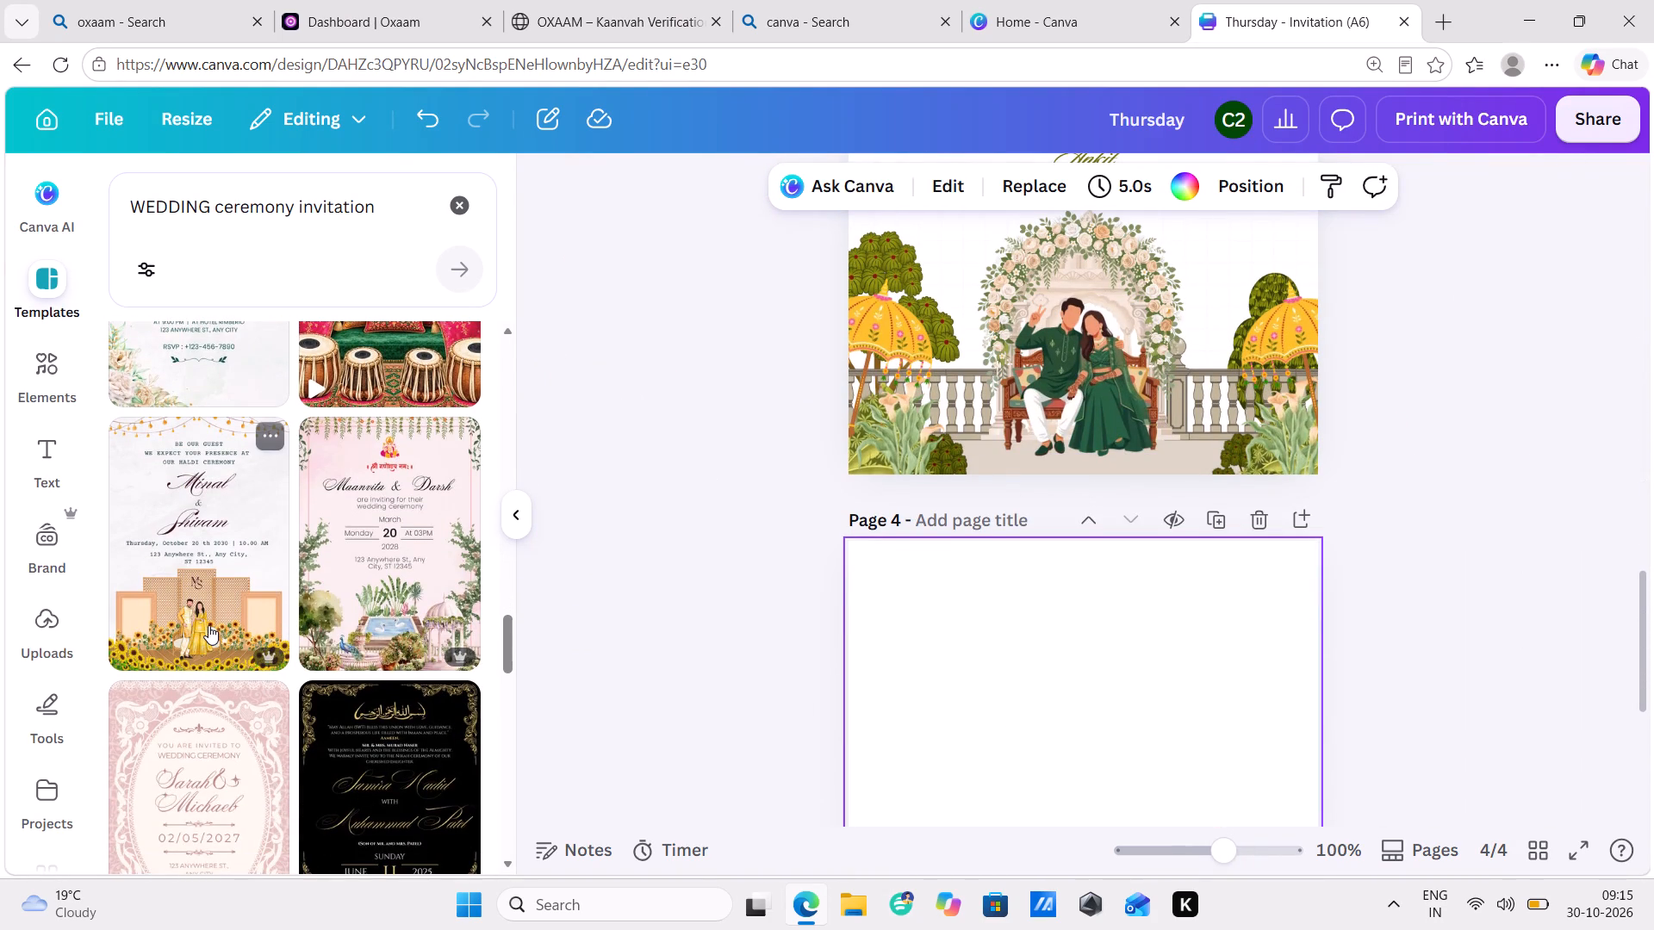
scroll(208, 625, "down", 9)
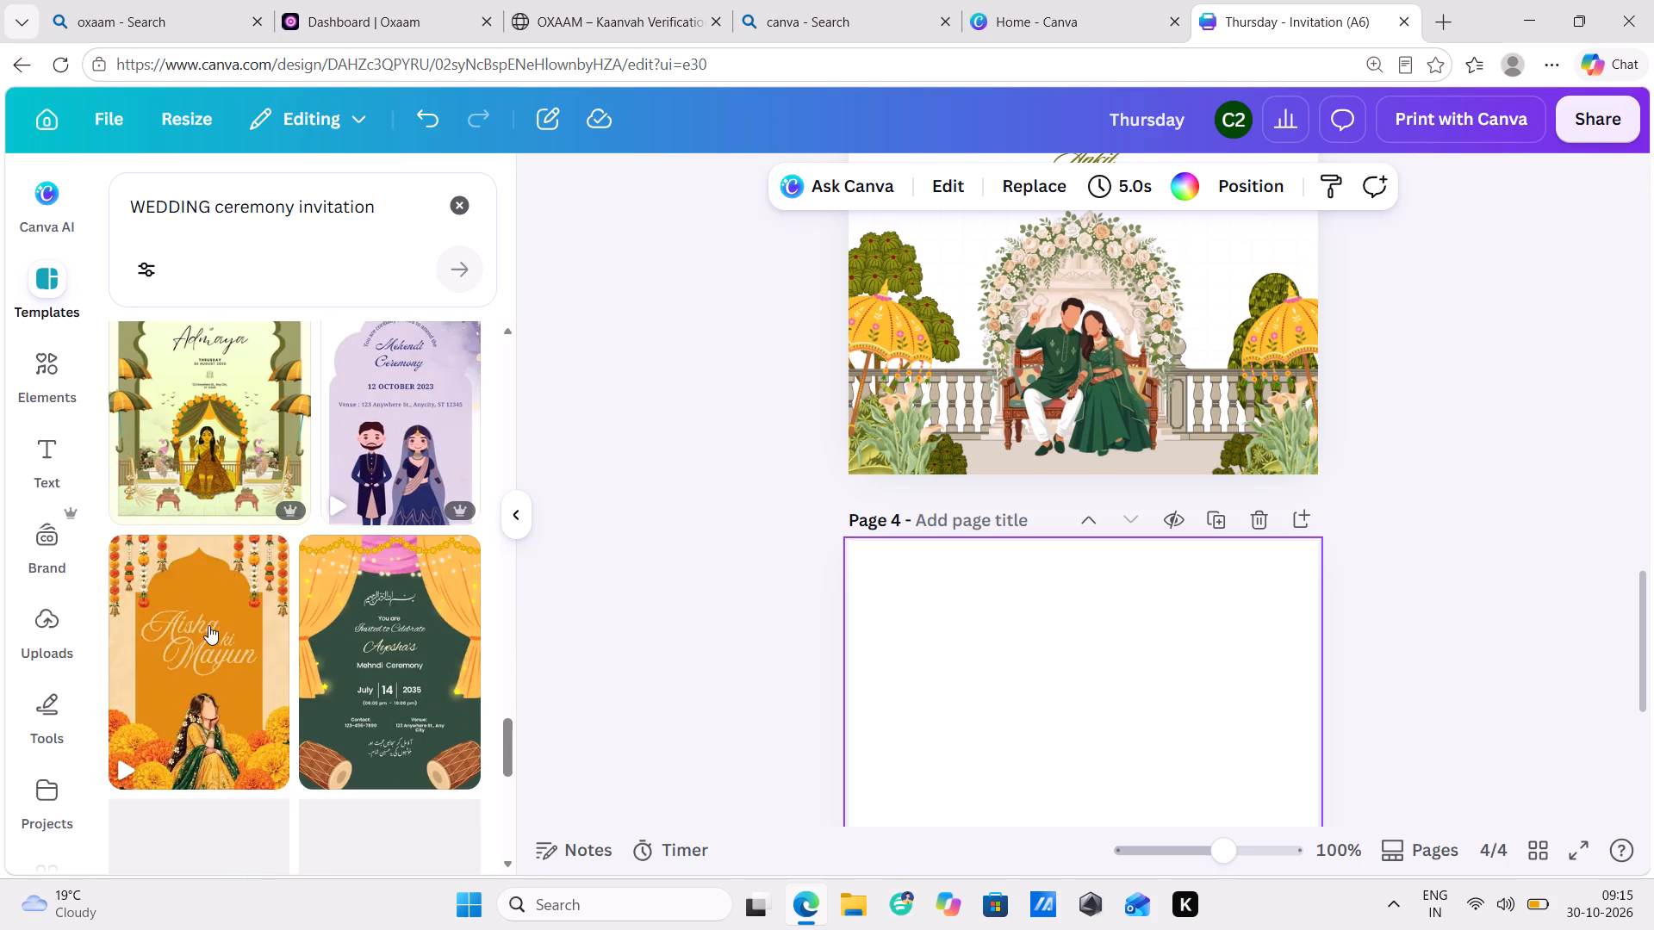
scroll(208, 625, "up", 2)
scroll(208, 625, "down", 4)
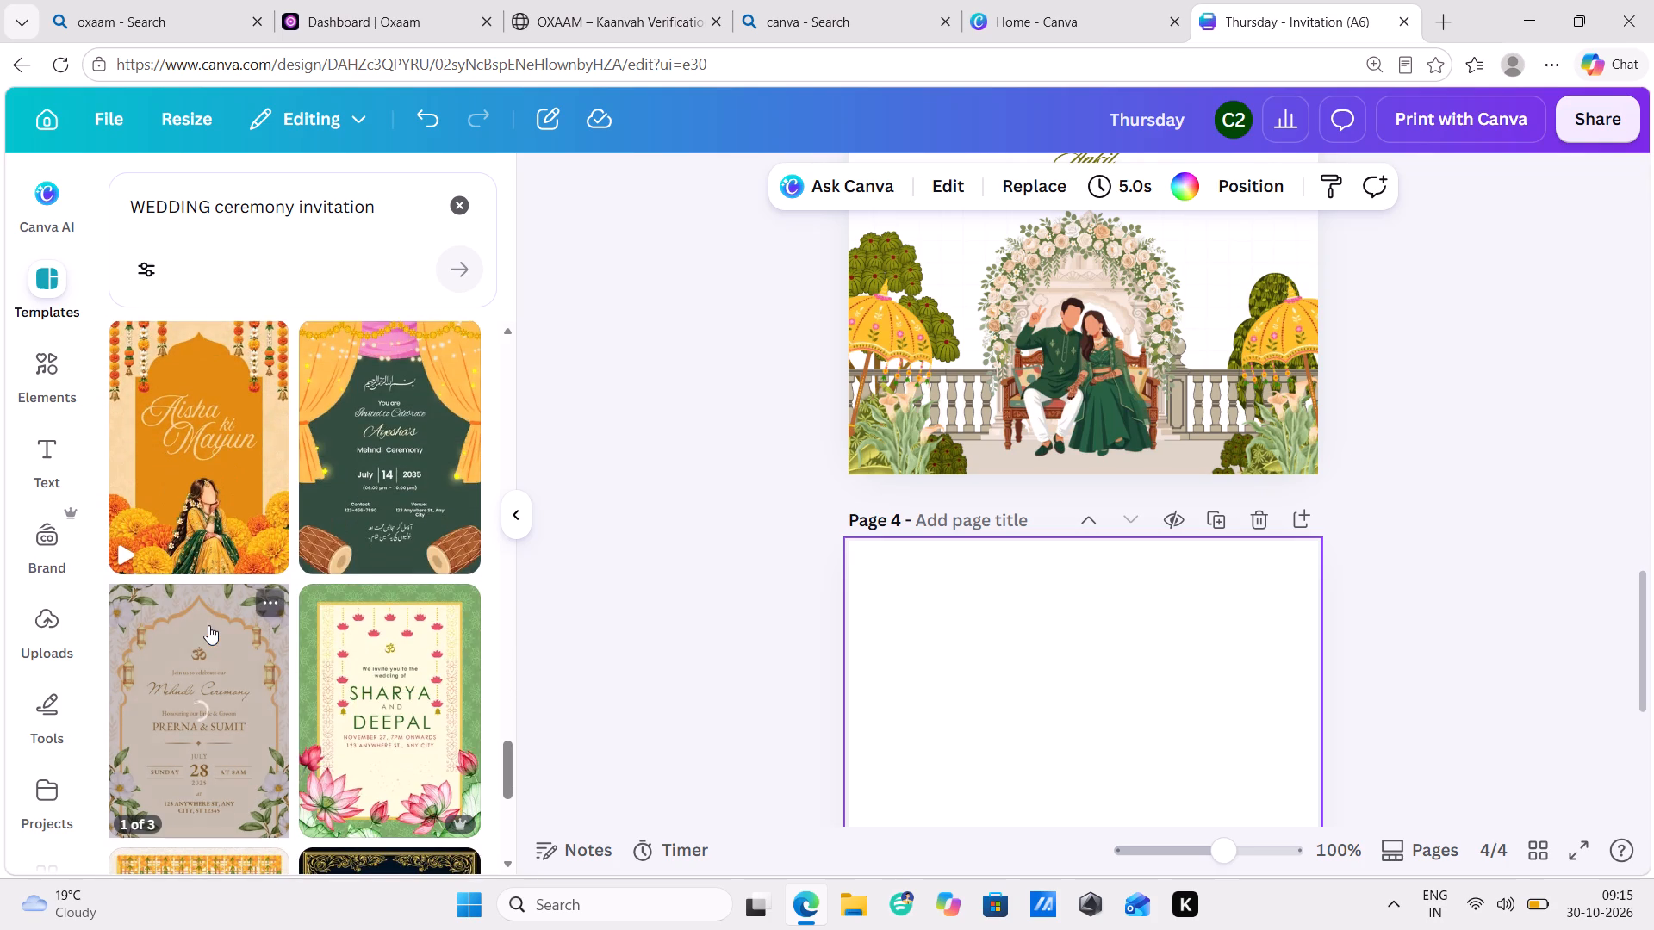
scroll(208, 625, "down", 5)
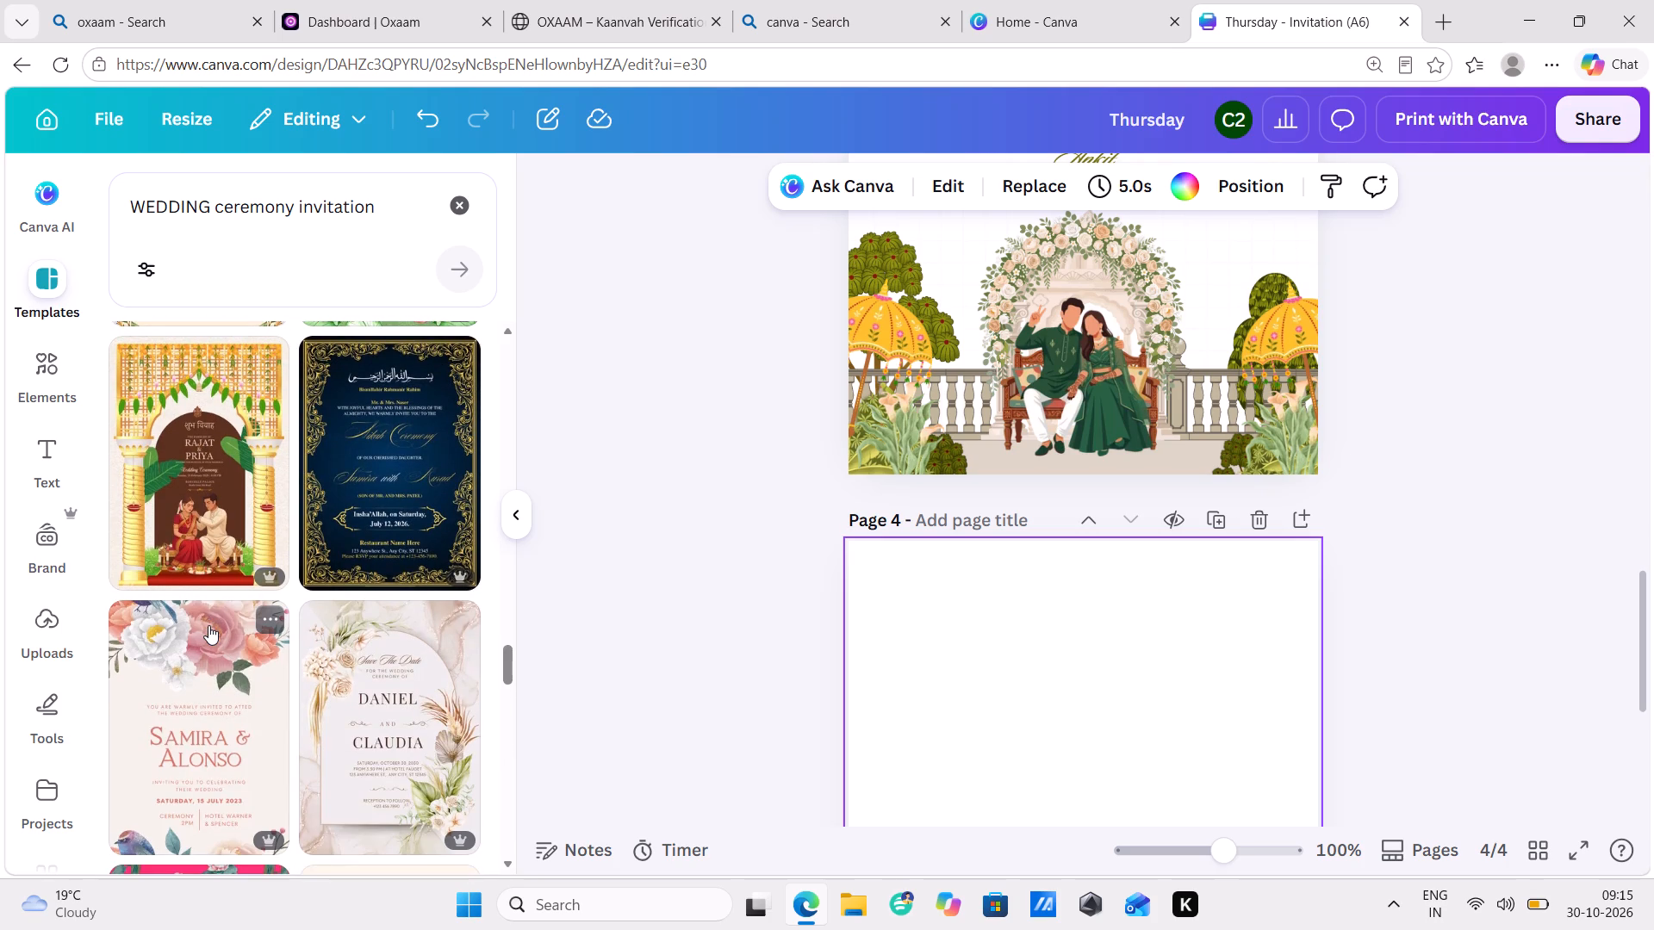
scroll(208, 625, "down", 7)
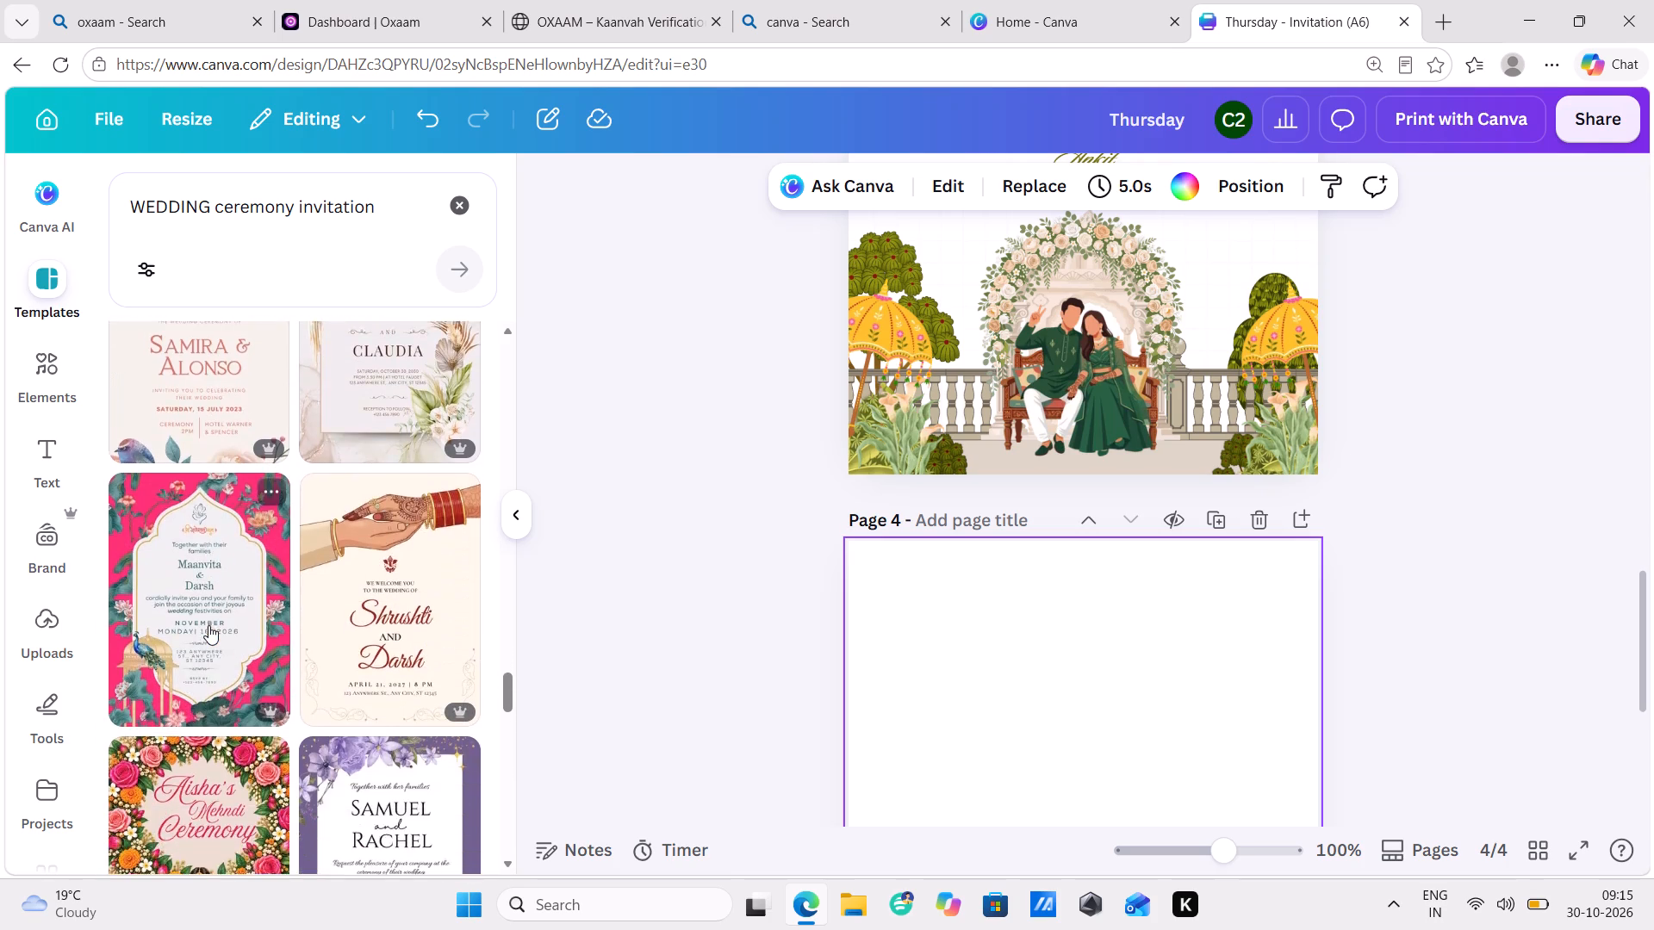
scroll(208, 625, "down", 4)
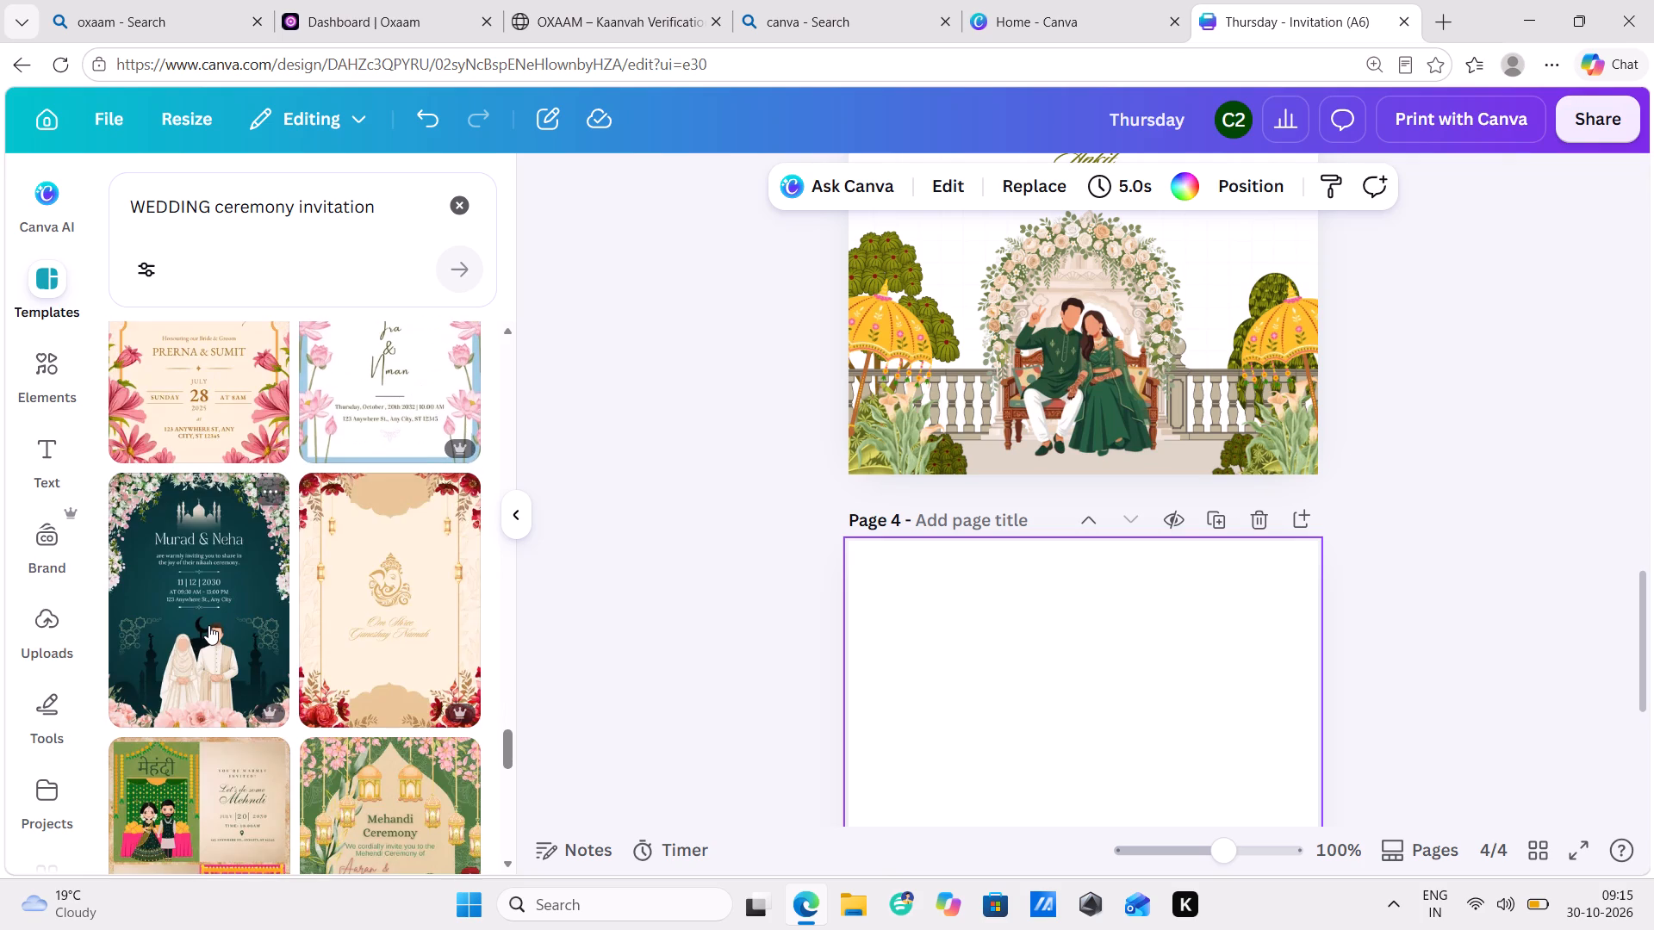
scroll(208, 625, "down", 9)
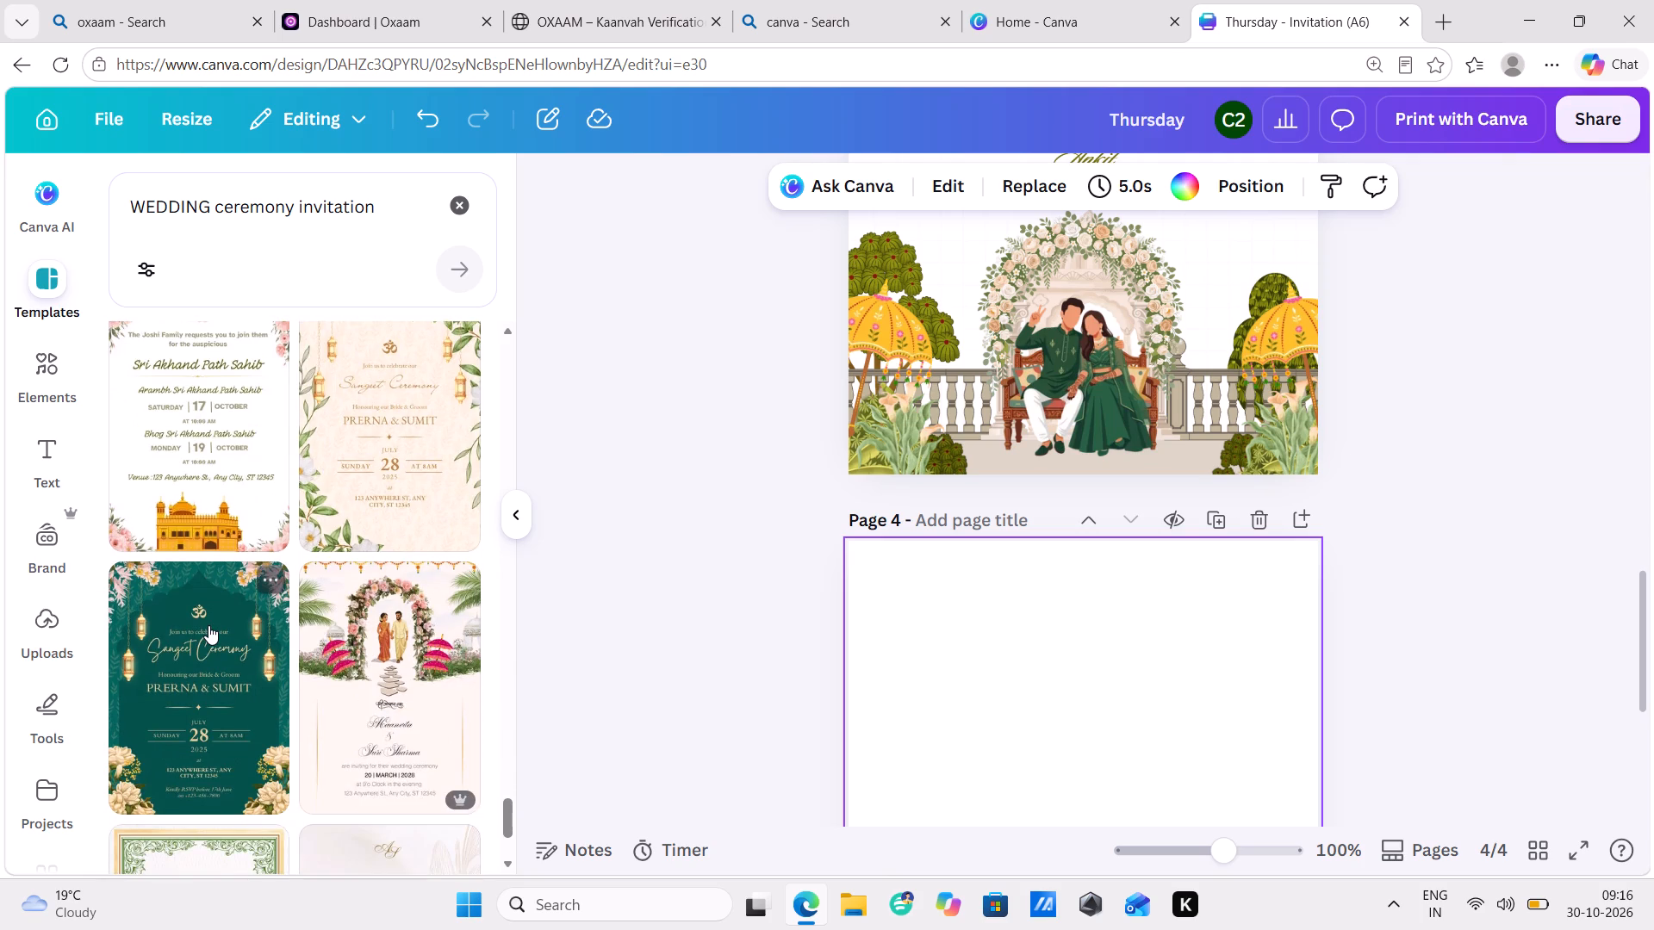
scroll(208, 625, "up", 18)
scroll(208, 625, "up", 7)
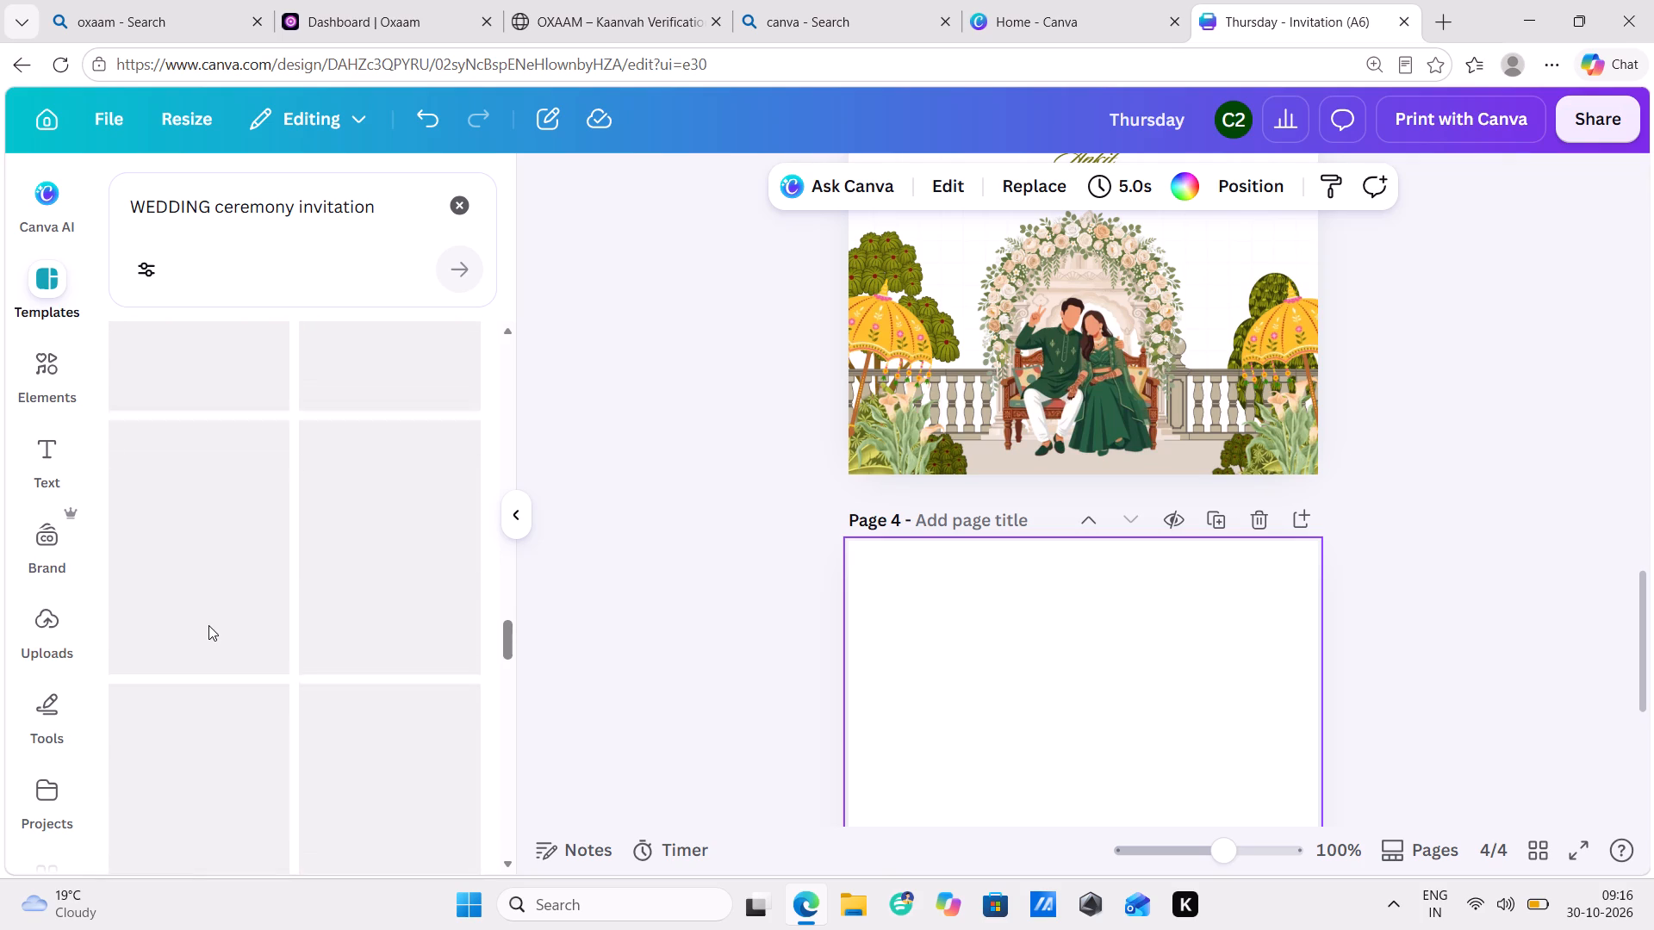
scroll(208, 625, "up", 7)
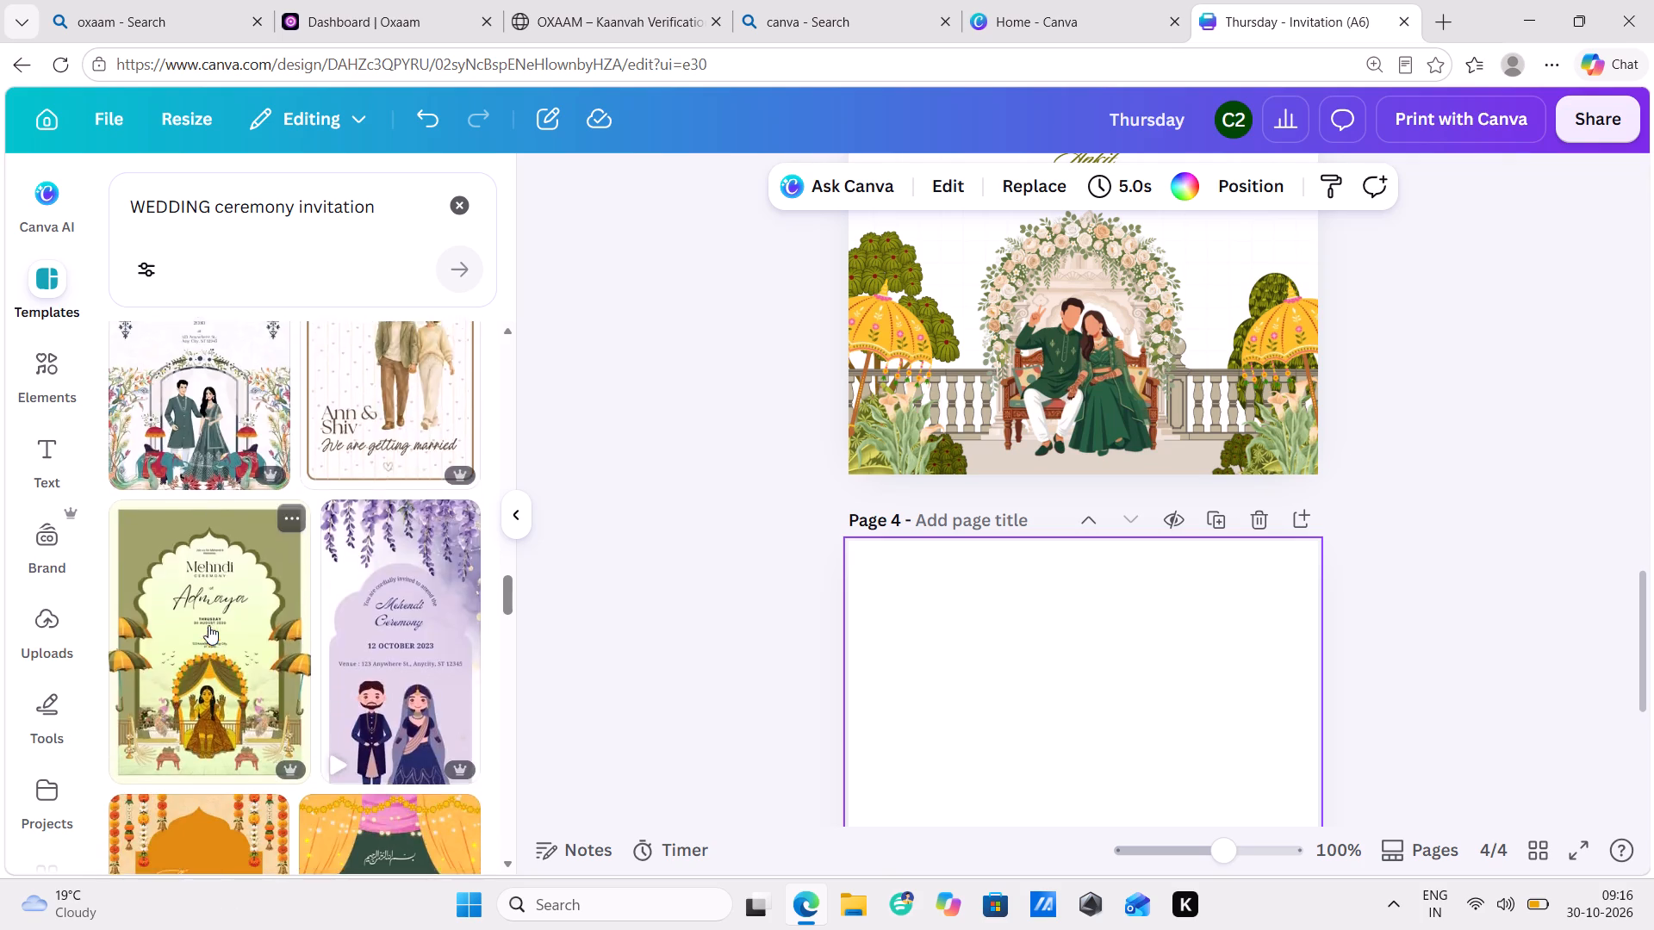
scroll(208, 625, "up", 7)
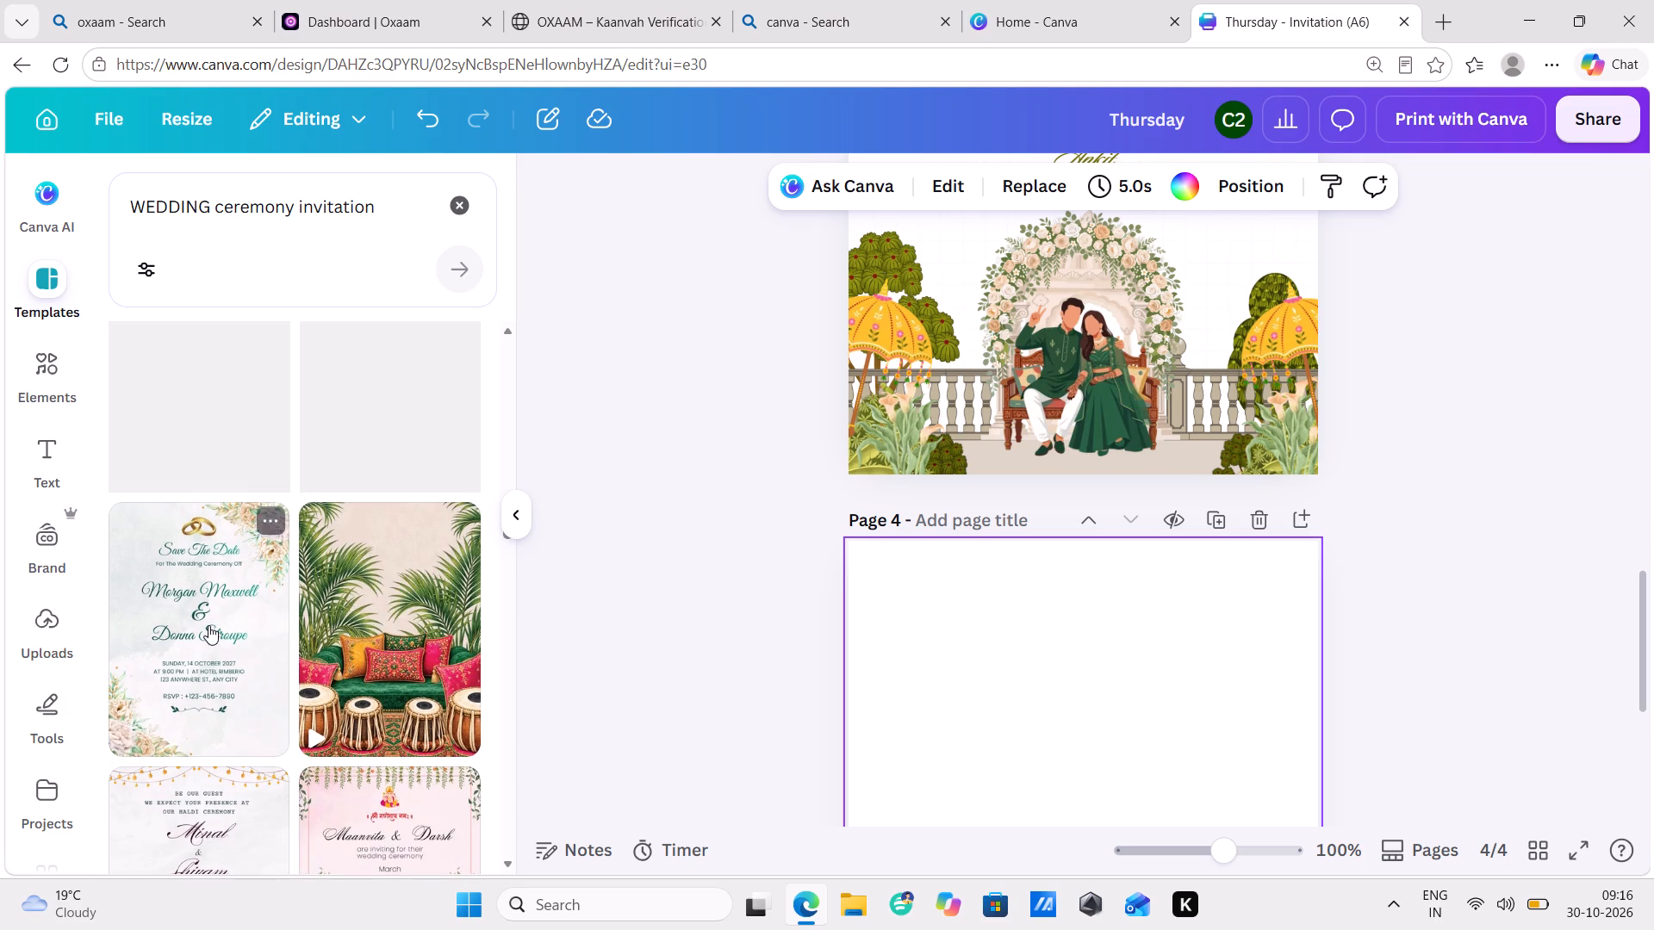
scroll(208, 625, "up", 3)
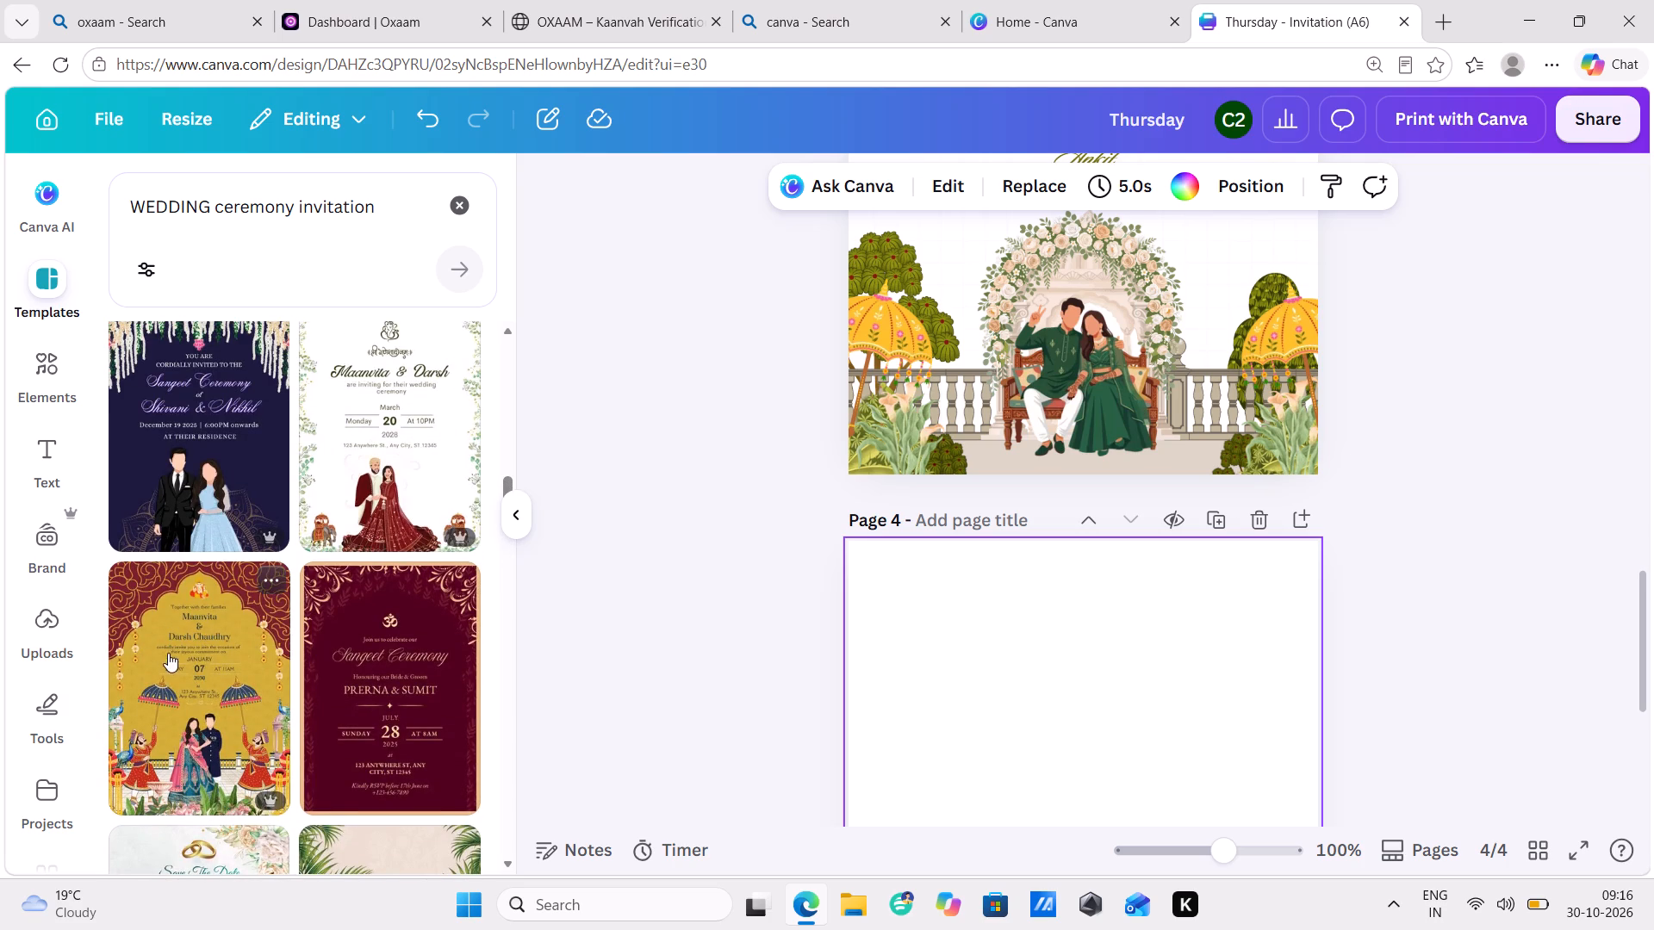
Apply the mustard-and-maroon arch wedding template with the couple and two umbrella bearers to blank page 4.
left_click_drag(168, 688, 965, 617)
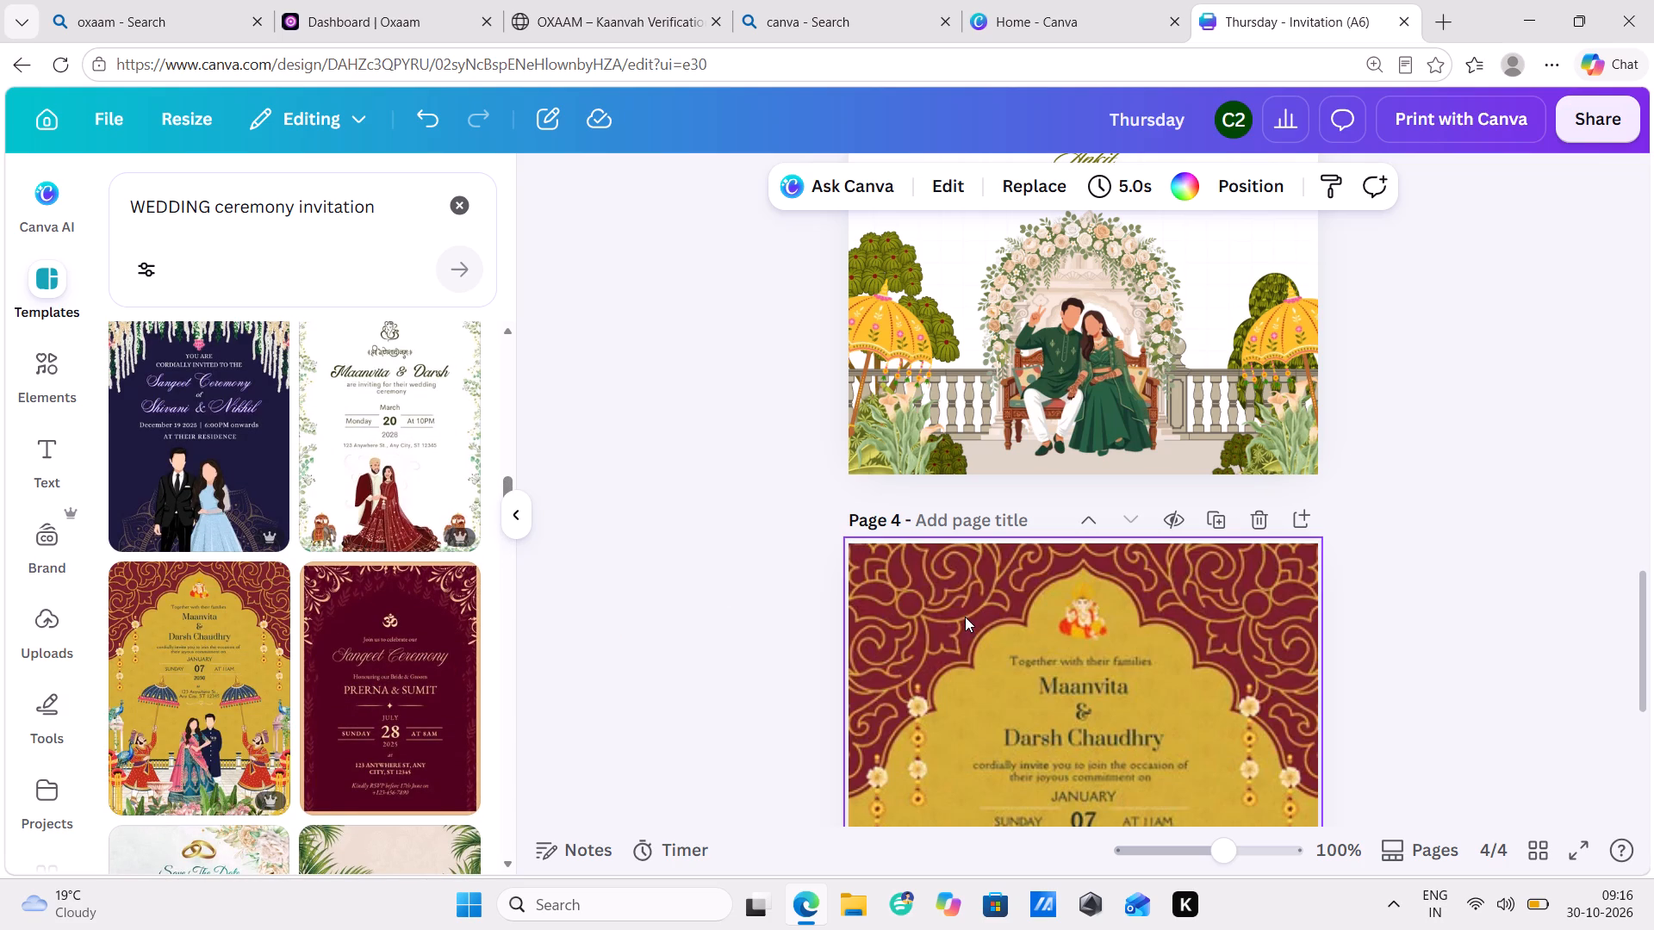
Replace the couple's two placeholder names on the page 4 wedding invitation with Ankit and Seema.
scroll(965, 617, "down", 2)
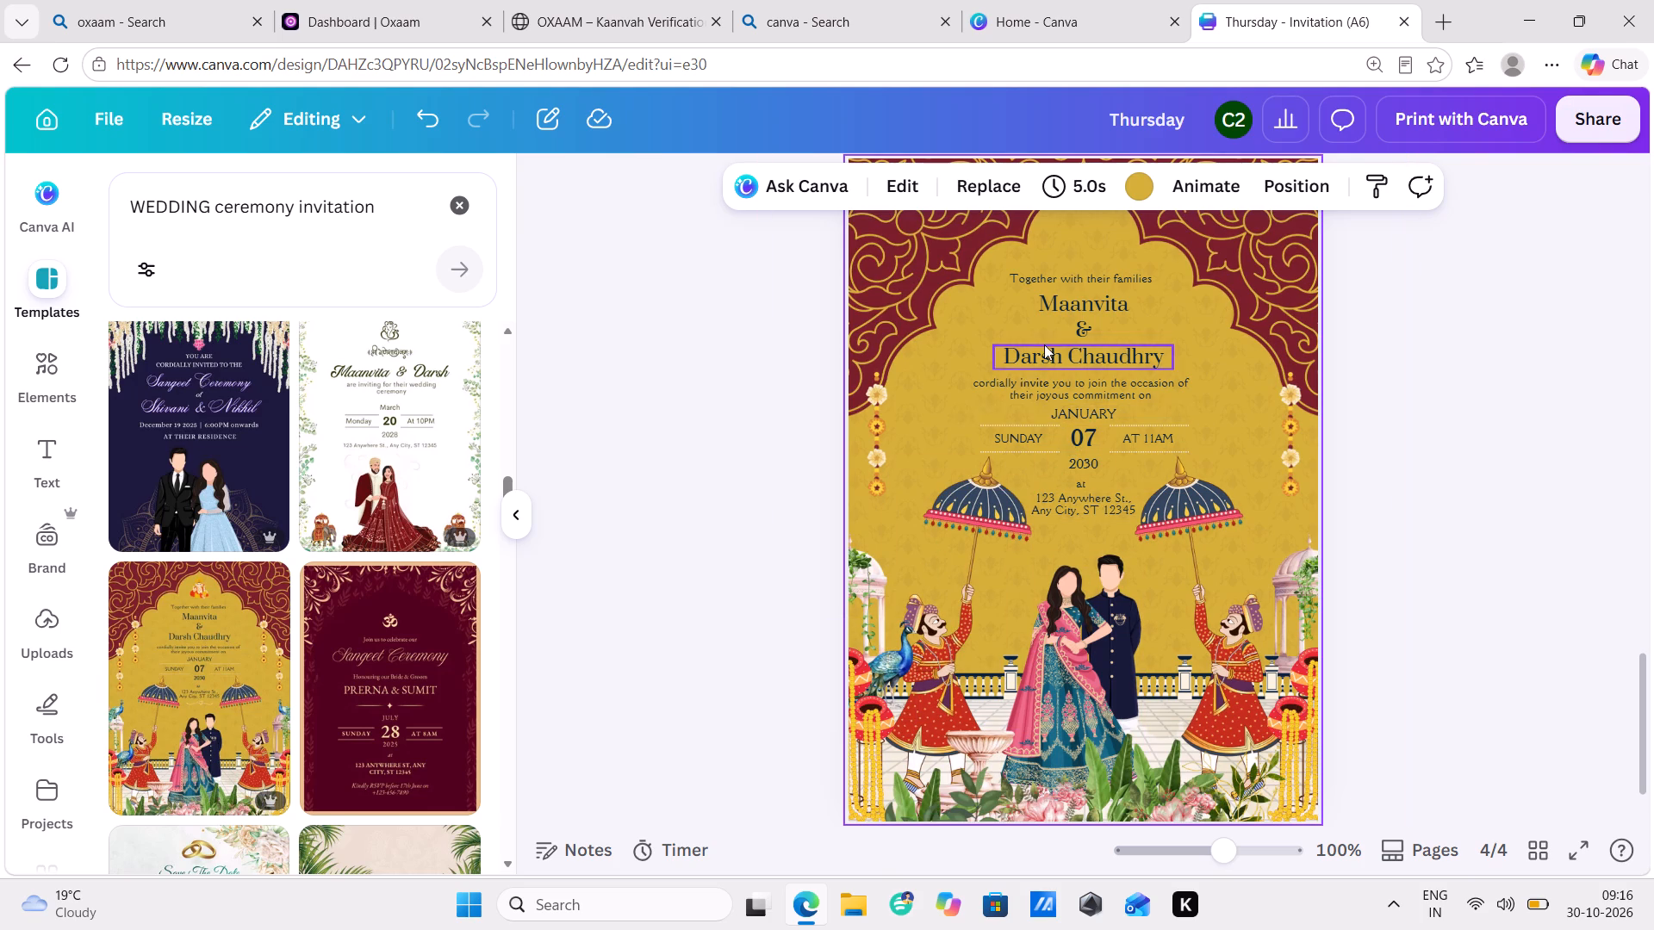
double_click(1085, 307)
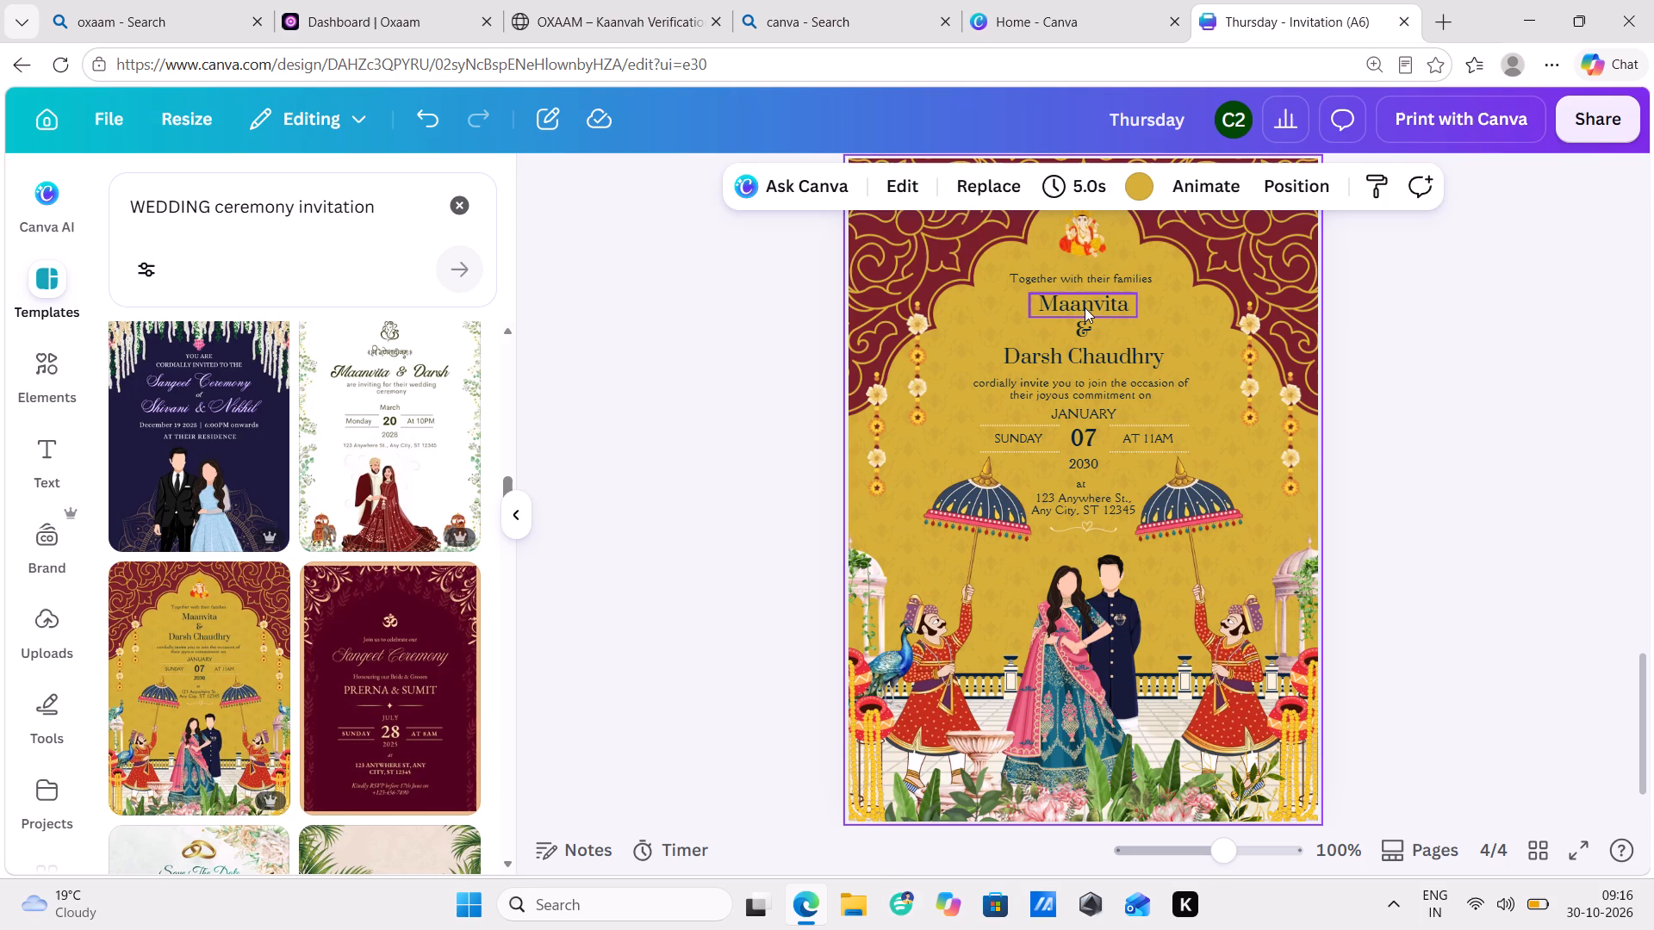
key("a")
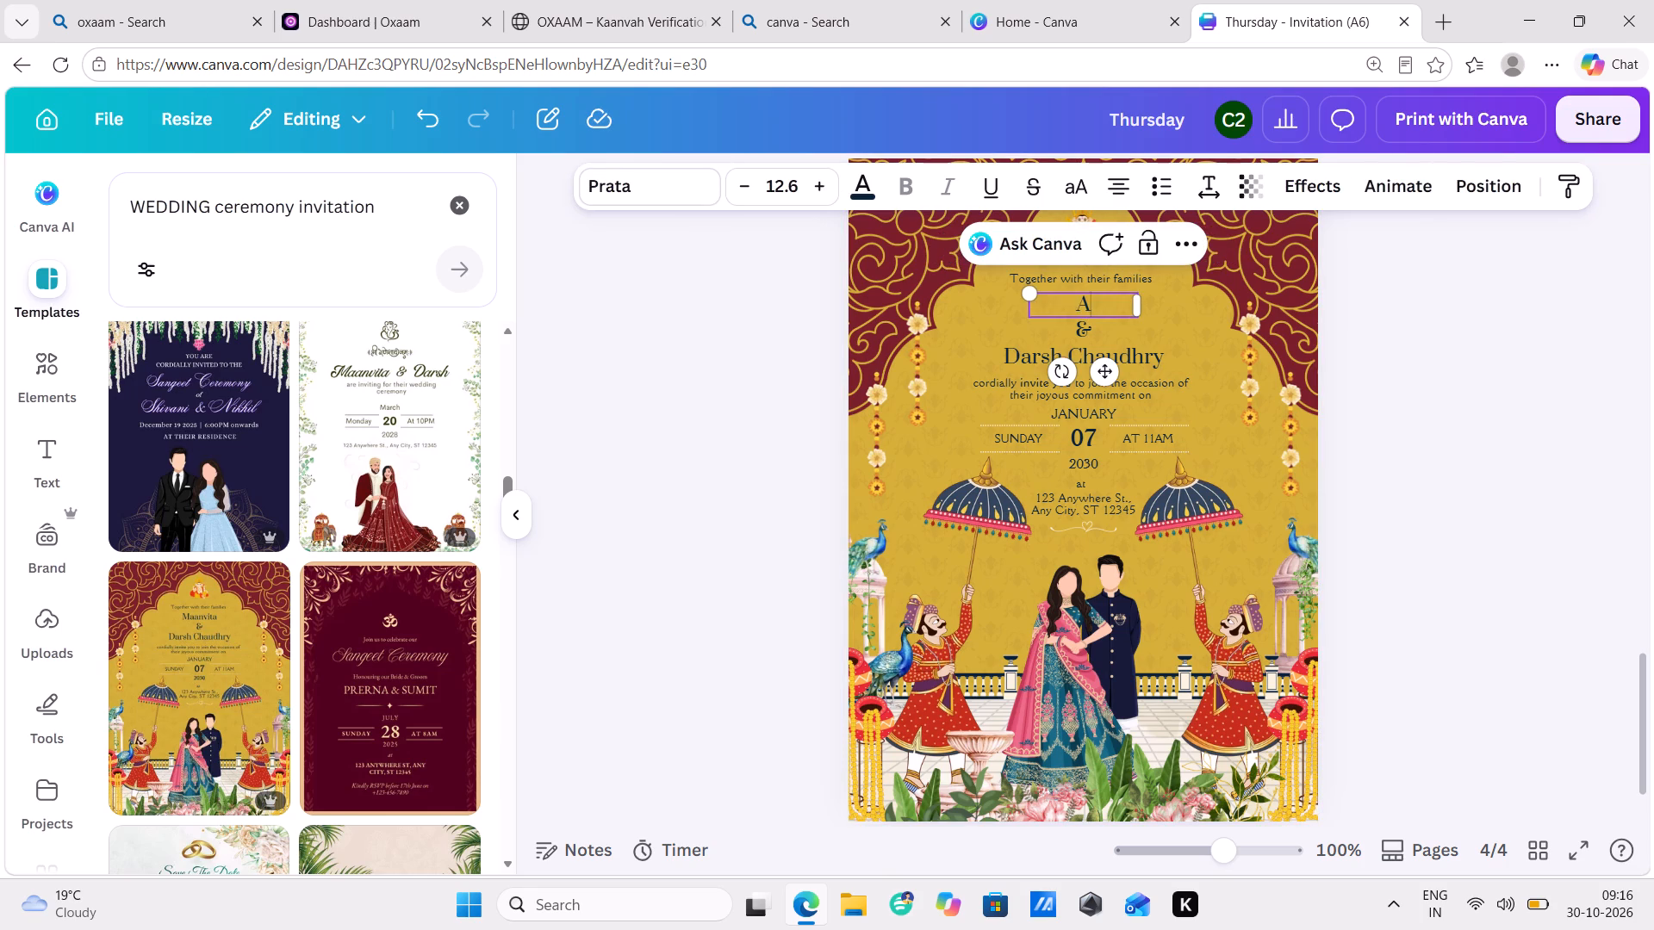
type("nkit")
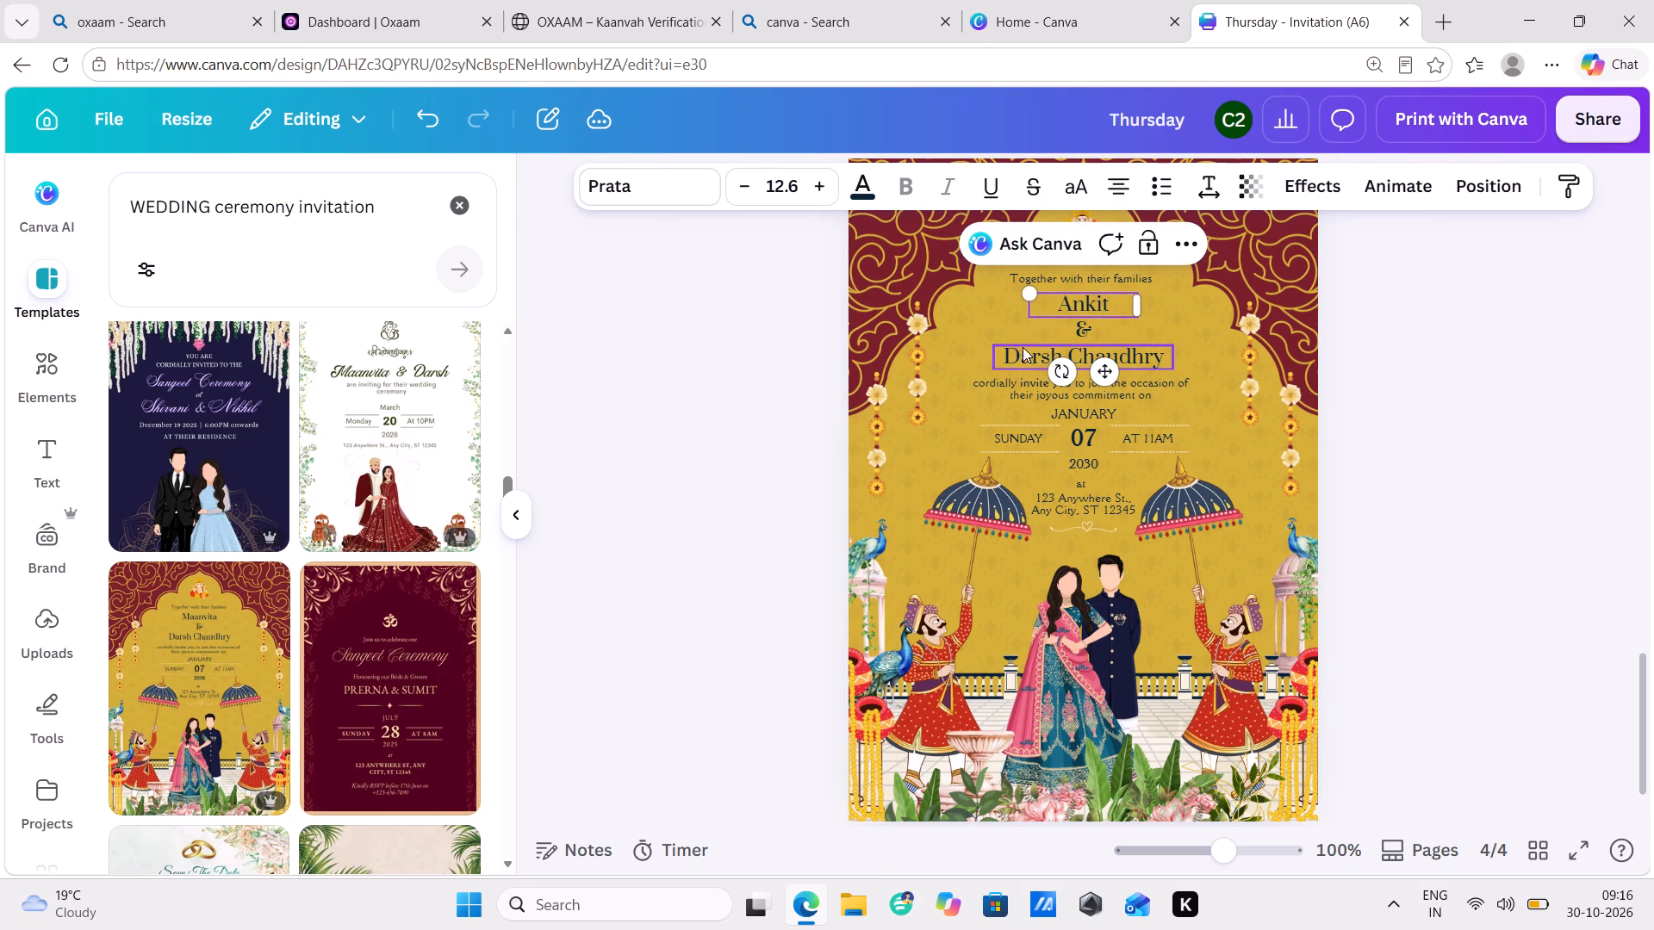
double_click(1029, 354)
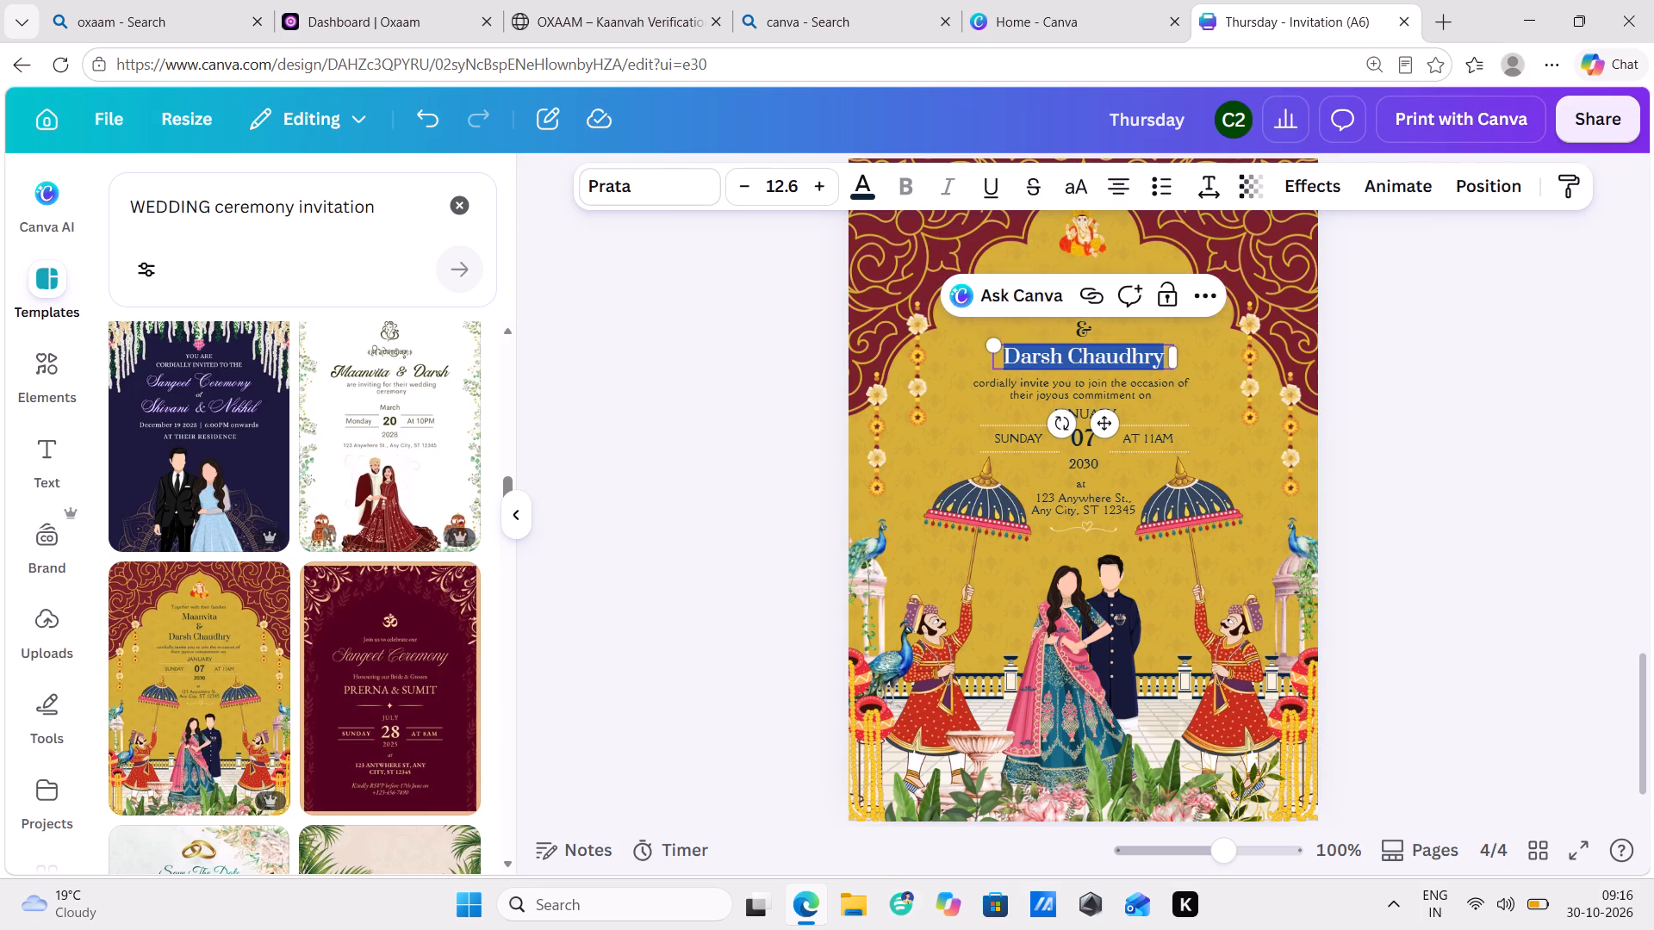
key("s")
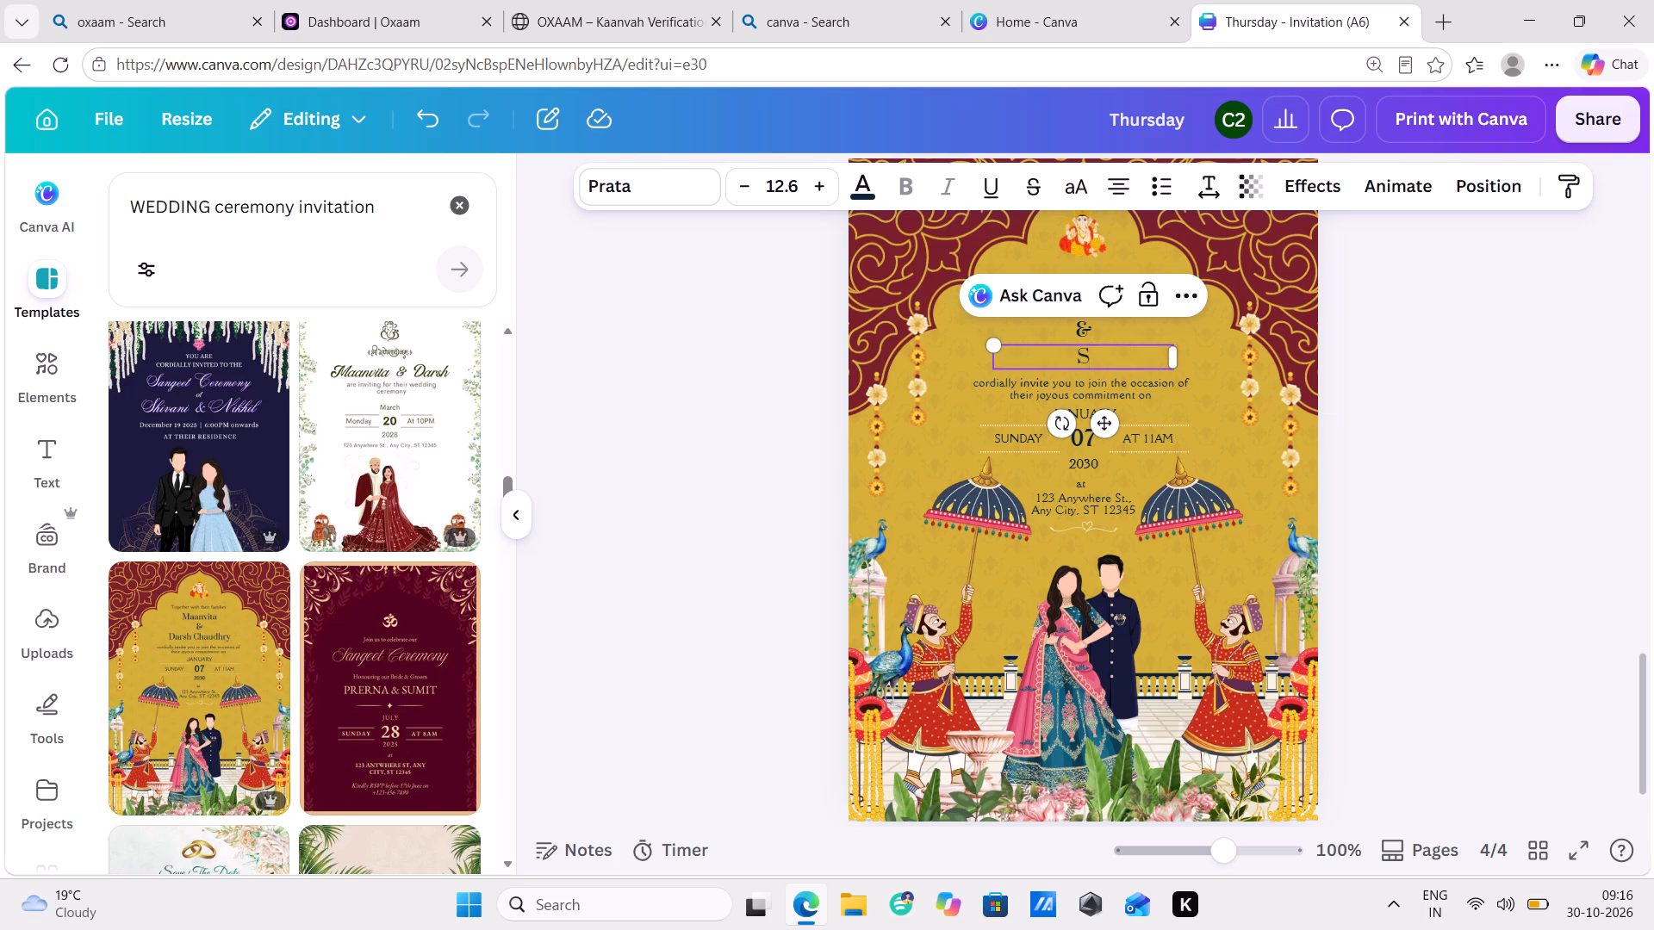
type("eema")
Change the wedding date's weekday to Thursday and its month to November on page 4.
double_click(1017, 437)
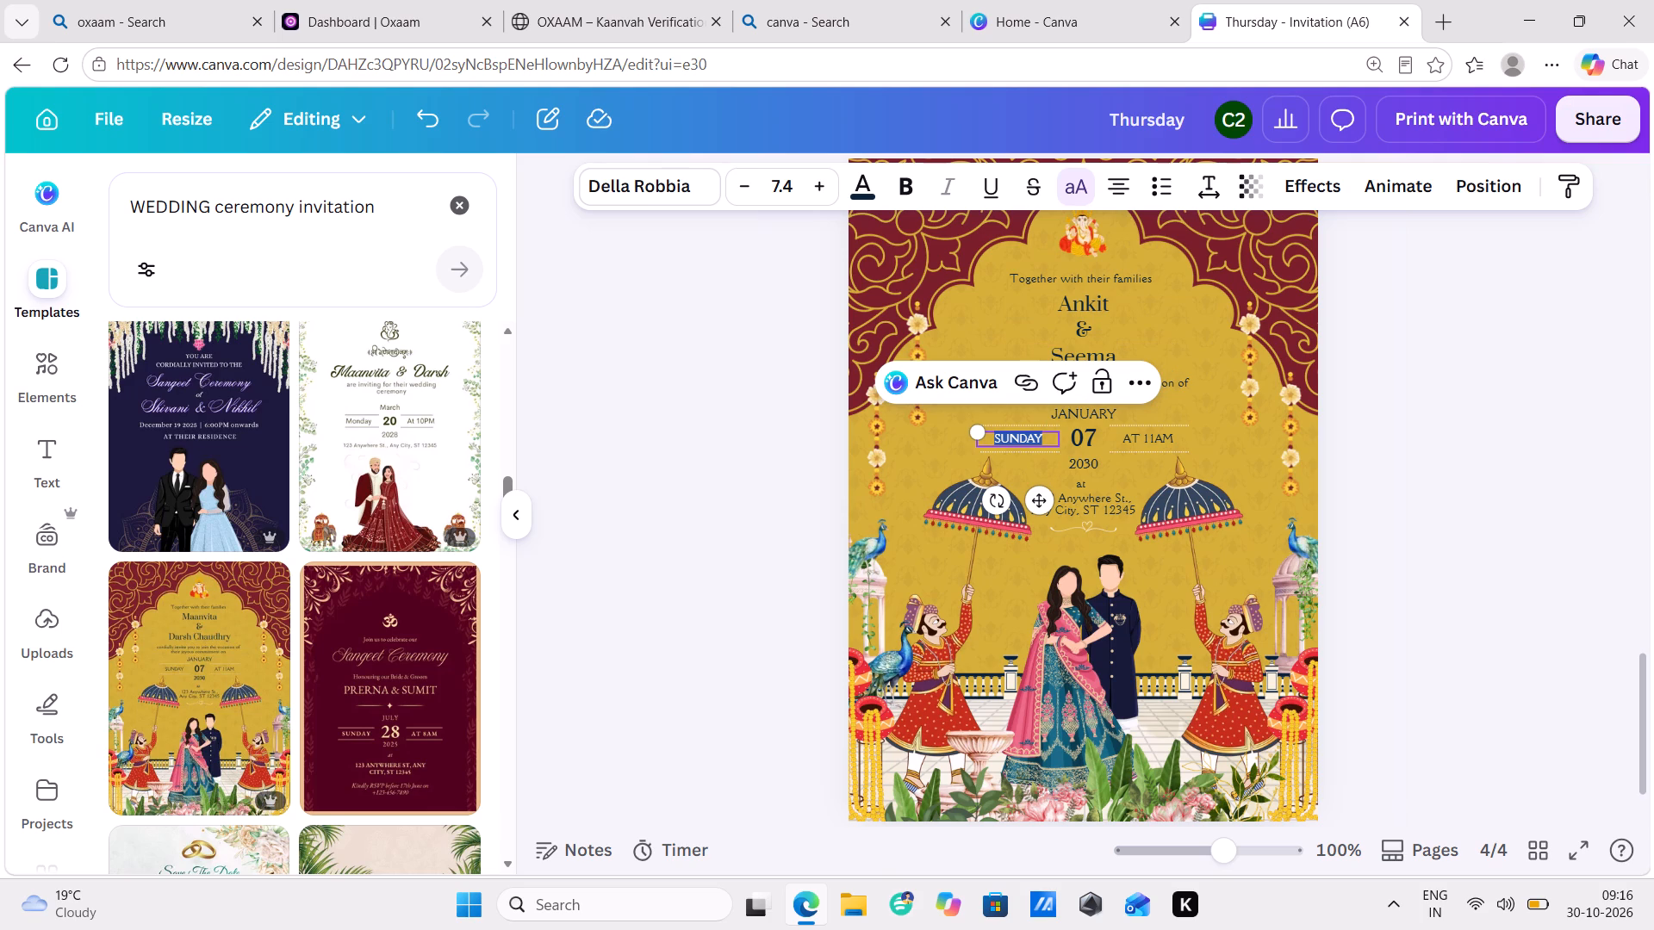
key("t")
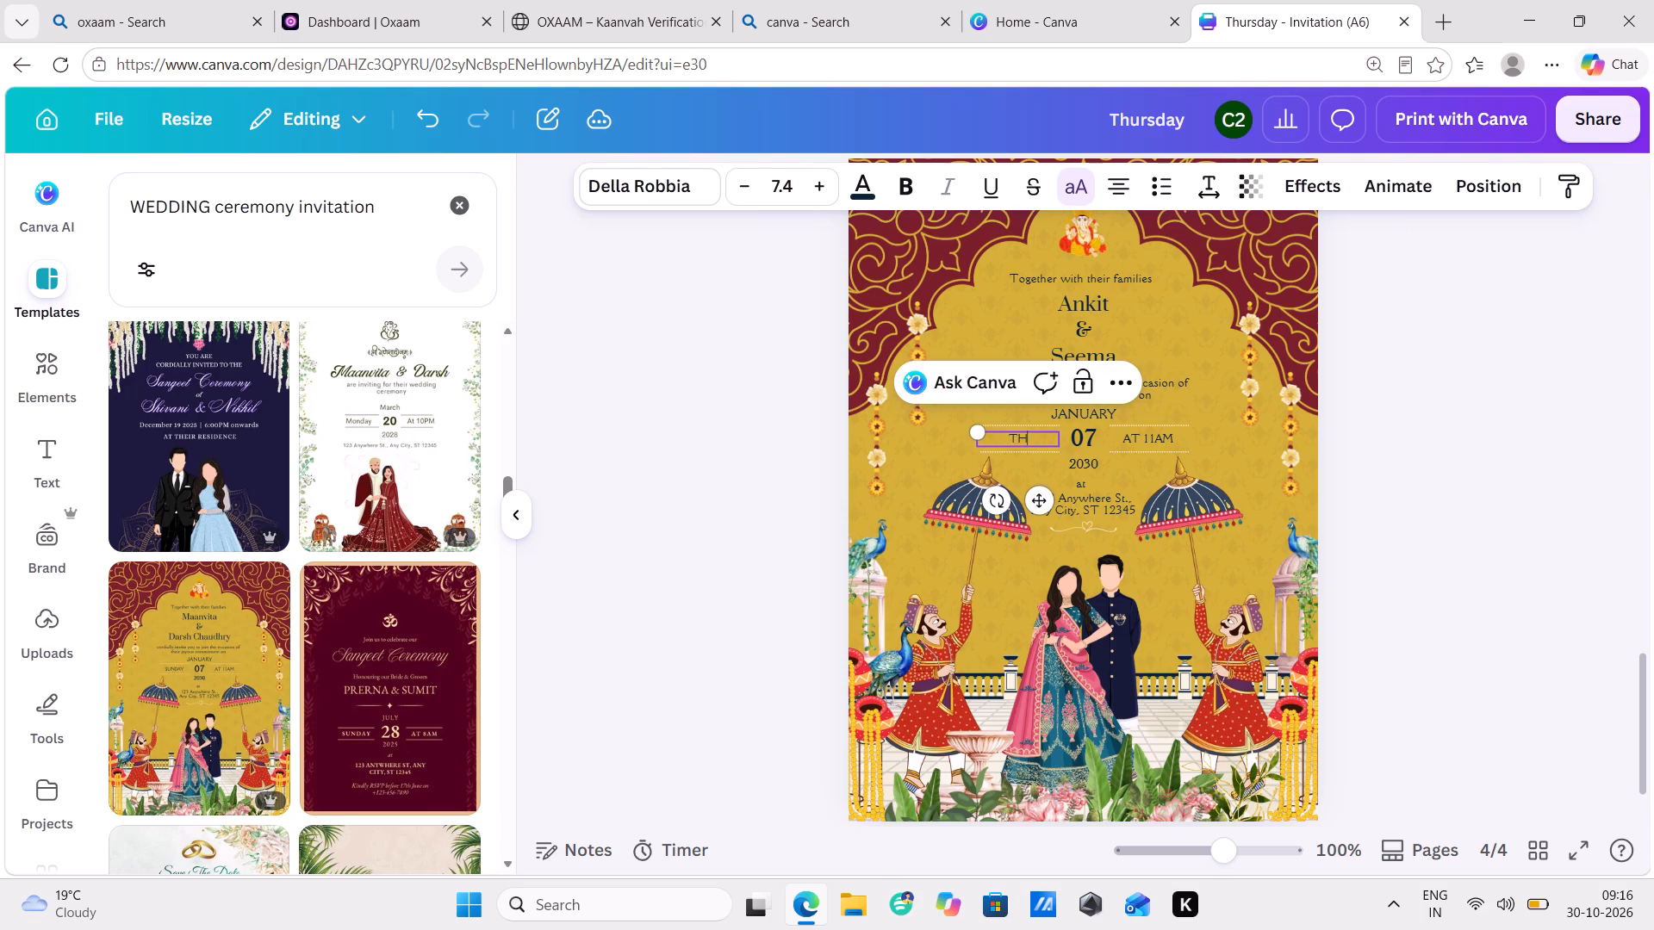
key("u")
type("rsda")
key("y")
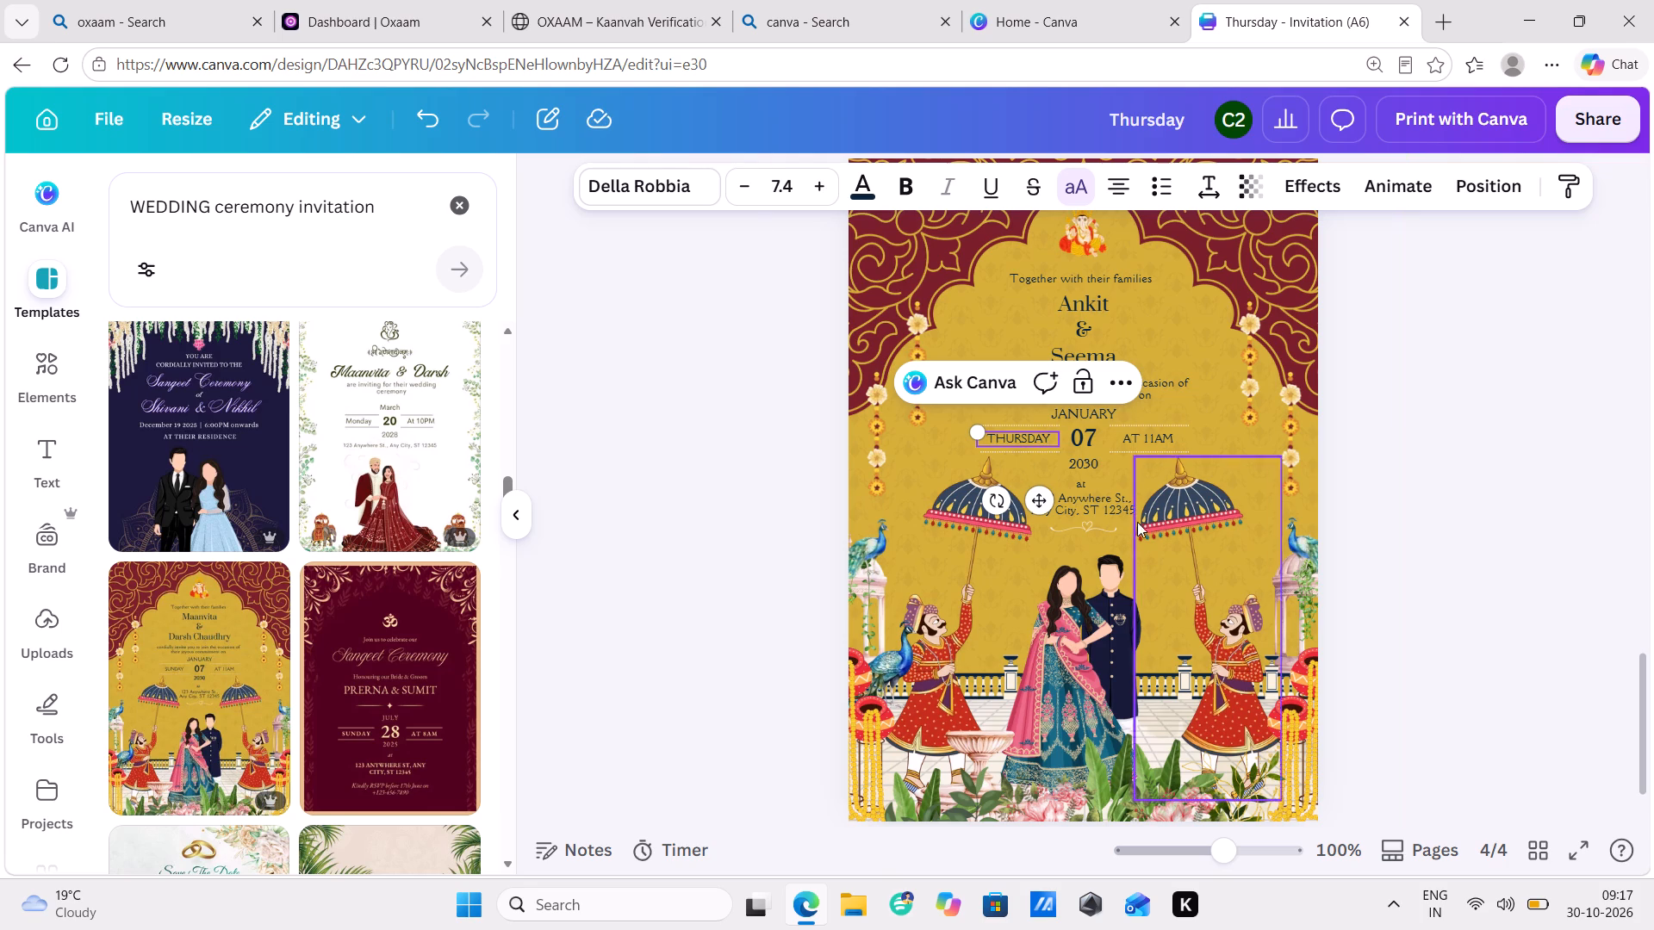
double_click(1092, 414)
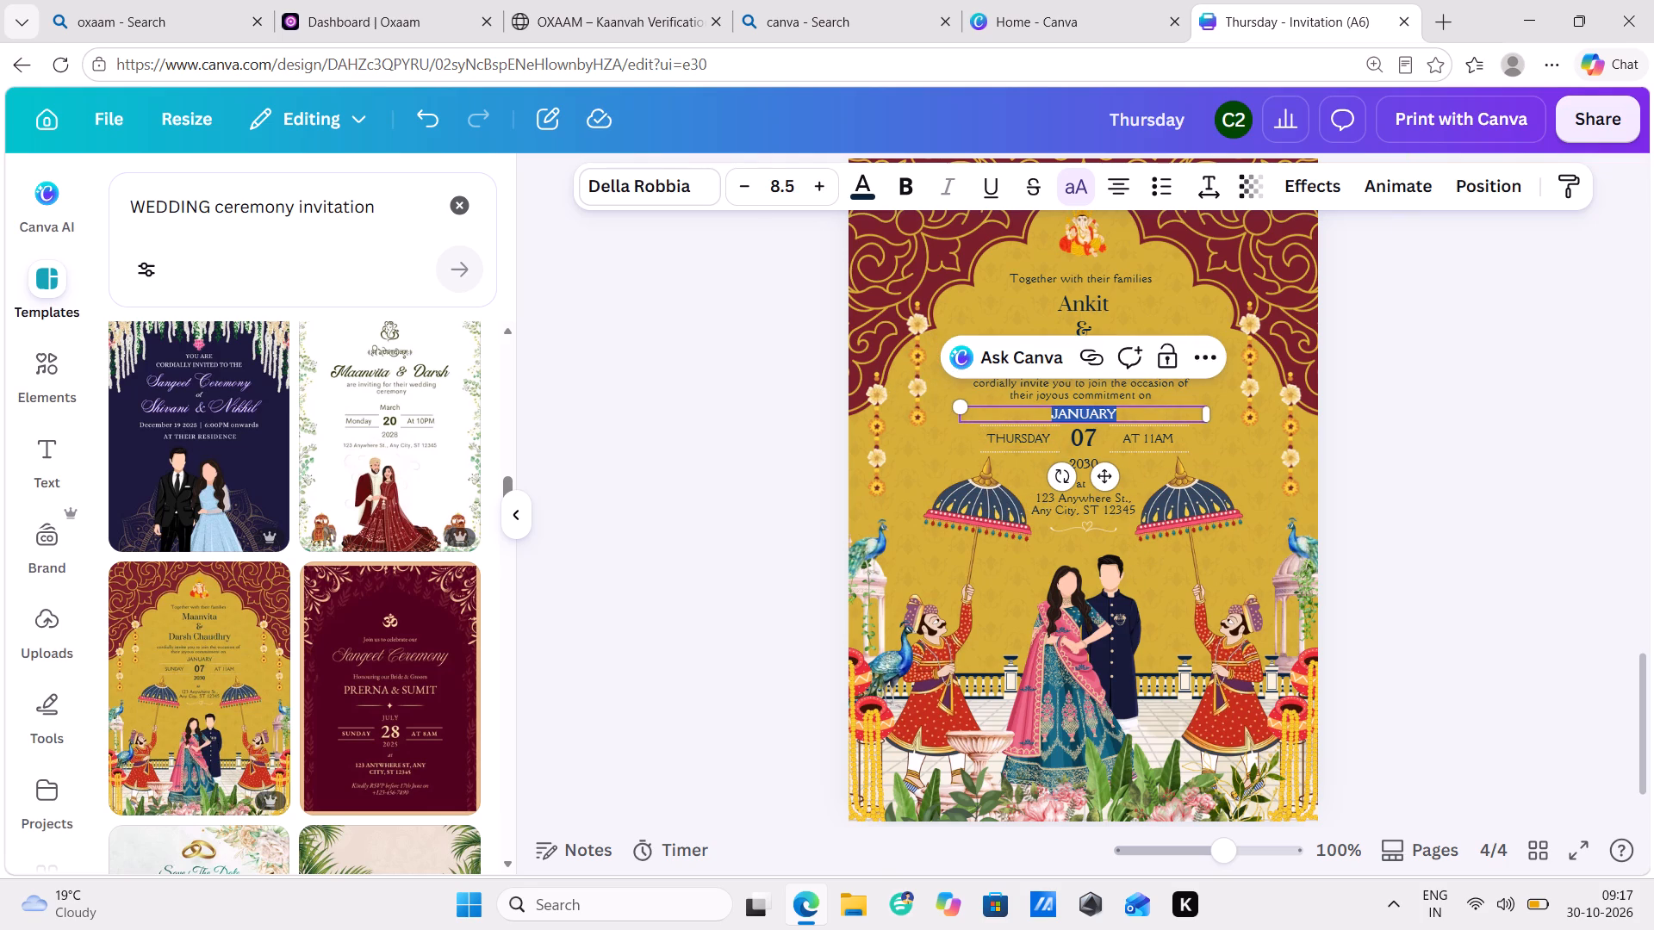
key("n")
key("o")
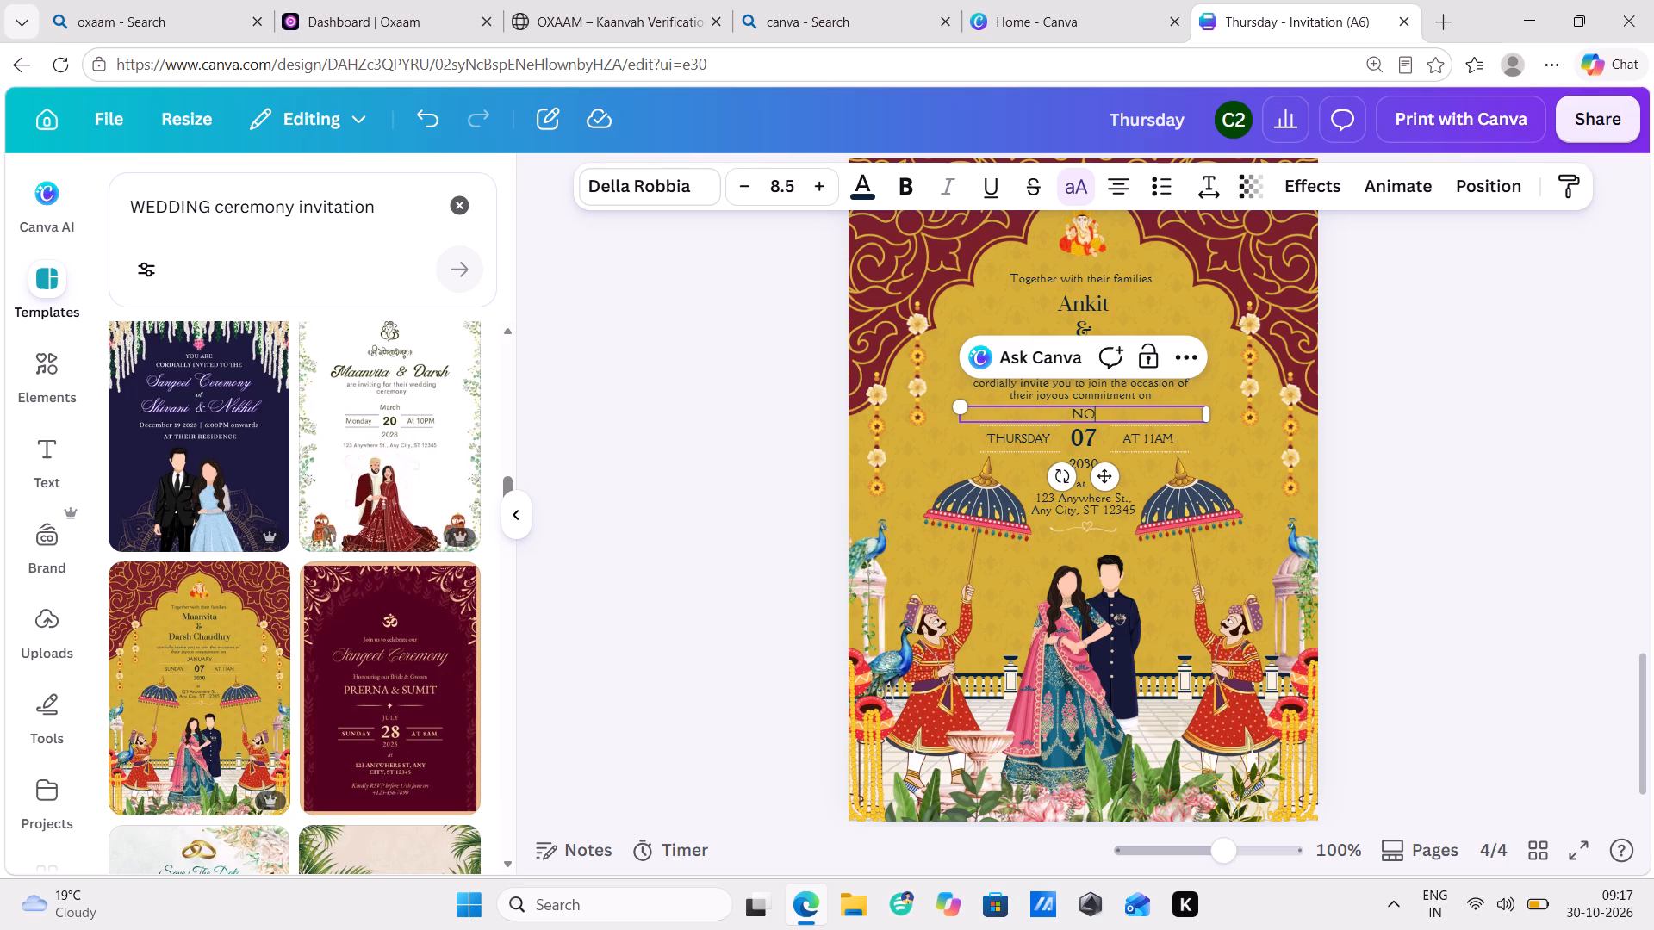
type("vem")
type("ber")
Change the ceremony time beside the wedding date on page 4 to "AT 12PM".
double_click(1147, 438)
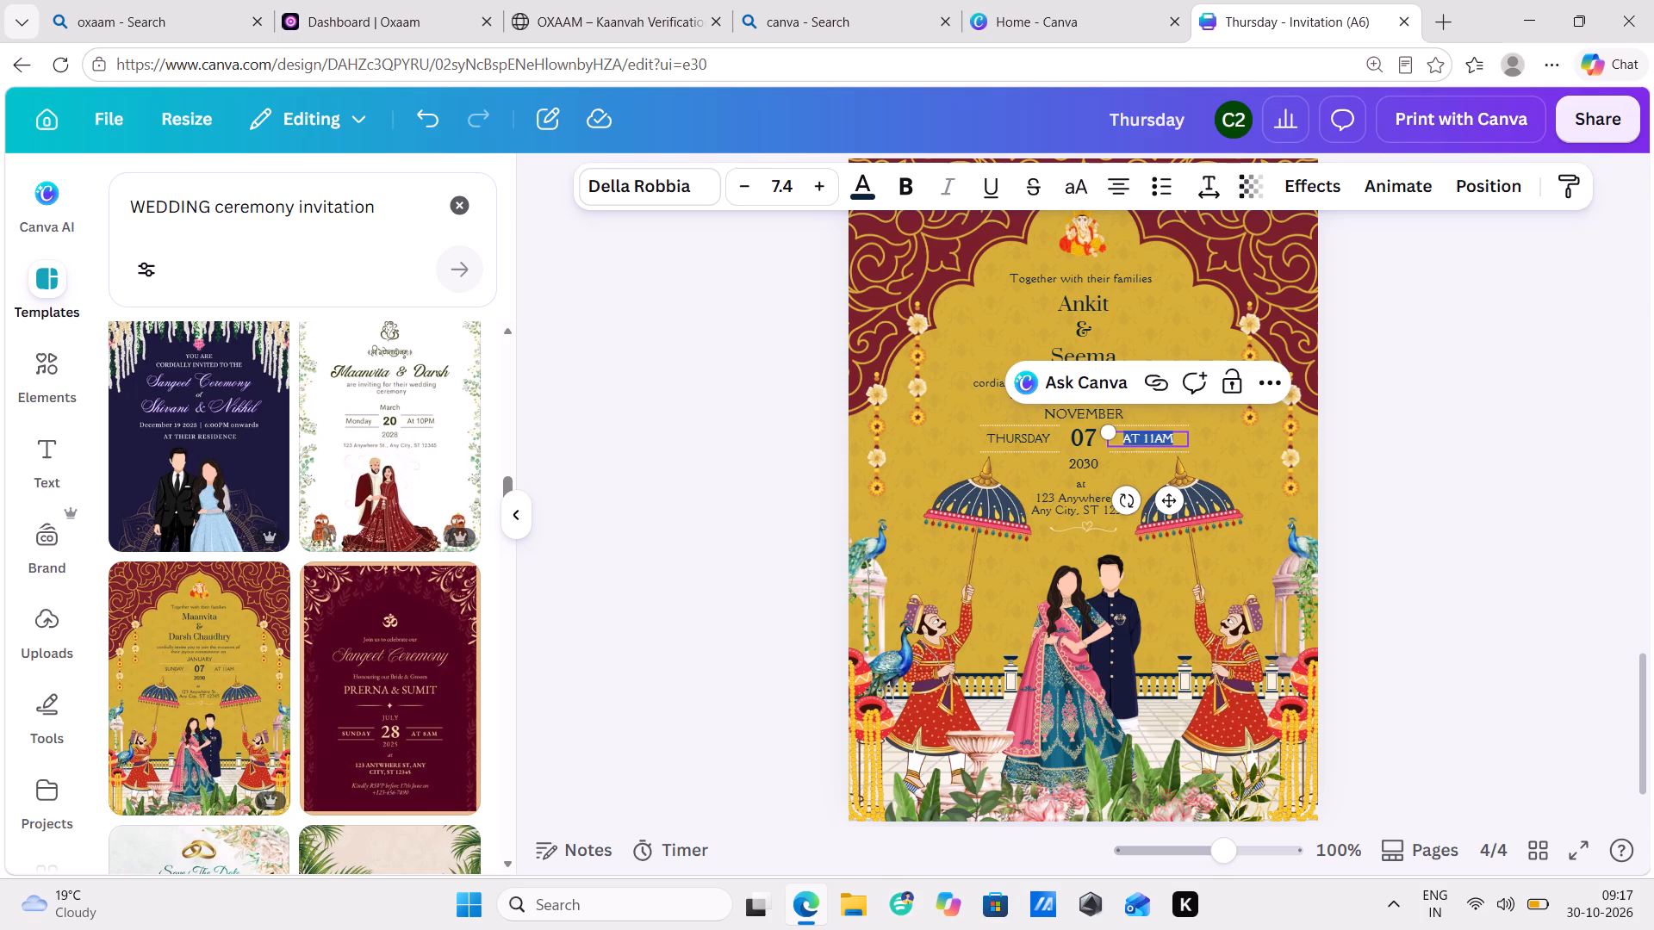
left_click(1155, 438)
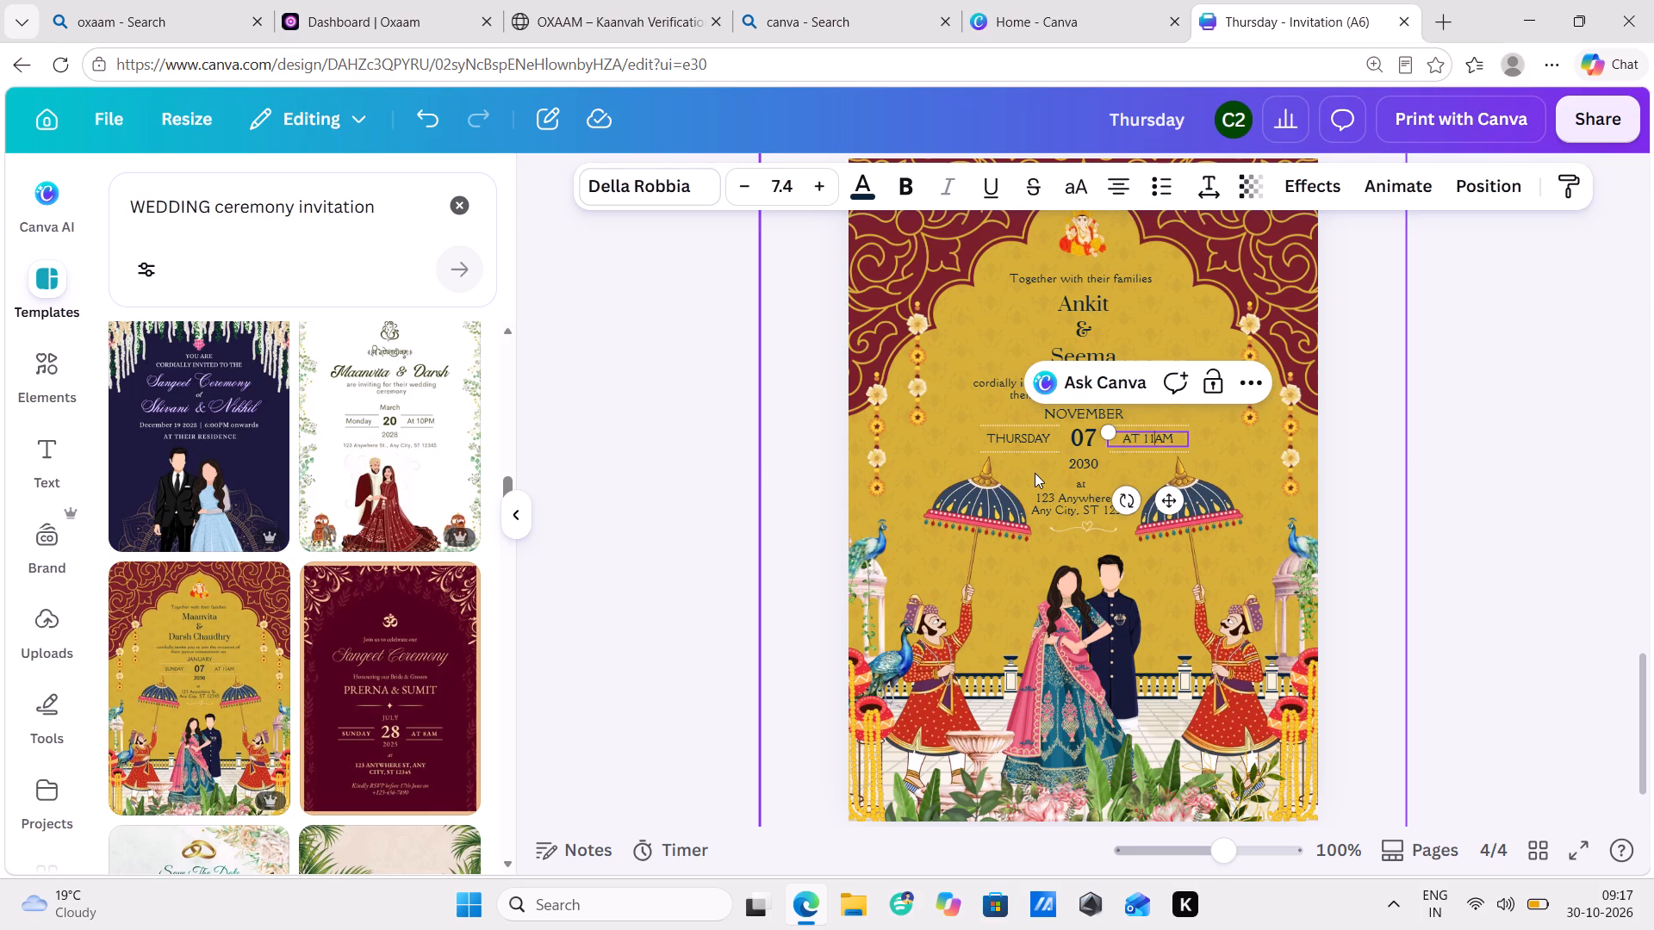
key("BackSpace")
key("2")
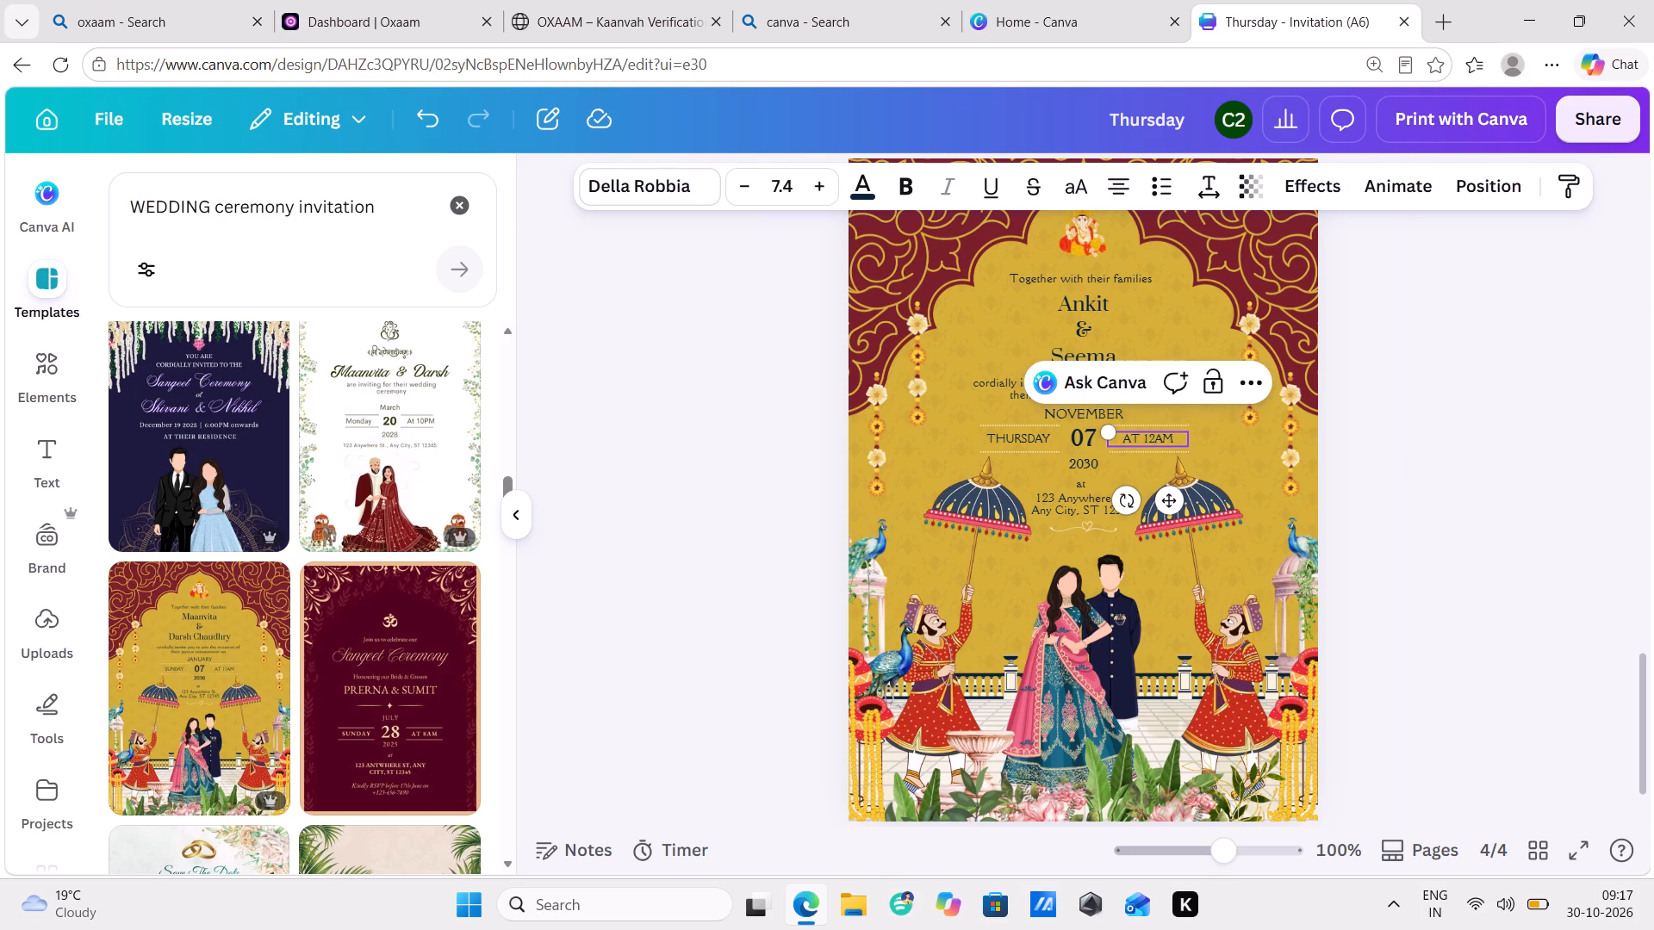
left_click(1166, 437)
key("BackSpace")
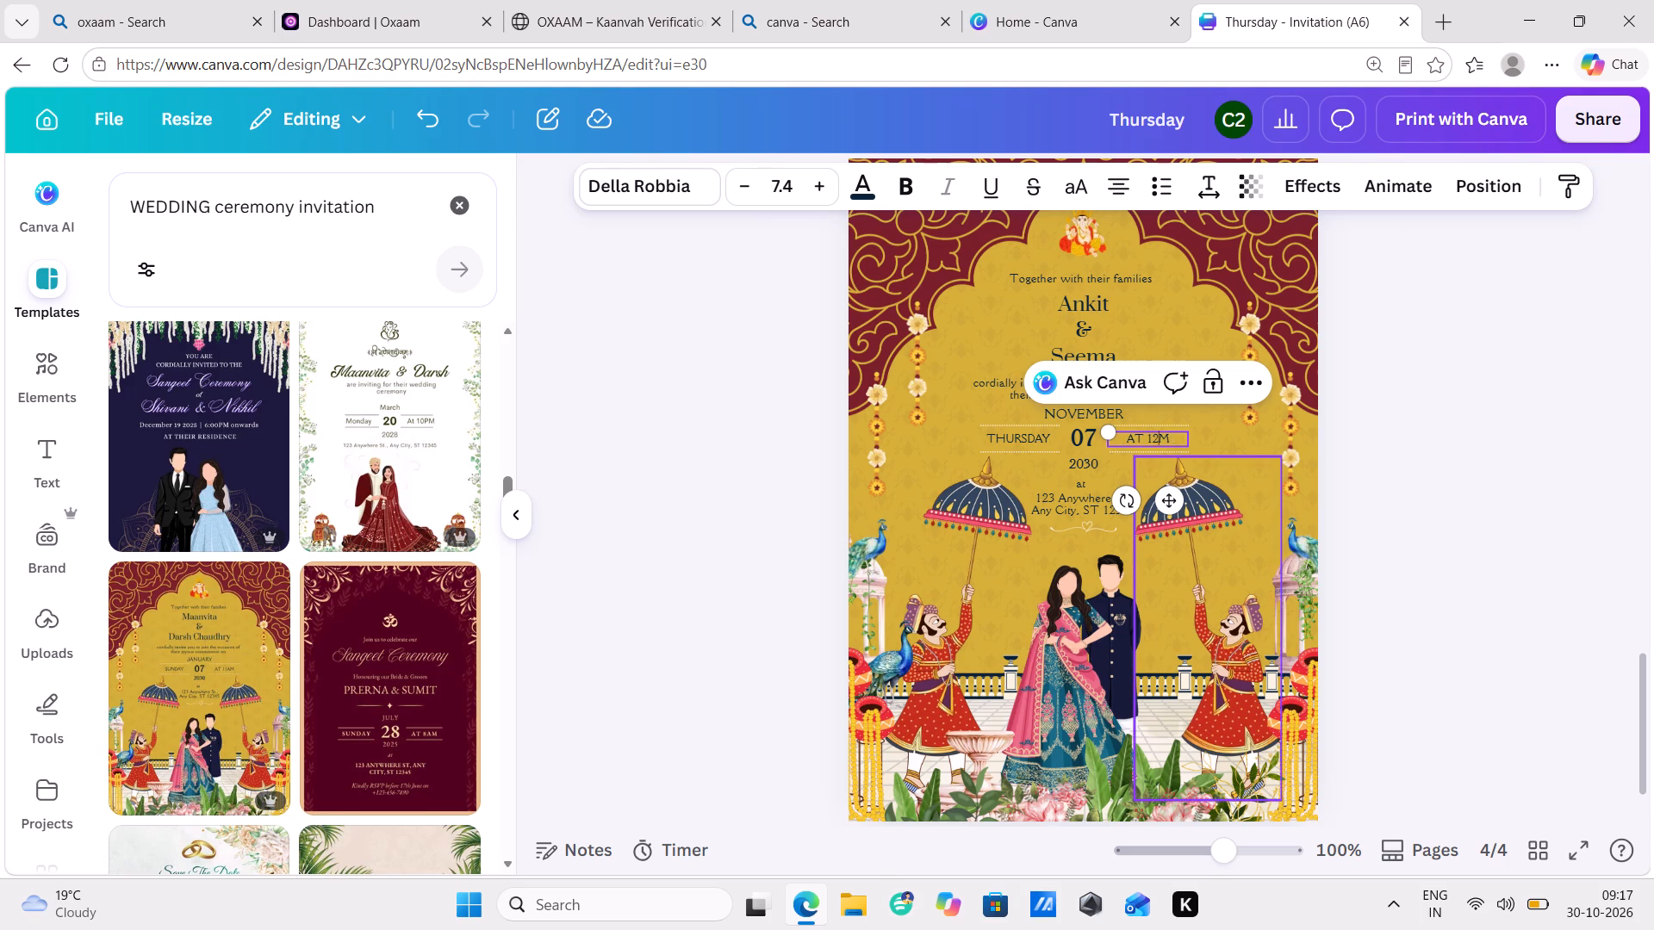
key("p")
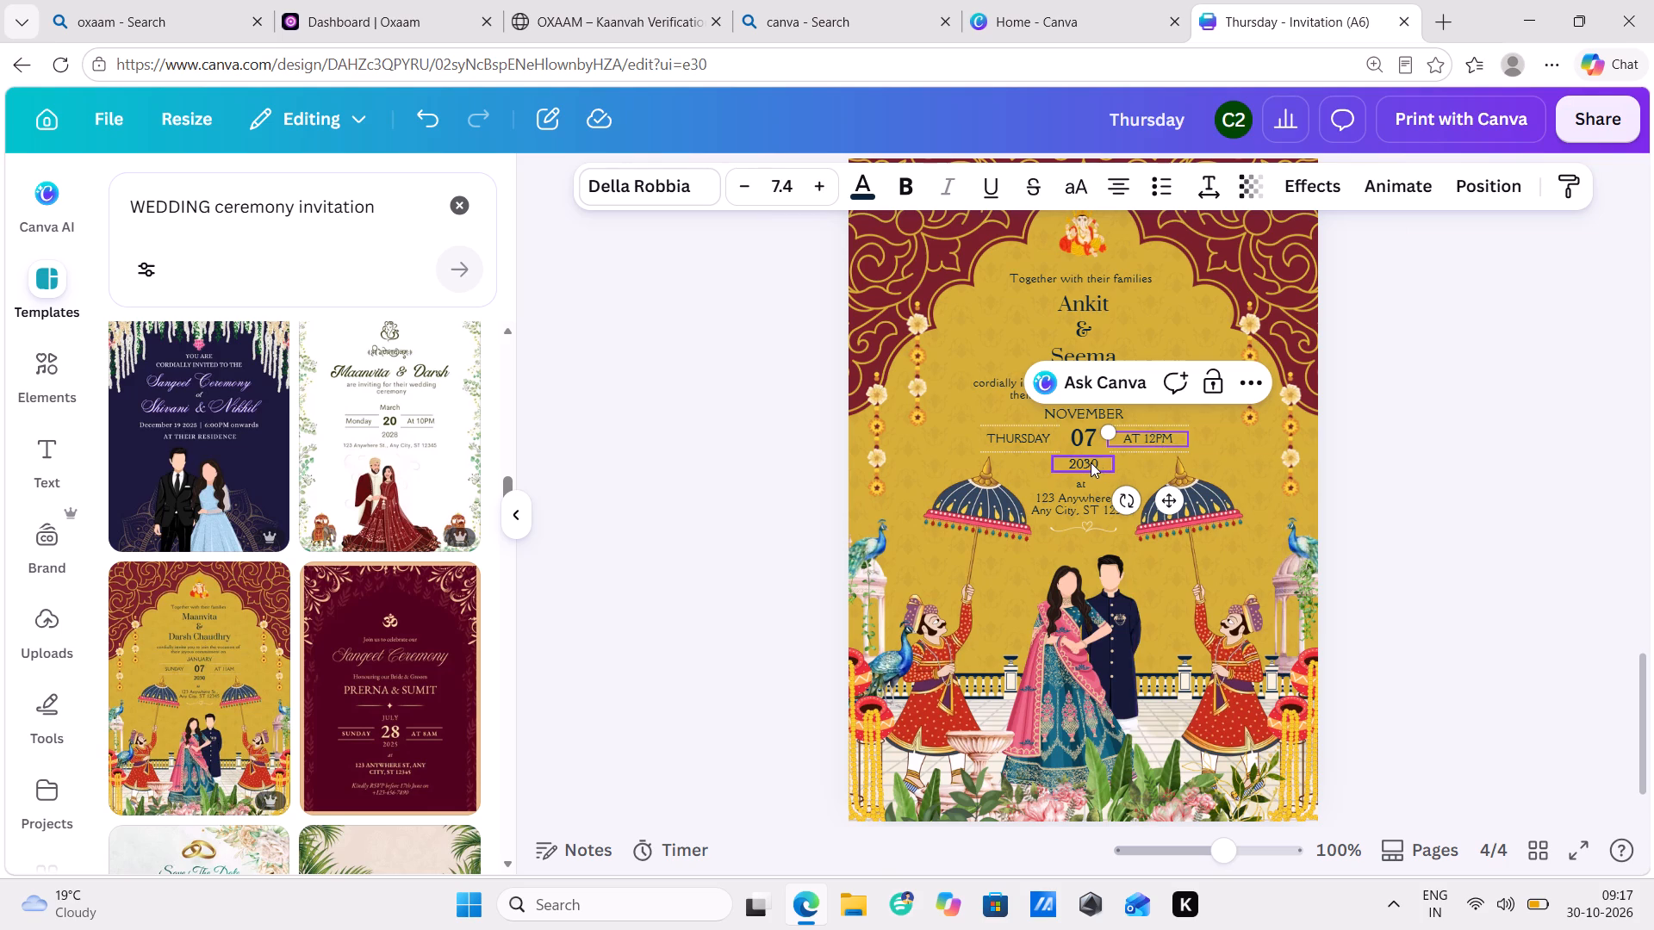
Set the year of the wedding date on page 4 to 2026.
double_click(1091, 468)
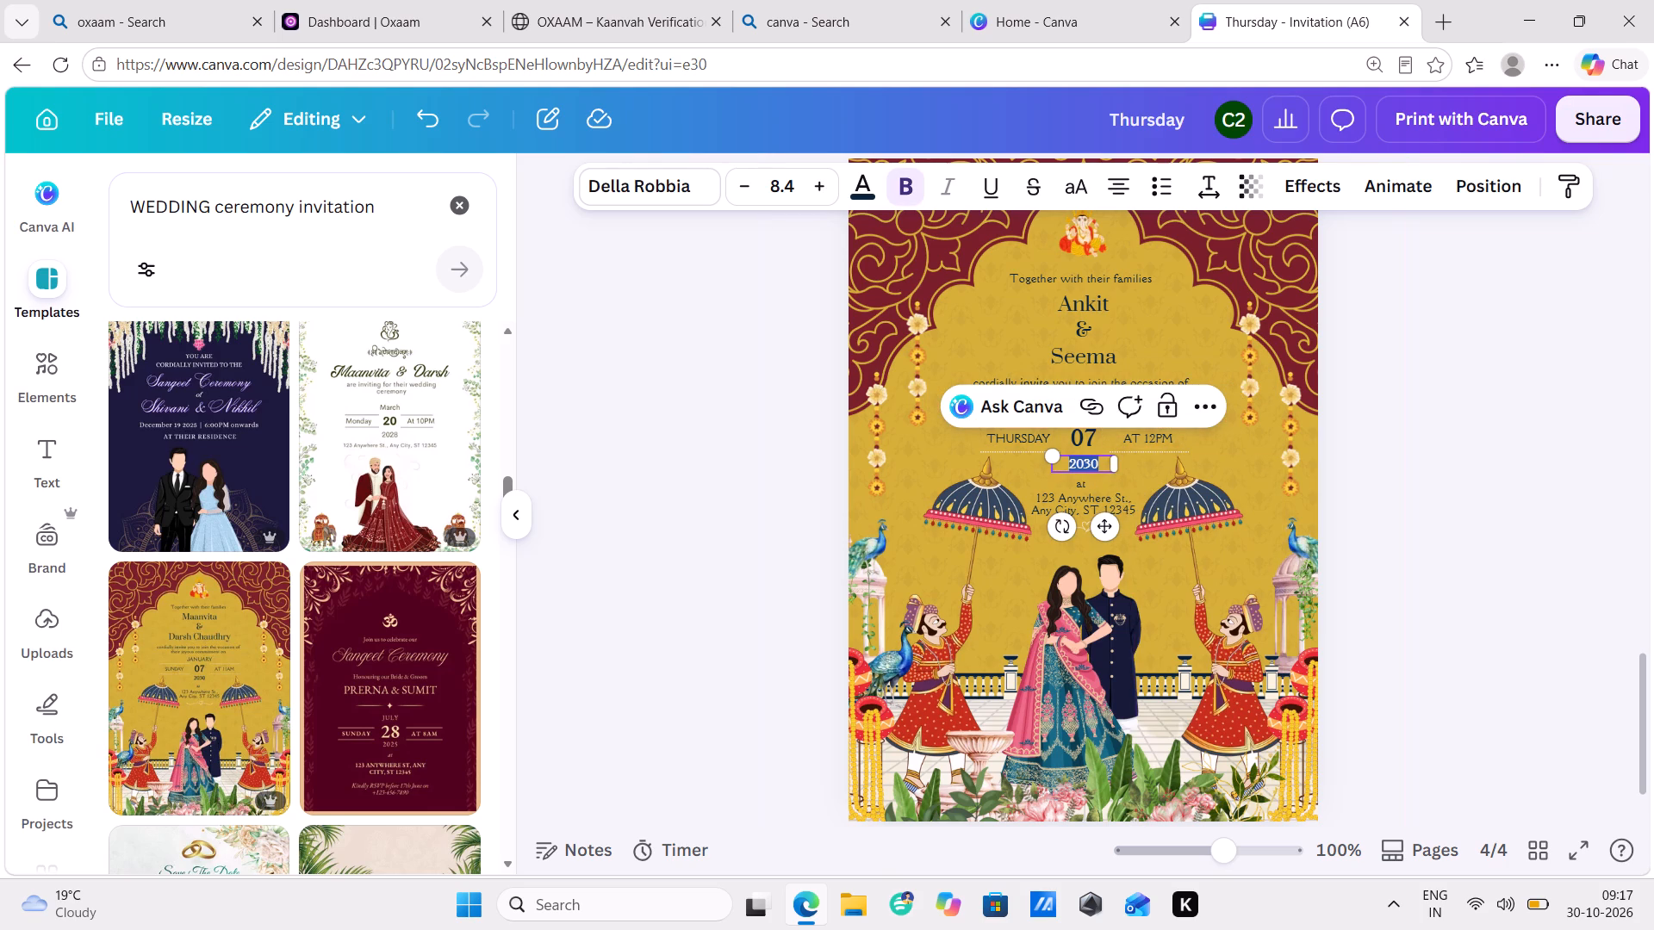
type("2026")
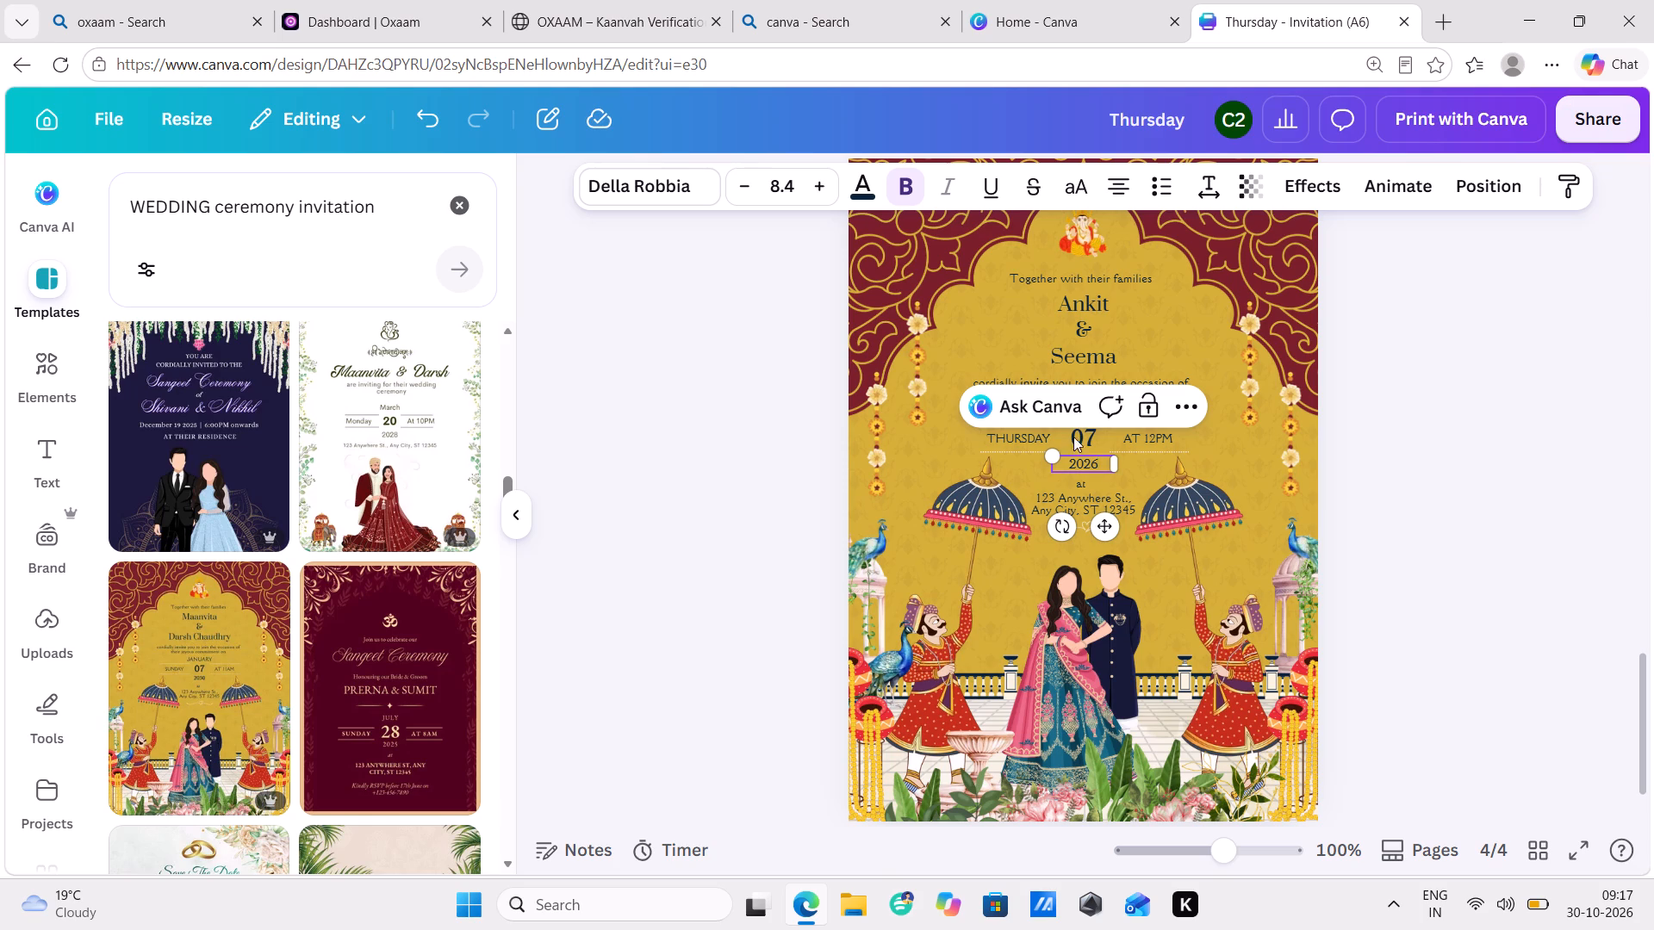
Set the day of the wedding date on page 4 to 26.
double_click(1086, 432)
type("26")
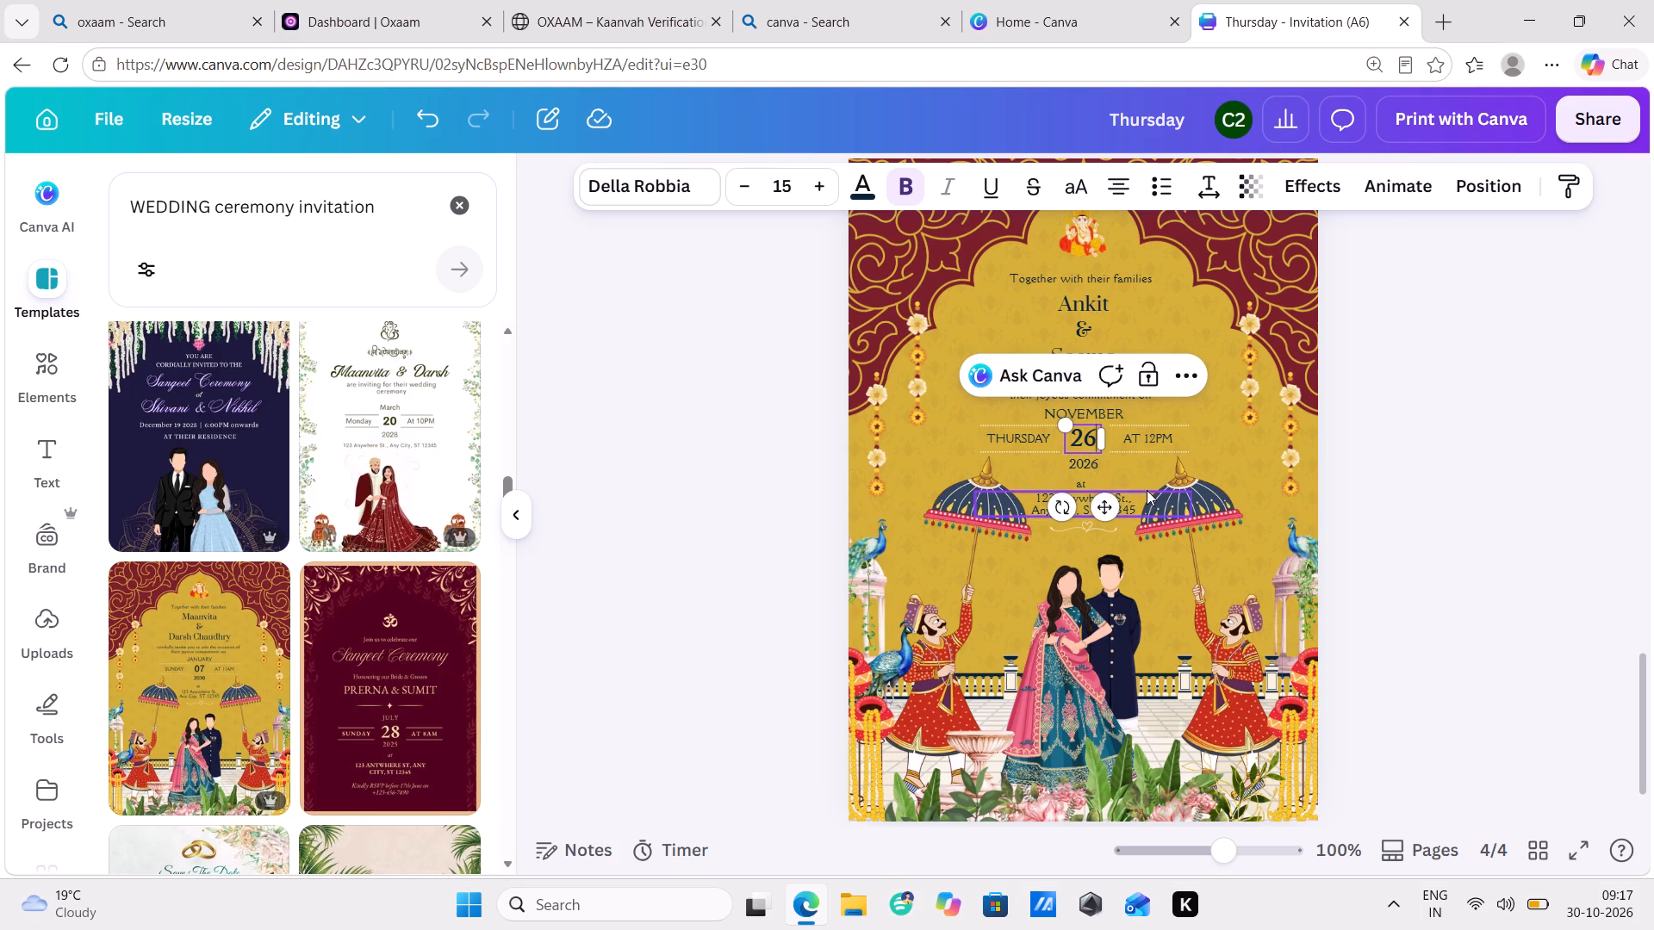
left_click(1476, 479)
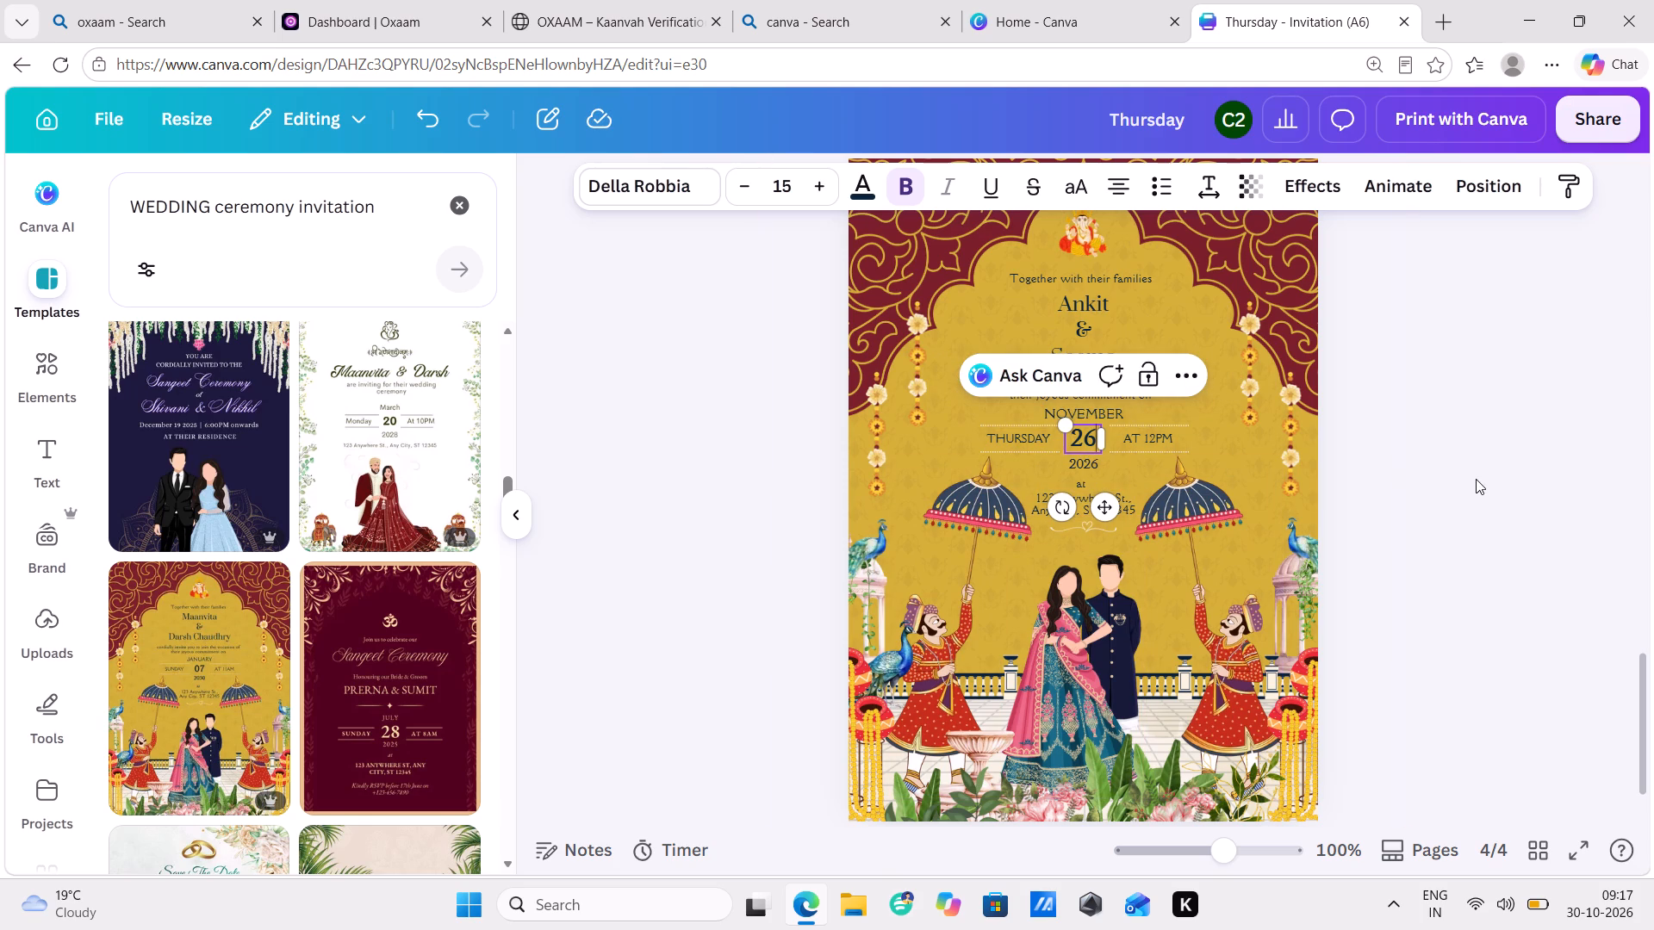
Add a new blank page after the page 4 wedding invitation.
scroll(1325, 504, "up", 1)
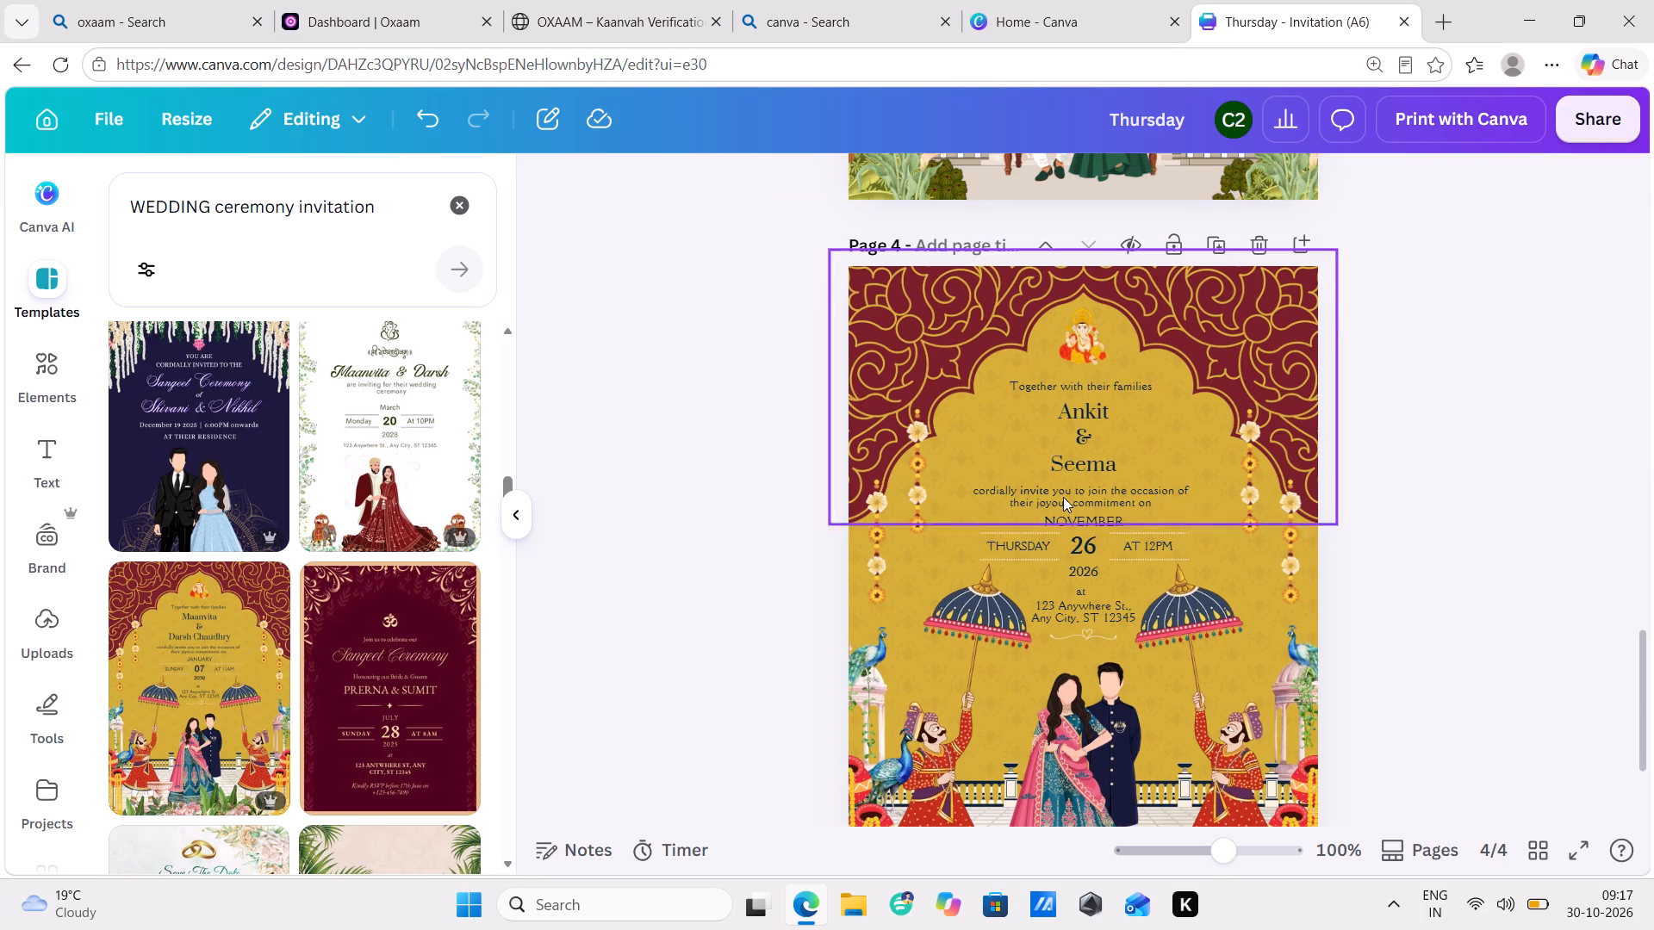
scroll(1010, 568, "down", 2)
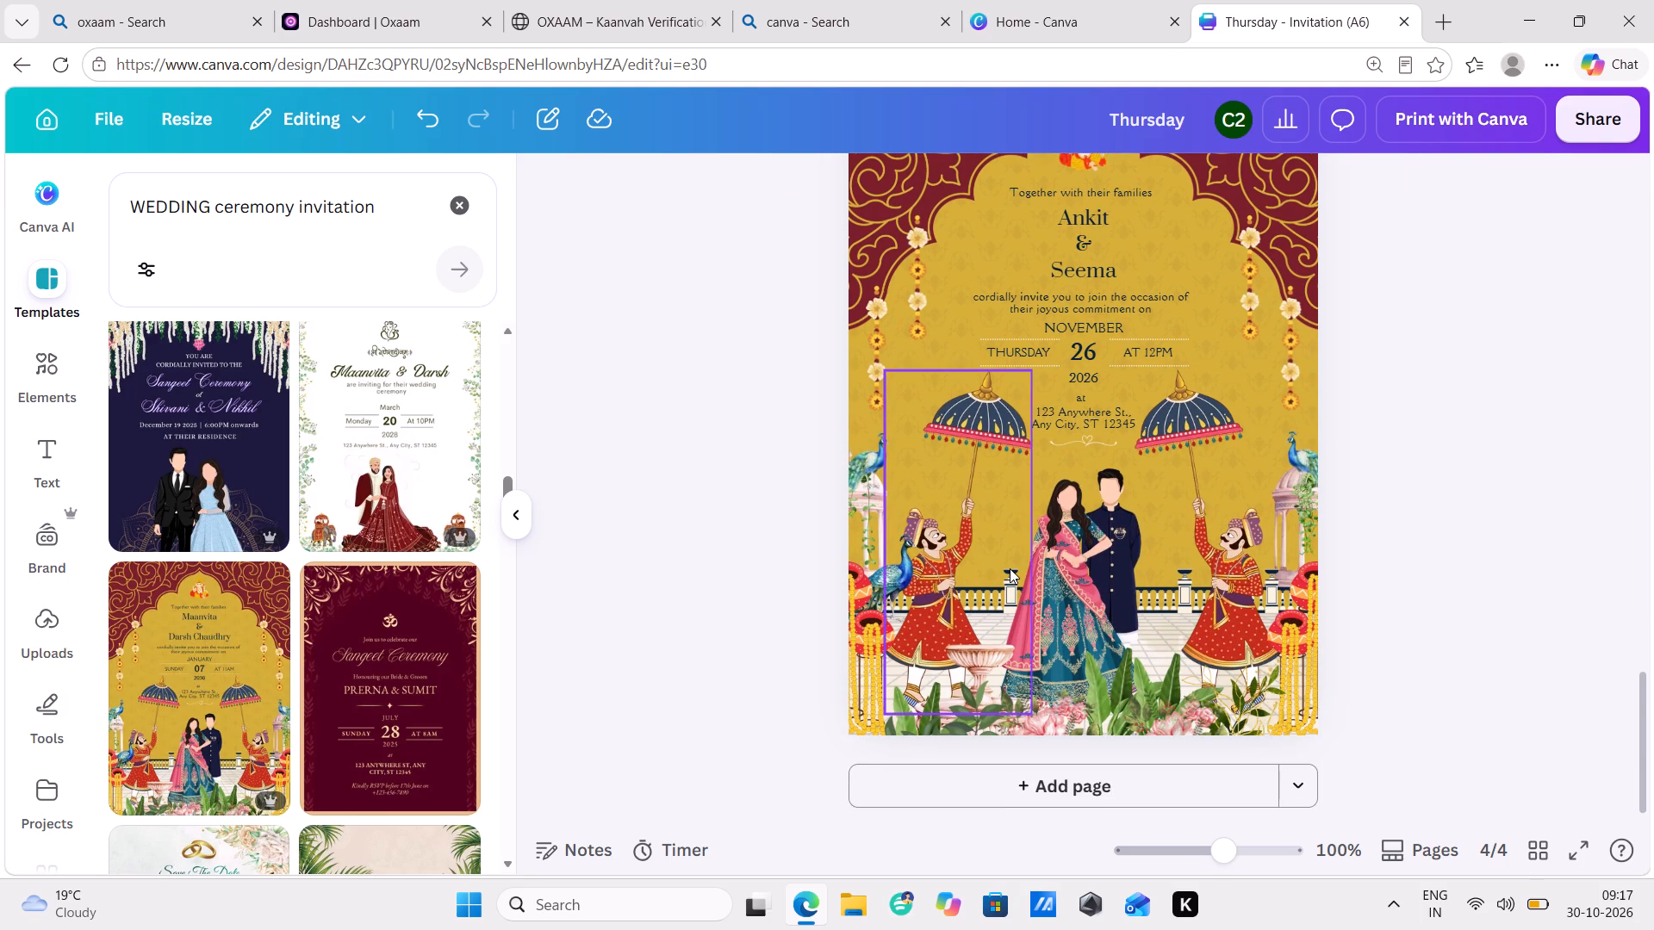
scroll(1010, 568, "down", 2)
scroll(1023, 496, "up", 3)
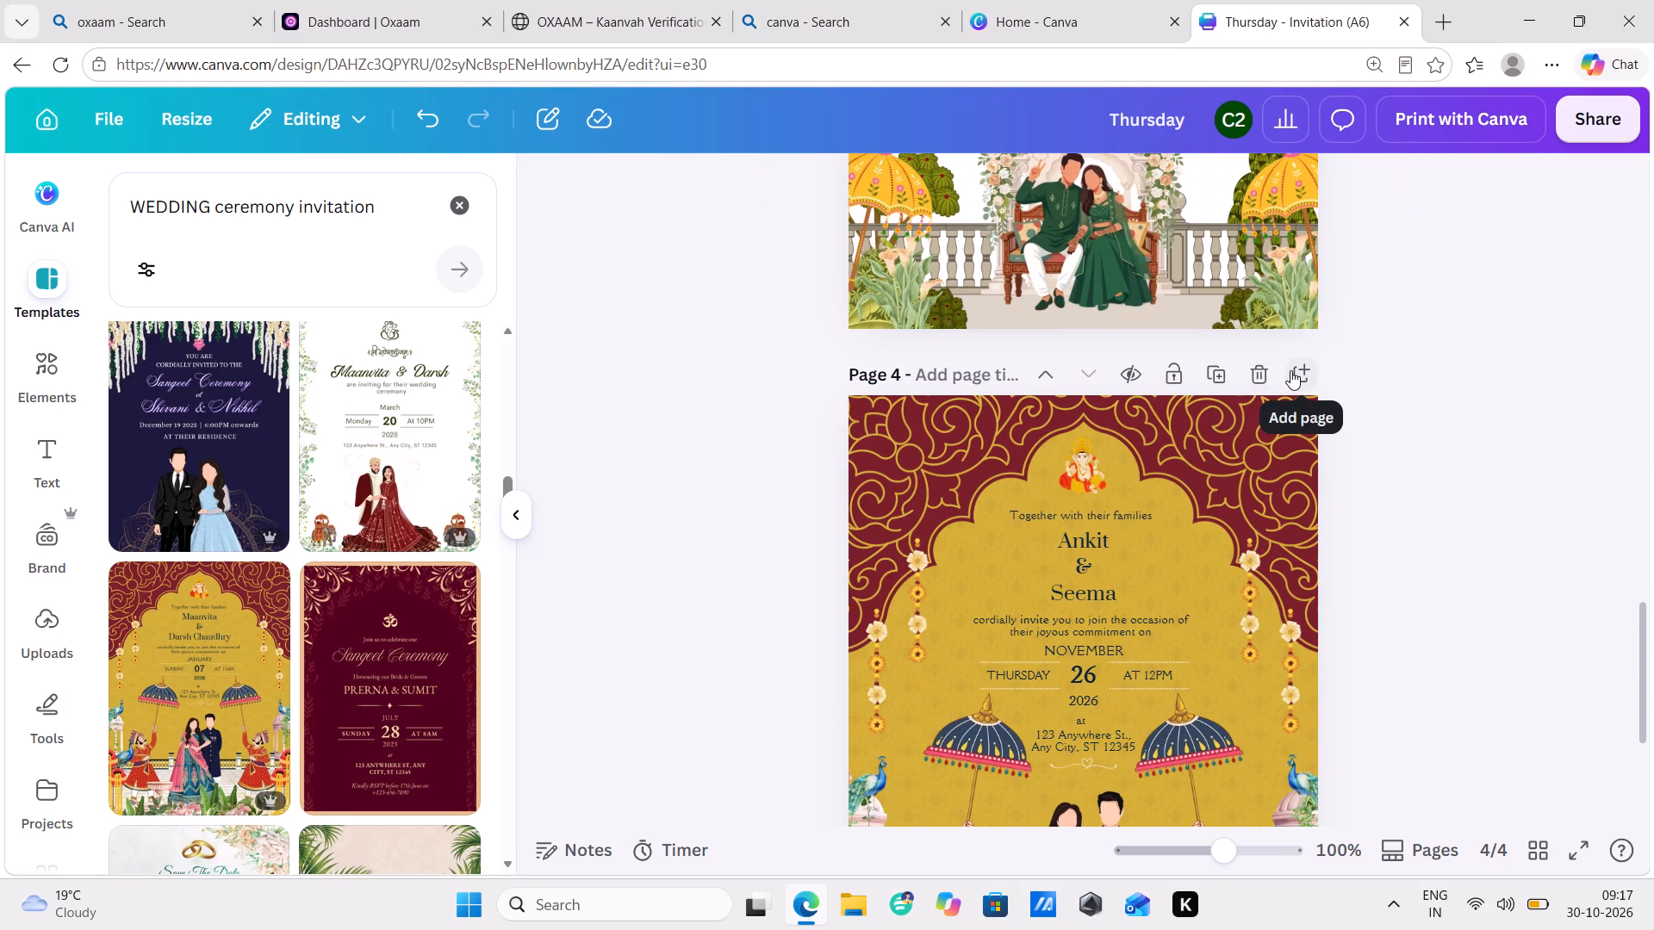
left_click(1290, 370)
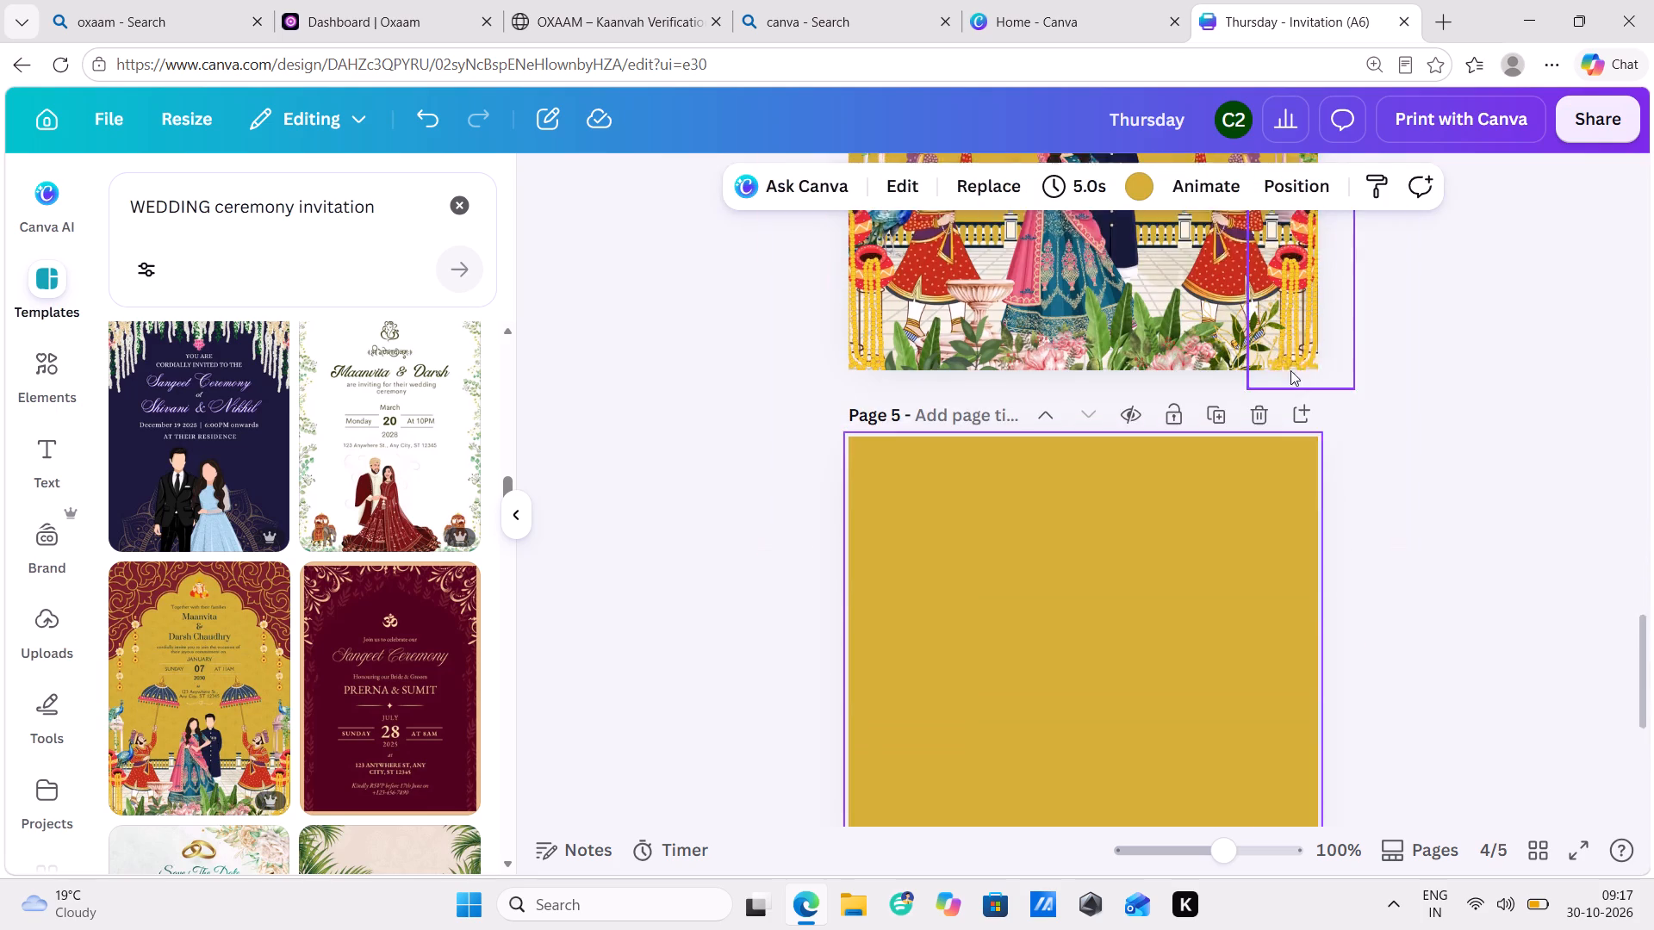
Search the templates for "PARTY ceremony invitation".
left_click(211, 203)
key("BackSpace")
key("BackSpace")
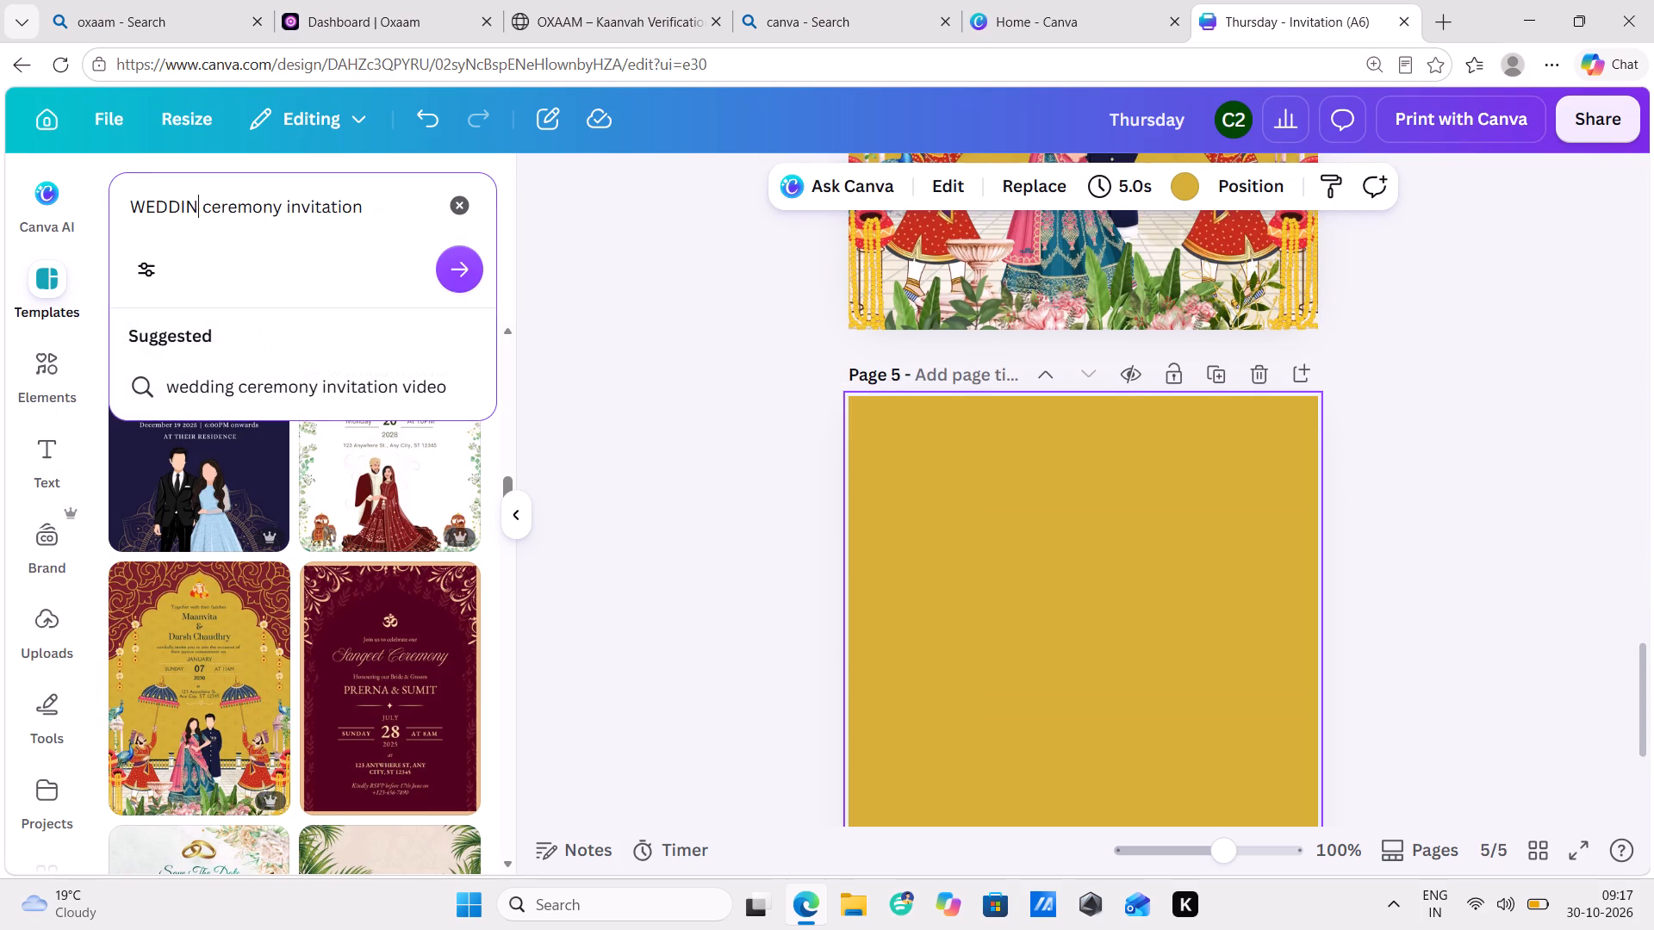
key("BackSpace")
key("BackSpace")
key("BackSpace")
key("BackSpace")
key("BackSpace")
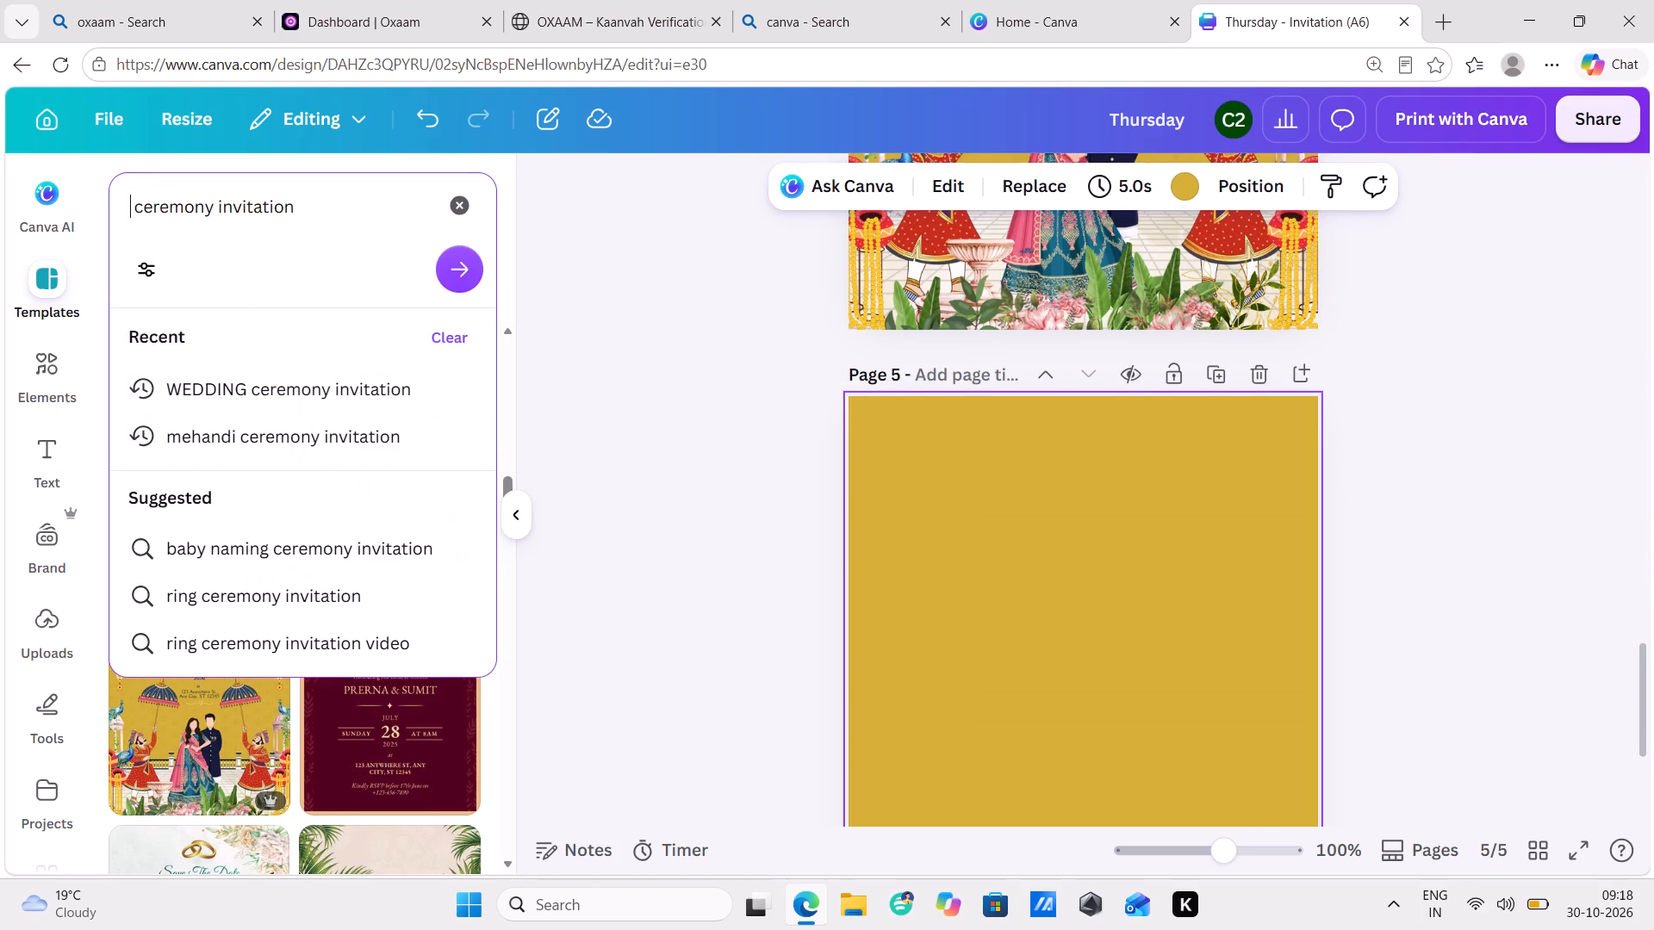
type("PARTY")
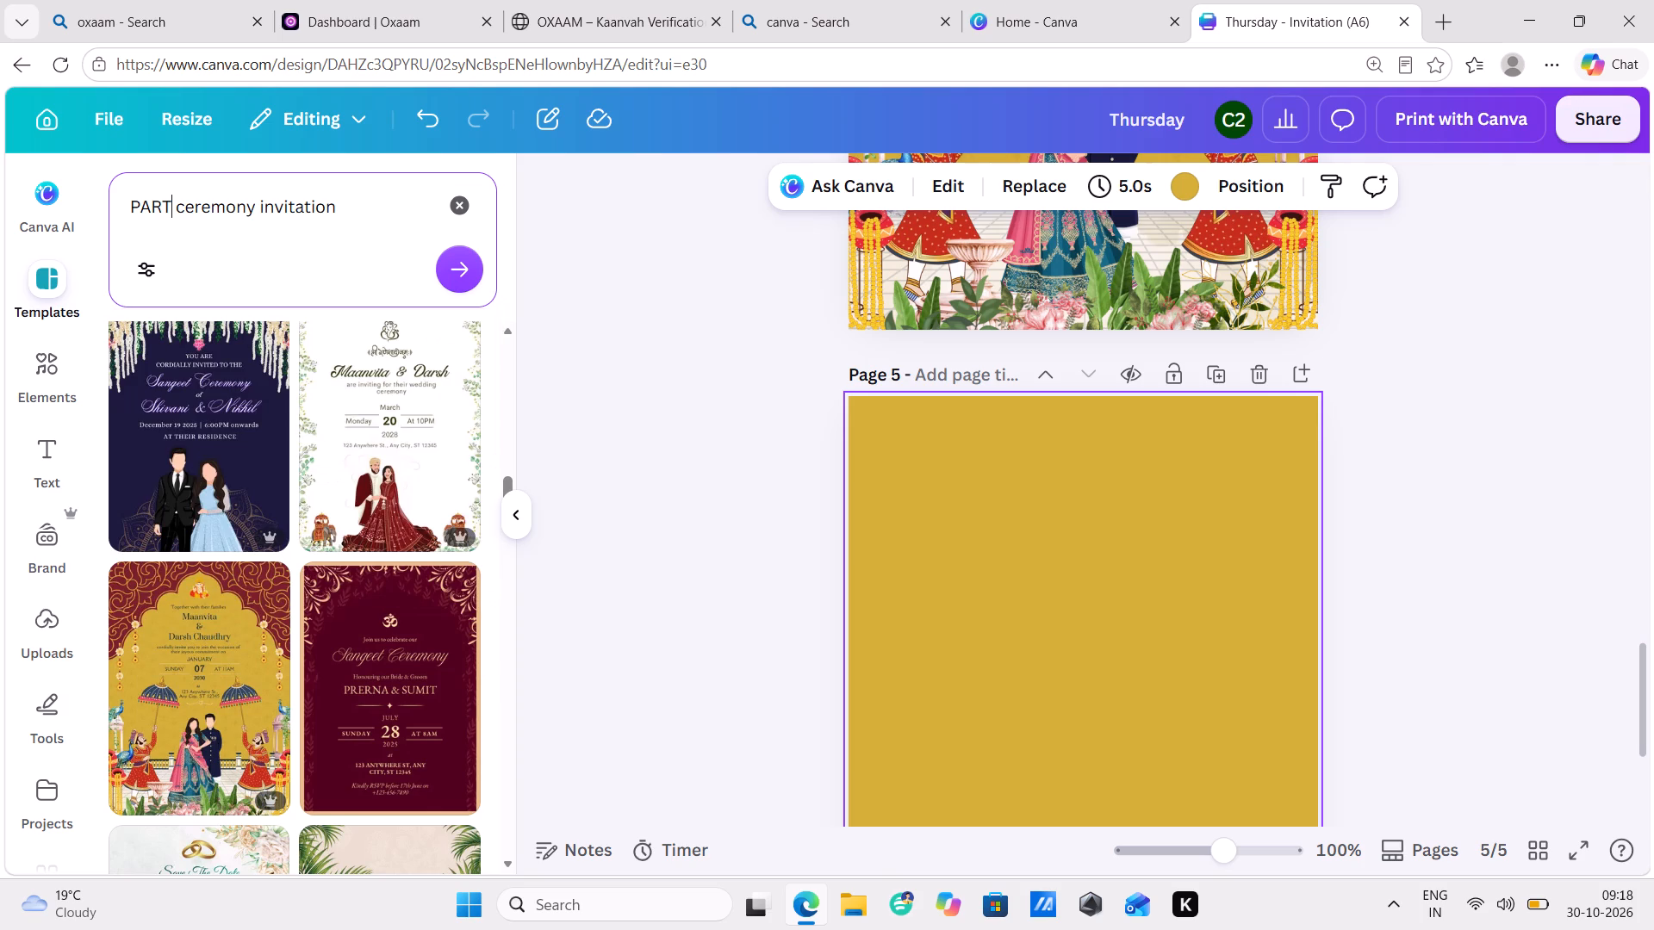
key("Return")
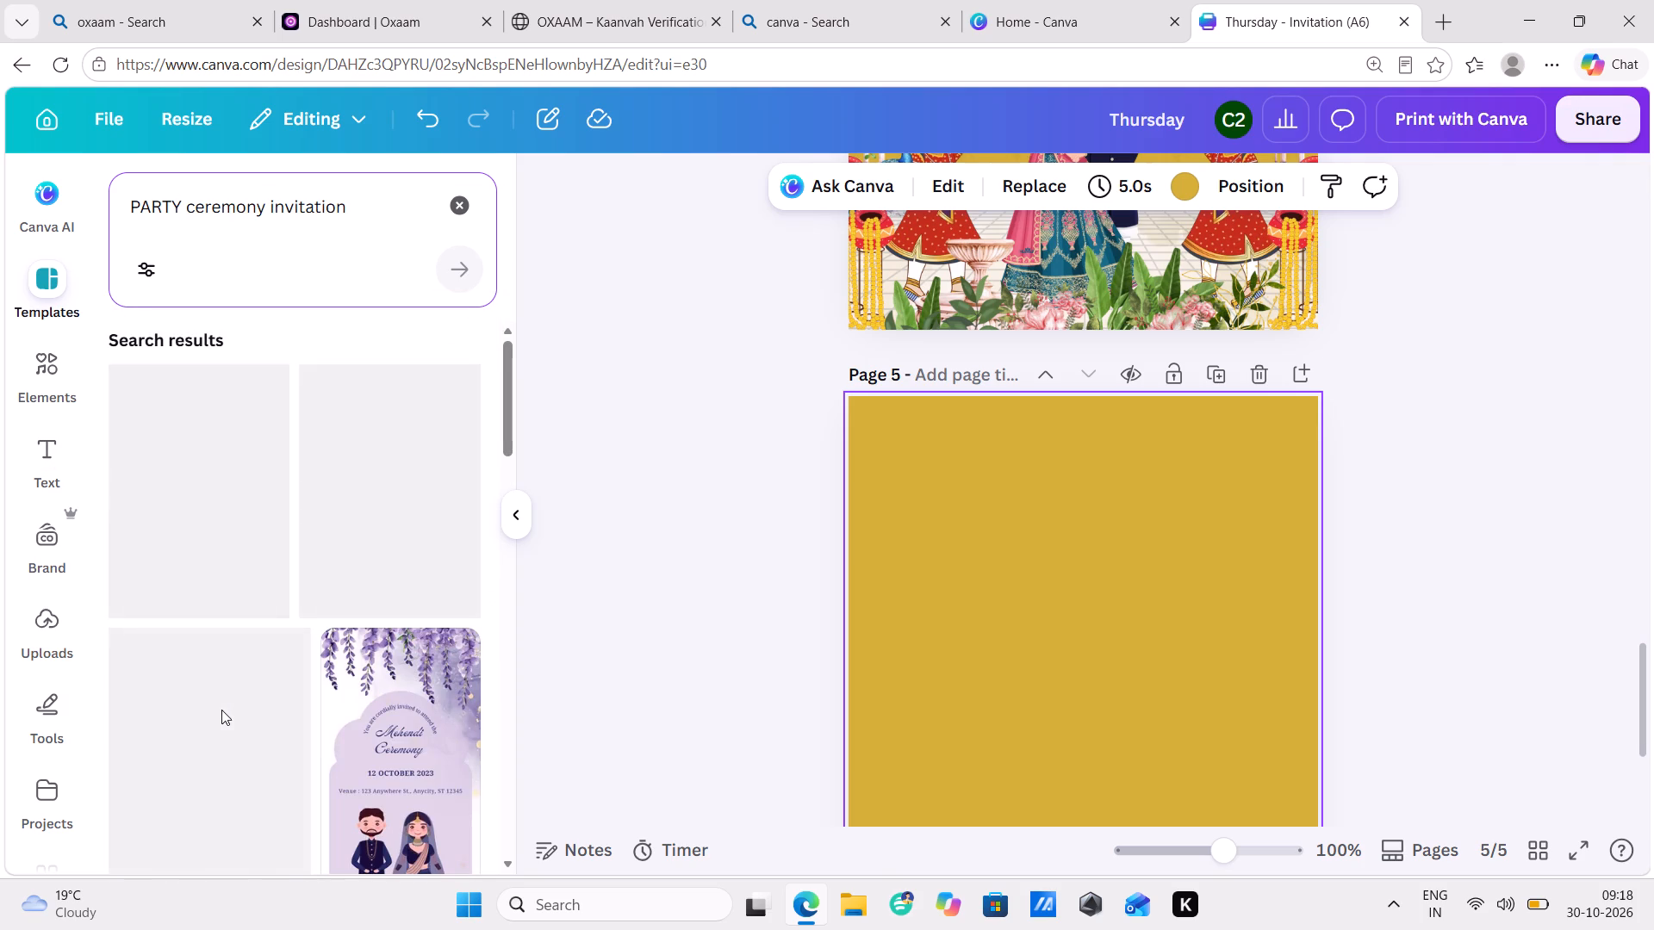
Browse the party ceremony invitation templates for a design that suits page 5.
scroll(92, 652, "down", 1)
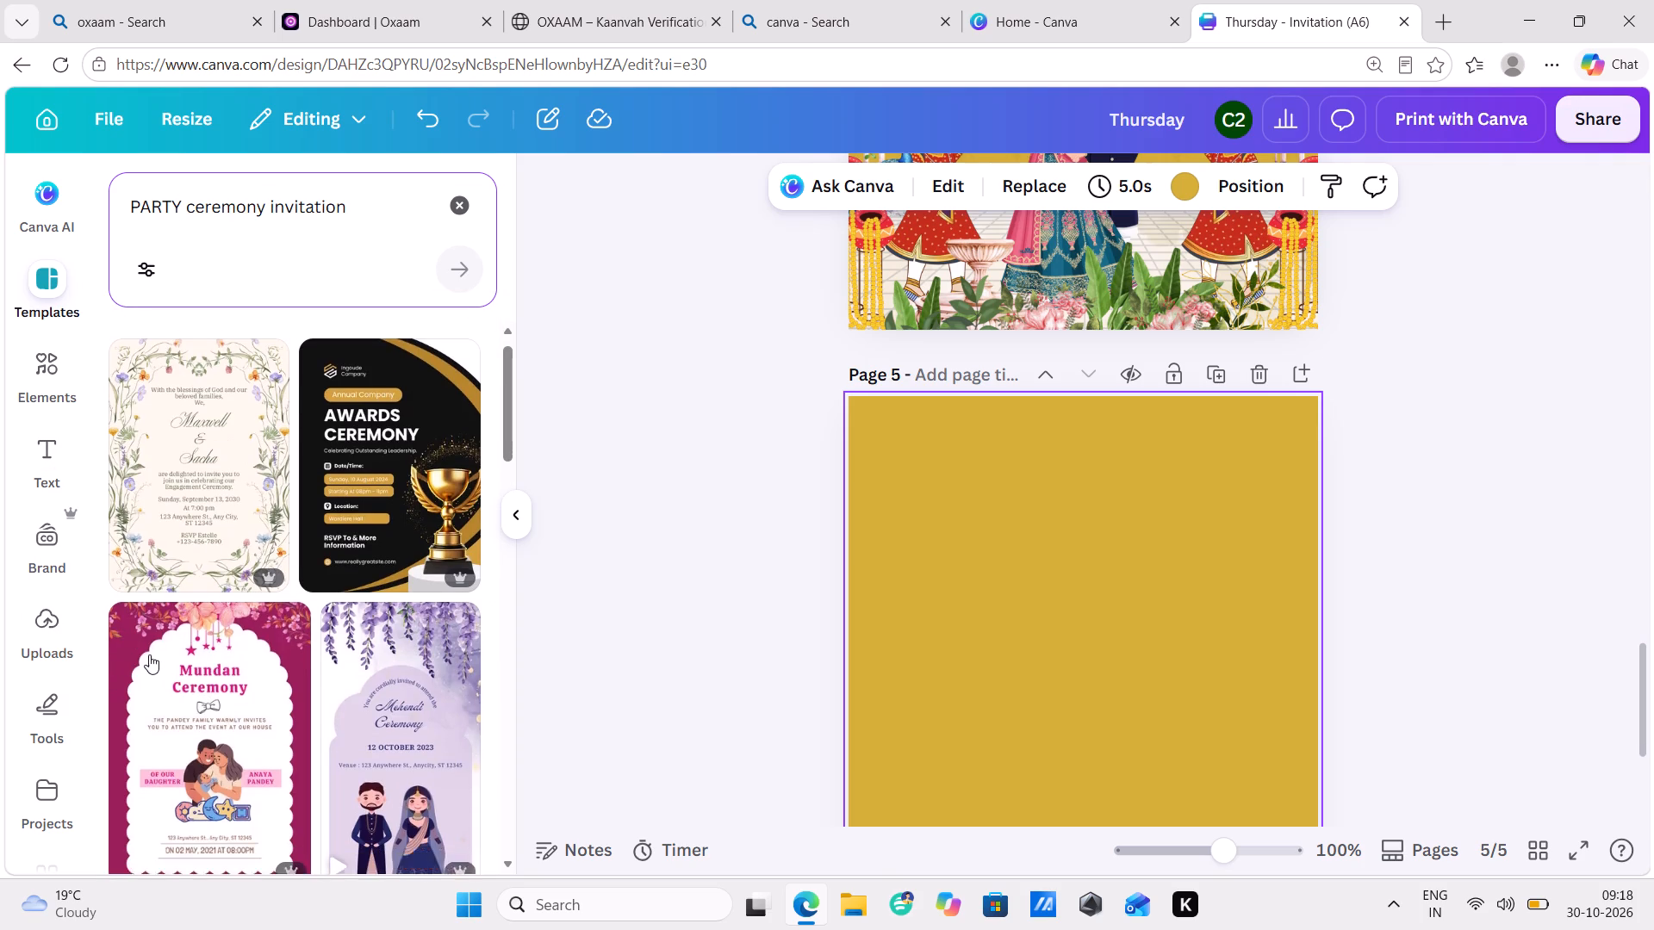
scroll(150, 654, "down", 3)
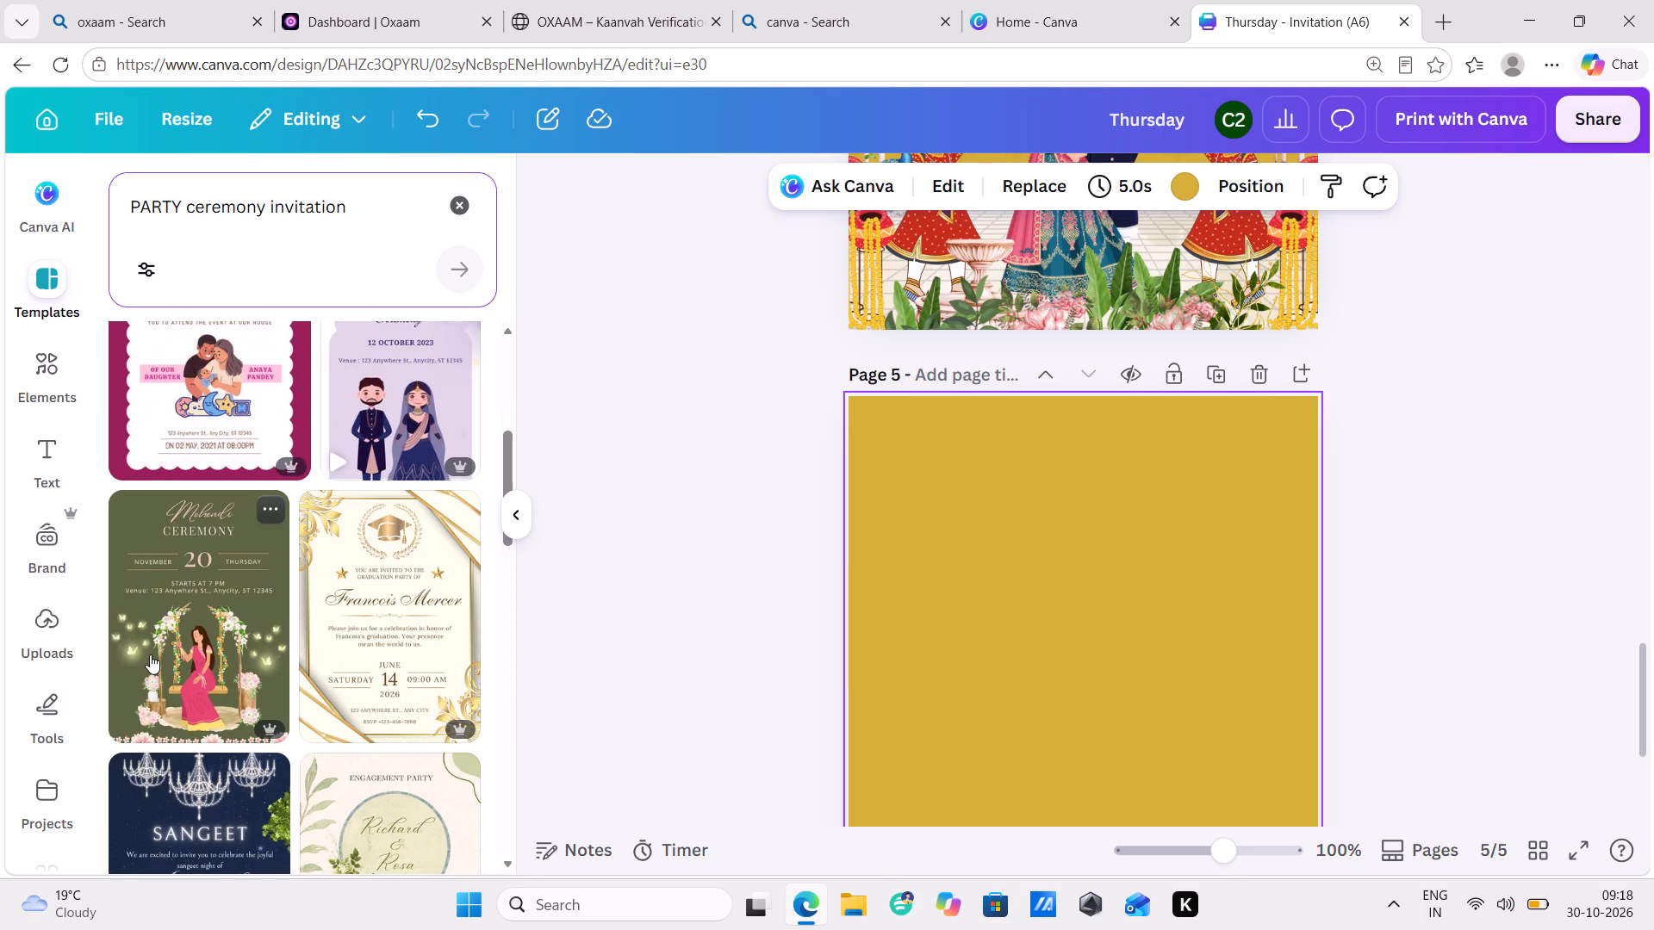
scroll(150, 654, "down", 5)
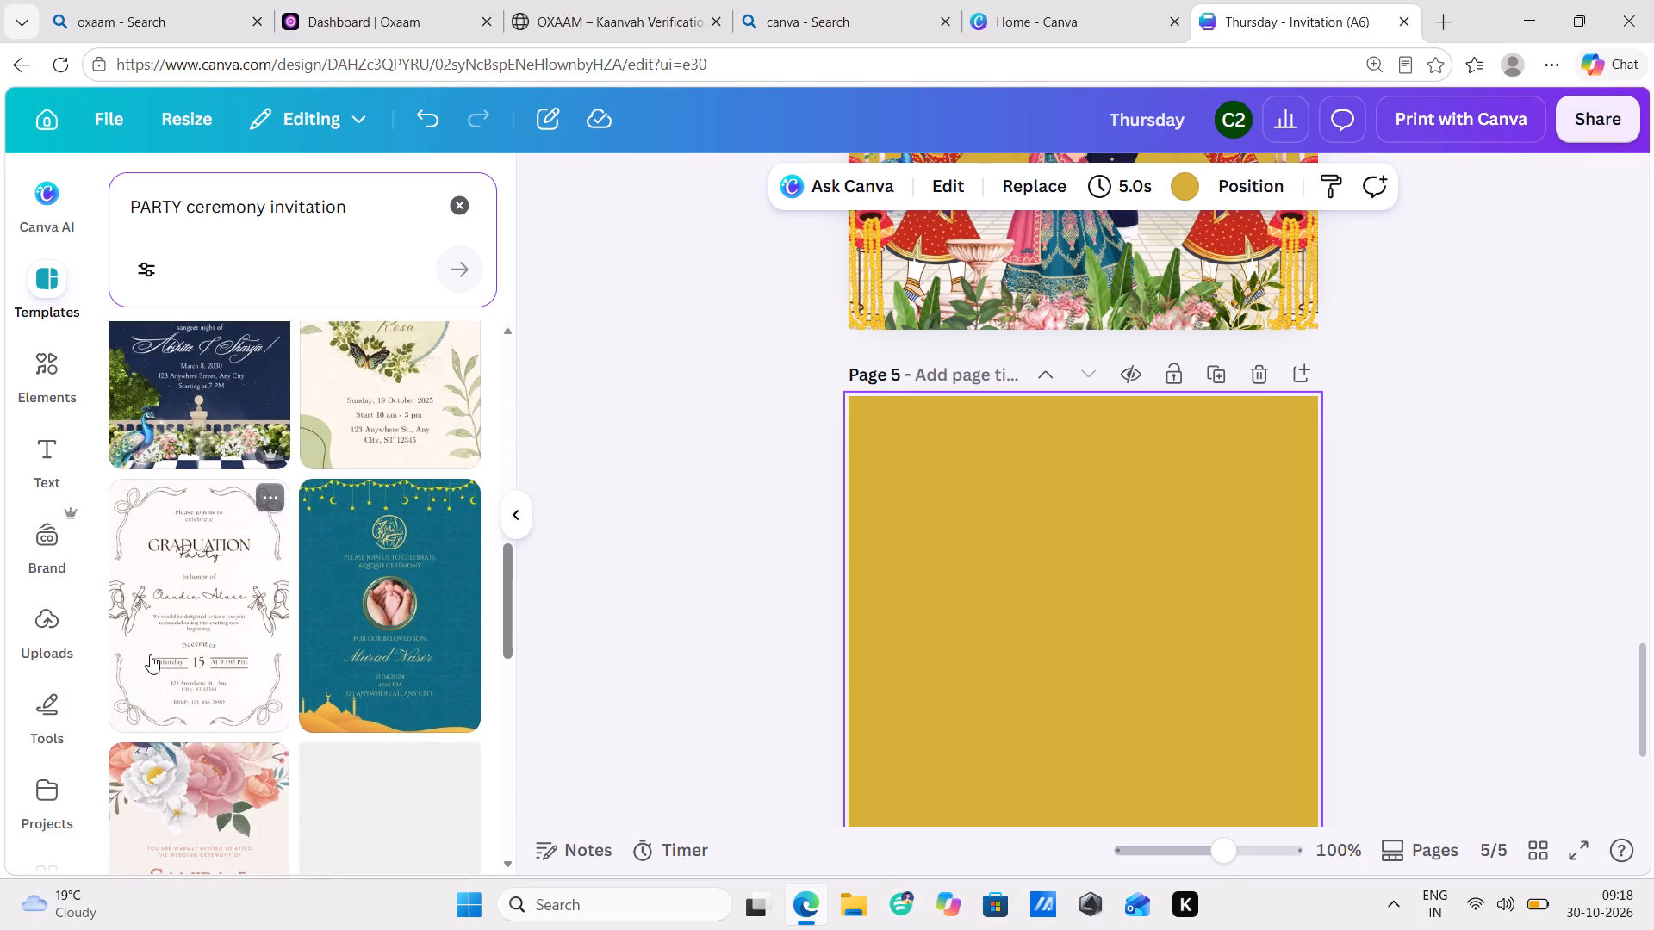
scroll(150, 654, "down", 7)
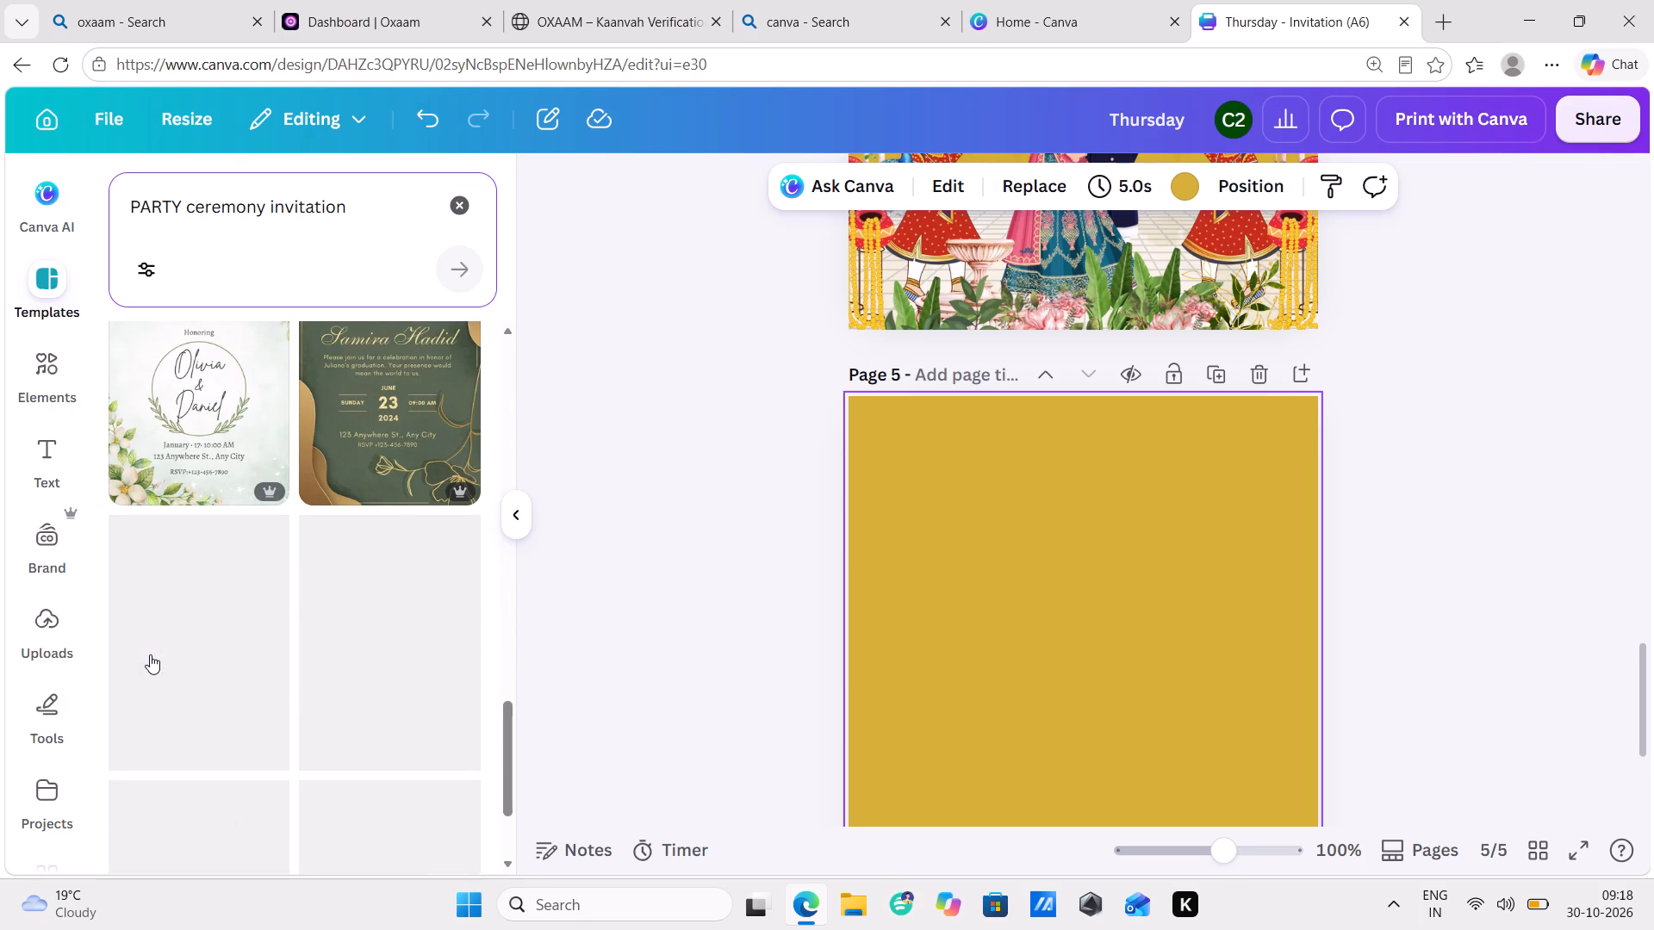
scroll(150, 654, "down", 4)
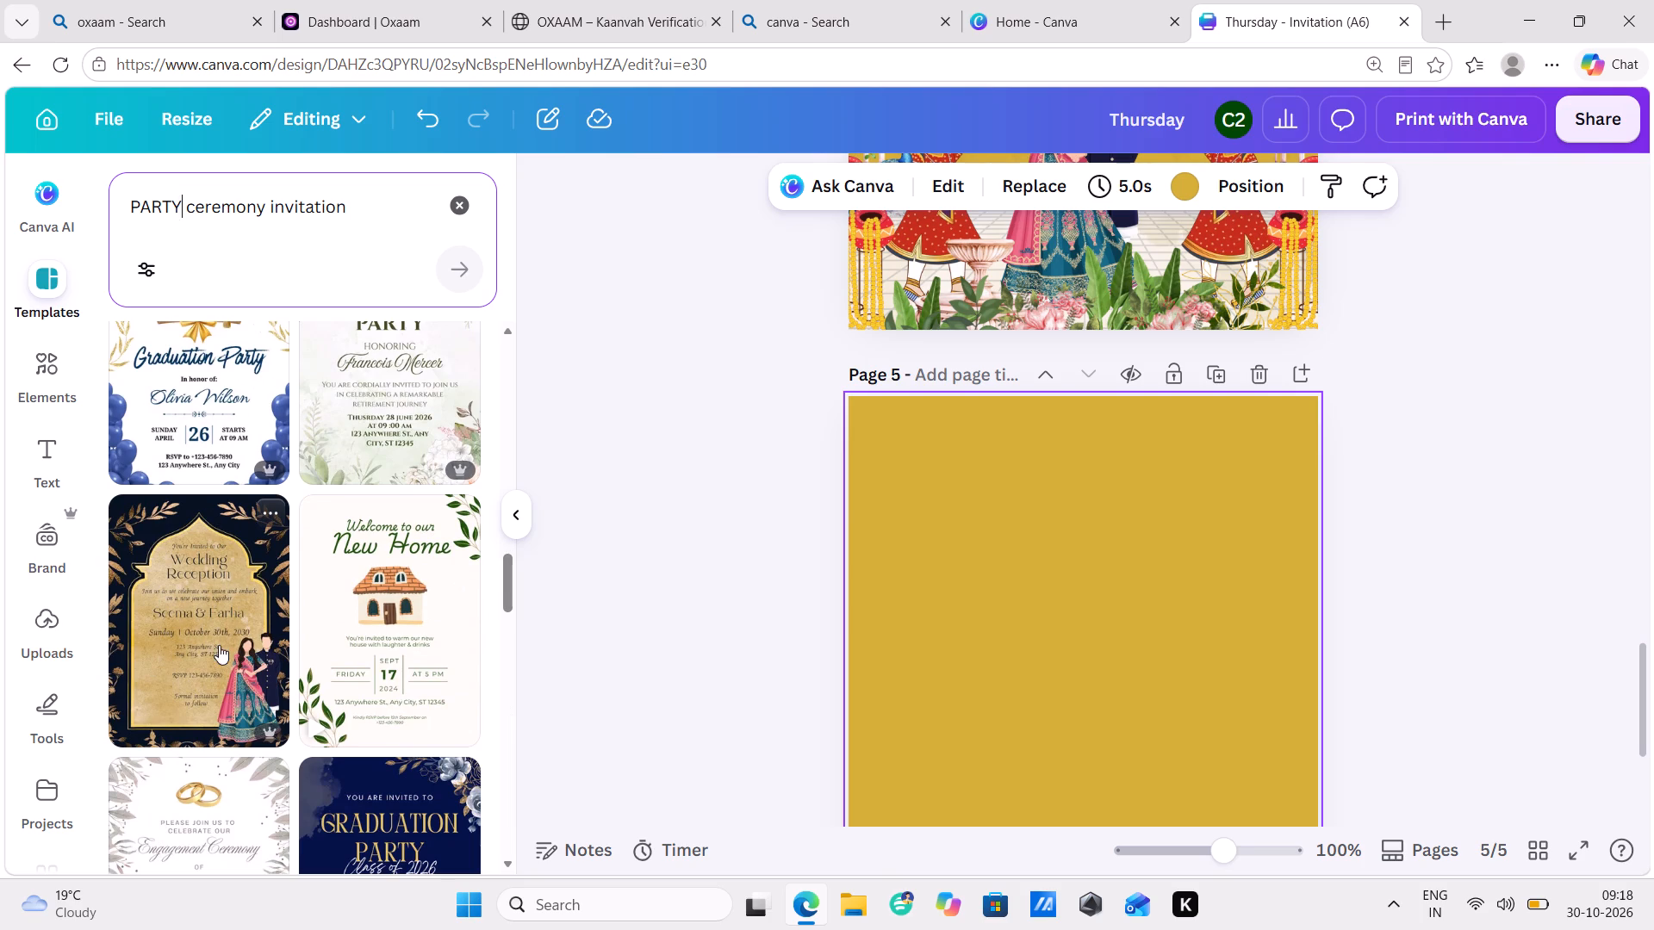
Change the template search to "RECEPTION ceremony invitation".
left_click(181, 199)
key("BackSpace")
key("BackSpace")
key("BackSpace")
key("BackSpace")
key("BackSpace")
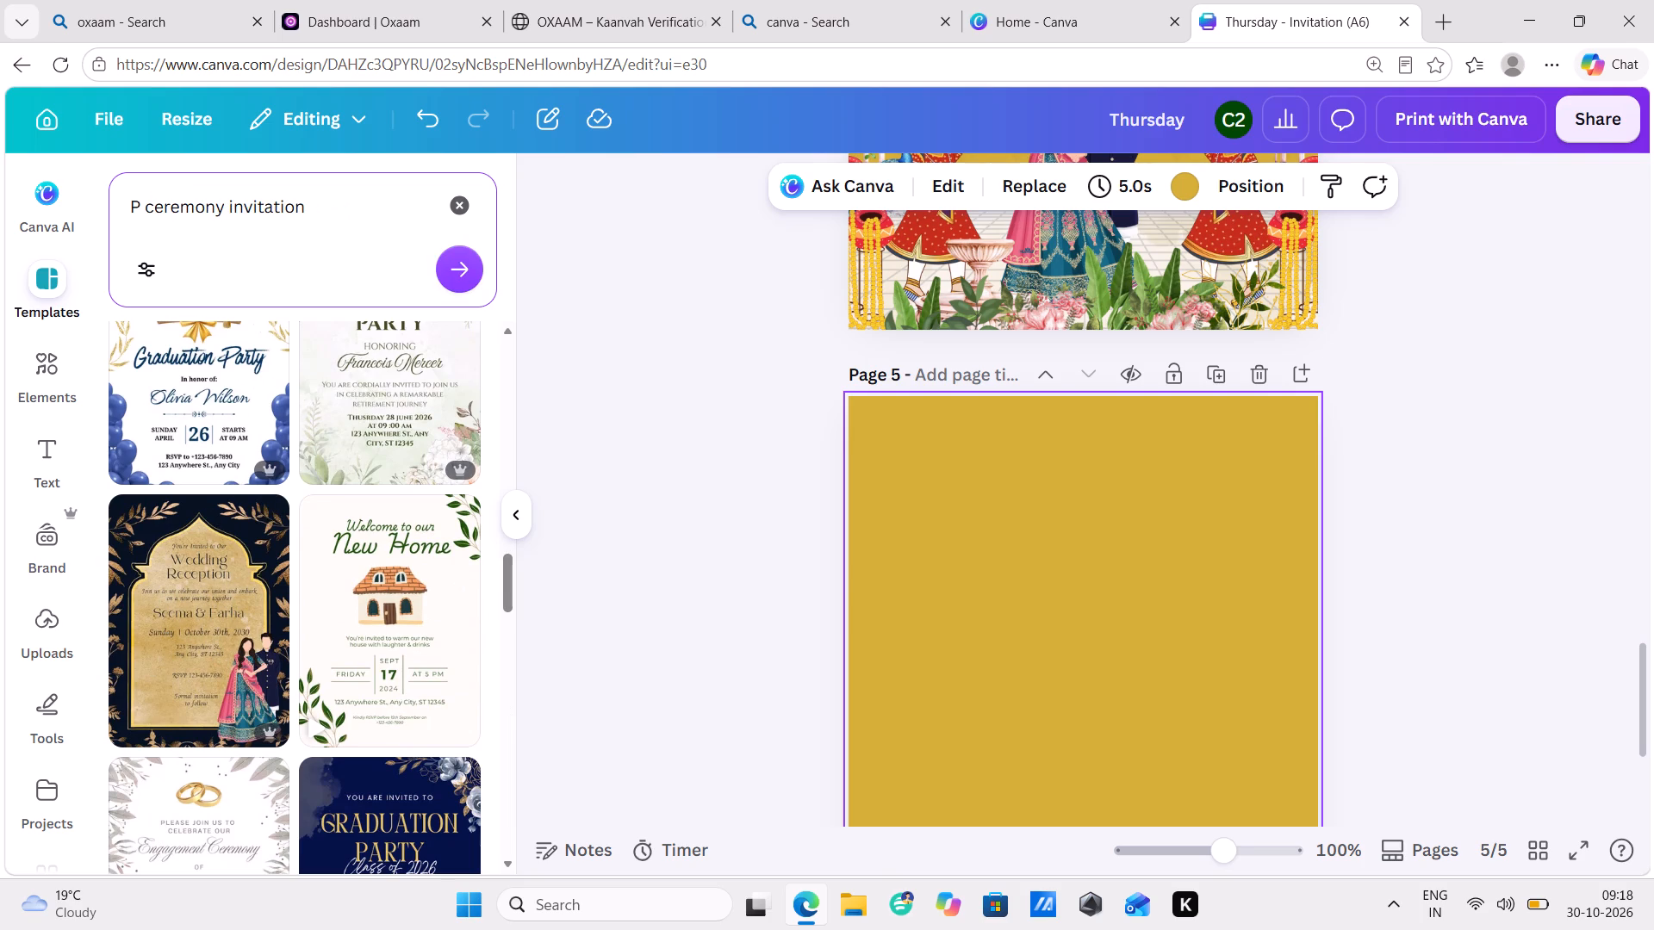
key("r")
type("ECE")
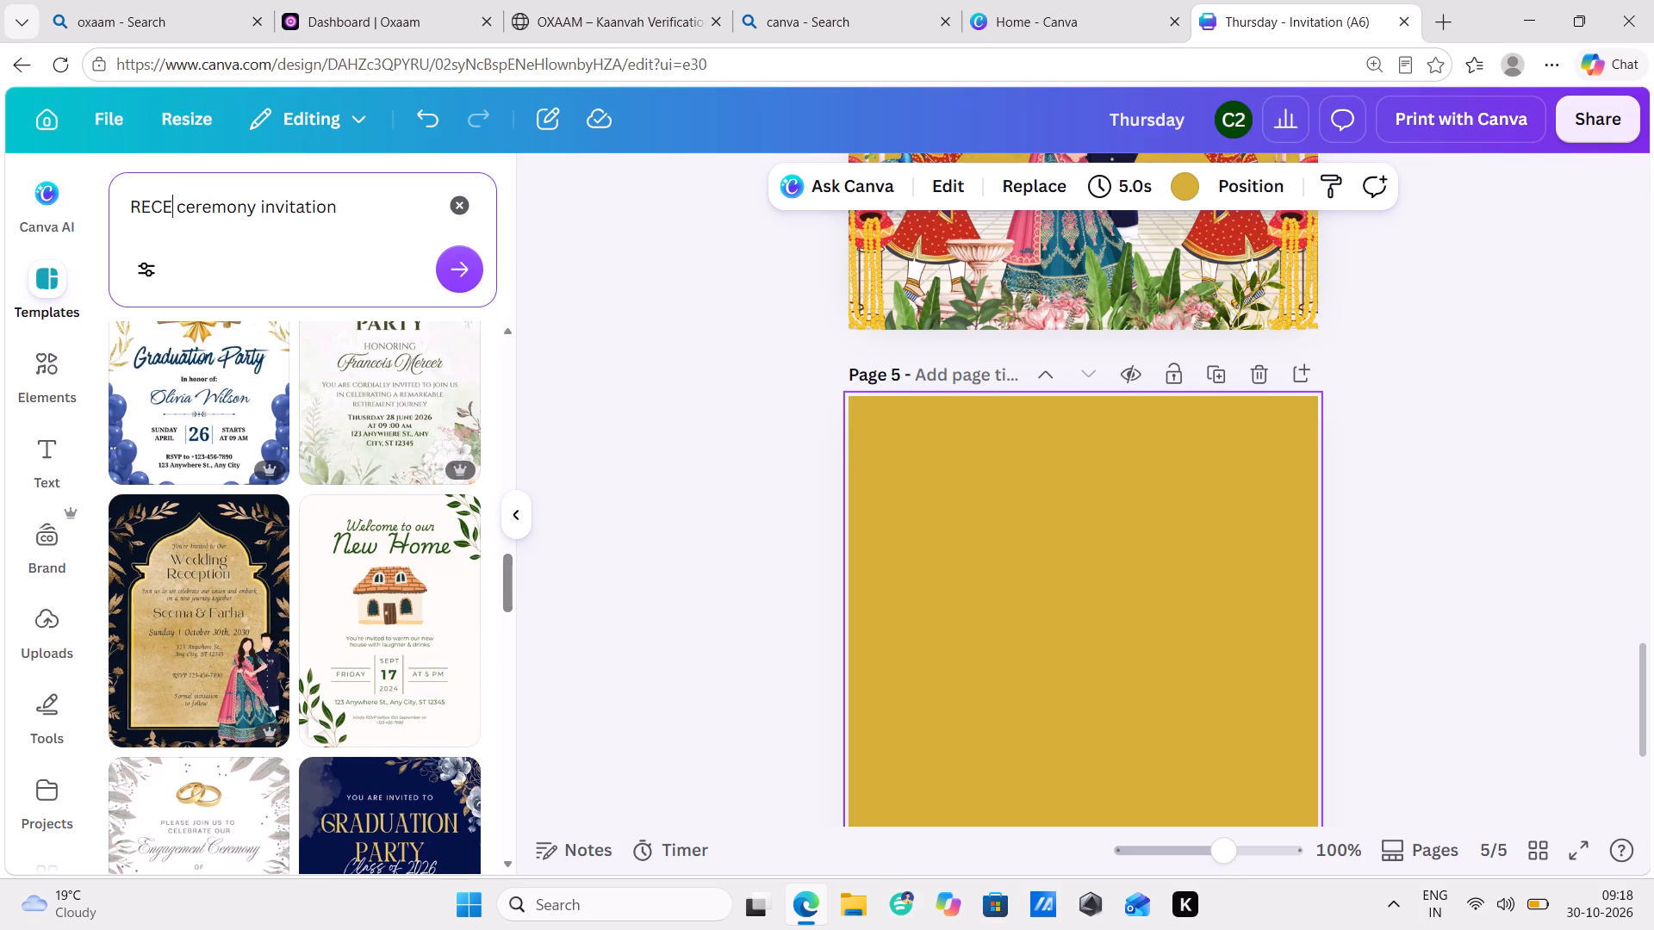
type("PTION")
key("Return")
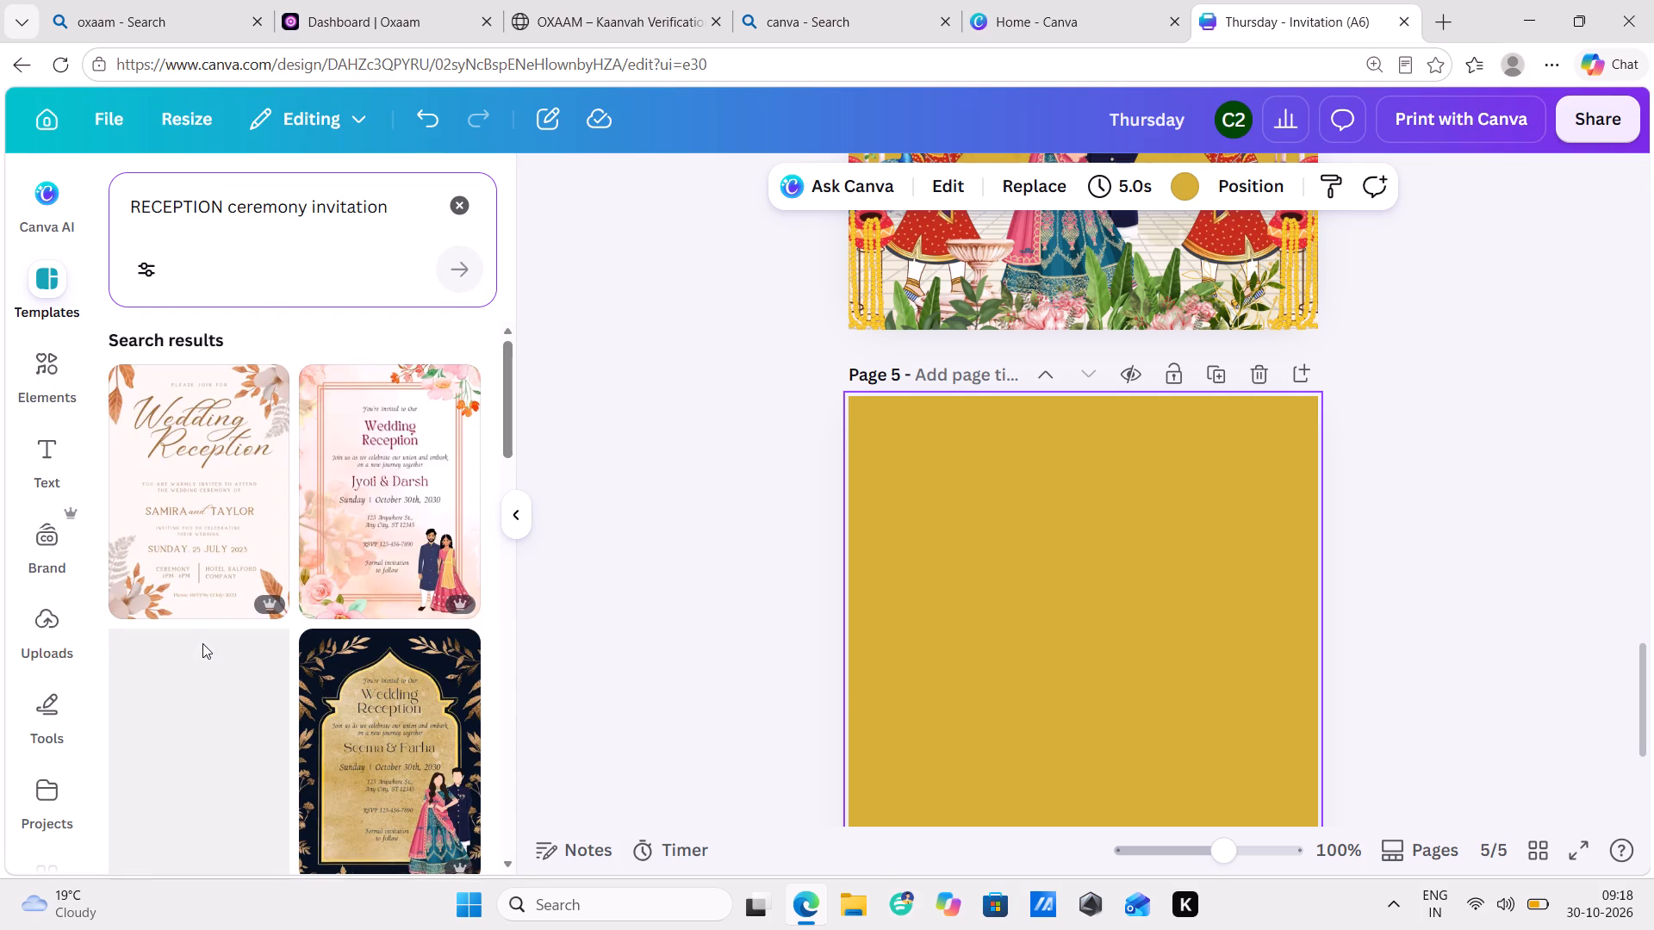
Browse the reception ceremony invitation templates for a design that suits the blank page 5.
scroll(202, 643, "down", 1)
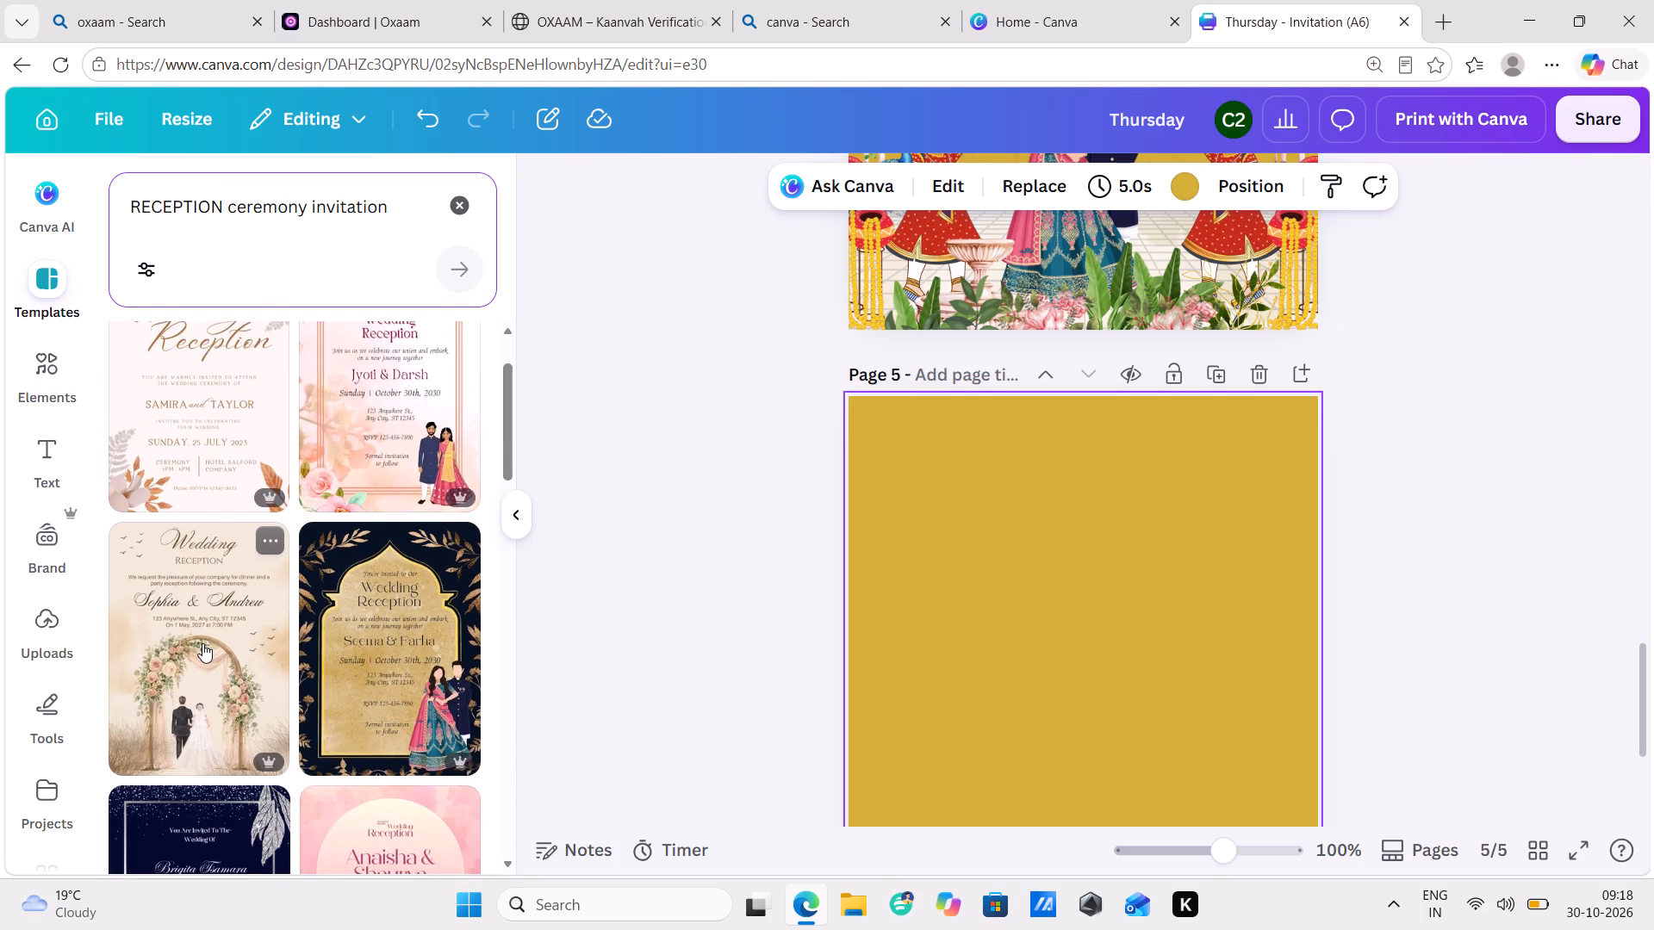
scroll(202, 643, "up", 1)
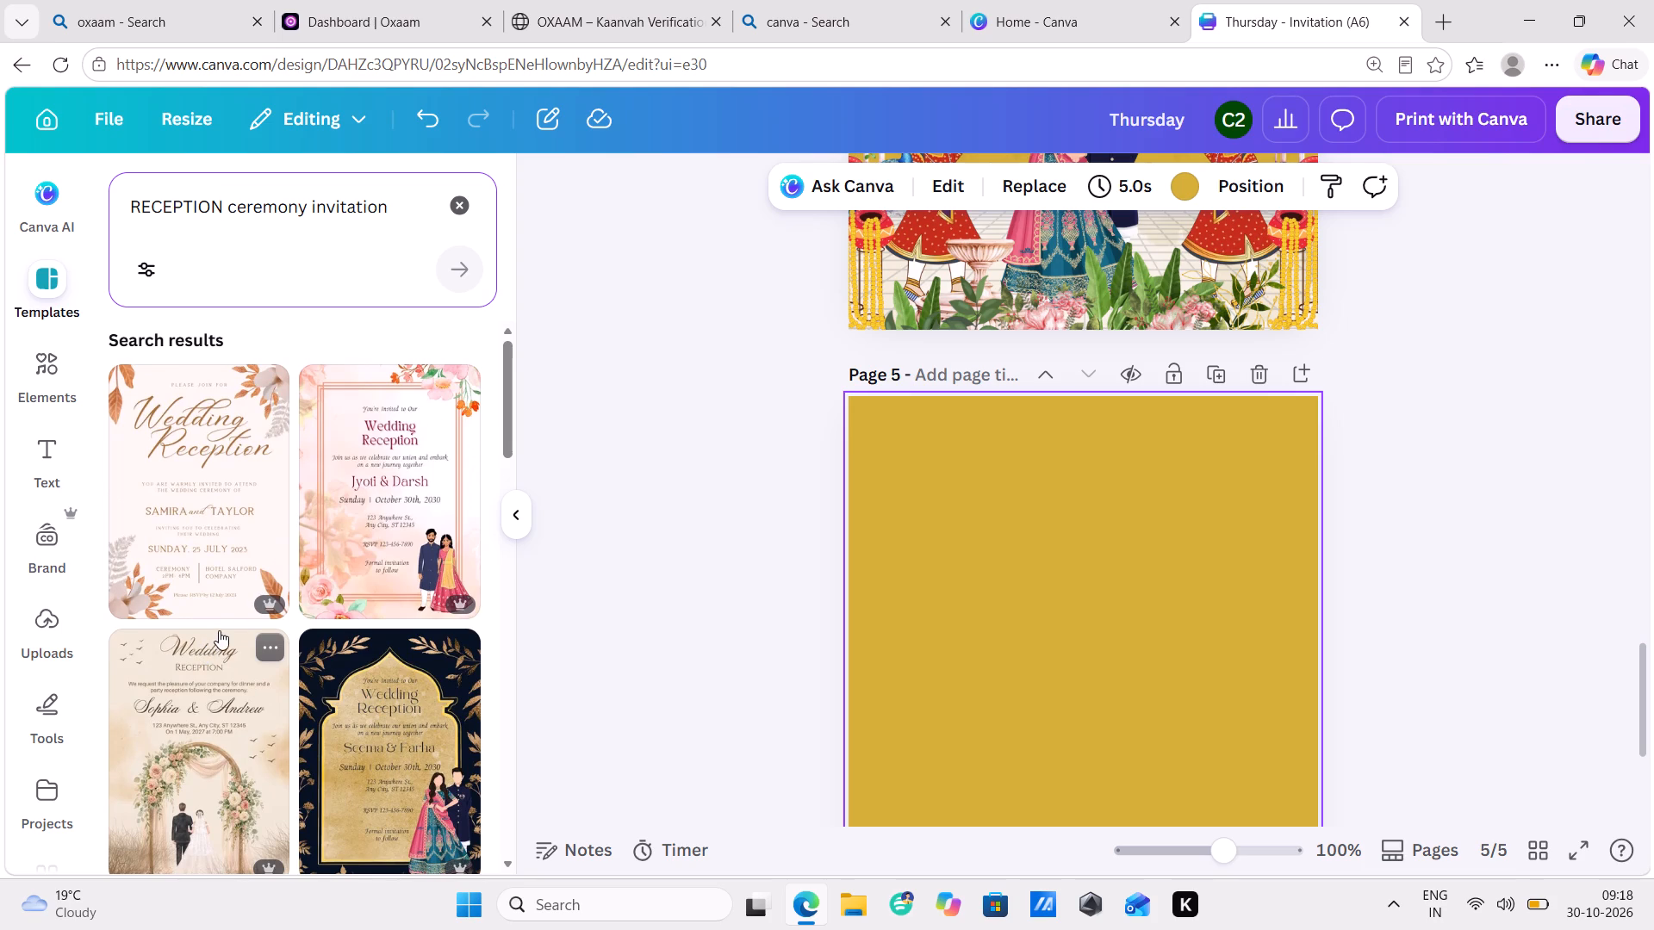
scroll(219, 631, "down", 4)
scroll(219, 631, "up", 2)
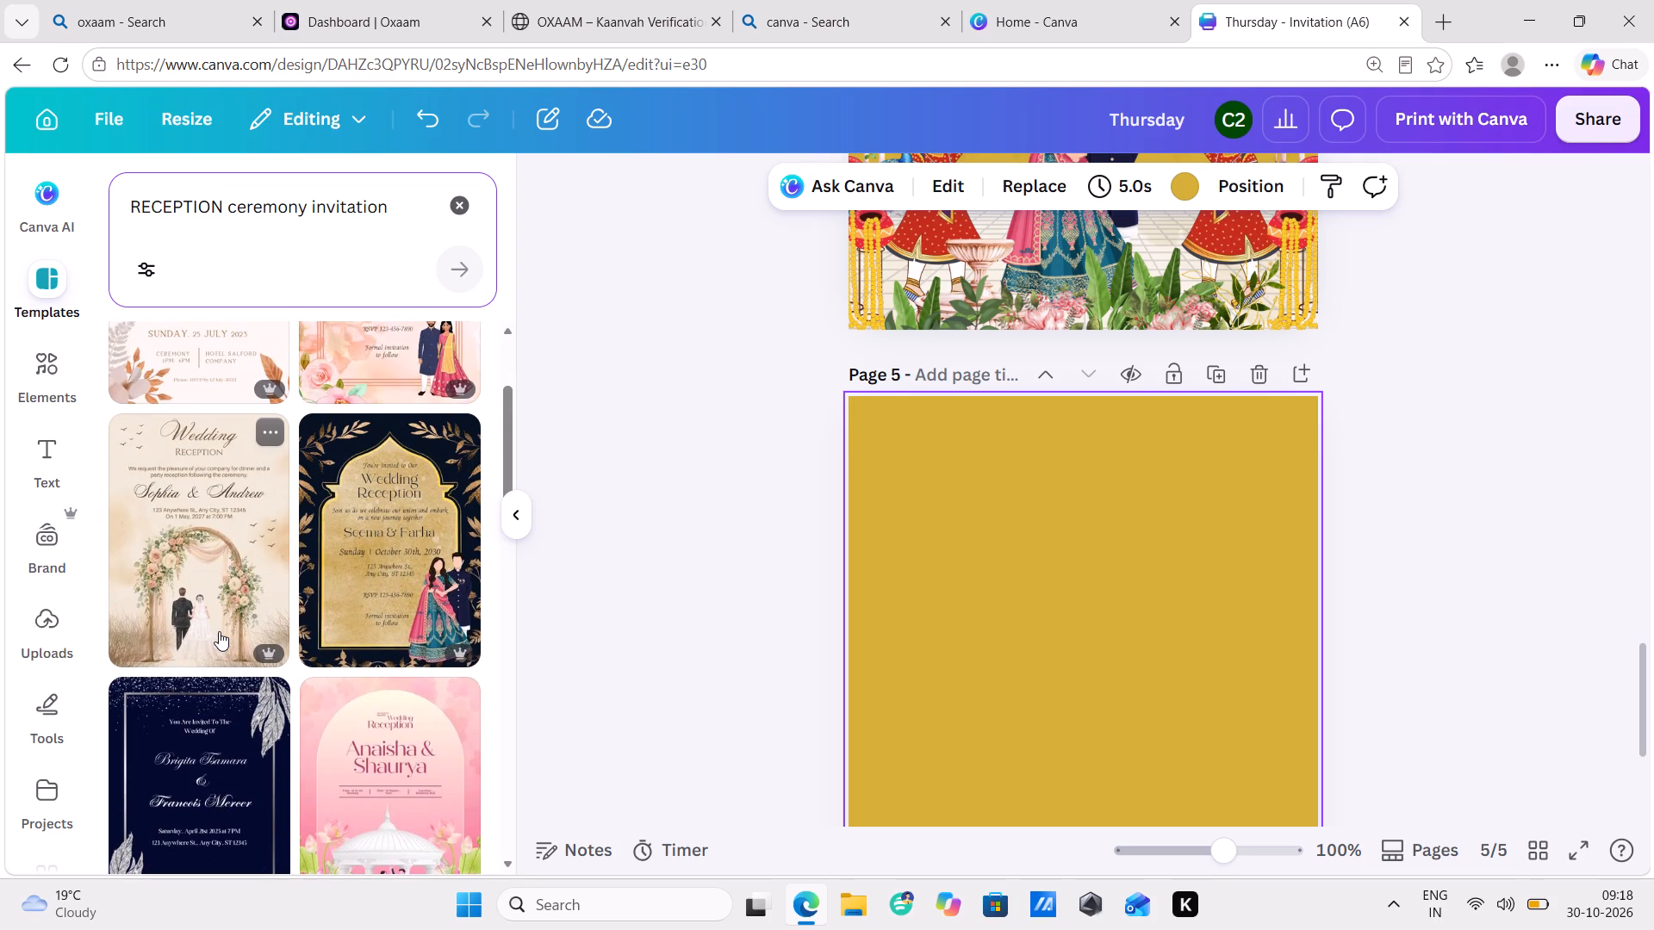
scroll(219, 631, "down", 3)
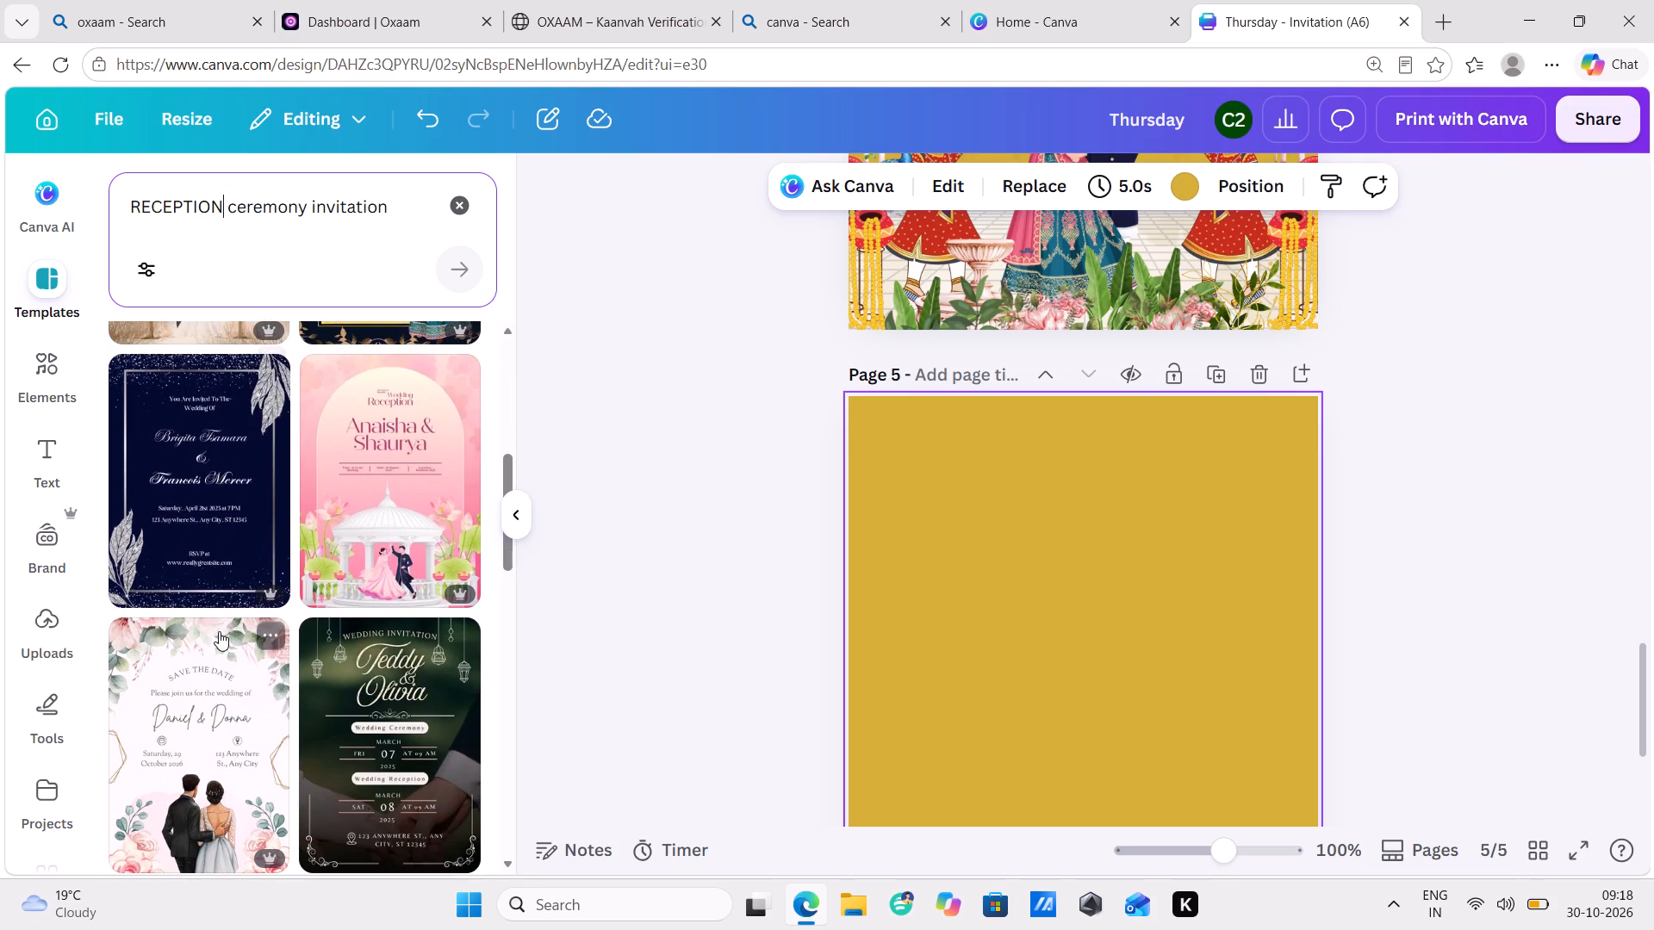
scroll(219, 631, "down", 3)
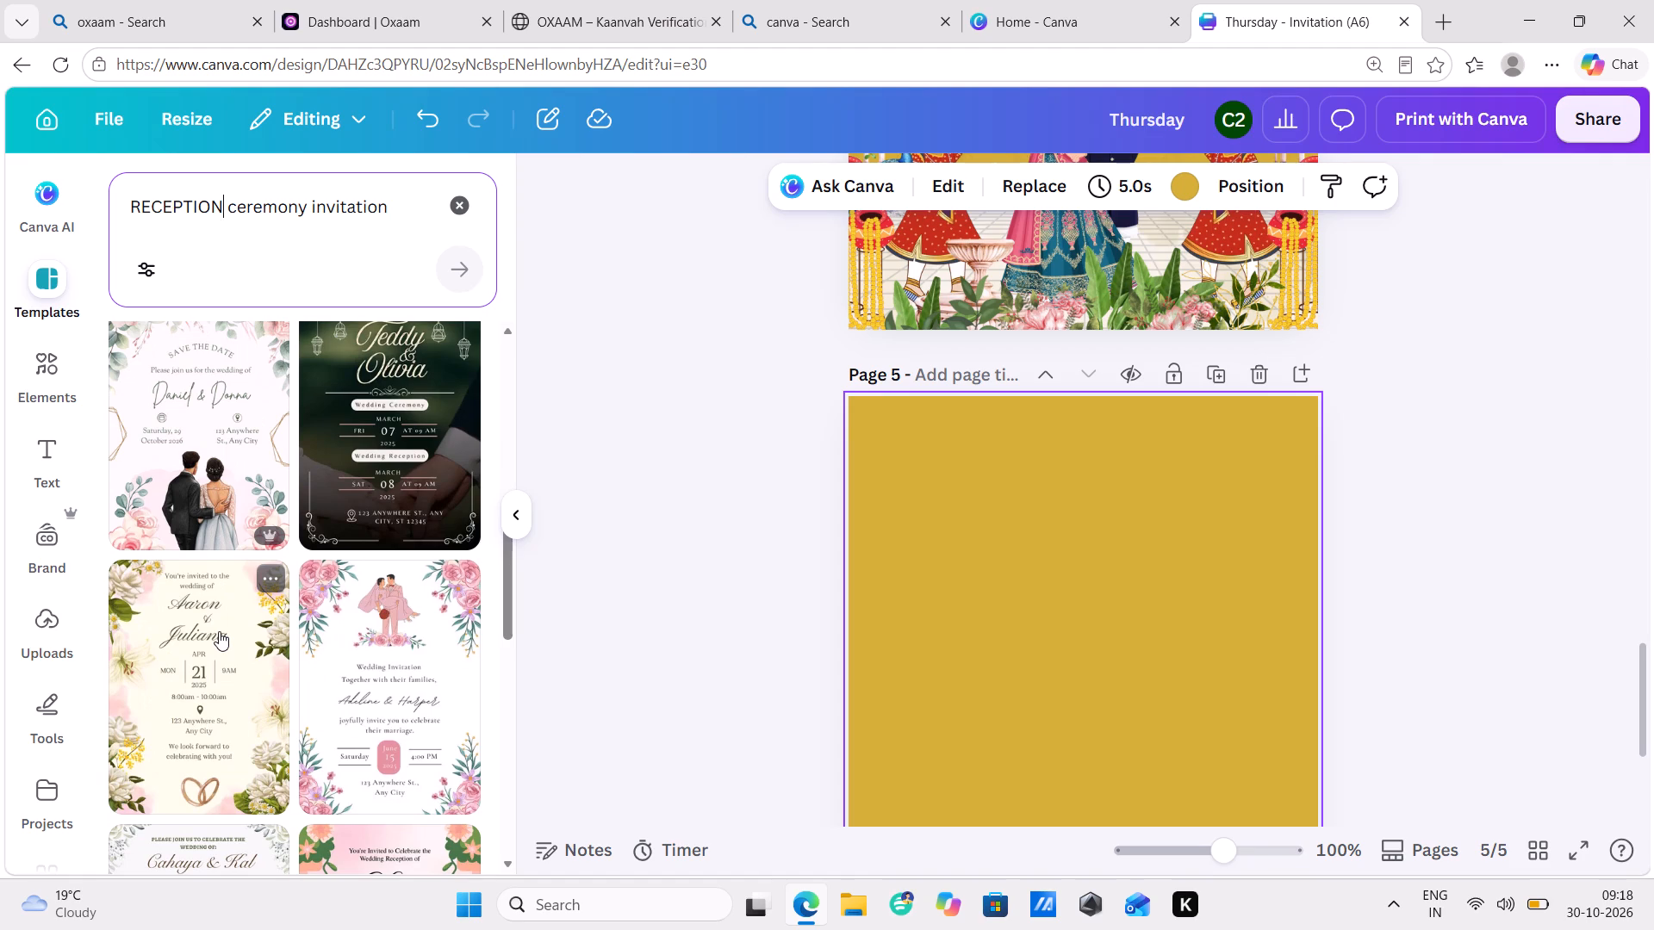
scroll(219, 631, "down", 3)
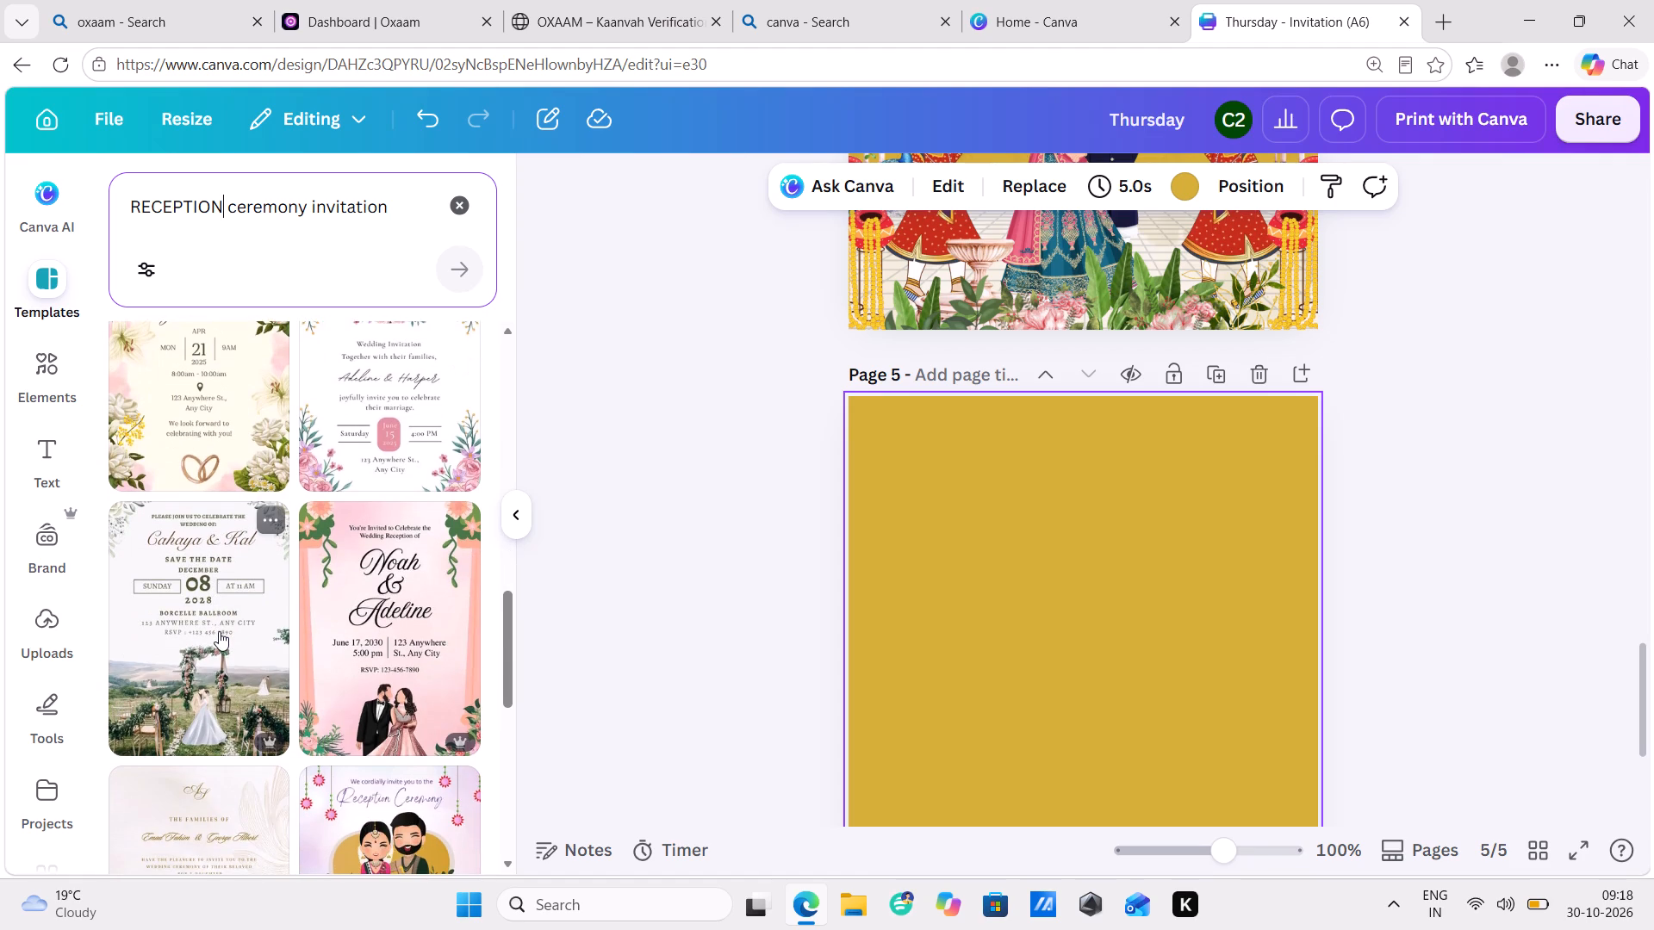
scroll(219, 631, "down", 2)
scroll(219, 631, "up", 2)
scroll(219, 631, "down", 1)
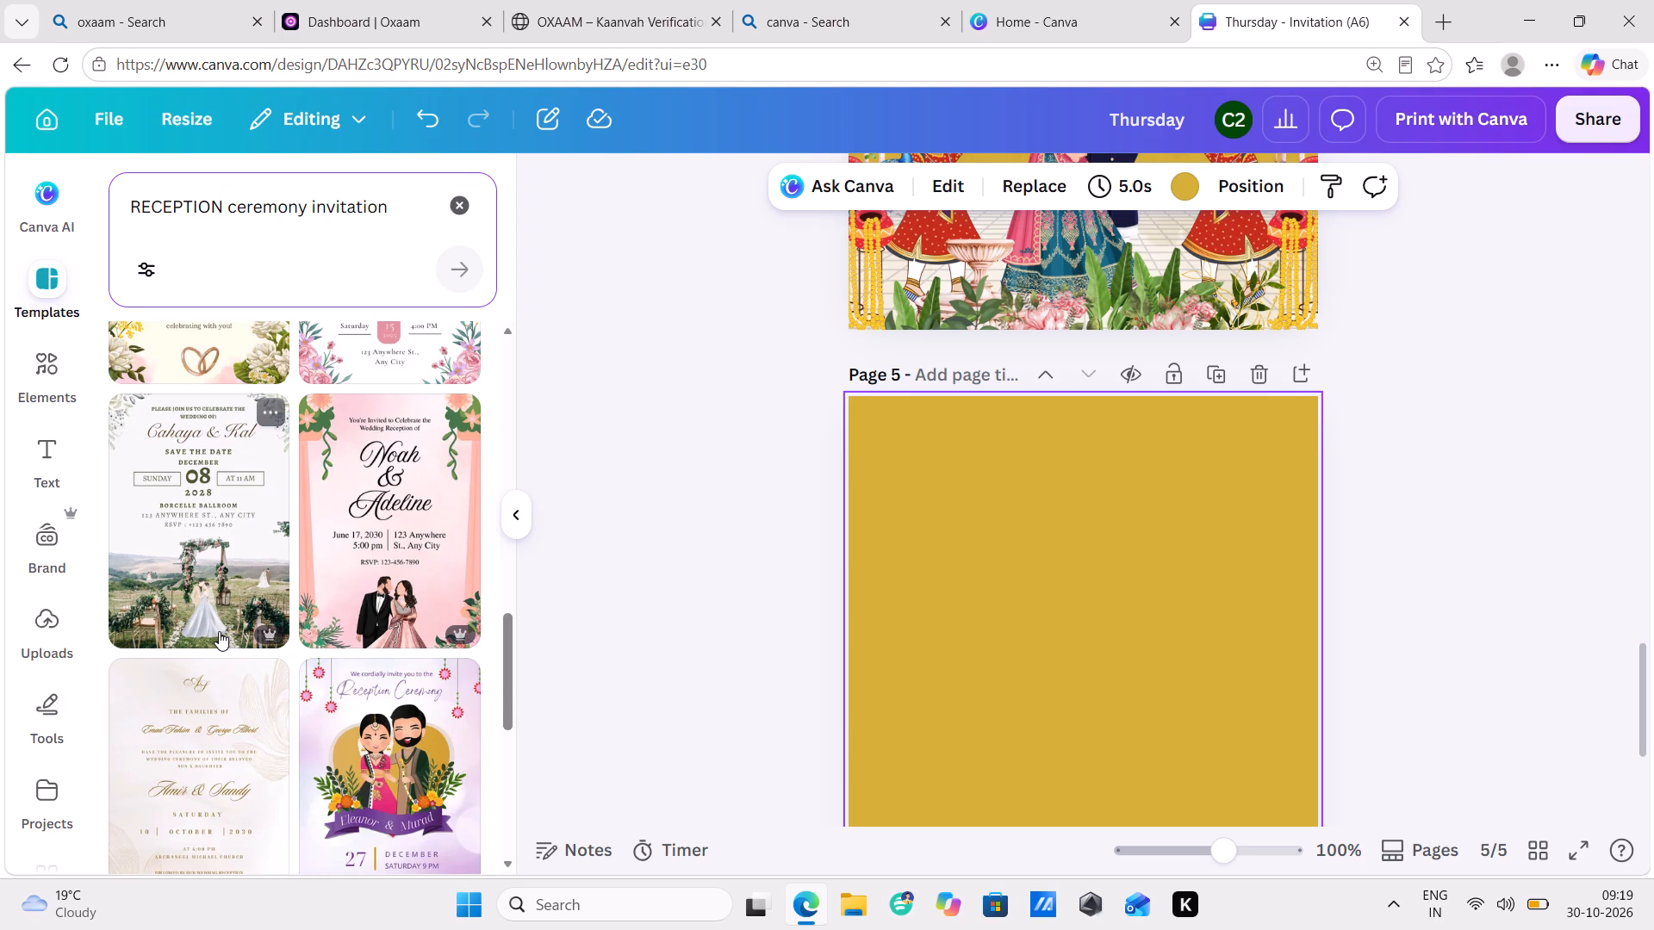
scroll(219, 631, "down", 3)
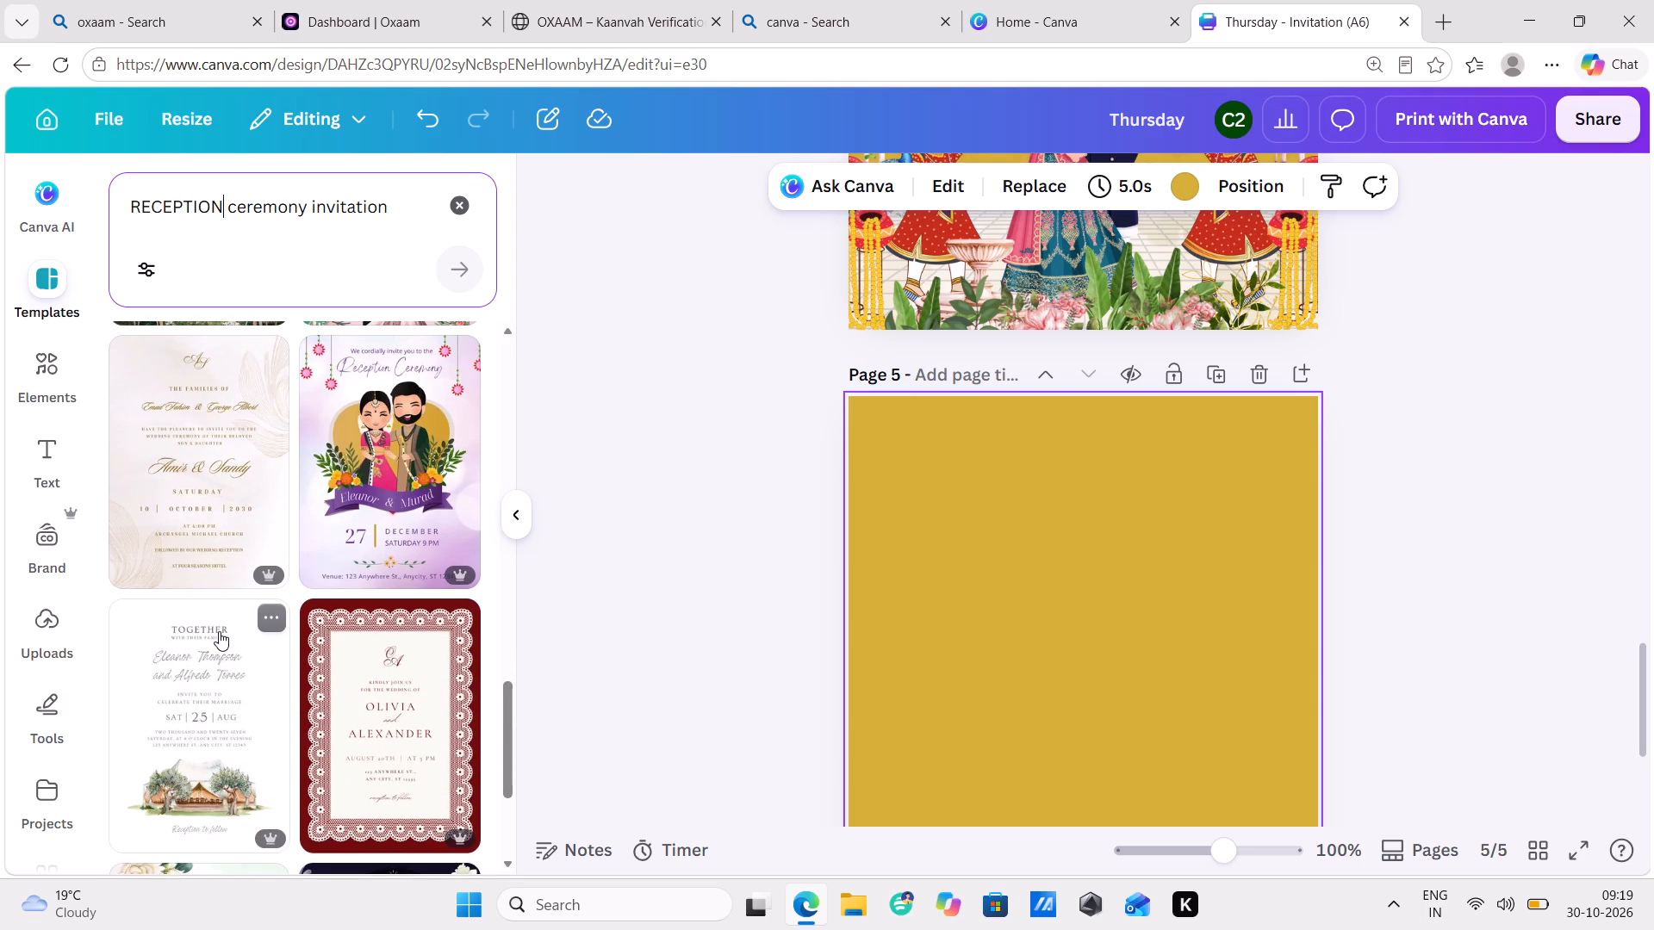
Review the finished invitation pages for their style and return to the blank page 5.
scroll(1152, 431, "up", 3)
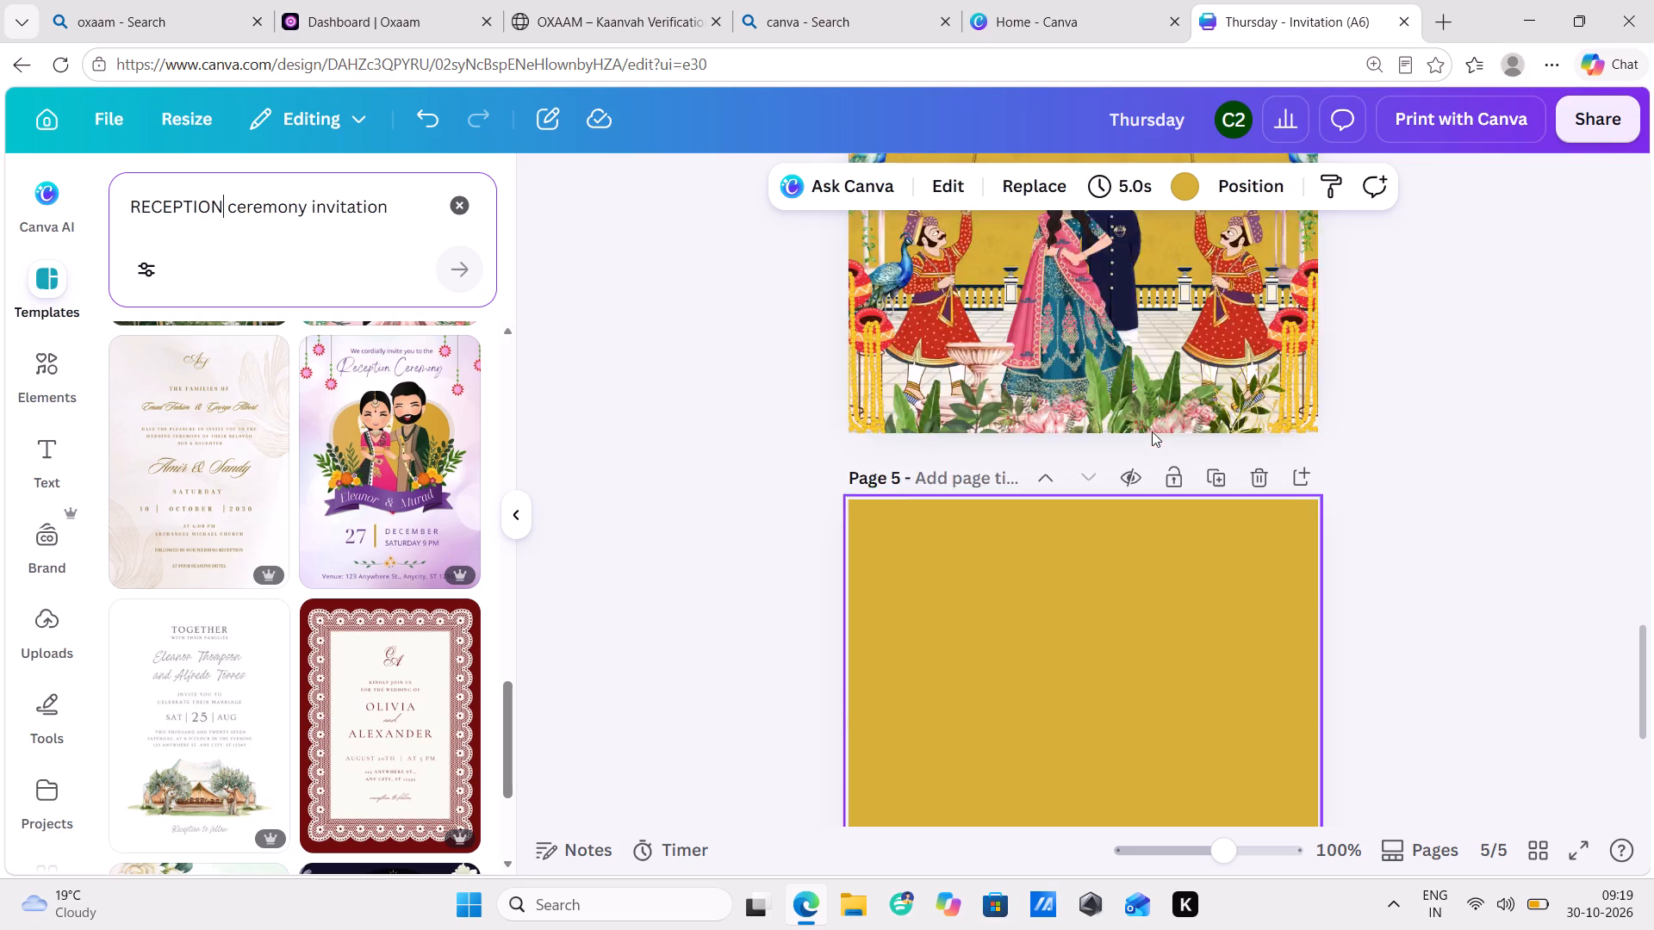
scroll(1152, 431, "up", 10)
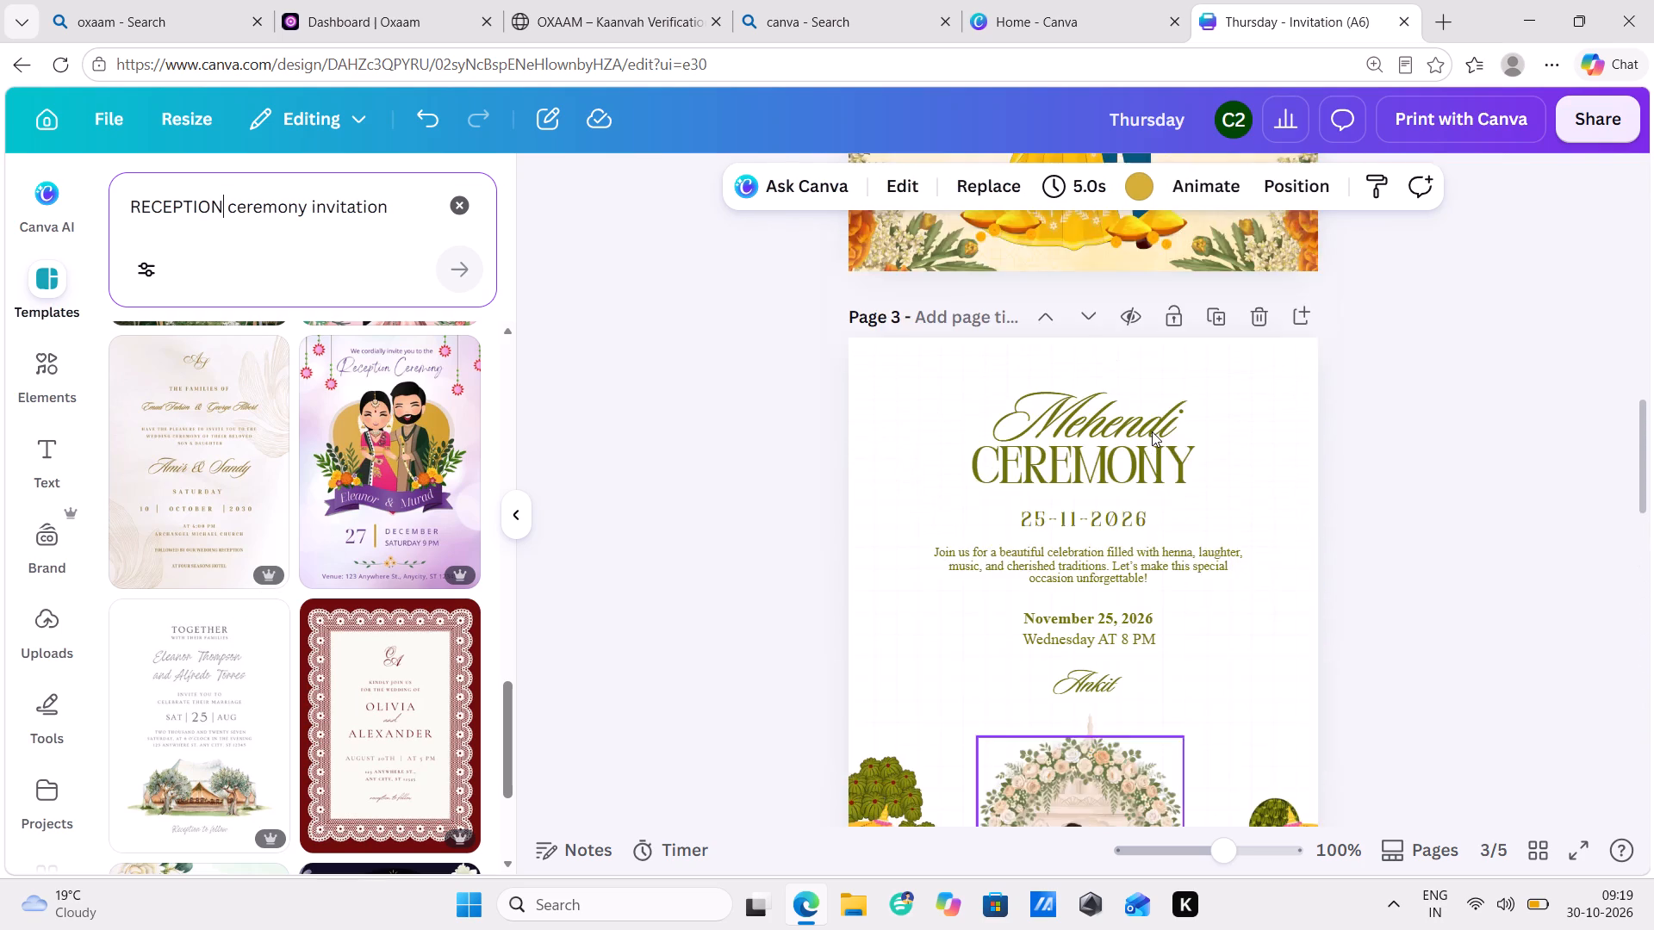
scroll(1152, 431, "up", 8)
scroll(1152, 431, "down", 4)
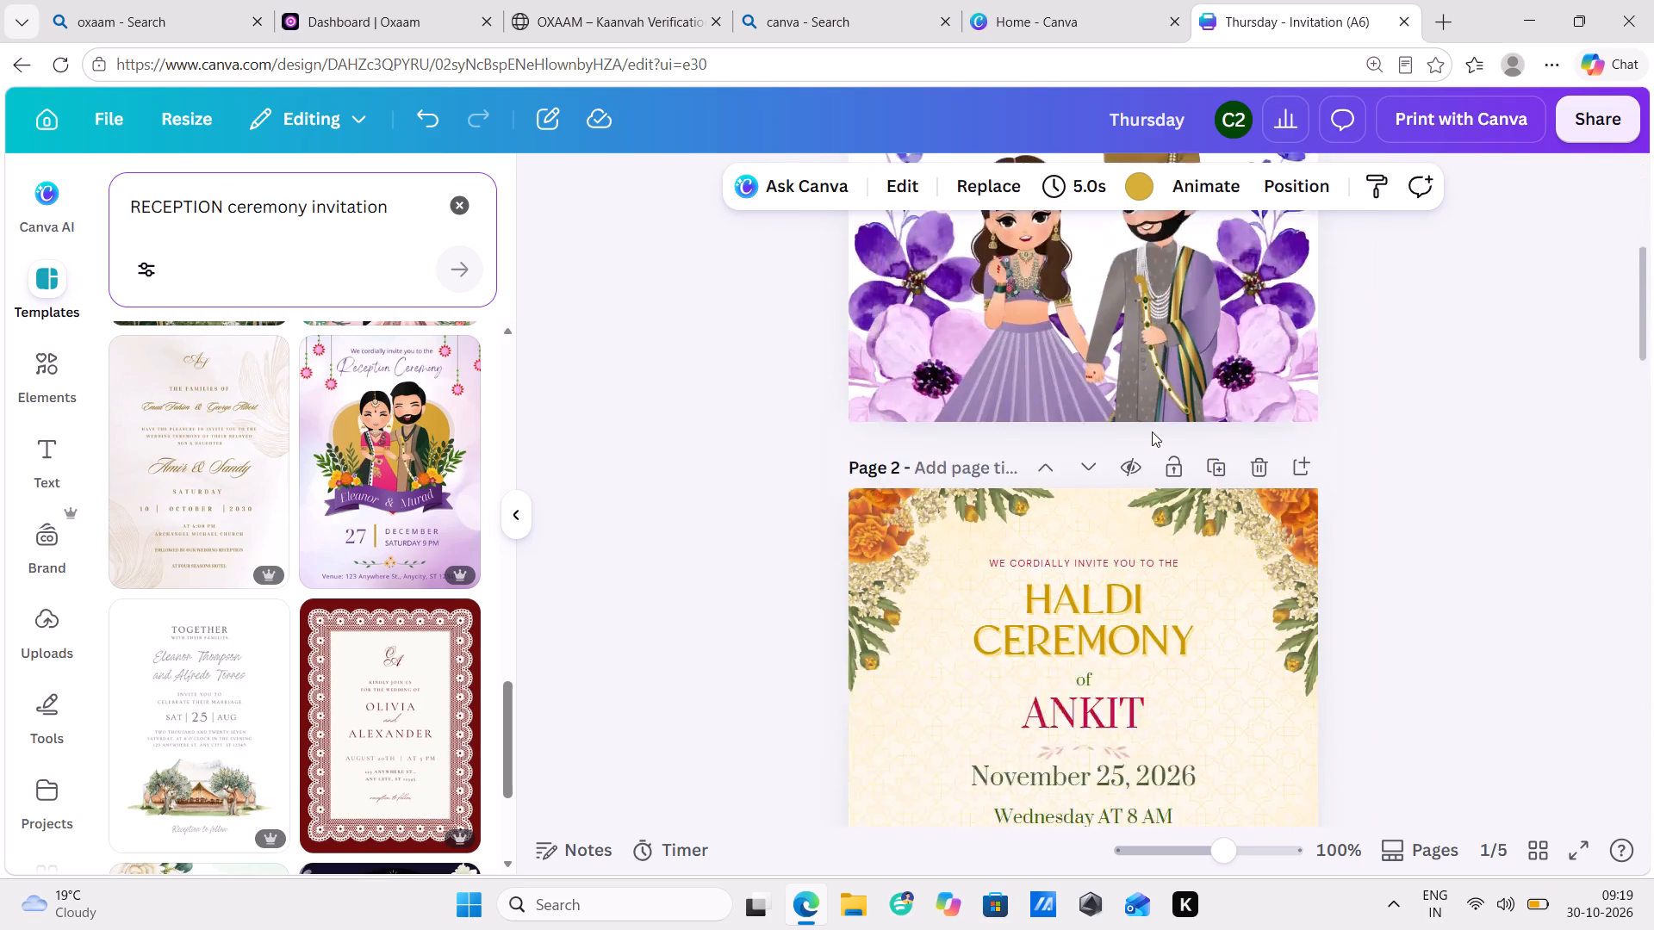
scroll(1152, 431, "down", 7)
scroll(1152, 431, "up", 3)
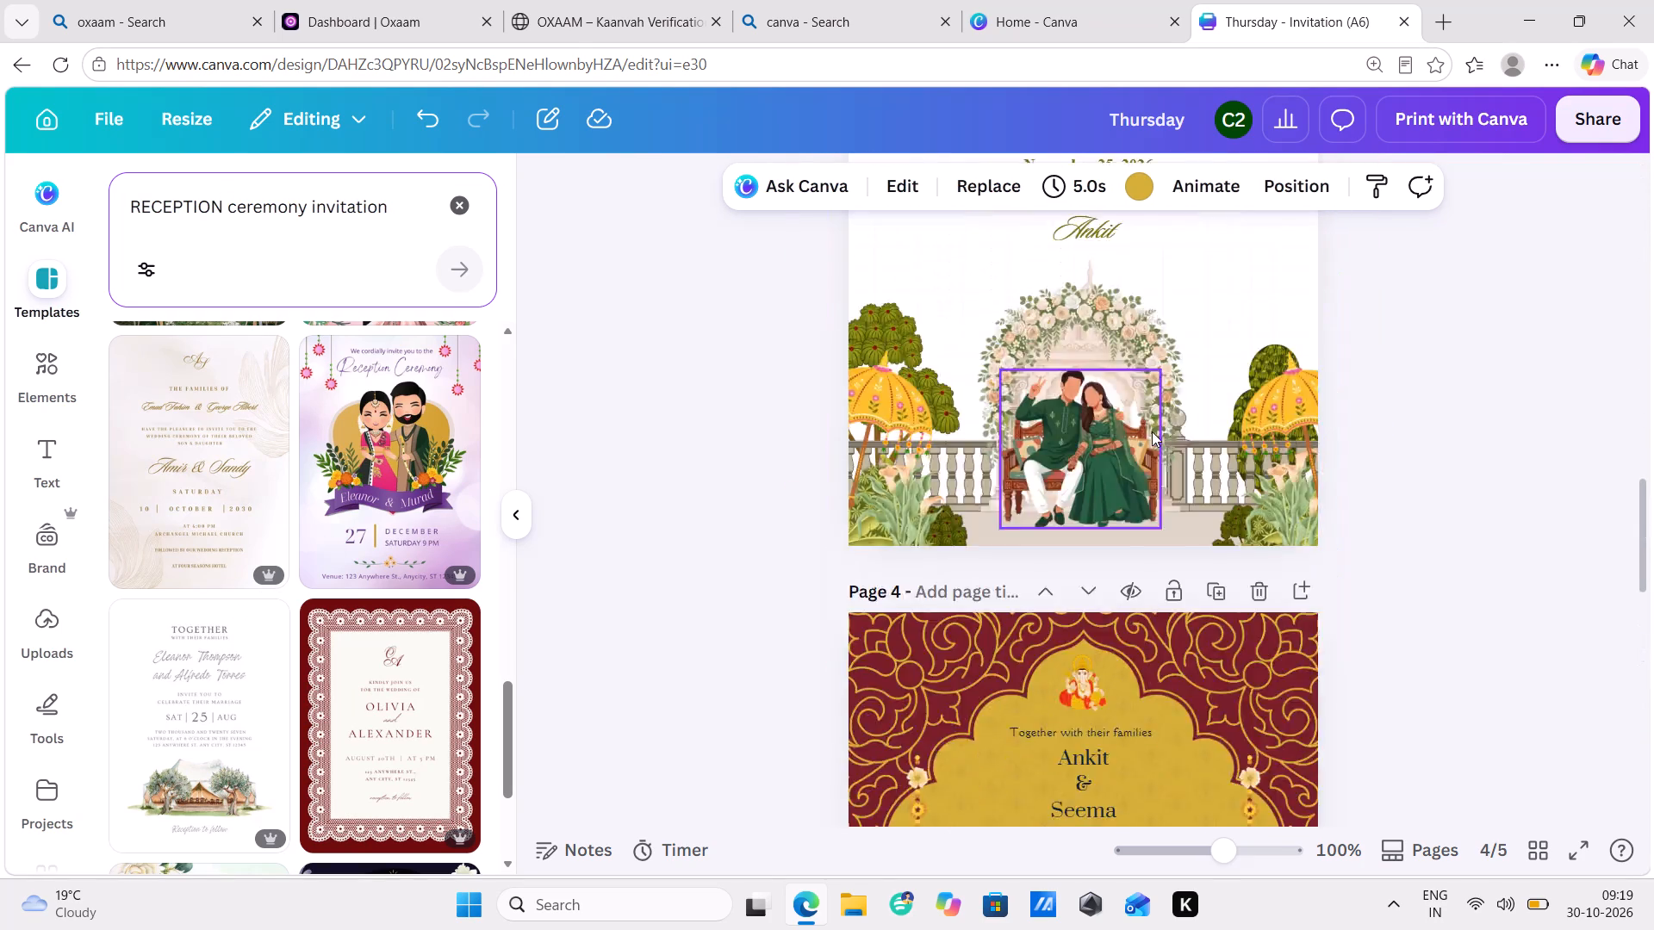
scroll(1152, 431, "down", 6)
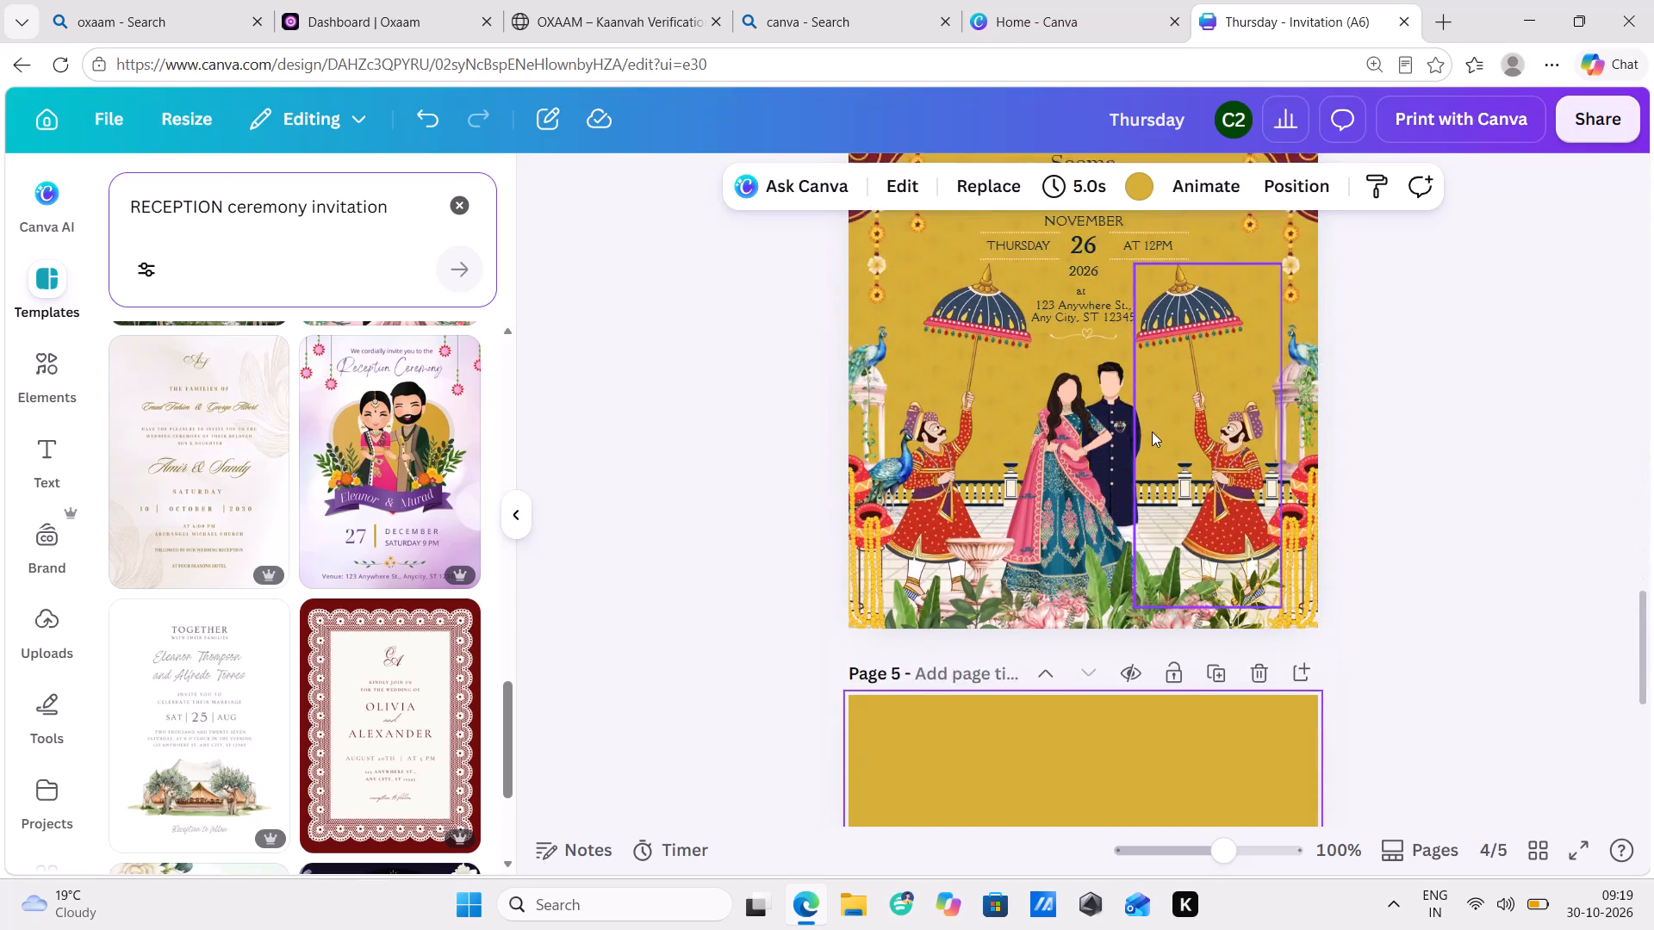
scroll(1152, 431, "down", 2)
scroll(408, 531, "down", 3)
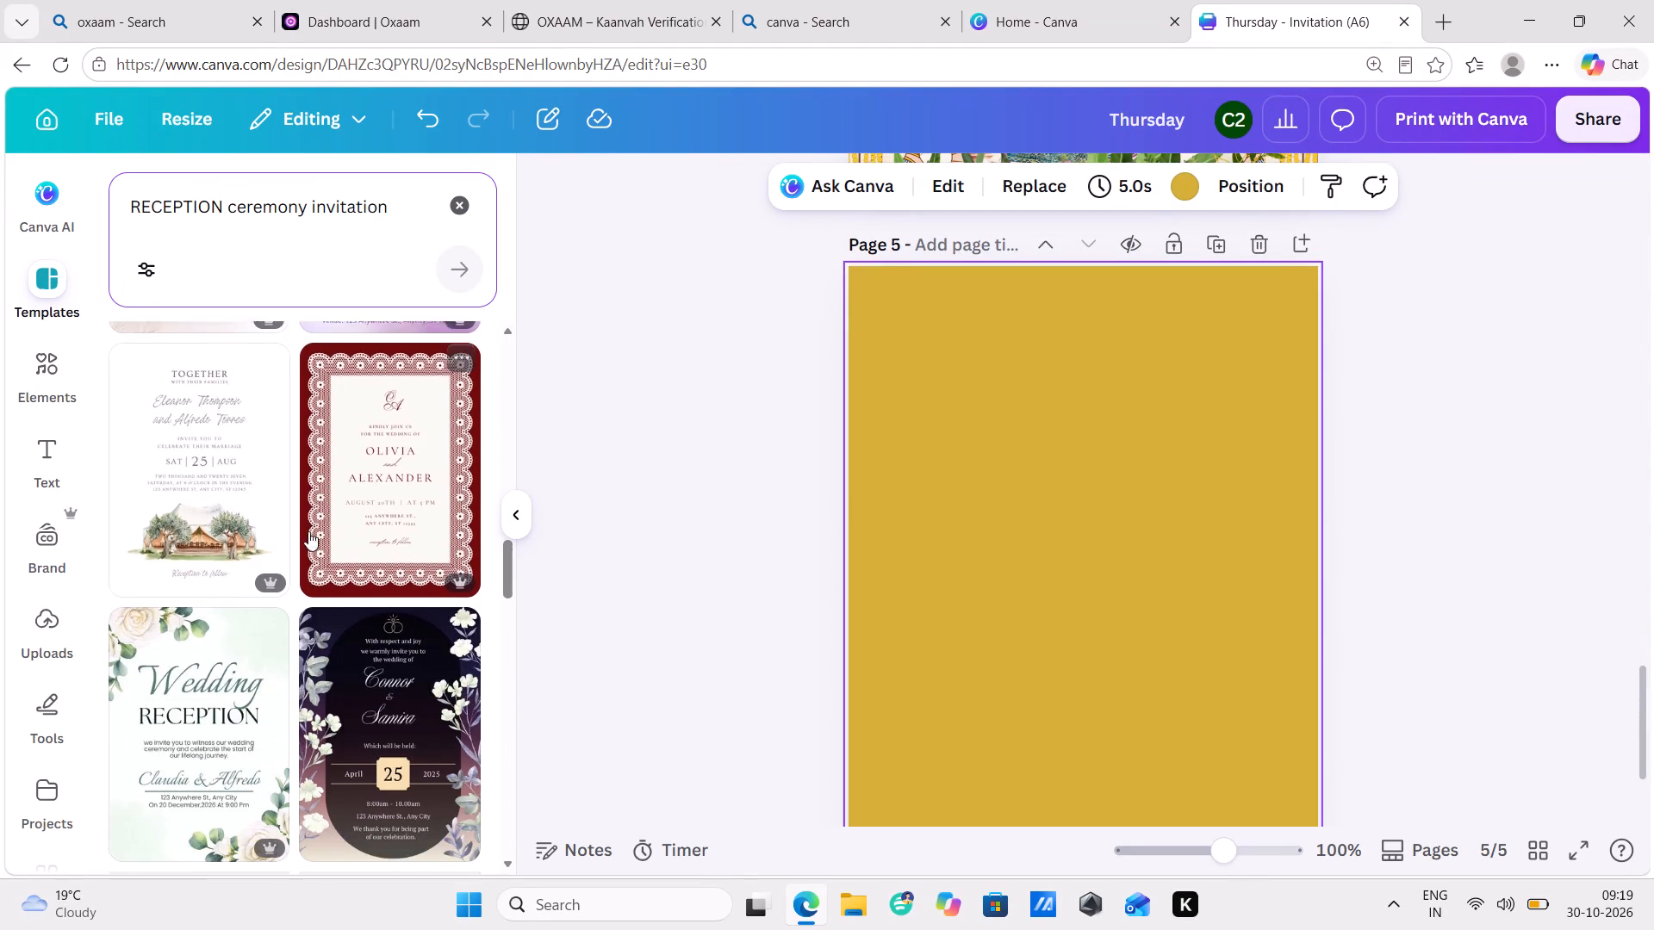
Apply the purple "Reception Ceremony" template with the cartoon Indian couple and marigold flowers to the blank page 5.
scroll(263, 550, "down", 7)
scroll(263, 551, "up", 7)
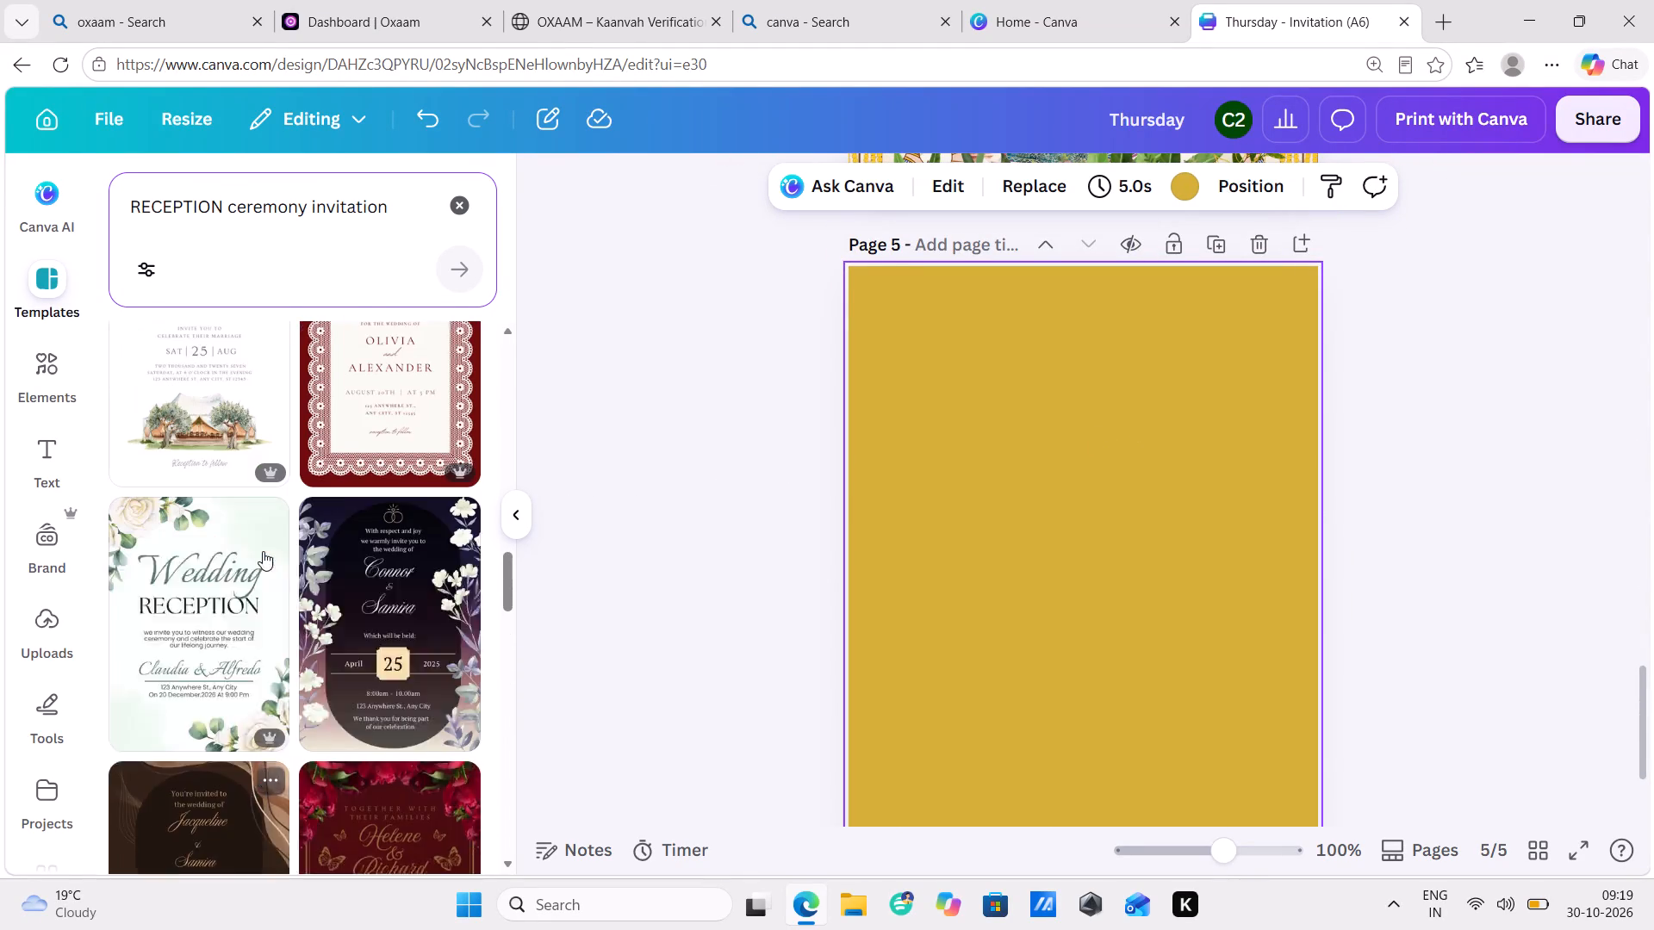
scroll(363, 525, "up", 3)
left_click_drag(391, 489, 918, 456)
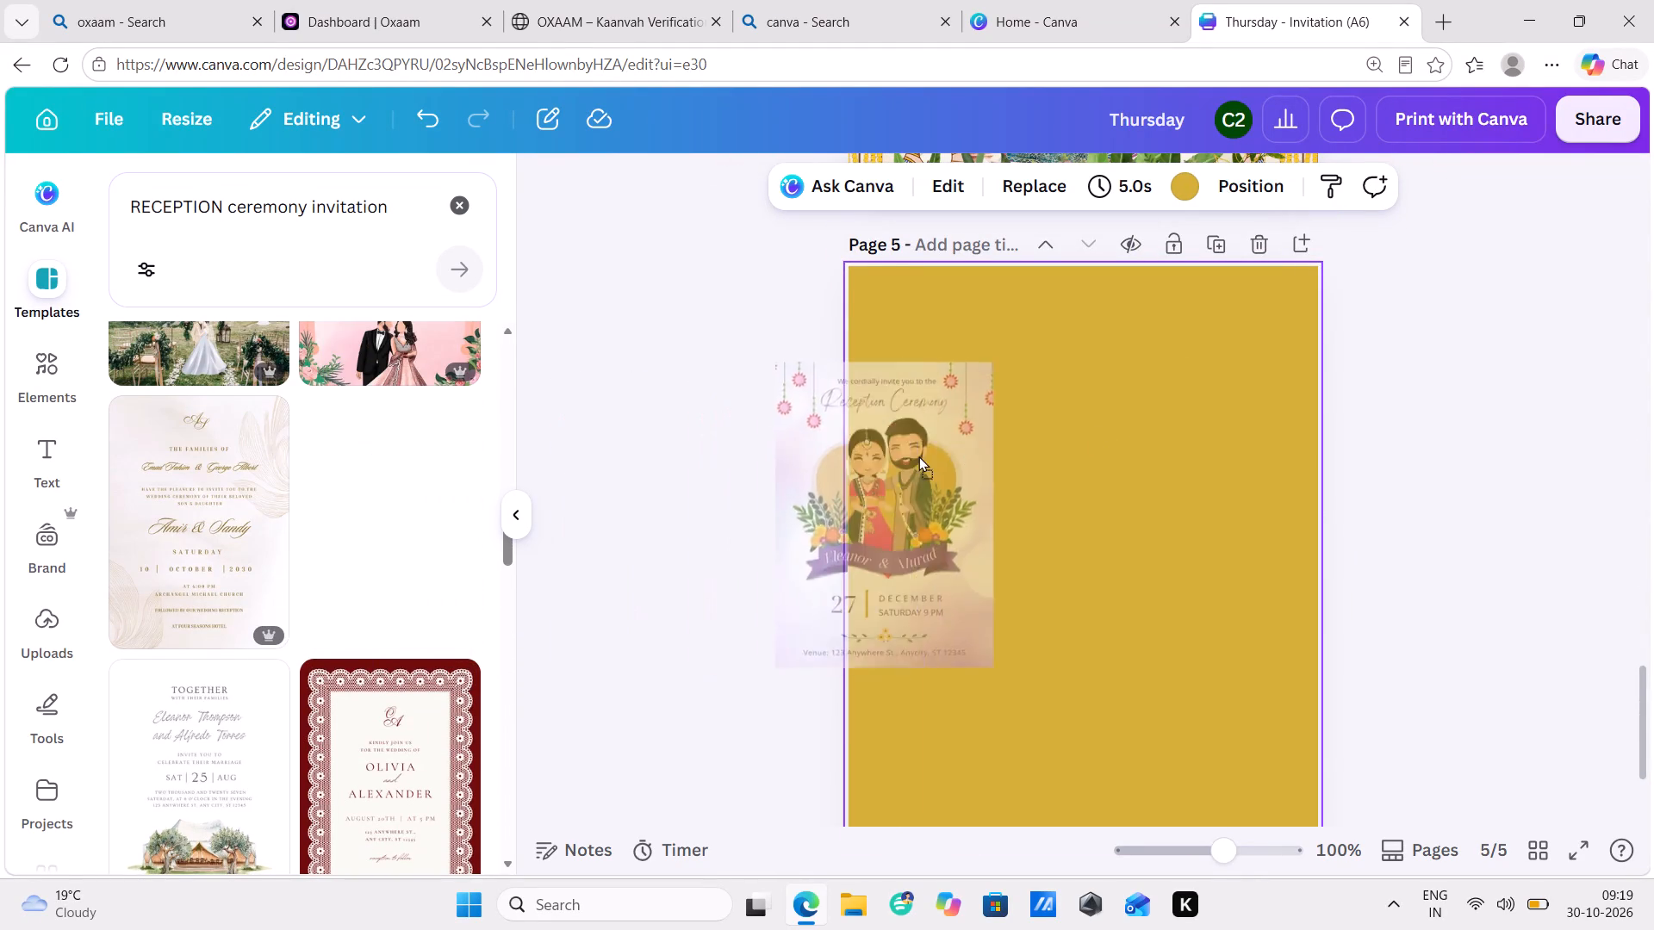
left_click_drag(918, 456, 977, 453)
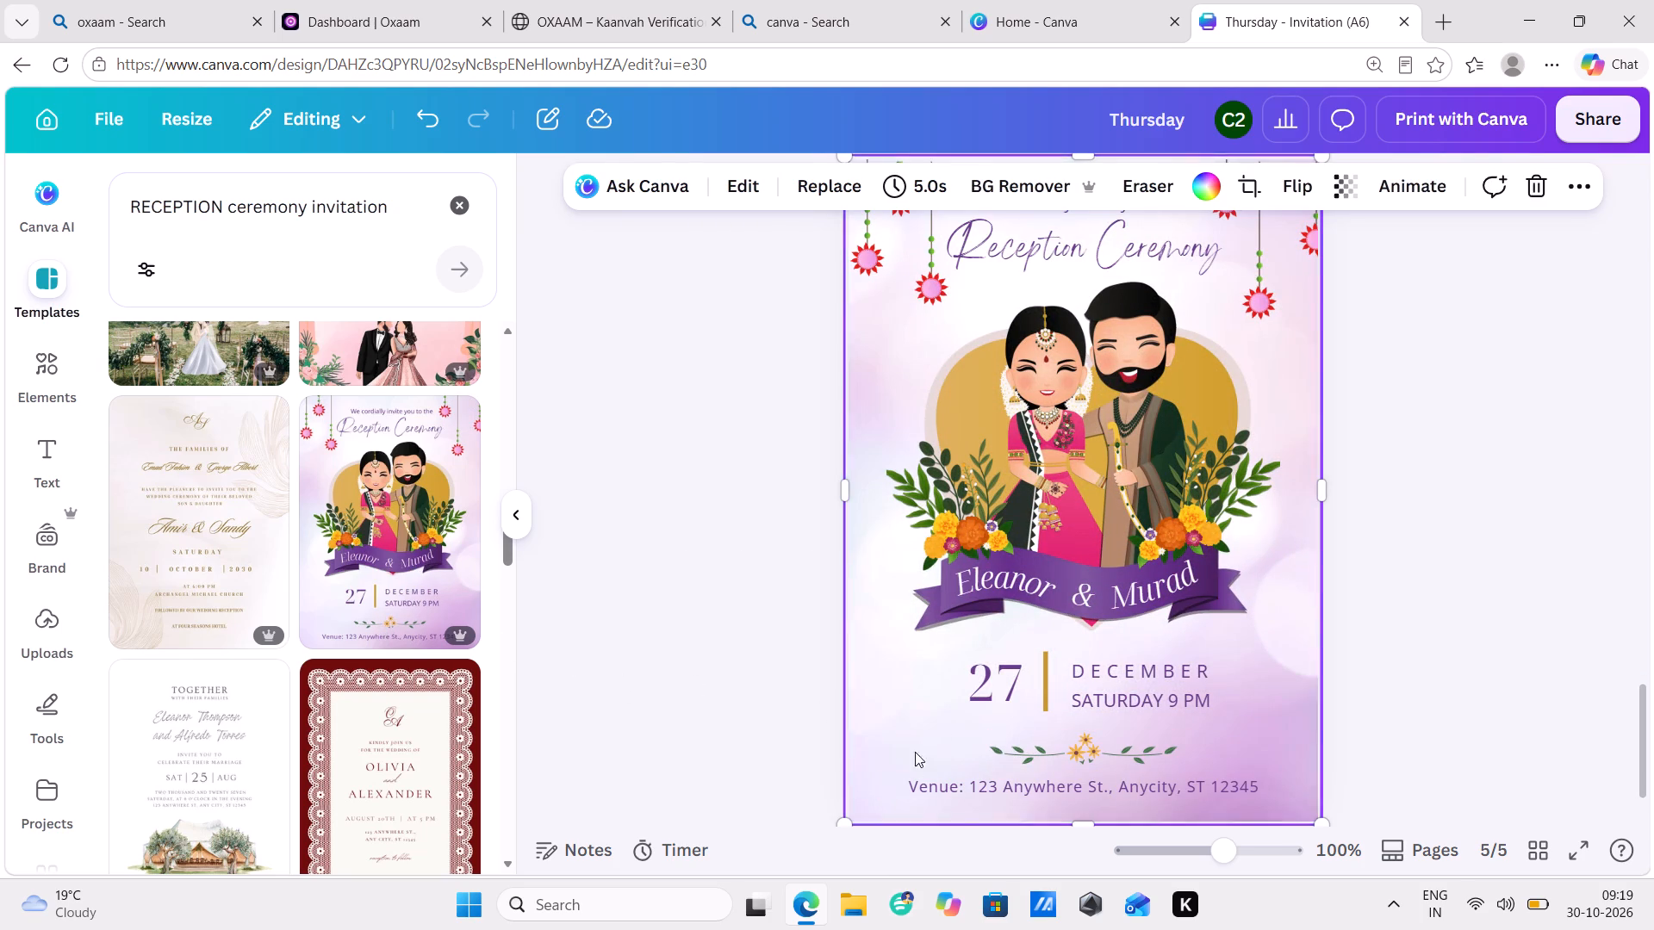
scroll(1060, 600, "up", 4)
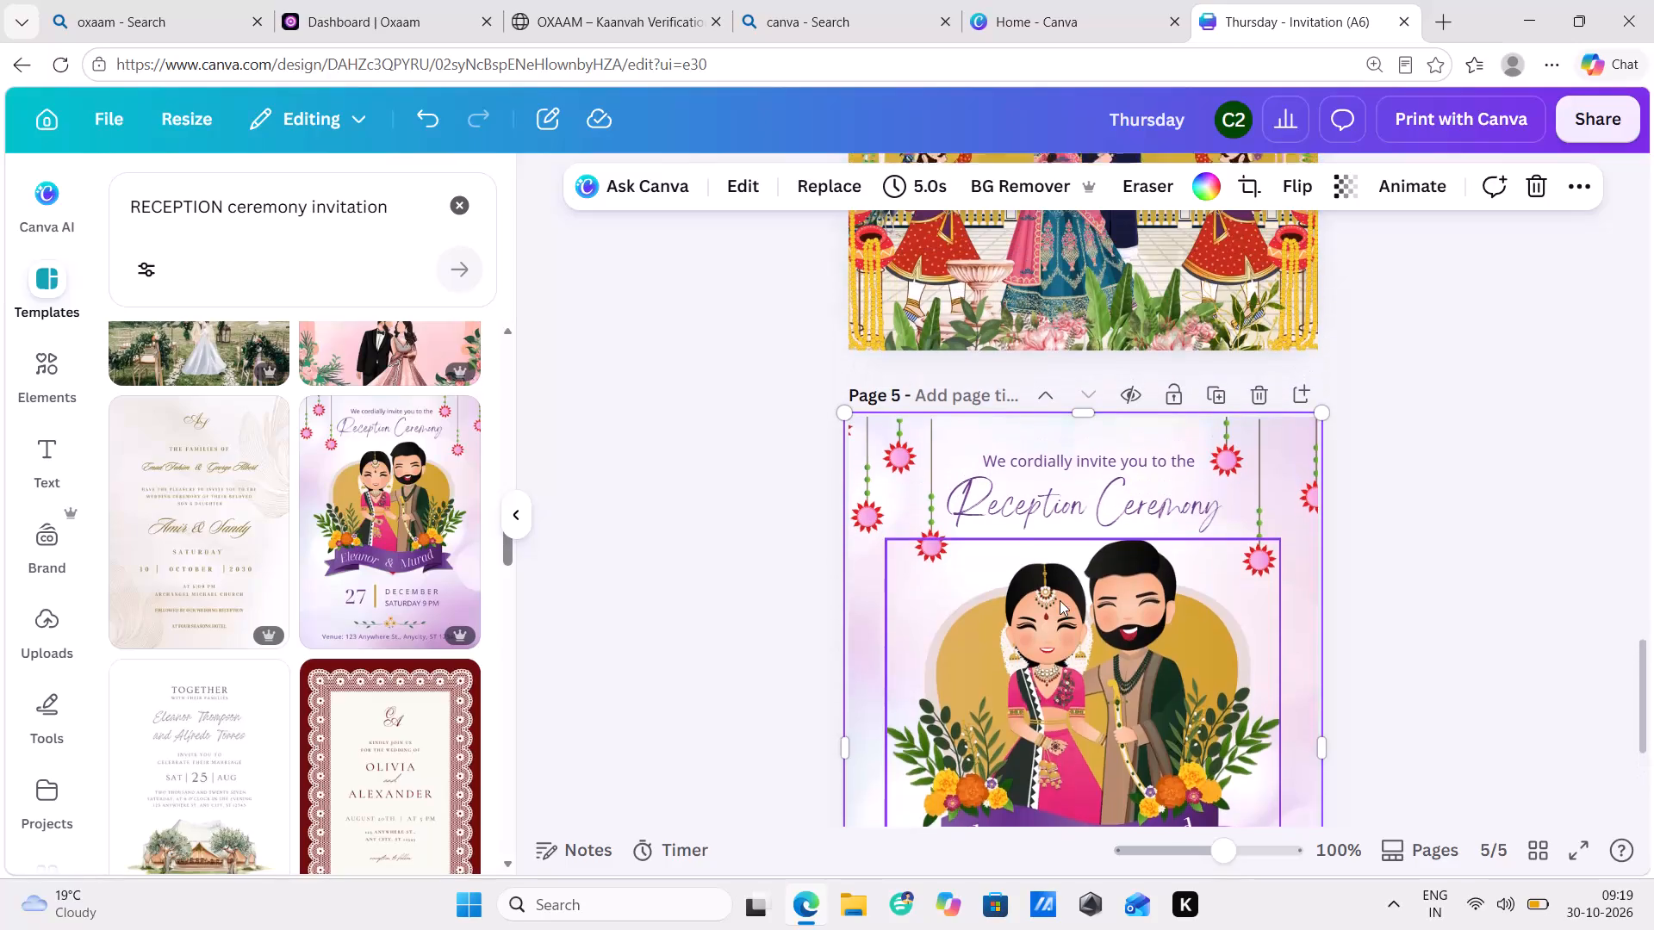
scroll(1060, 600, "up", 2)
scroll(1060, 600, "down", 4)
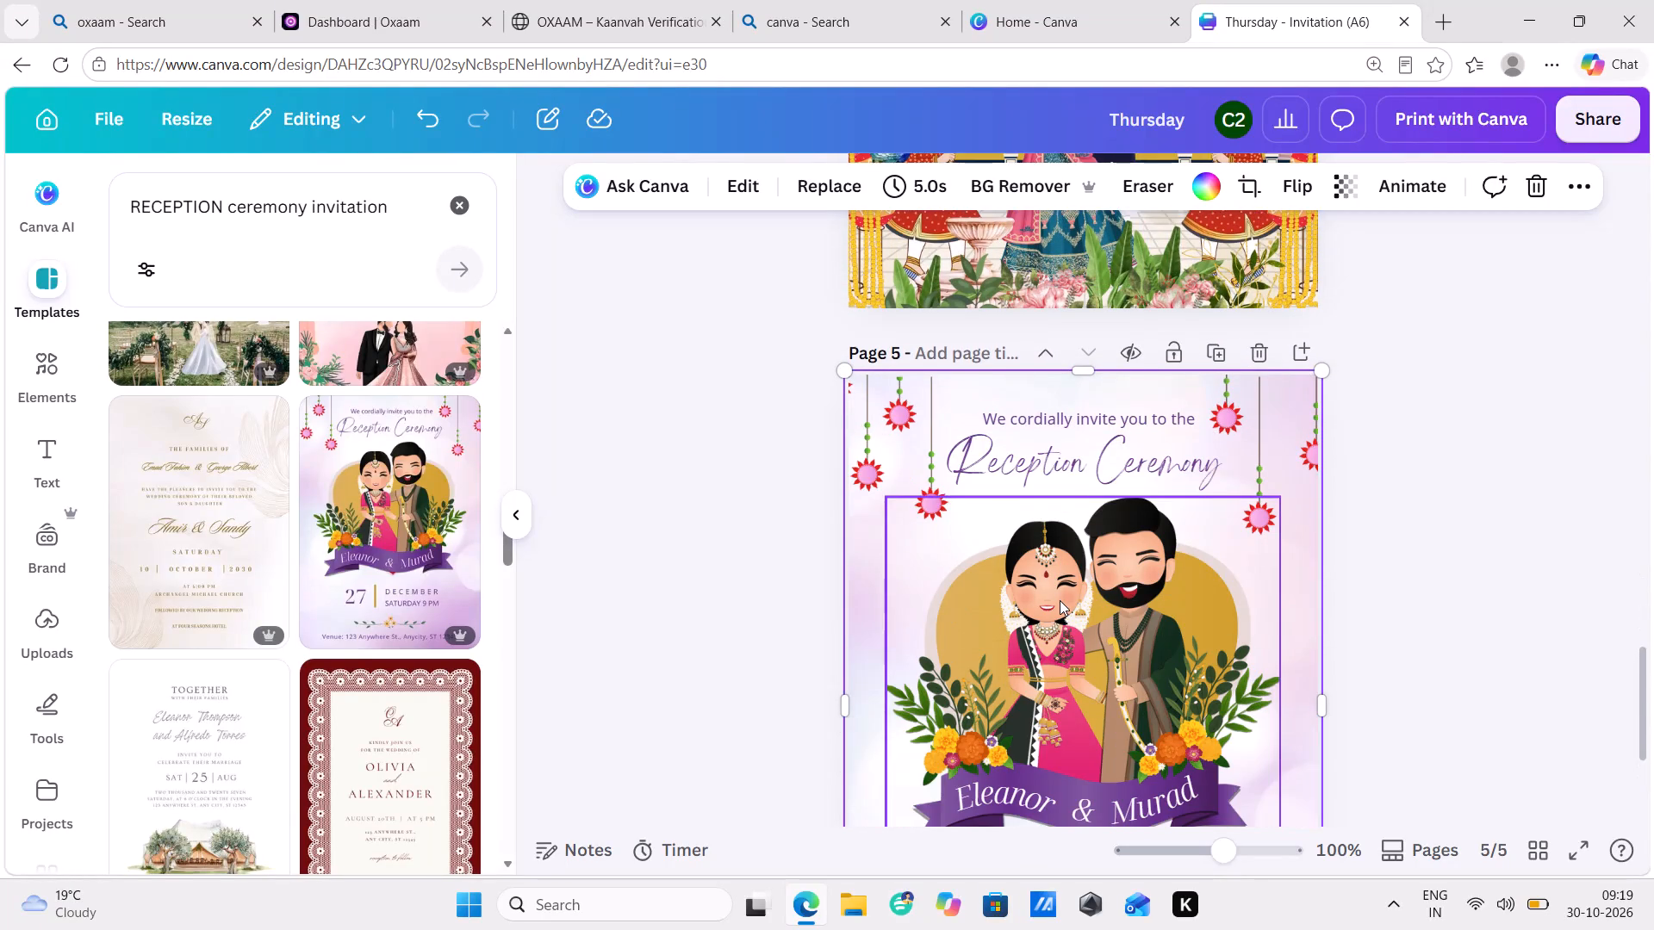
scroll(1060, 600, "down", 3)
Browse more of the reception ceremony invitation templates for an alternative design that suits the reception page.
scroll(292, 582, "down", 8)
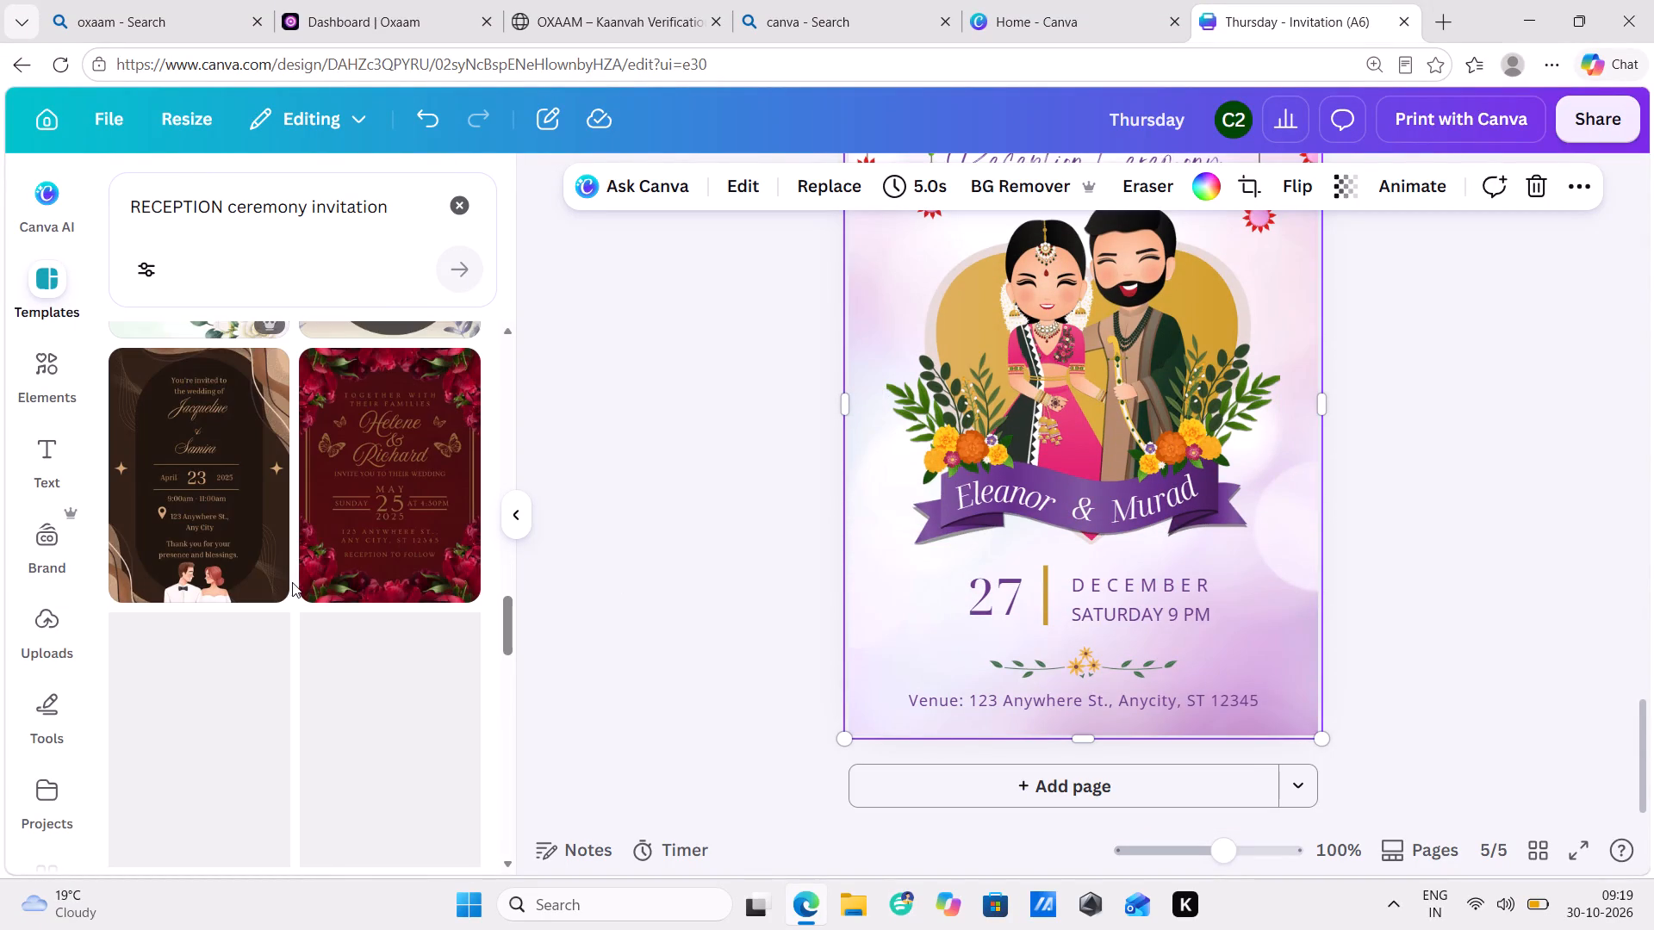
scroll(292, 582, "down", 15)
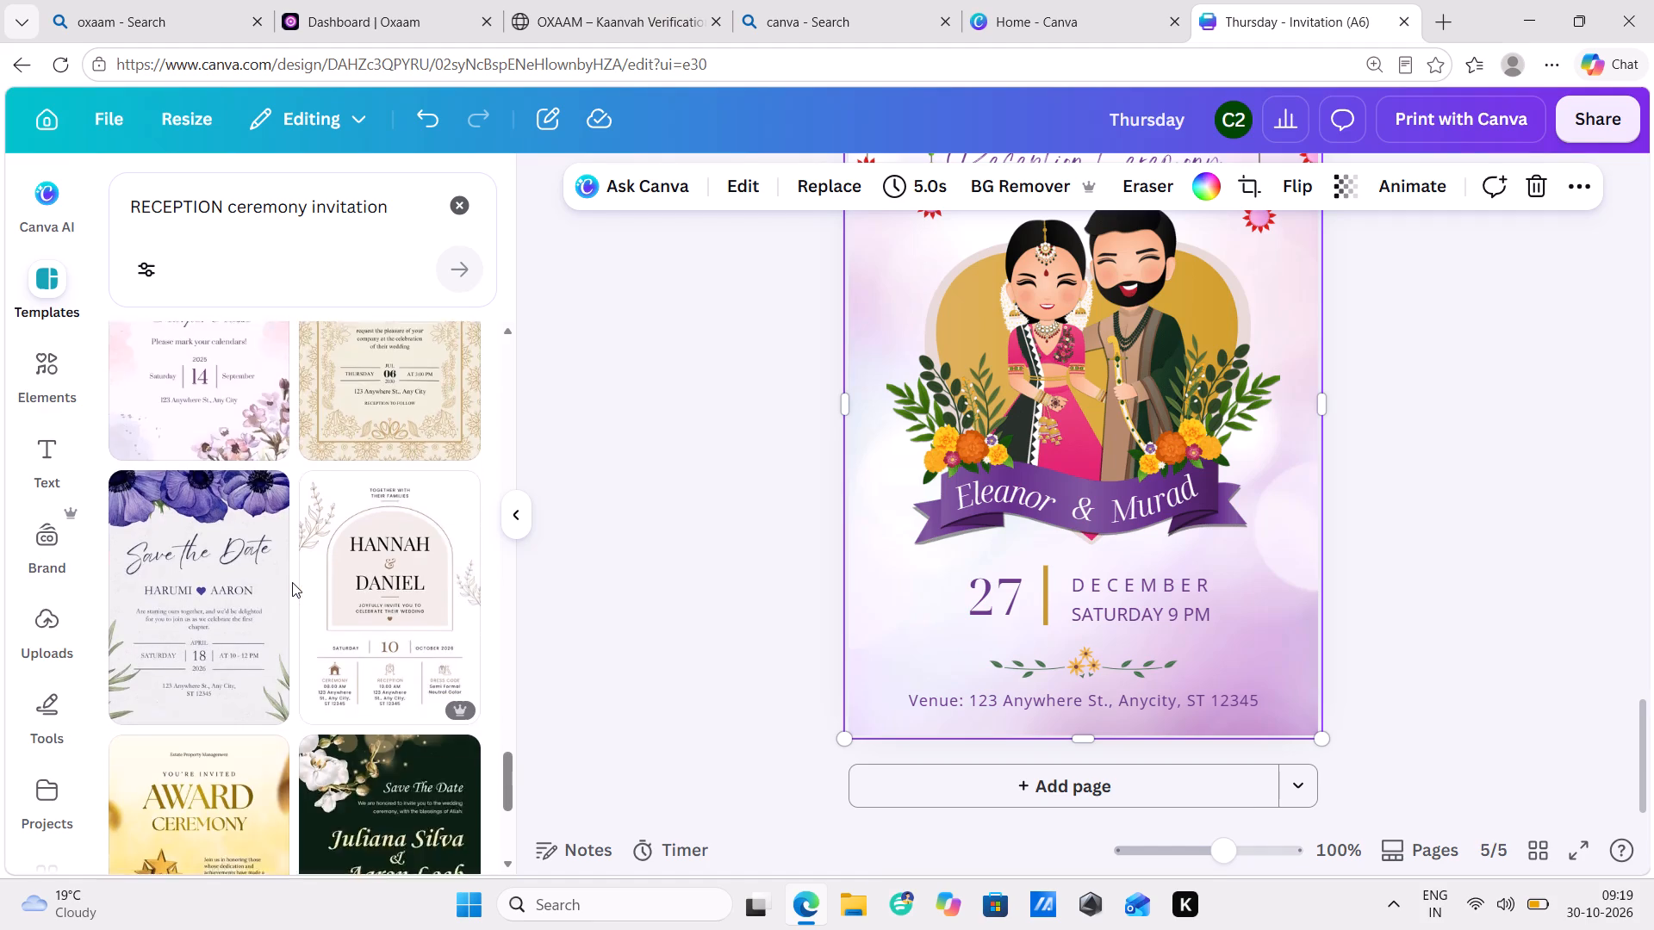
scroll(292, 582, "down", 9)
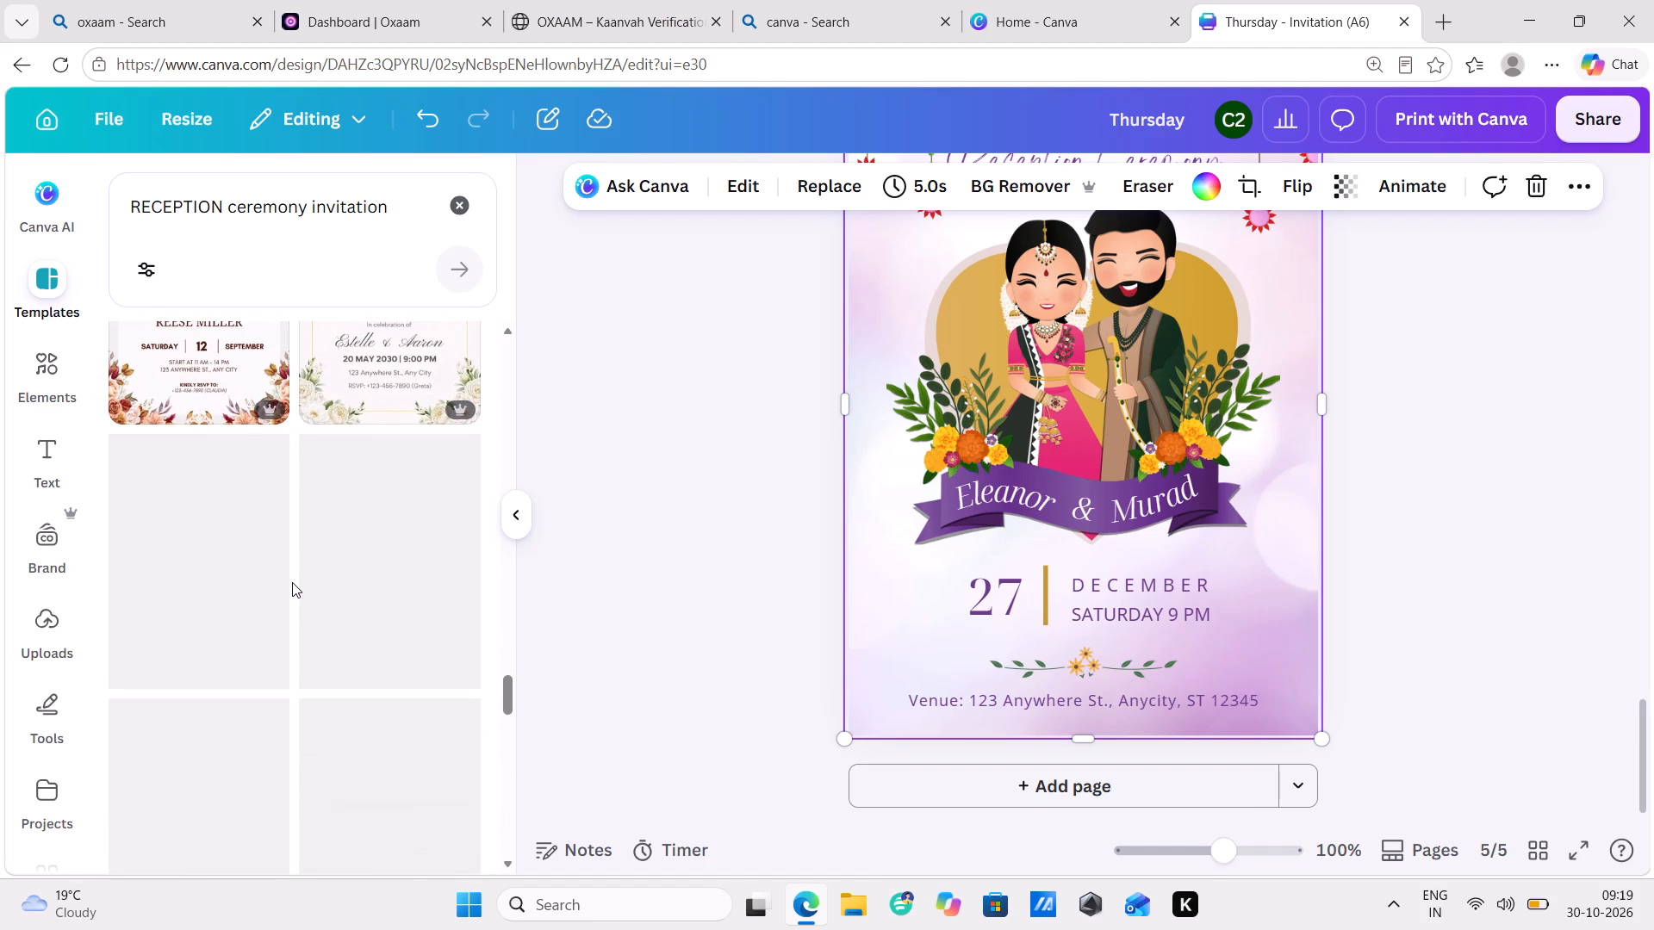
scroll(292, 582, "down", 2)
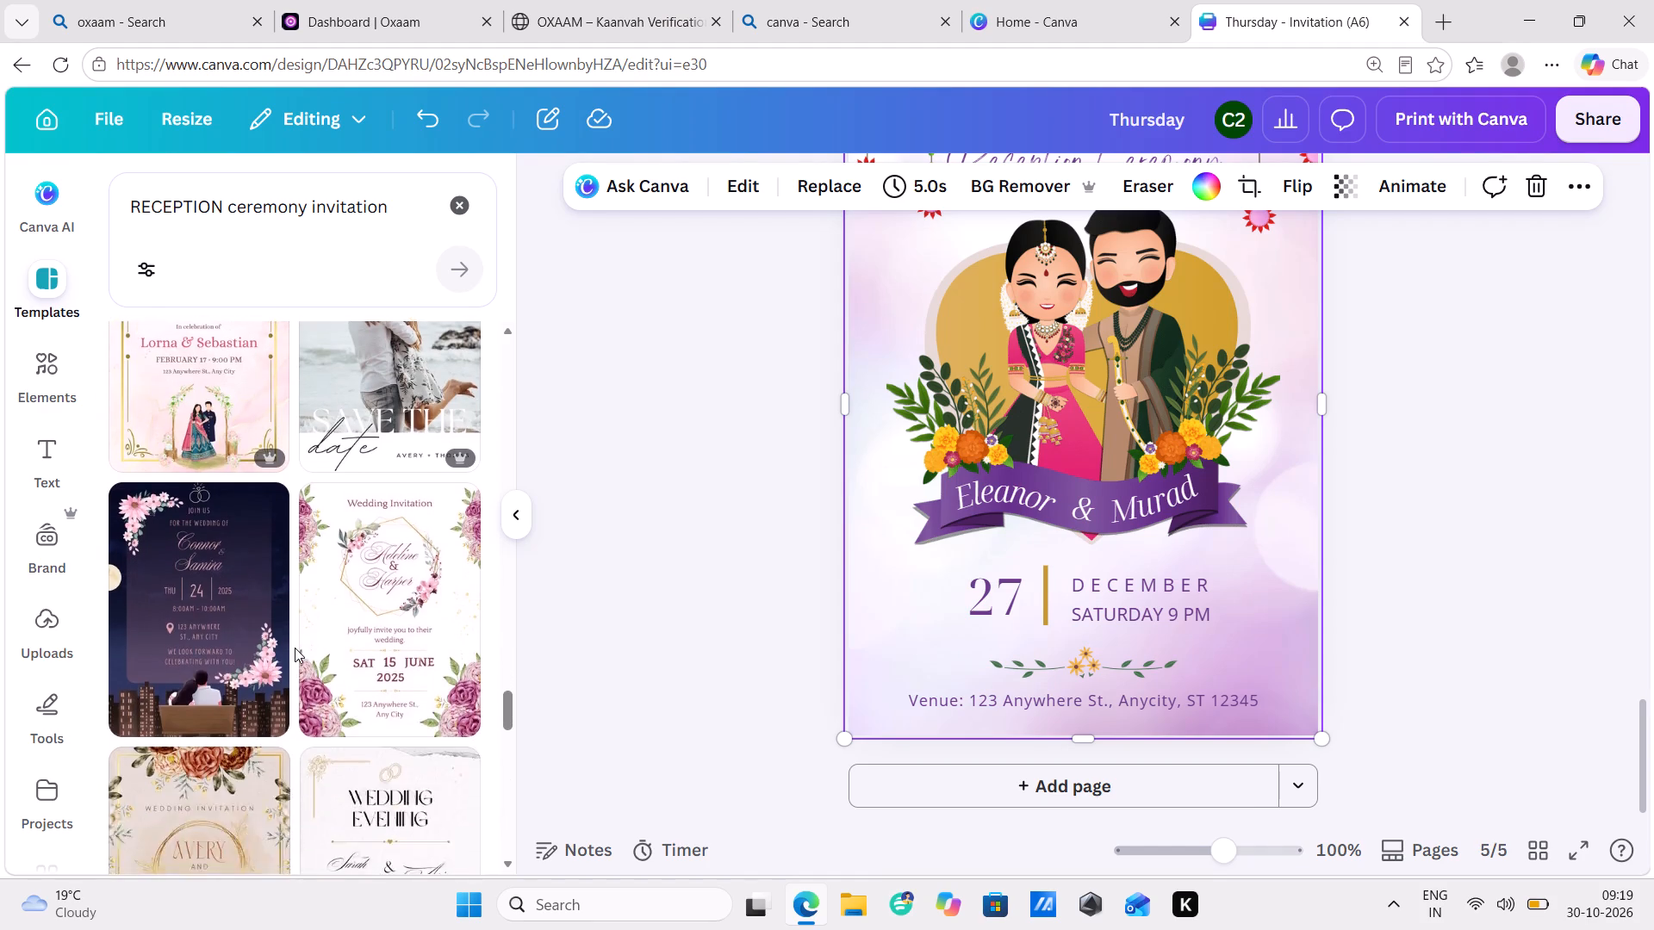
scroll(295, 648, "up", 2)
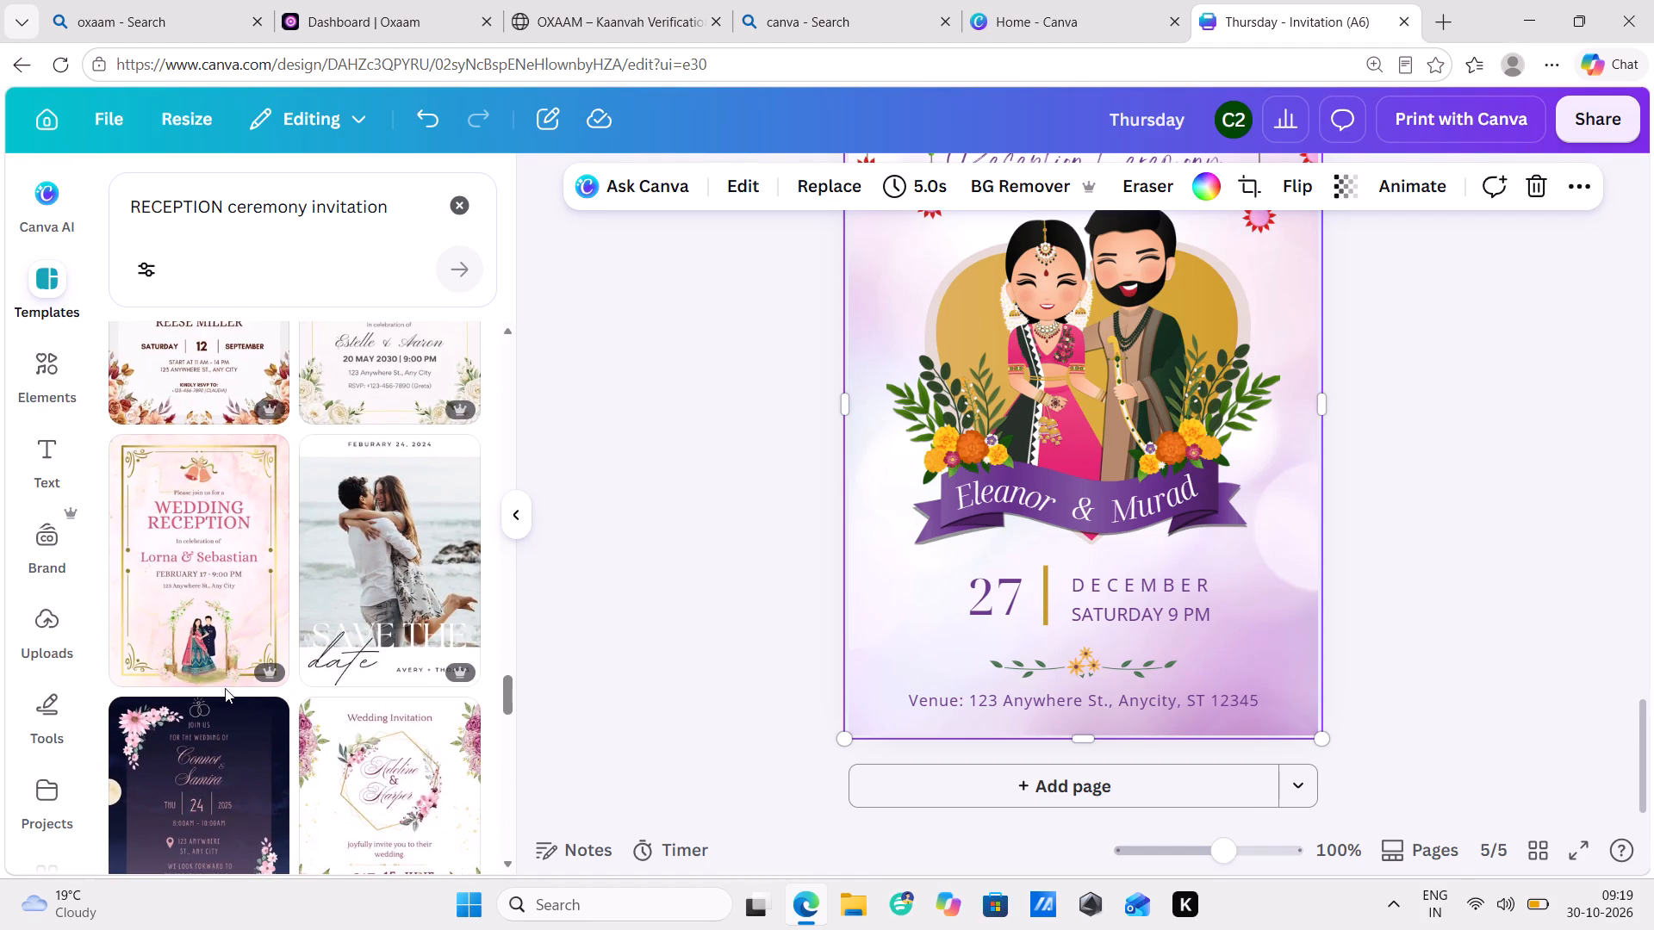
scroll(225, 688, "down", 10)
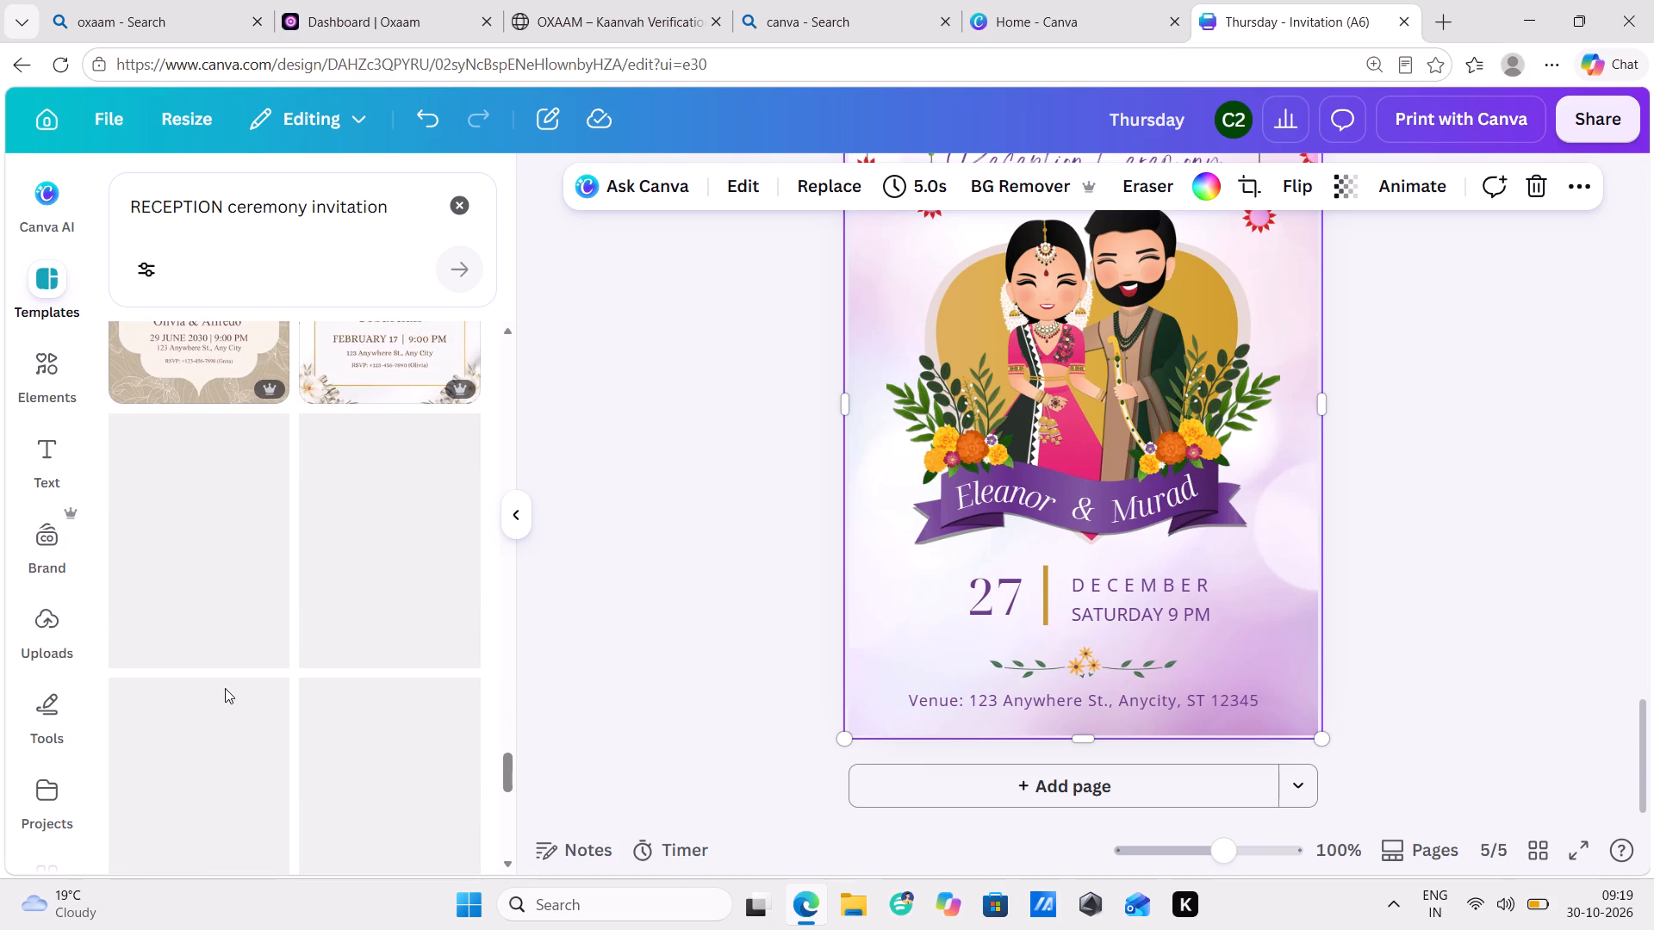
scroll(262, 642, "down", 3)
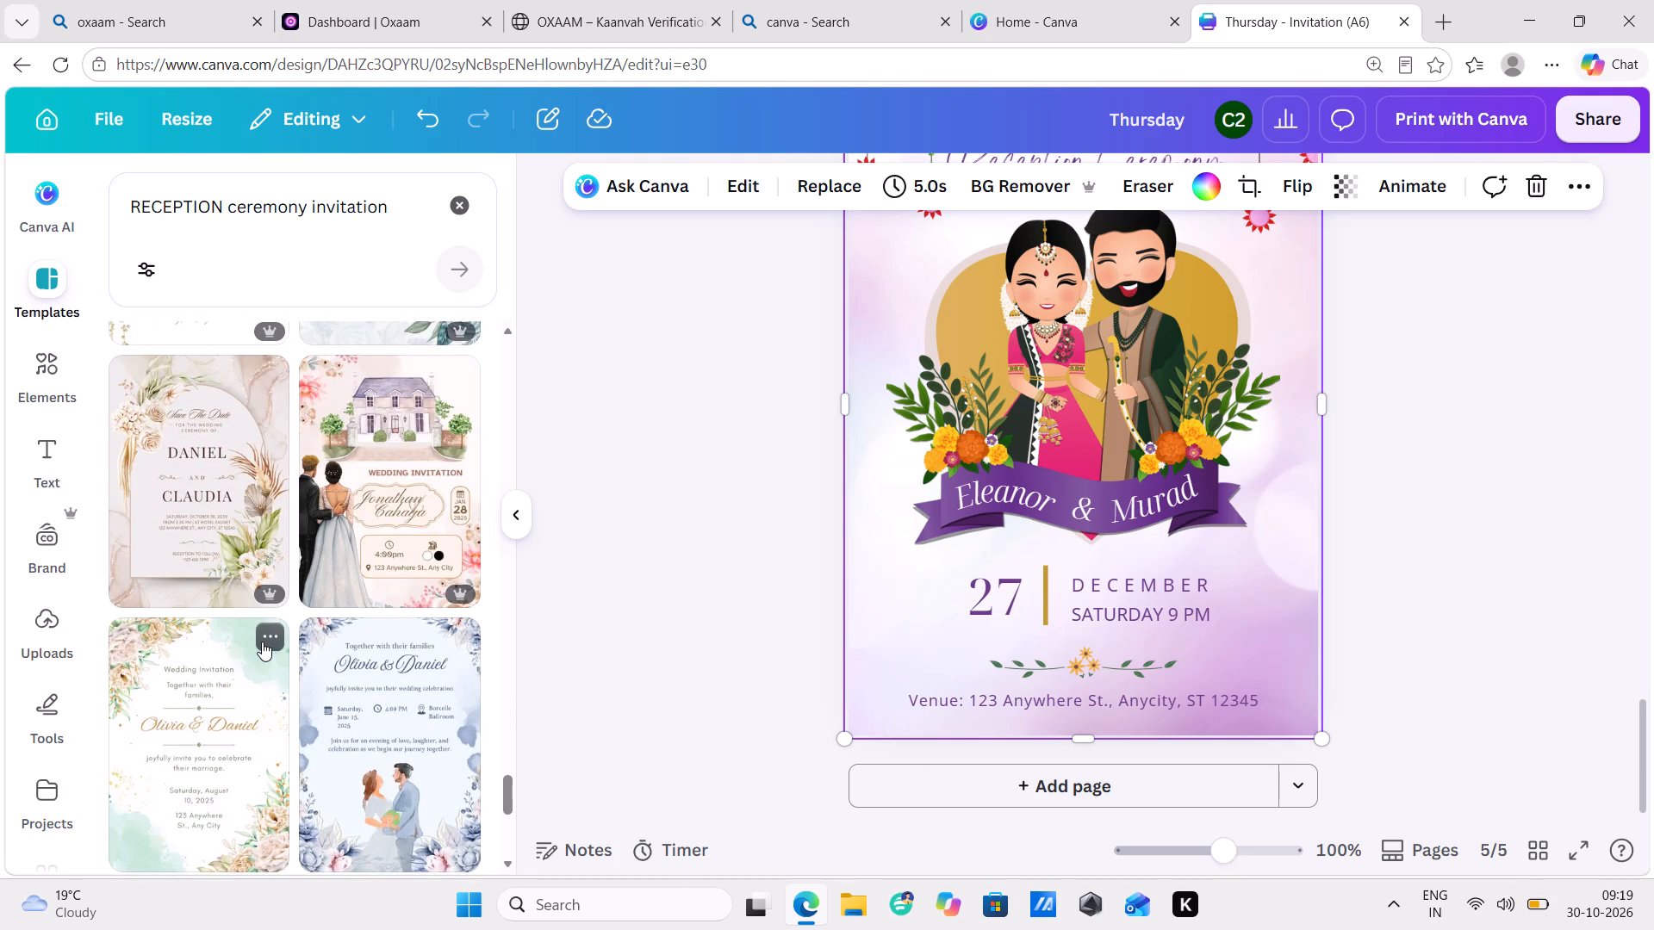
scroll(262, 642, "down", 4)
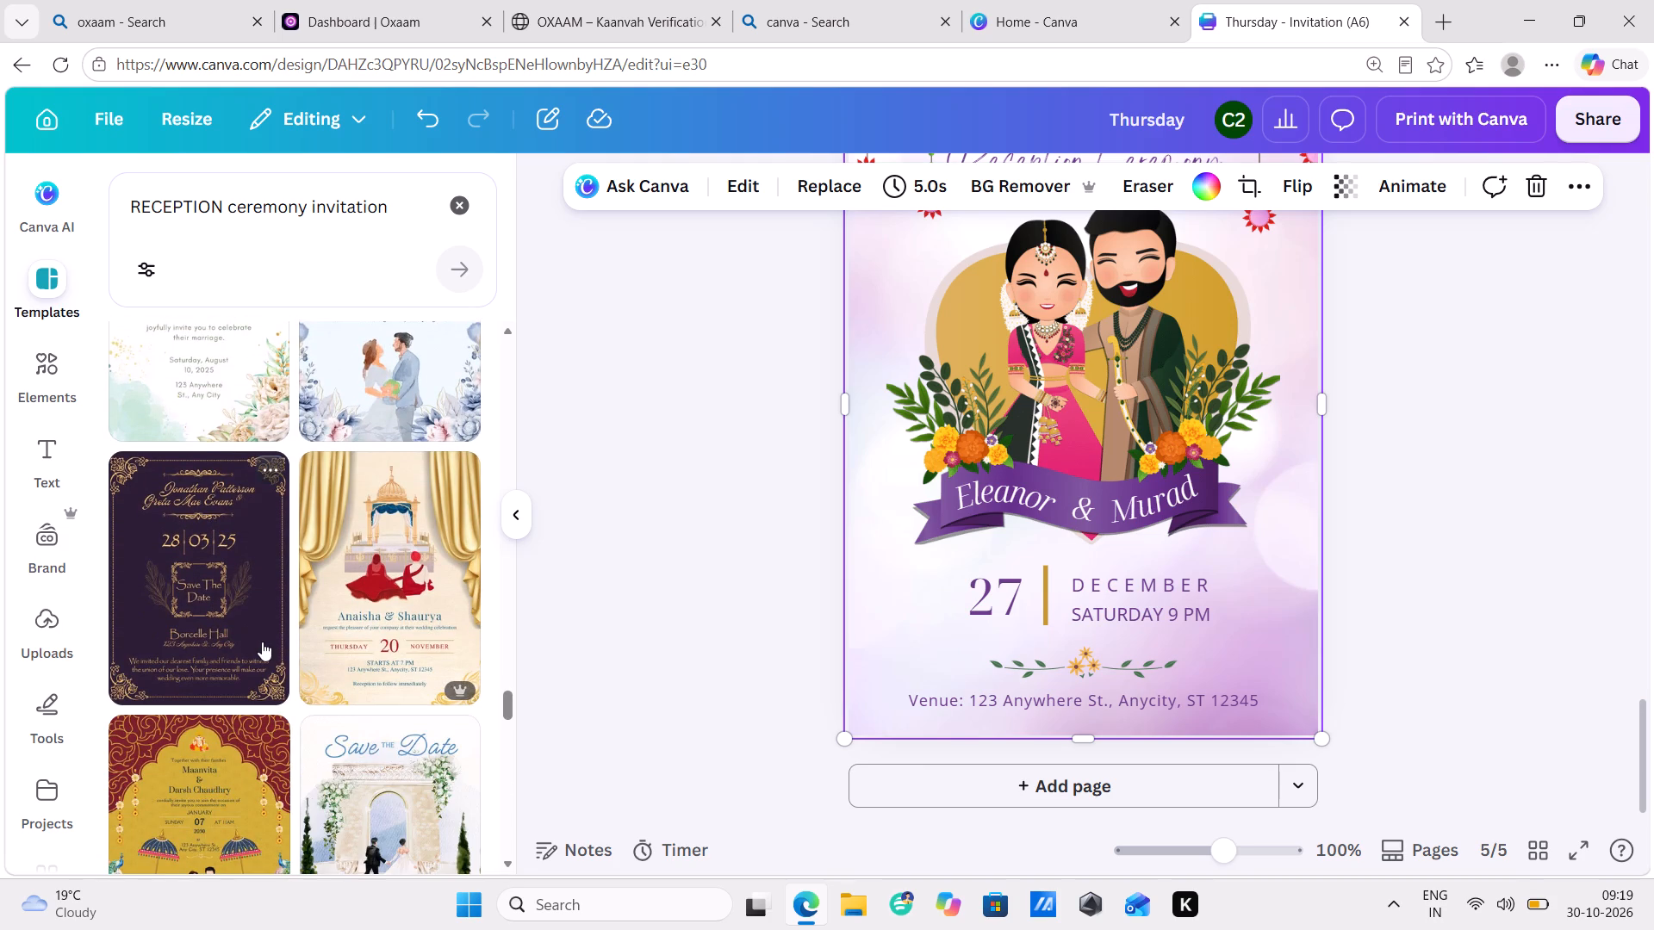
scroll(262, 642, "down", 3)
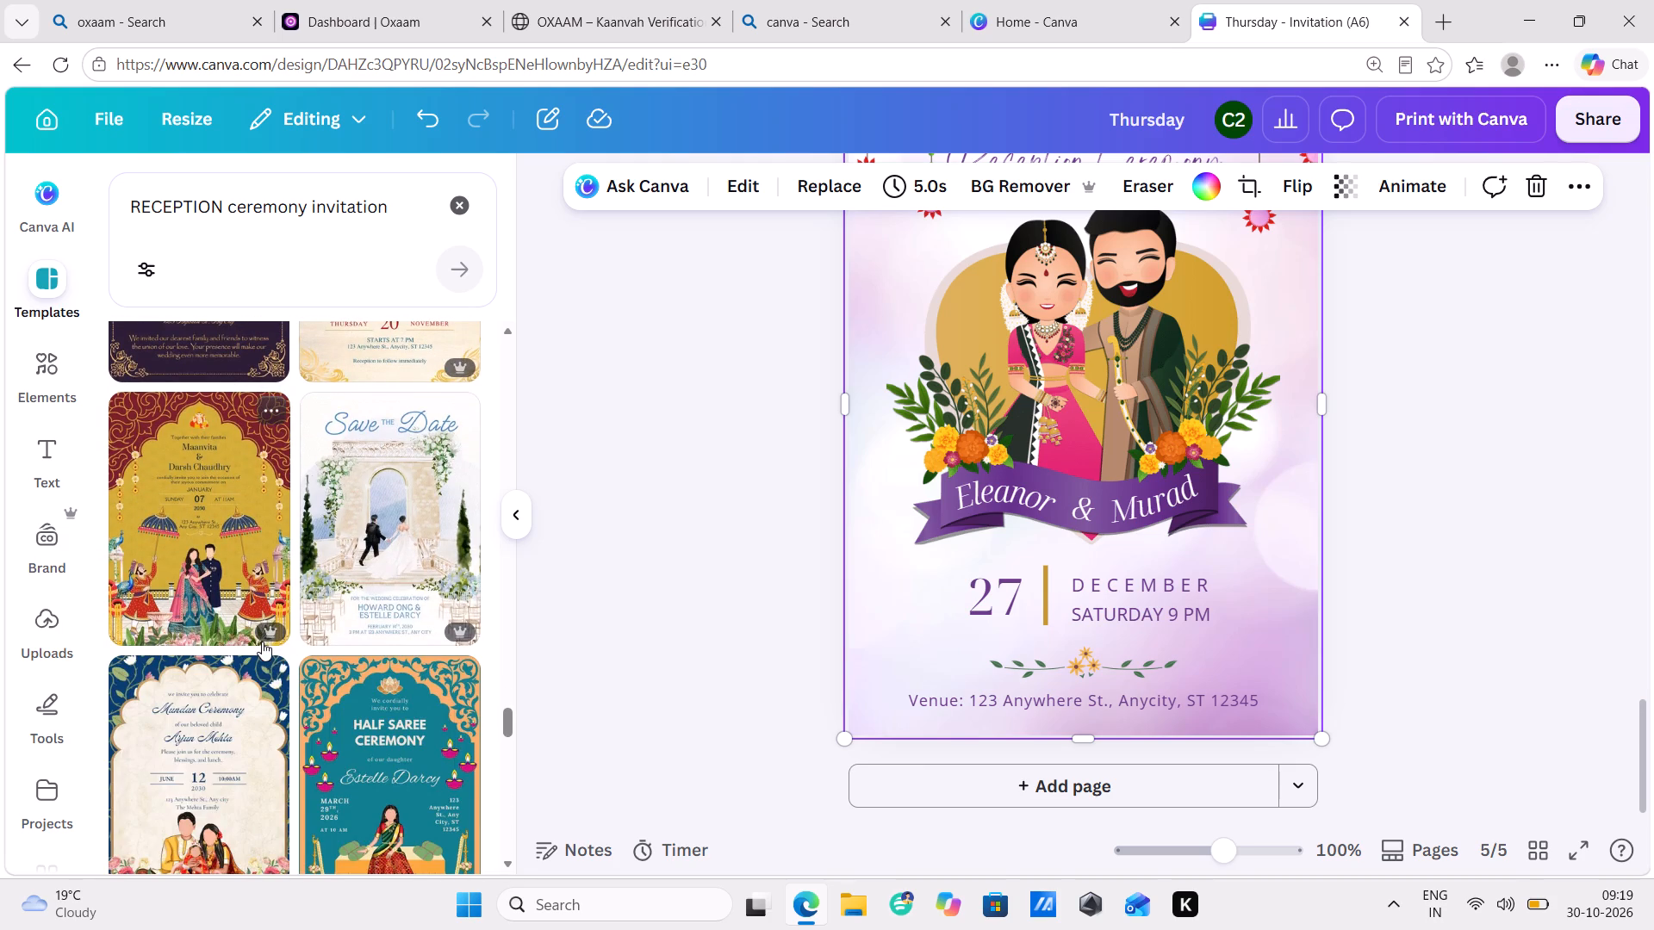
scroll(262, 642, "down", 1)
scroll(262, 642, "up", 1)
scroll(262, 642, "down", 2)
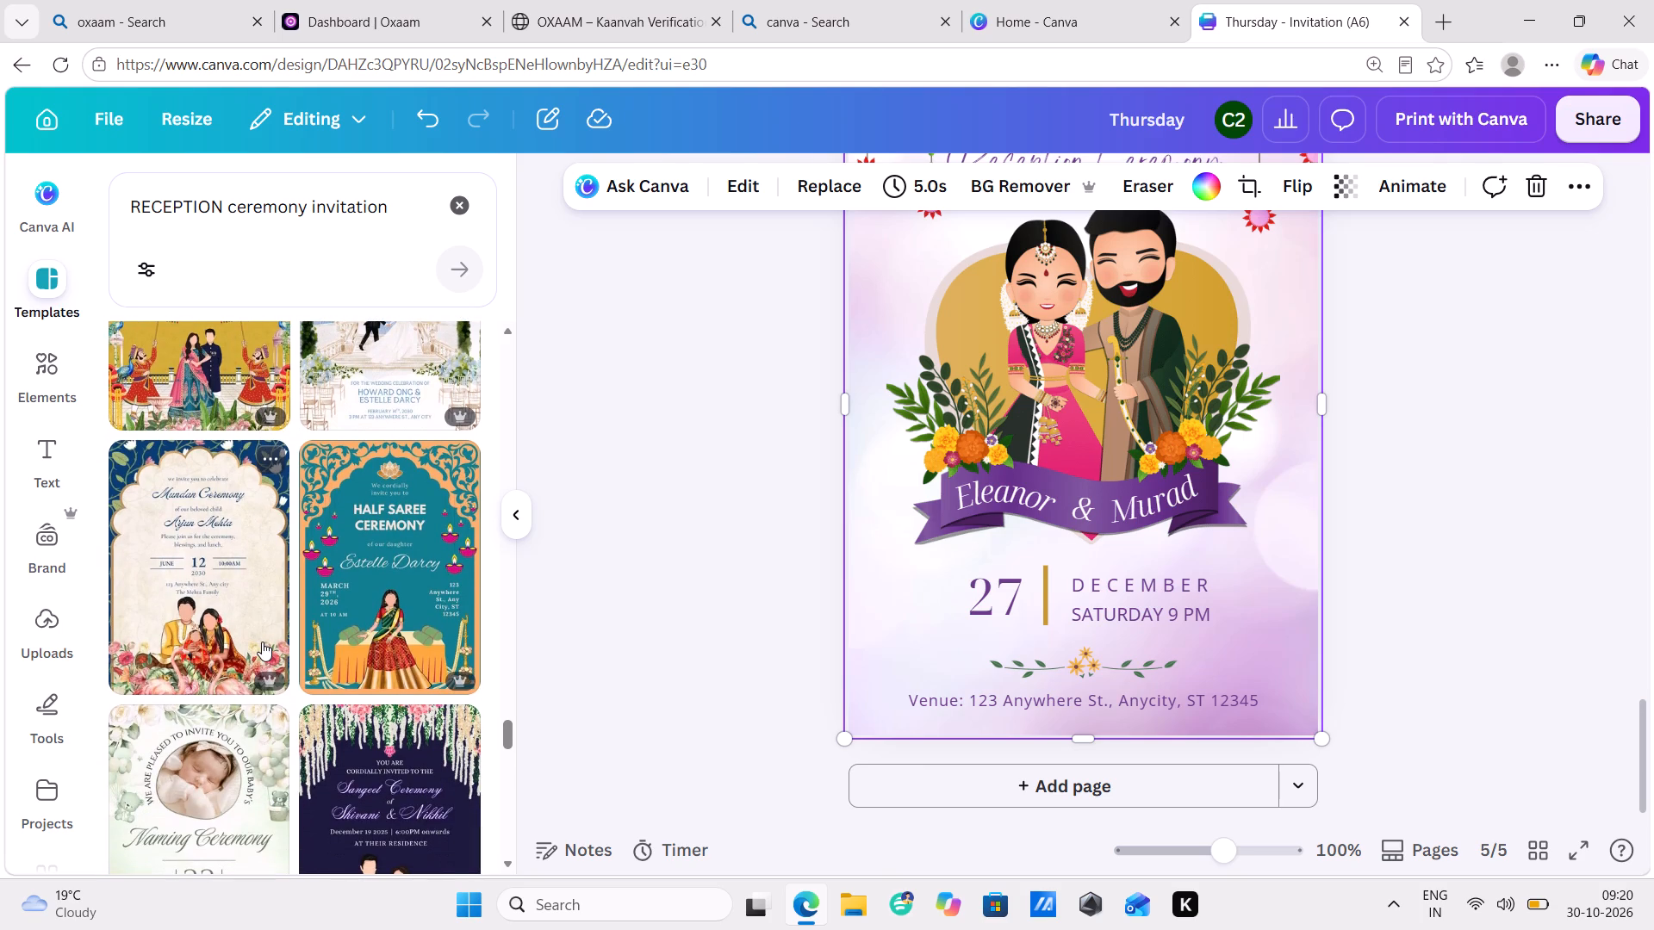
scroll(262, 642, "down", 1)
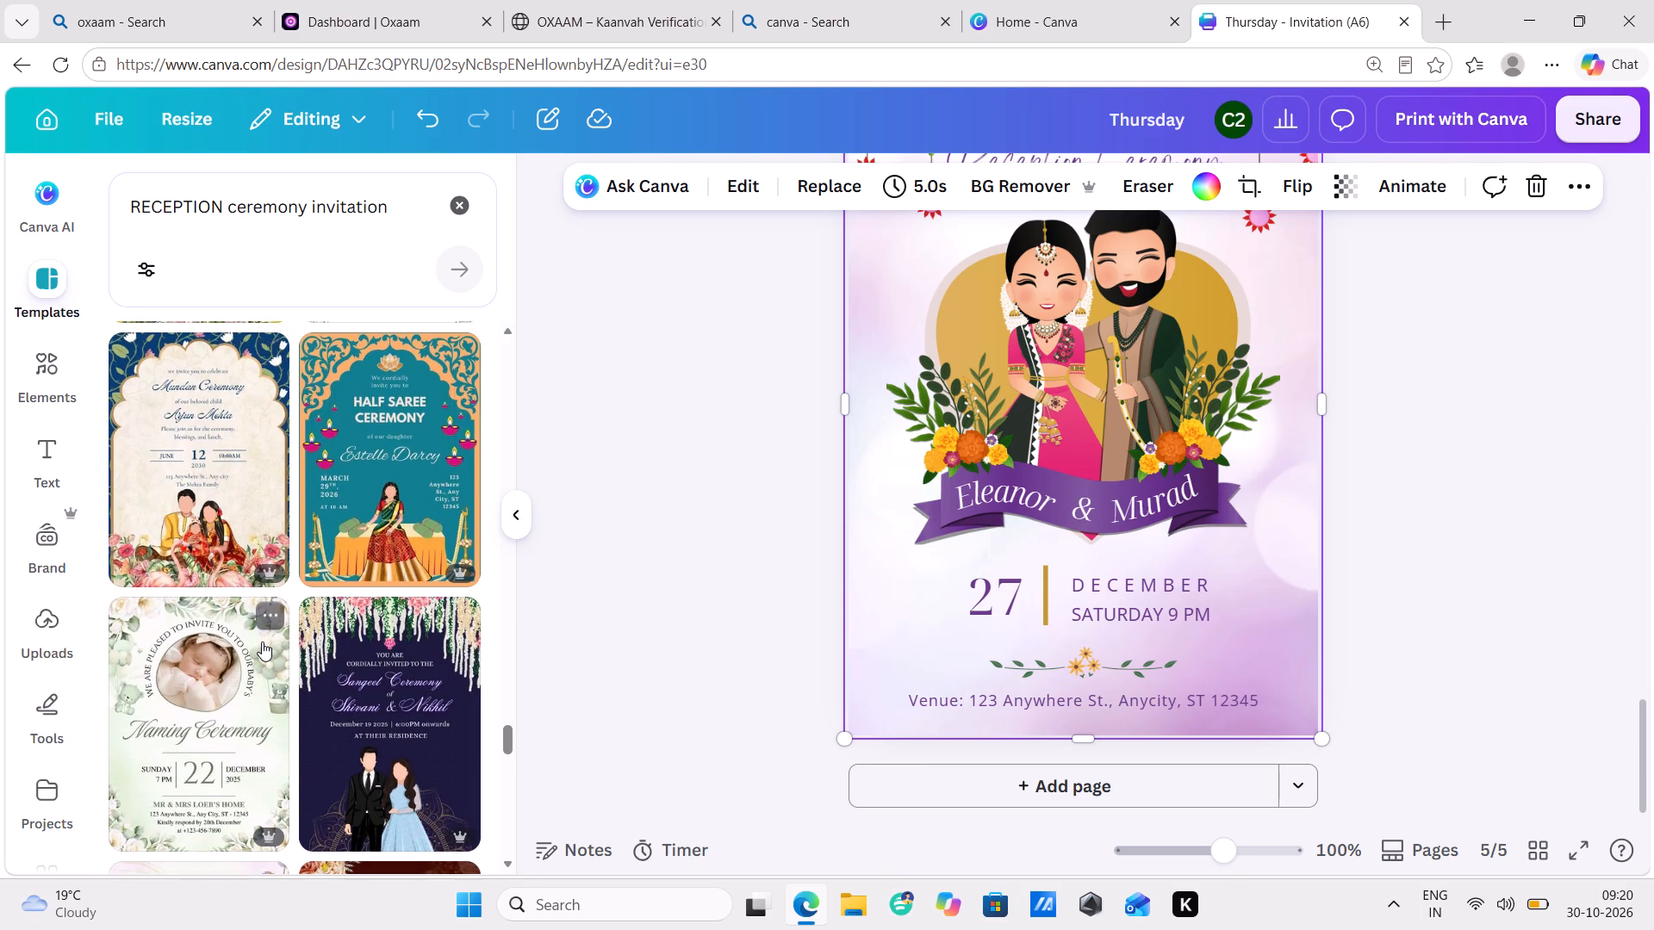
scroll(262, 642, "down", 2)
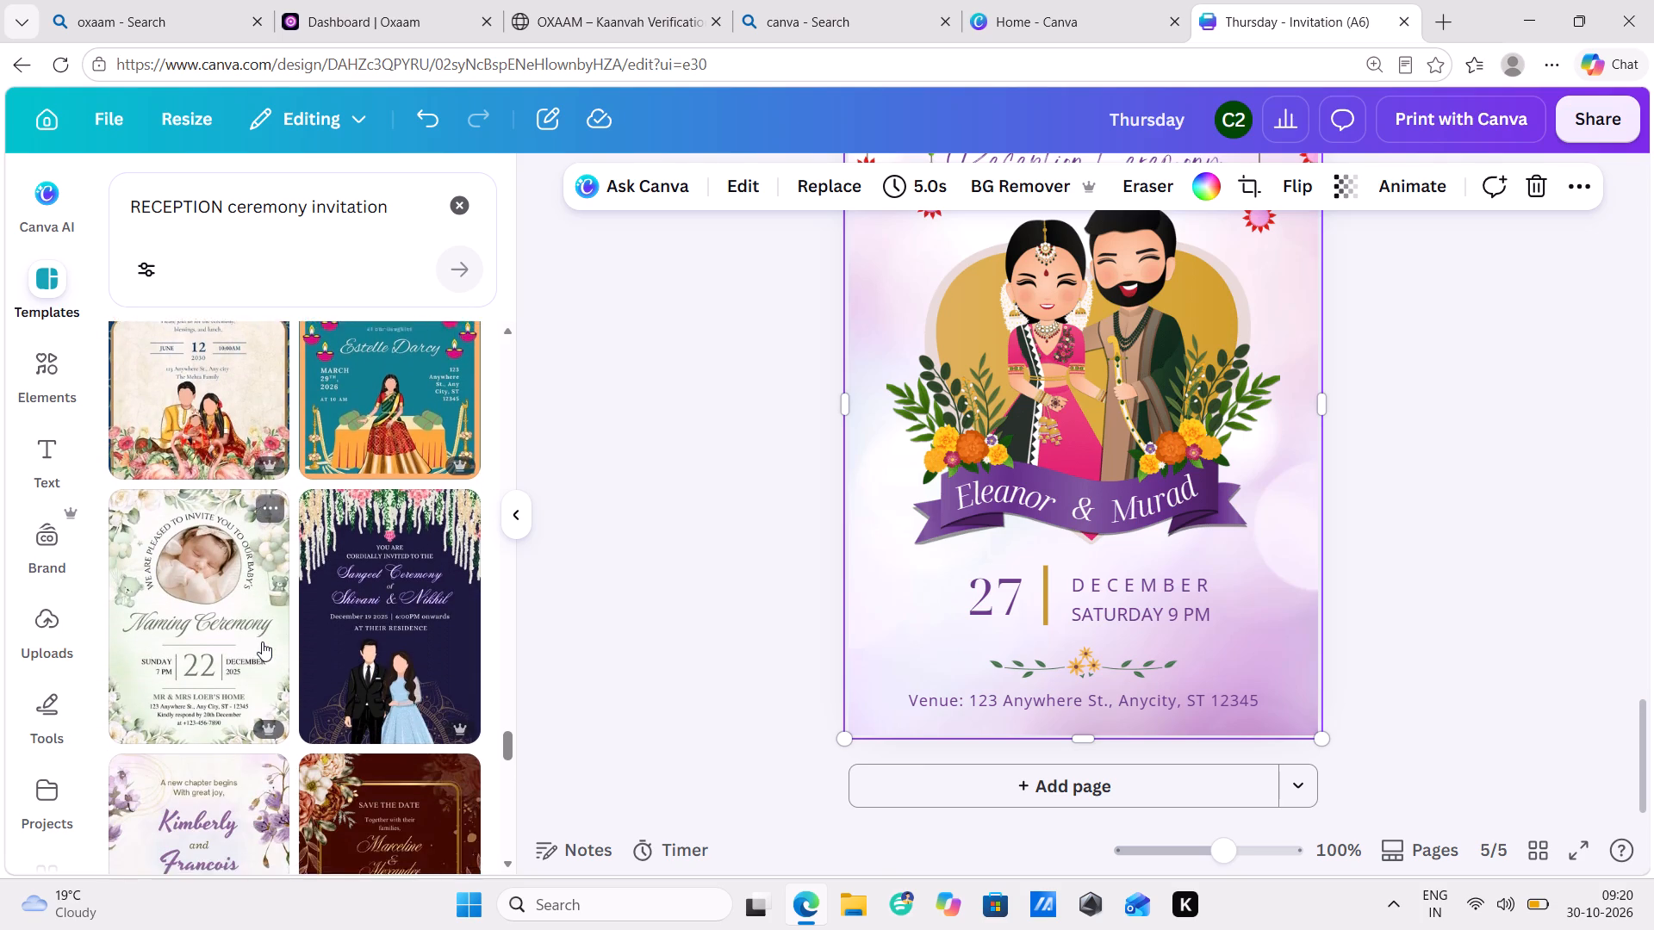
scroll(262, 642, "down", 7)
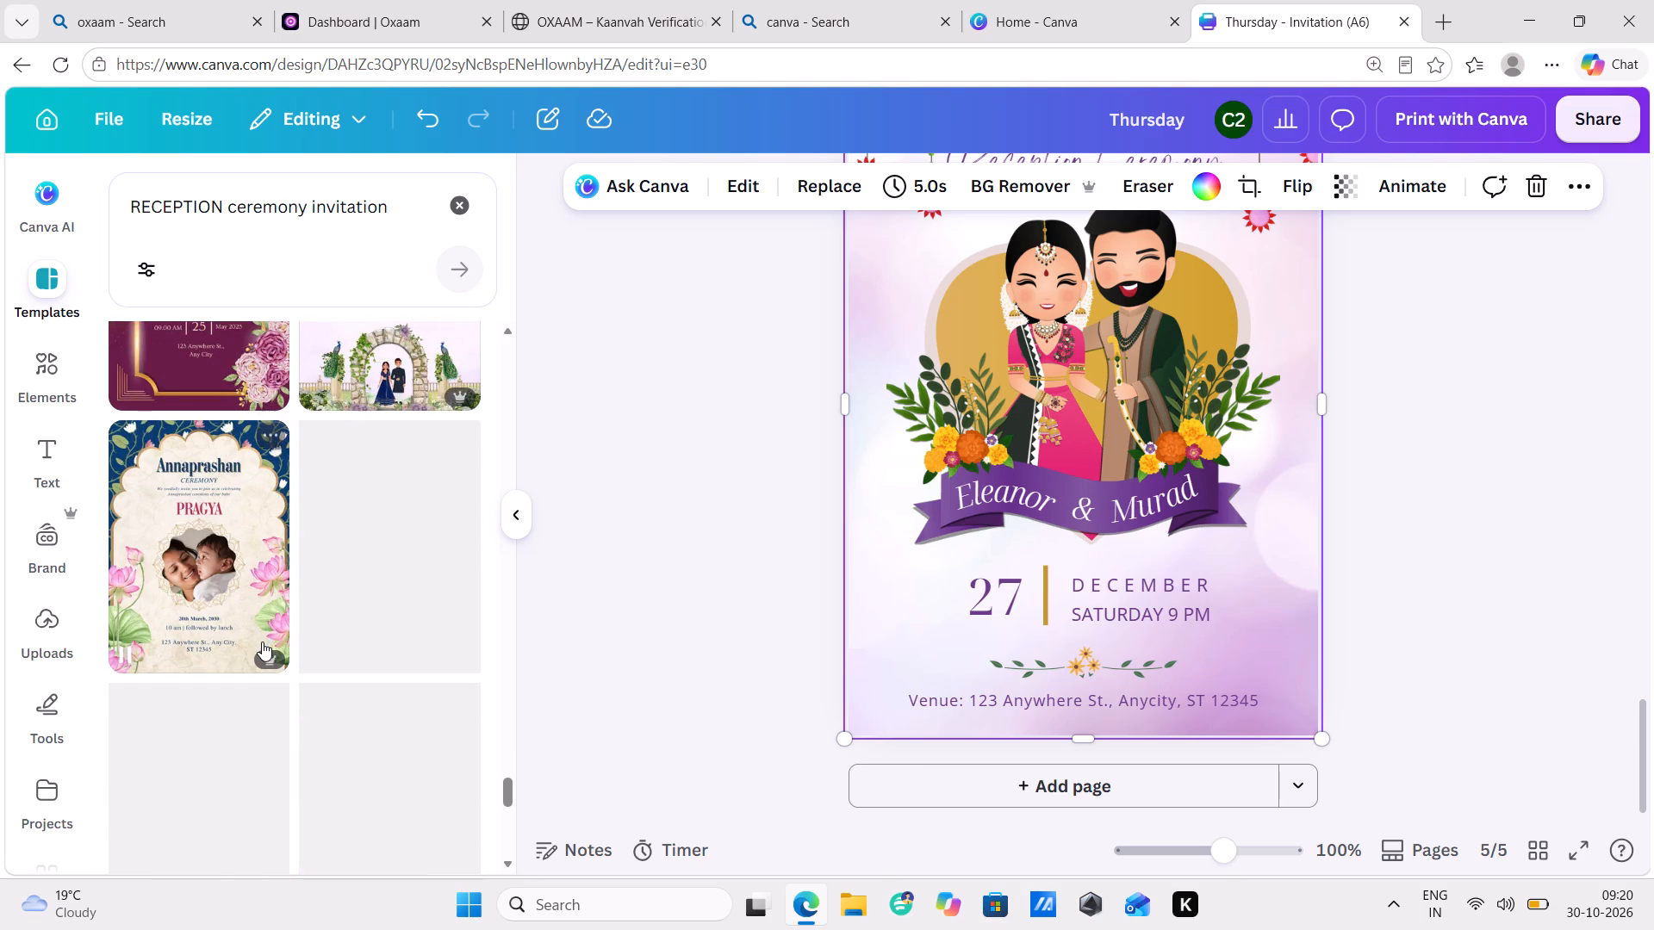
scroll(262, 642, "down", 3)
scroll(262, 642, "up", 5)
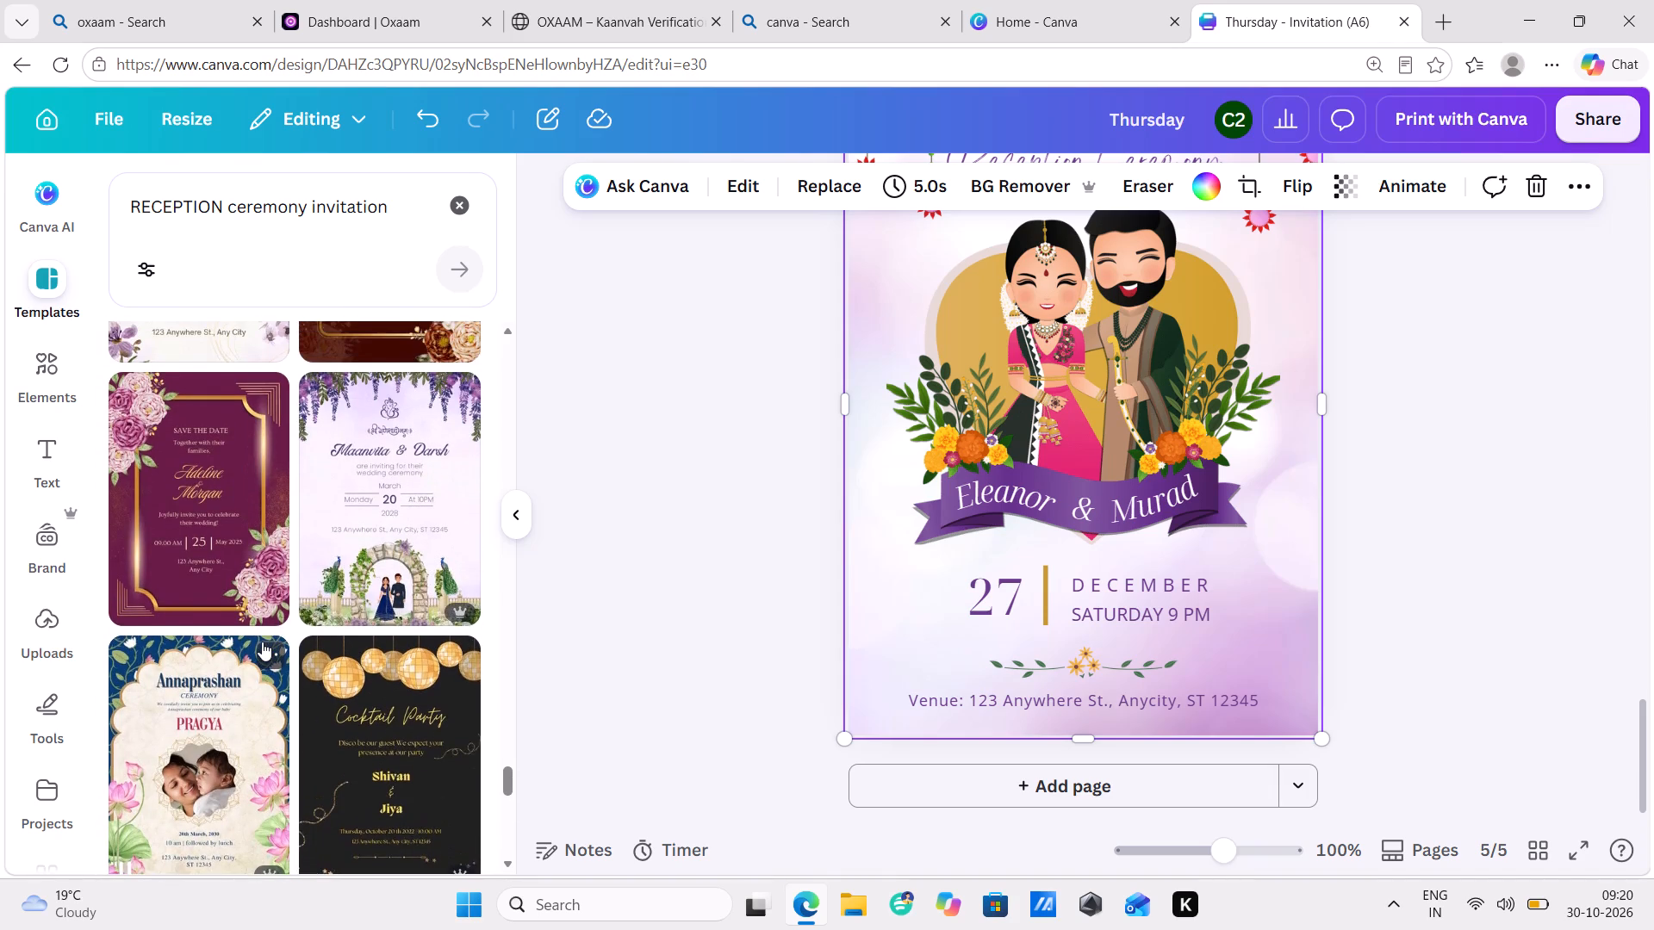
scroll(262, 642, "down", 8)
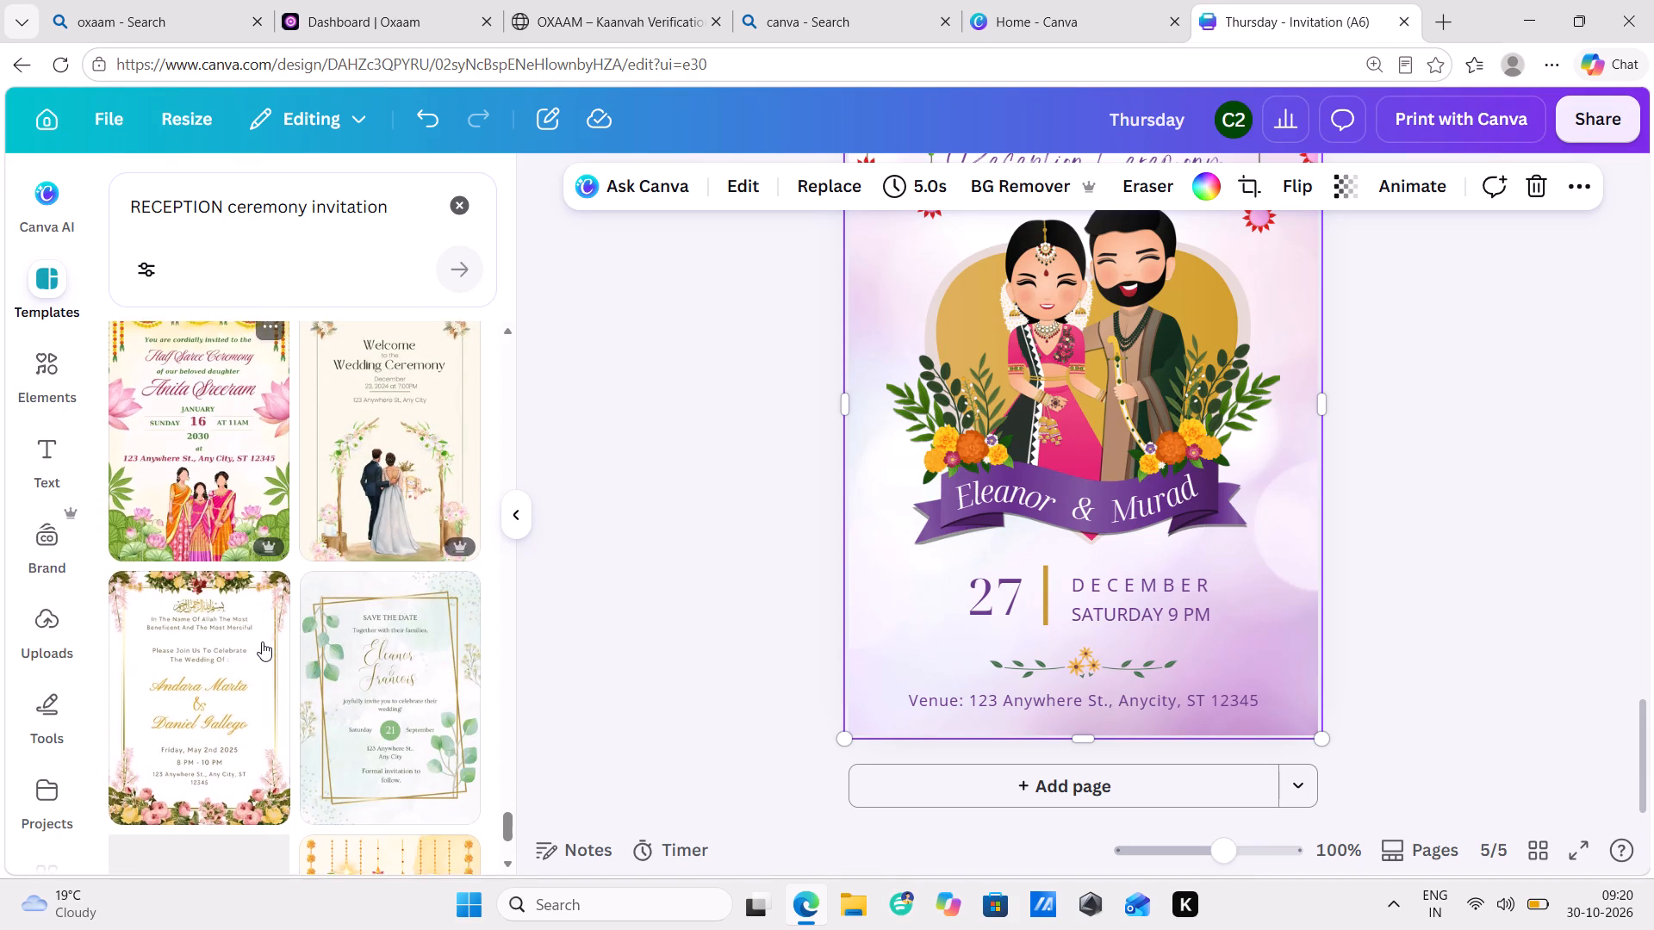
scroll(262, 642, "down", 7)
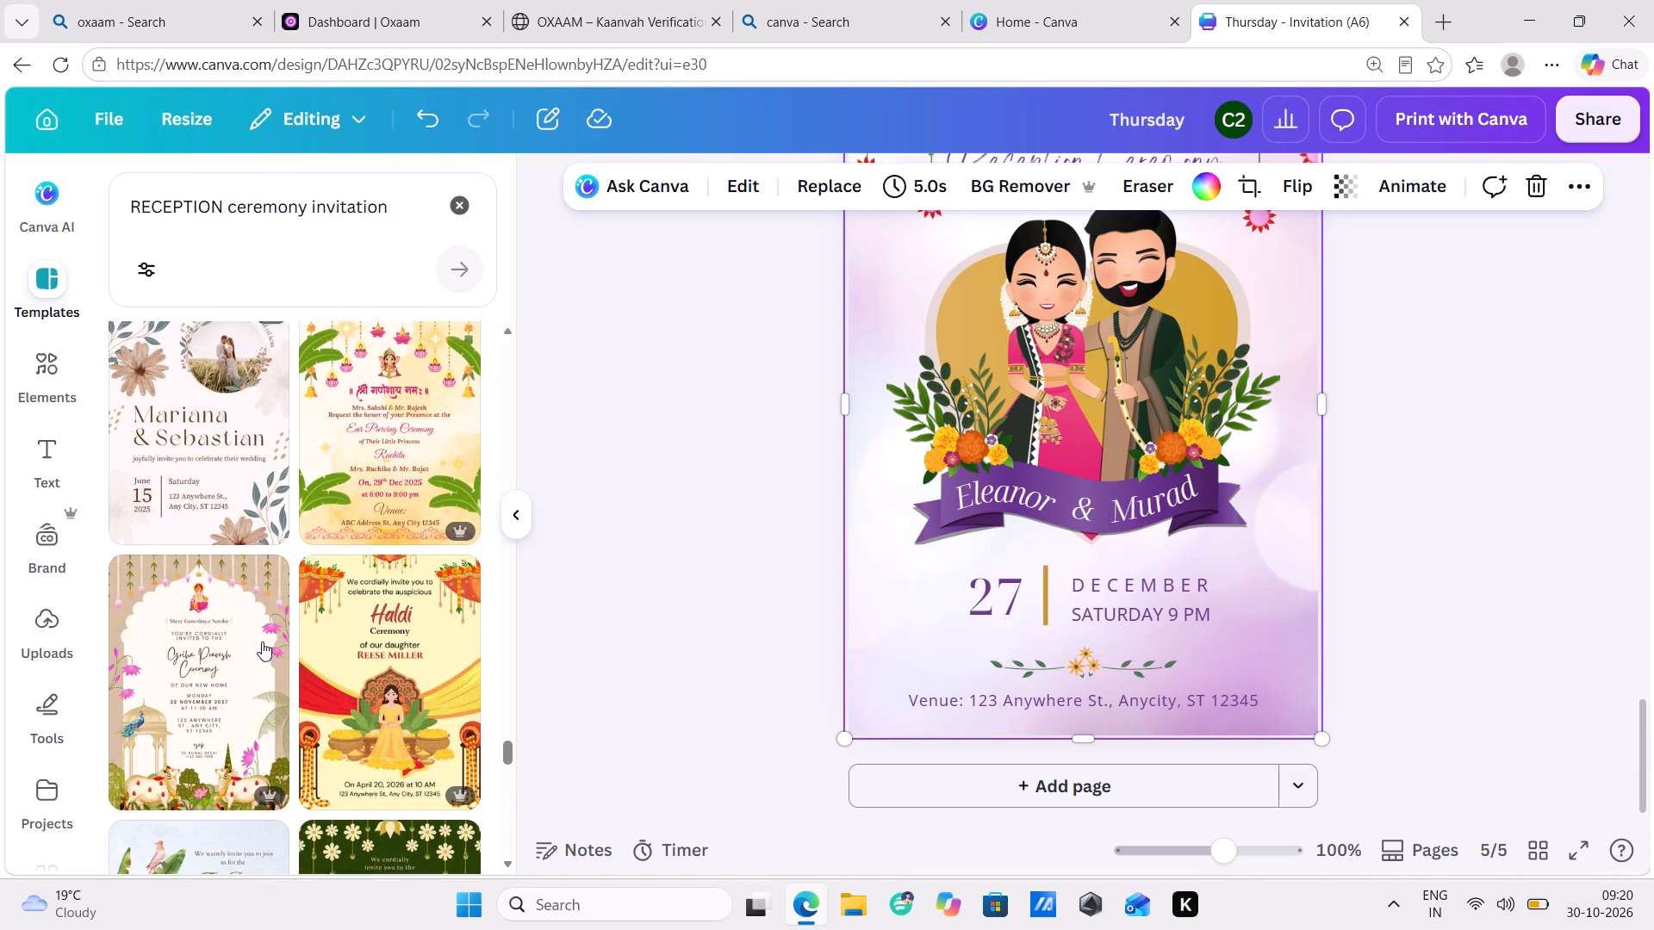
scroll(262, 642, "down", 5)
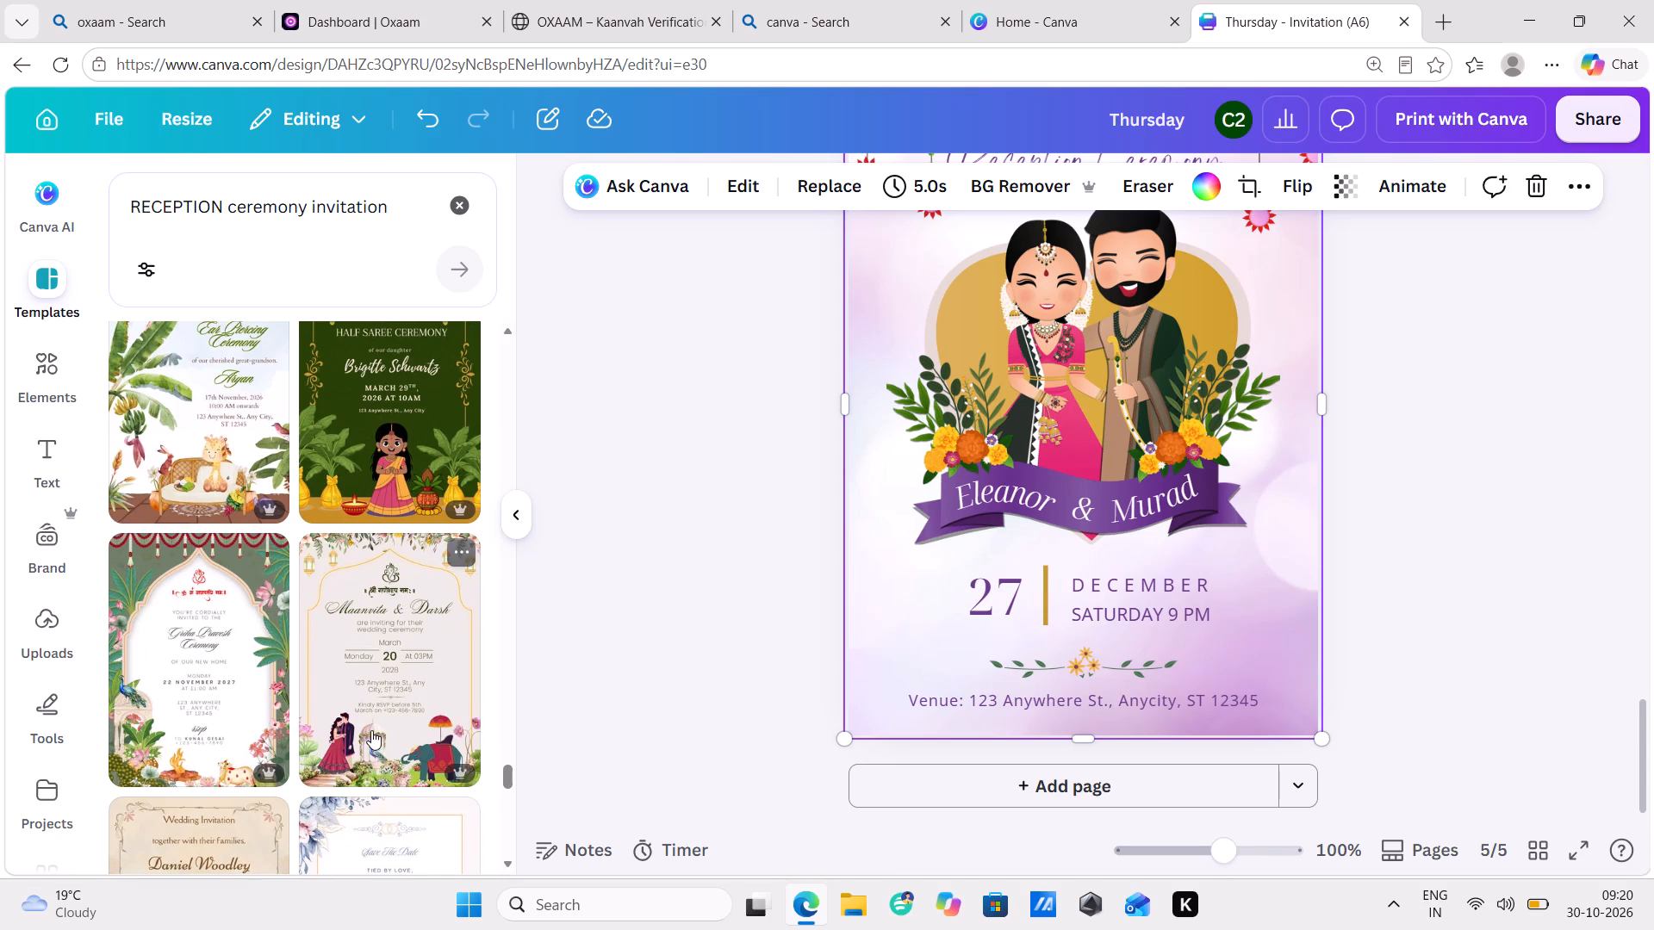
scroll(371, 730, "down", 3)
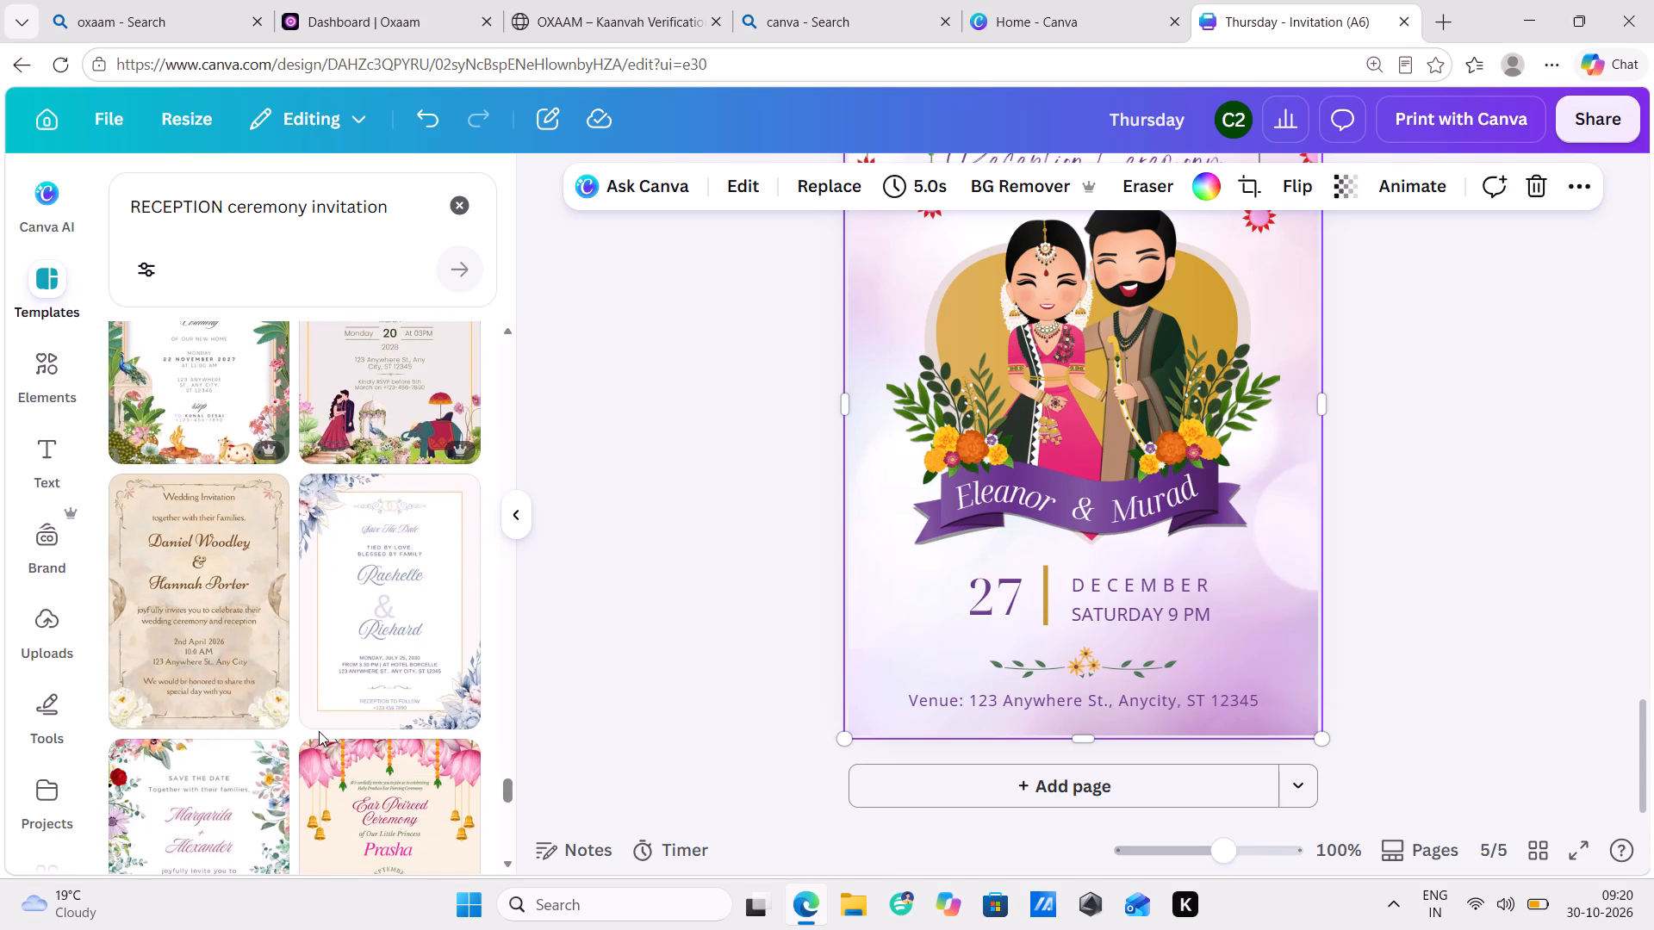
scroll(293, 647, "down", 4)
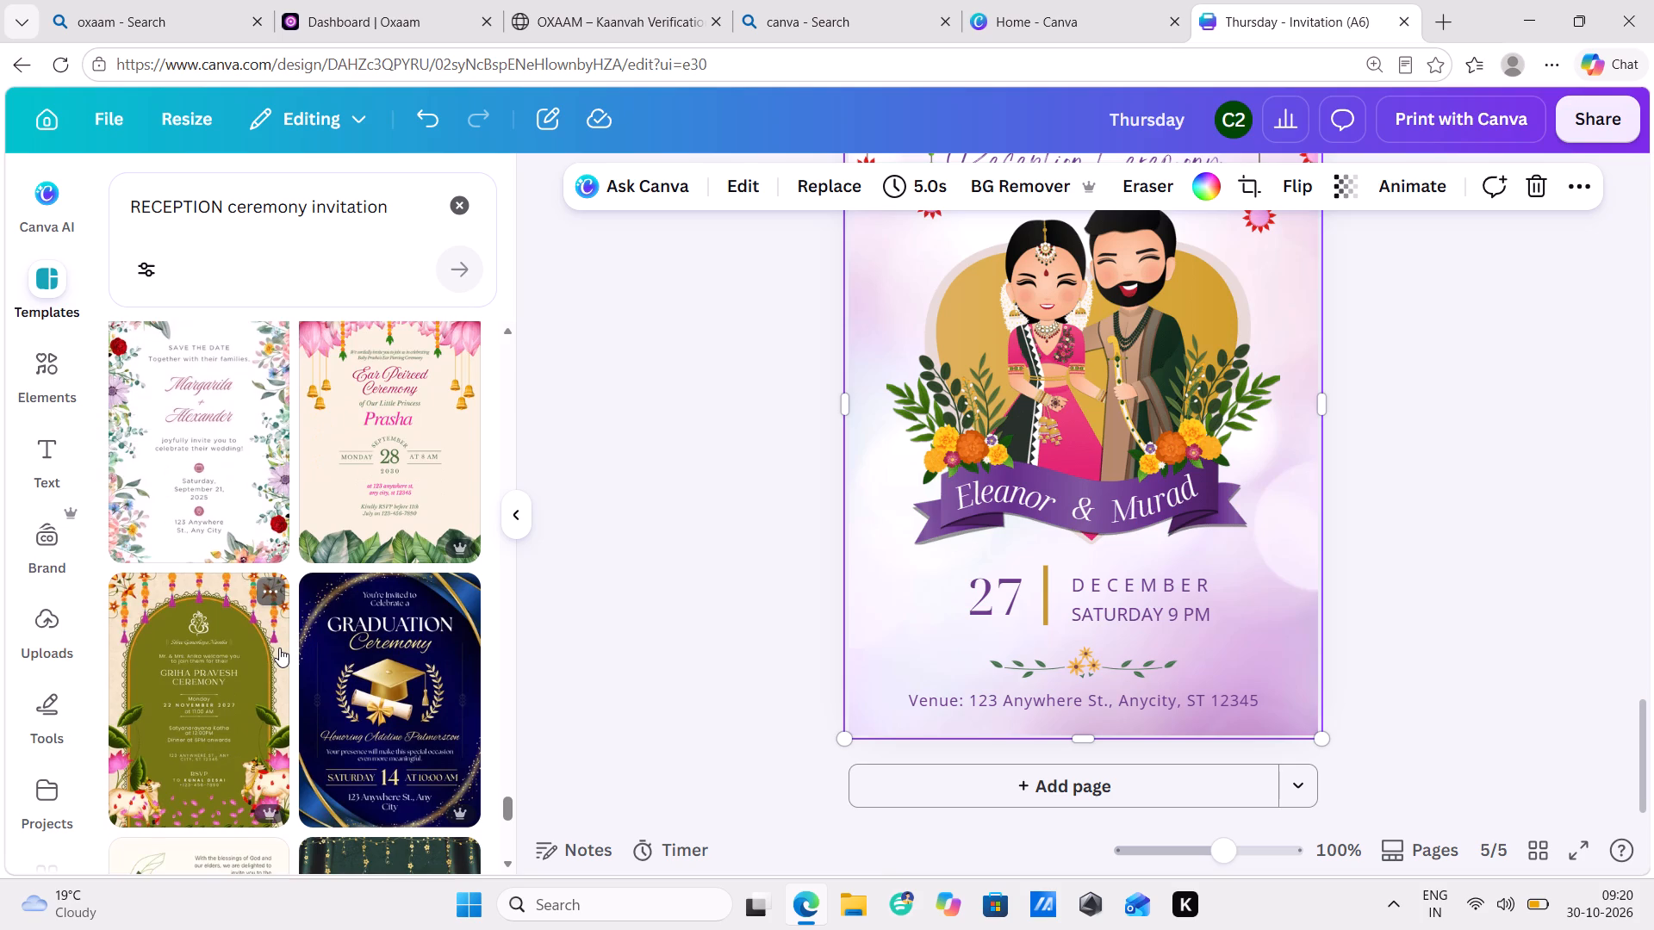
scroll(279, 648, "down", 2)
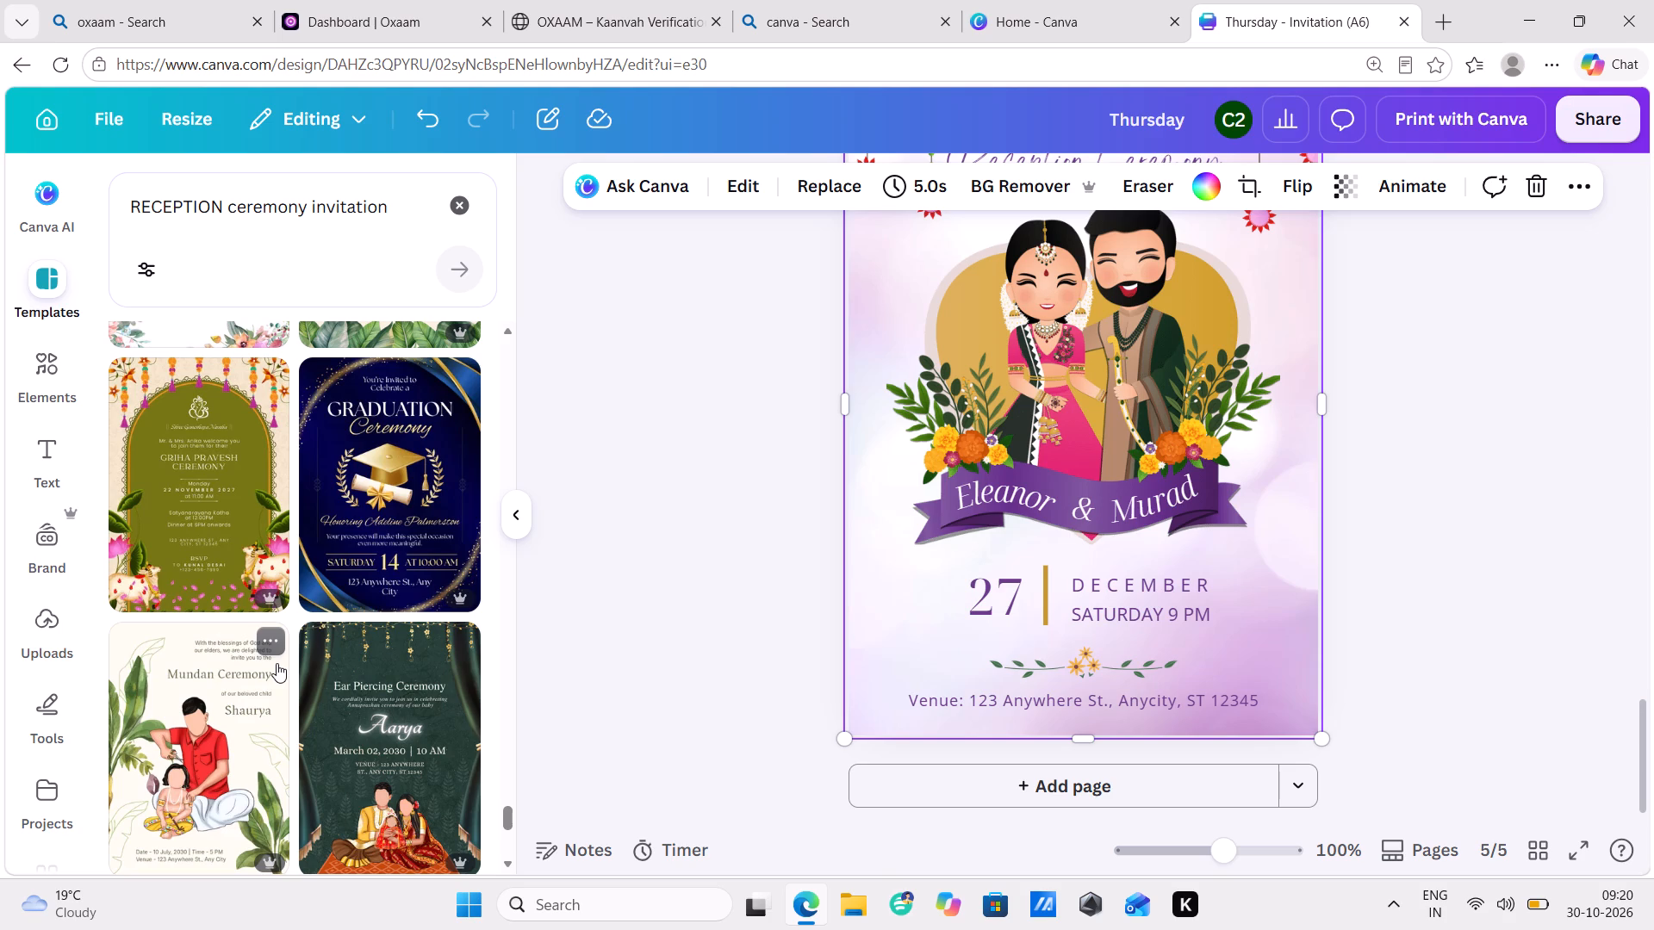
scroll(290, 629, "down", 2)
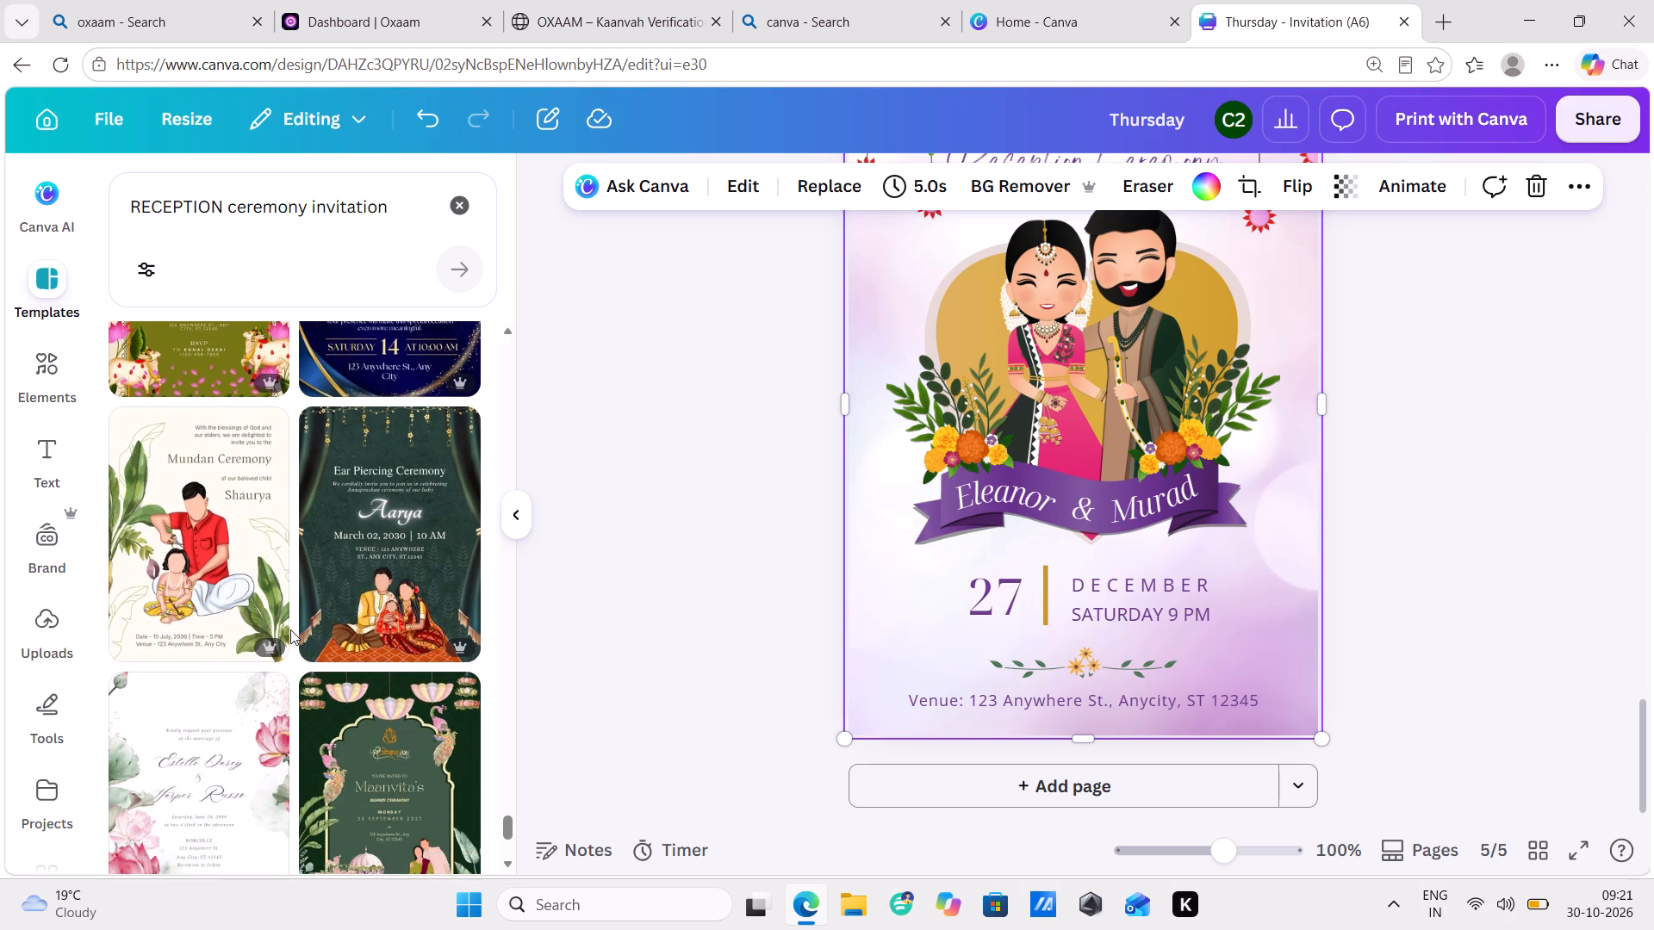
scroll(290, 629, "down", 3)
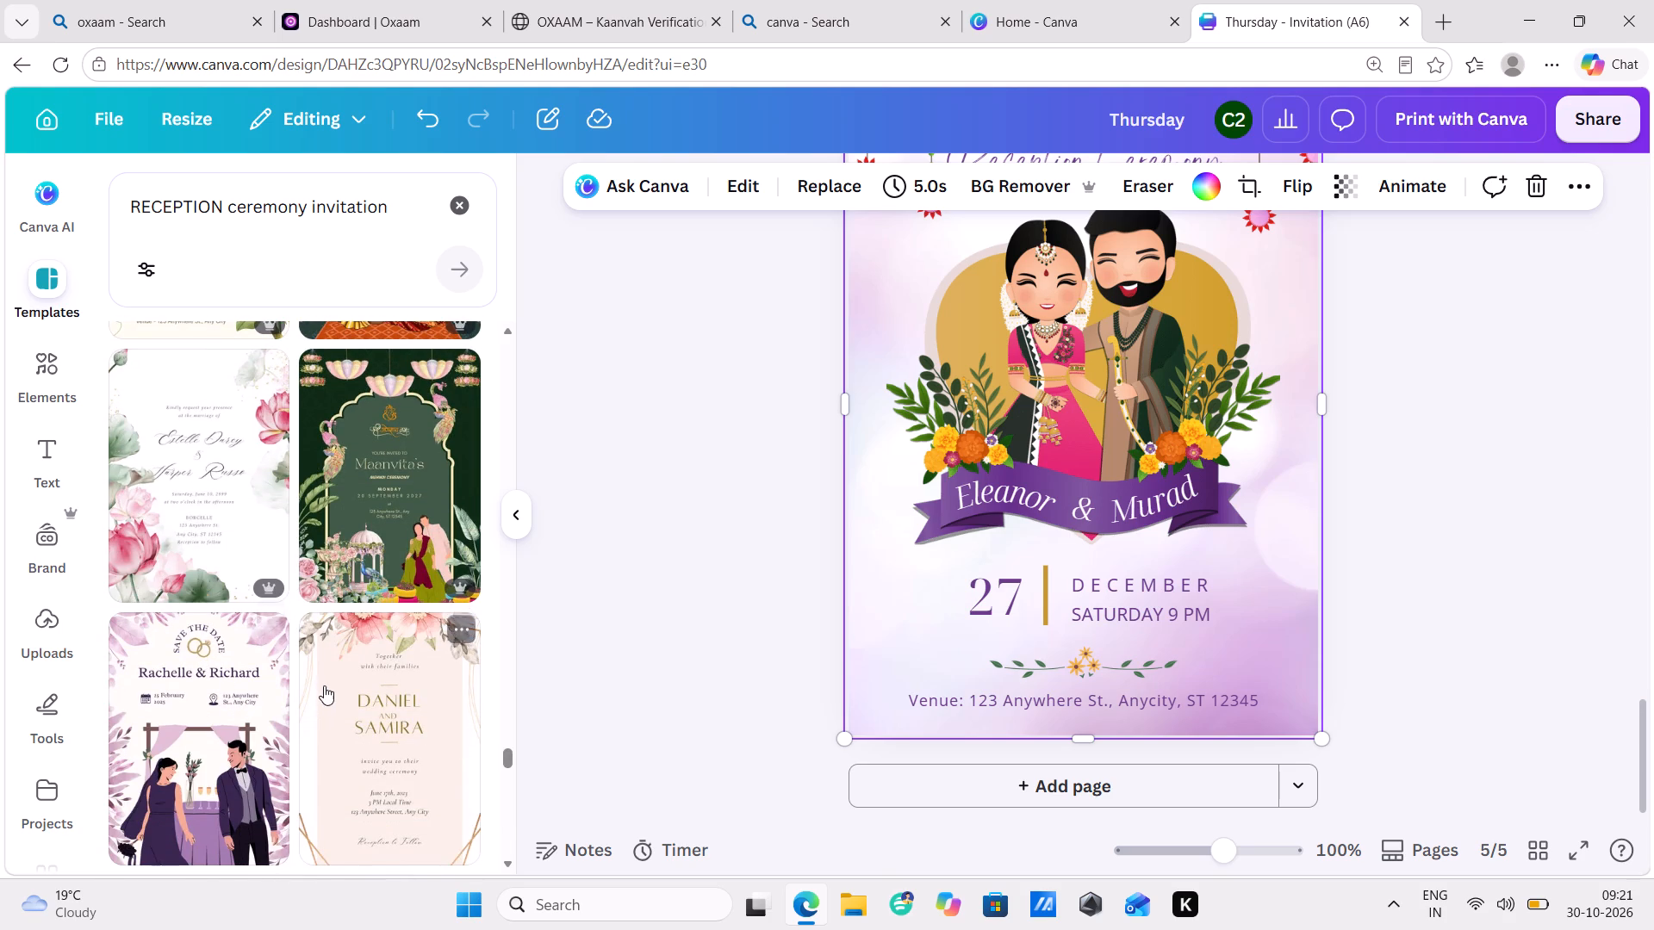
scroll(326, 685, "down", 3)
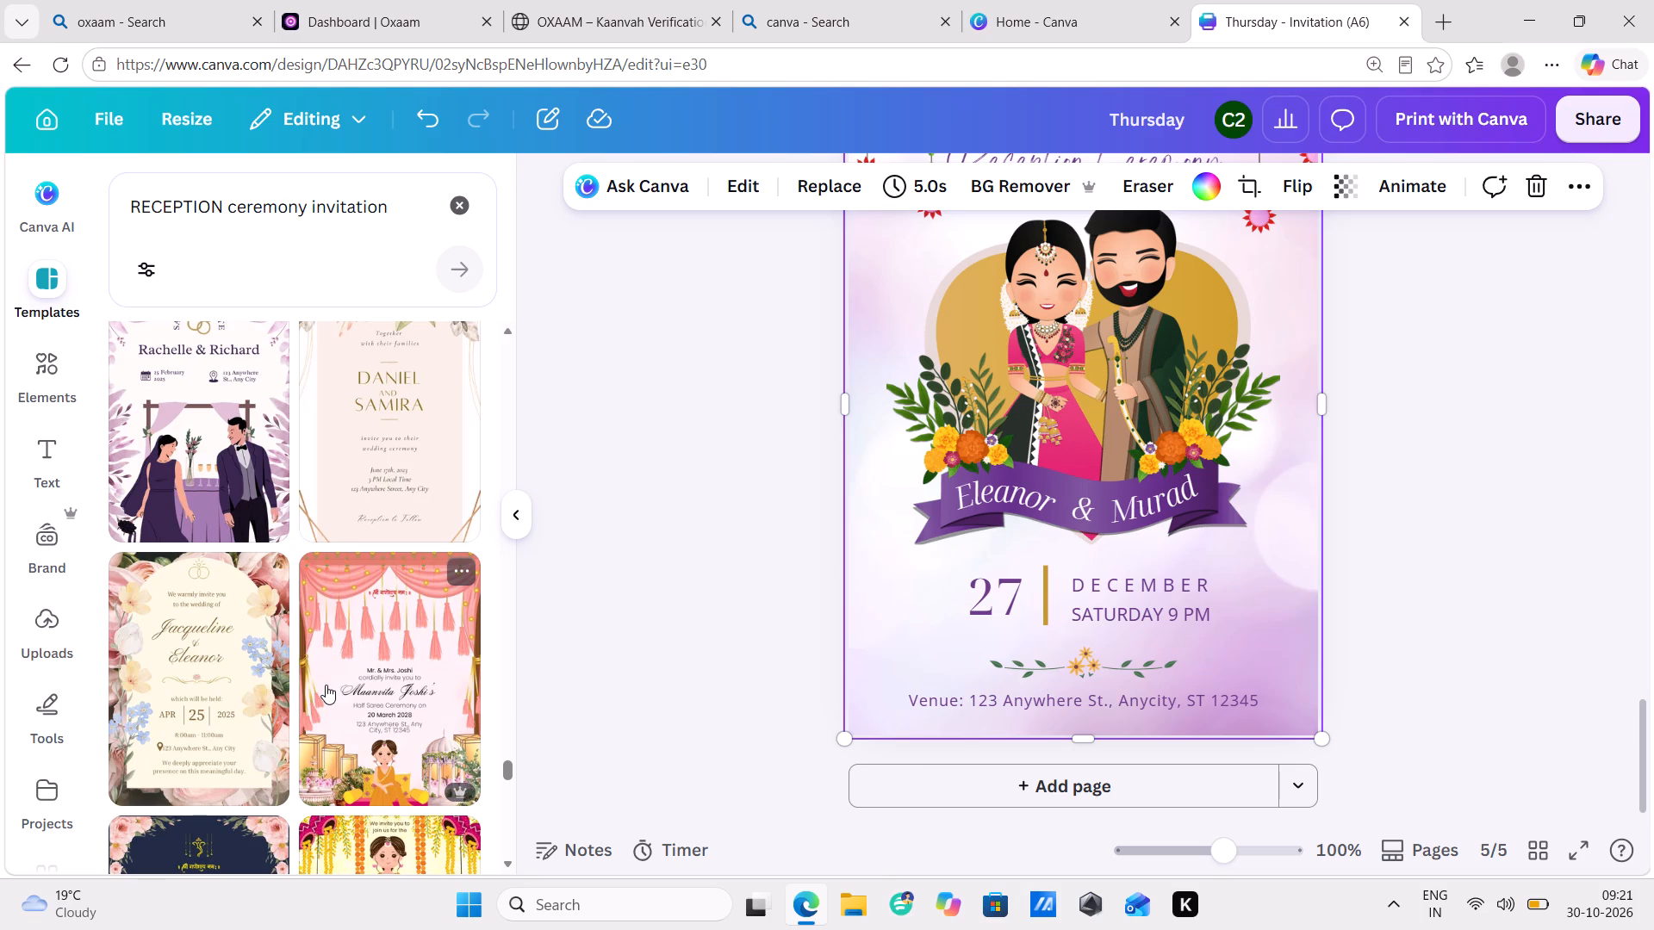
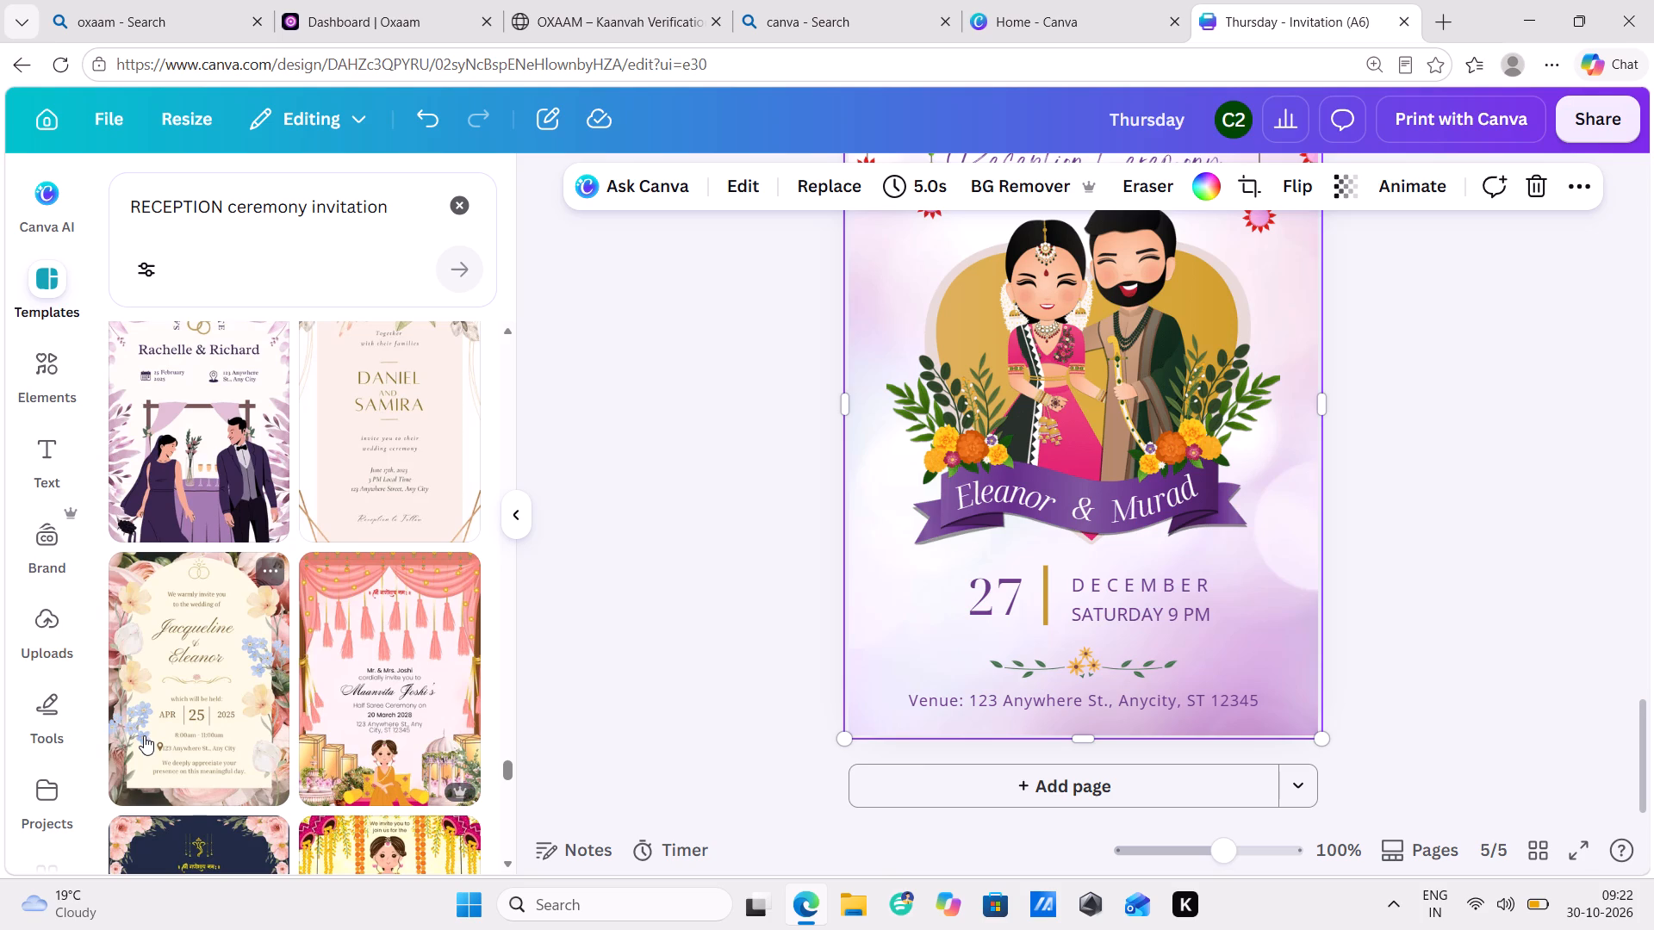
scroll(16, 739, "down", 3)
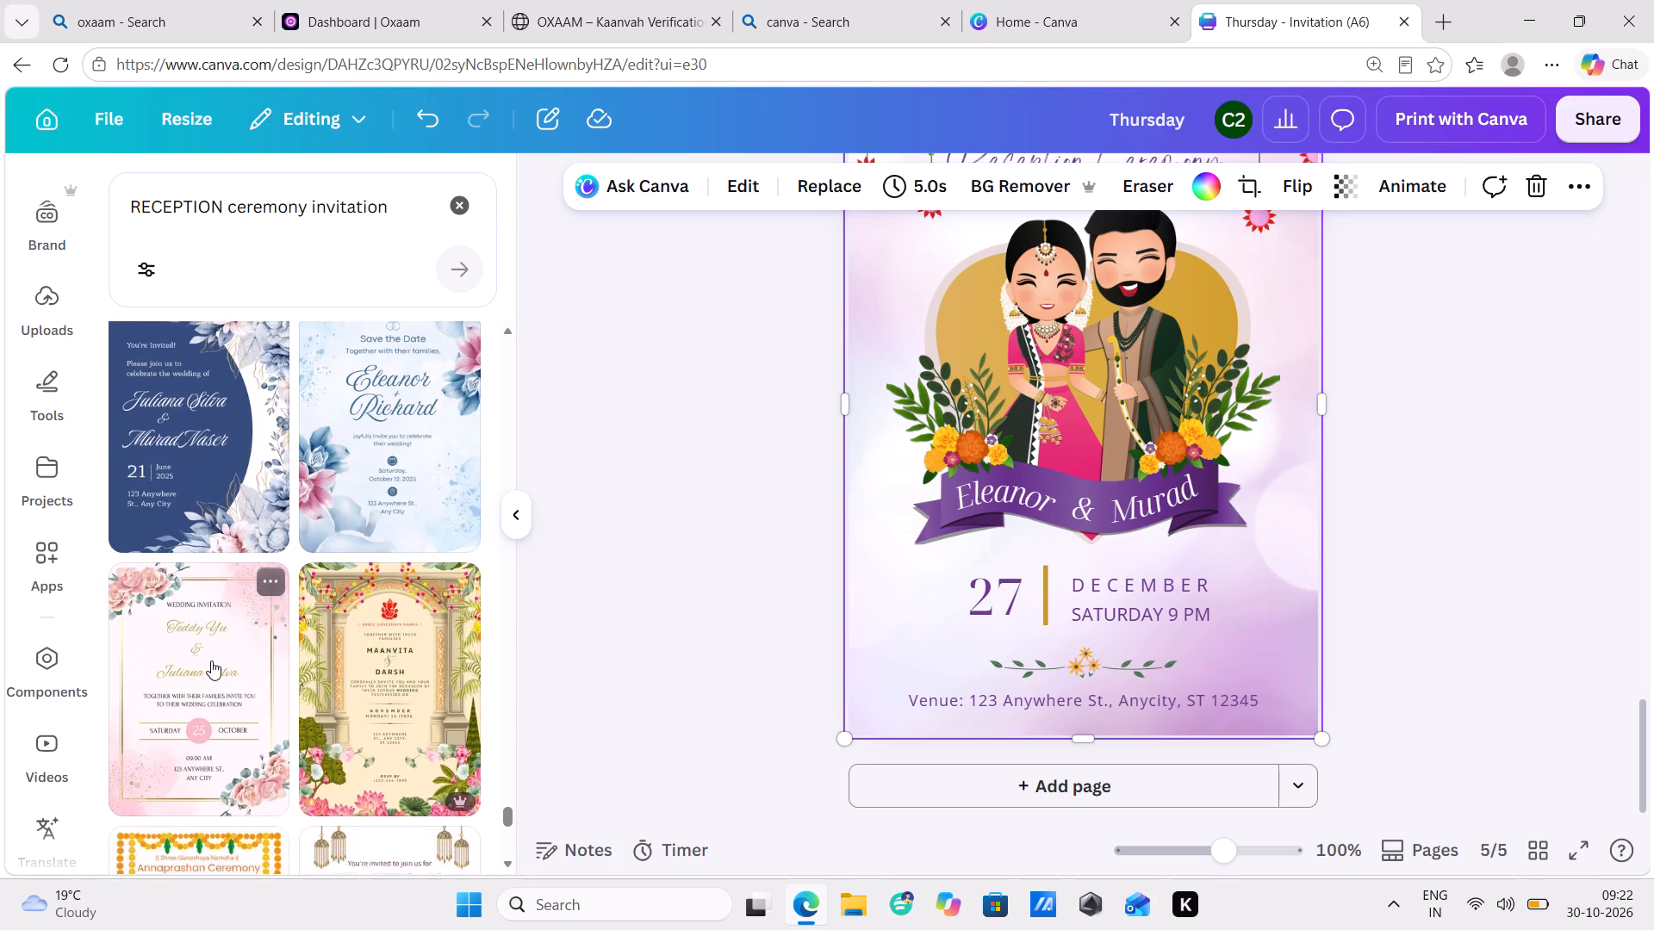
scroll(208, 658, "down", 2)
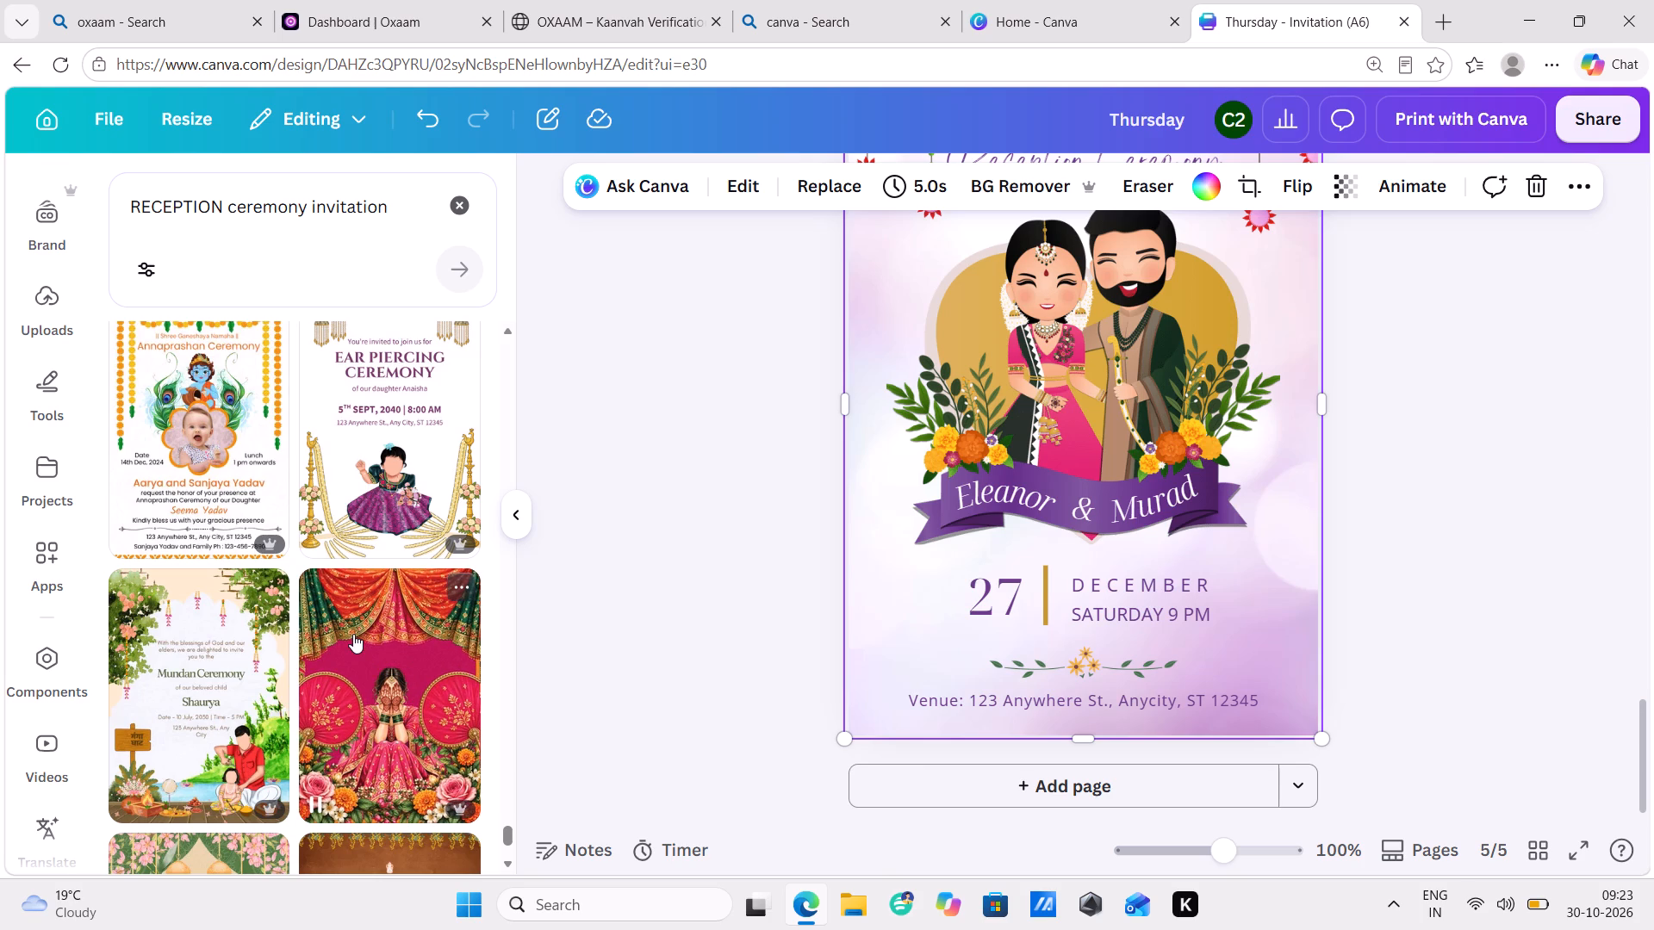
scroll(345, 668, "down", 1)
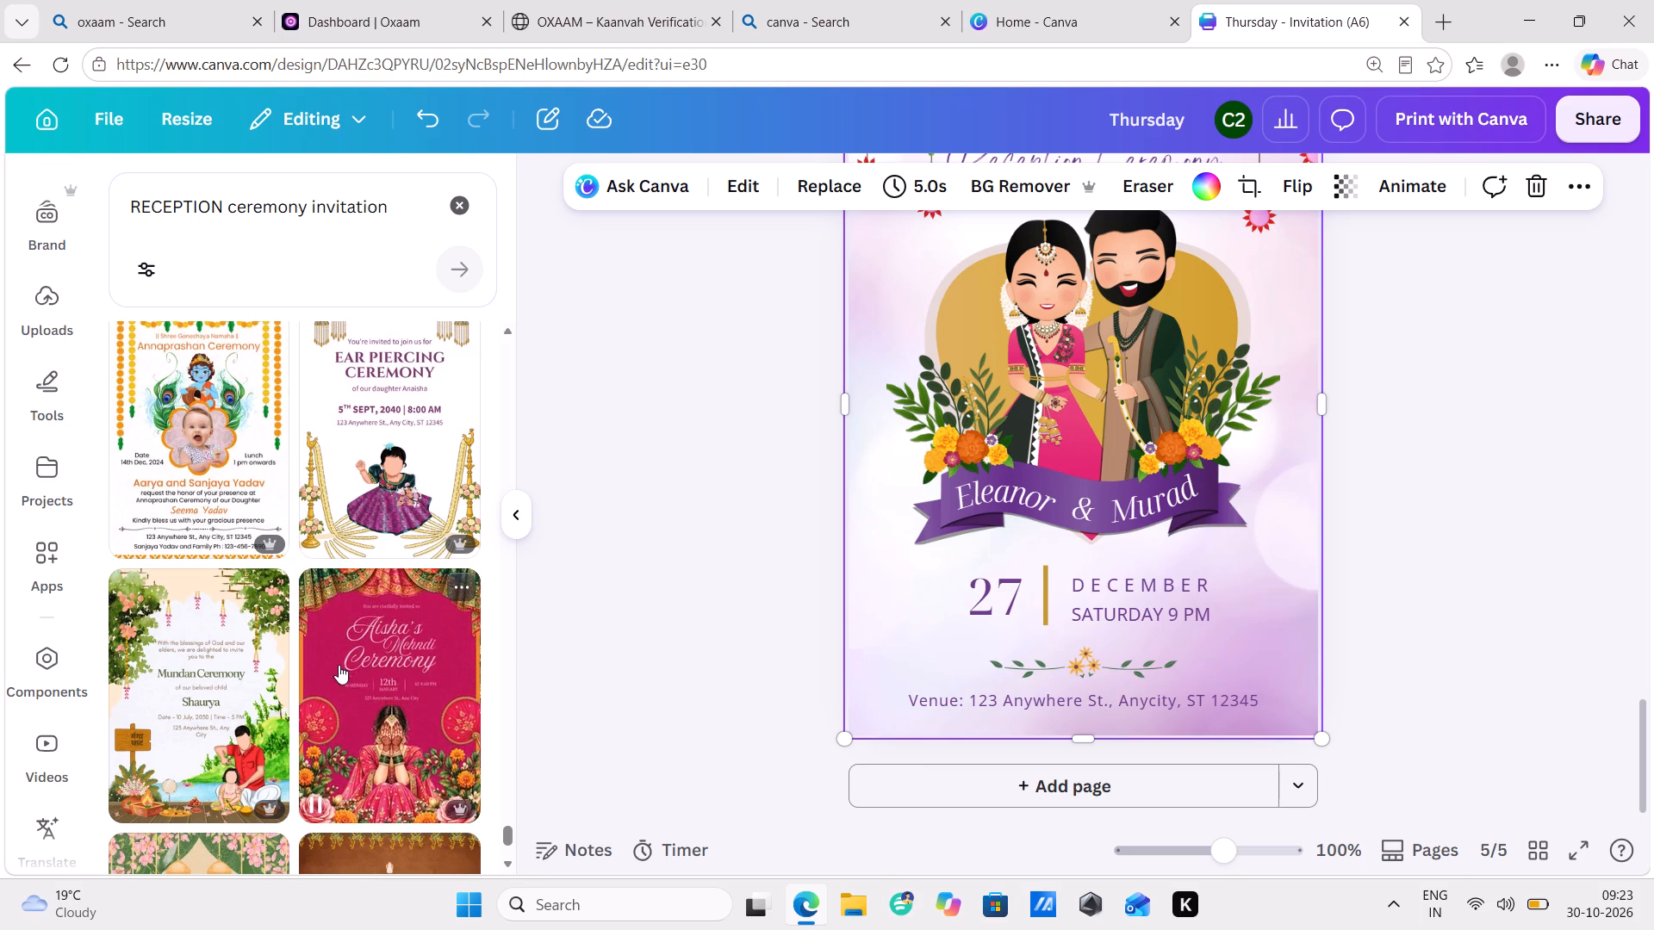
scroll(339, 665, "down", 5)
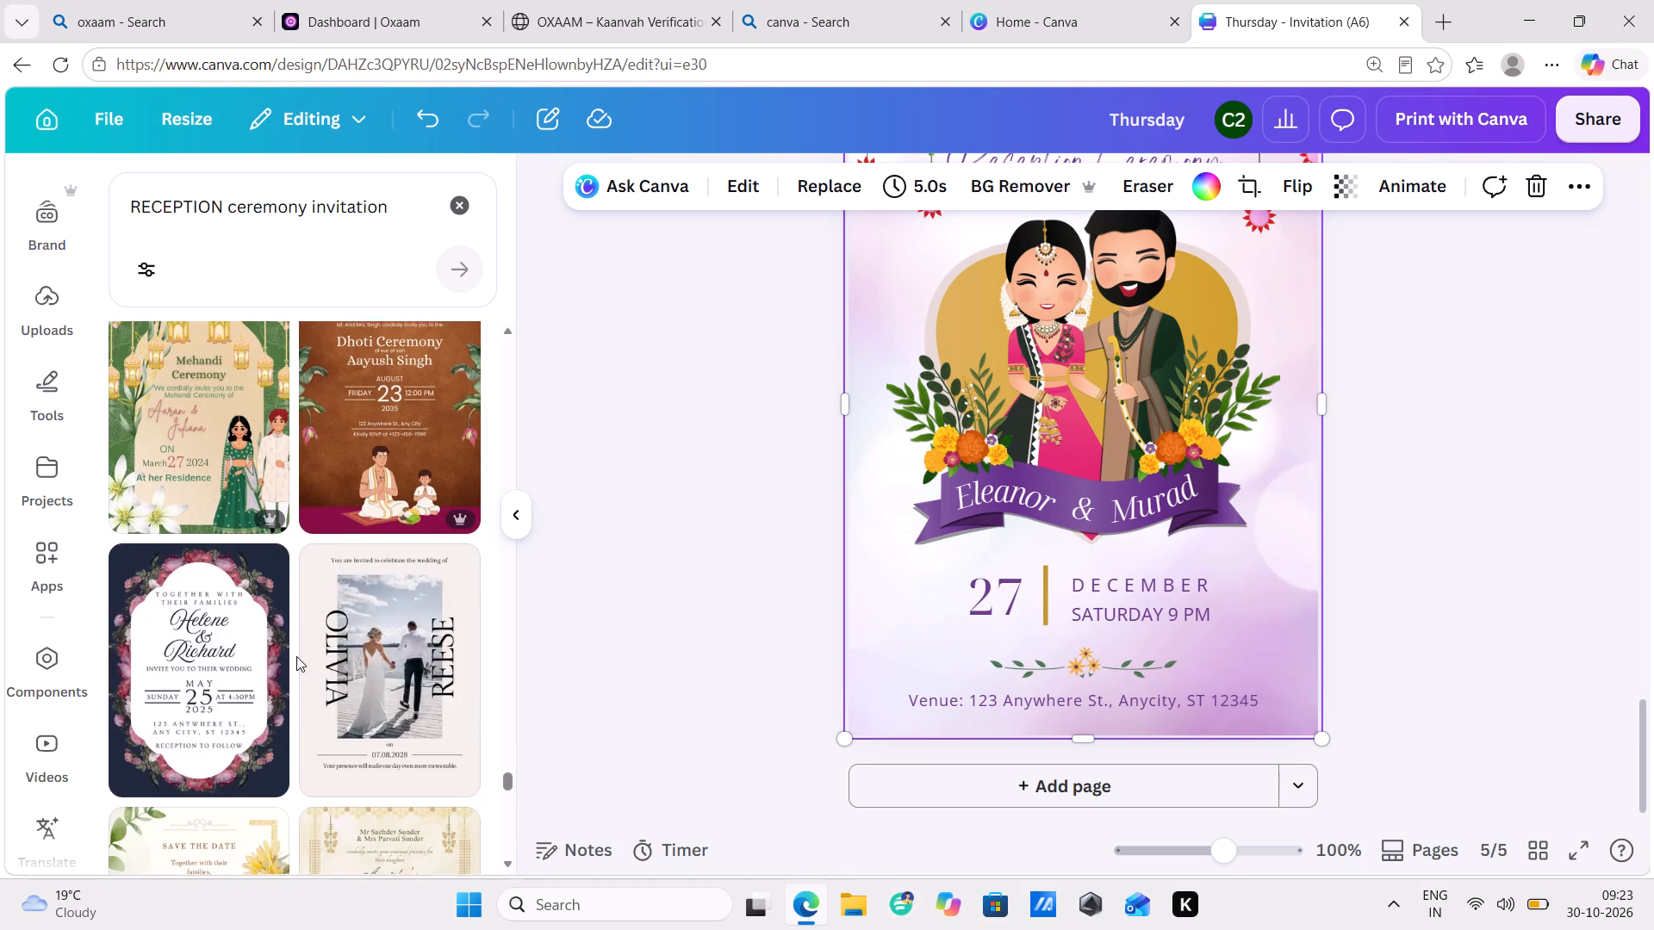
scroll(296, 656, "up", 2)
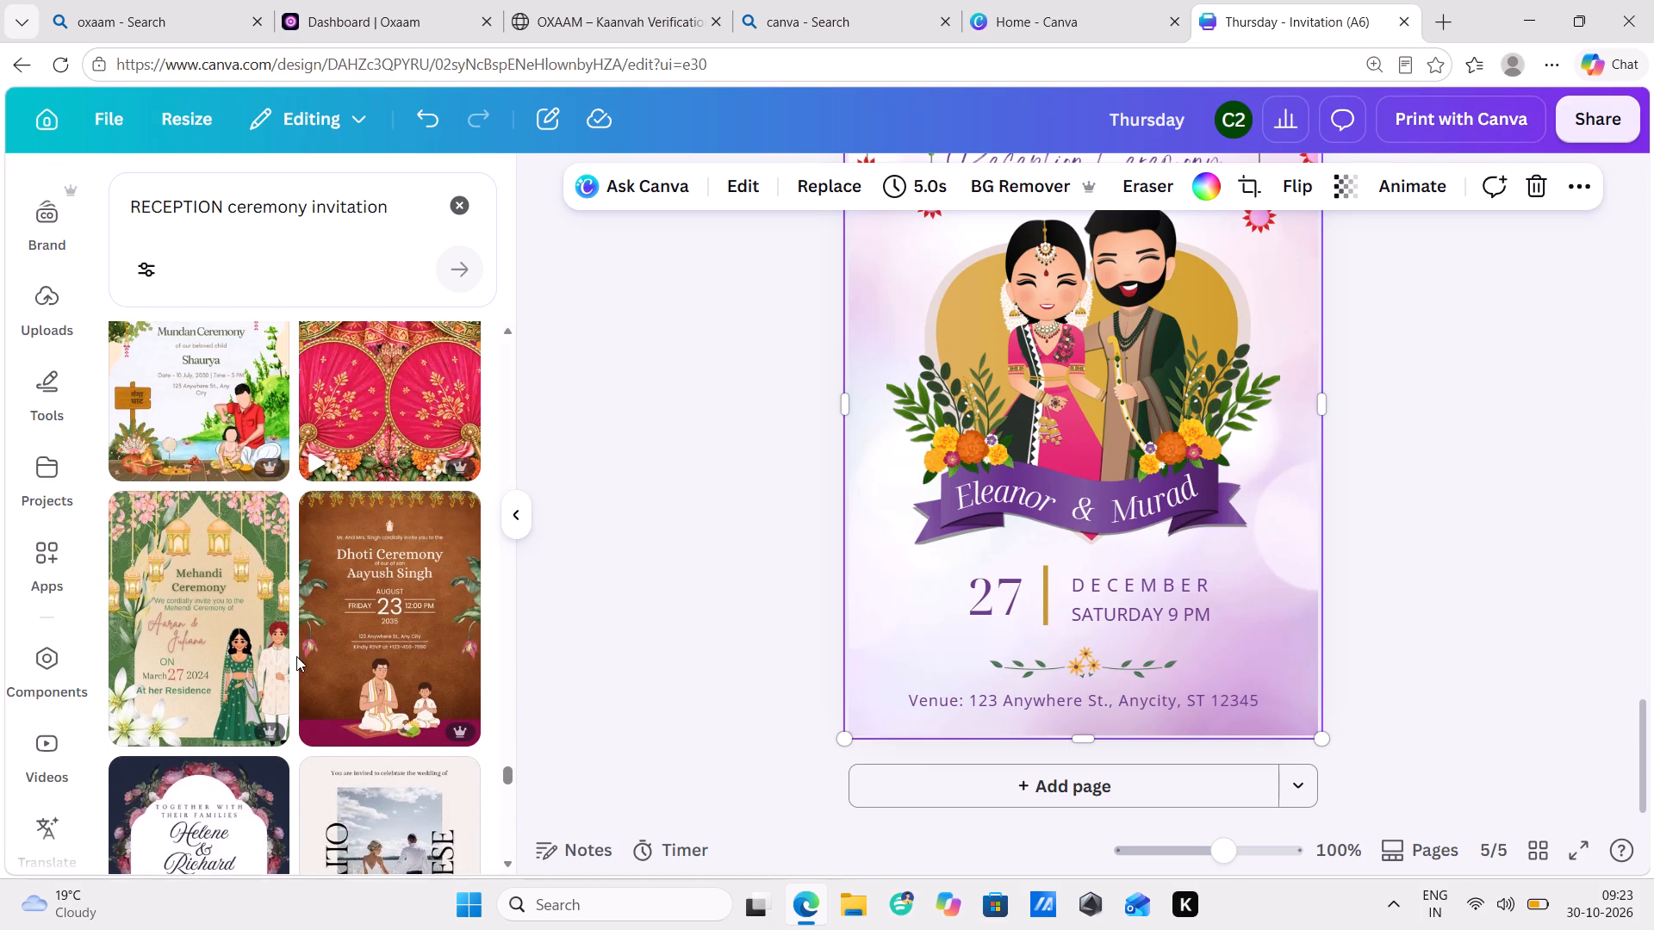
scroll(296, 656, "down", 8)
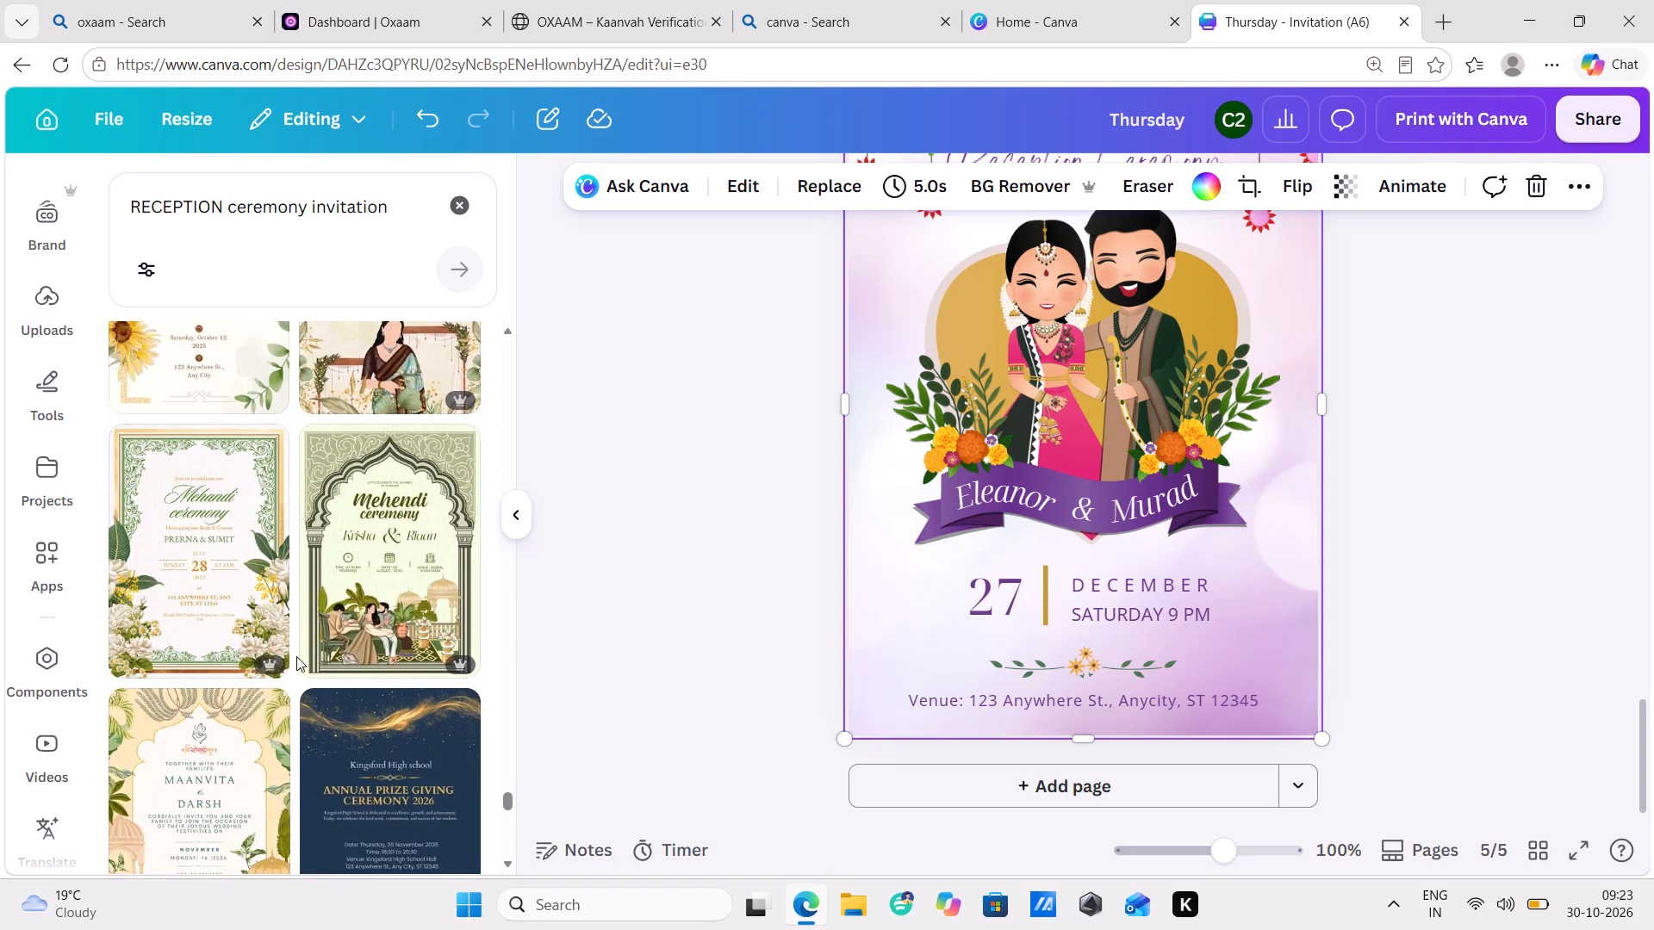
scroll(296, 656, "down", 6)
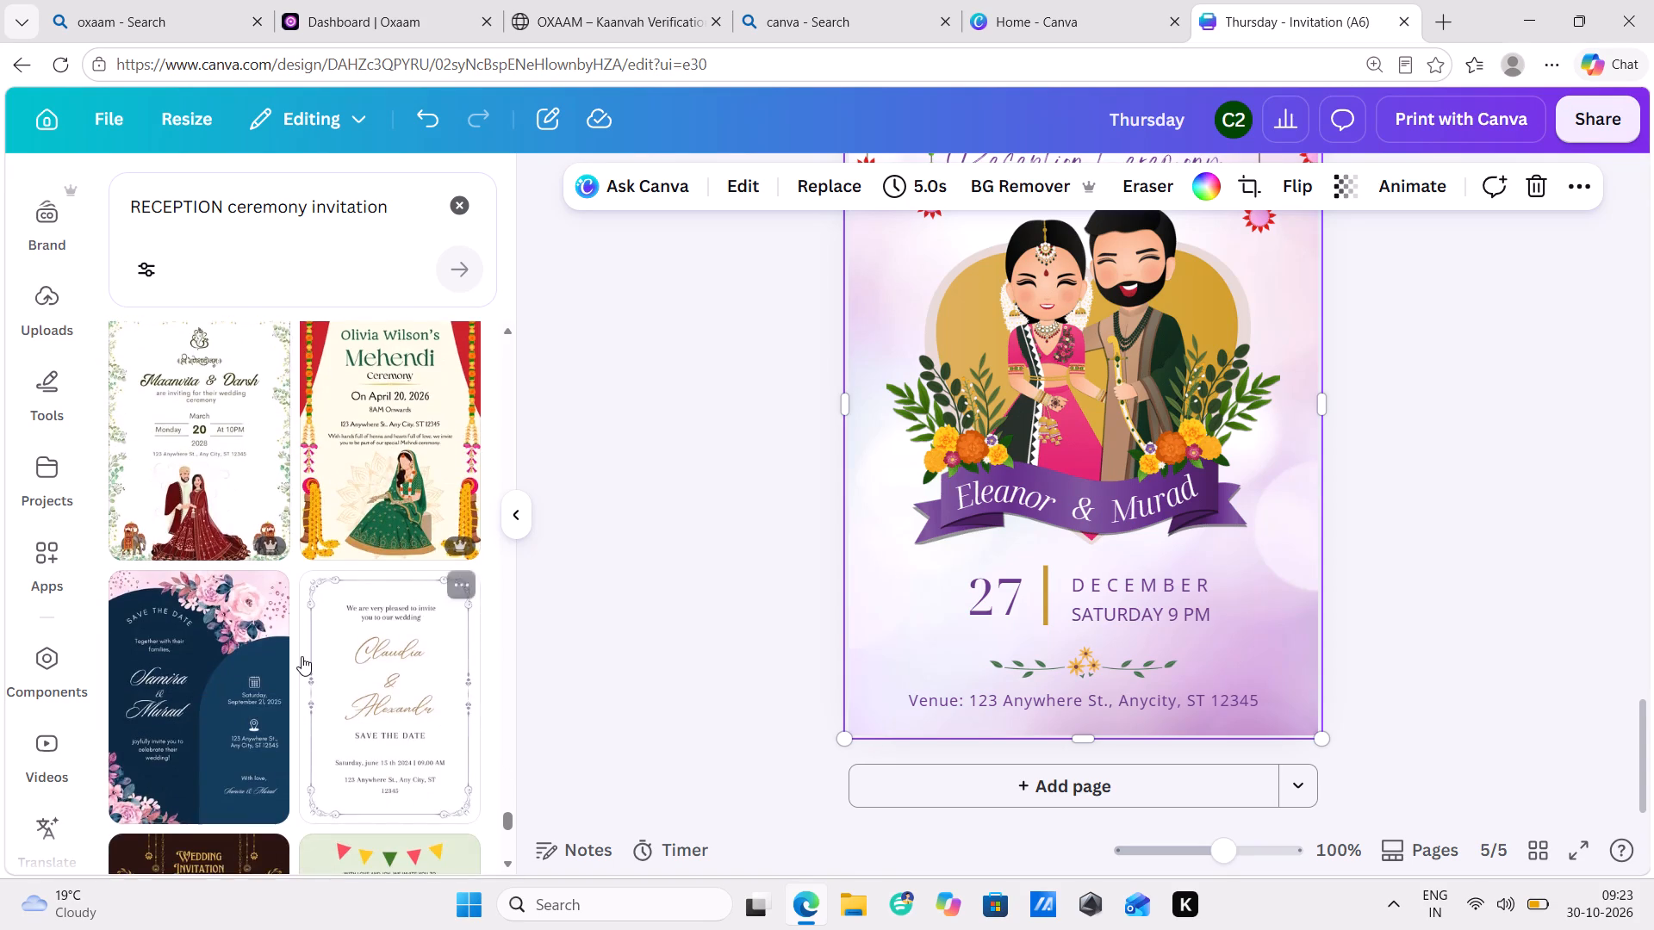
scroll(302, 656, "down", 4)
scroll(302, 656, "up", 5)
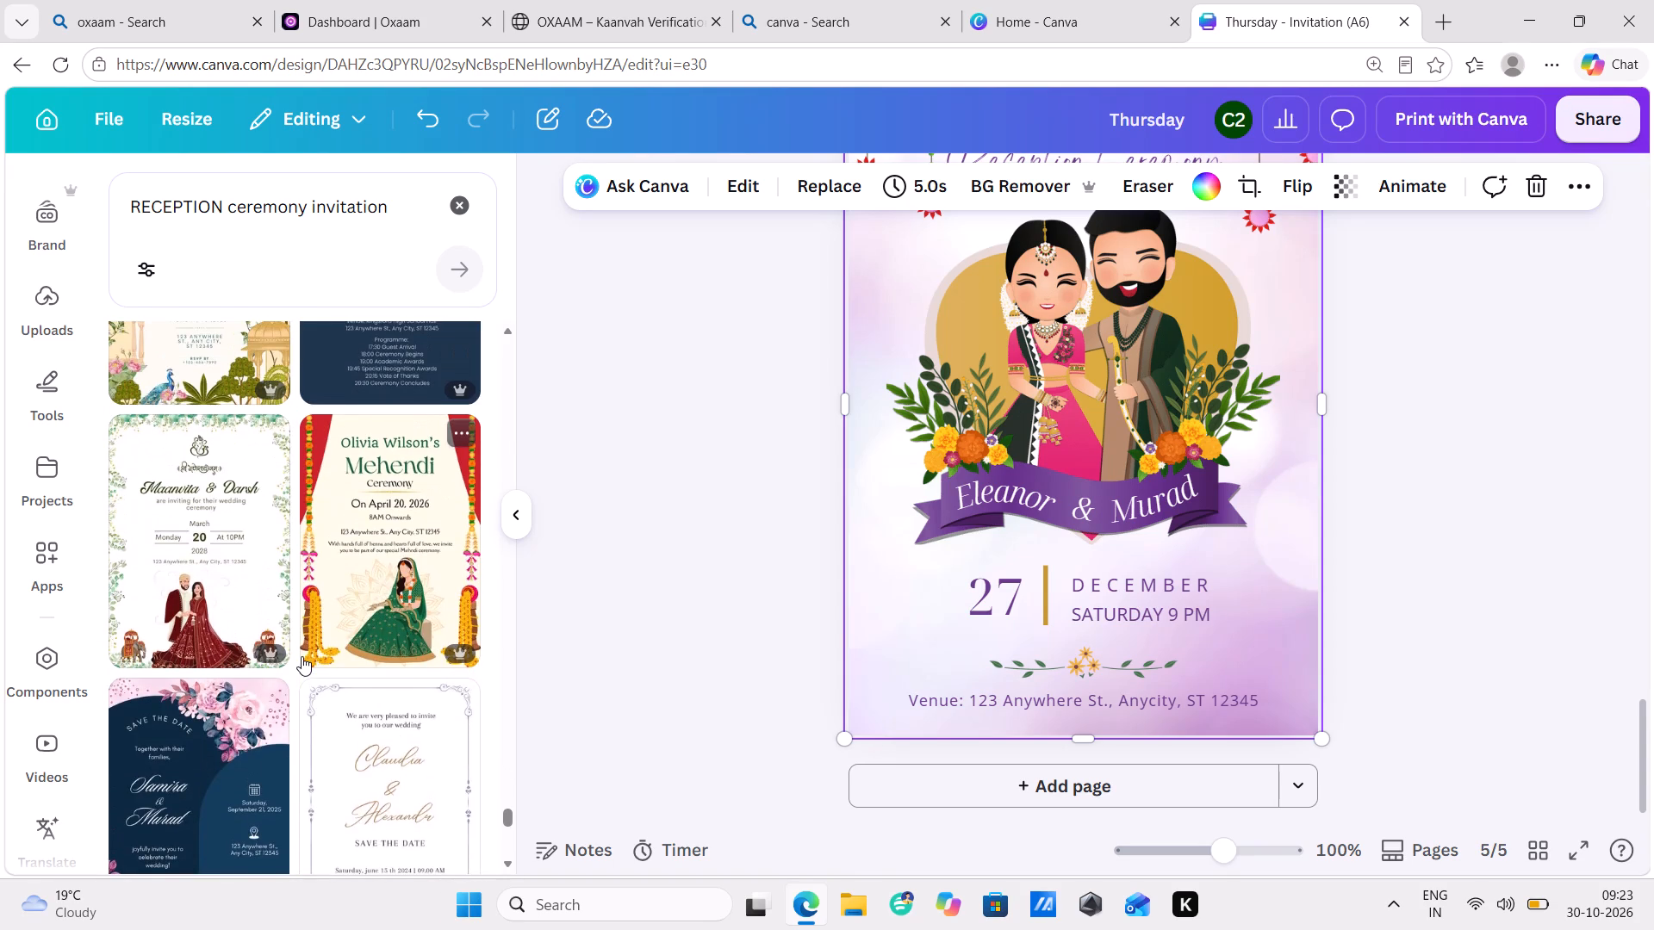
scroll(302, 656, "up", 1)
scroll(302, 656, "down", 8)
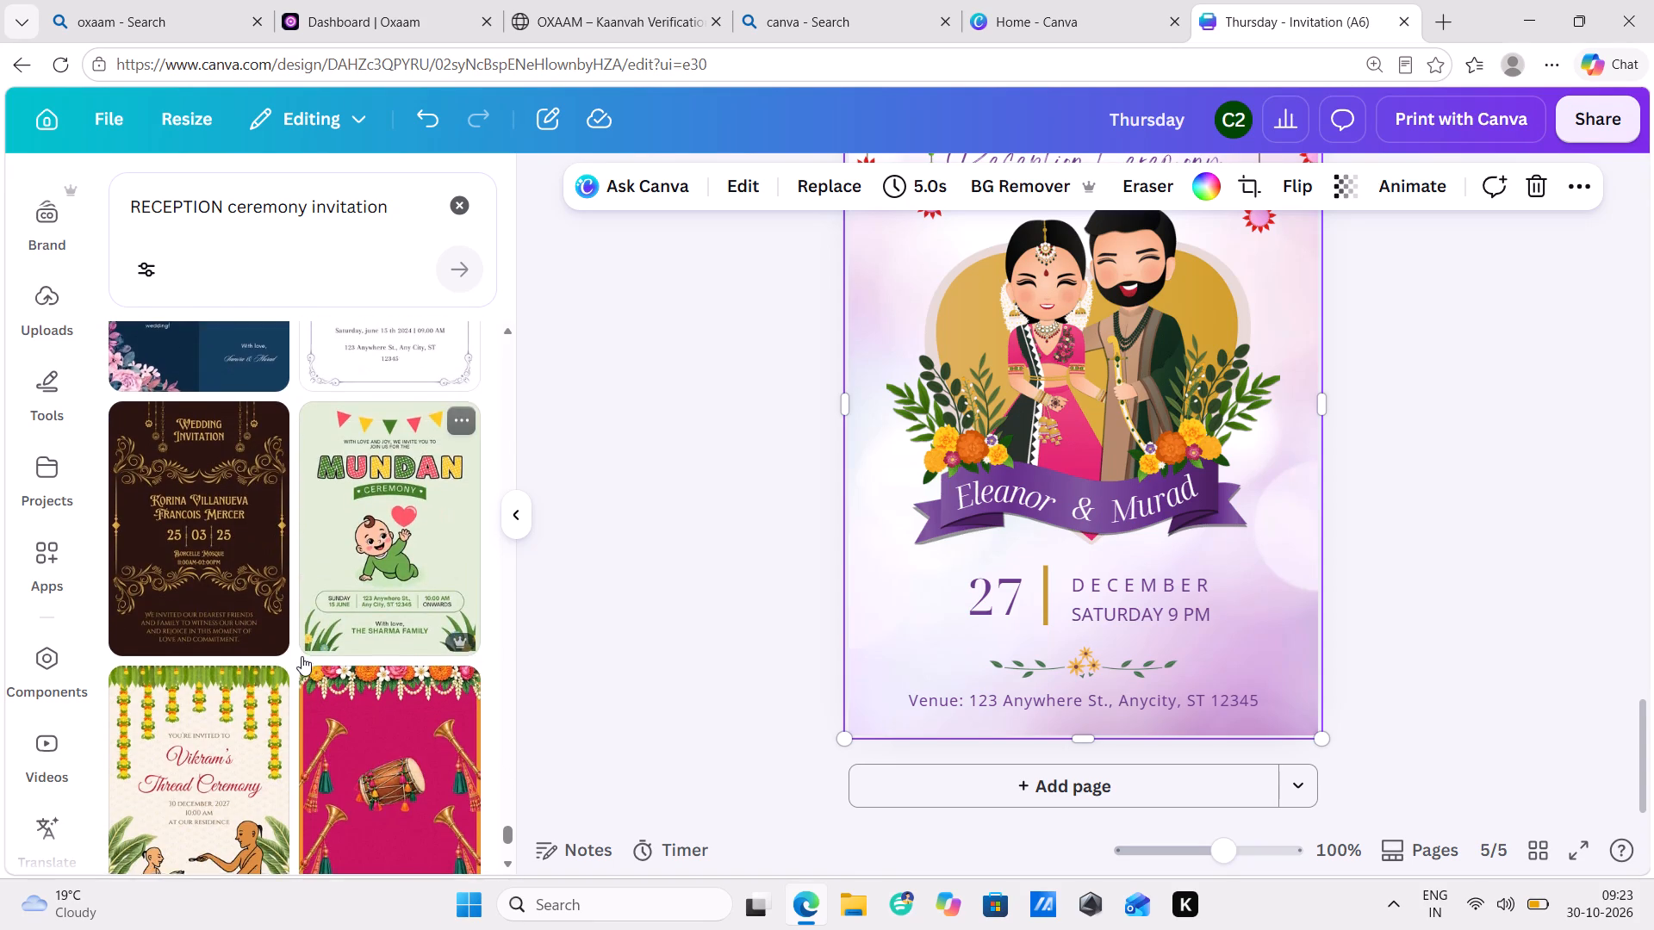
scroll(302, 656, "down", 9)
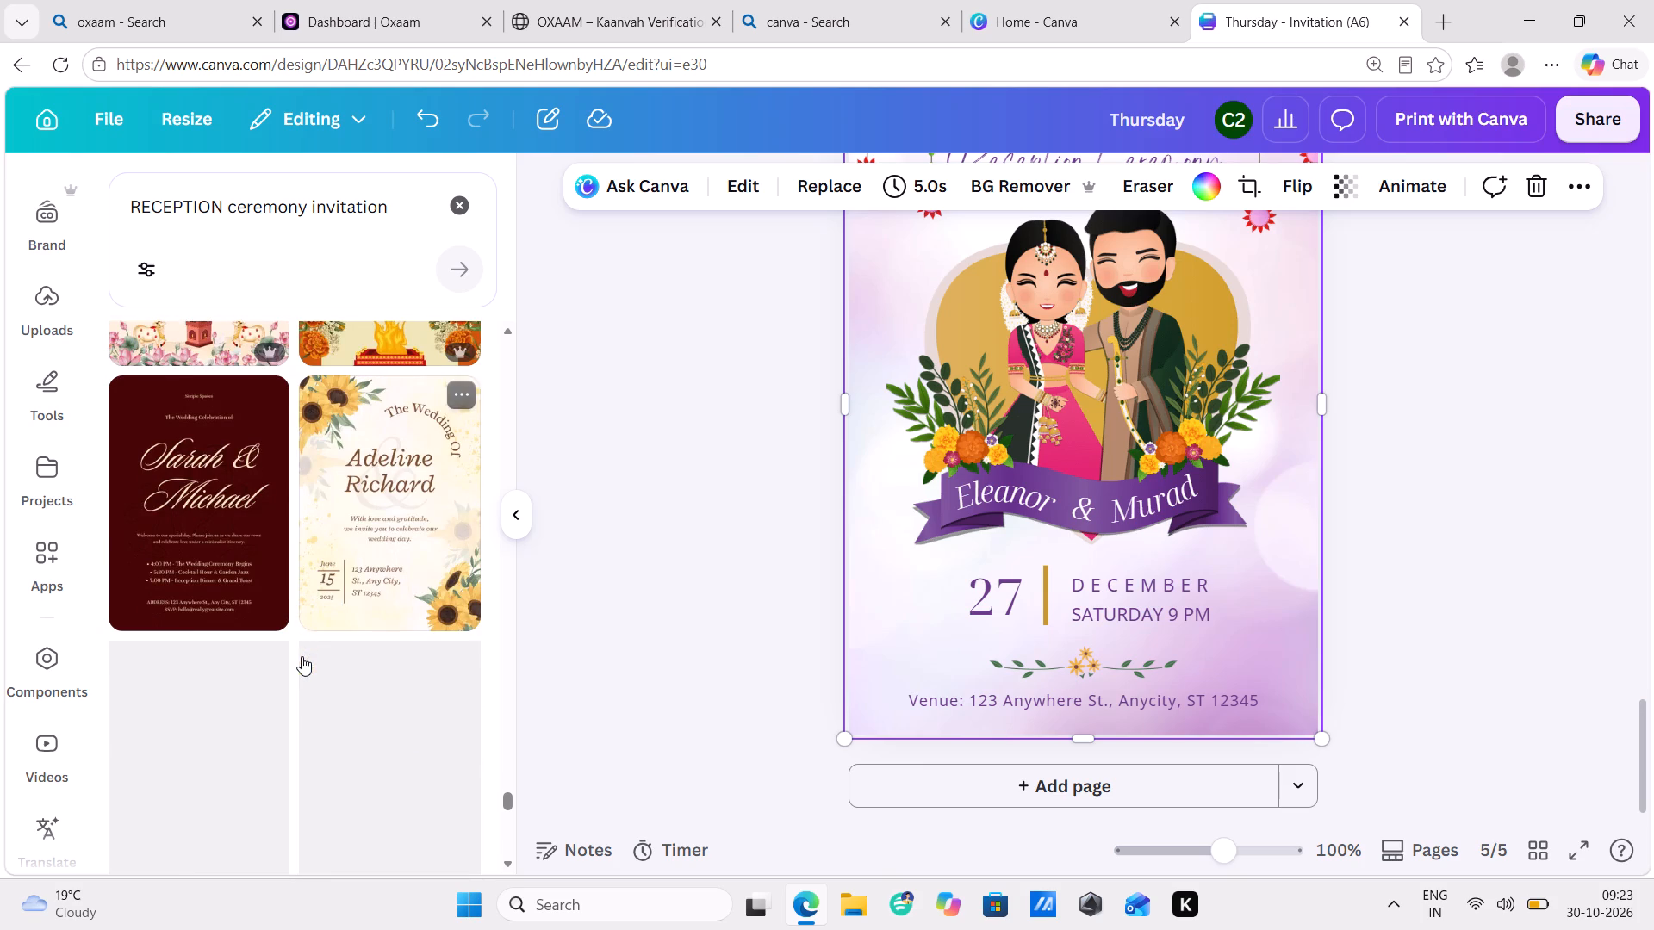
scroll(302, 656, "up", 18)
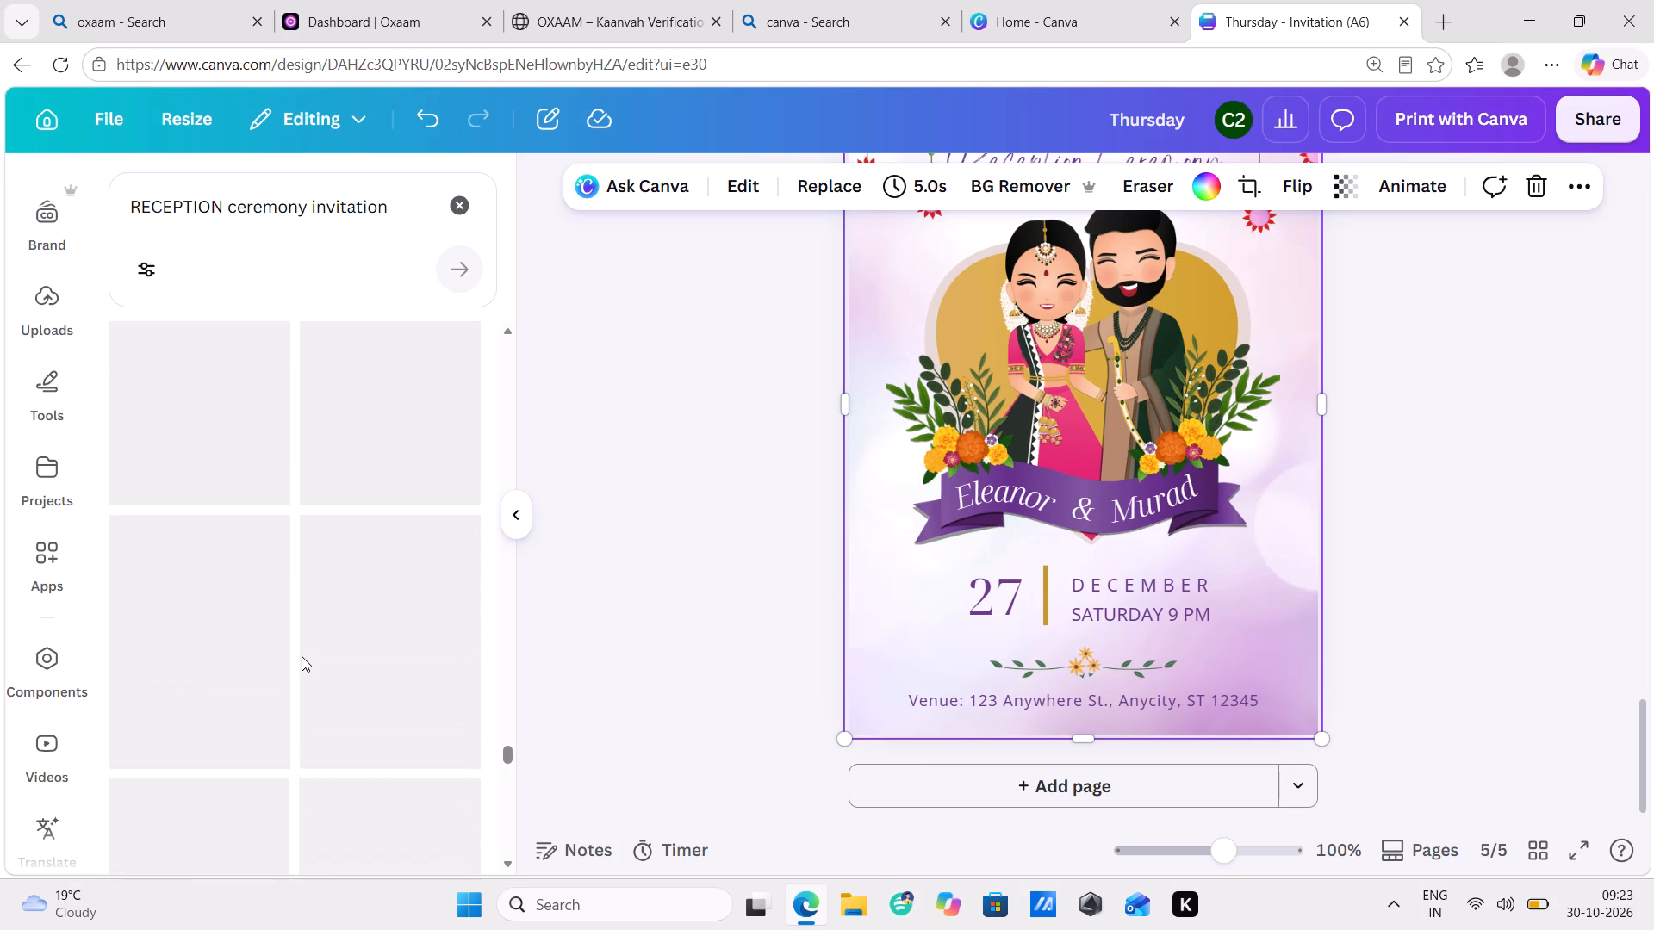
scroll(302, 656, "up", 18)
scroll(302, 656, "up", 17)
scroll(141, 634, "up", 5)
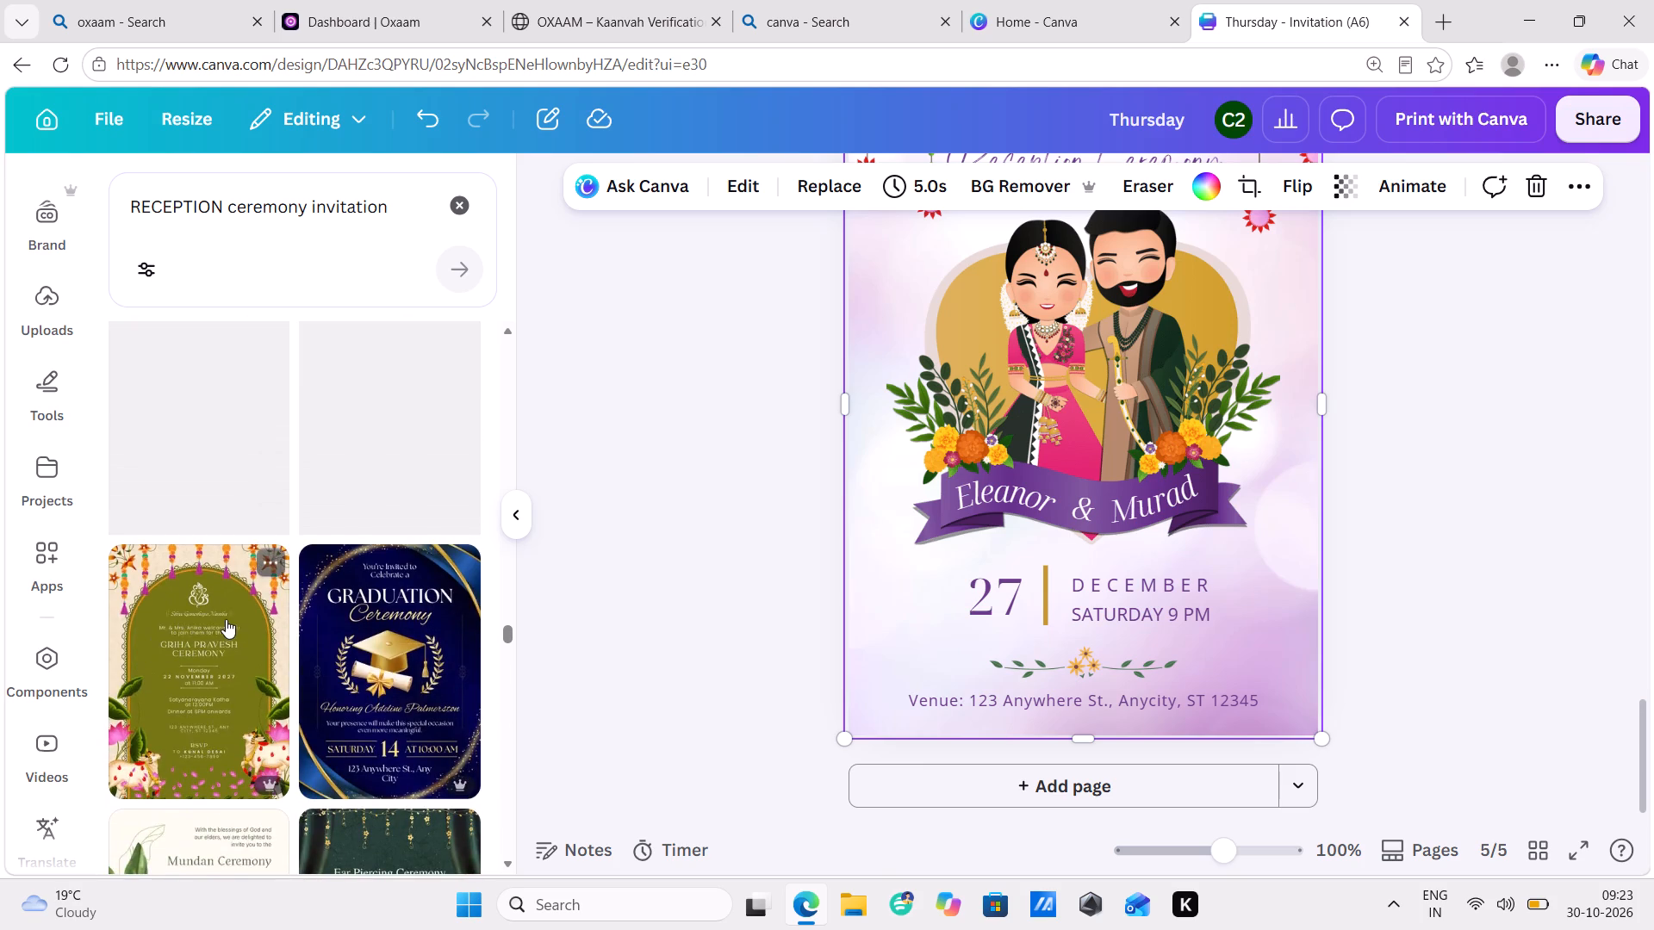
scroll(237, 619, "up", 19)
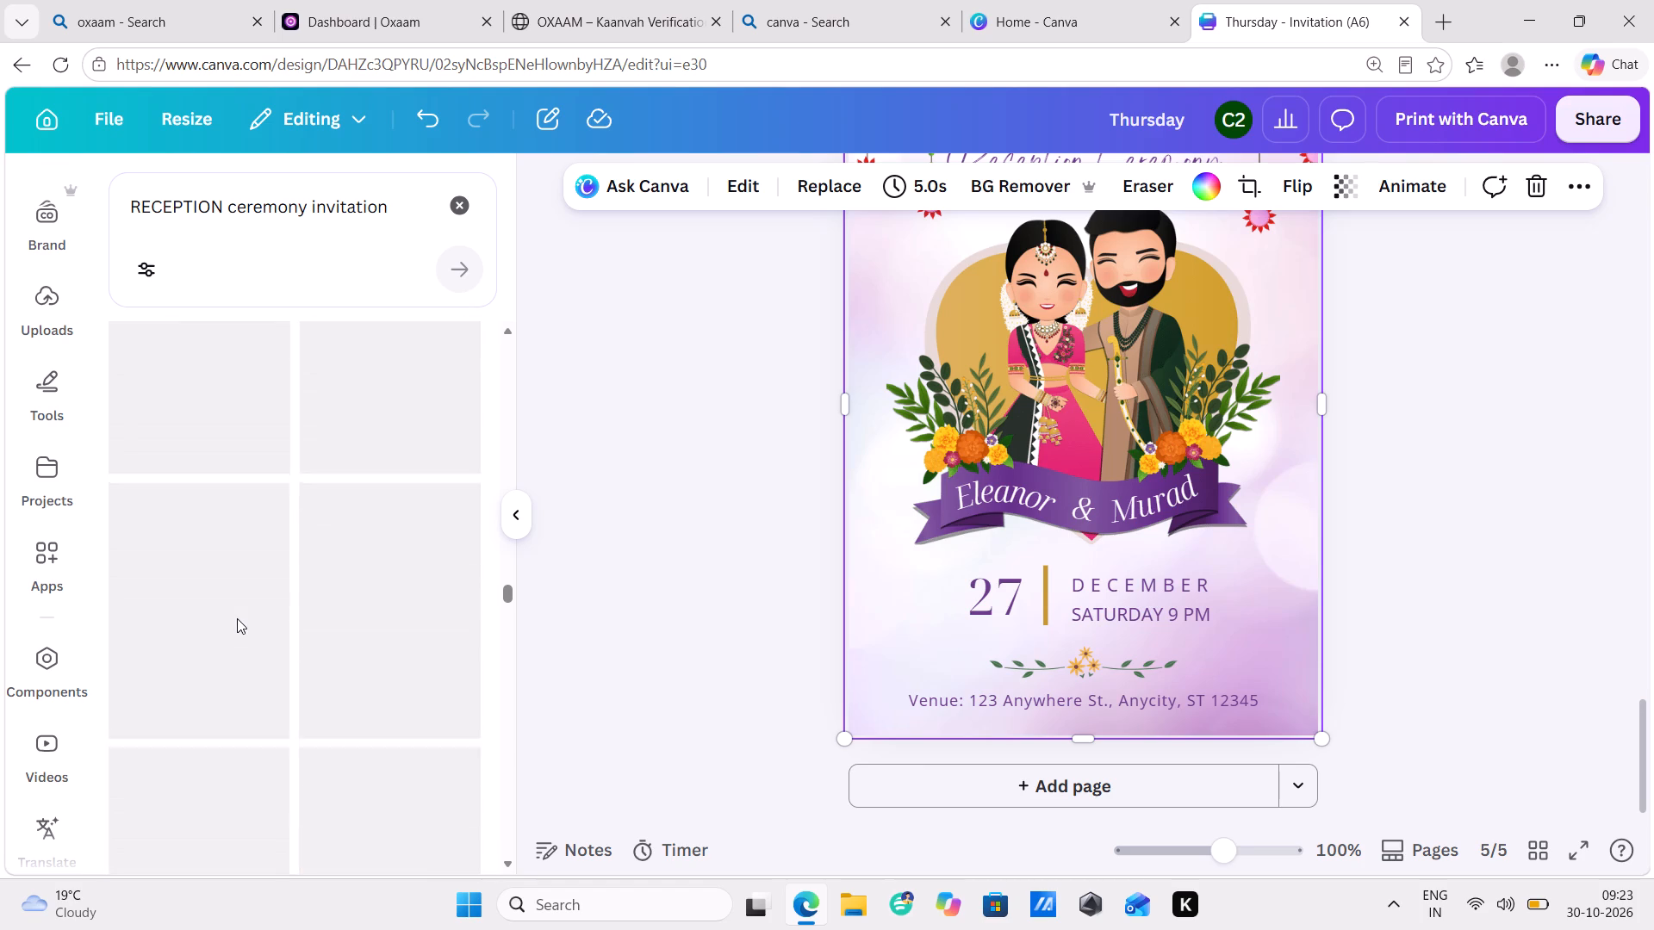
scroll(237, 618, "up", 20)
scroll(237, 618, "up", 20)
scroll(237, 618, "up", 8)
scroll(237, 618, "up", 20)
scroll(237, 618, "up", 20)
scroll(237, 618, "up", 4)
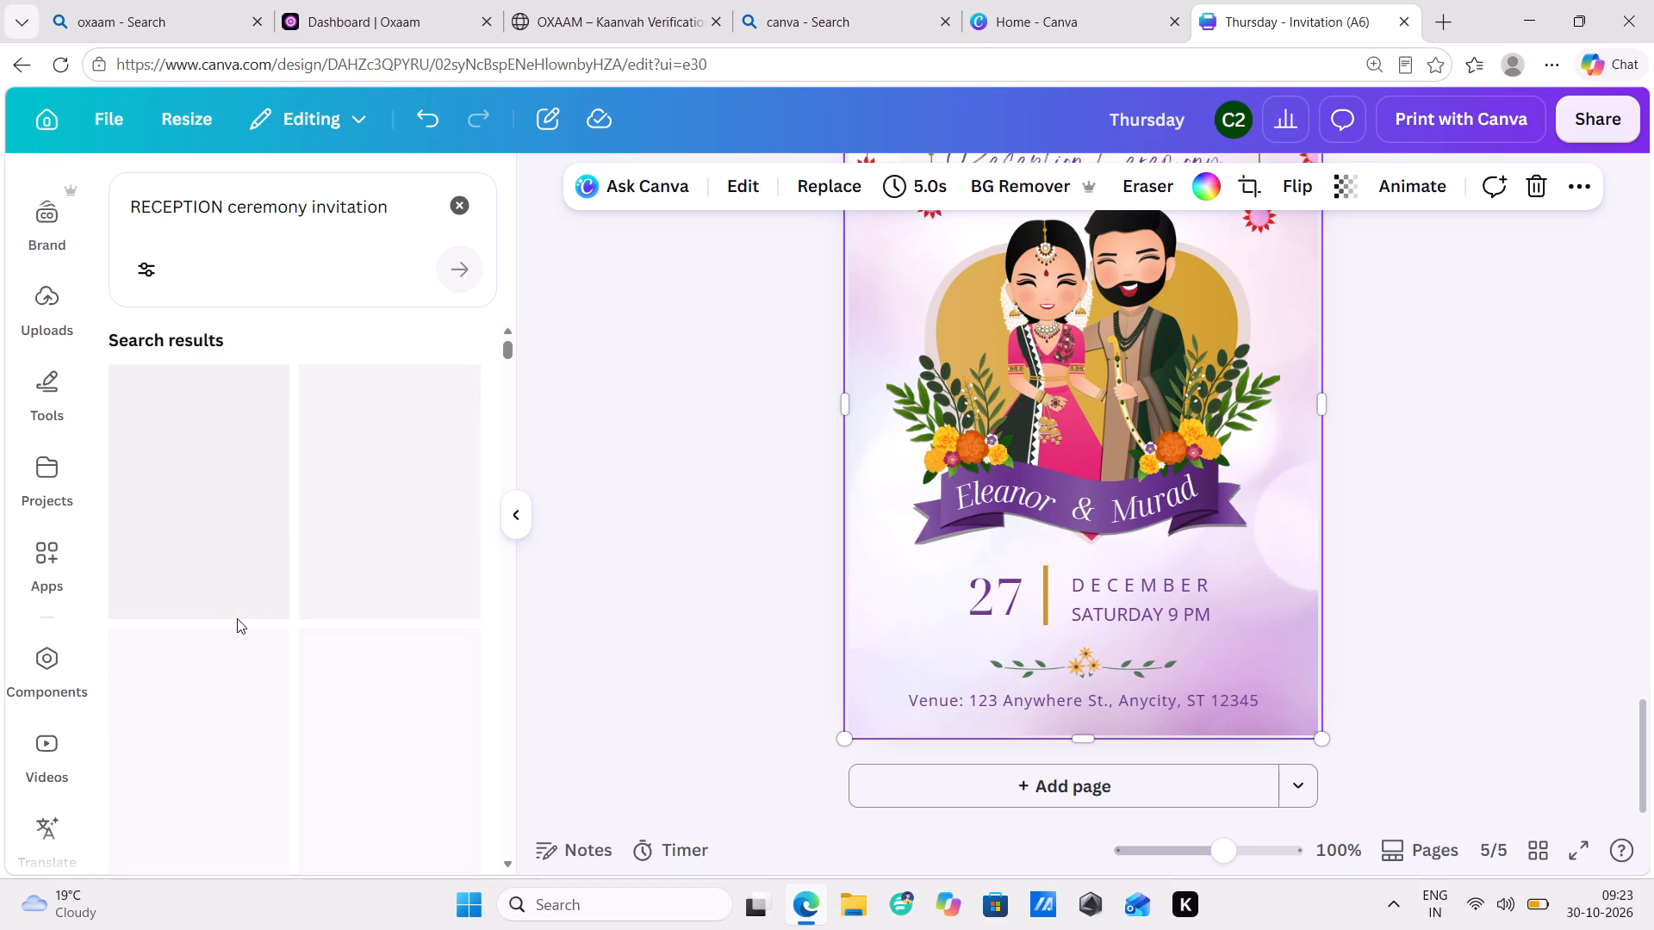
Re-examine the reception ceremony invitation templates from the first results onward for a wedding reception design with an Indian couple.
scroll(246, 617, "down", 2)
scroll(246, 617, "up", 2)
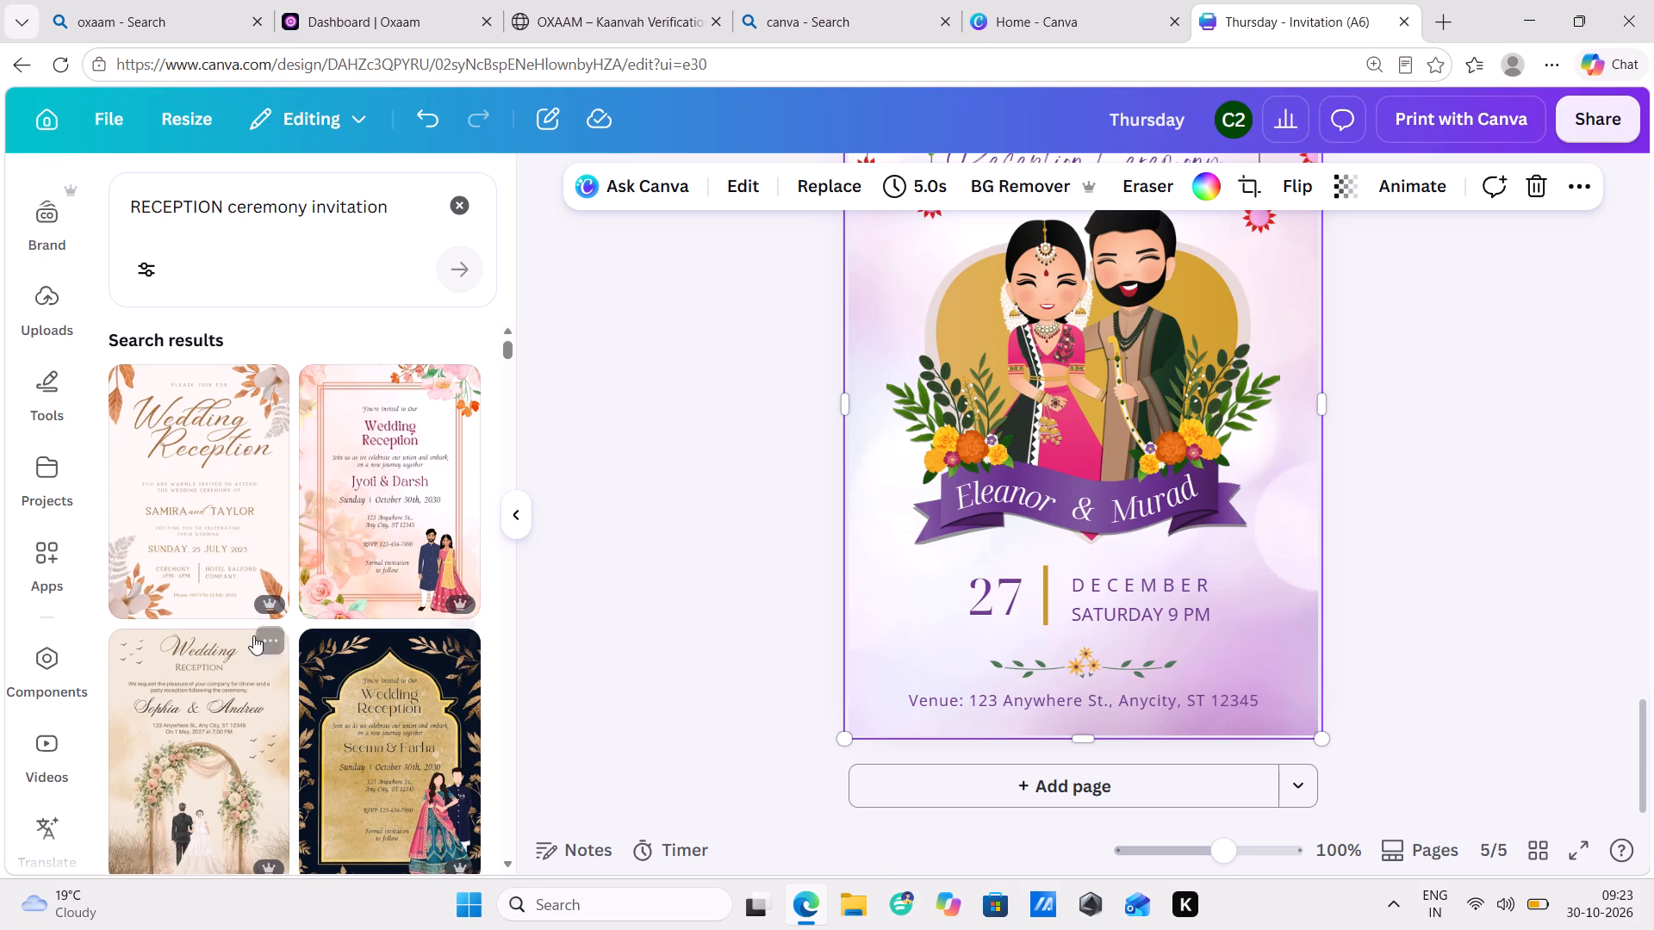
scroll(239, 635, "down", 2)
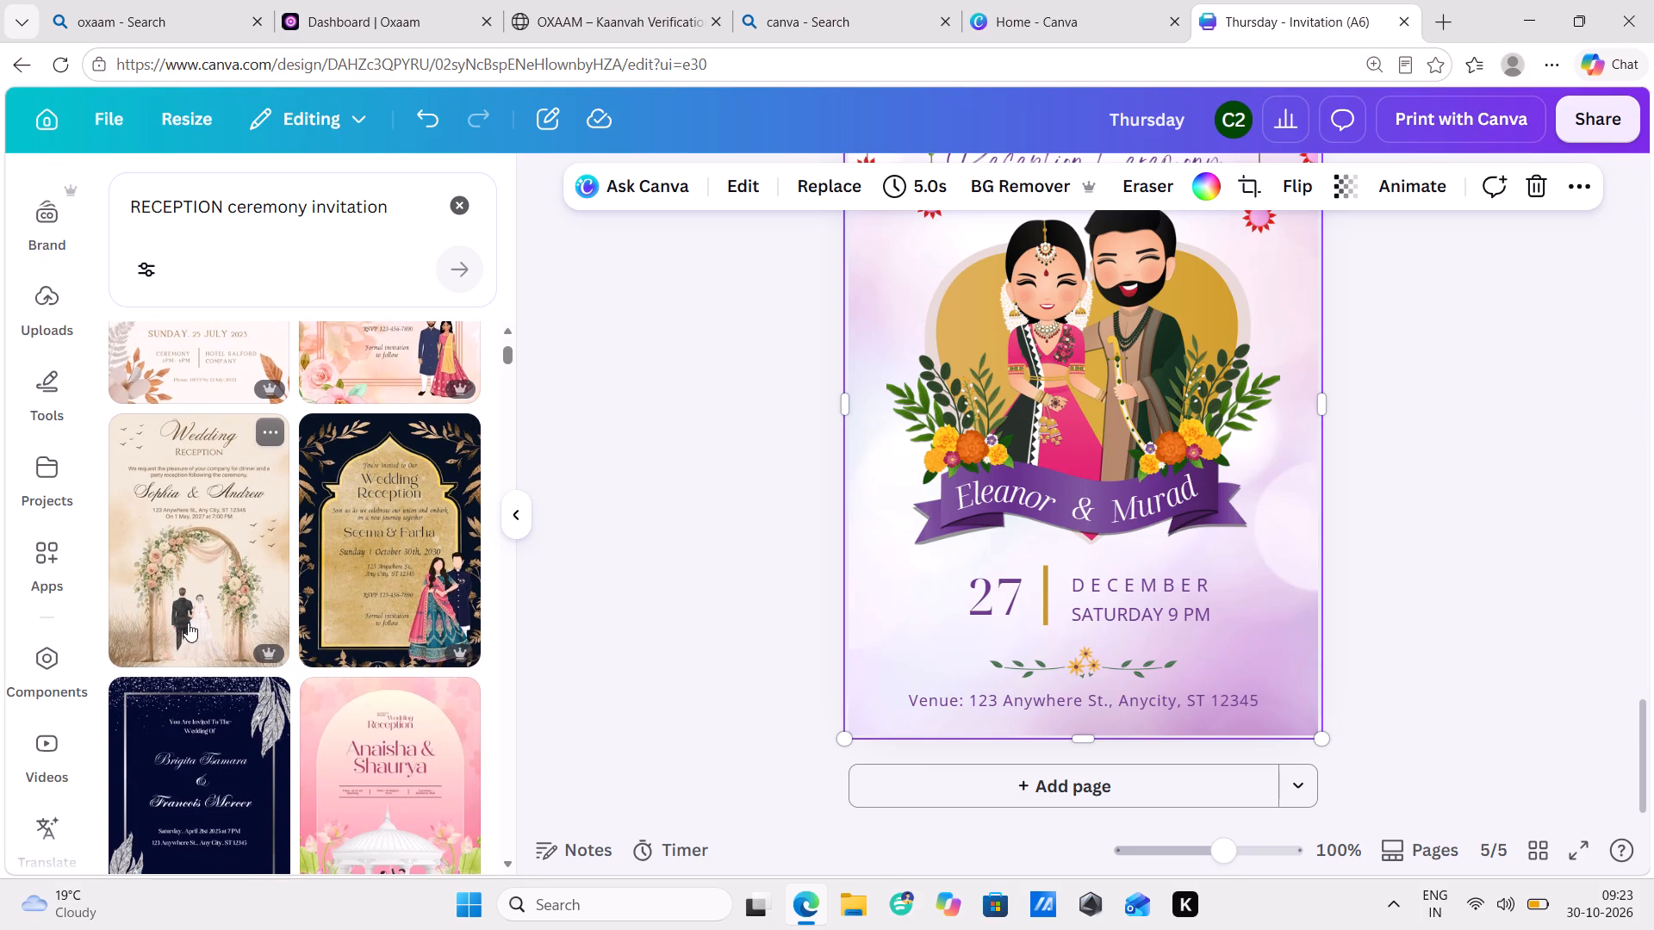
scroll(188, 623, "down", 2)
scroll(193, 623, "up", 2)
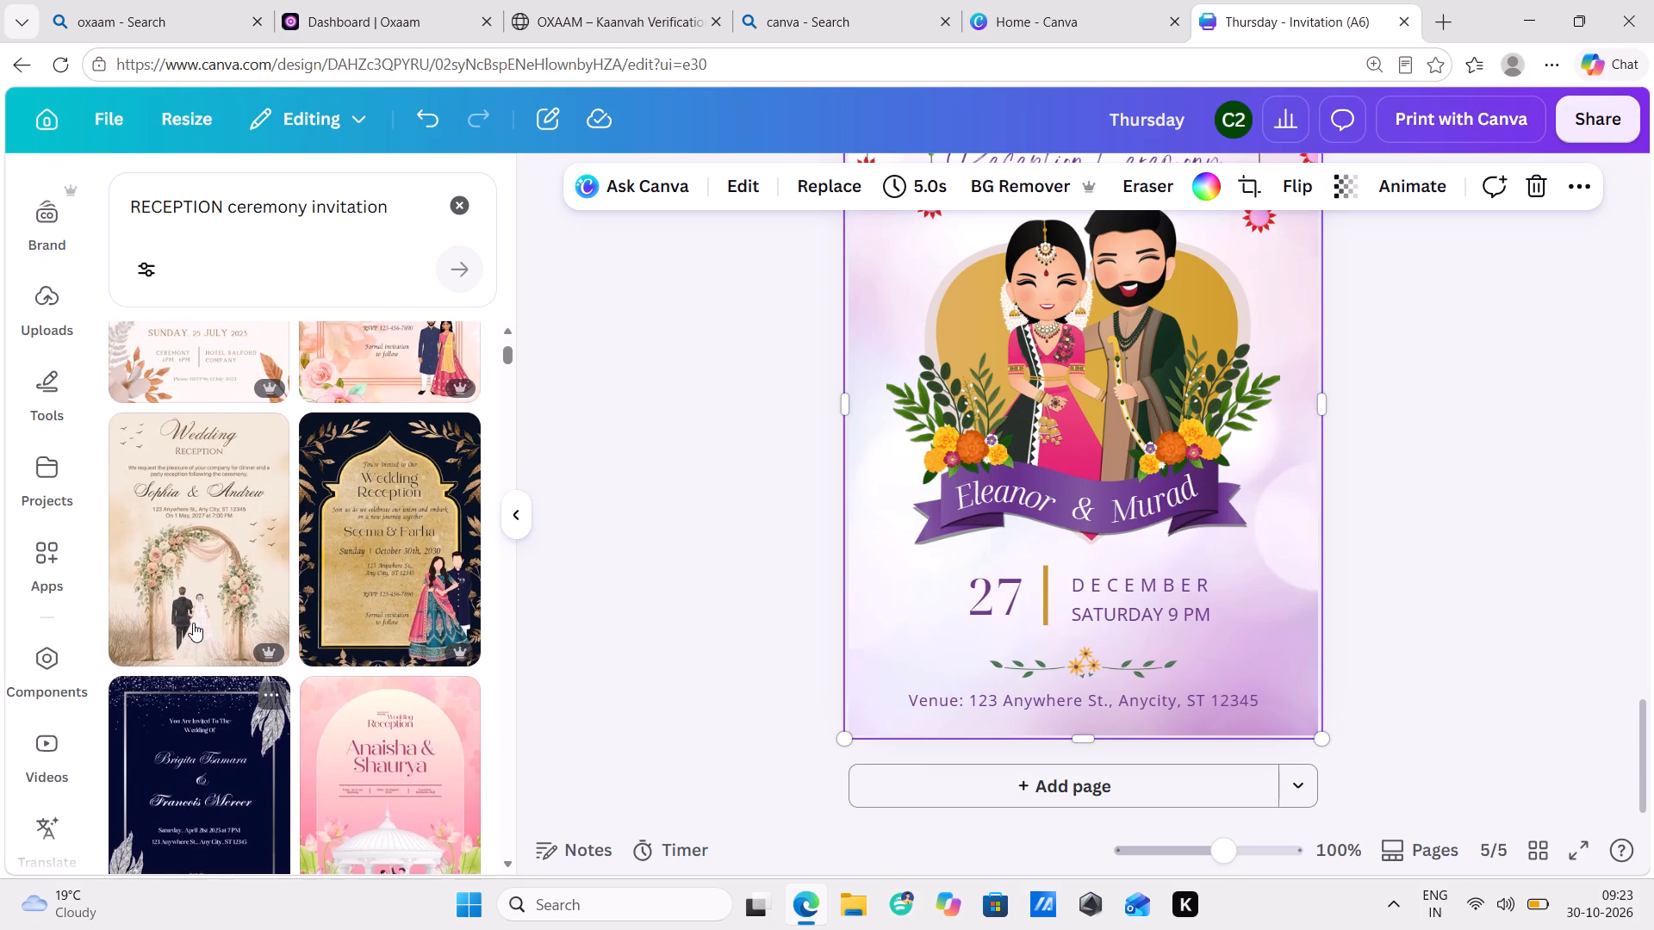
scroll(193, 623, "down", 2)
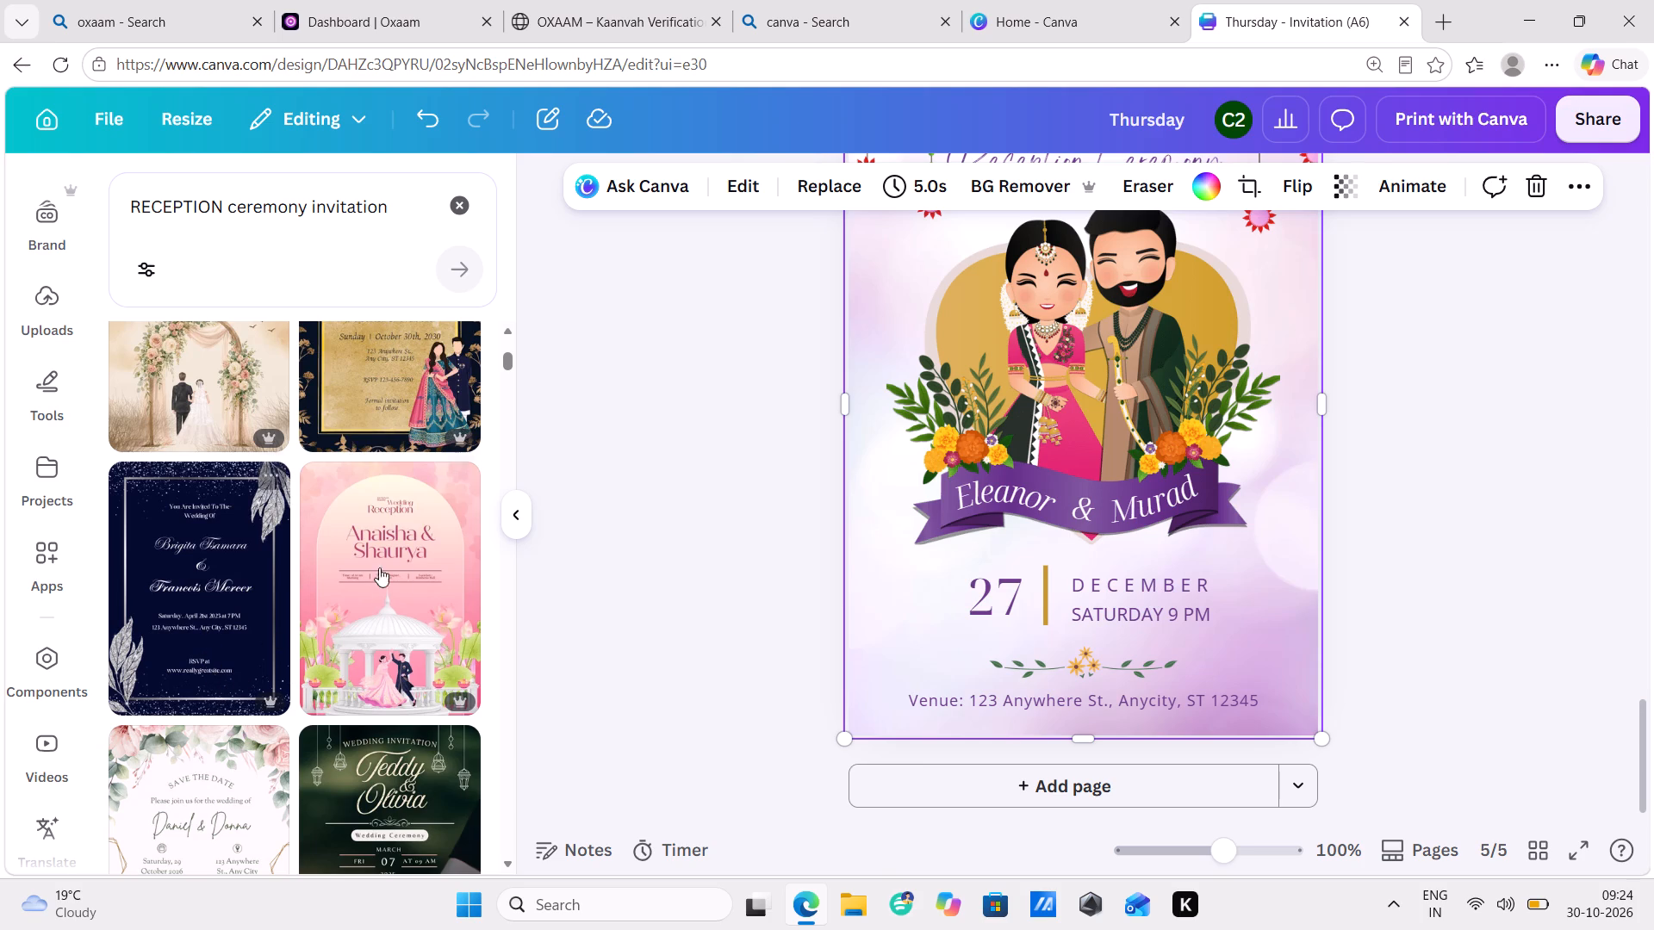
scroll(265, 753, "down", 2)
scroll(233, 750, "up", 1)
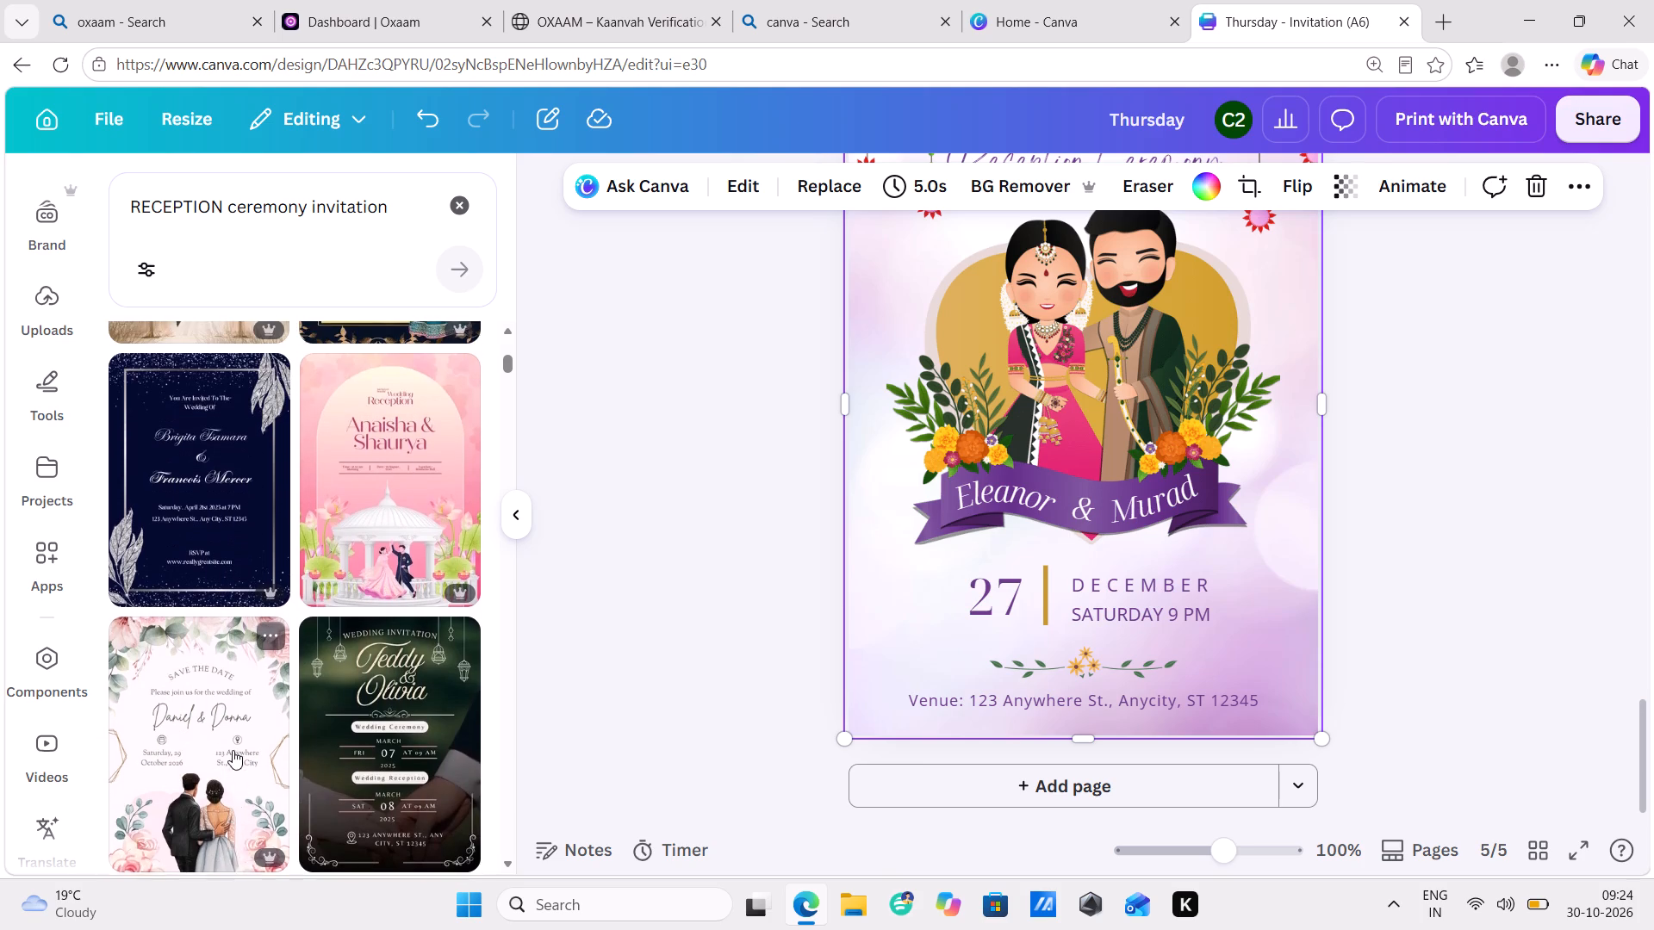
scroll(233, 750, "up", 3)
scroll(233, 750, "down", 3)
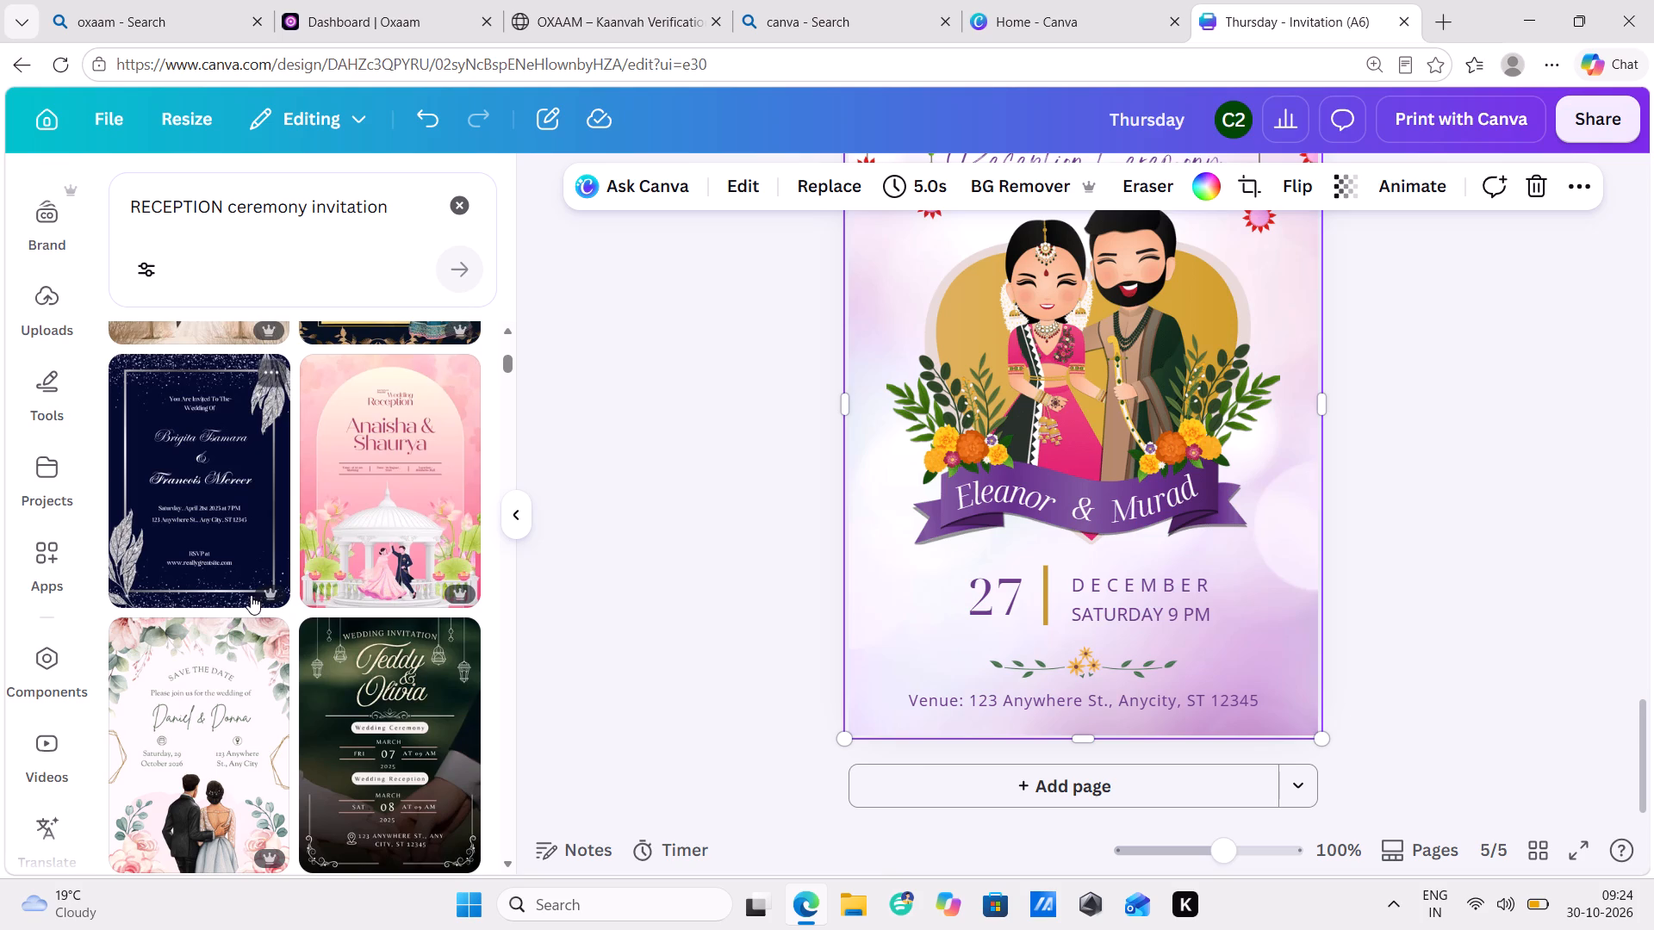
scroll(243, 599, "down", 3)
scroll(172, 606, "down", 2)
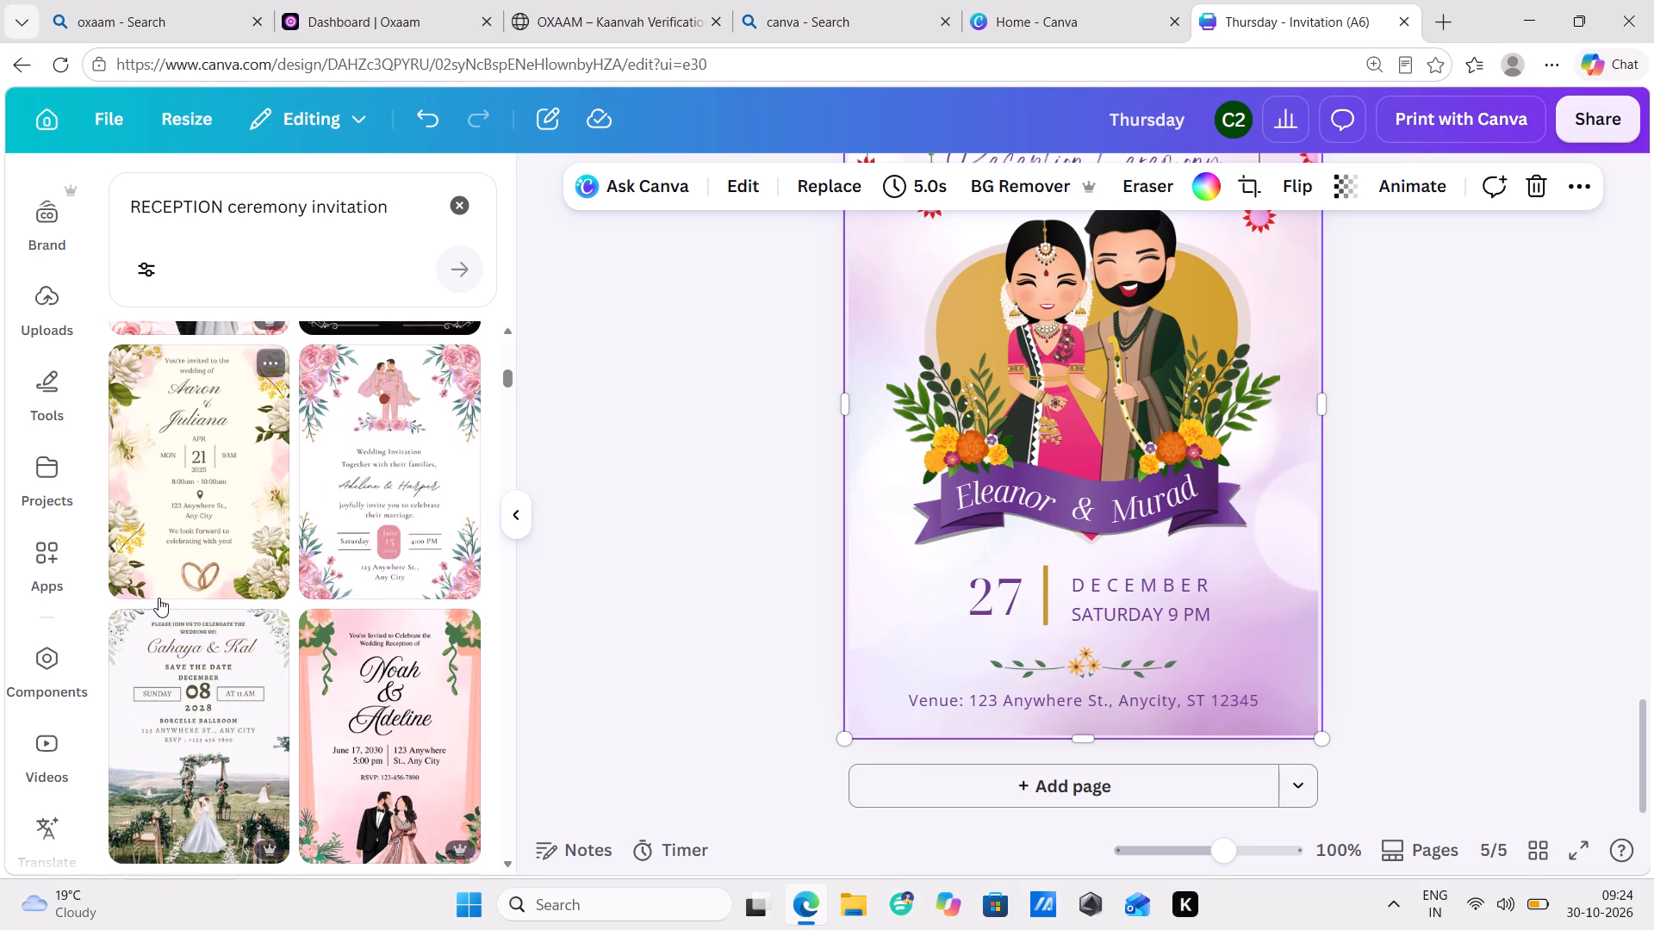
scroll(329, 598, "down", 10)
scroll(258, 590, "down", 11)
scroll(239, 587, "up", 5)
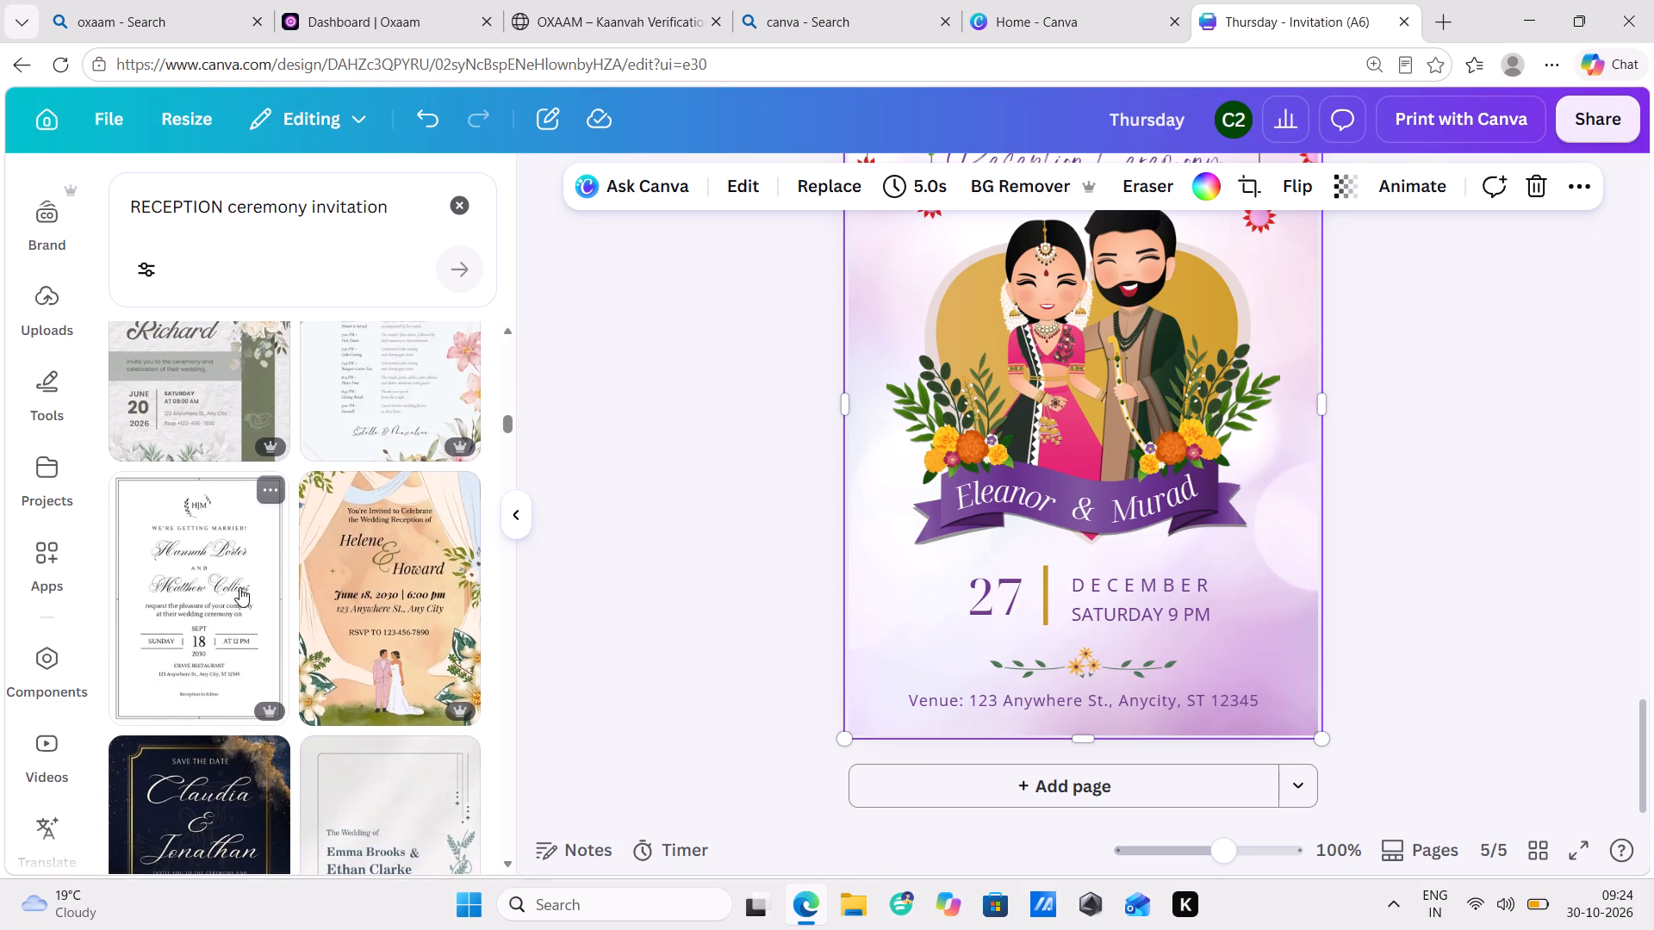
scroll(239, 587, "down", 9)
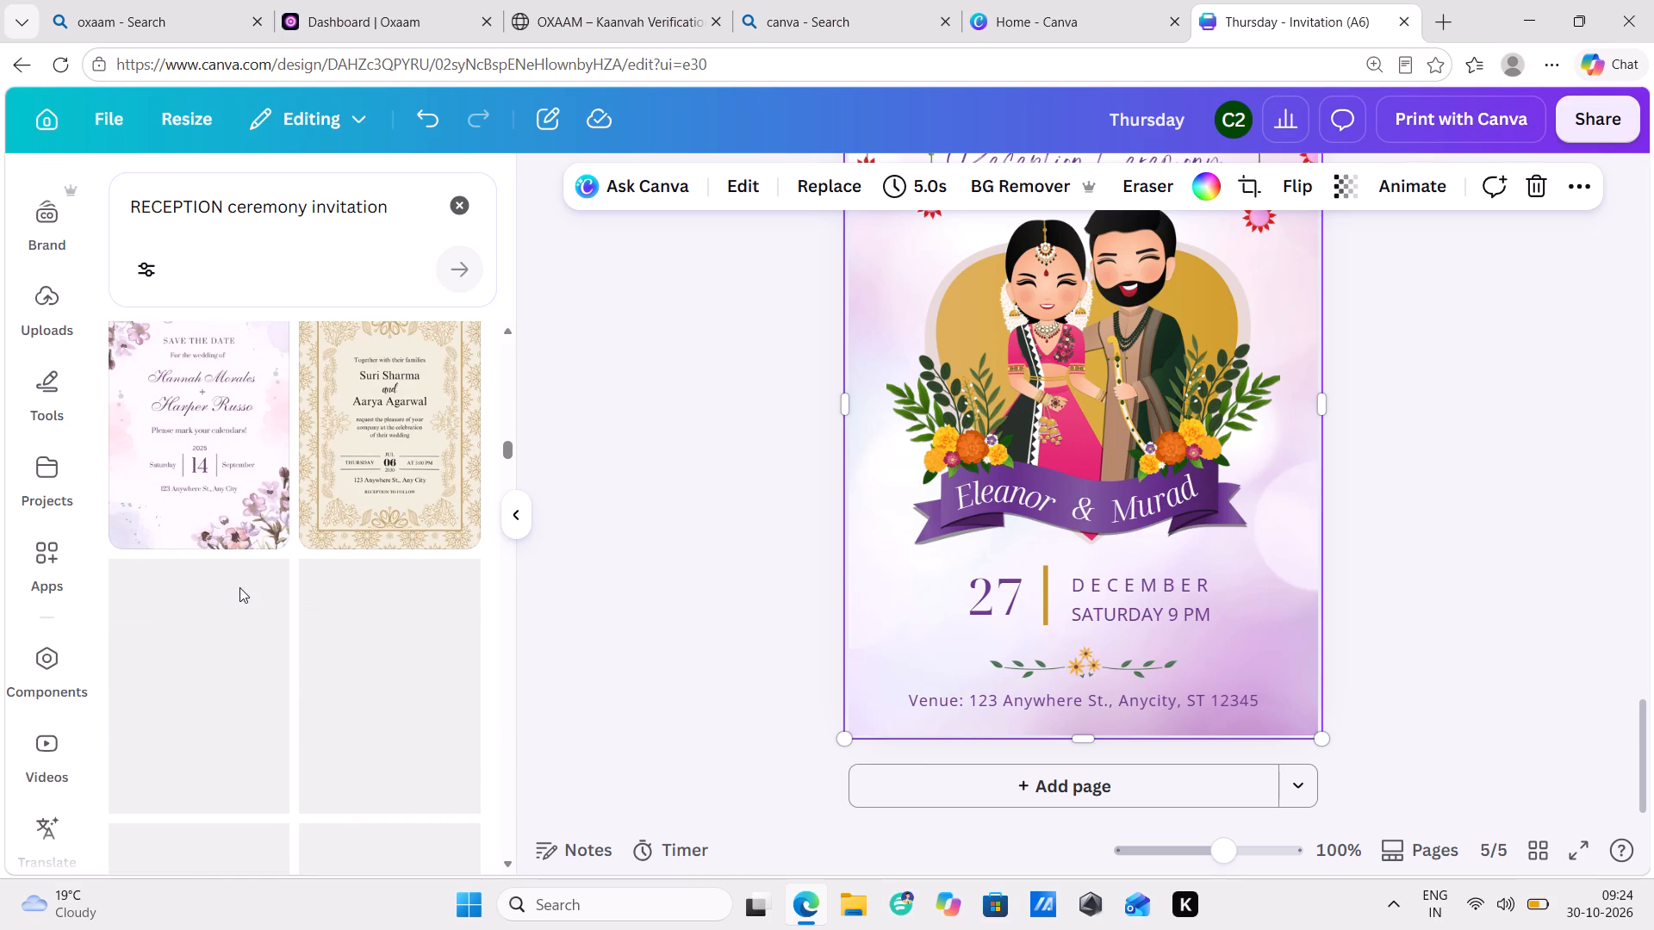
scroll(239, 587, "down", 8)
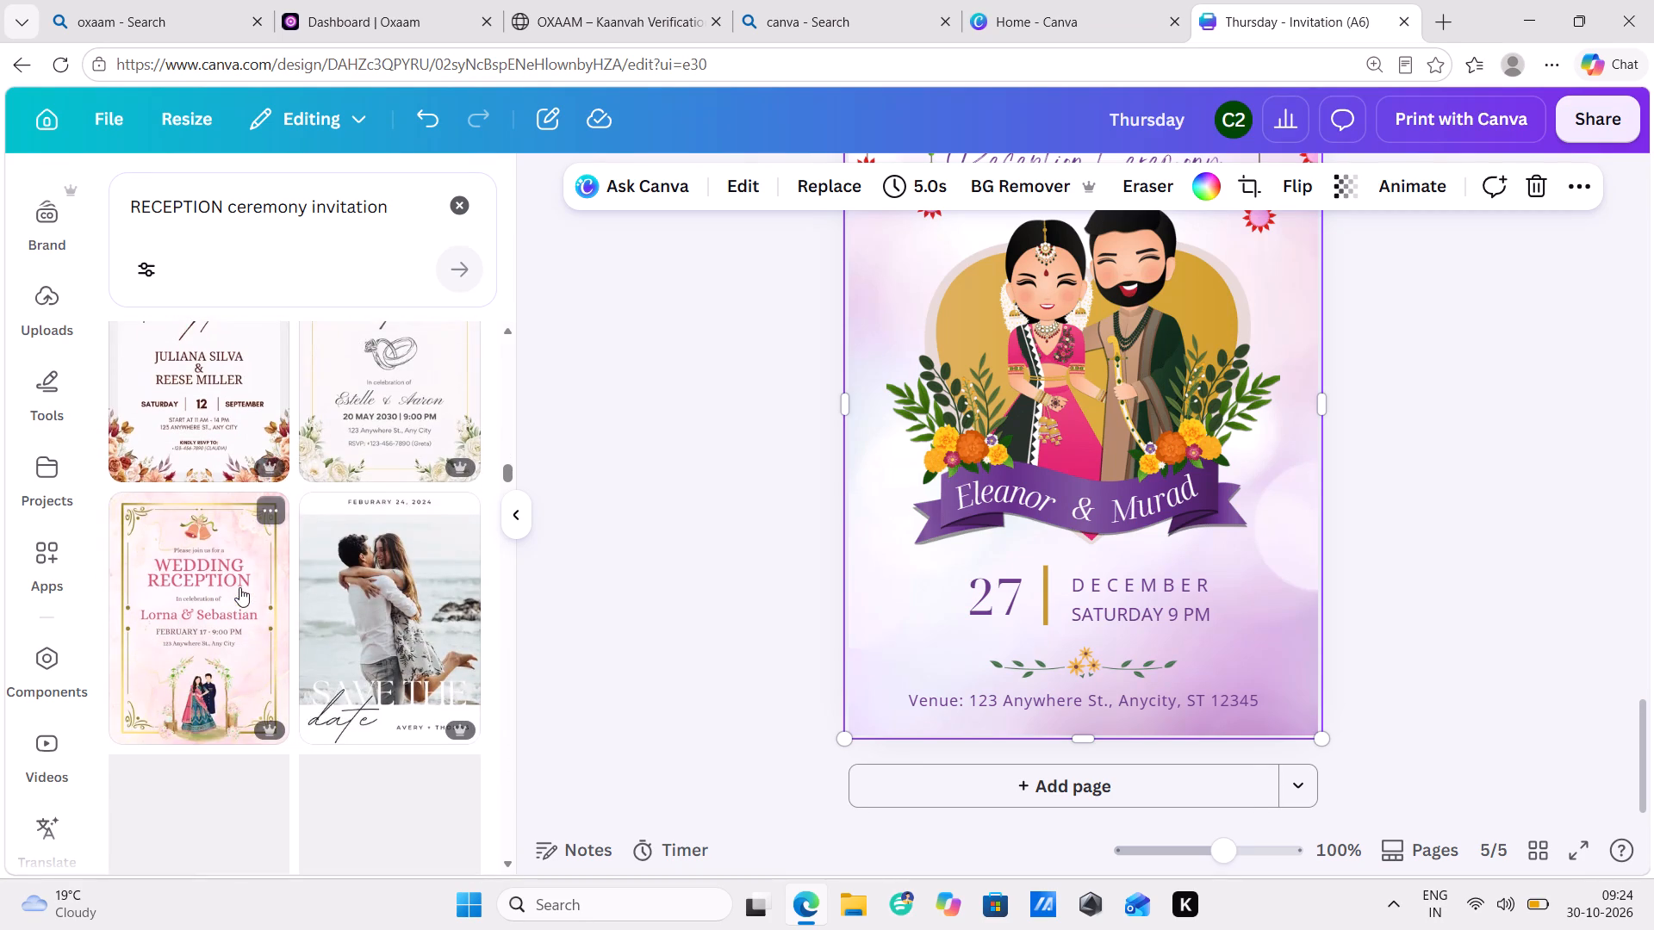
Replace page 5's design with the pink marble "Wedding Reception" template with gold frame, bells and a couple under a floral arch.
scroll(239, 587, "down", 1)
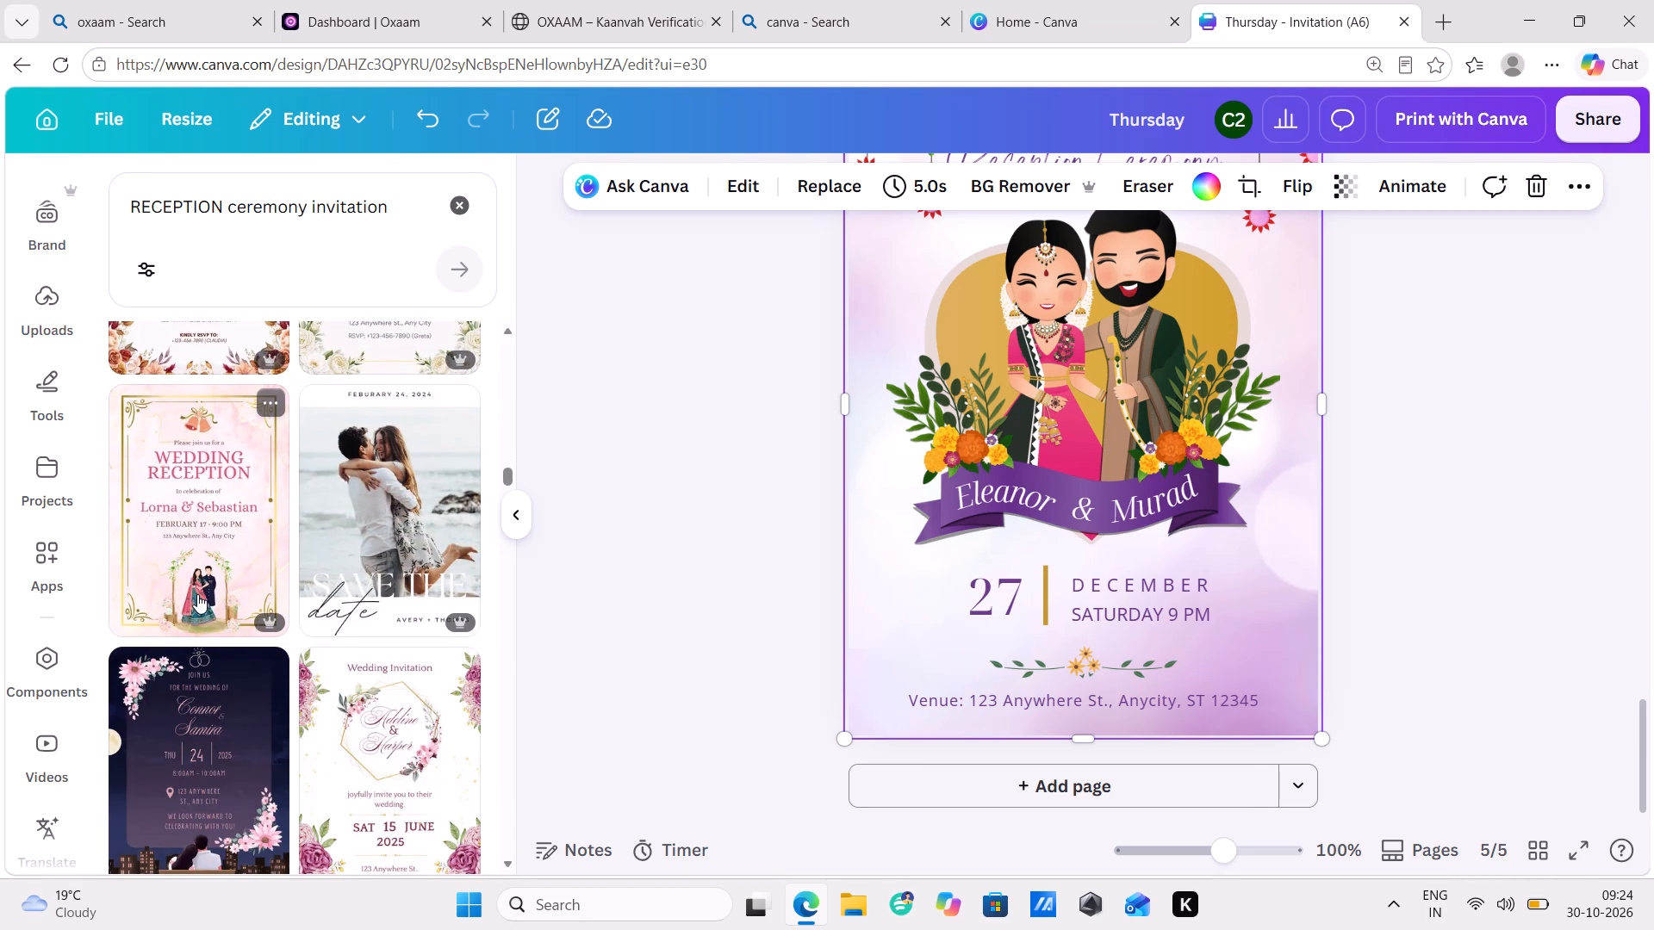
left_click_drag(195, 579, 929, 412)
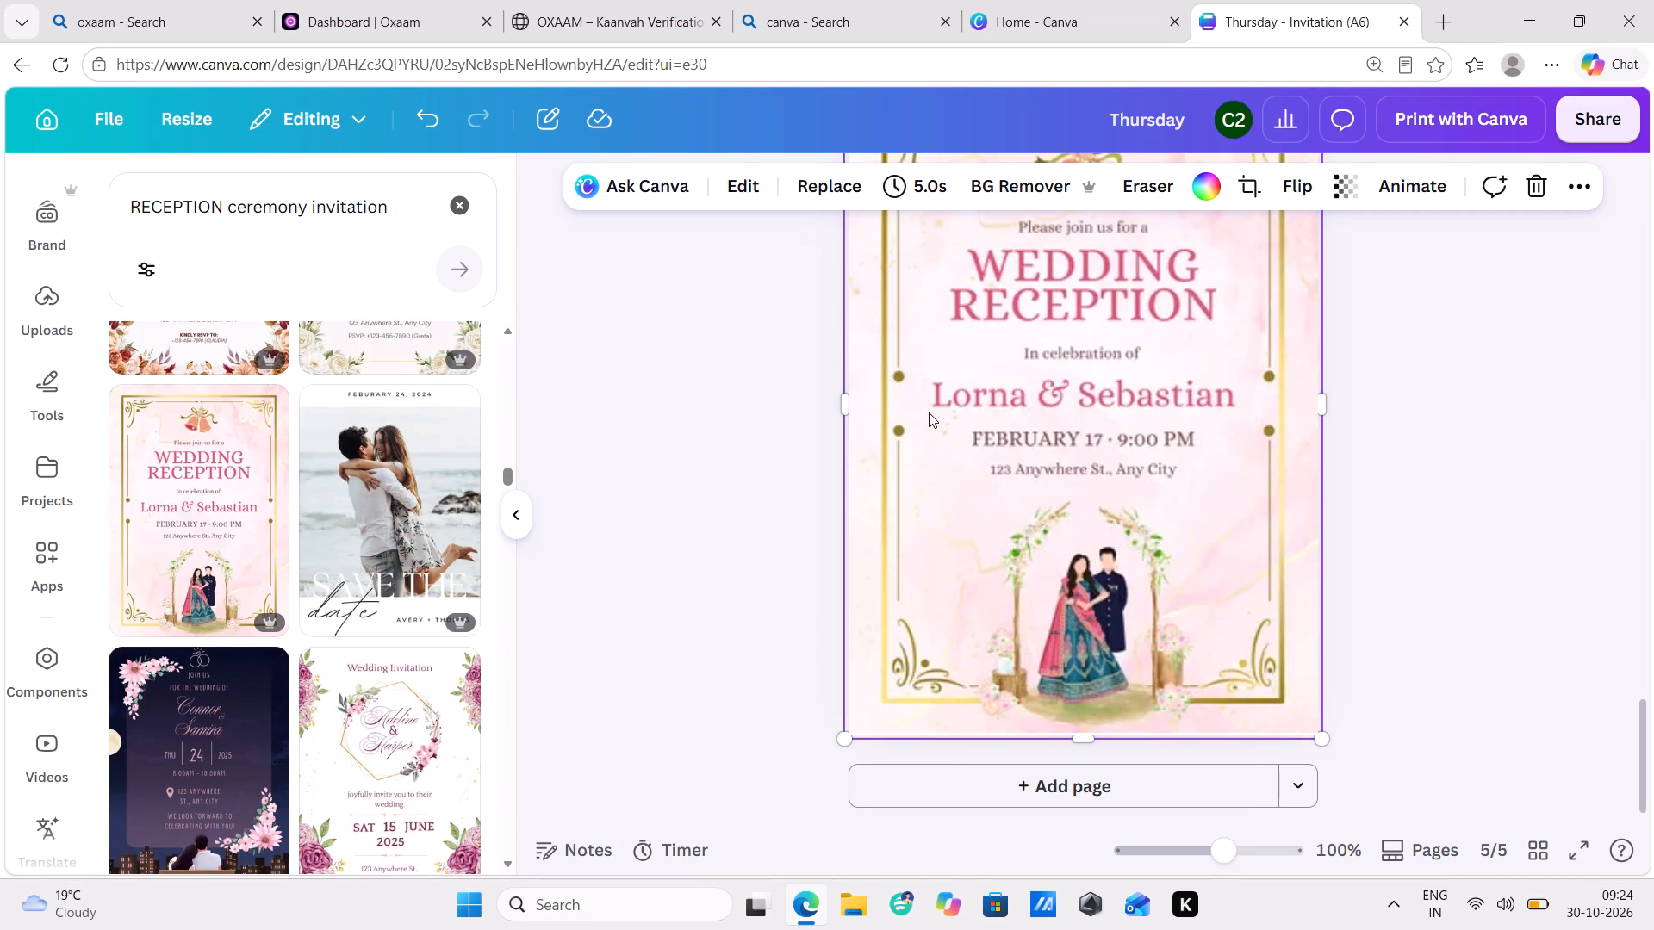
Review the new reception design on page 5 against the style and wording of the preceding invitation pages.
scroll(1212, 576, "up", 3)
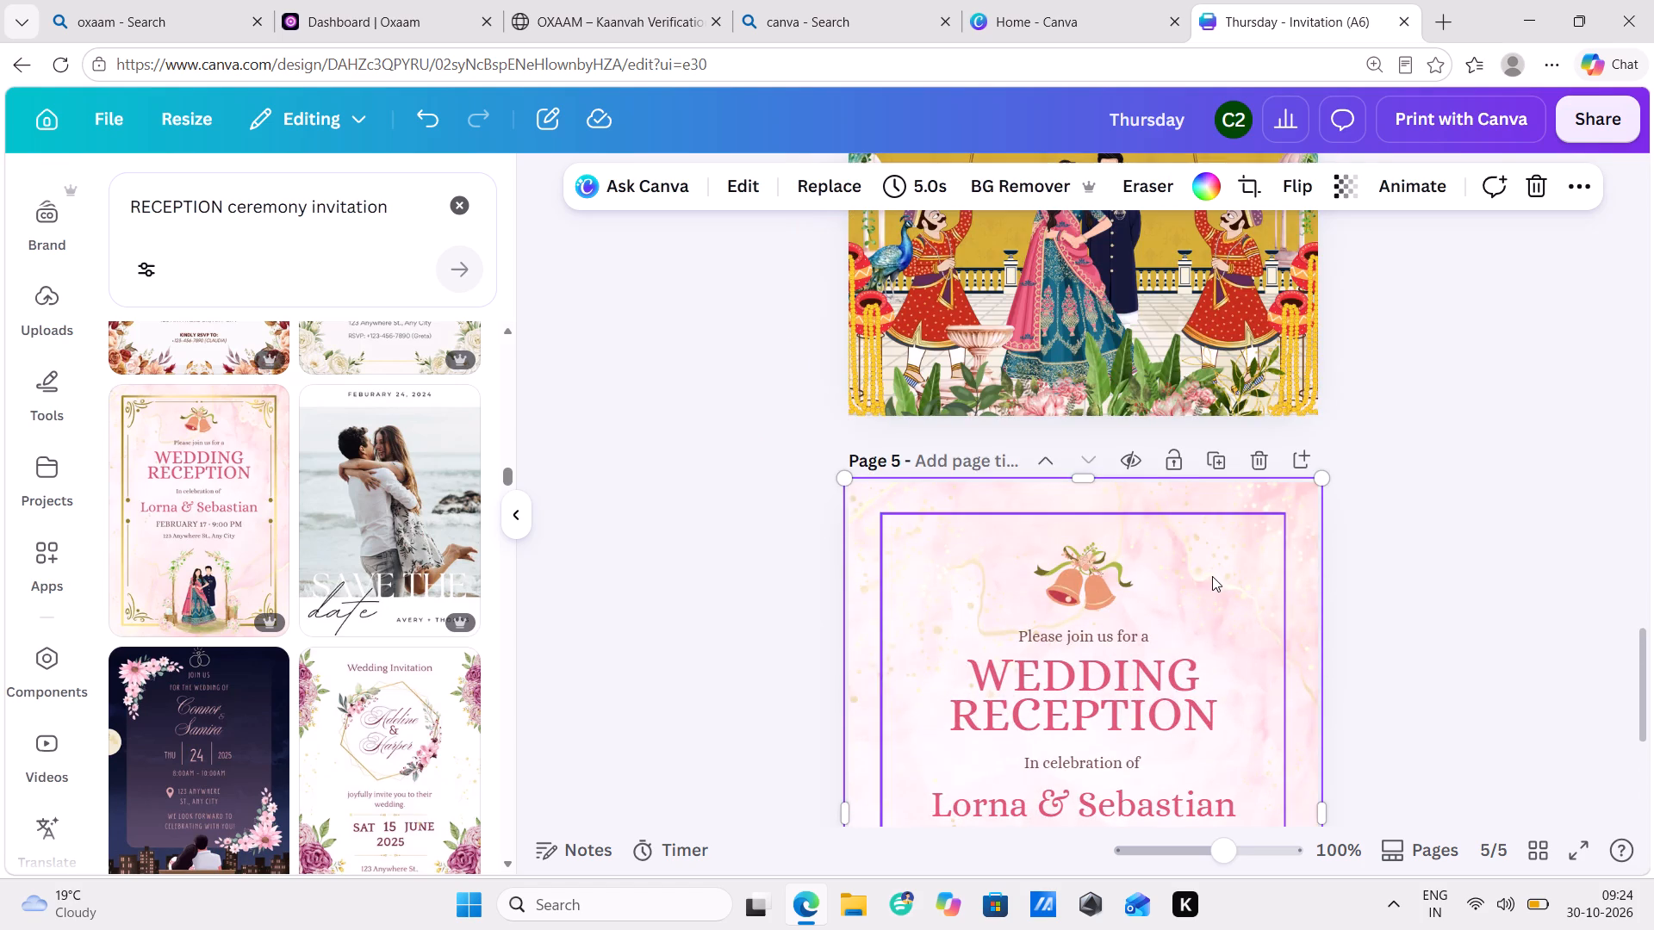
scroll(1066, 594, "down", 3)
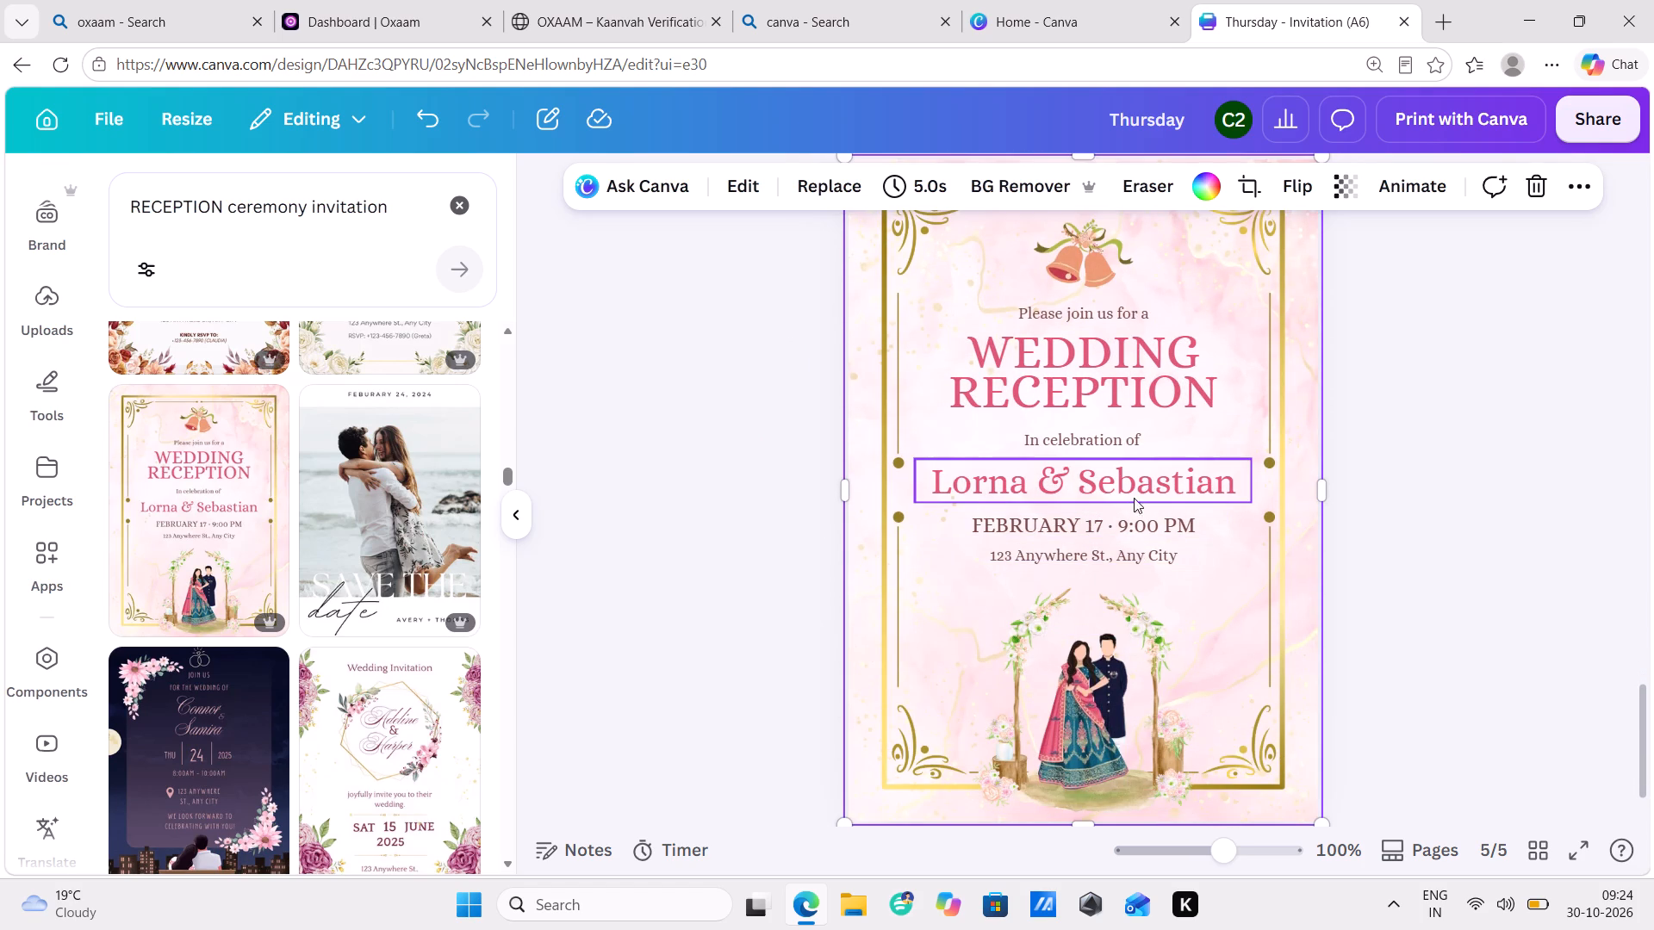
scroll(1160, 555, "up", 6)
scroll(1160, 555, "down", 3)
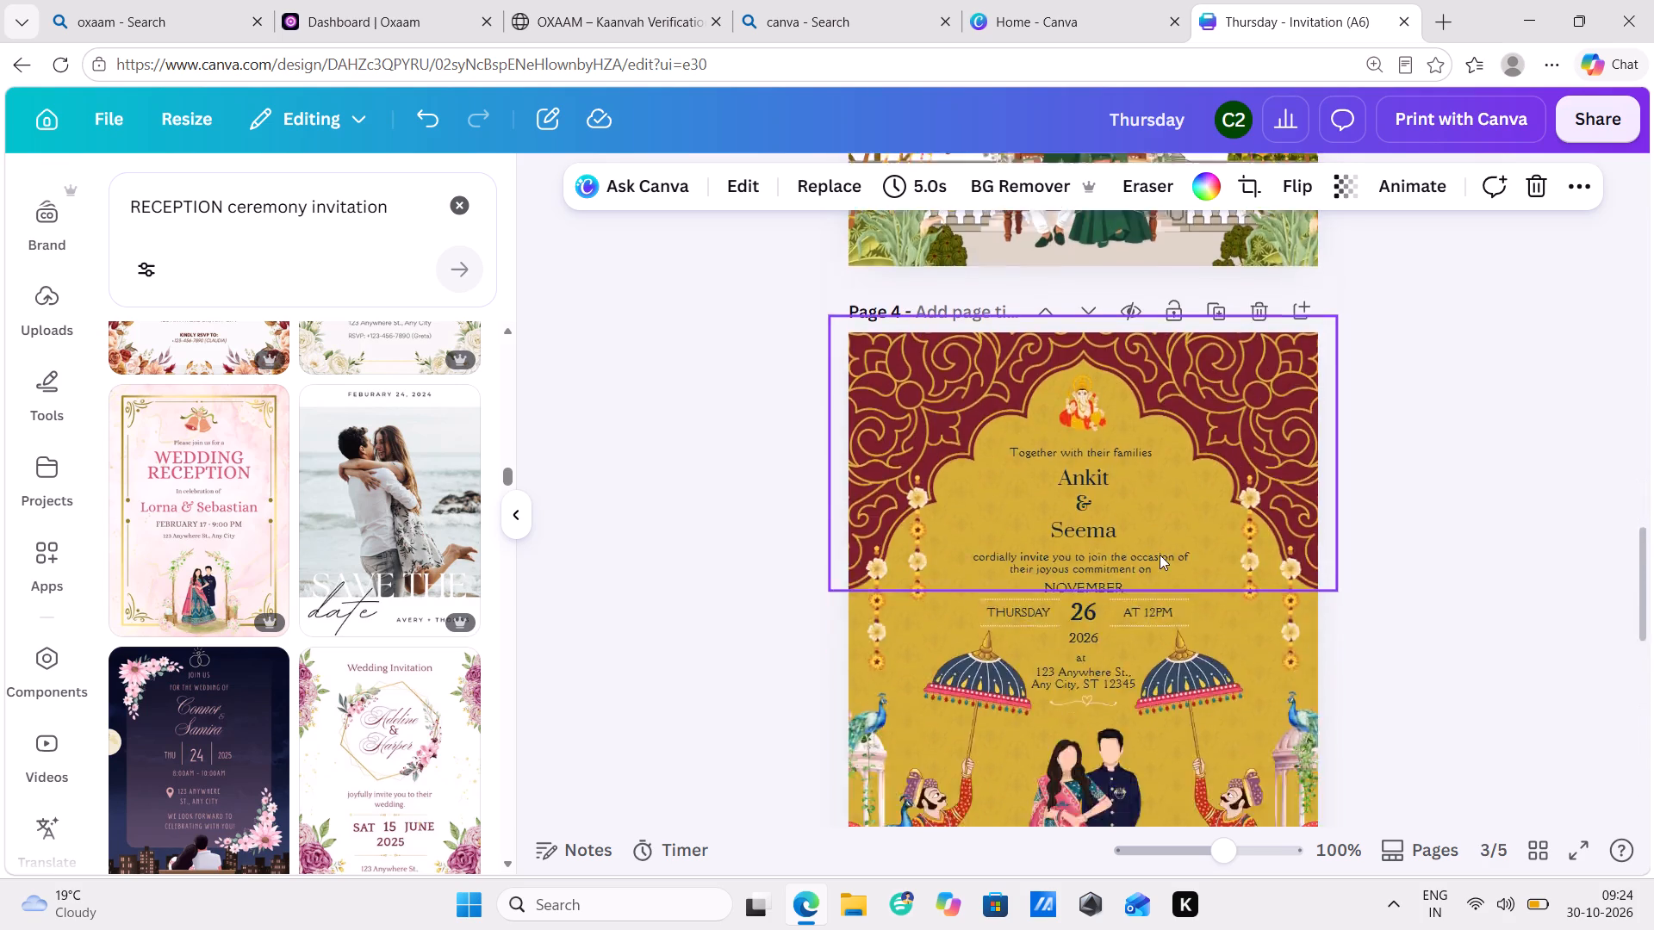
scroll(1160, 555, "down", 5)
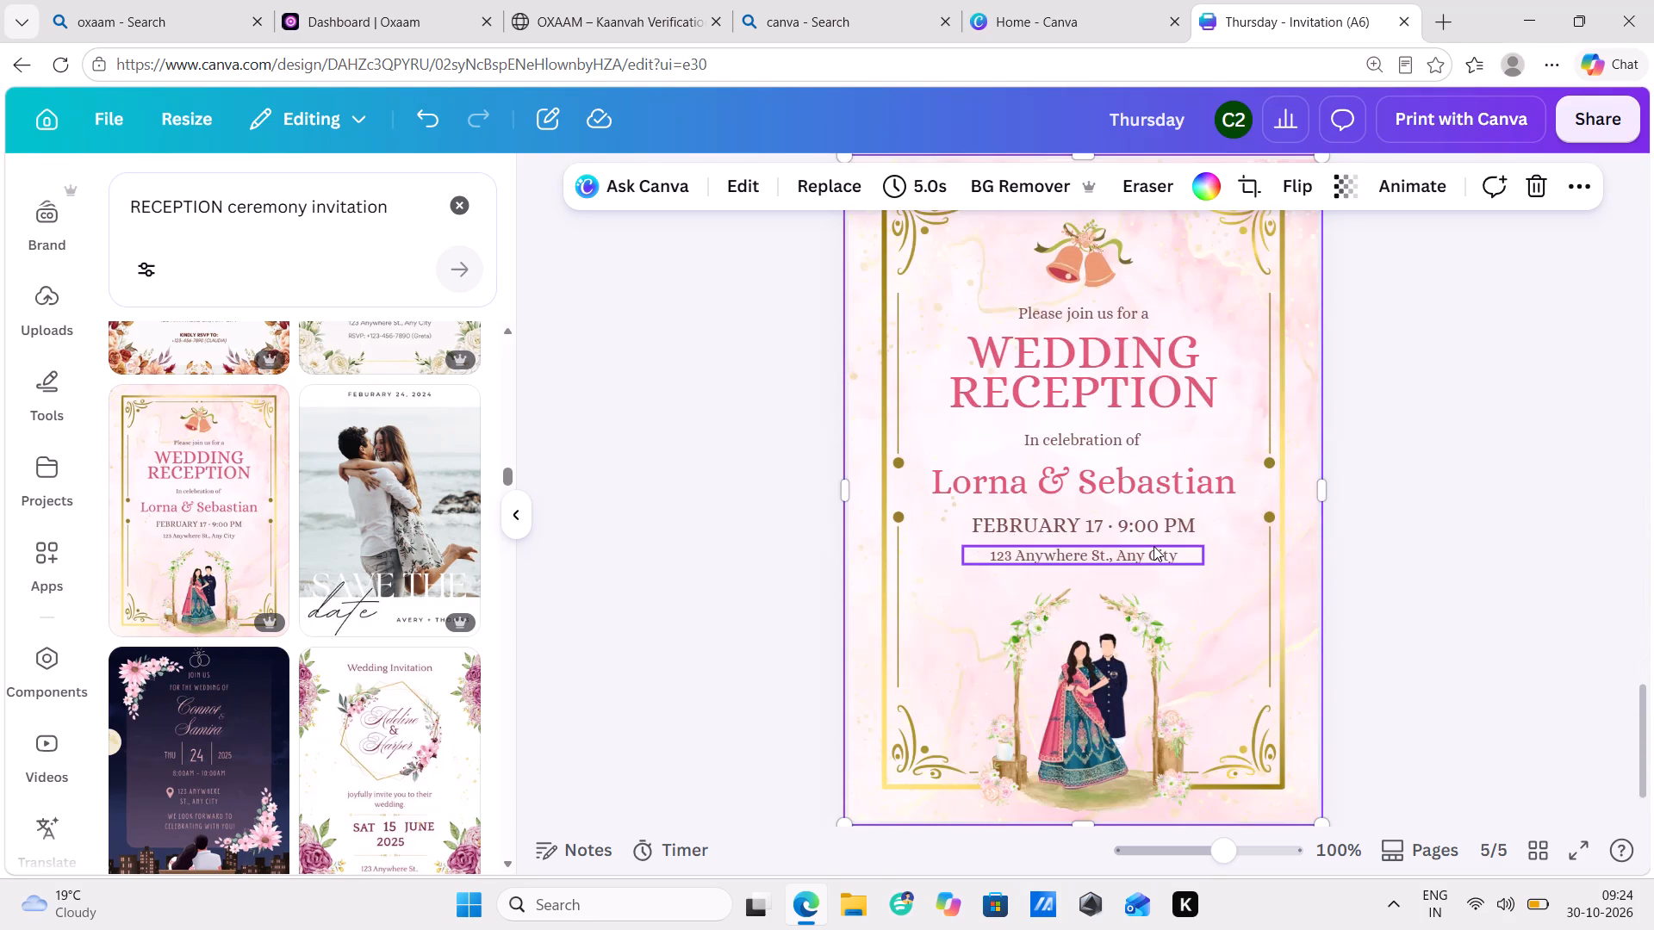
Check the preceding invitation pages back to the save-the-date for the couple's names and event dates, and return to the reception page.
scroll(1153, 546, "up", 8)
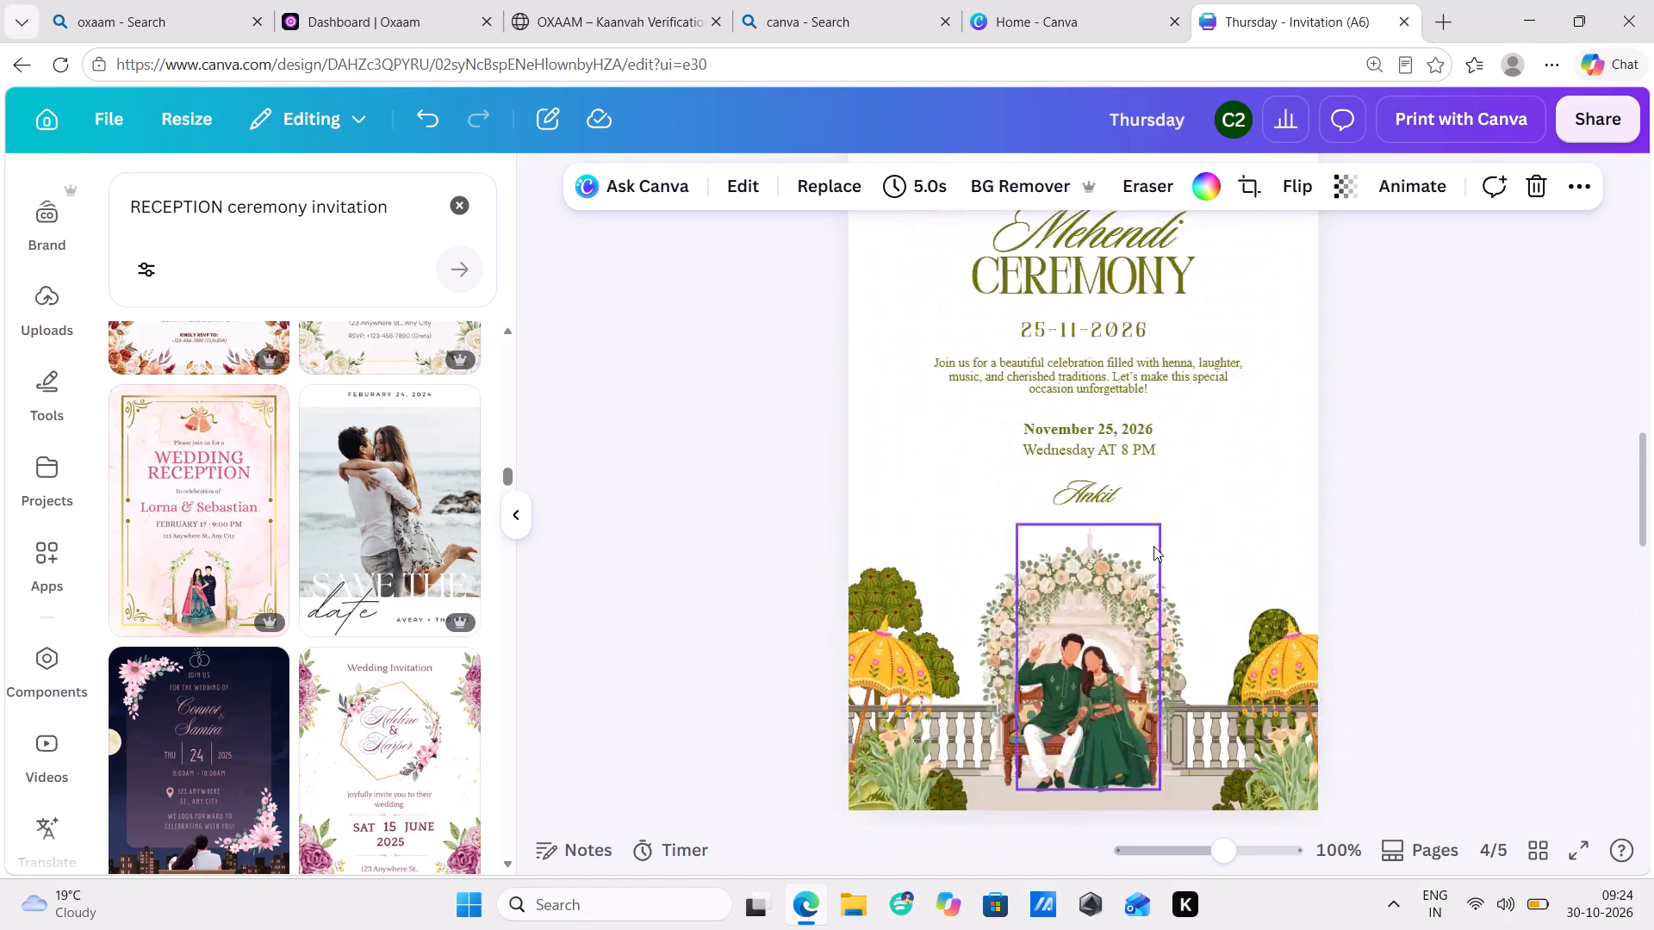
scroll(1153, 546, "up", 8)
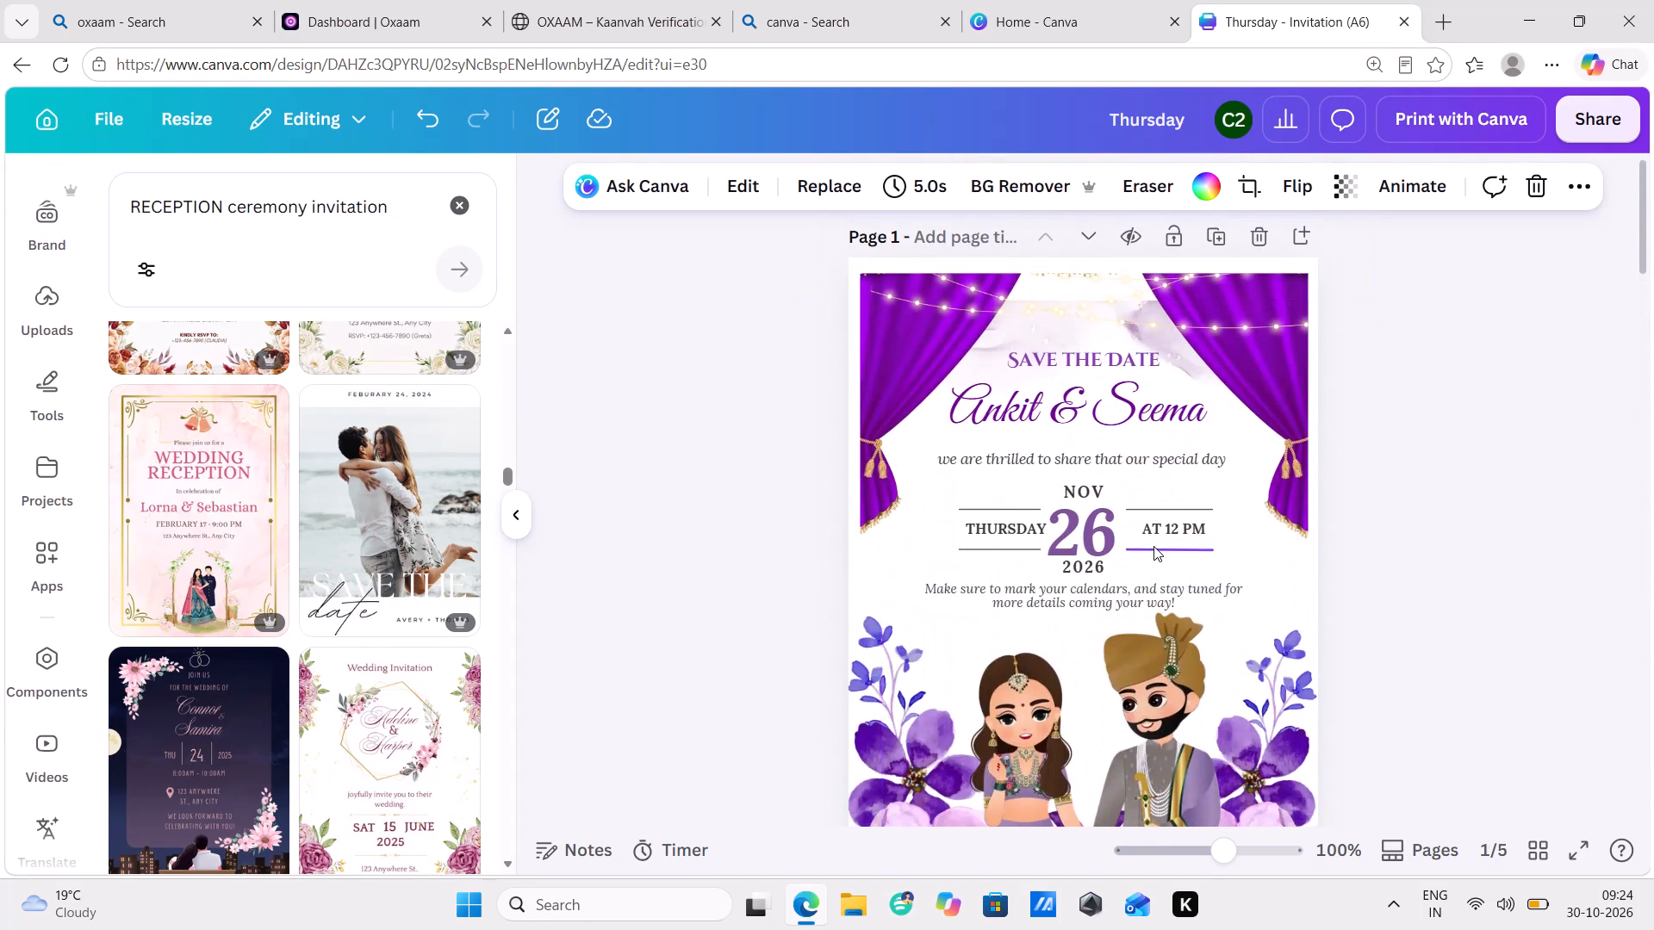
scroll(1153, 546, "down", 19)
scroll(1153, 546, "down", 8)
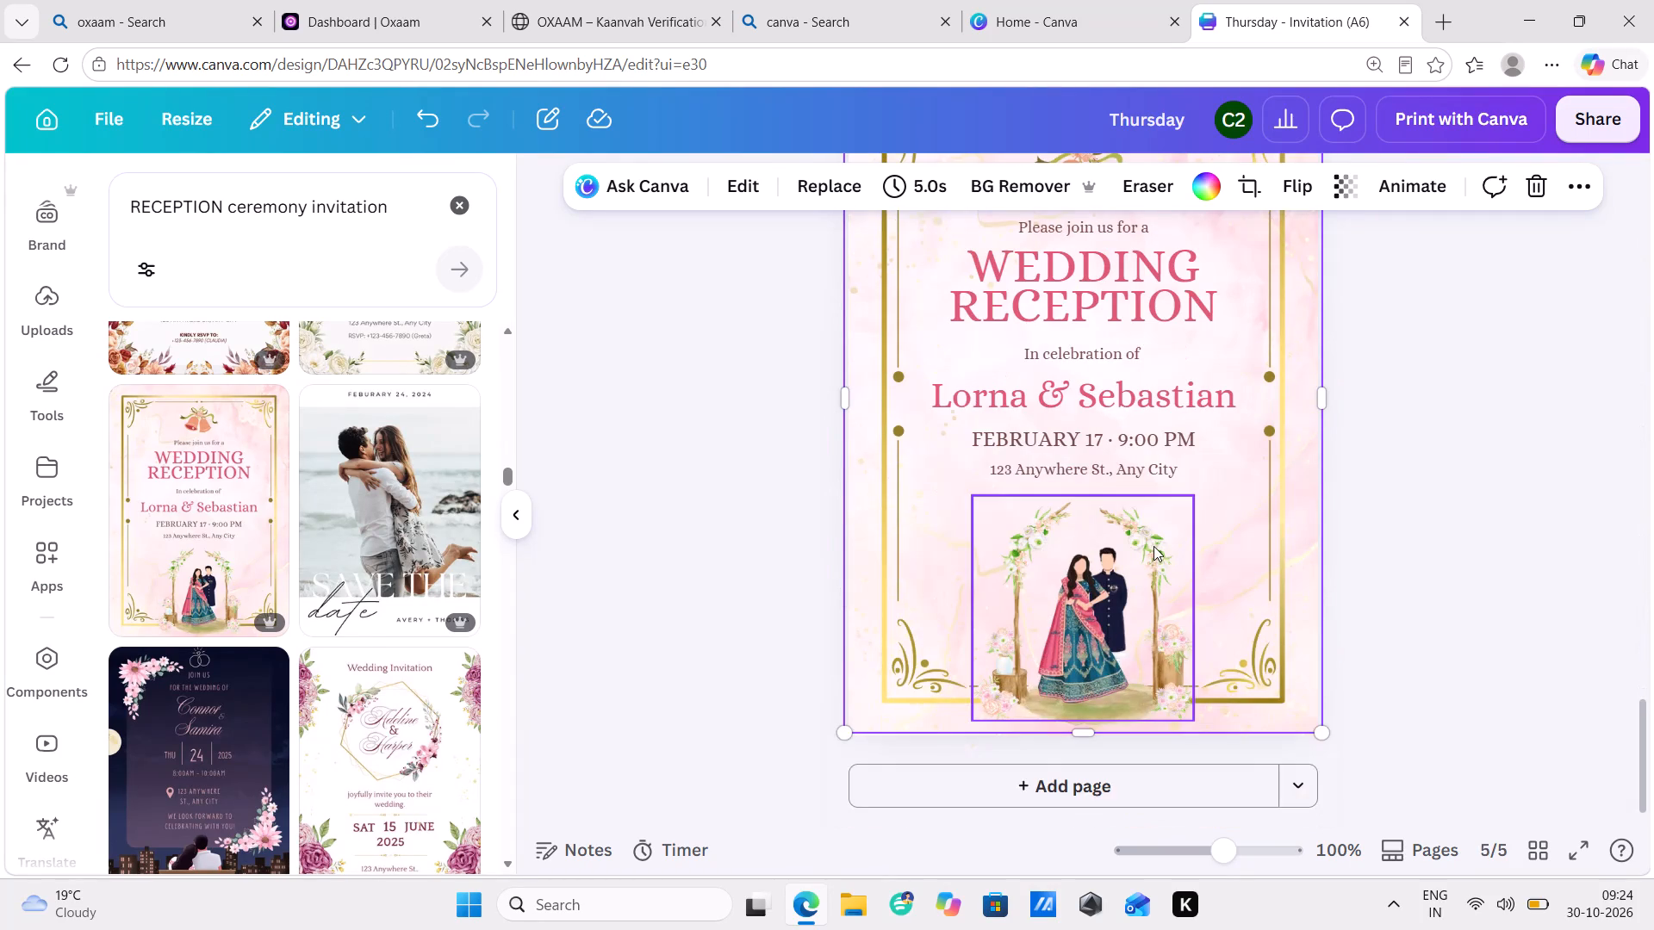
Replace the couple's names on the page 5 wedding reception invitation with "Ankit & Seema".
double_click(1038, 396)
key("a")
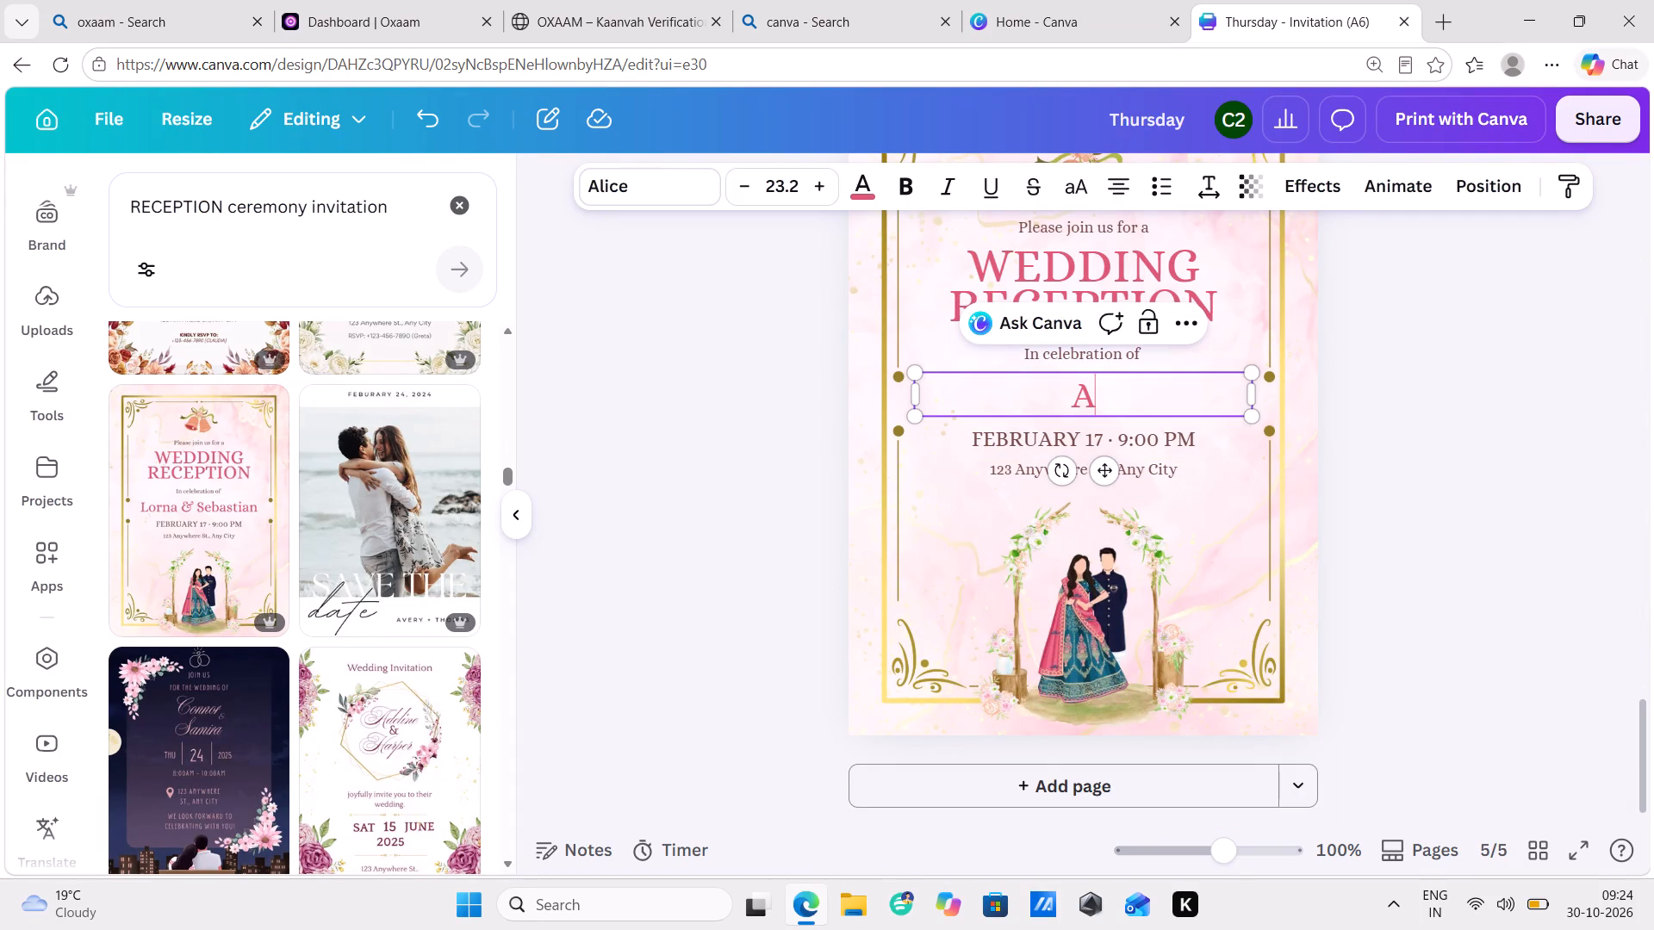
type("nkit")
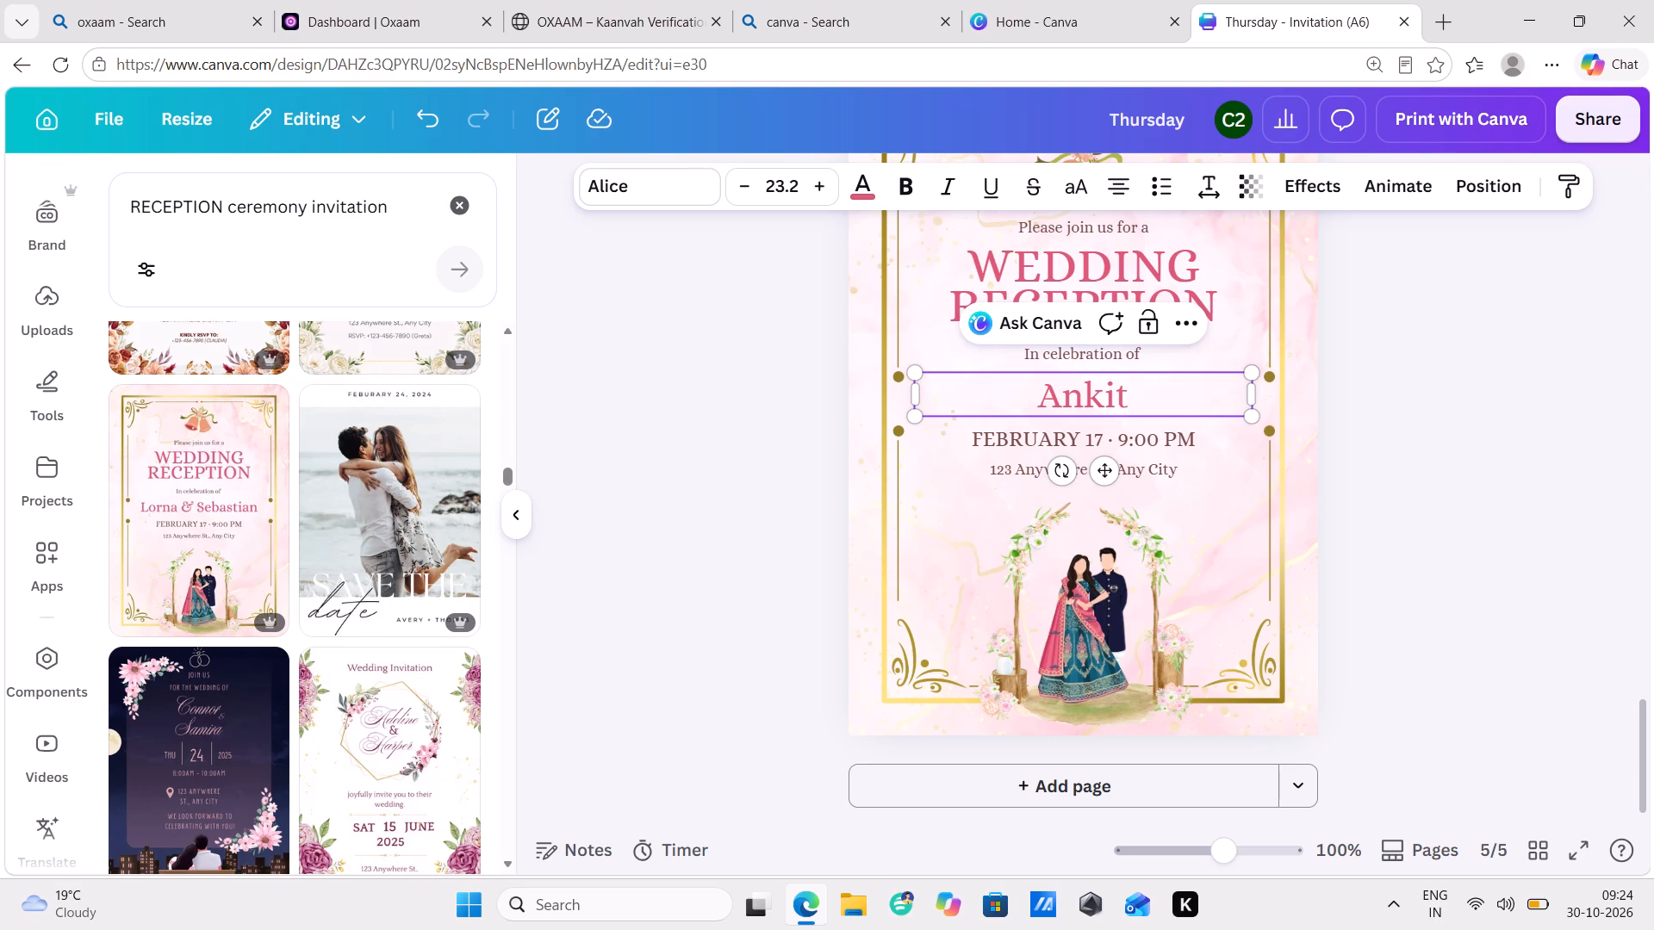
key("space")
type("&")
key("space")
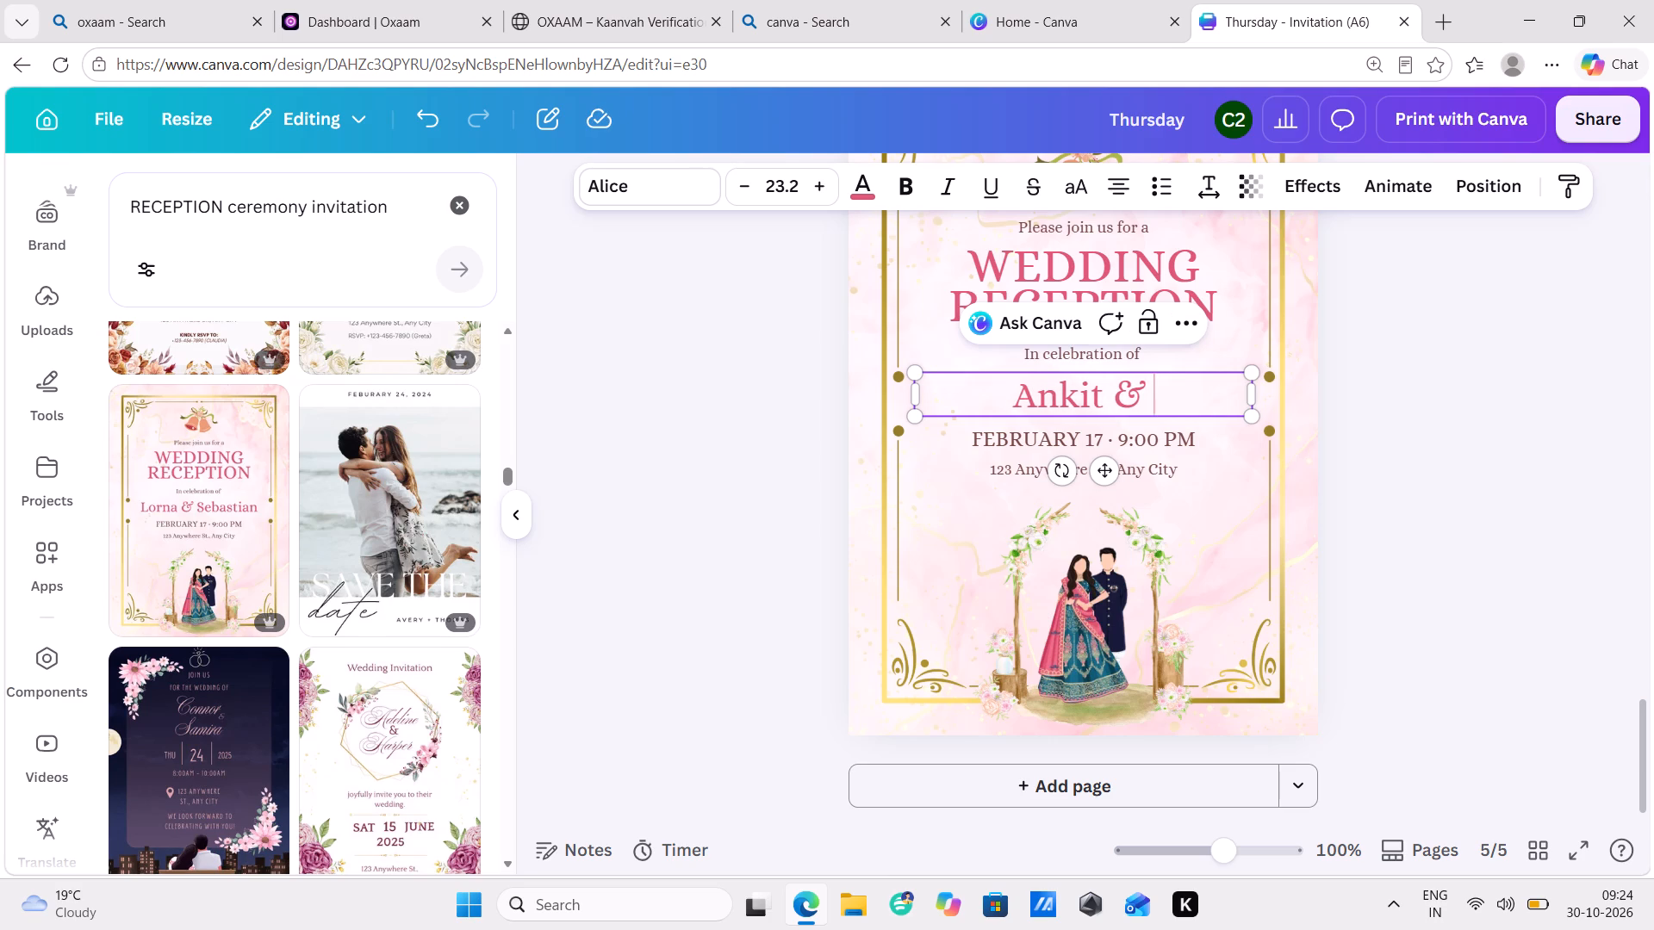
type("see")
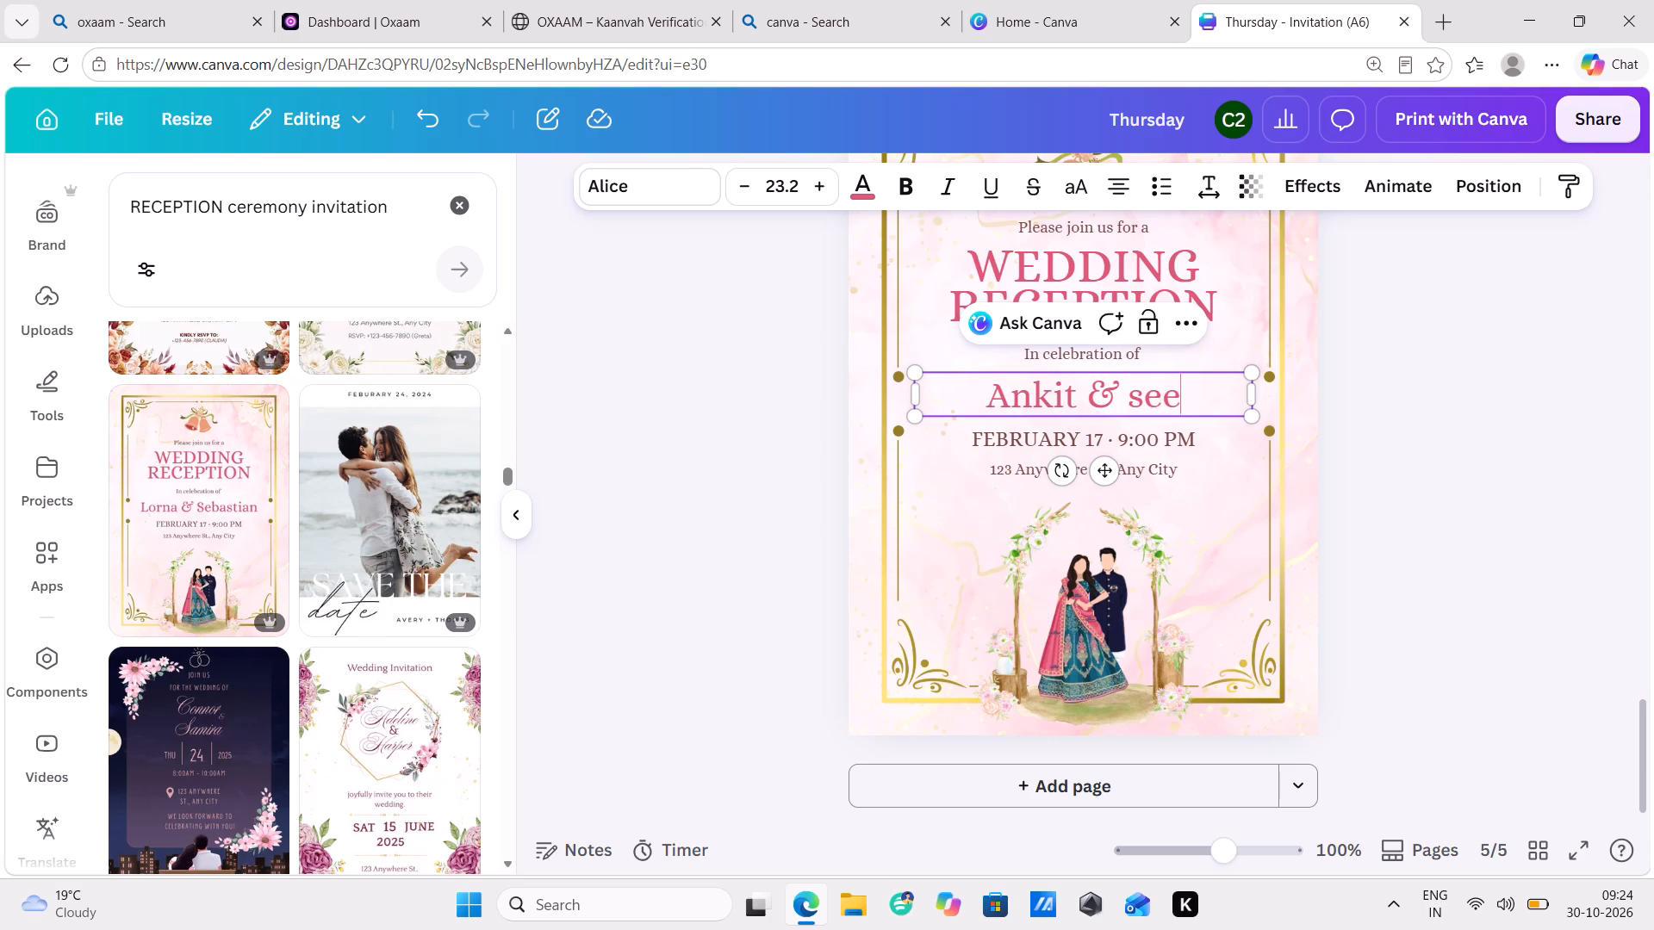
key("BackSpace")
key("BackSpace")
key("BackSpace")
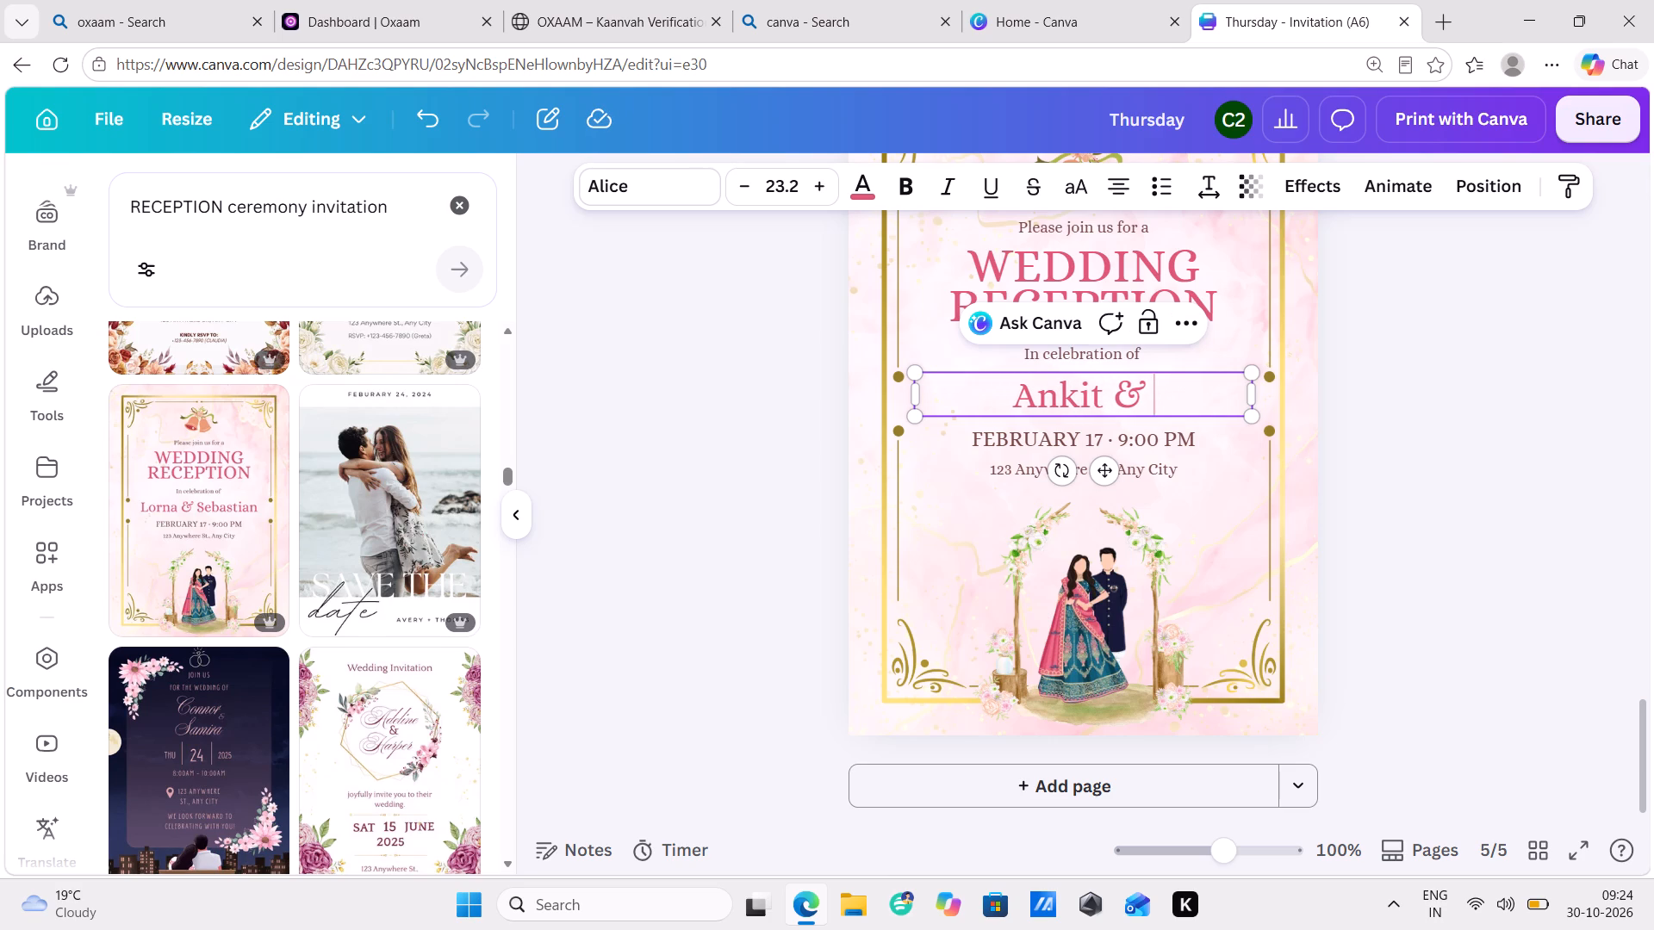
type("SEEMA")
key("BackSpace")
key("BackSpace")
key("BackSpace")
key("BackSpace")
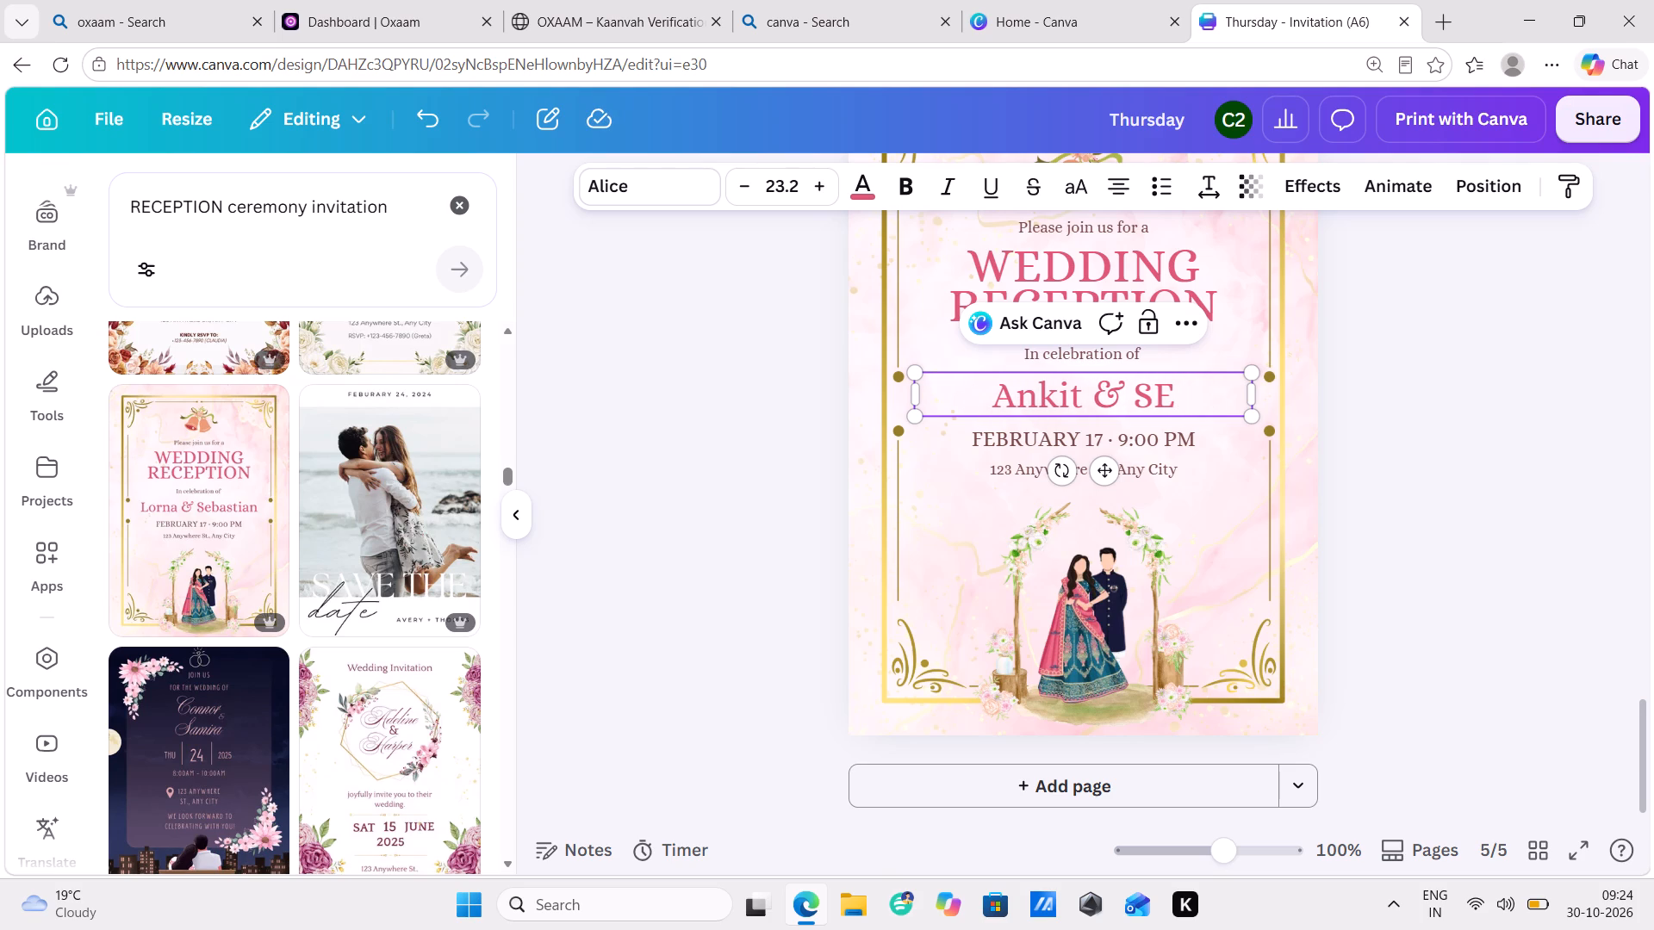
type("eema")
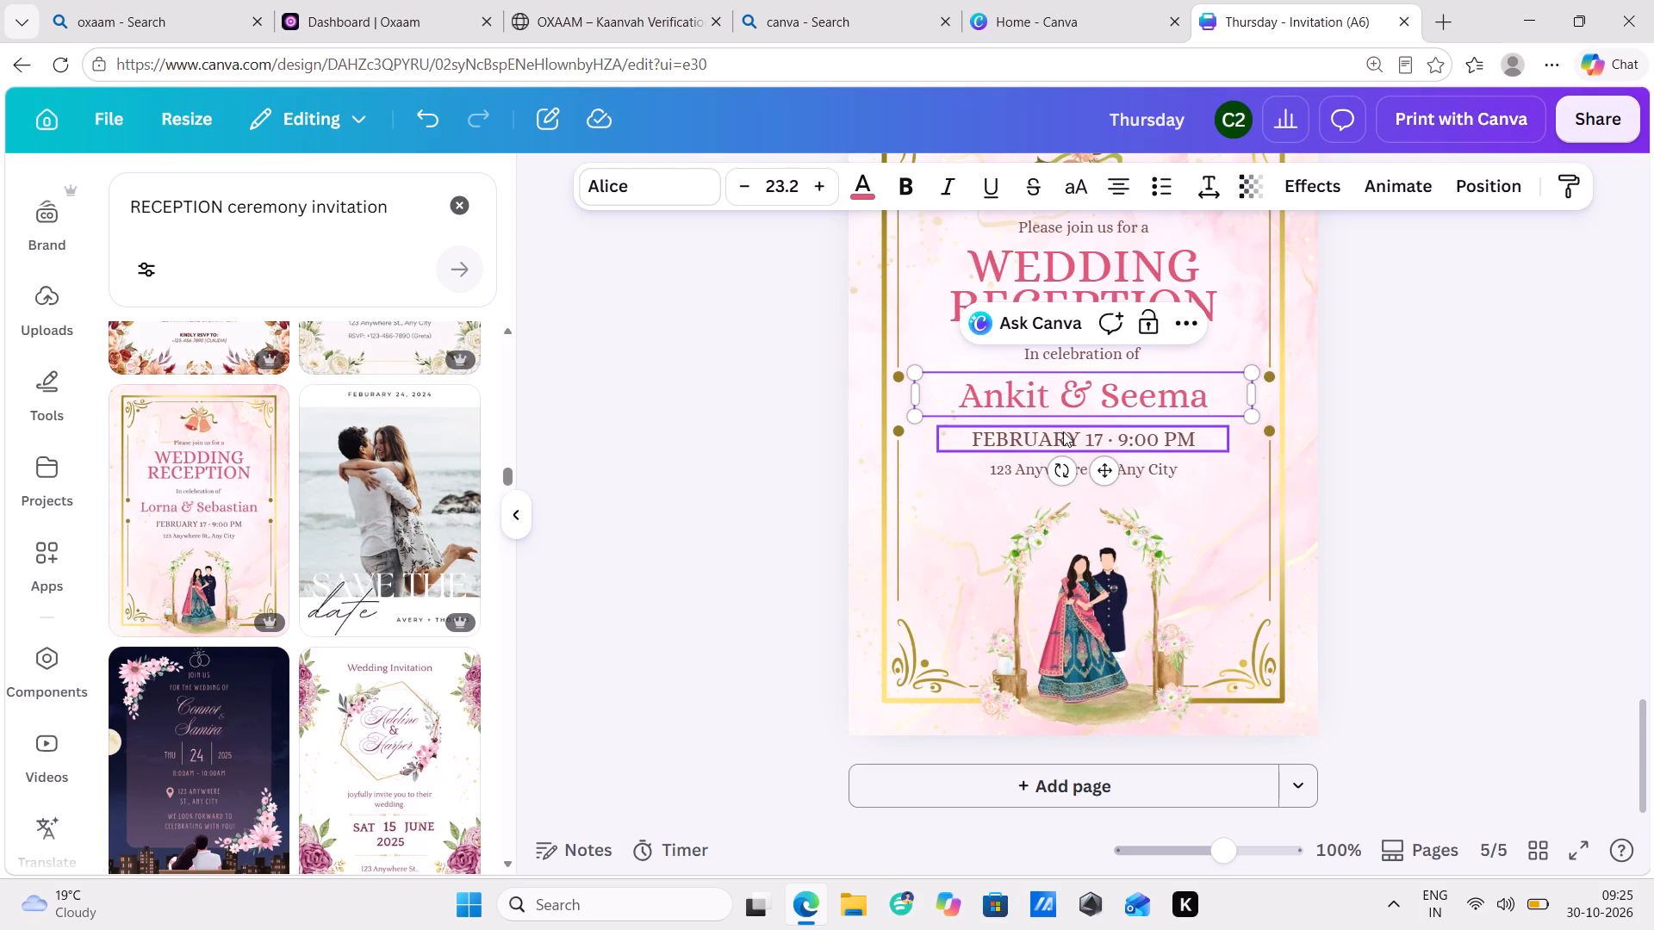
Change the date on the page 5 reception invitation to NOVEMBER 27.
double_click(1063, 431)
left_click(1067, 431)
left_click(1080, 437)
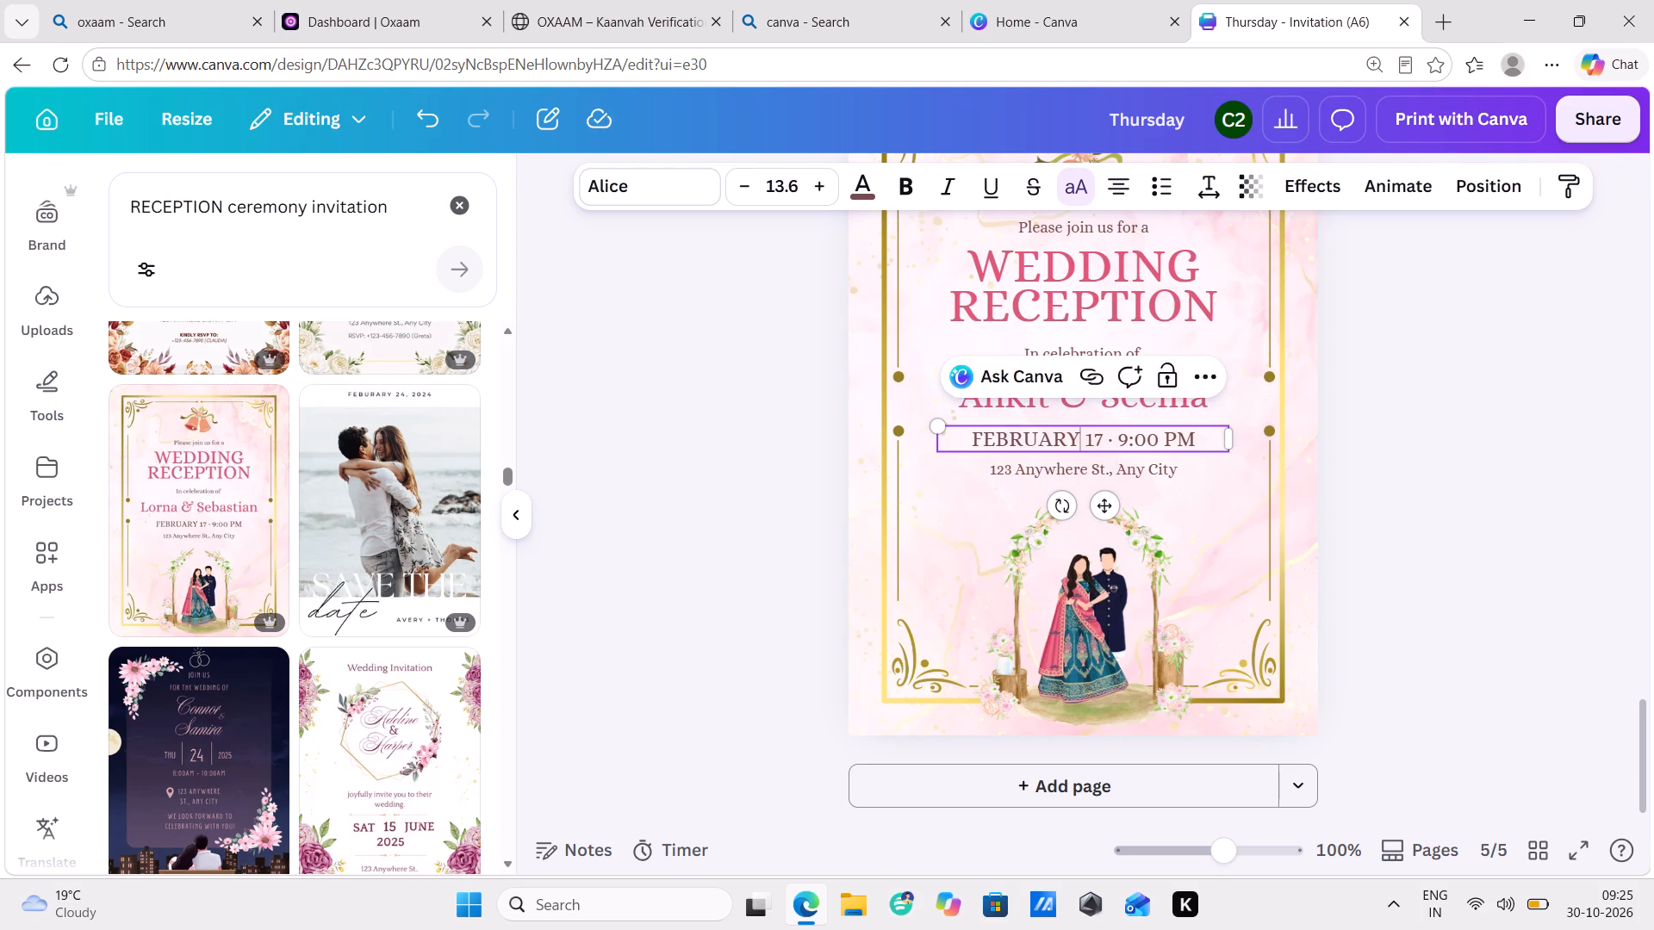
key("BackSpace")
key("BackSpace")
key("BackSpace")
key("BackSpace")
key("BackSpace")
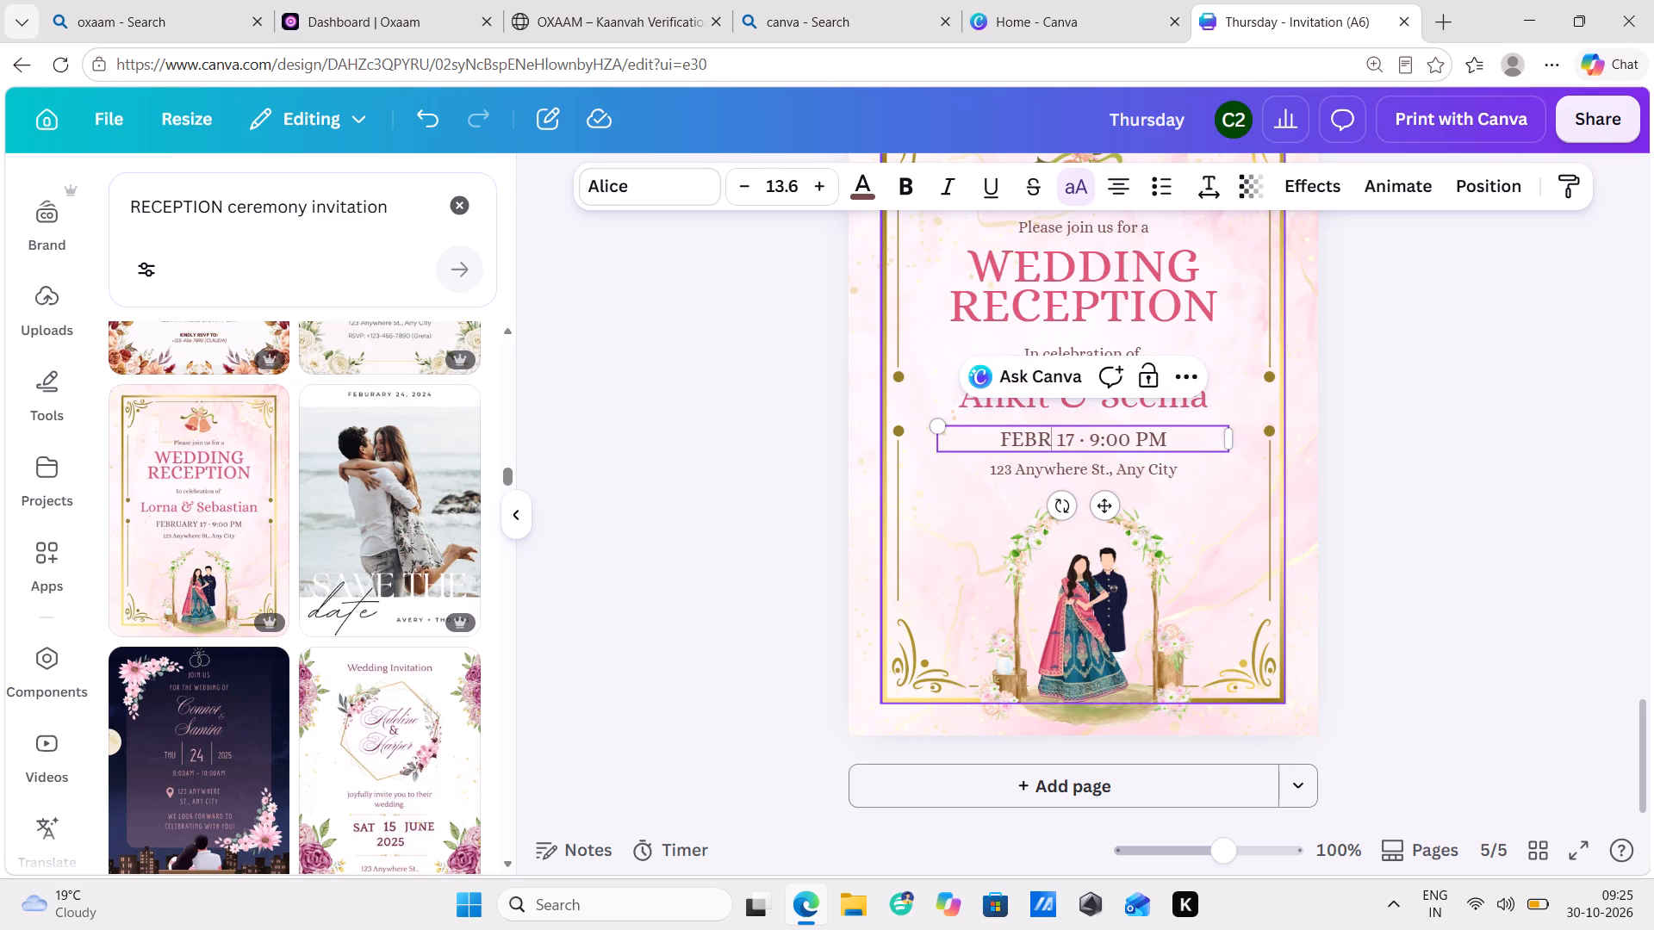
key("BackSpace")
key("BackSpace")
key("BackSpace")
type("no")
key("v")
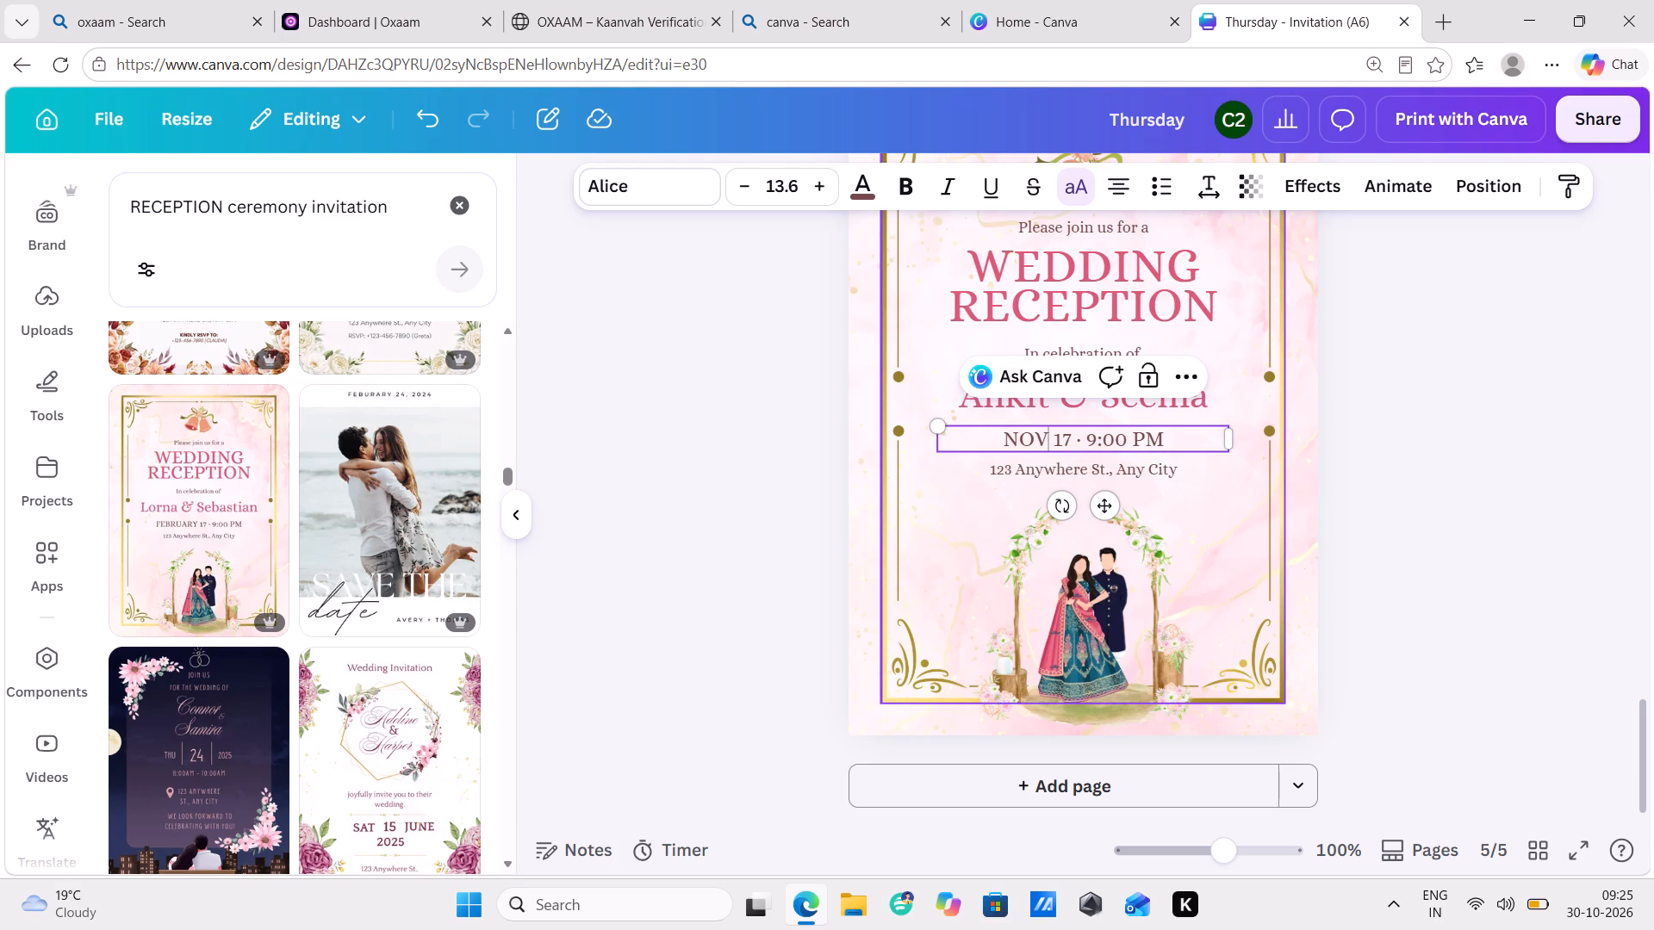
type("em")
type("ber")
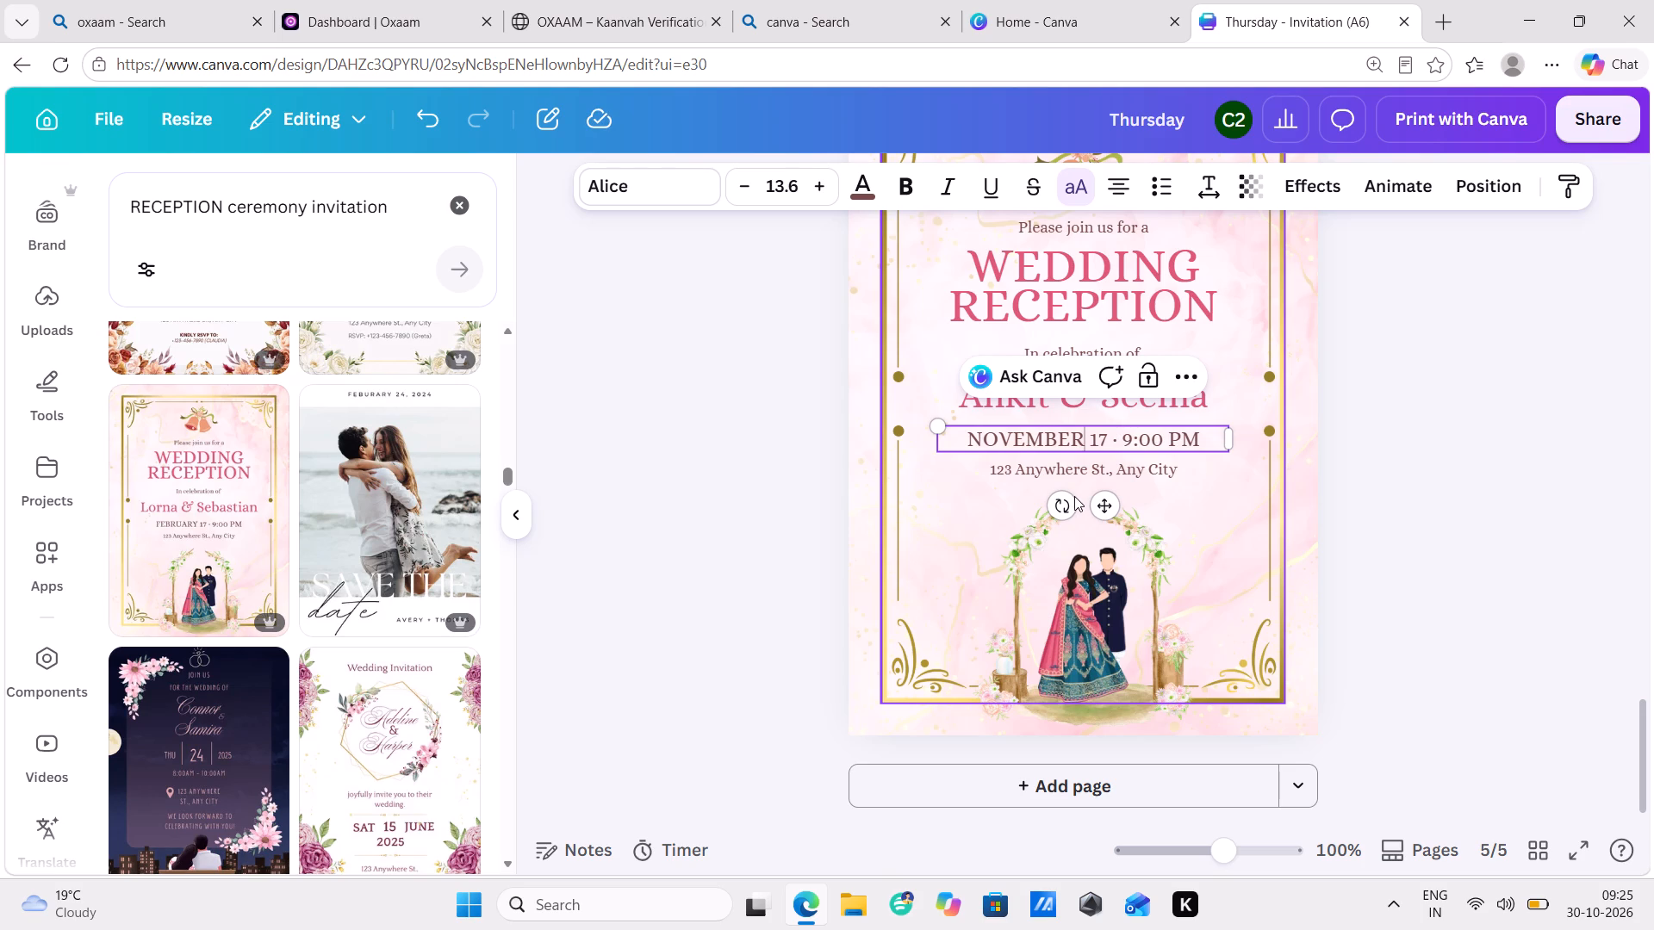
left_click(1110, 436)
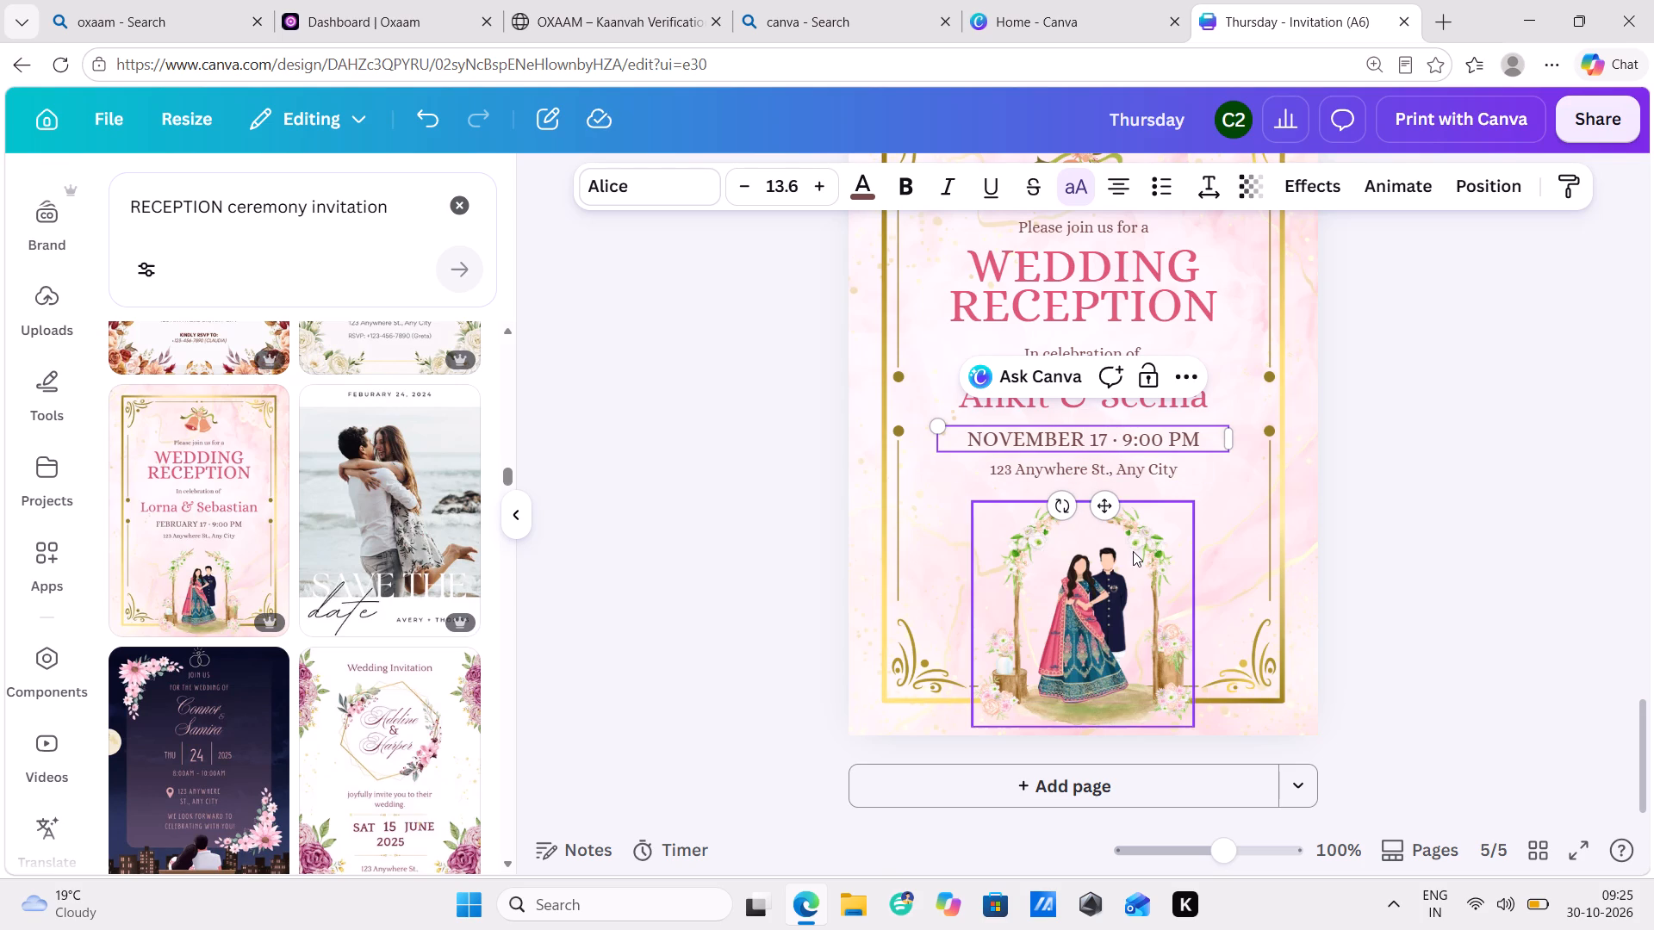
key("BackSpace")
key("BackSpace")
key("2")
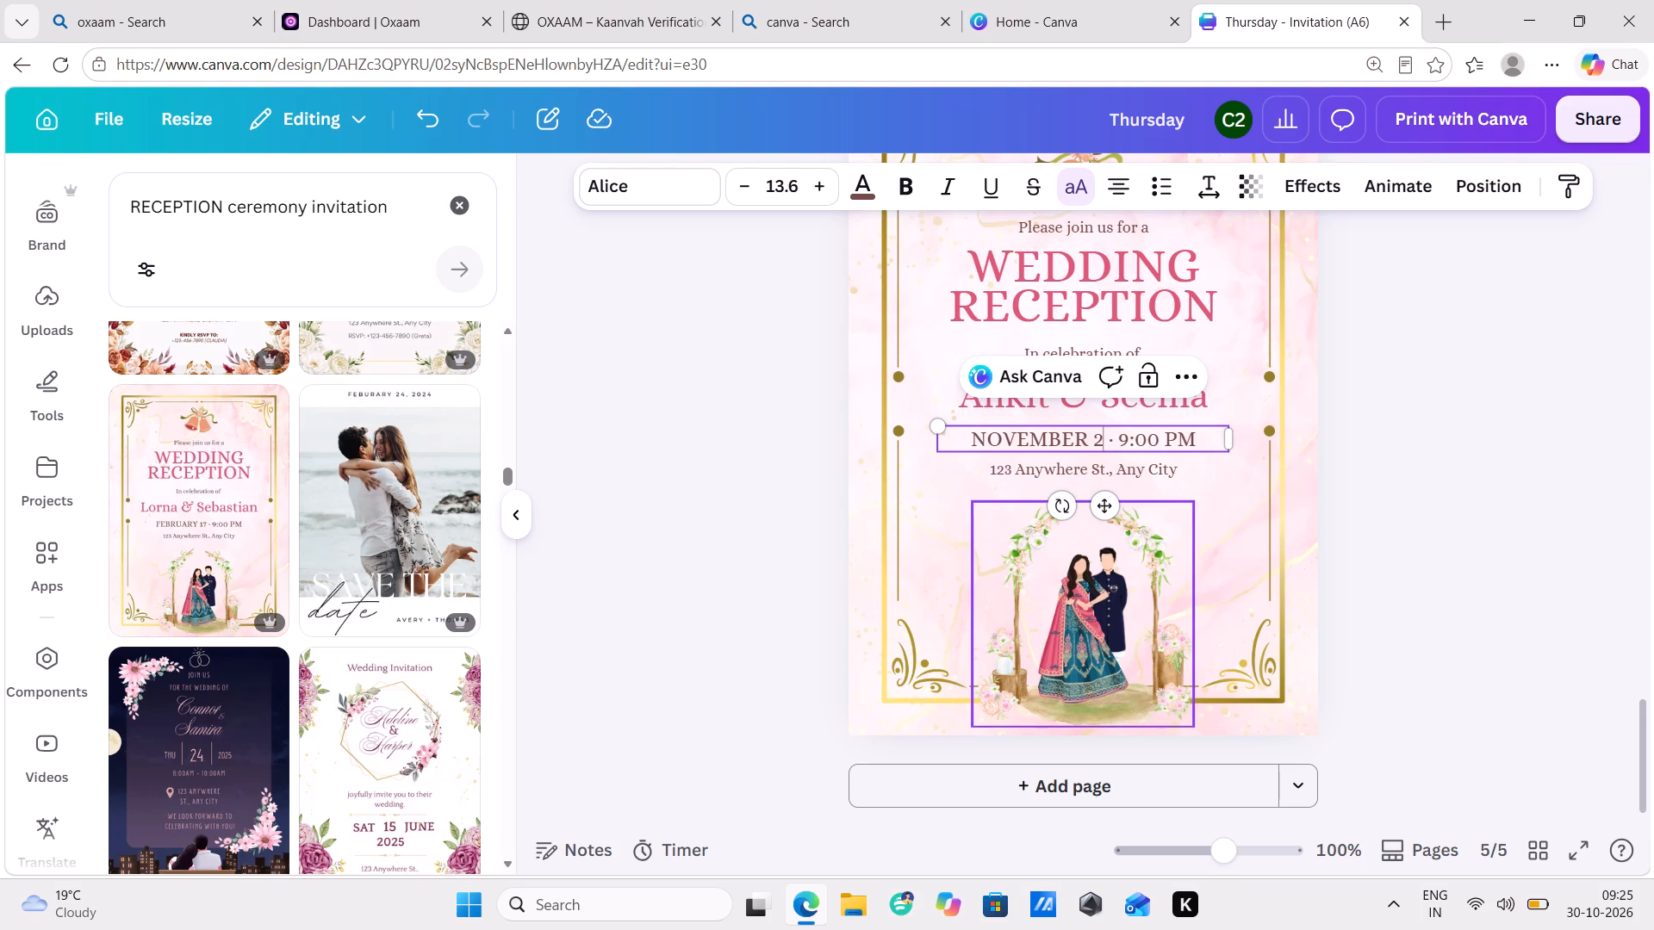
key("7")
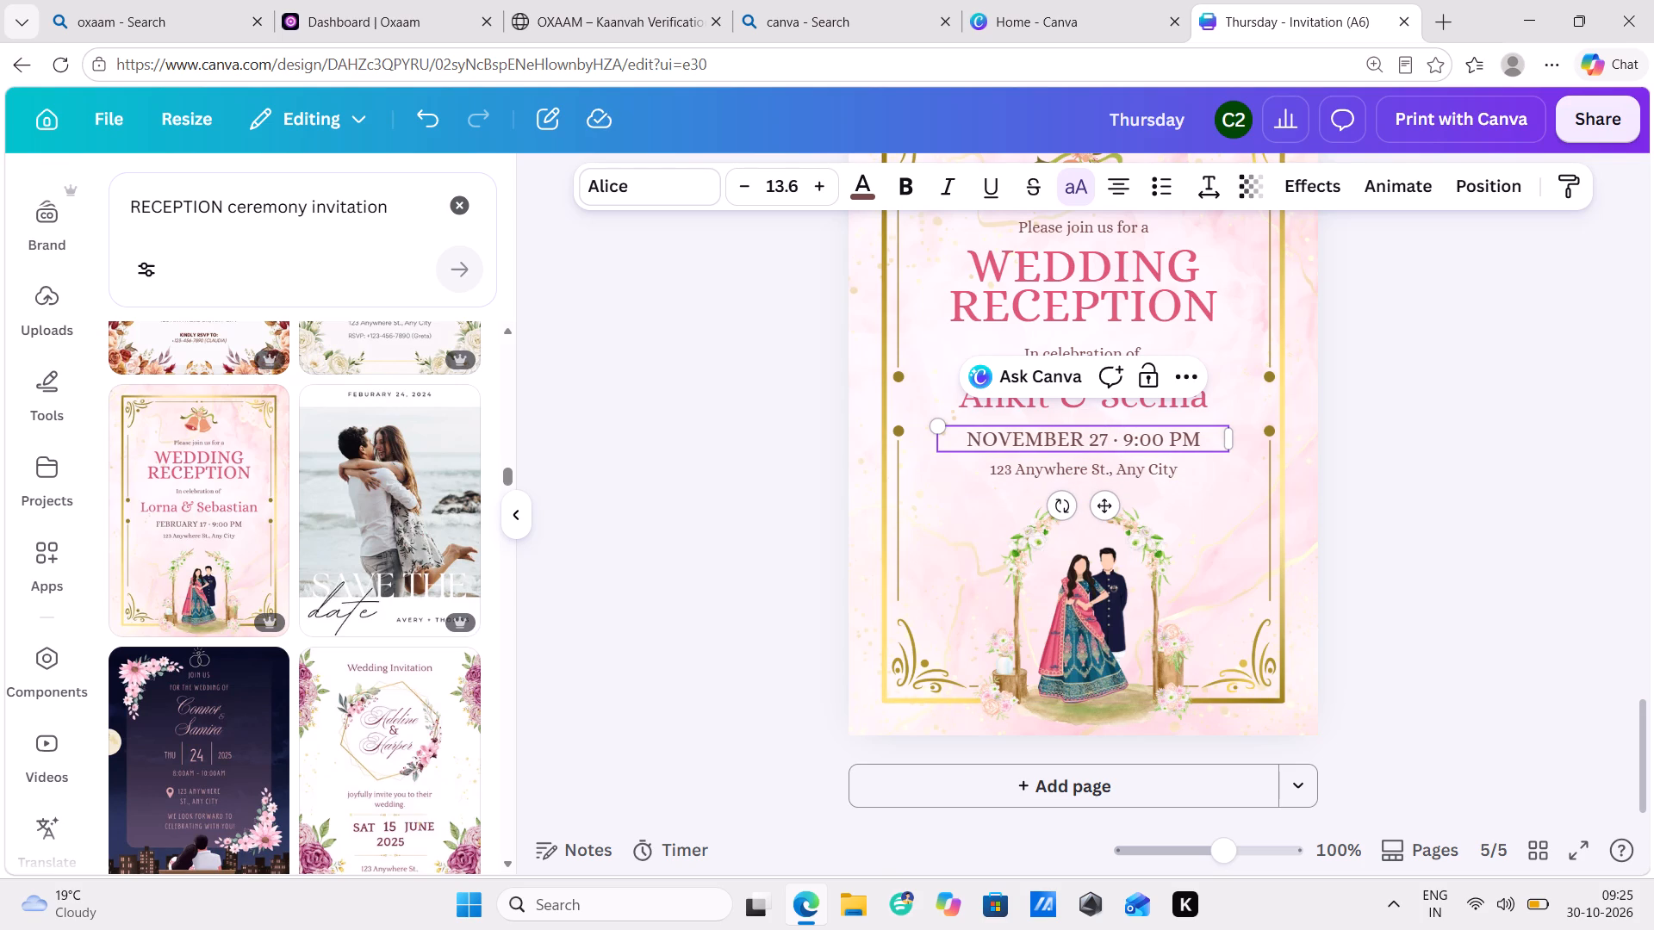
Set the reception time on page 5 to 11:00 AM.
left_click(1139, 441)
left_click(1130, 439)
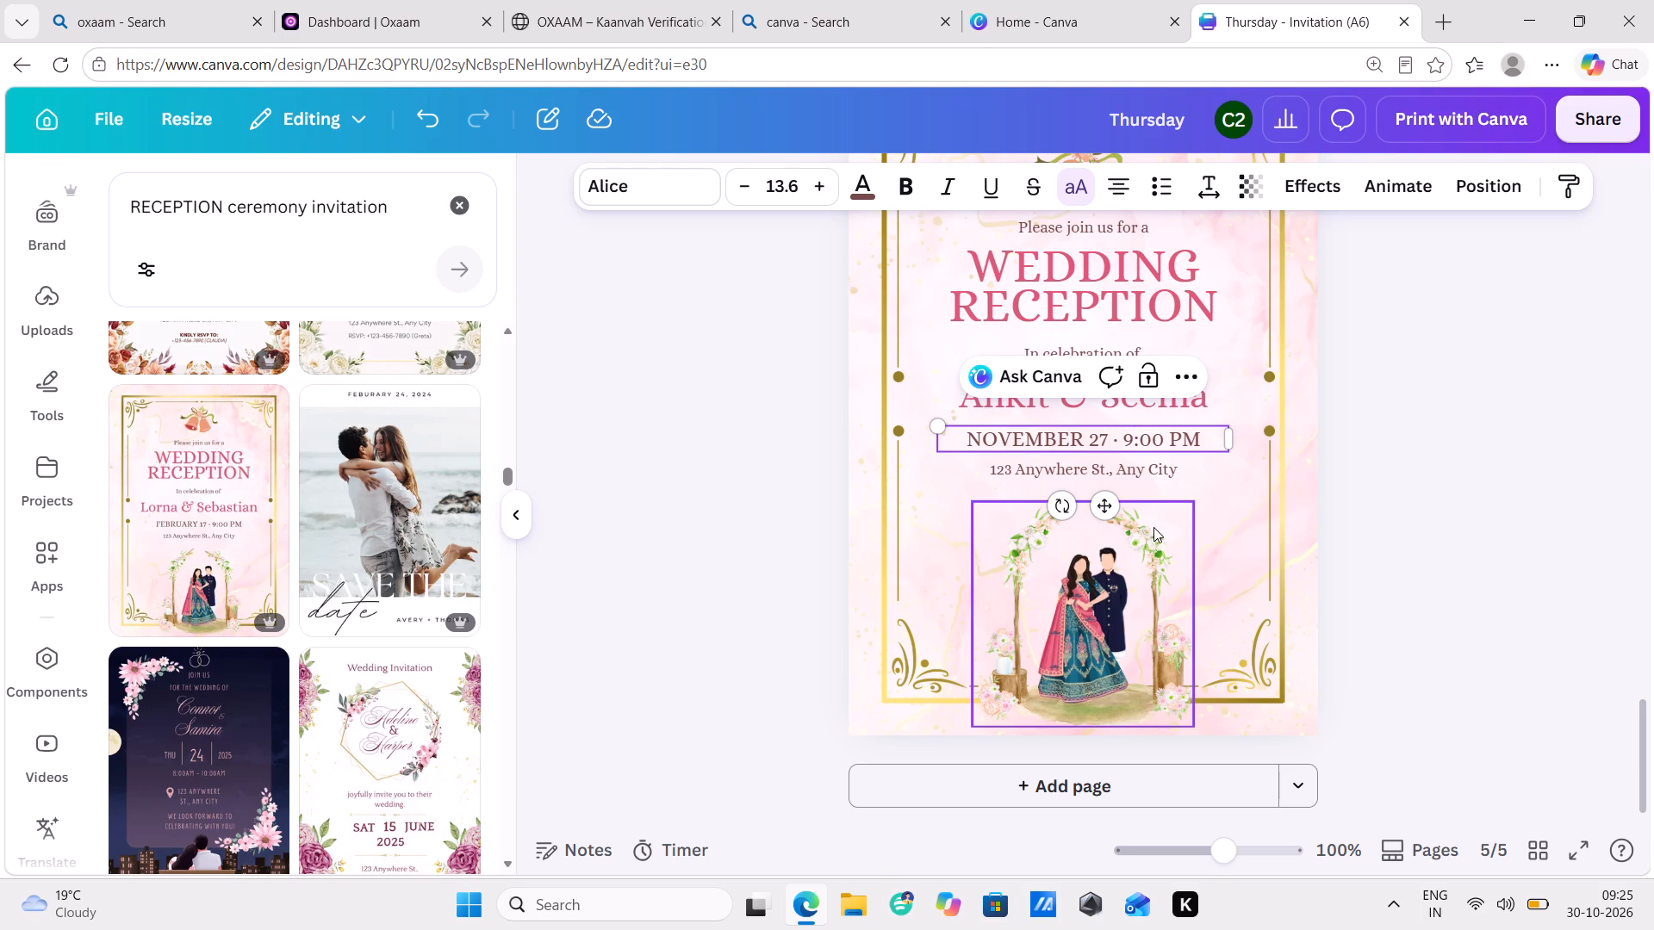
key("BackSpace")
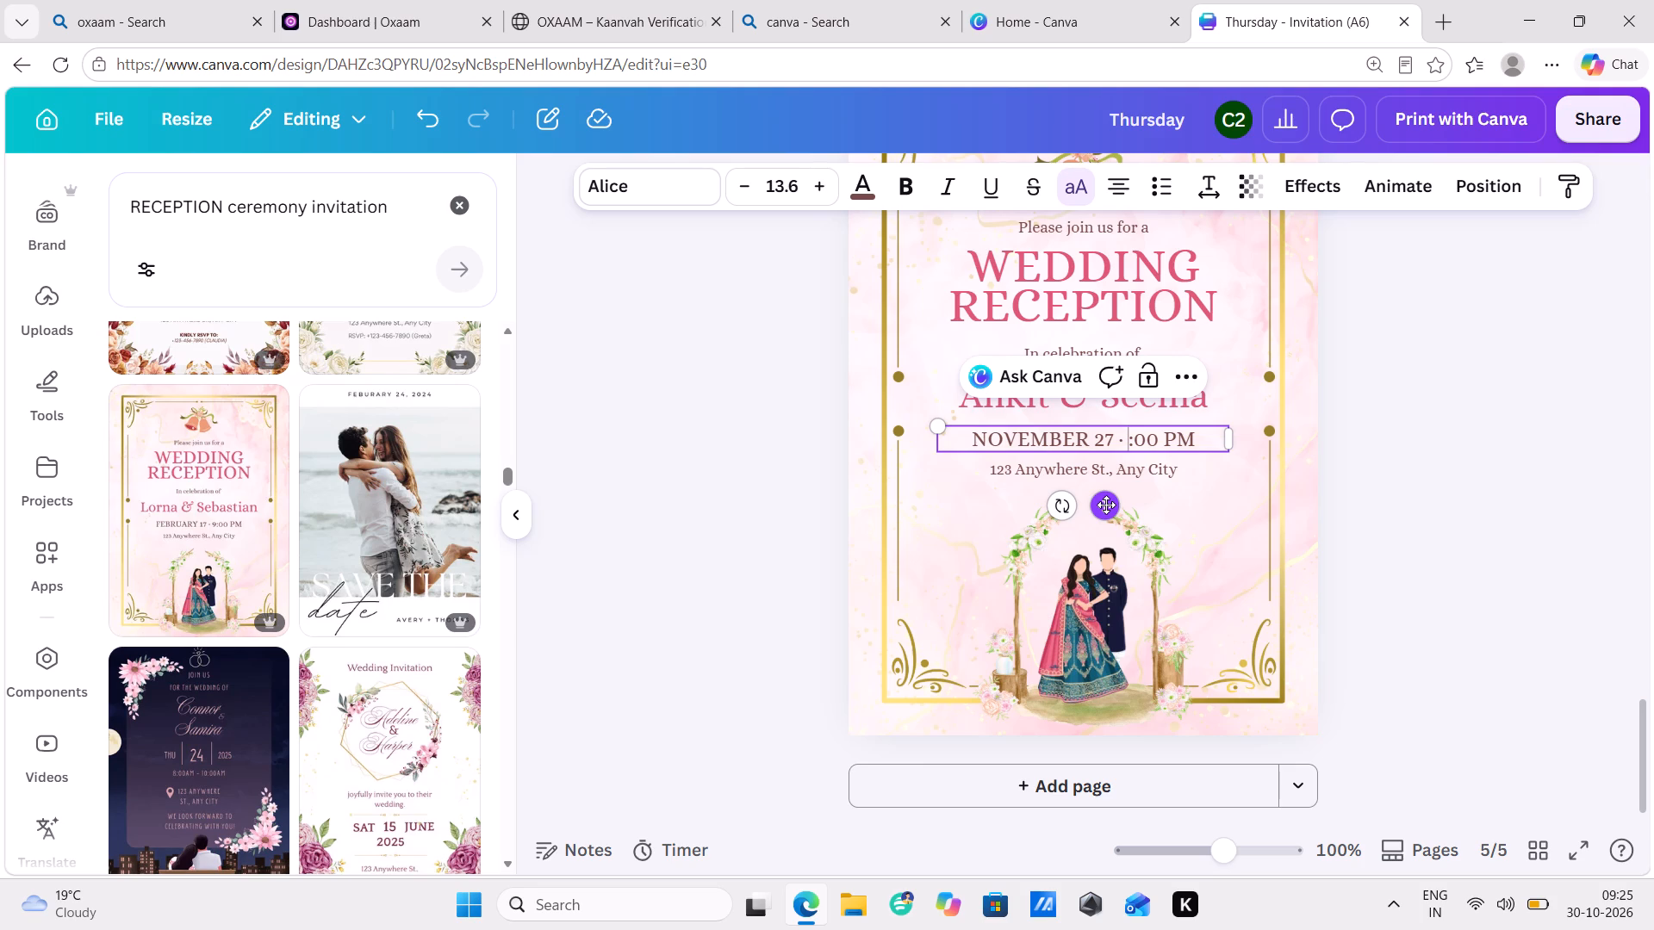
key("1")
key("1")
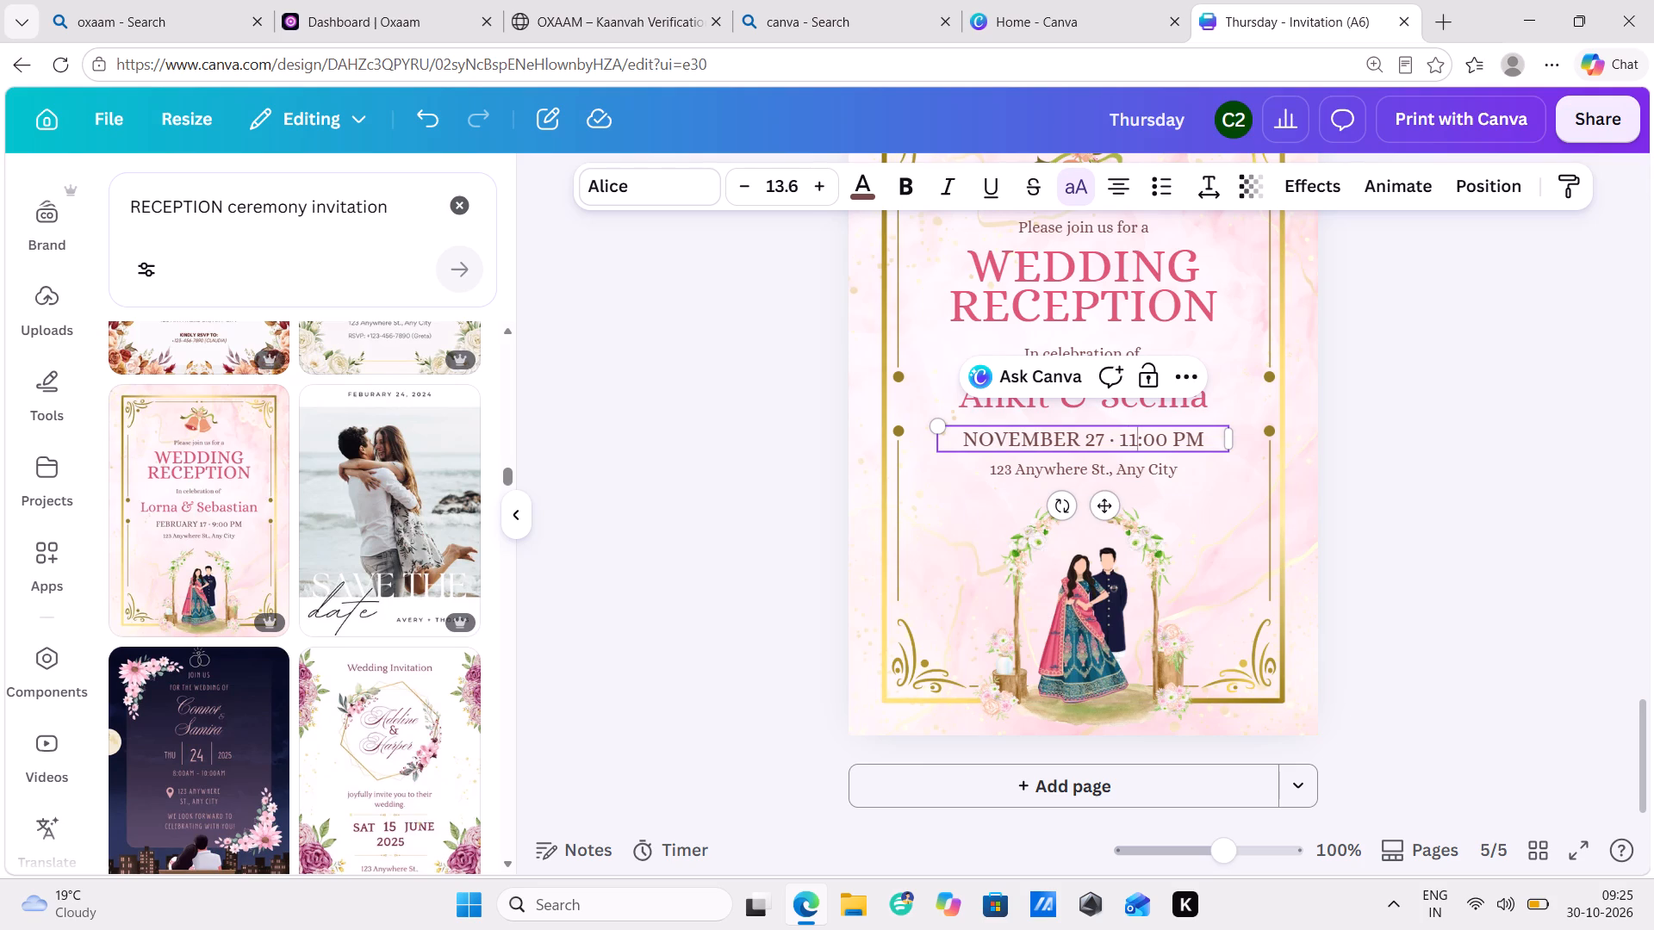
left_click(1186, 438)
key("BackSpace")
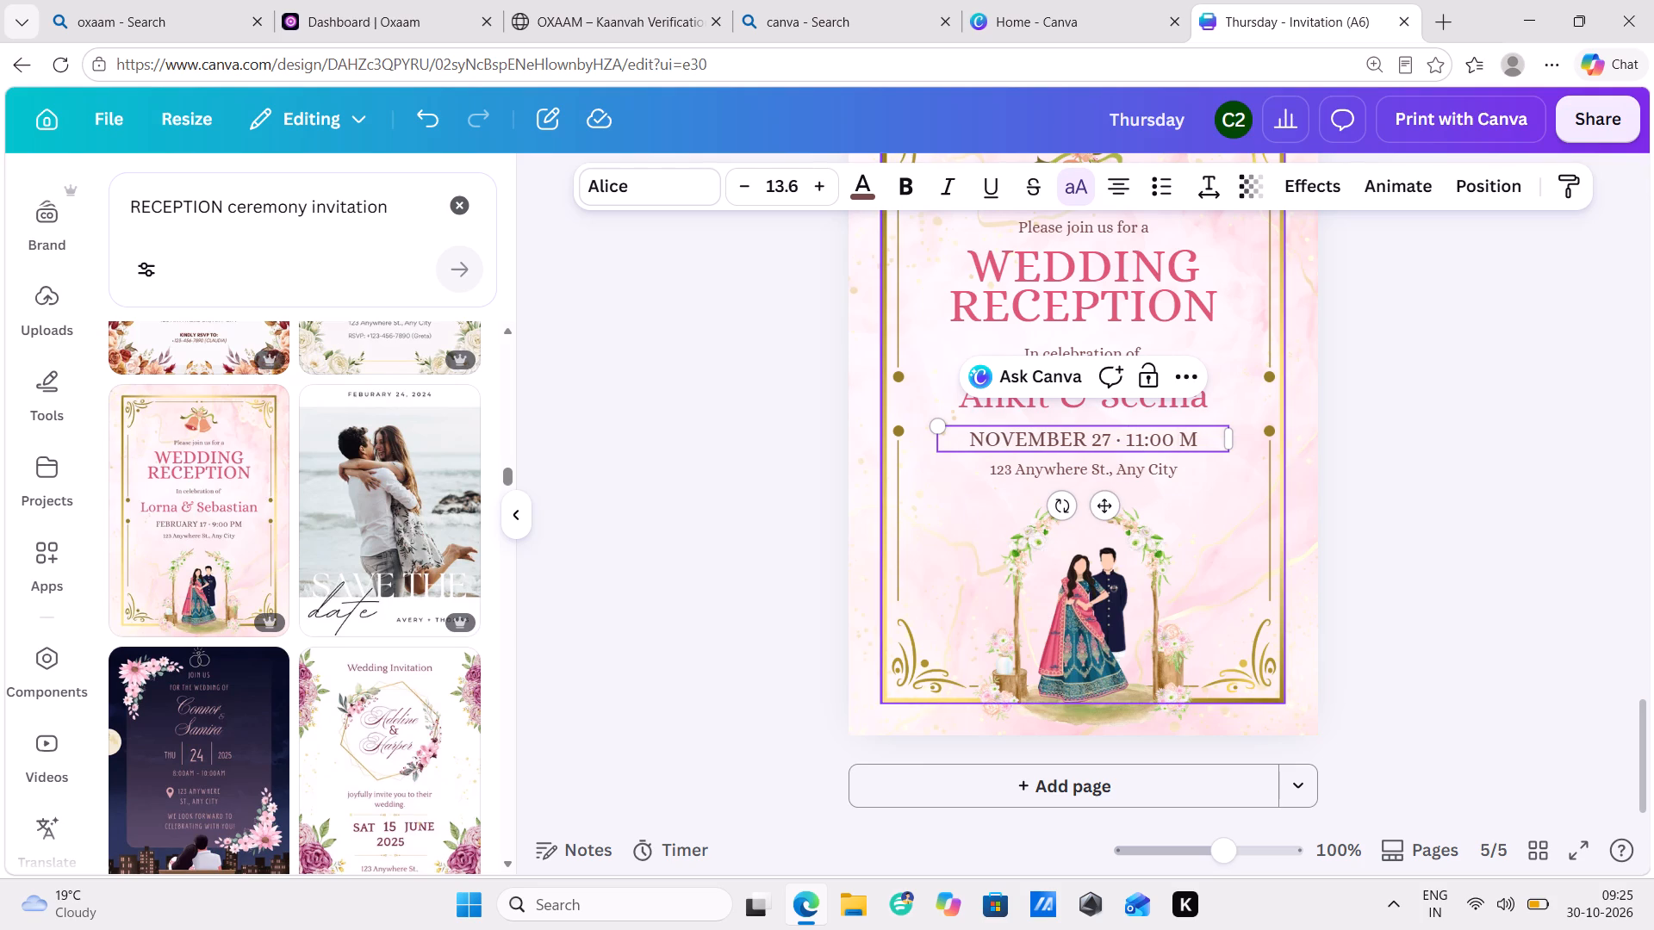
key("a")
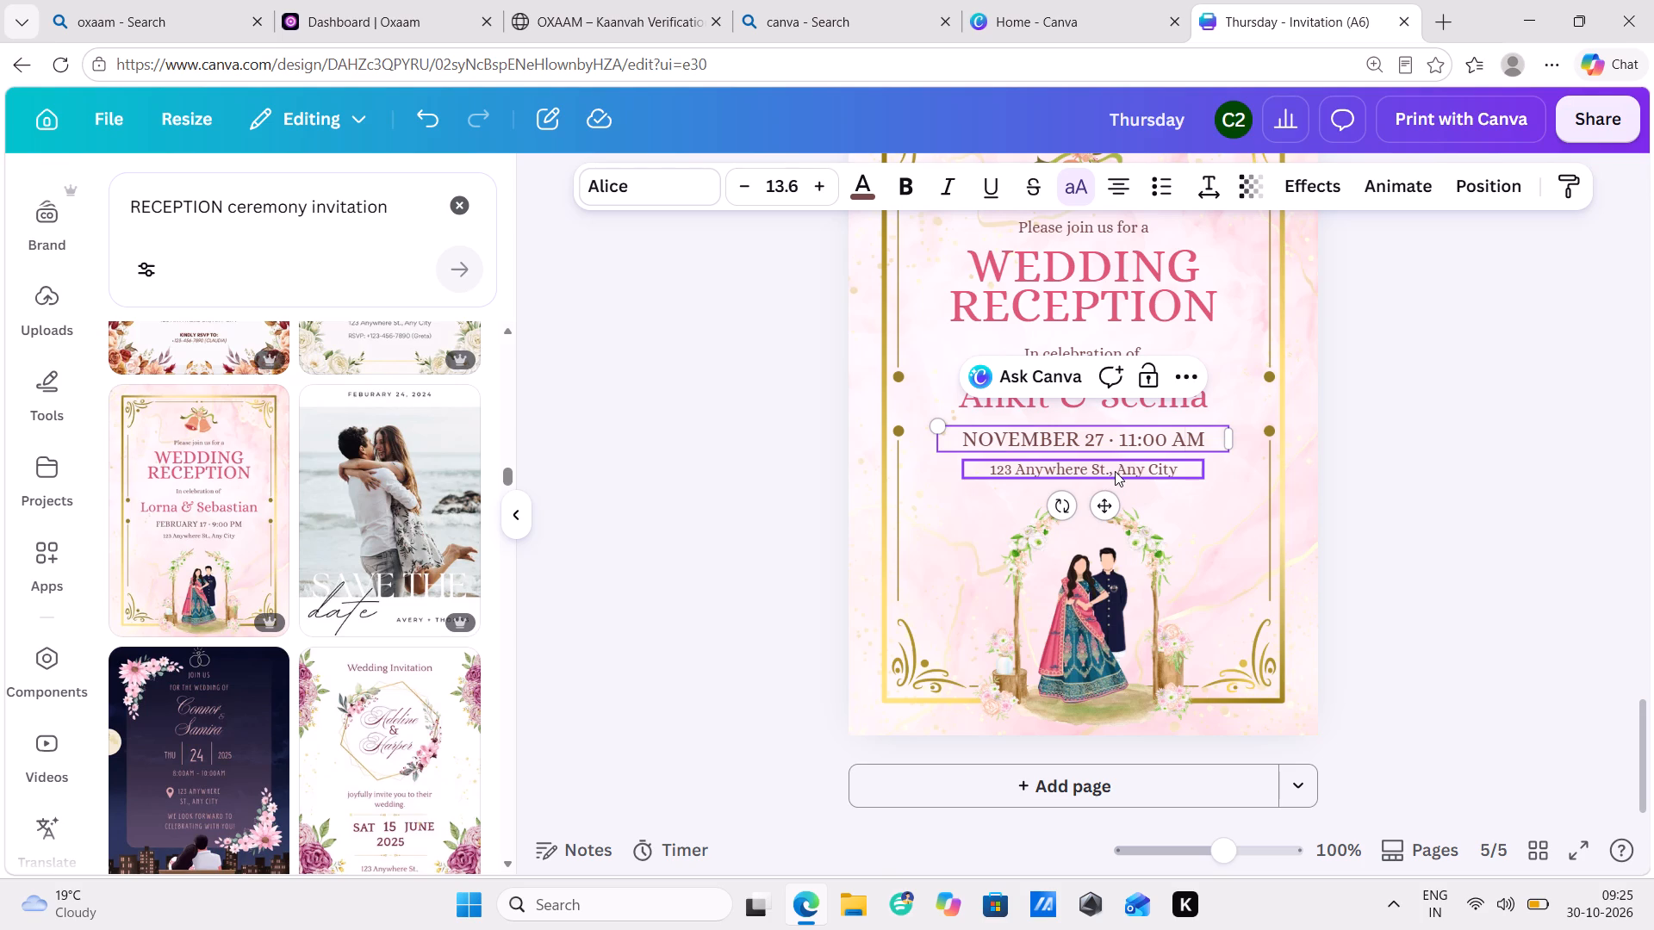
Compare the date, time and venue wording on the earlier invitation pages with the reception page.
scroll(1115, 471, "up", 5)
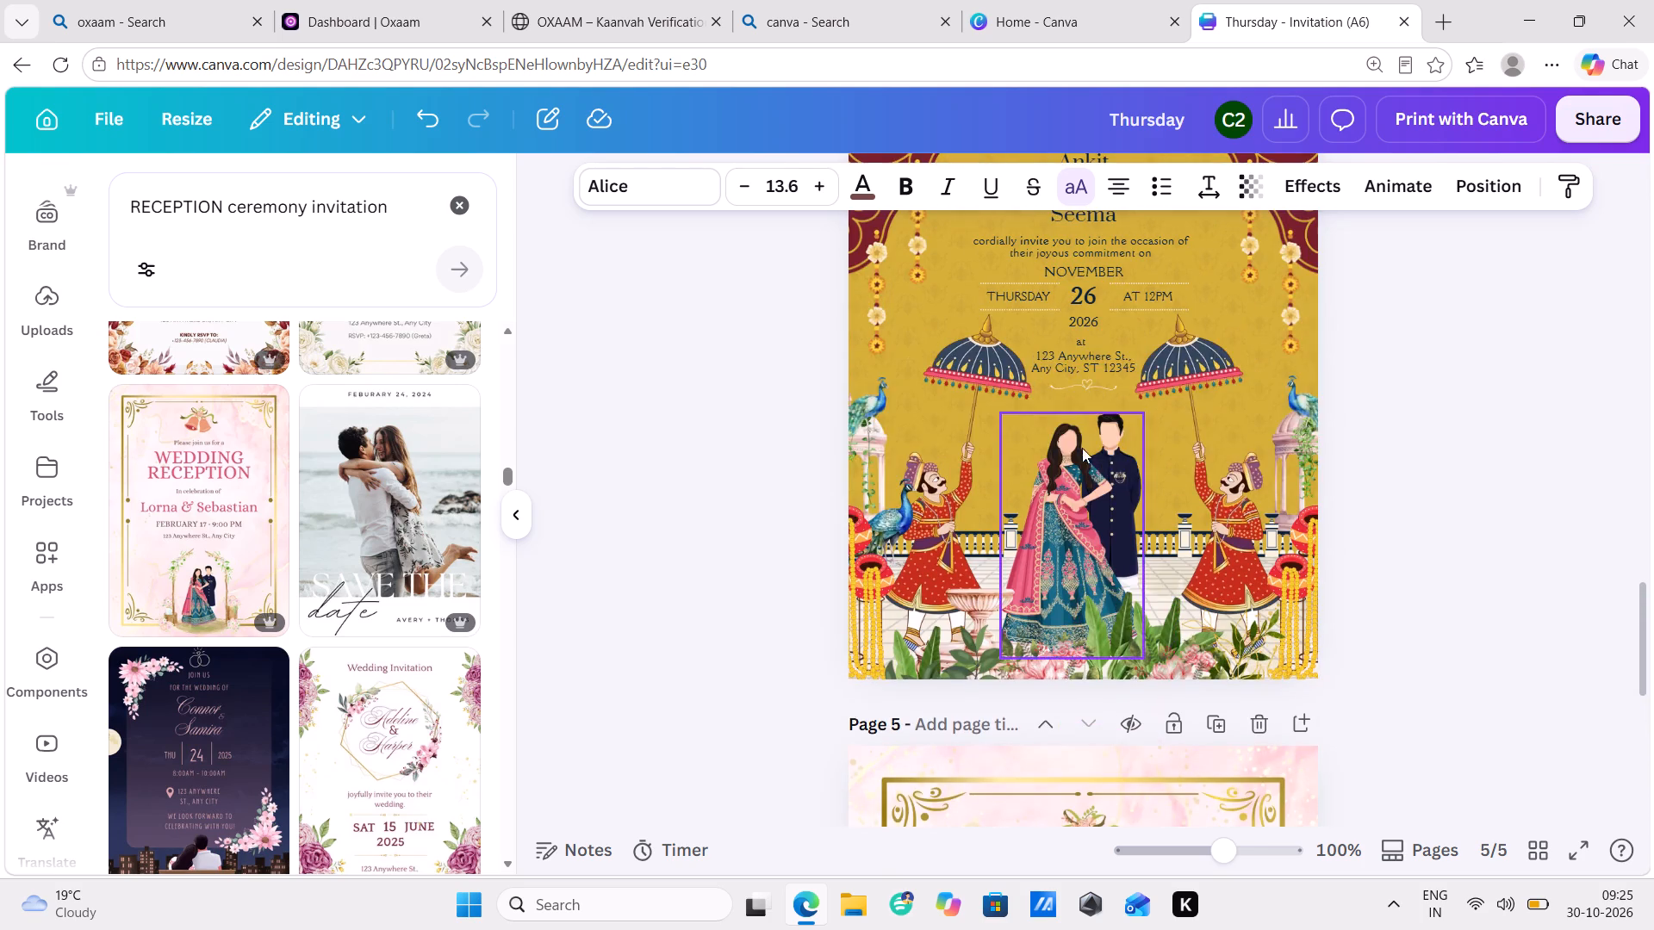
scroll(1059, 381, "up", 9)
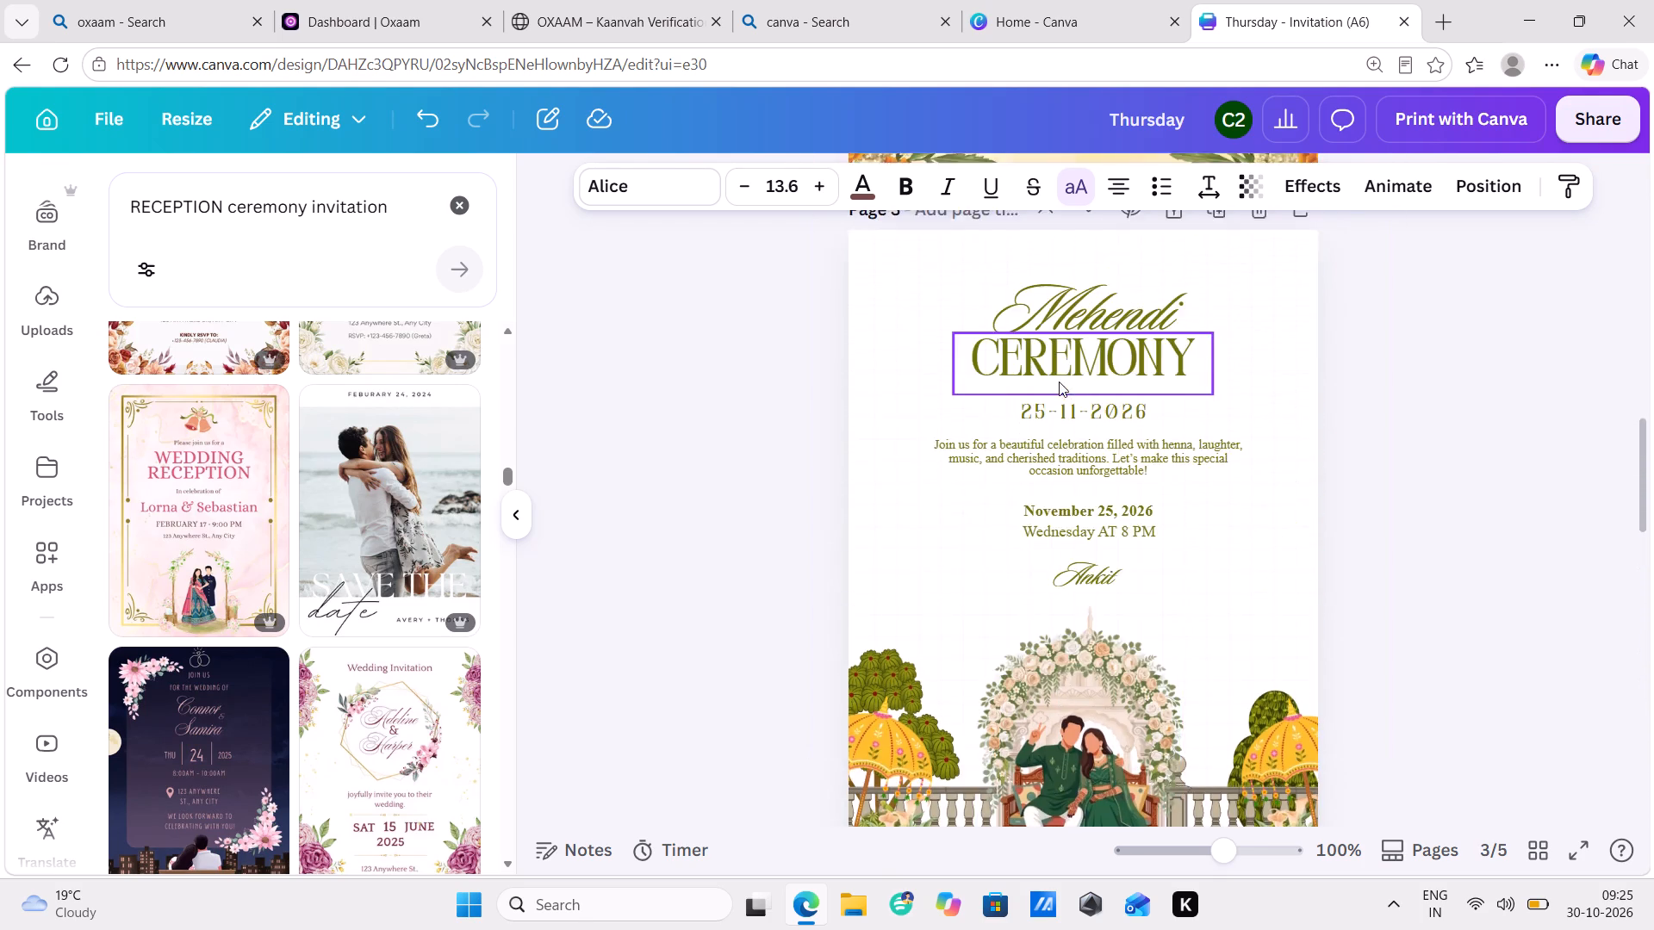
scroll(1059, 381, "up", 4)
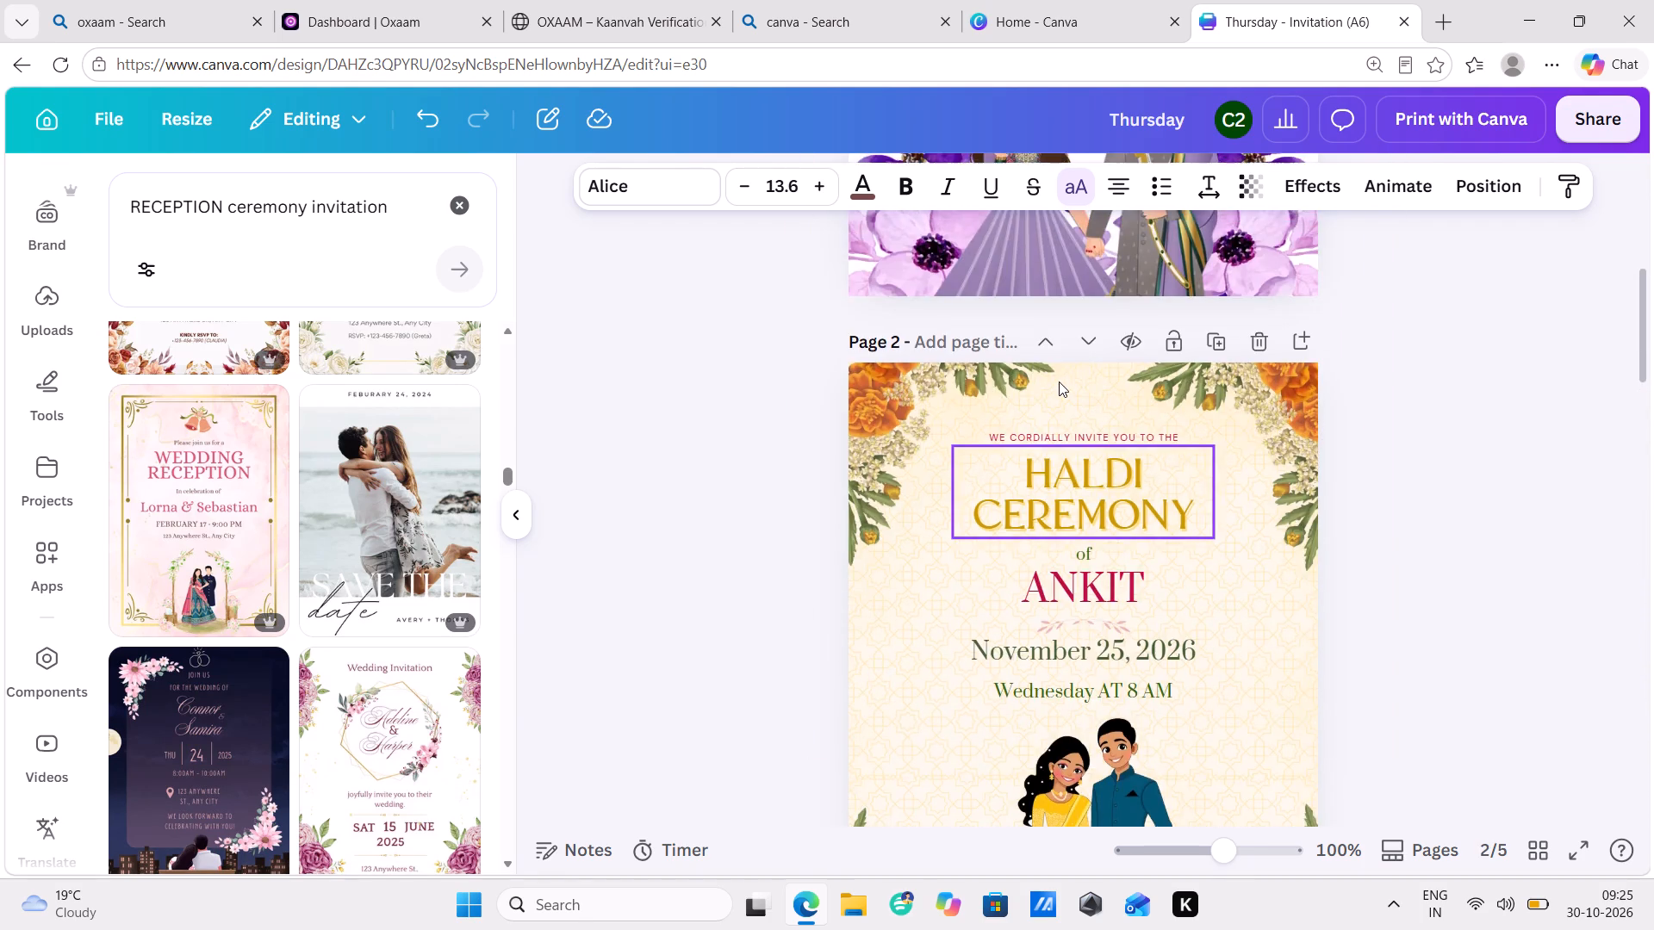
scroll(1059, 381, "up", 6)
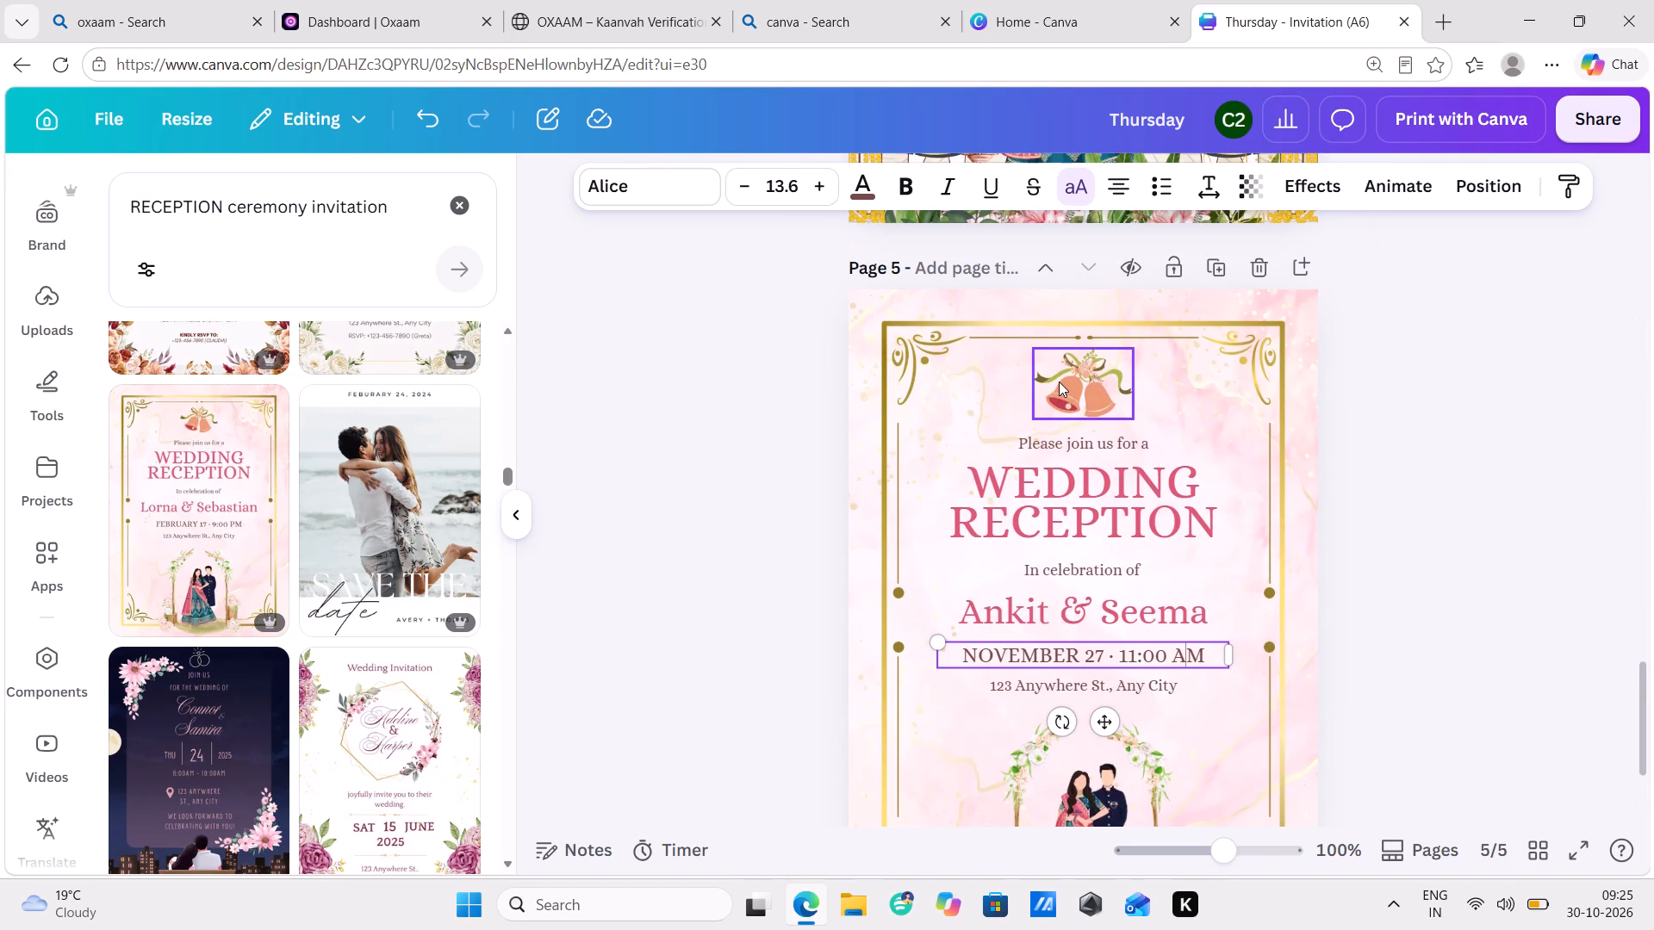
scroll(1059, 381, "down", 6)
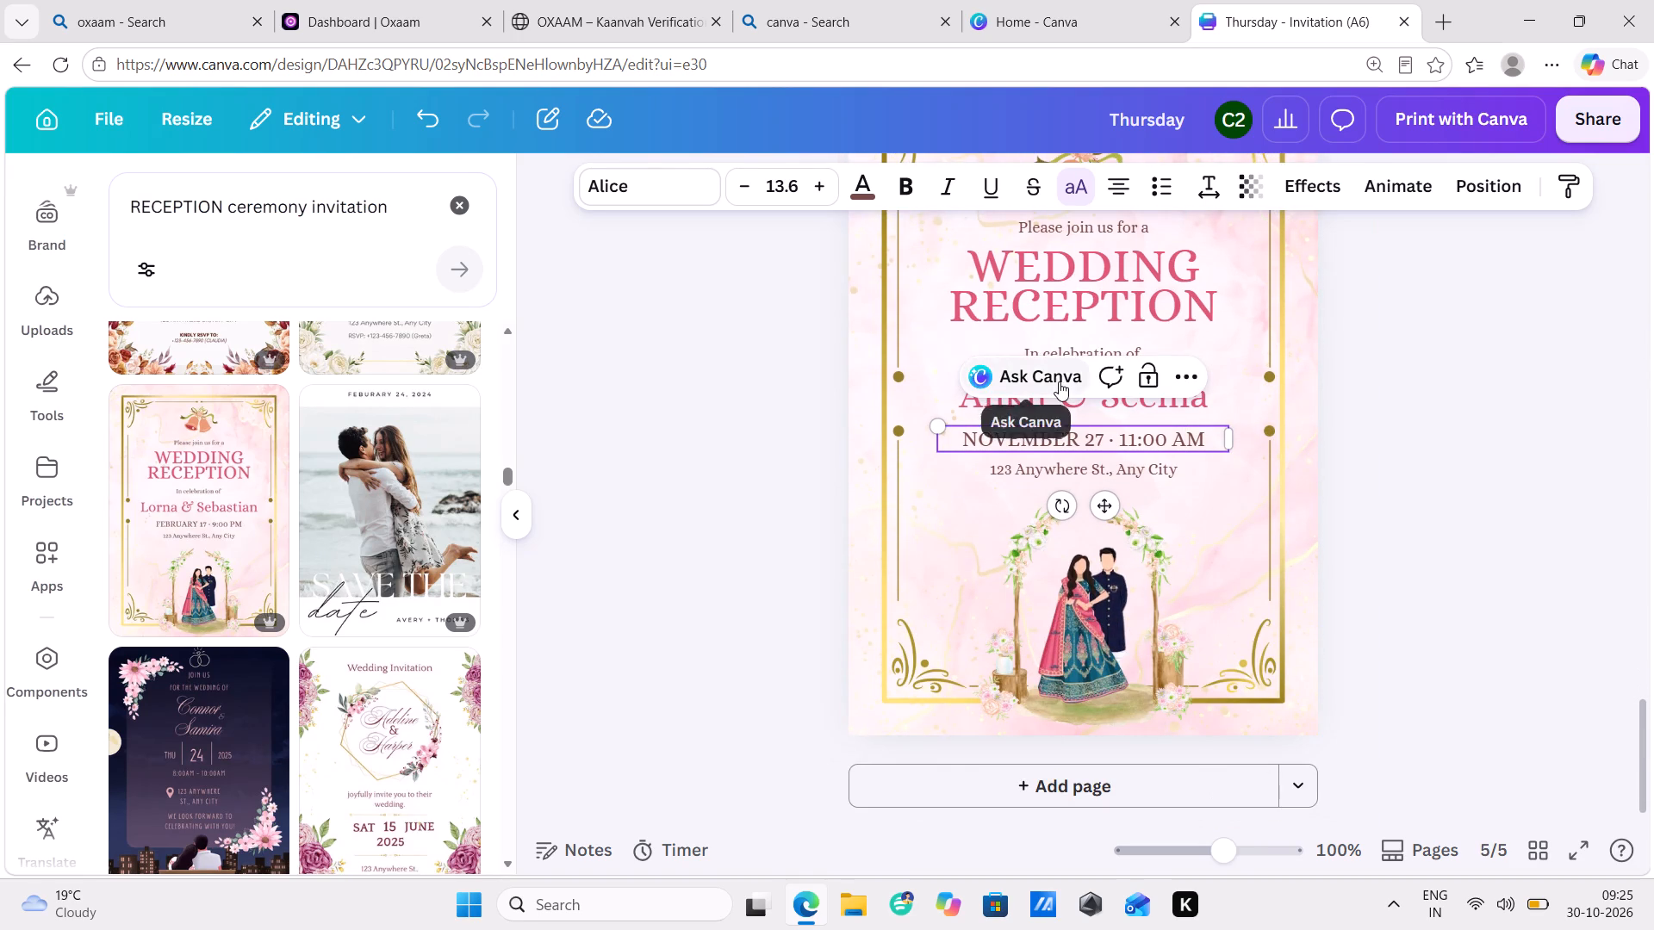
Delete the placeholder venue address and the word "at" above it from the page 4 wedding ceremony invitation.
scroll(1059, 381, "up", 4)
left_click(1083, 554)
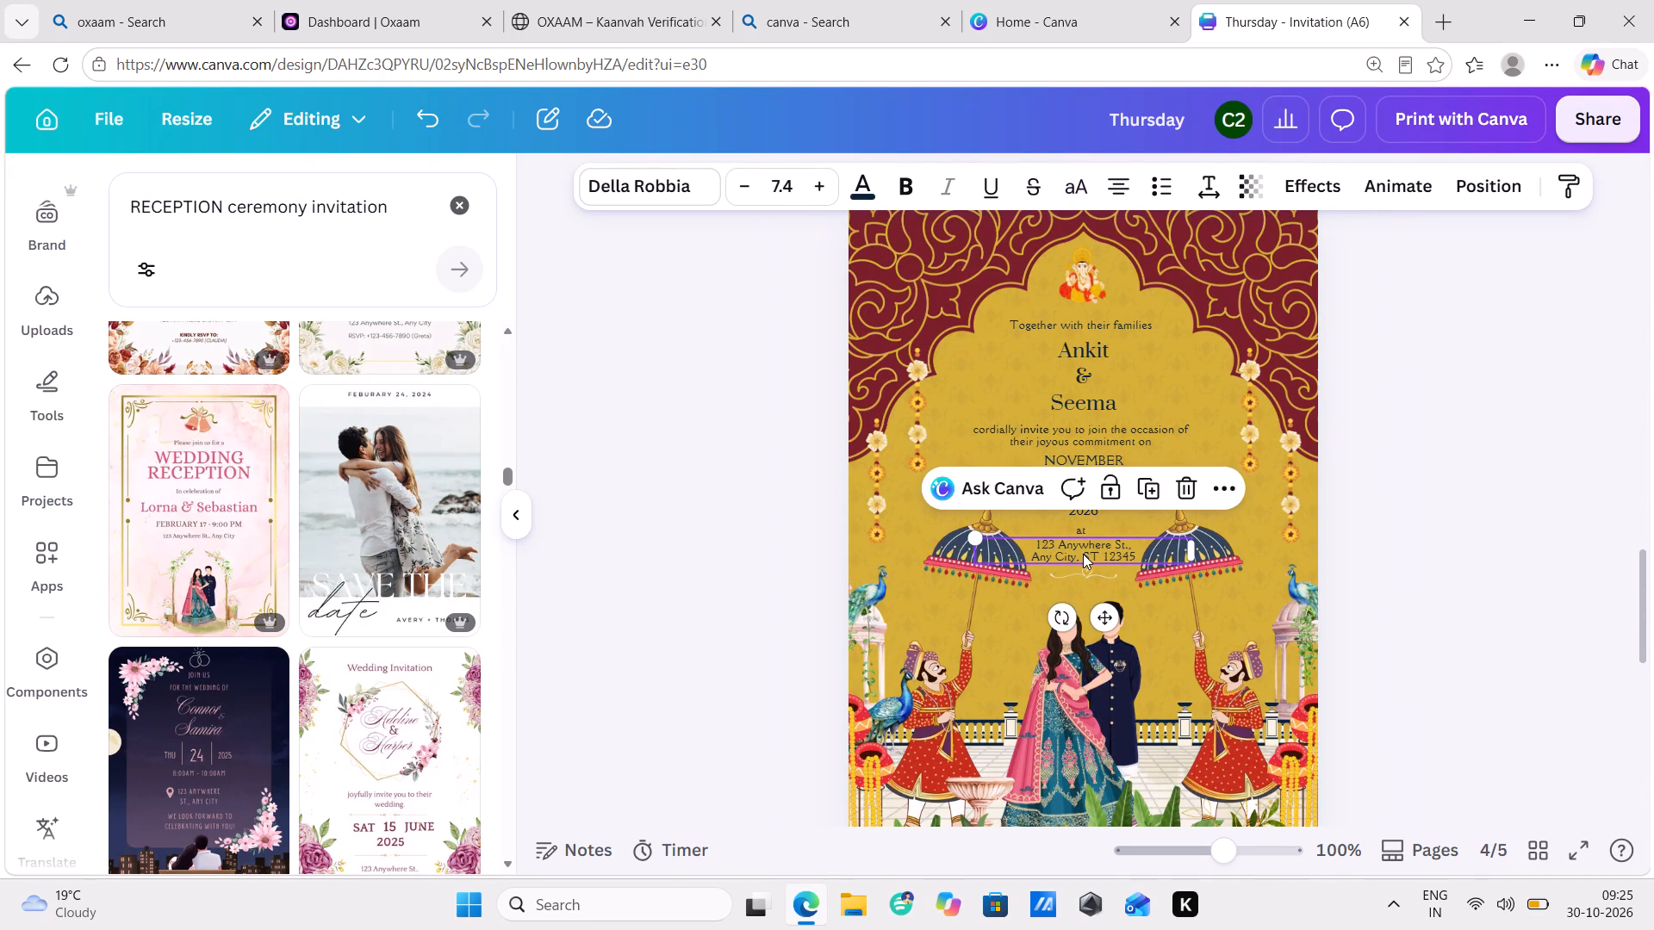
left_click(1196, 492)
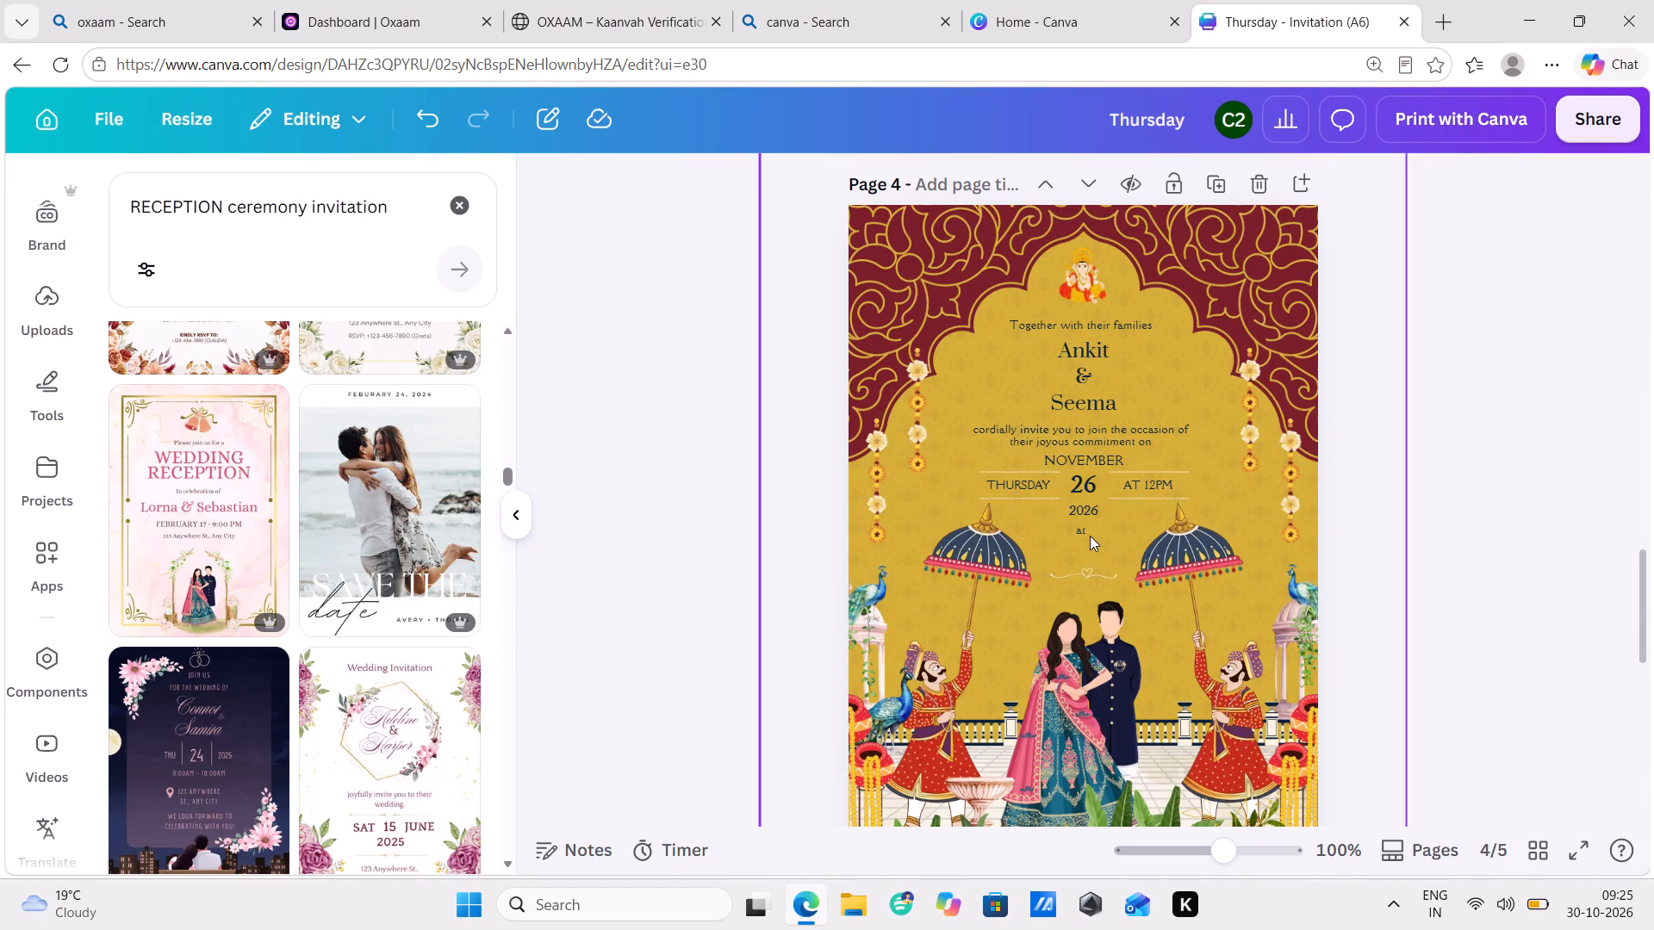
left_click(1088, 535)
left_click(1191, 476)
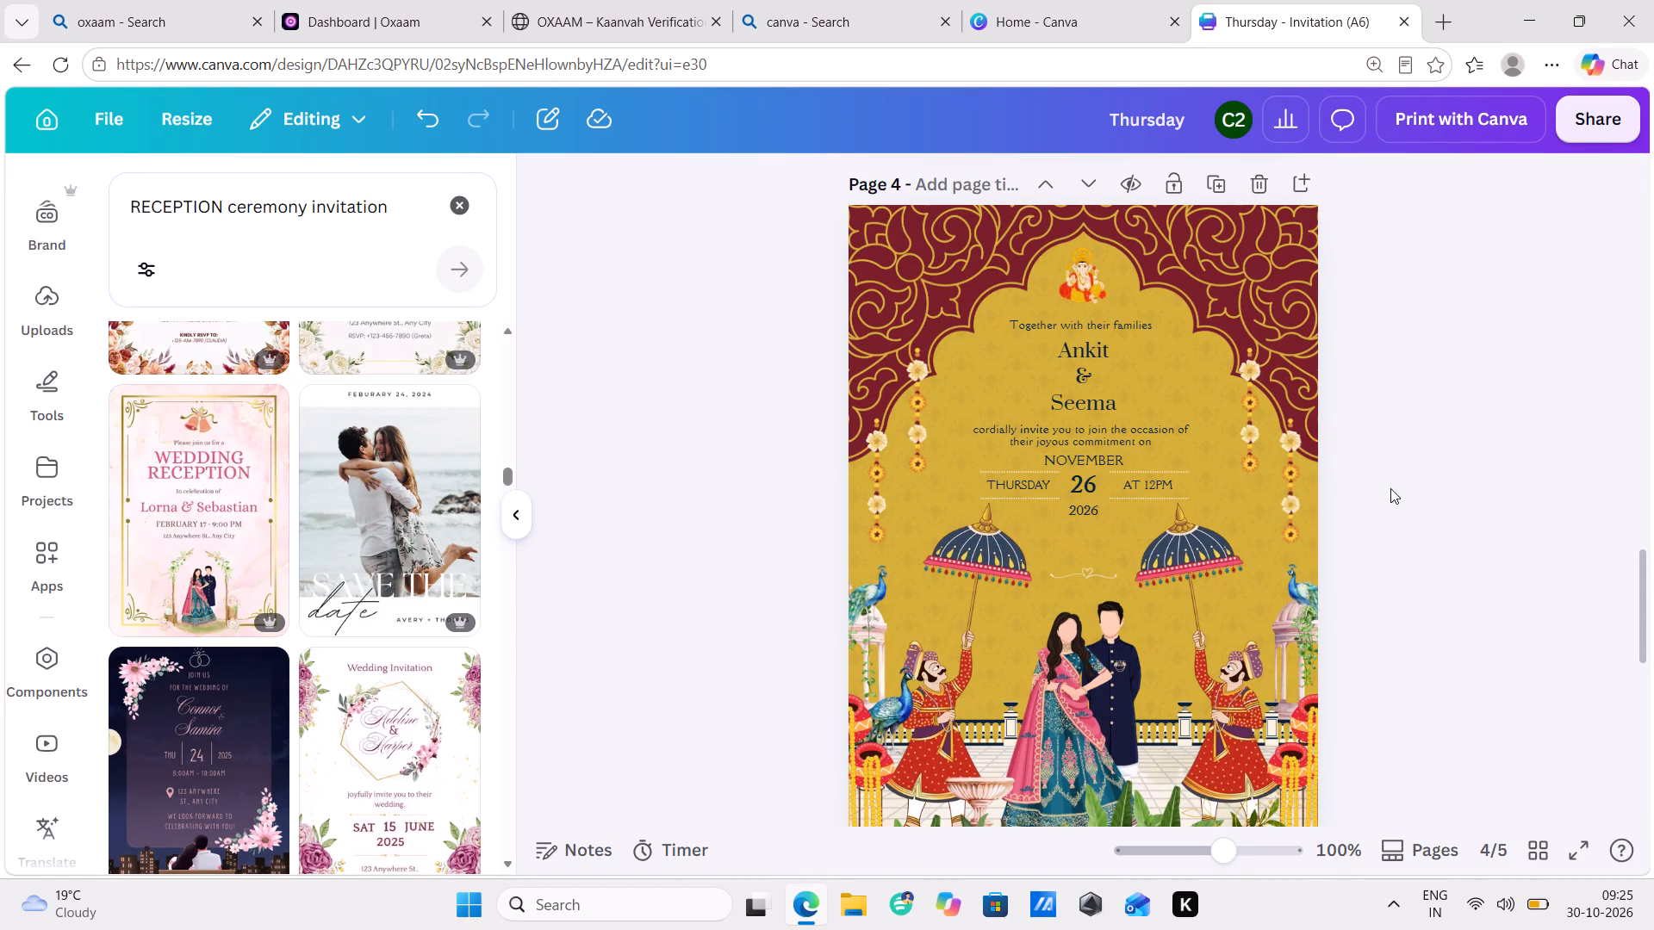
Review the invitation pages from the reception back to the save-the-date, with the canvas zoomed out to 50%.
scroll(1469, 484, "up", 3)
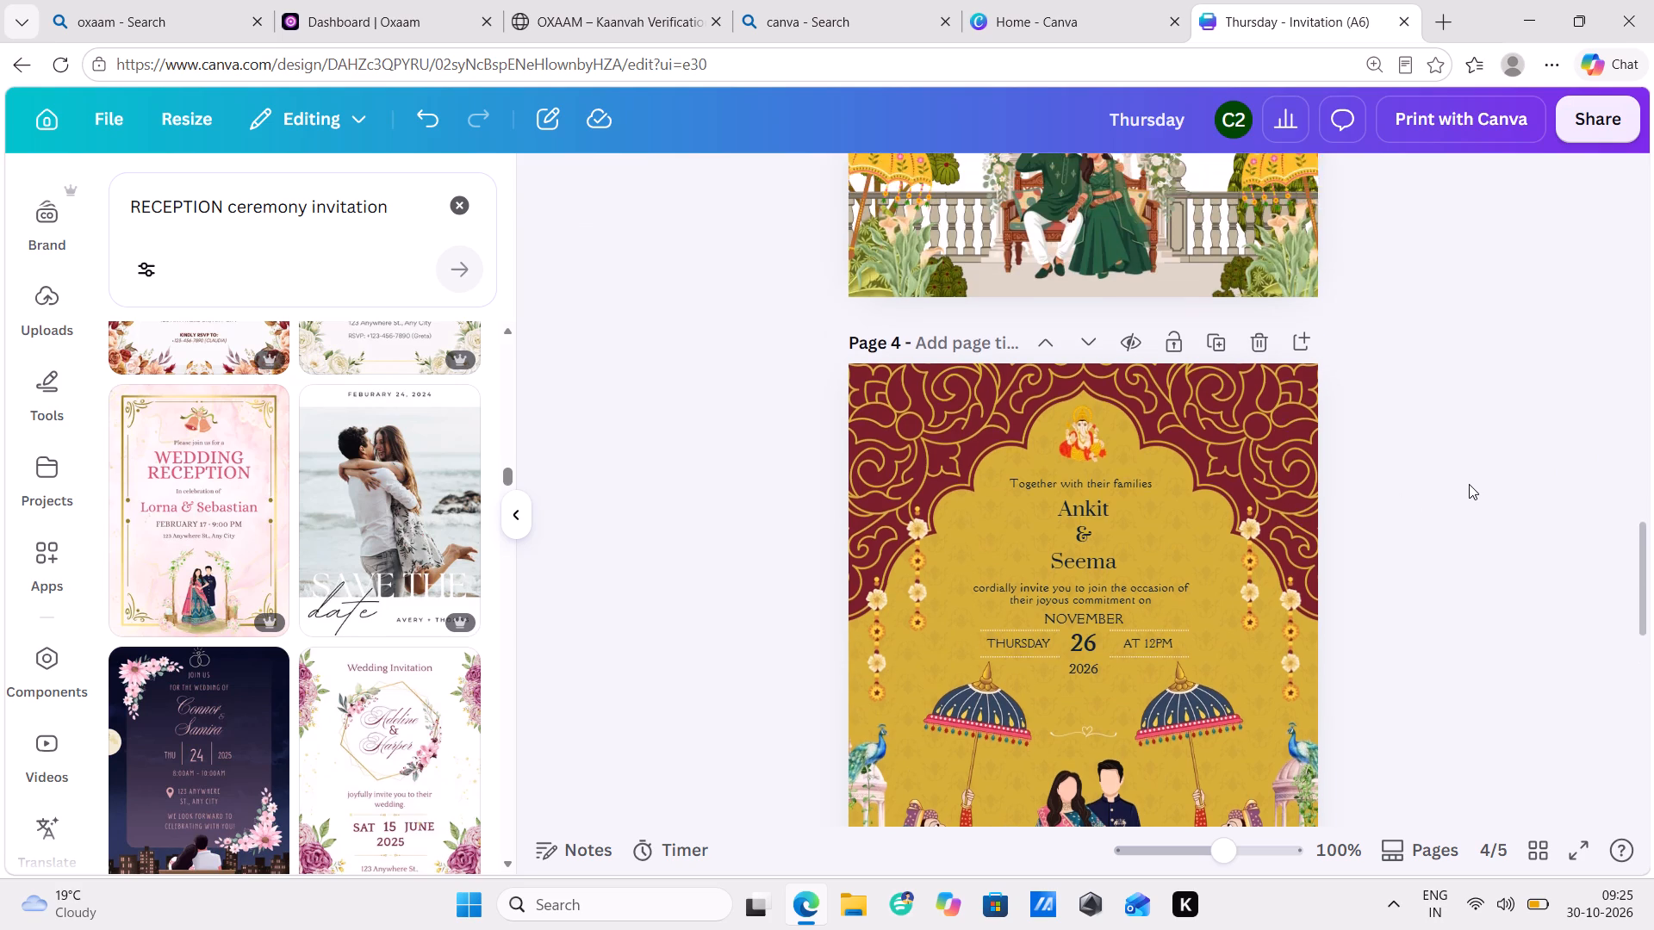
scroll(1469, 484, "down", 10)
scroll(1265, 461, "down", 5)
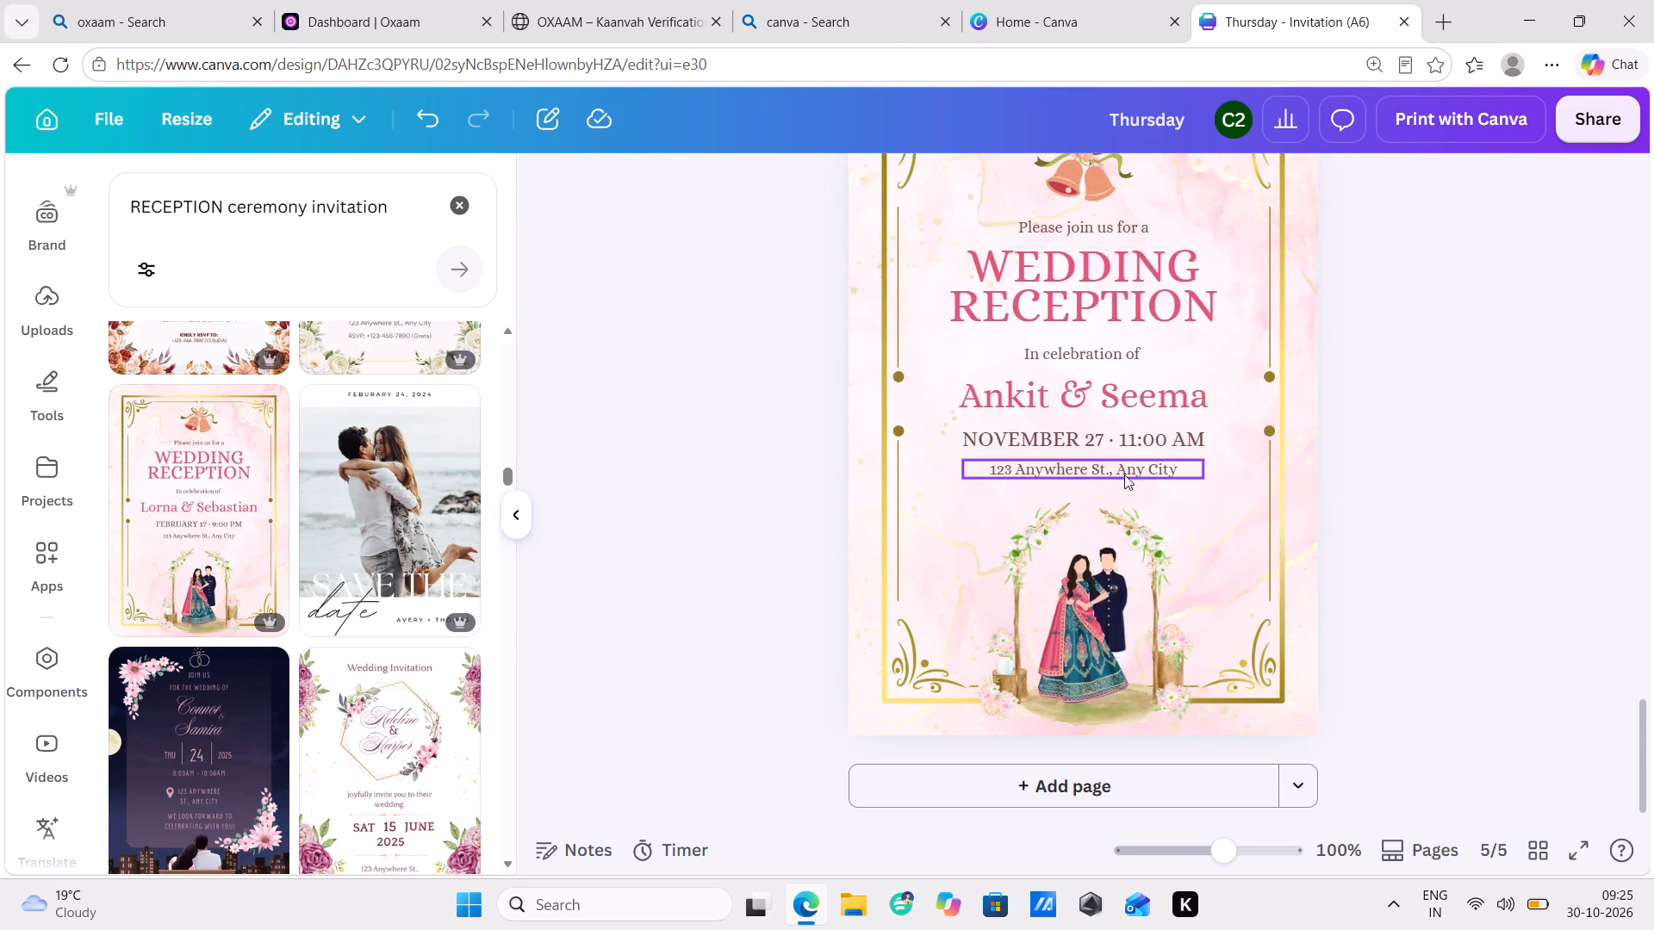
scroll(1075, 470, "up", 8)
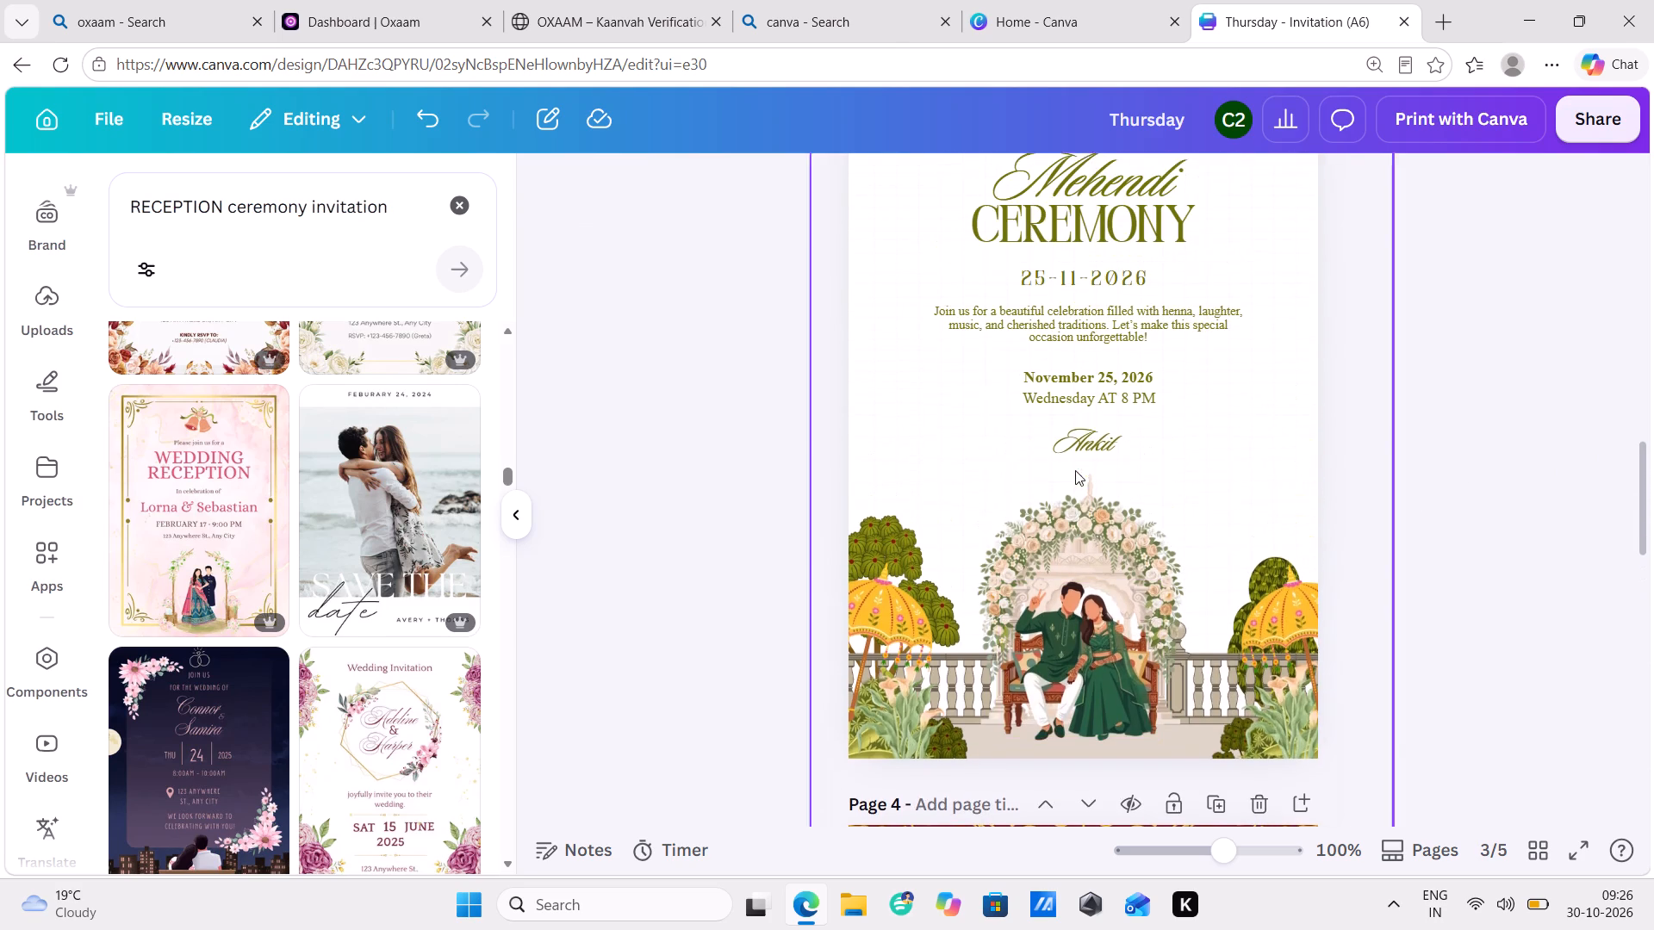
key("ctrl+minus")
key("ctrl+minus")
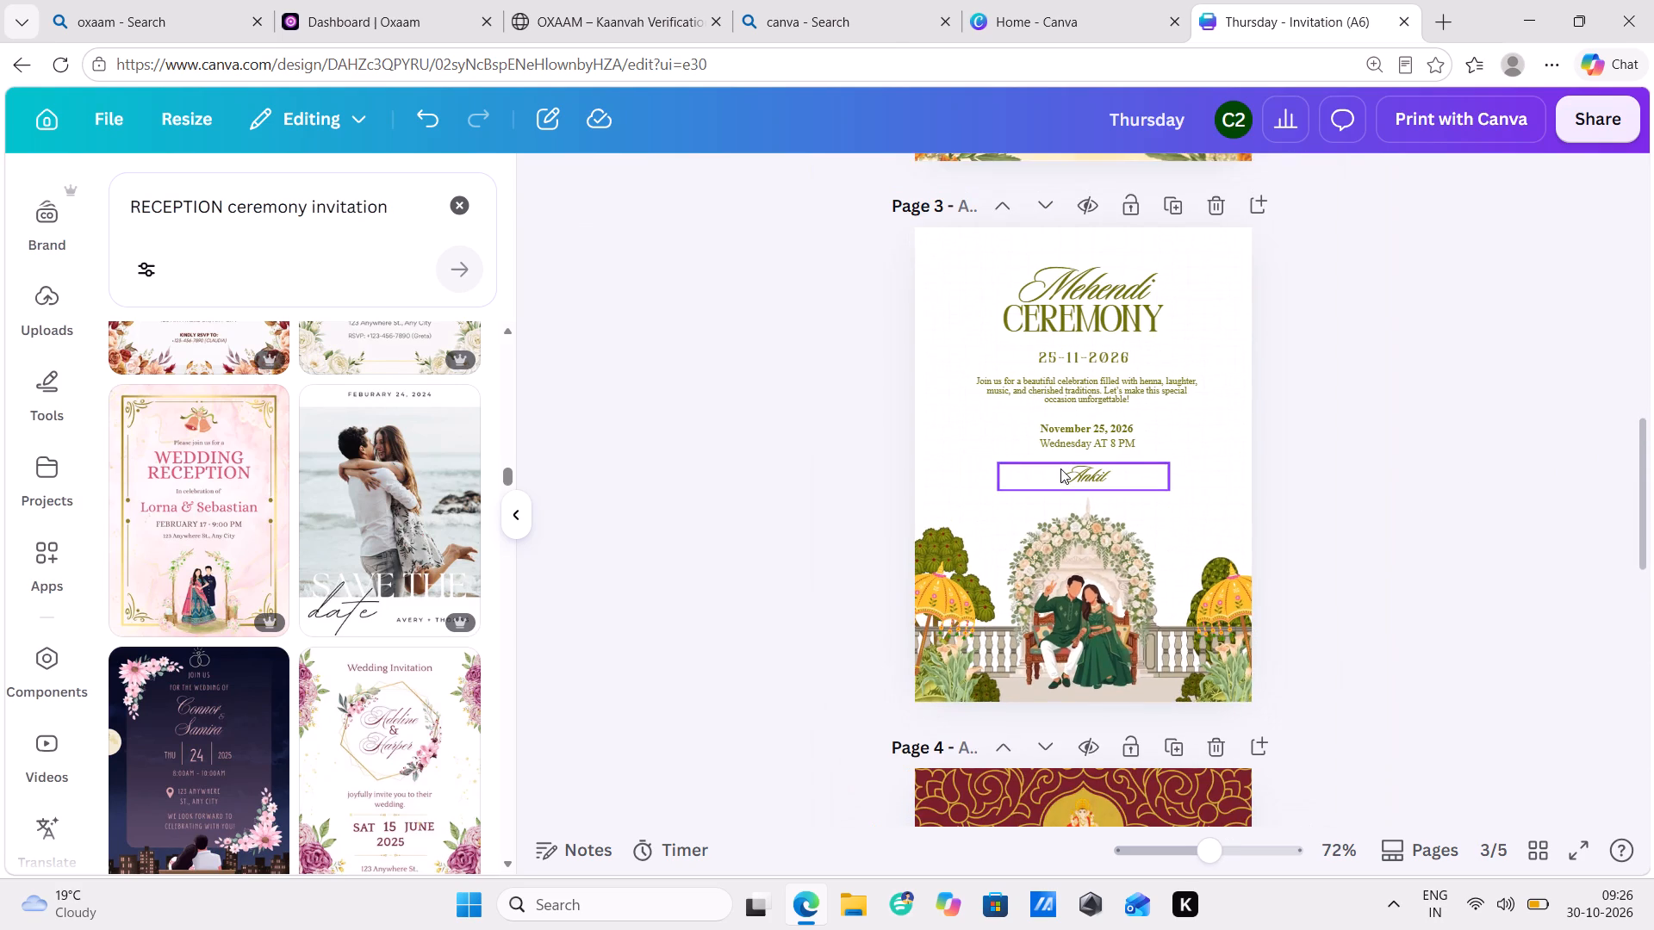
key("ctrl+minus")
scroll(1135, 495, "up", 9)
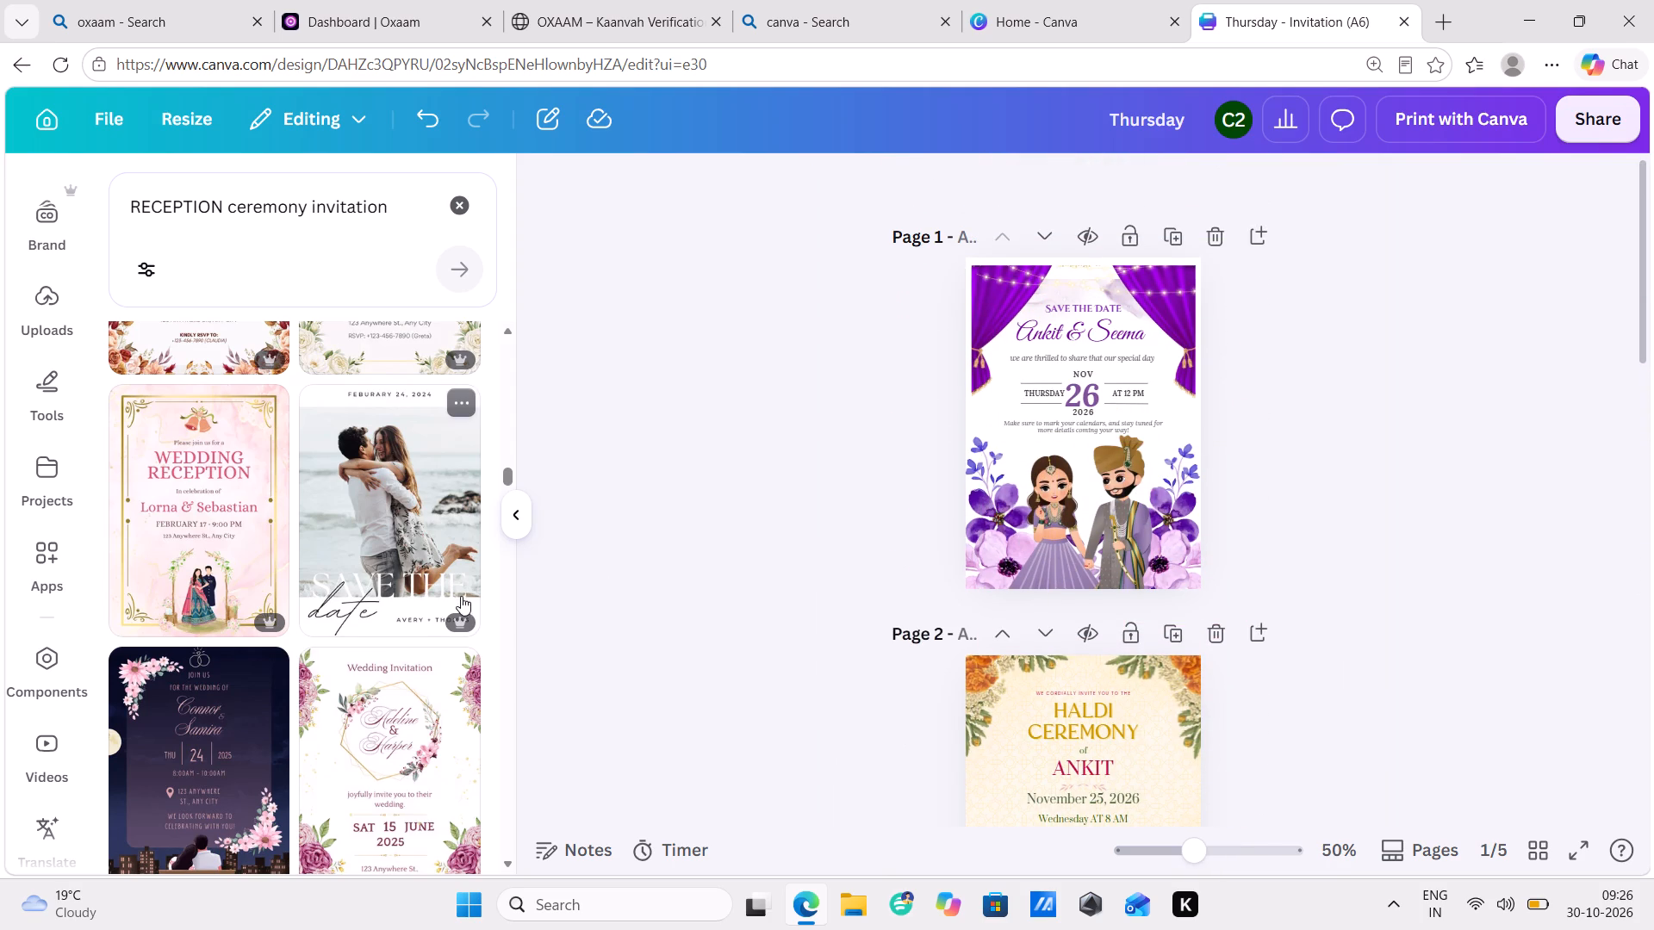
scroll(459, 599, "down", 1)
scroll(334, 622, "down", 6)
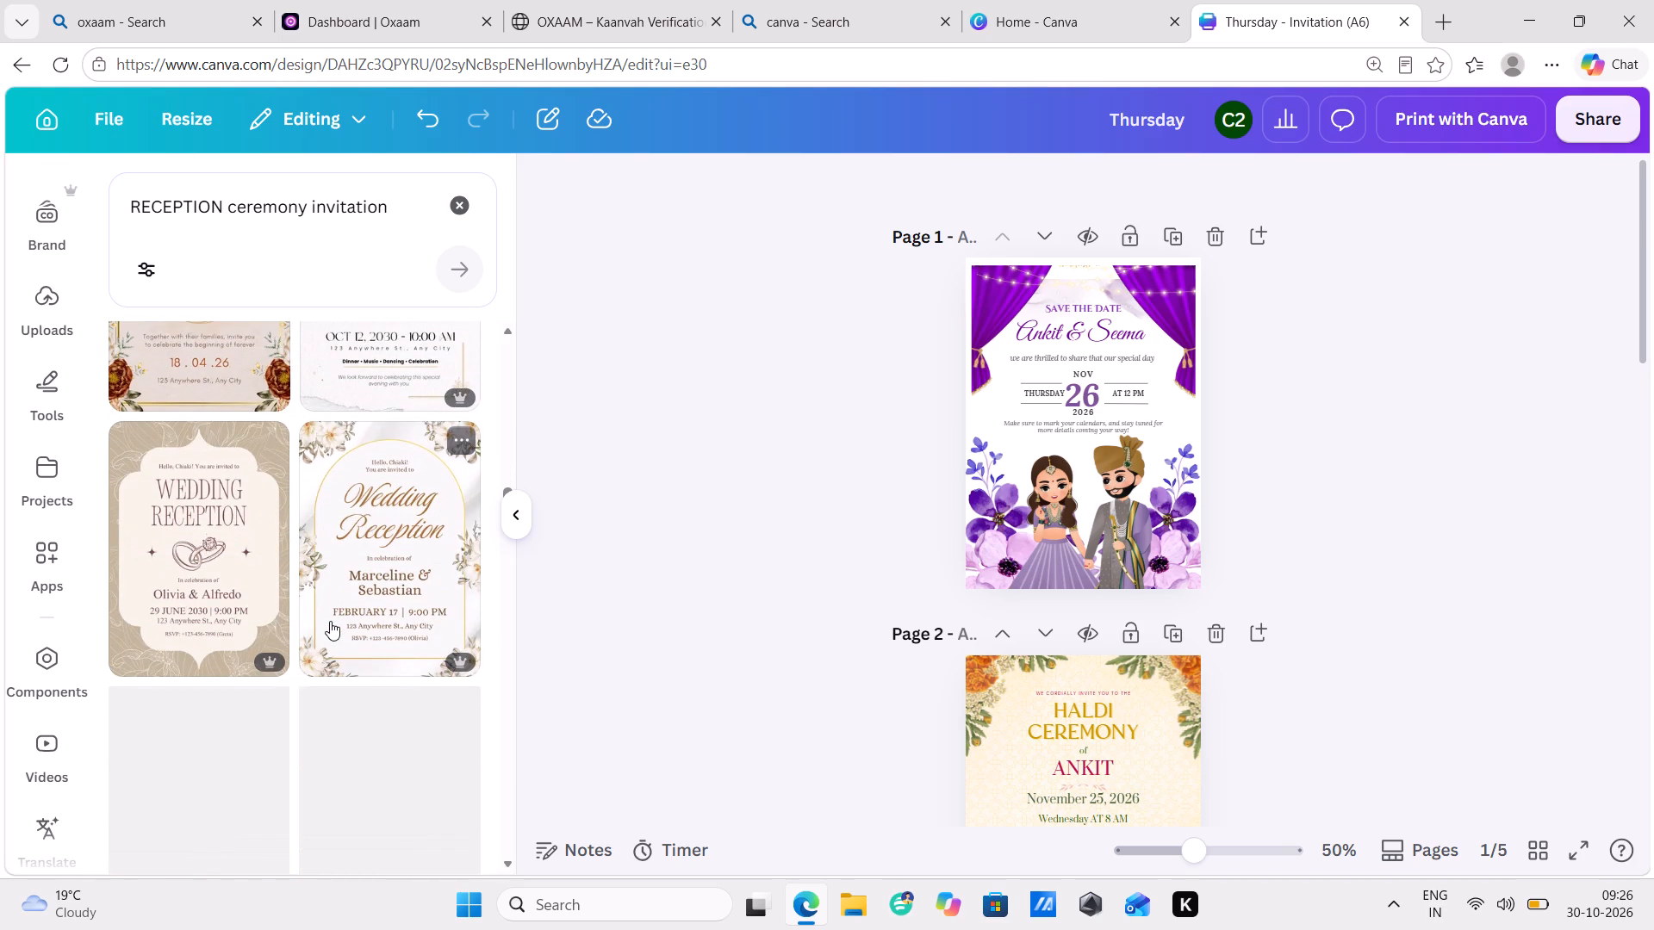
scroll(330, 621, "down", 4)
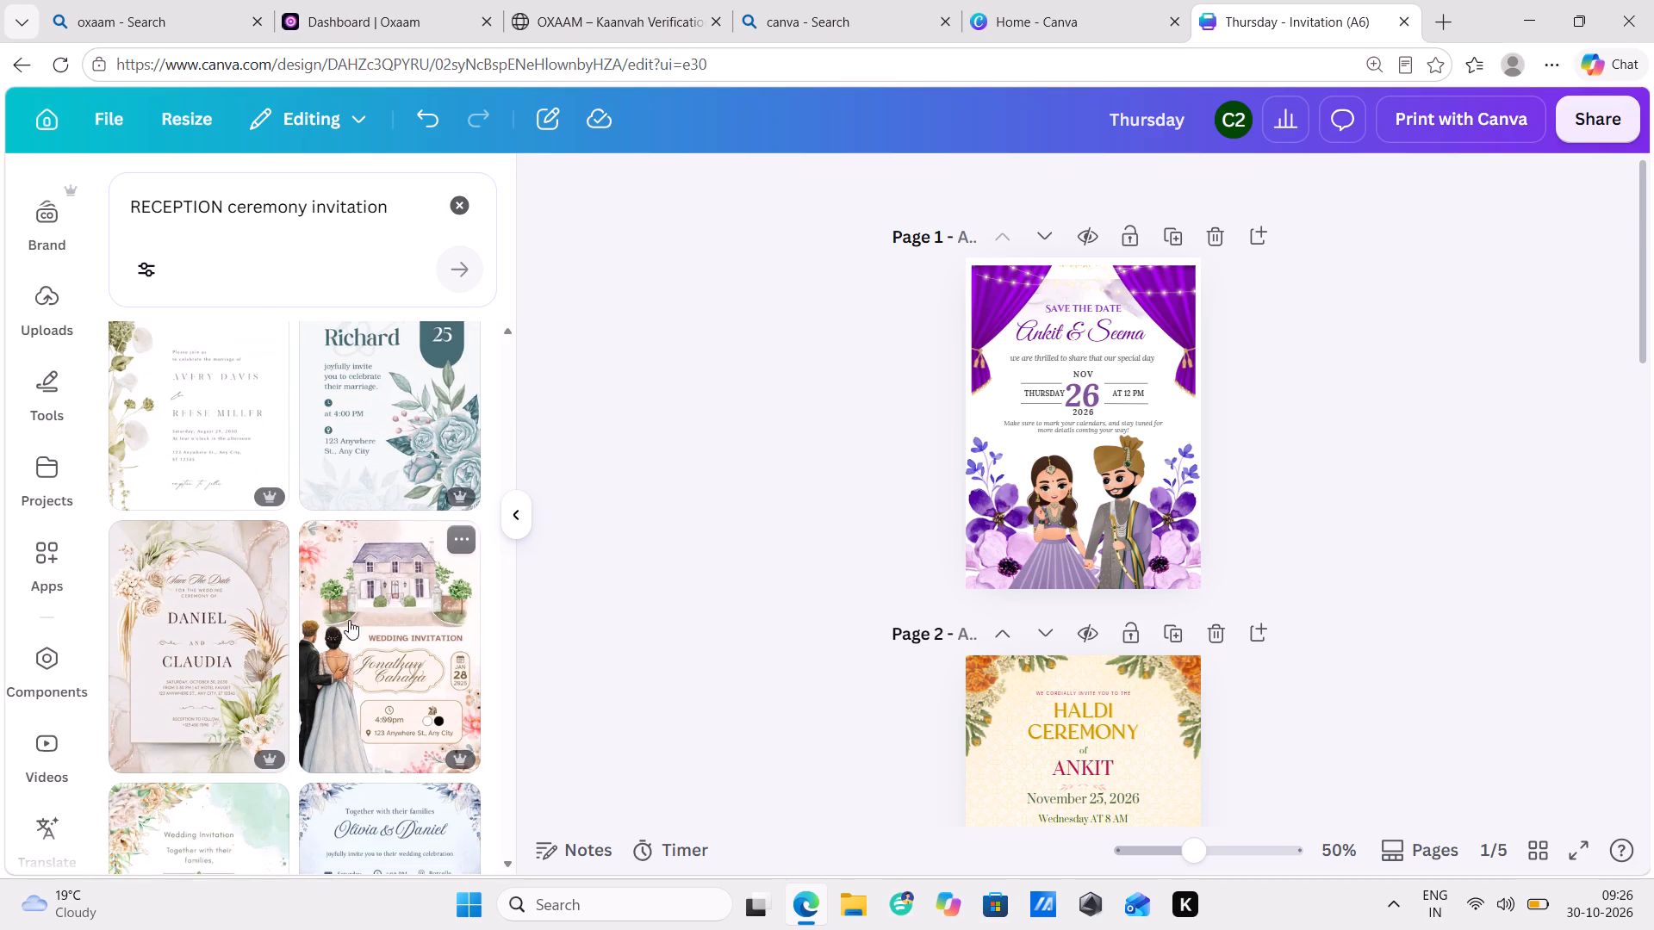
Review the invitation pages from the save-the-date through to the reception, enlarged to 125%, checking the text and artwork.
scroll(1112, 485, "up", 1)
scroll(1112, 485, "down", 3)
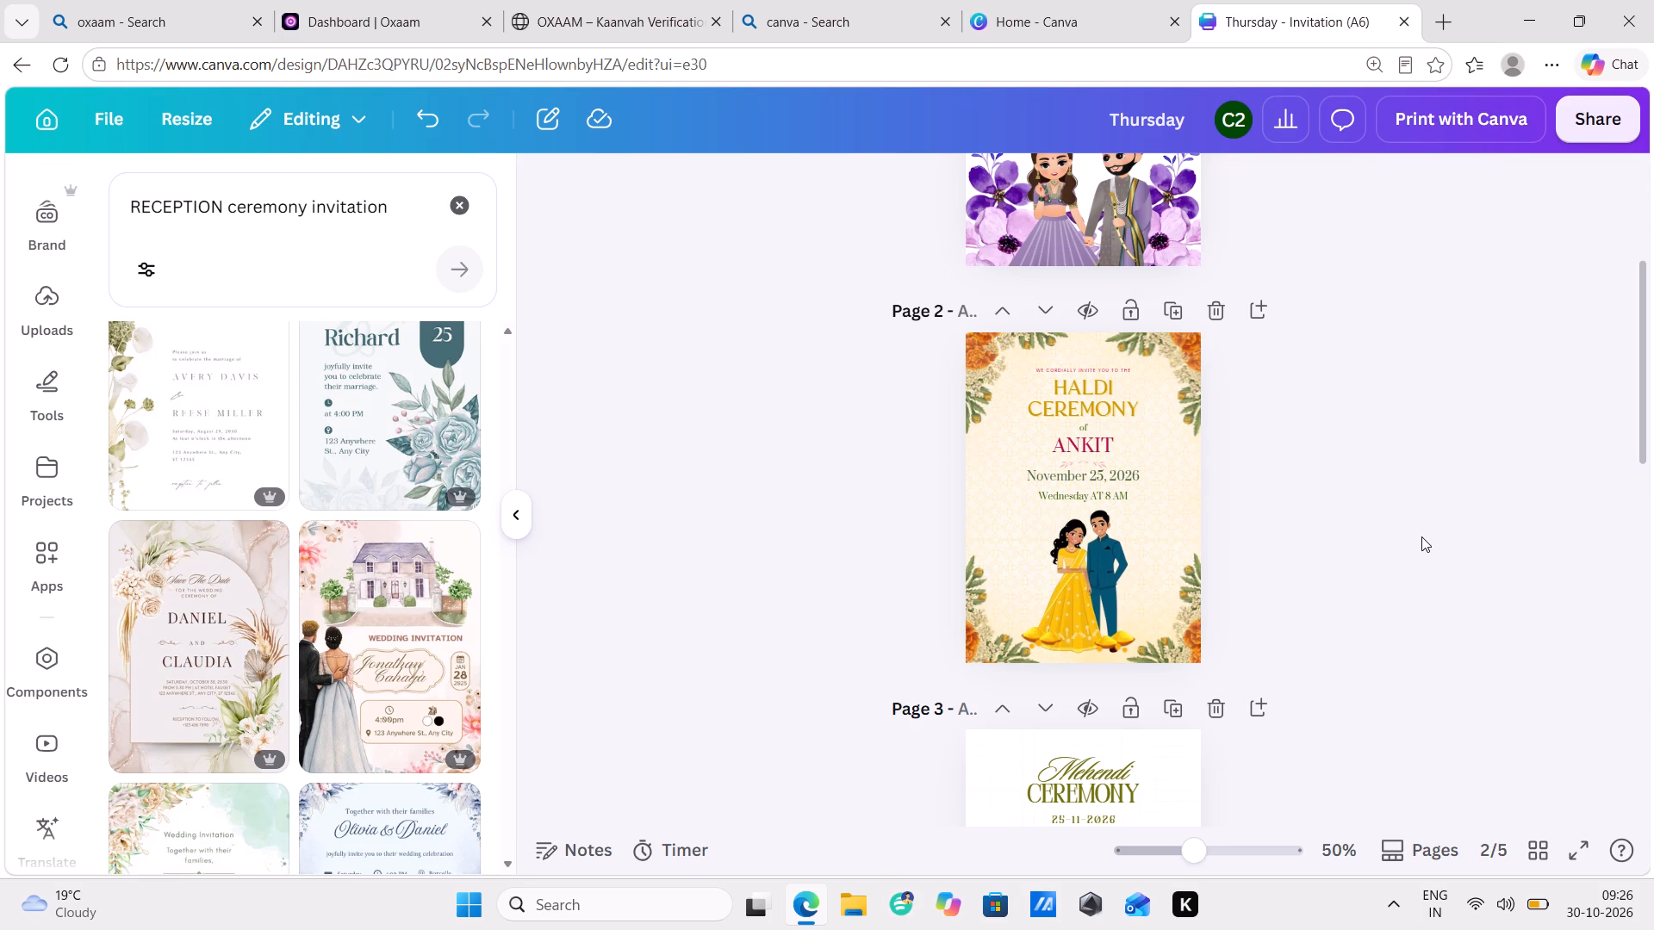
scroll(997, 550, "up", 3)
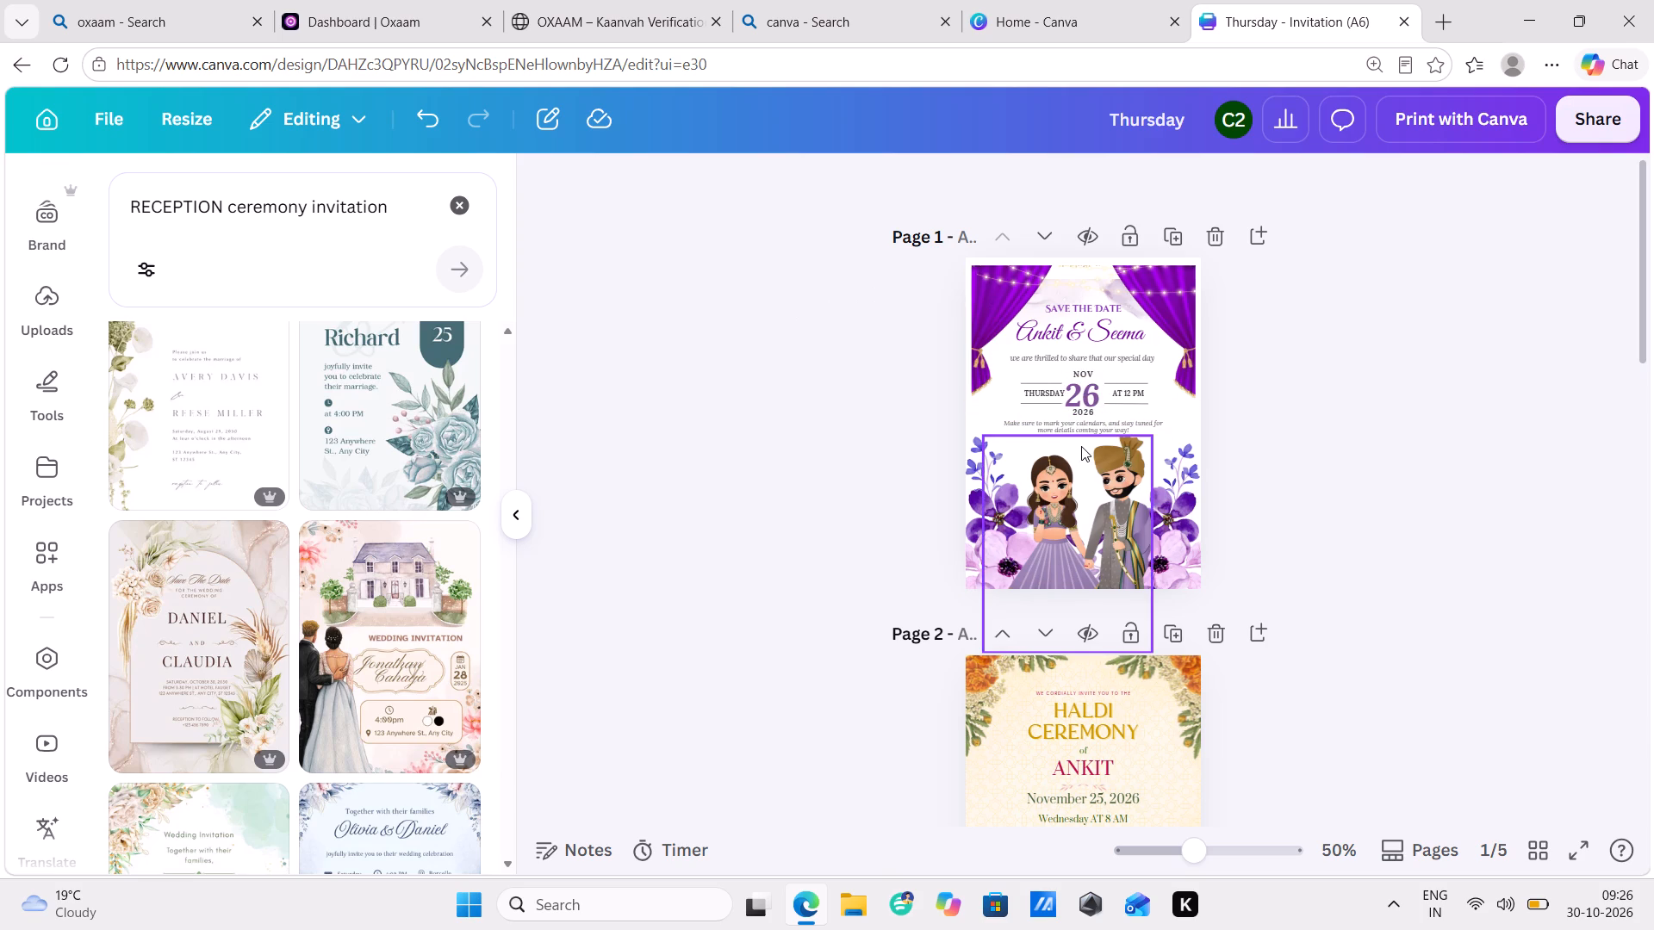
key("ctrl+equal")
key("ctrl+equal")
key("ctrl+equal")
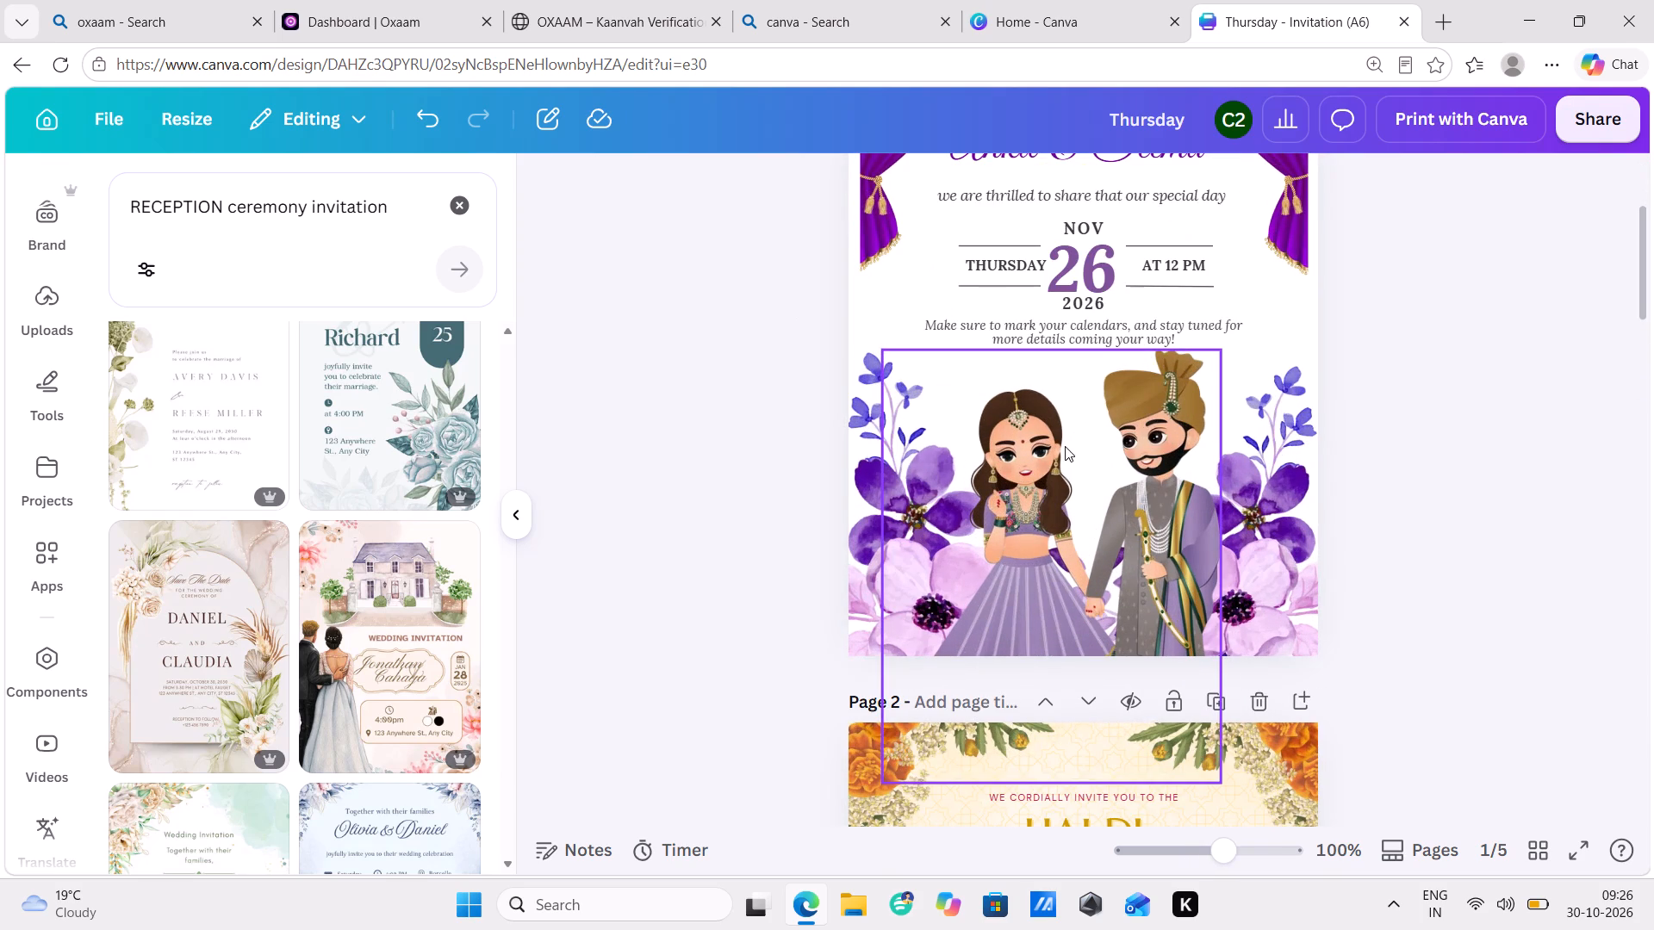
key("ctrl+equal")
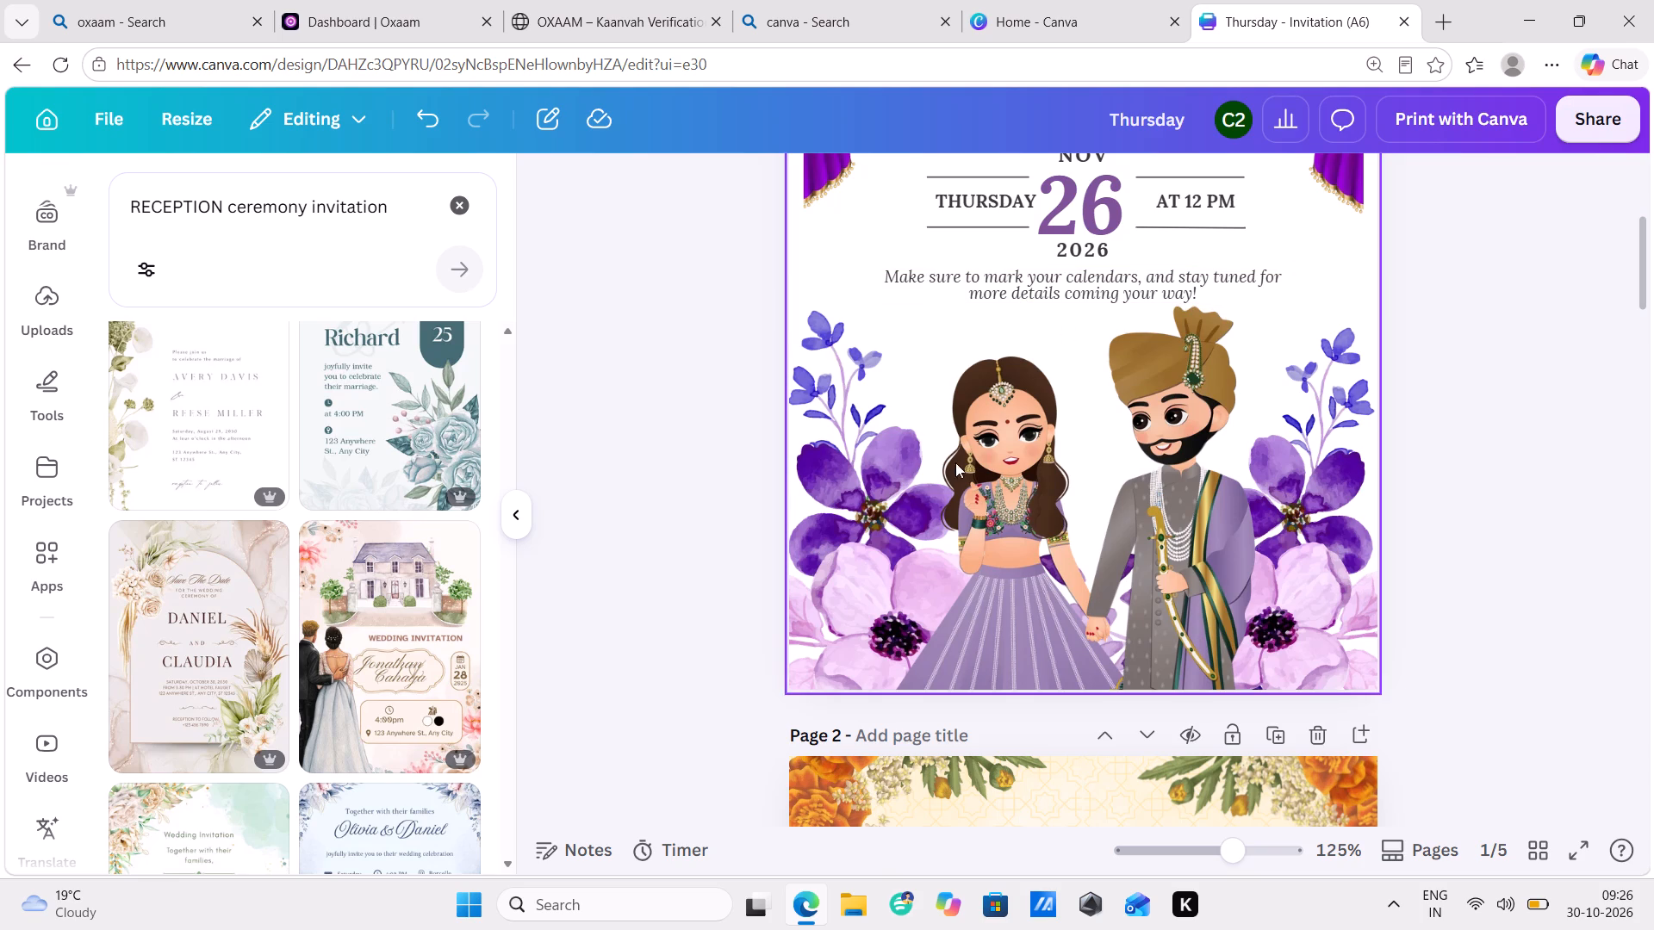
scroll(1233, 709, "down", 8)
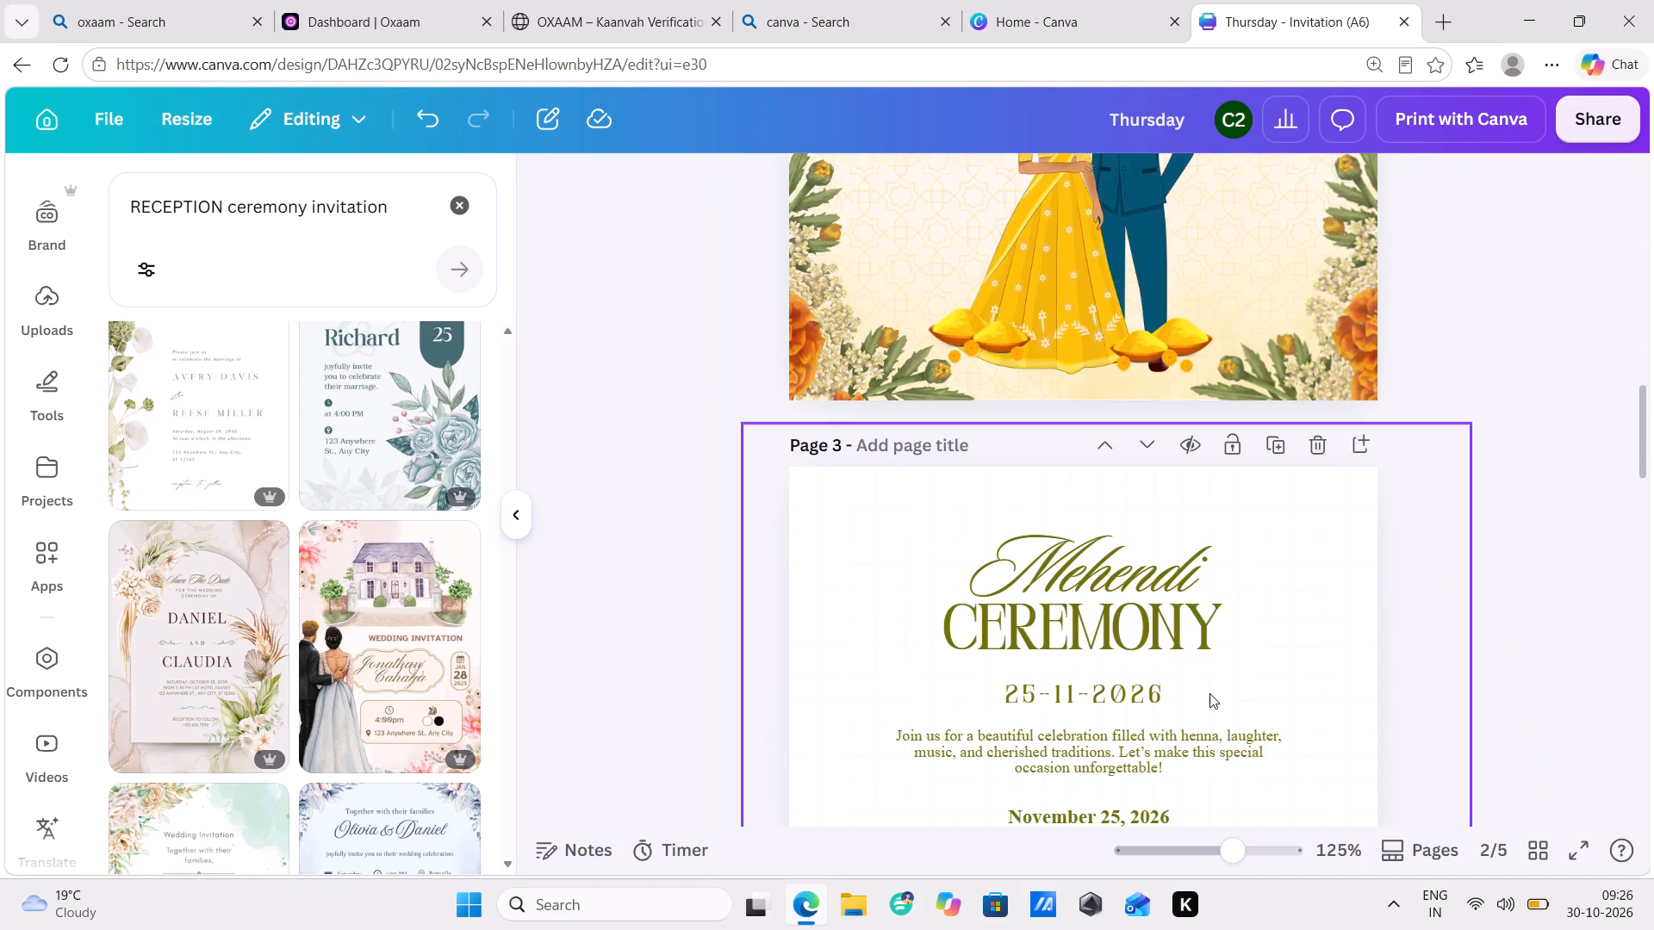
scroll(1209, 693, "up", 5)
scroll(1204, 690, "down", 2)
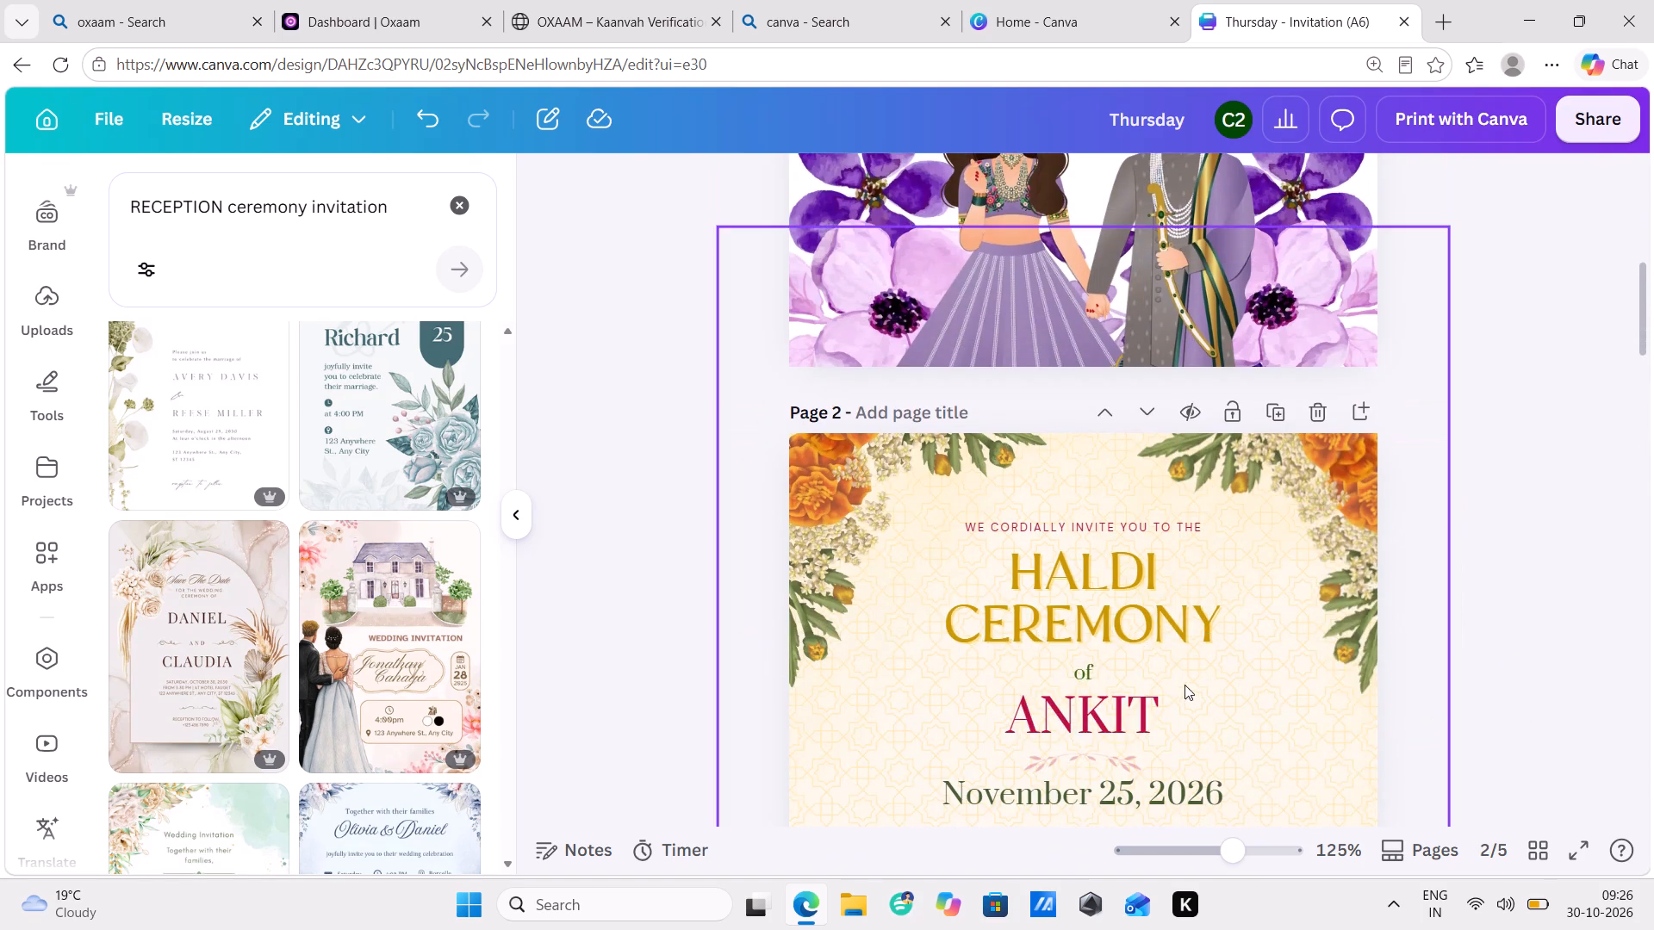
scroll(1098, 671, "down", 2)
scroll(1150, 586, "down", 5)
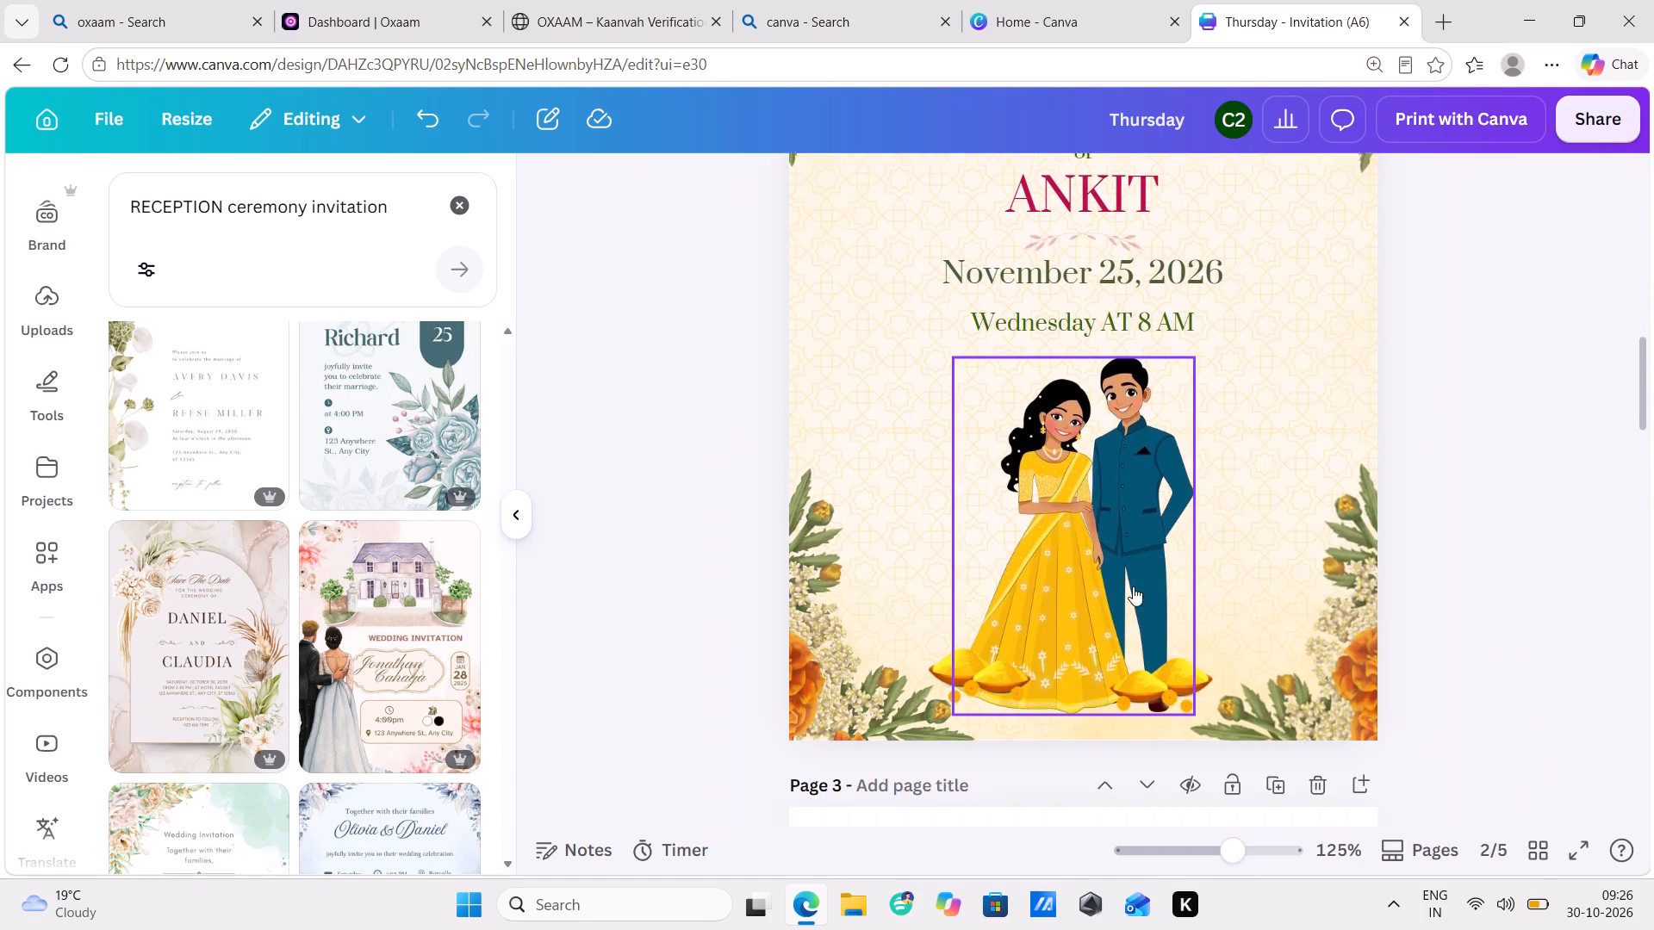
scroll(1110, 579, "down", 10)
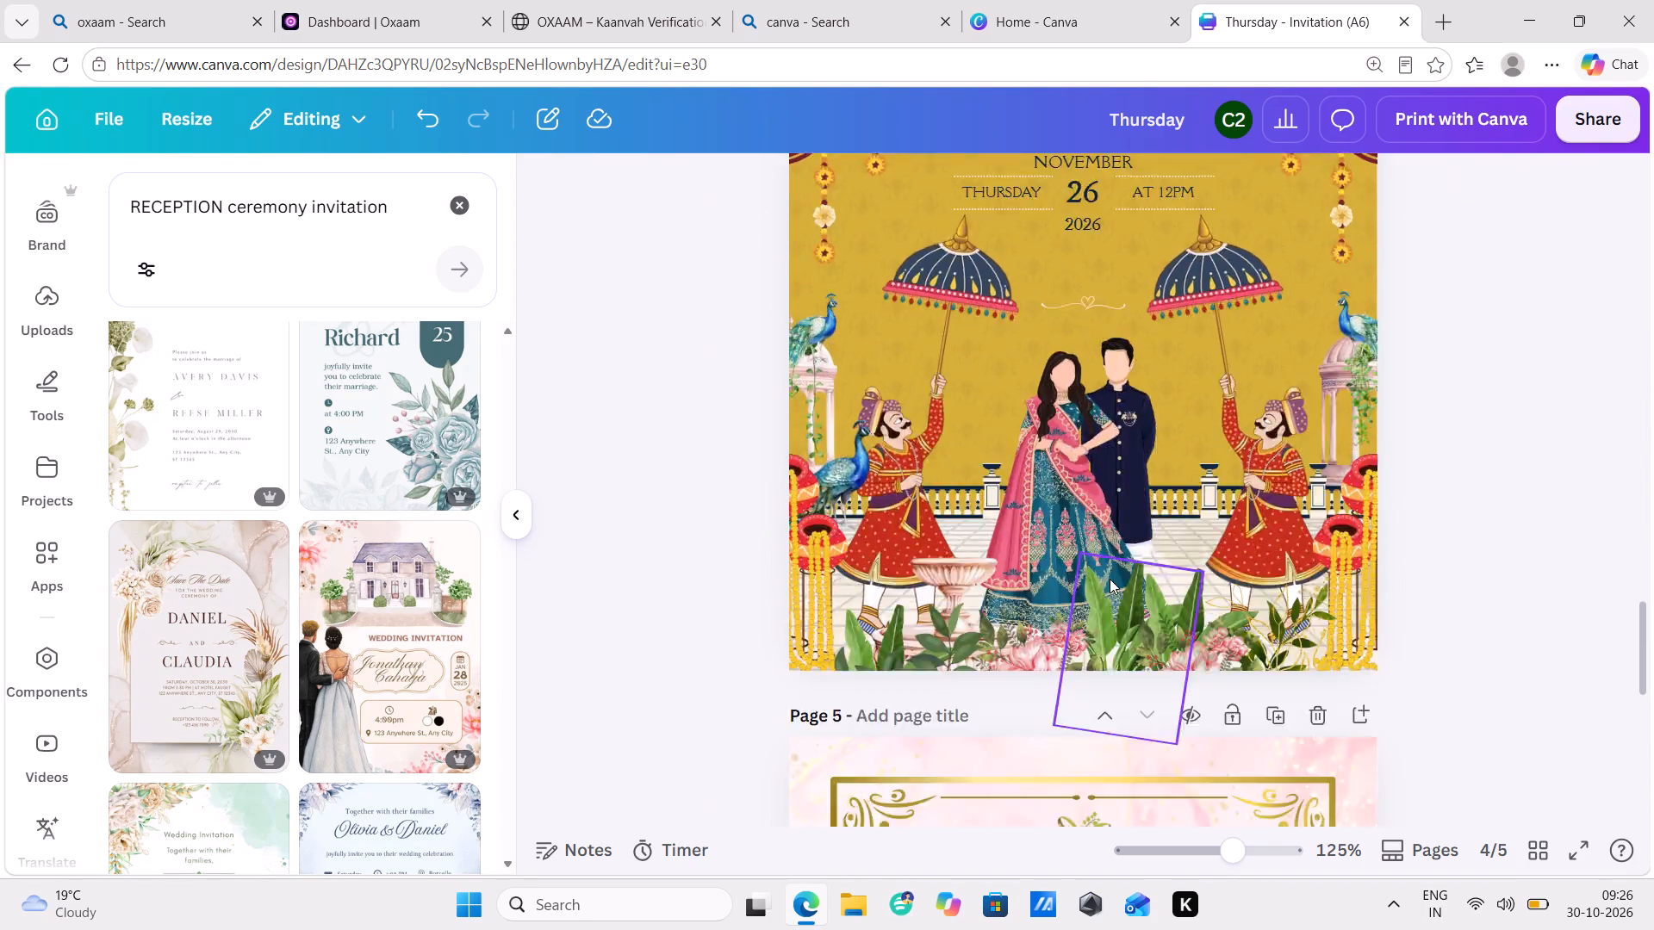
scroll(1110, 579, "down", 5)
scroll(1110, 579, "up", 8)
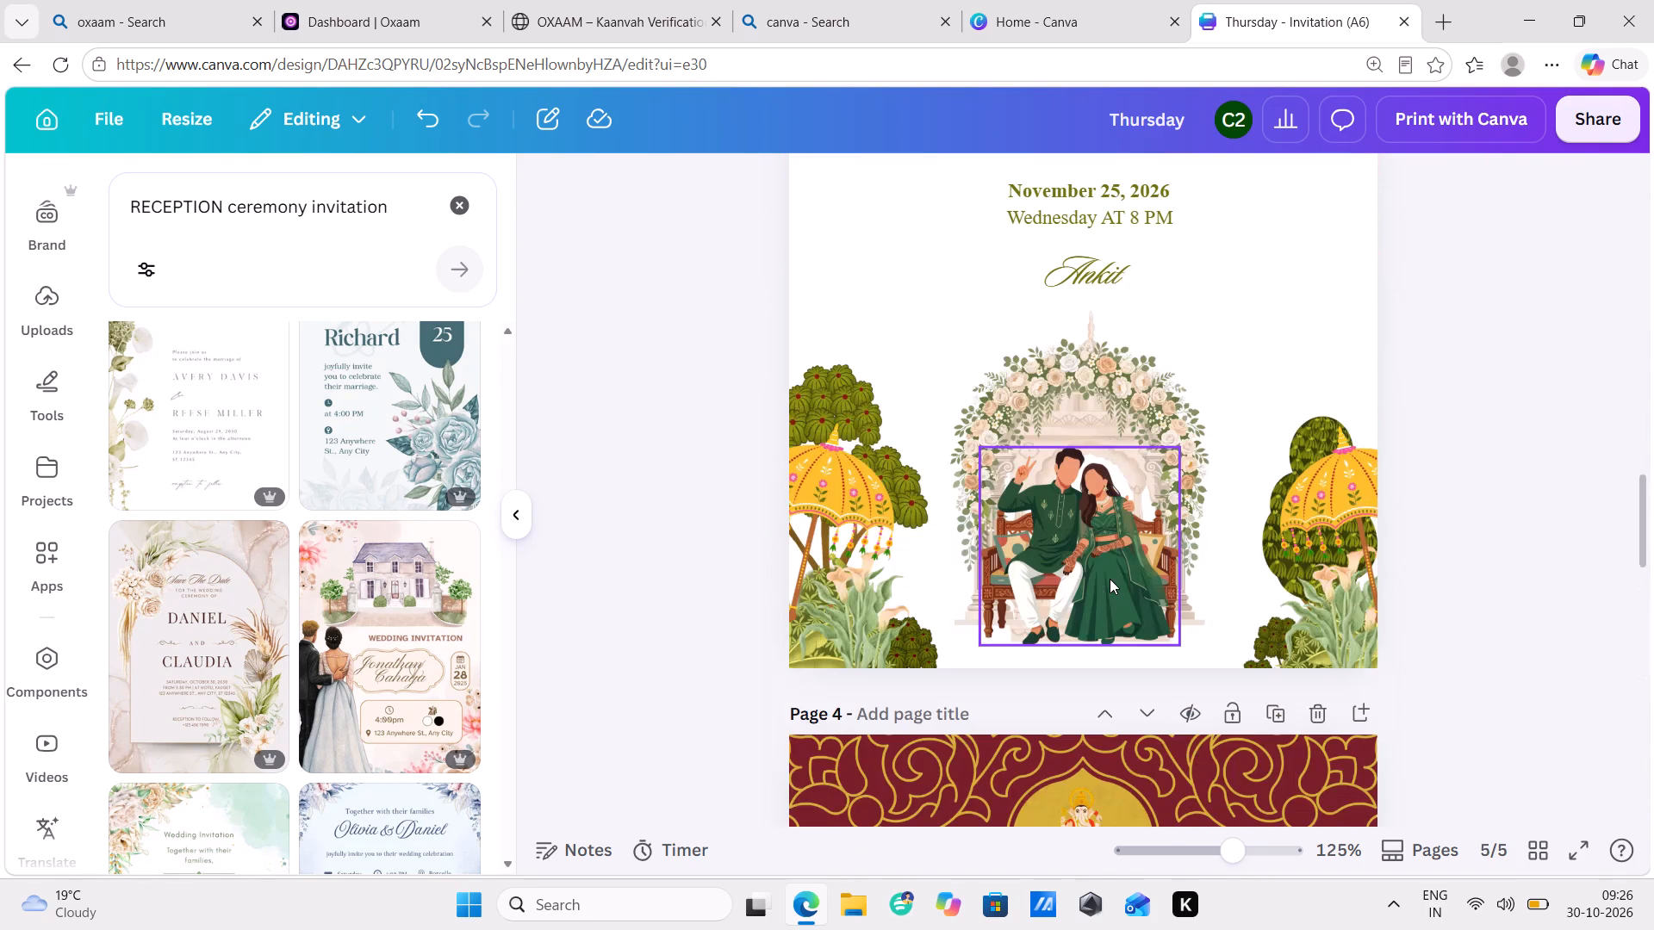
Apply the Rise animation to all elements of the page 1 save-the-date invitation.
key("ctrl+minus")
key("ctrl+minus")
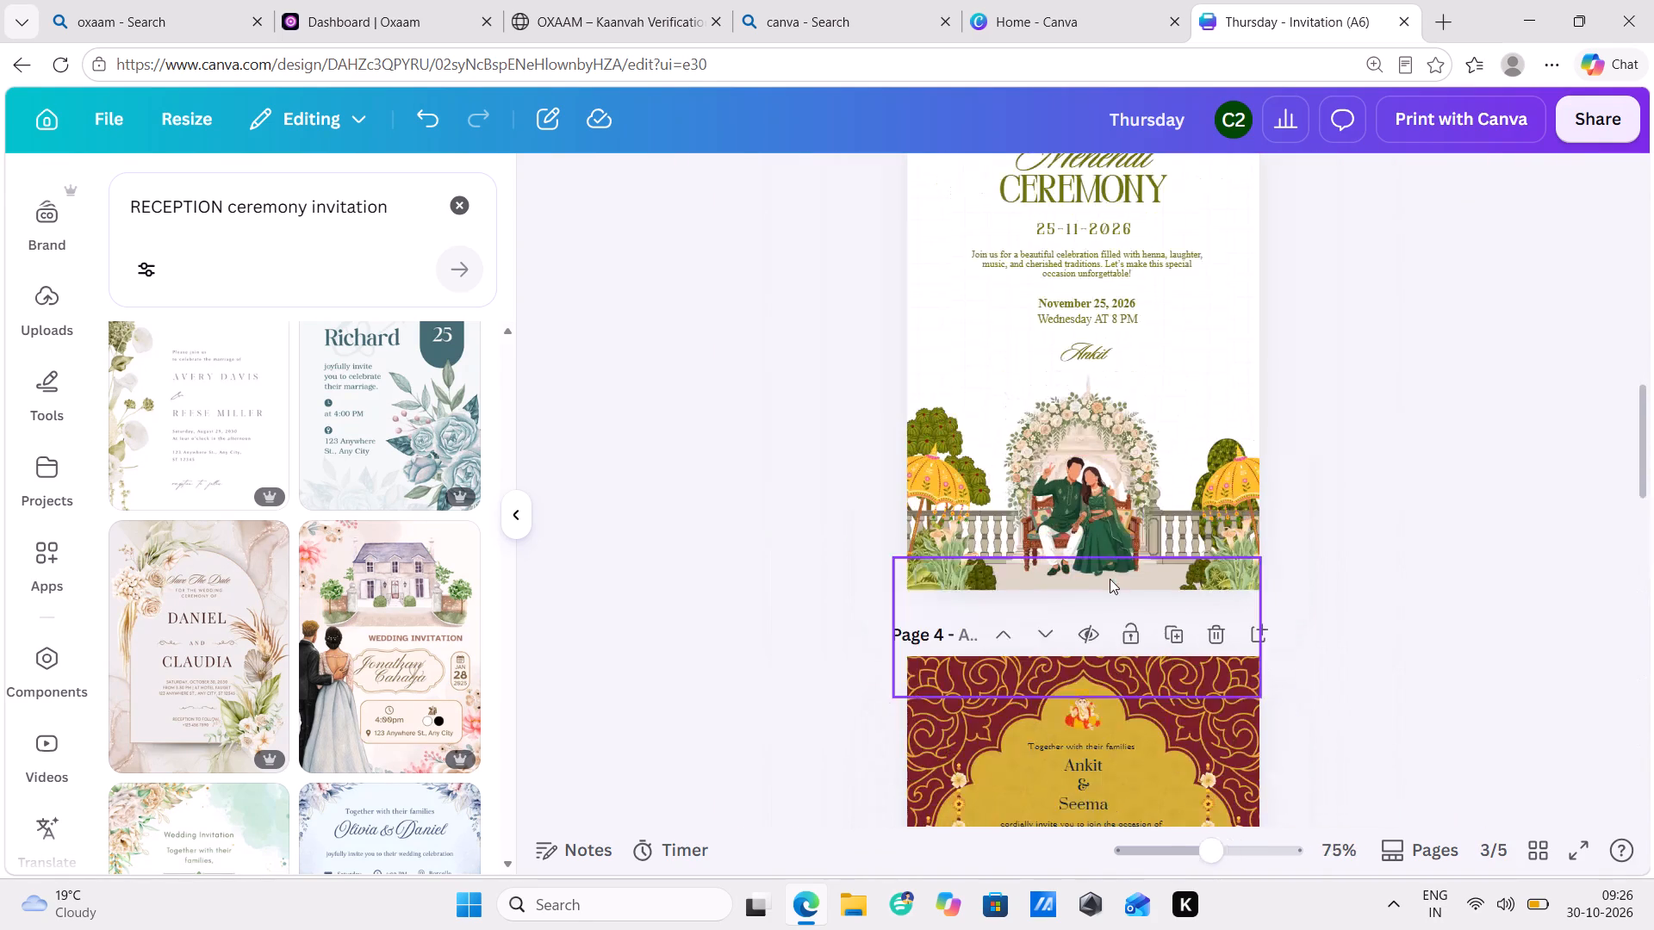
key("ctrl+minus")
key("ctrl+minus")
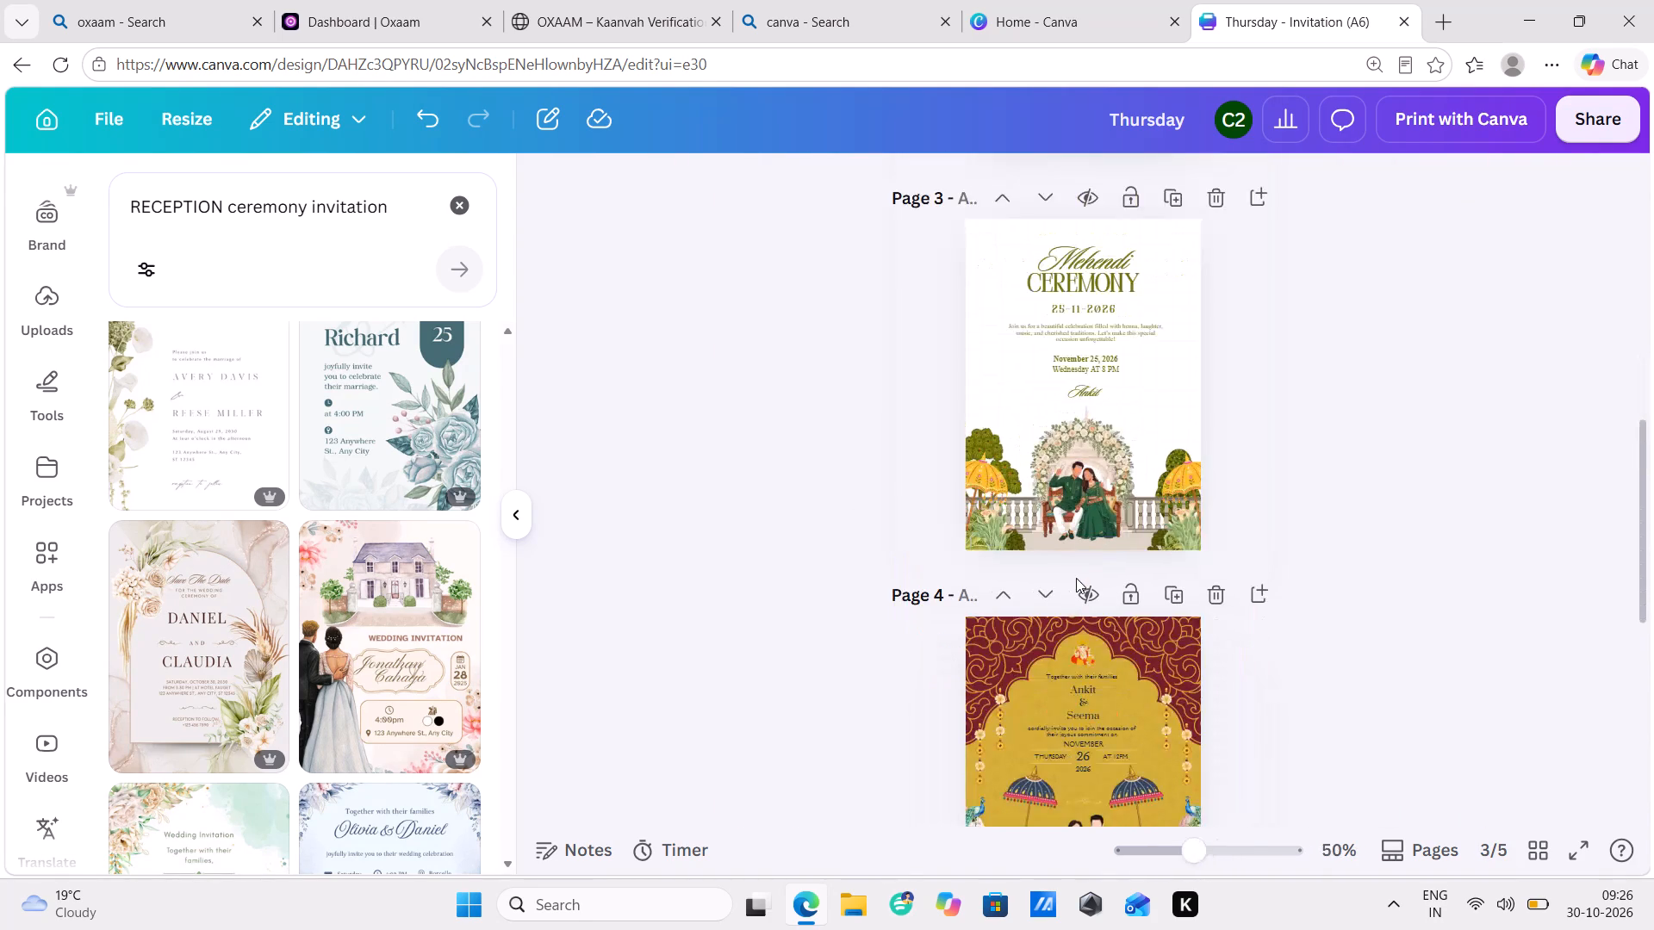
scroll(1076, 578, "up", 14)
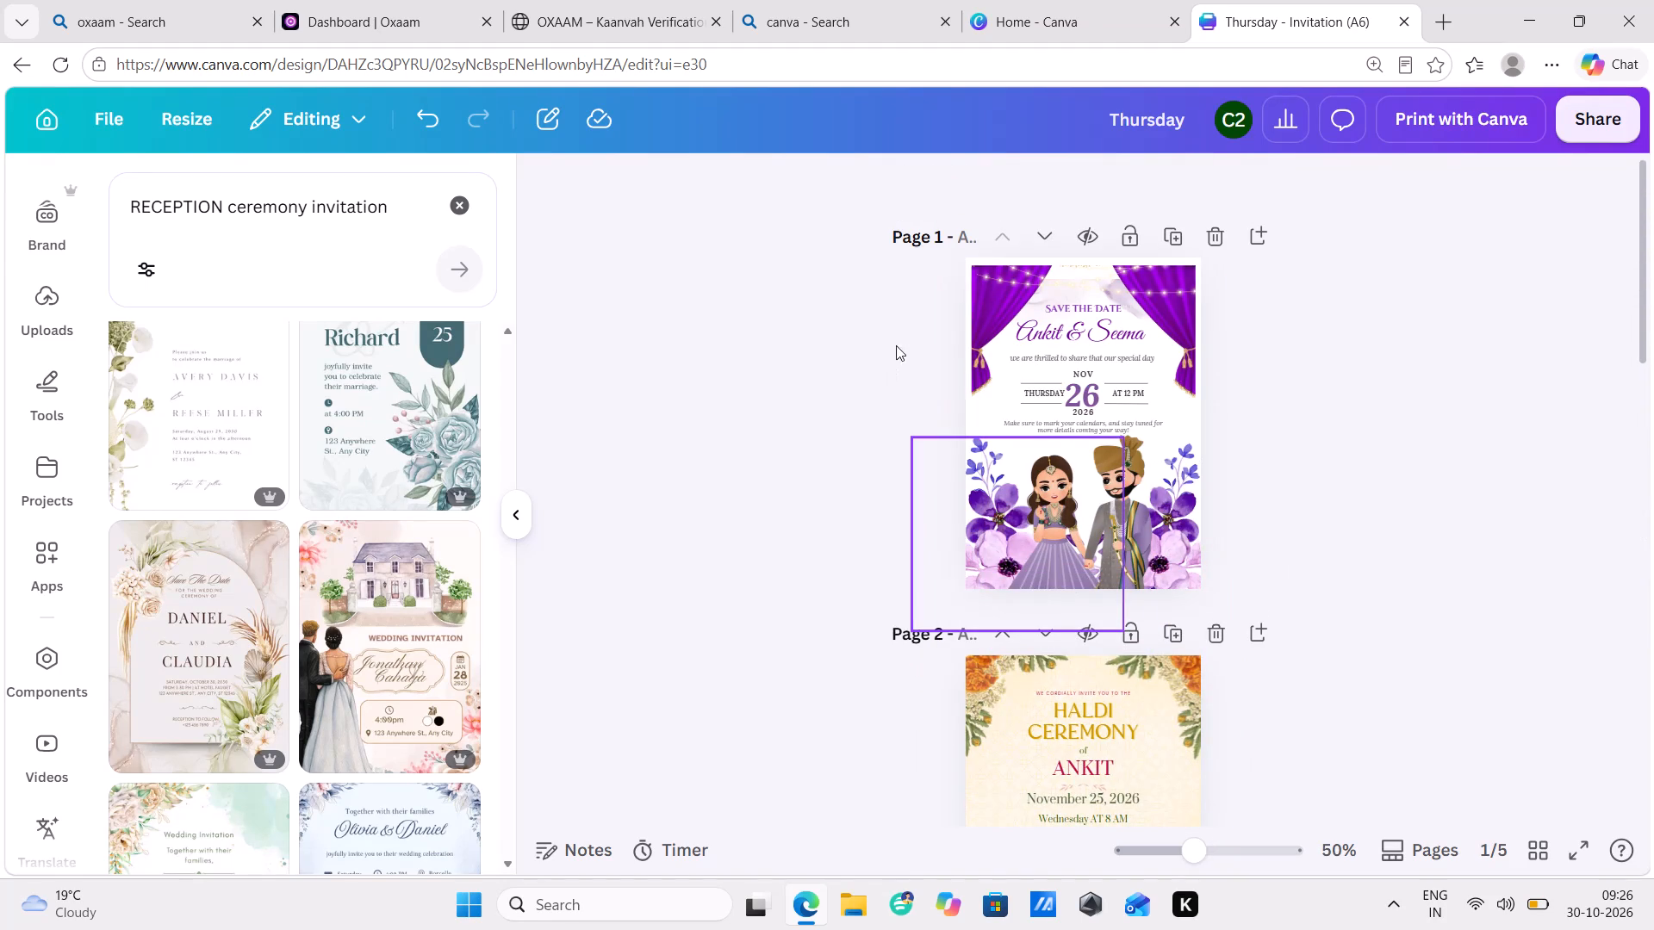
left_click_drag(896, 243, 1289, 524)
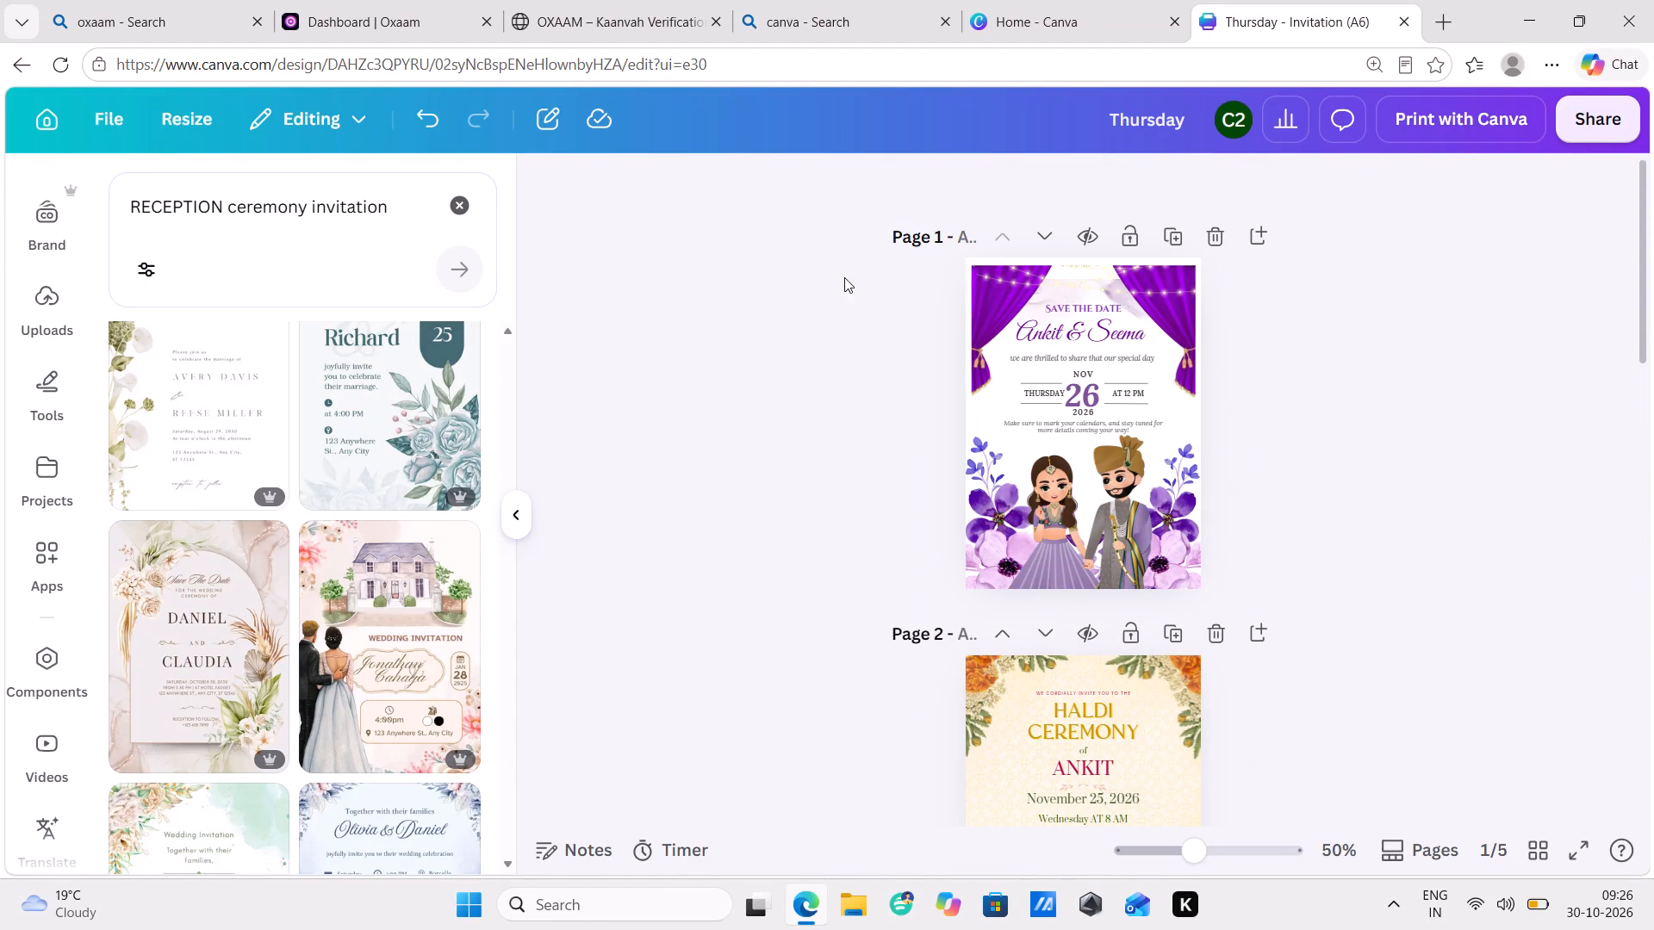
left_click_drag(844, 277, 1420, 552)
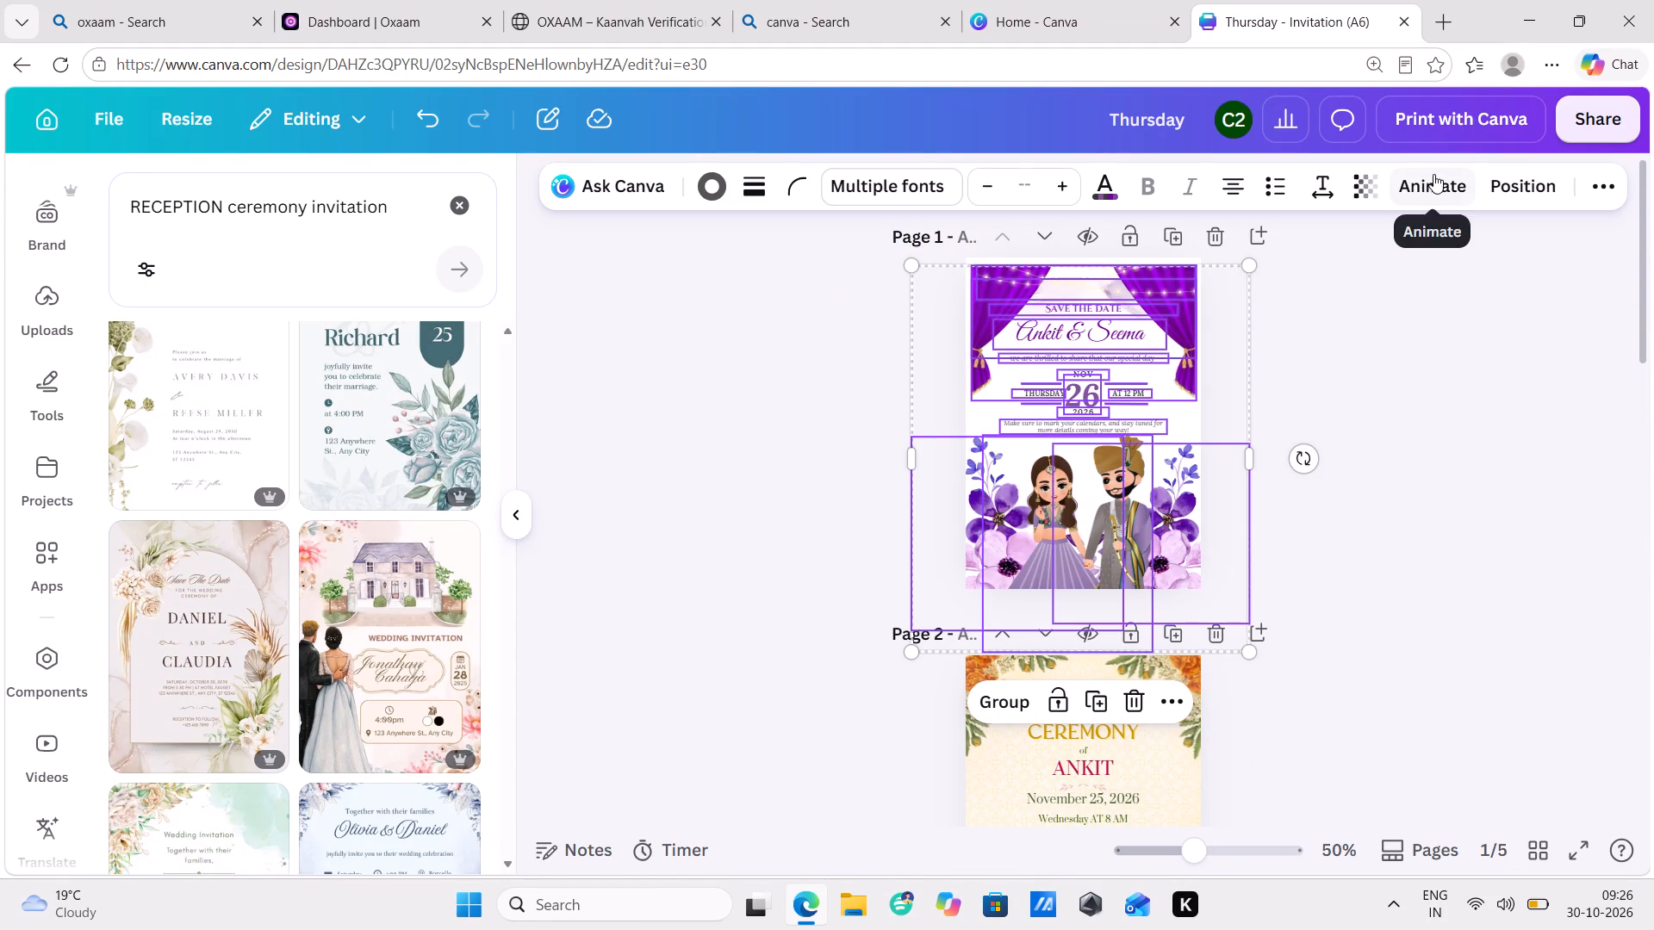
left_click(1436, 172)
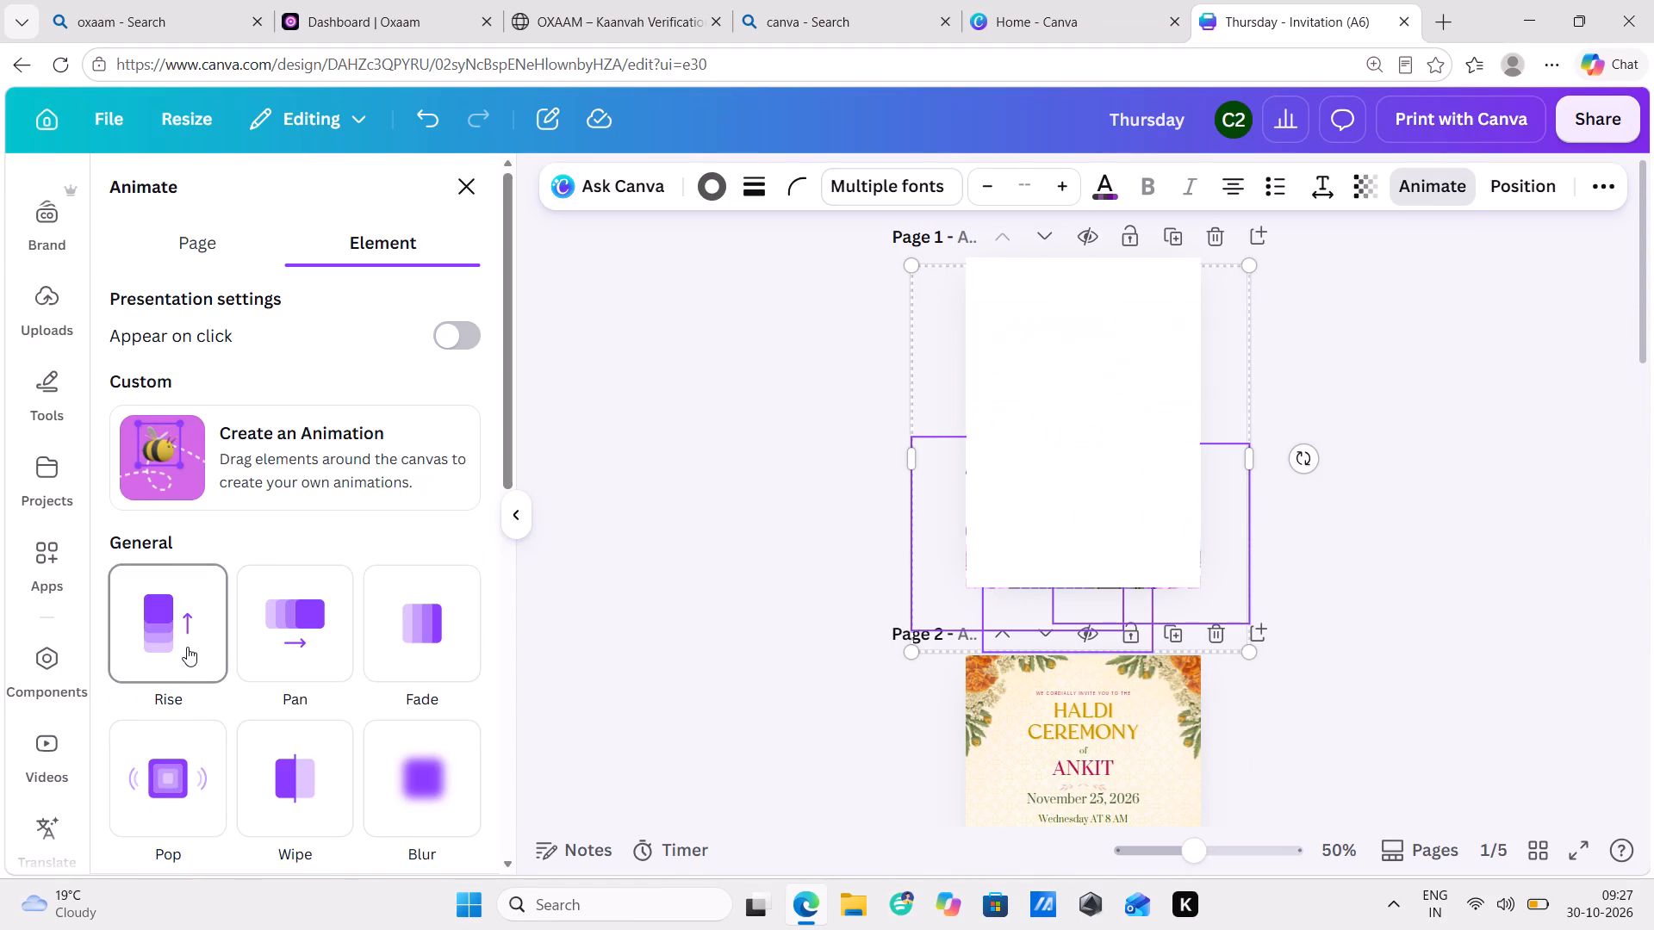
left_click(187, 647)
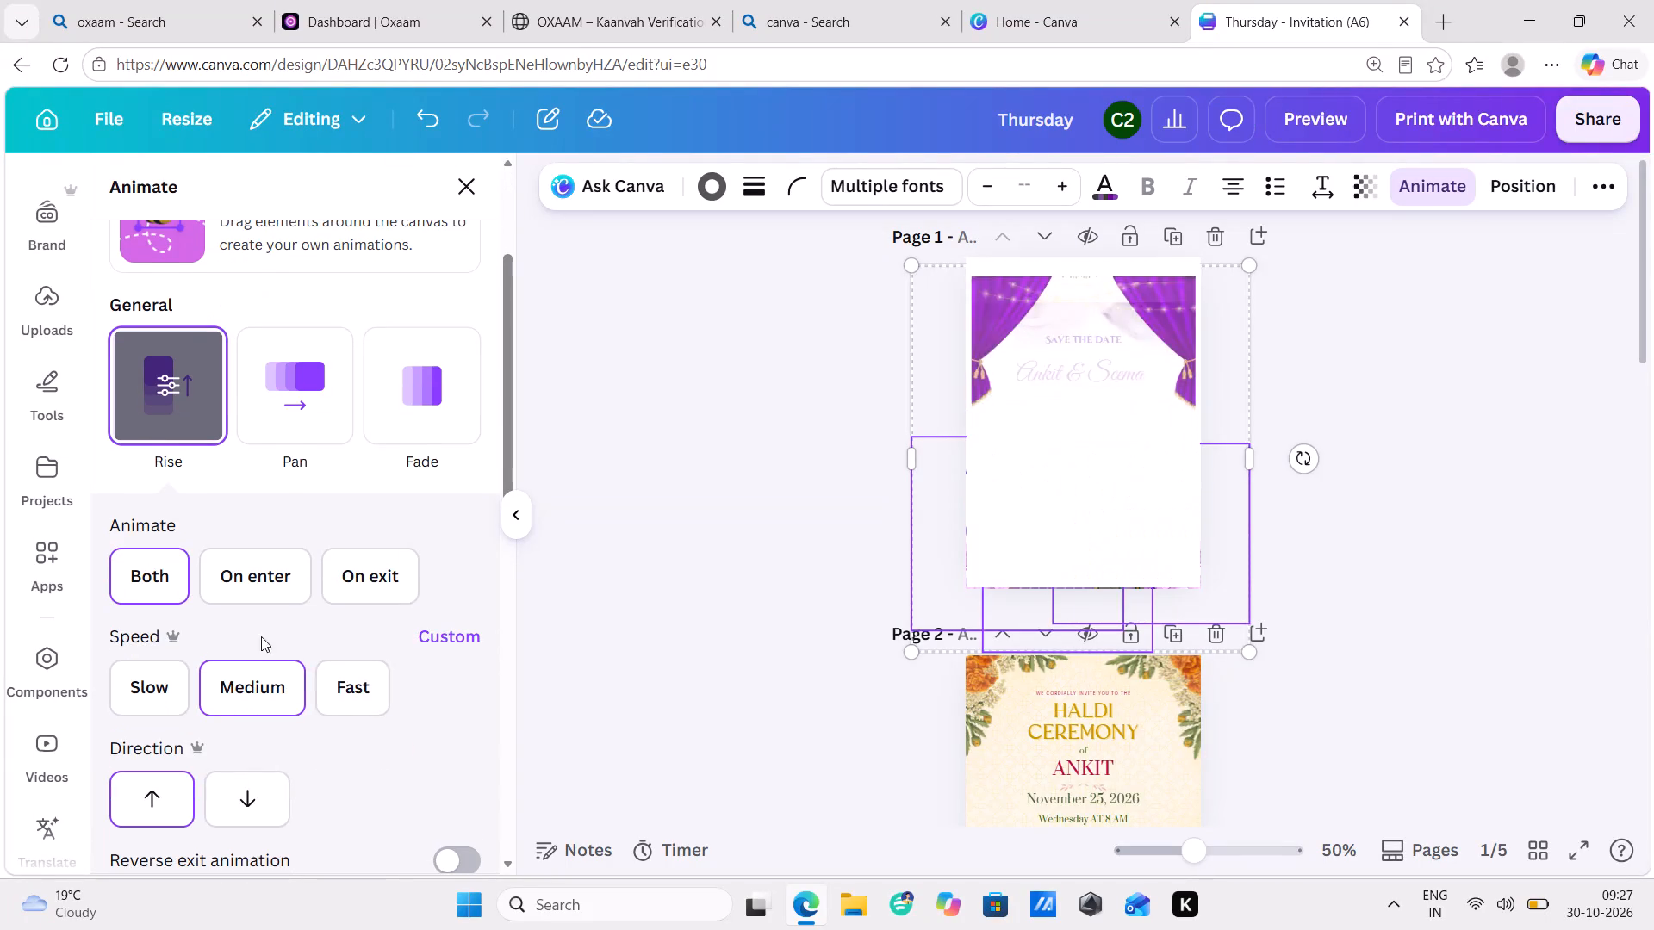
Apply the Rise animation to all elements of the page 2 Haldi ceremony invitation.
scroll(531, 664, "down", 2)
left_click_drag(837, 443, 1296, 668)
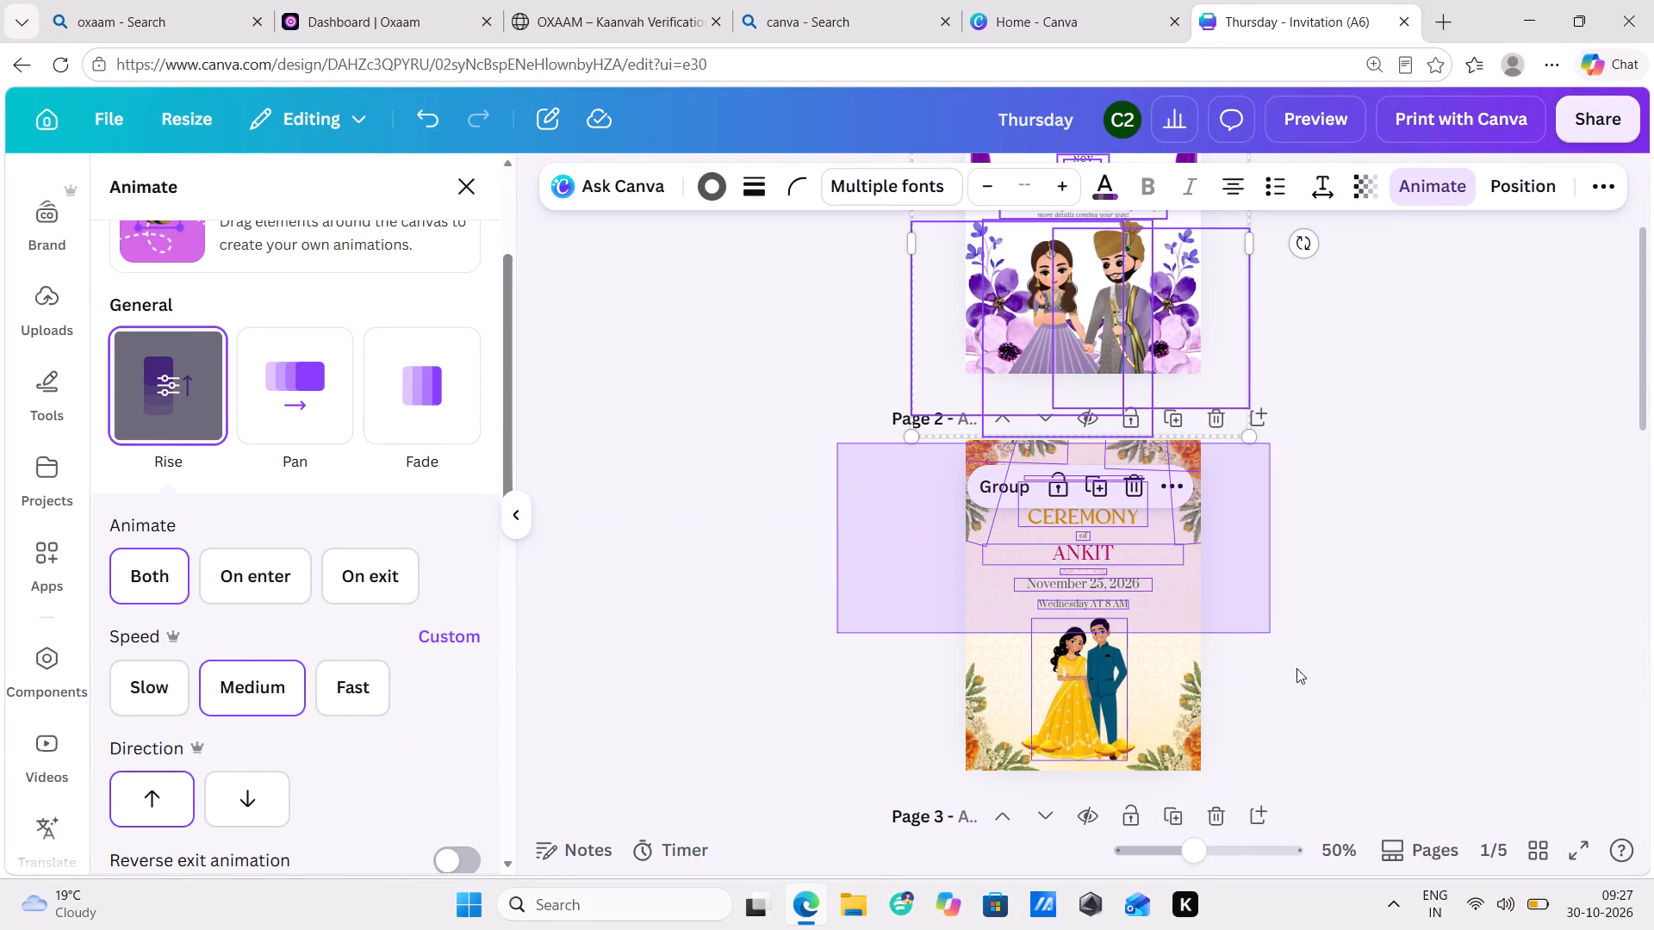
left_click_drag(1296, 668, 1358, 785)
left_click(187, 420)
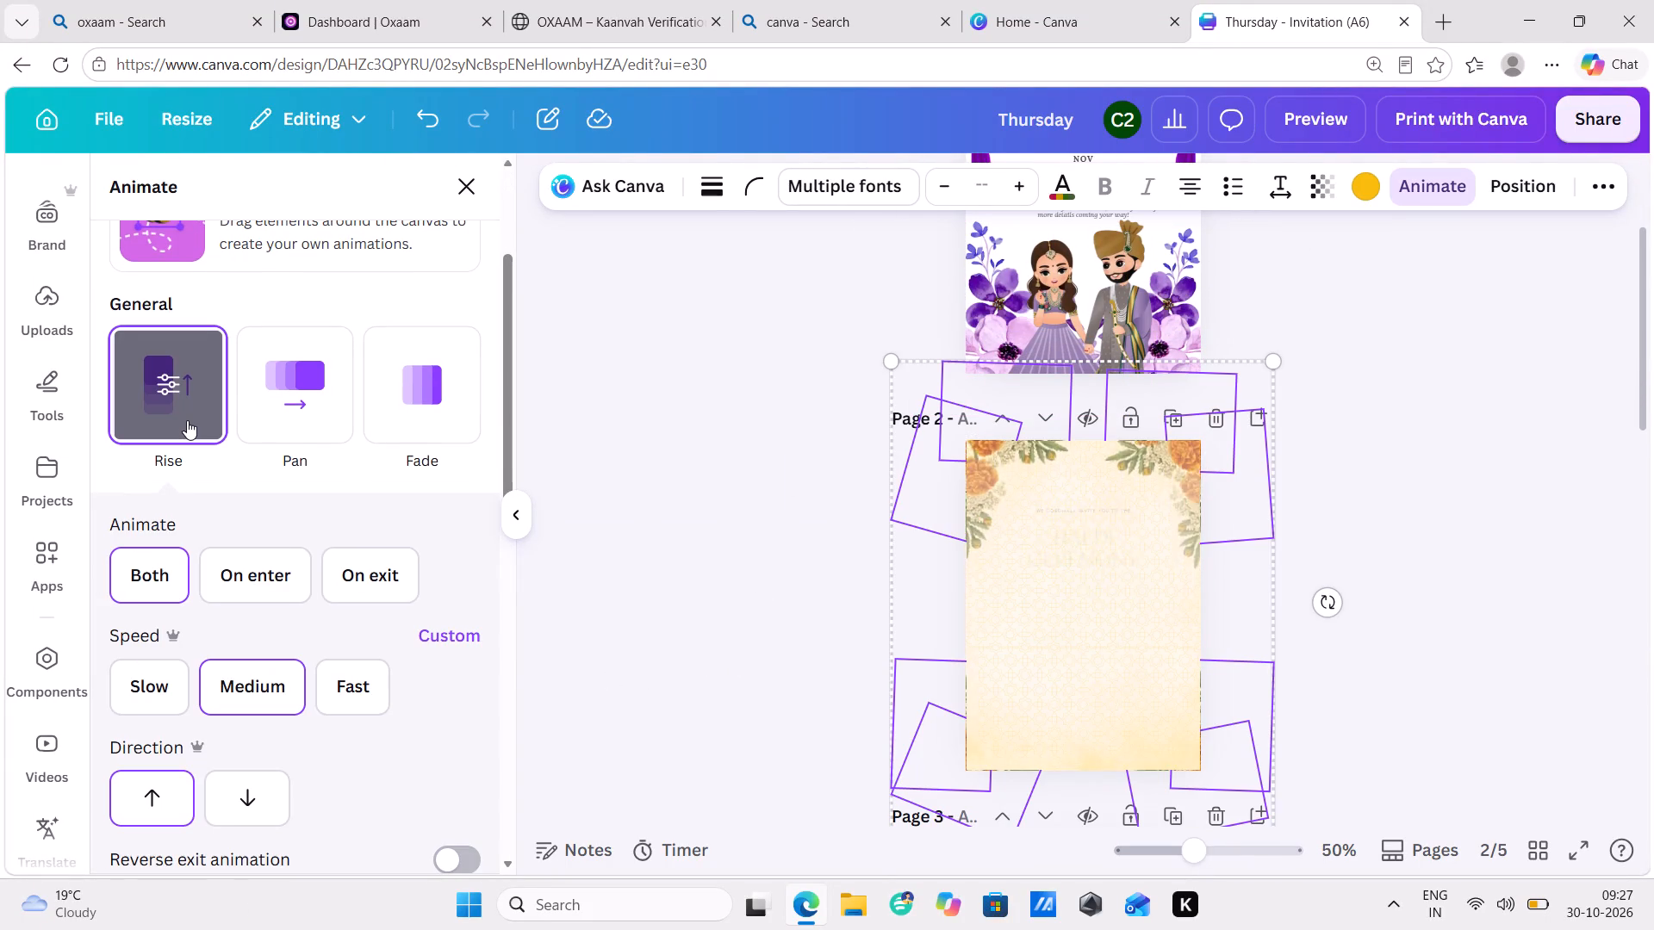
Apply the Rise animation to all elements of the page 3 Mehendi ceremony invitation.
scroll(724, 604, "down", 3)
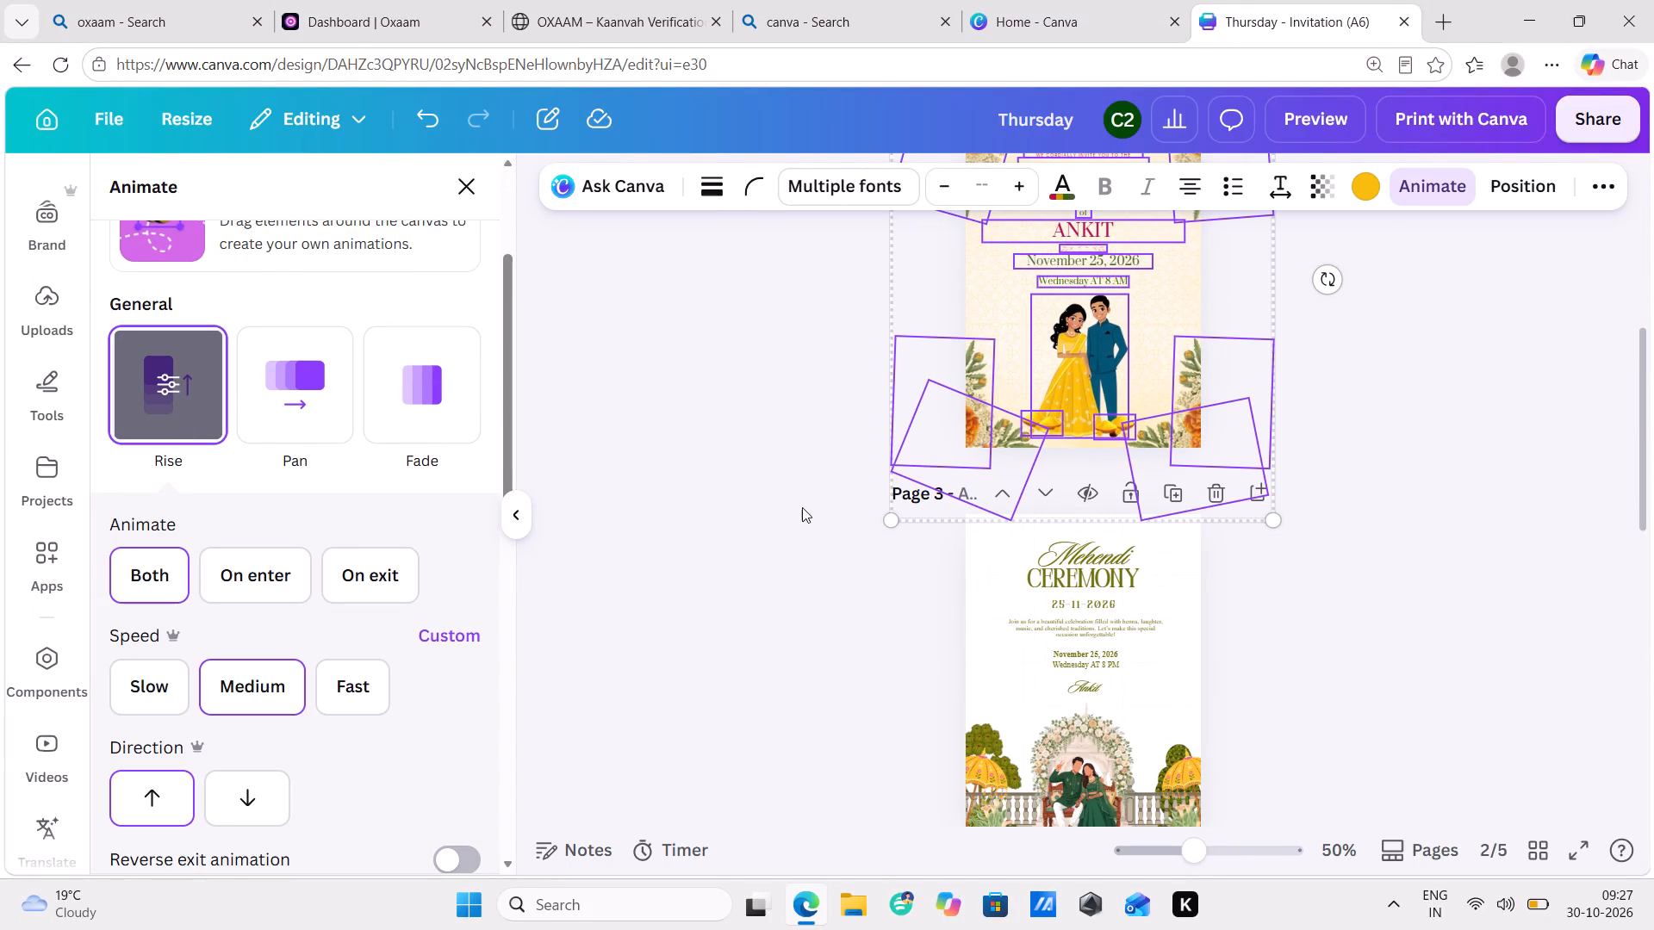
left_click_drag(811, 531, 1406, 850)
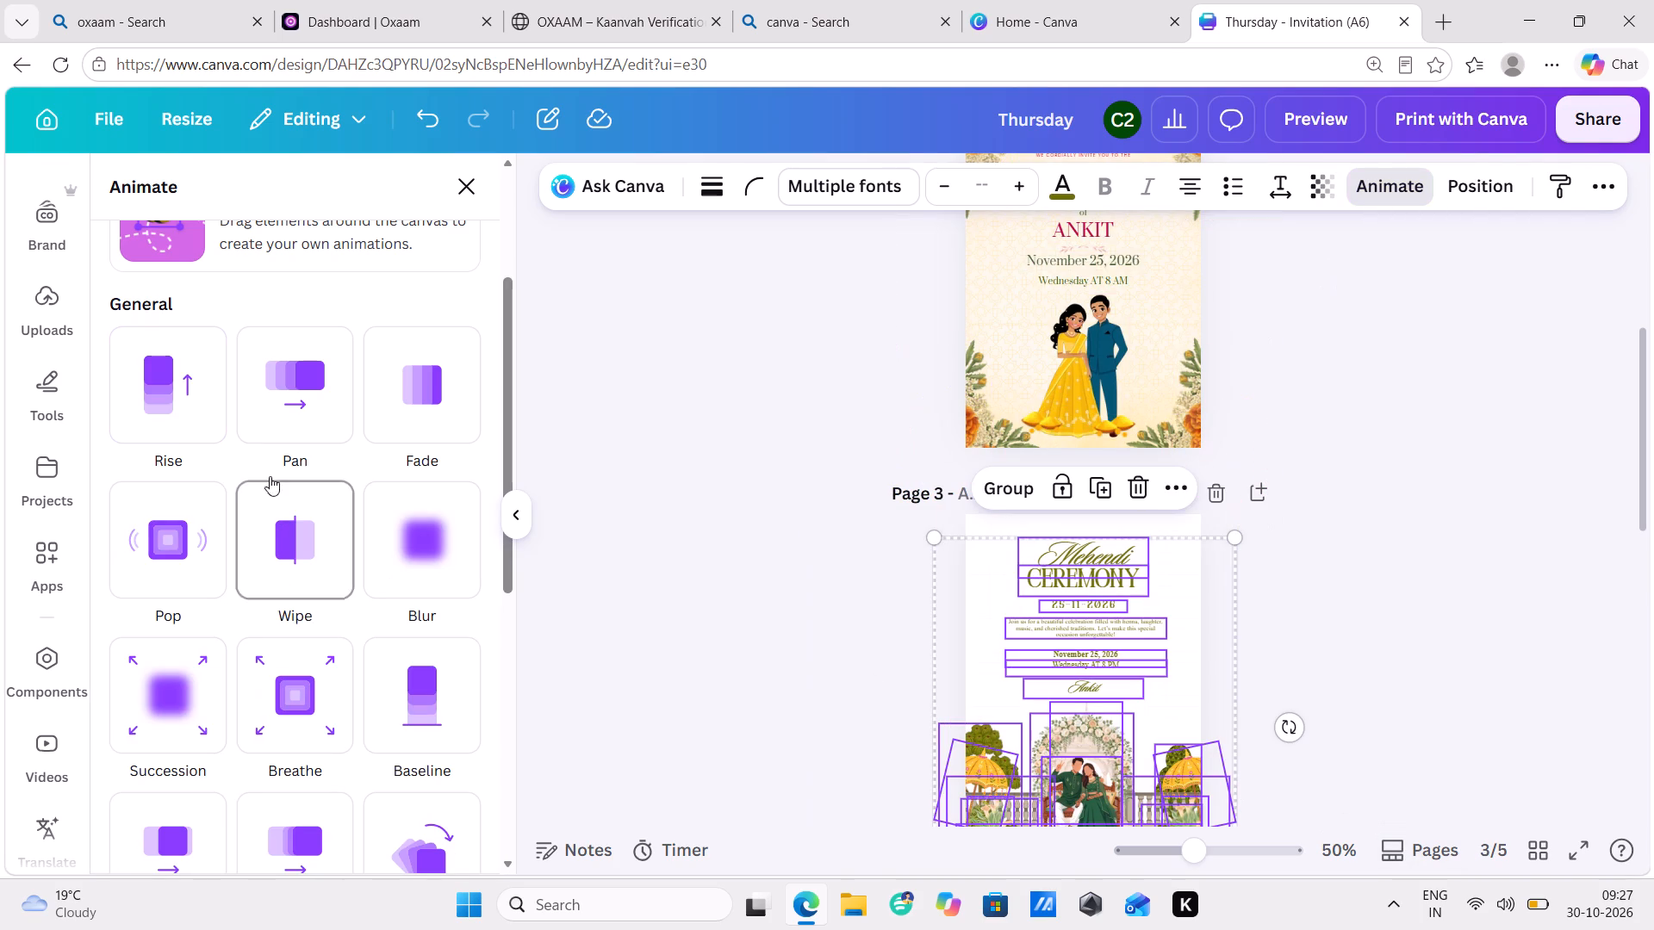
left_click(199, 409)
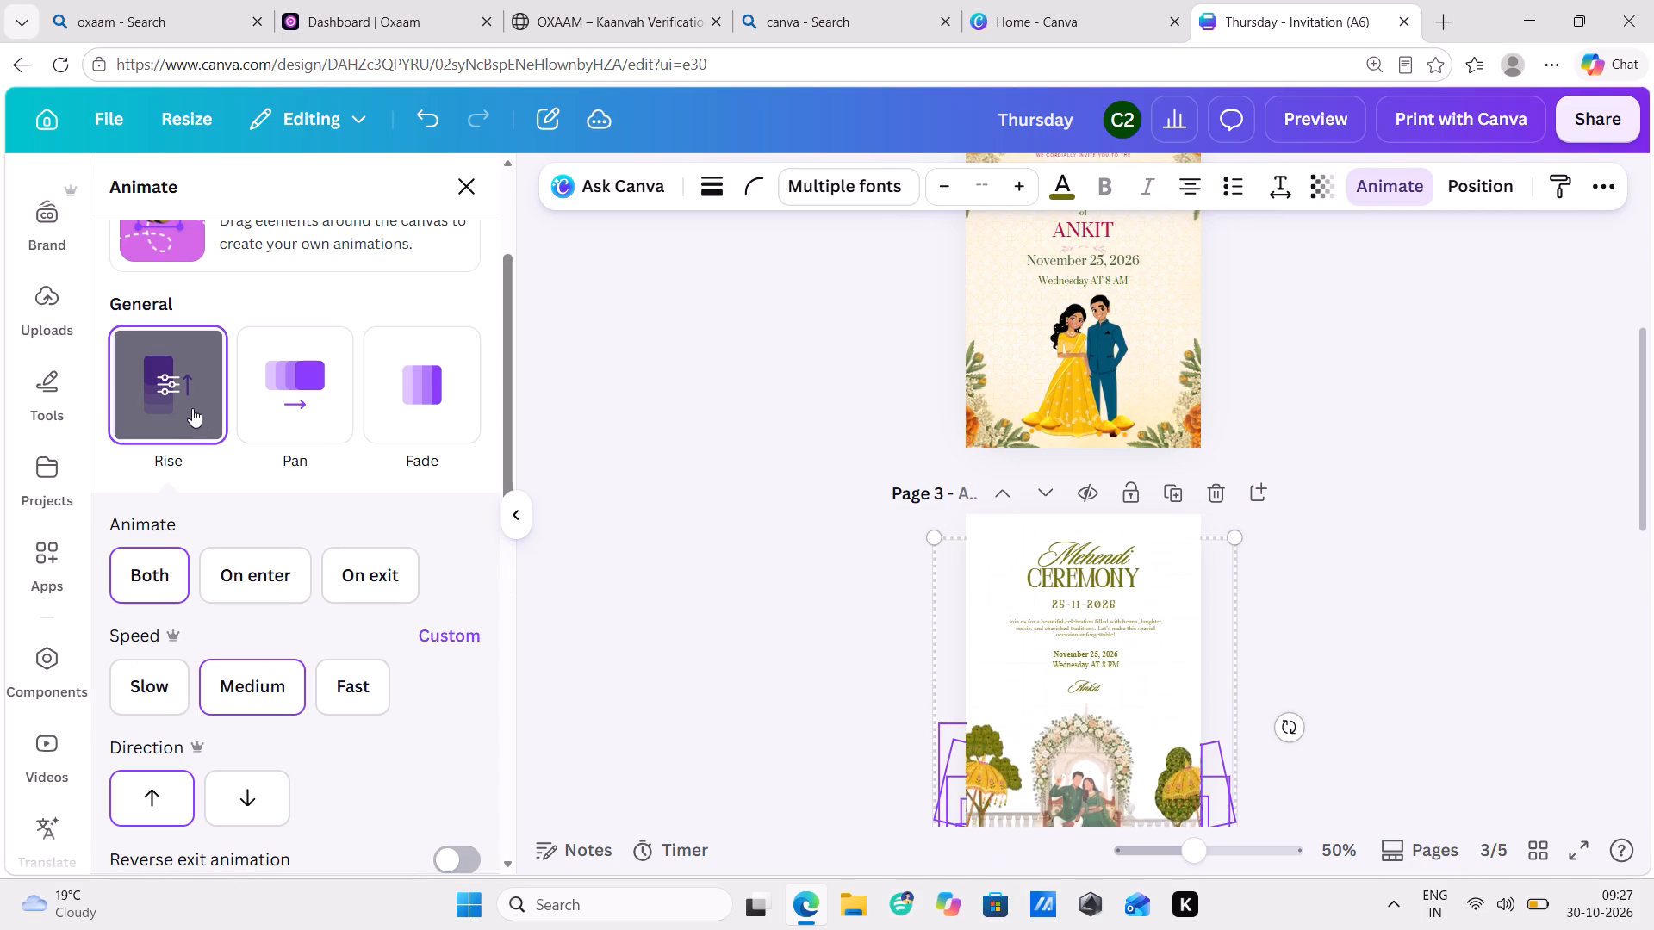
Apply the Rise animation to all elements of the page 4 wedding ceremony invitation.
scroll(905, 635, "down", 4)
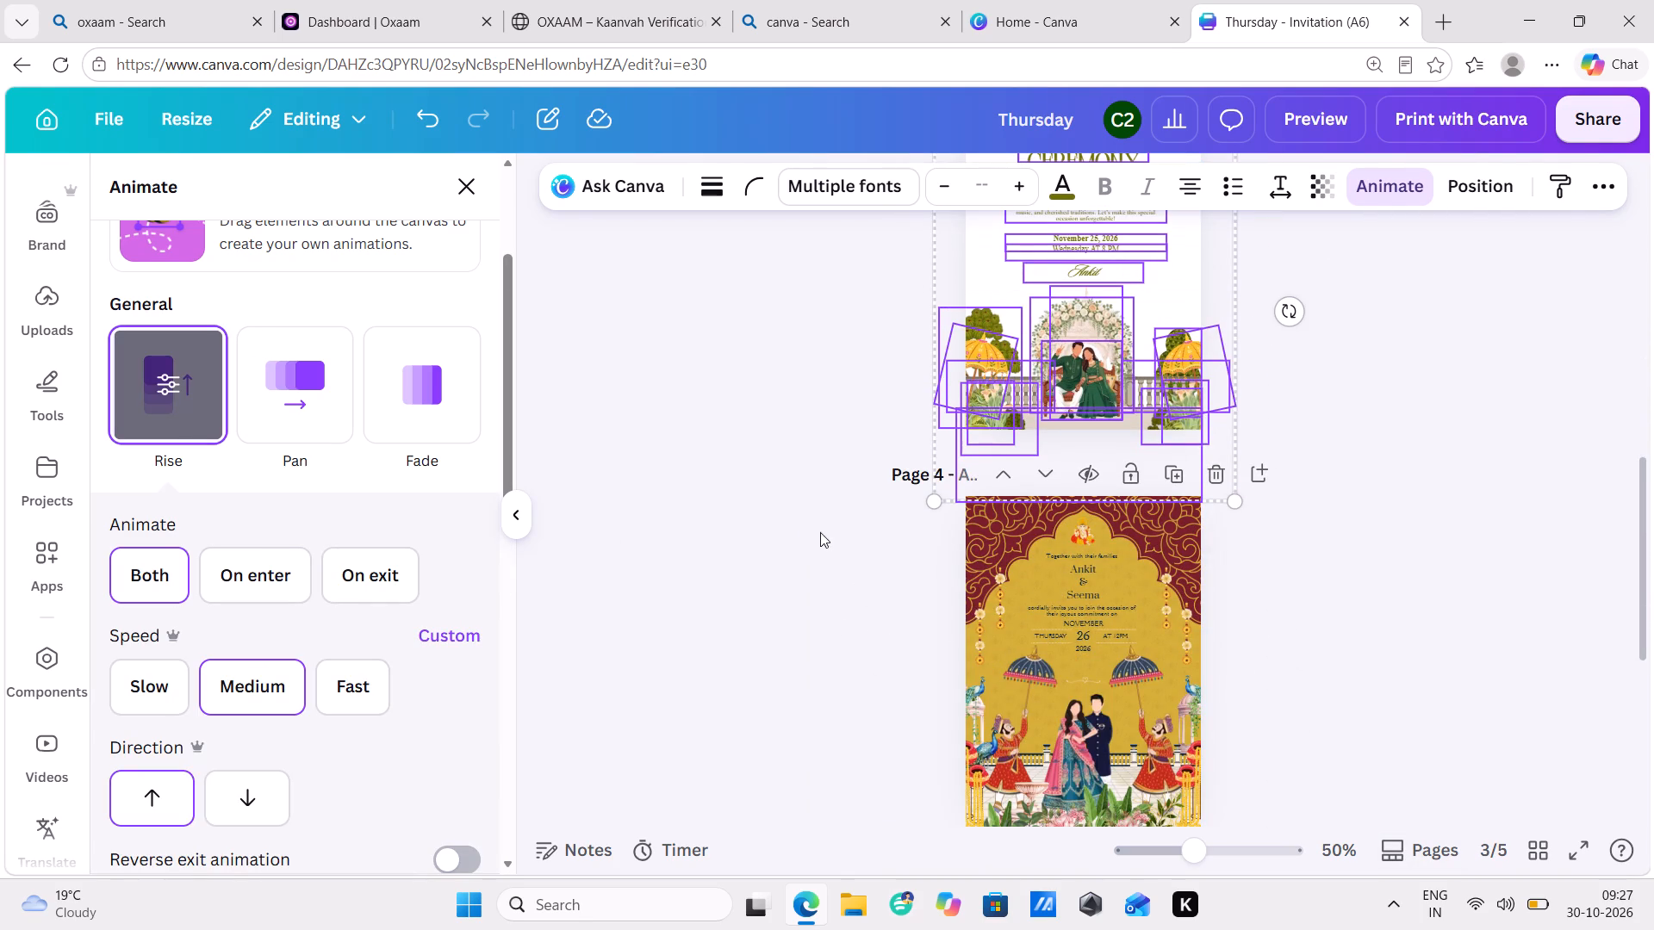
left_click_drag(821, 494, 1534, 765)
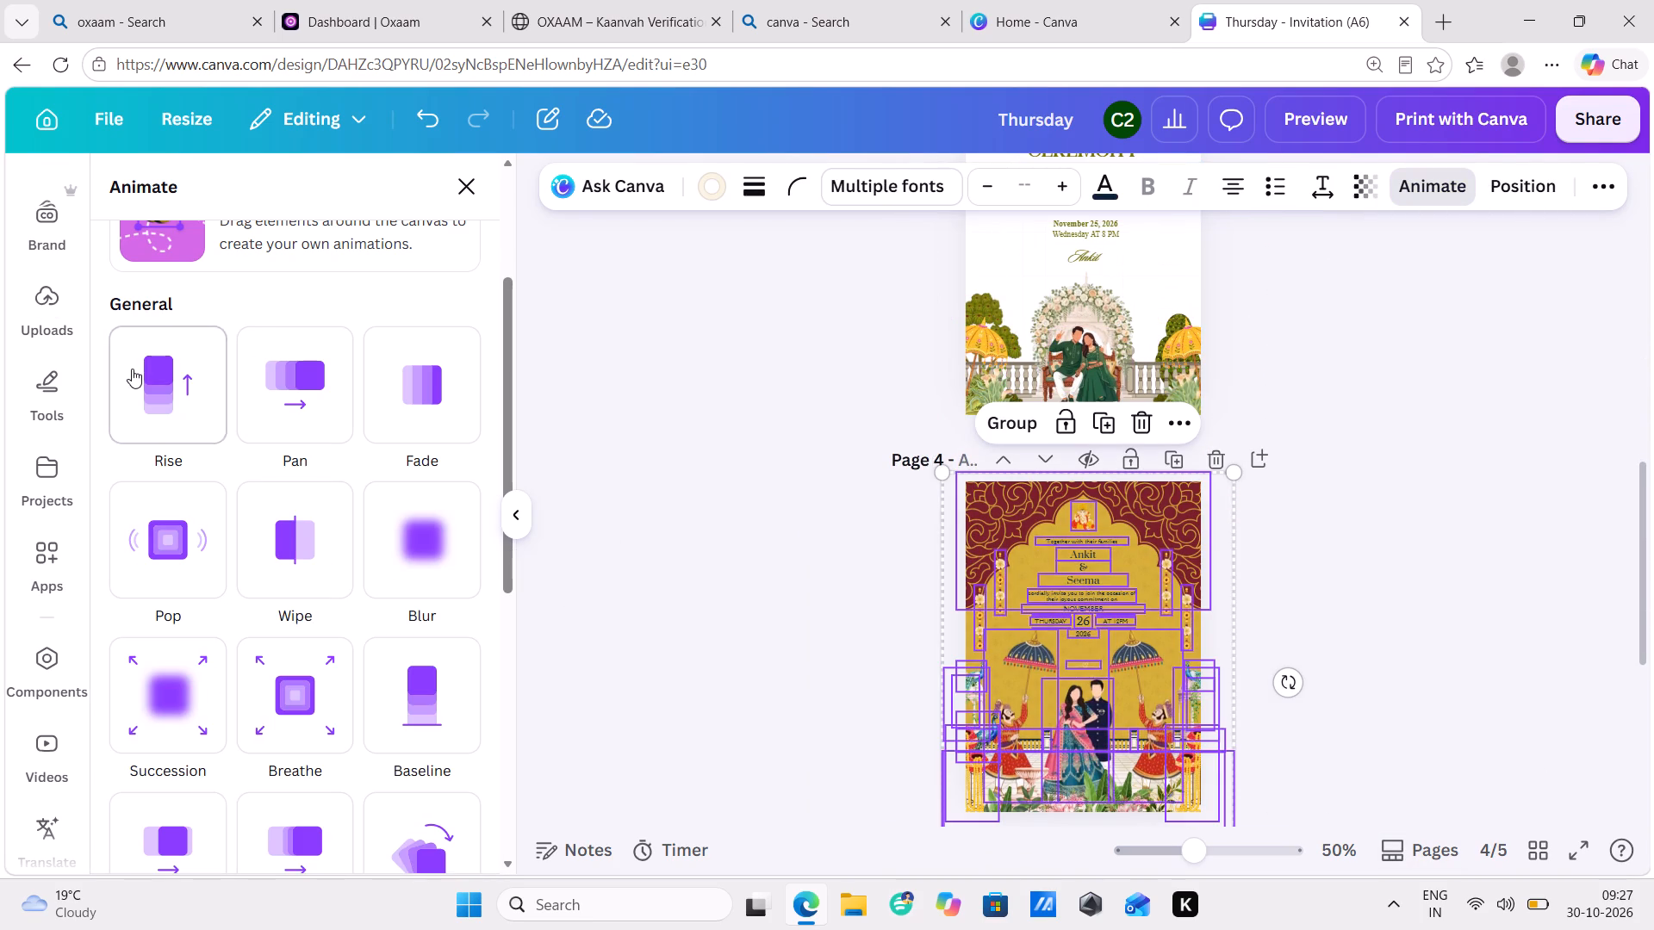
left_click(132, 369)
Apply the Rise animation to all elements of the page 5 wedding reception invitation.
scroll(863, 611, "down", 5)
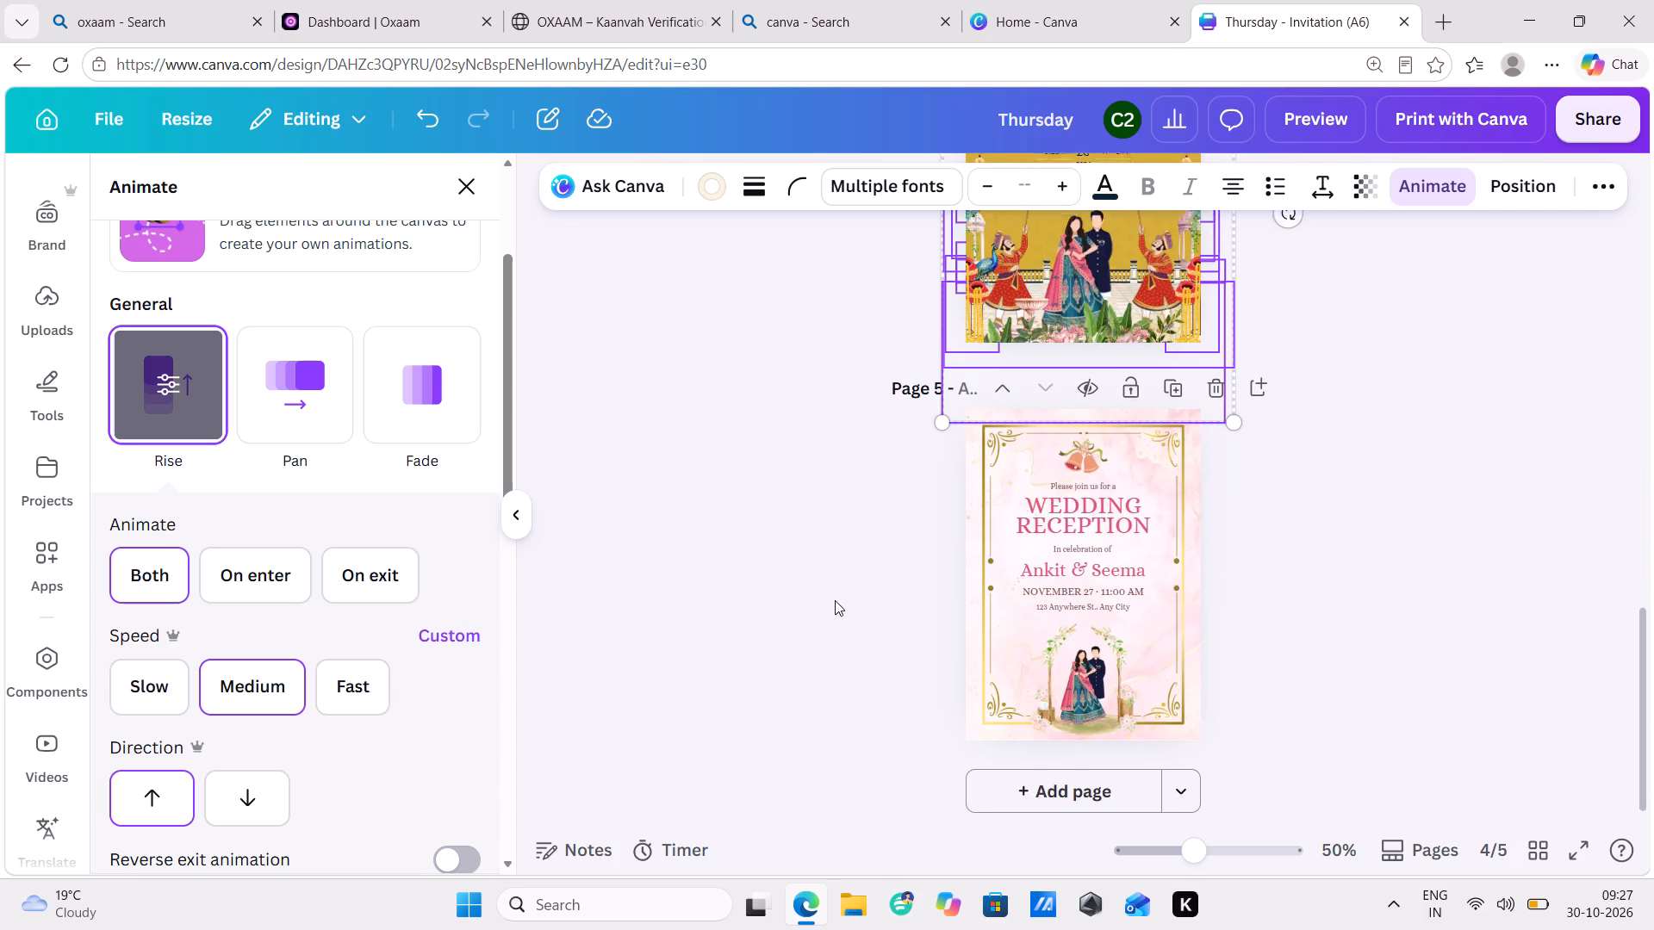
left_click_drag(833, 425, 1493, 796)
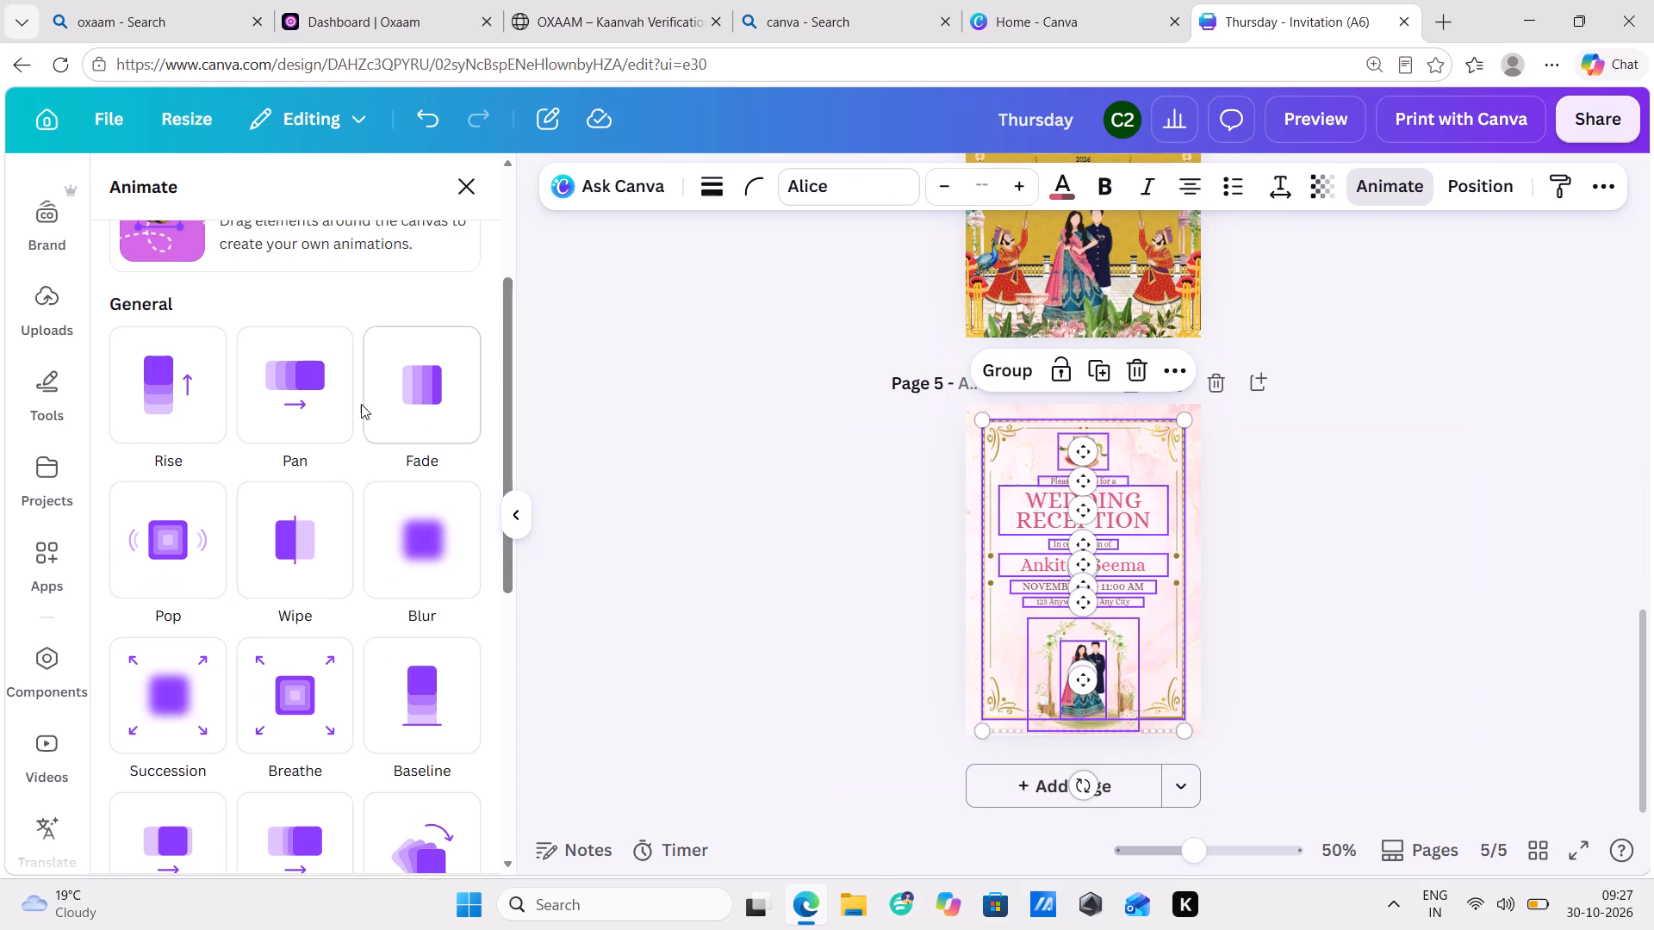
left_click(189, 401)
Look over all five invitation pages once more, from the save-the-date to the reception.
scroll(797, 551, "up", 2)
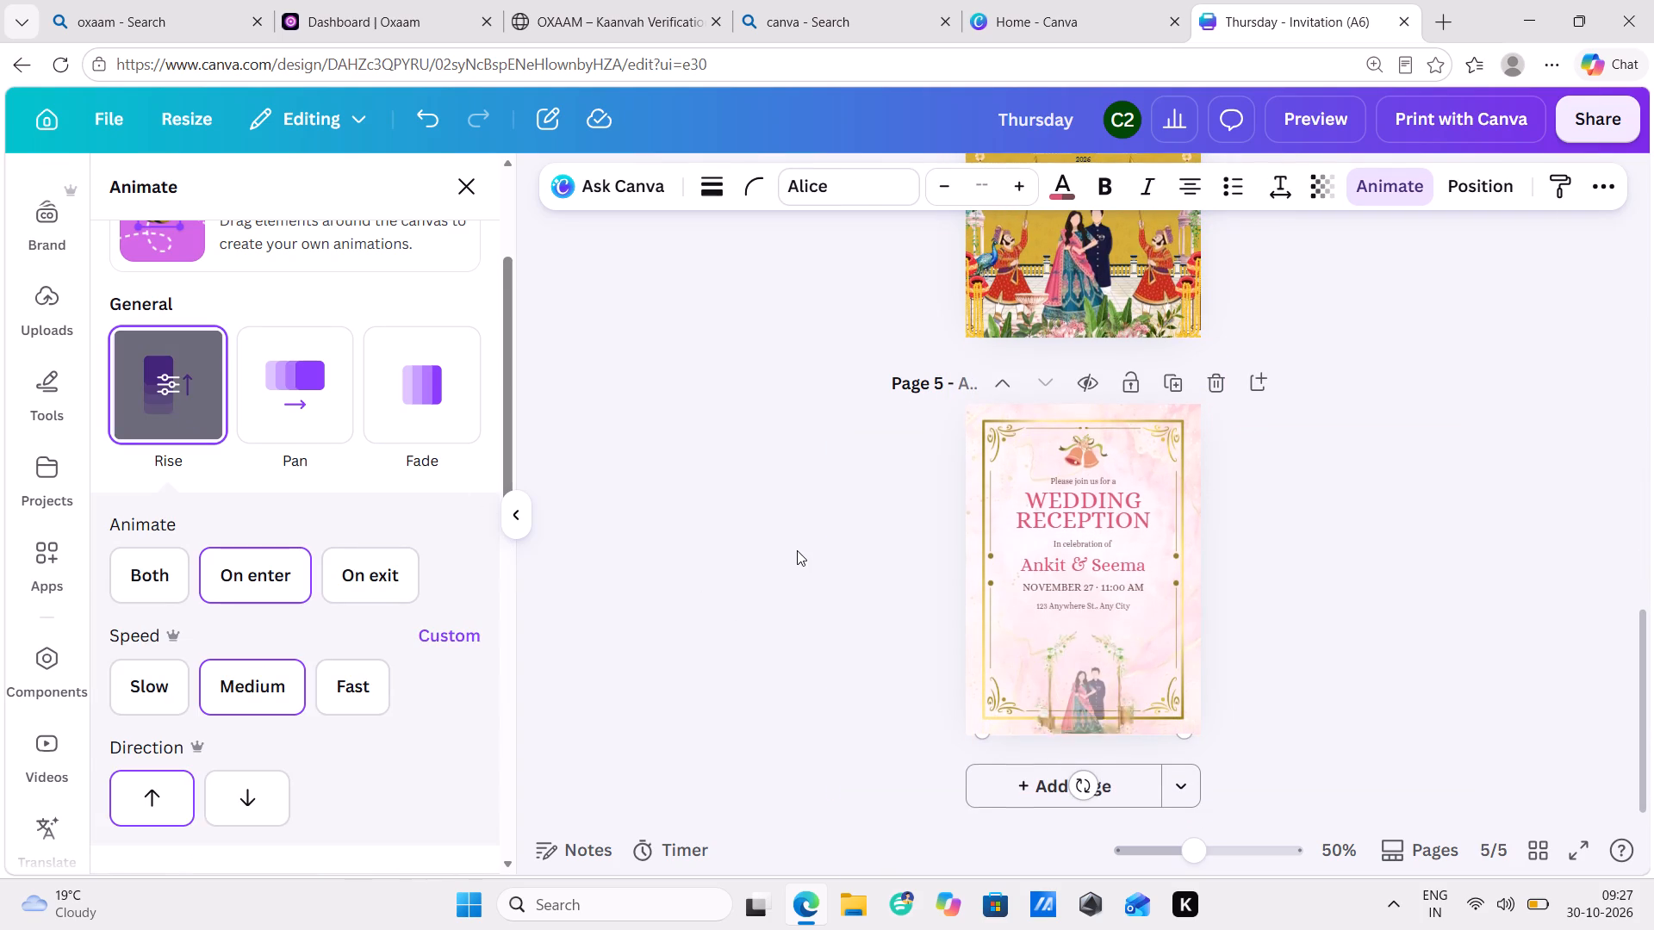
scroll(797, 550, "up", 19)
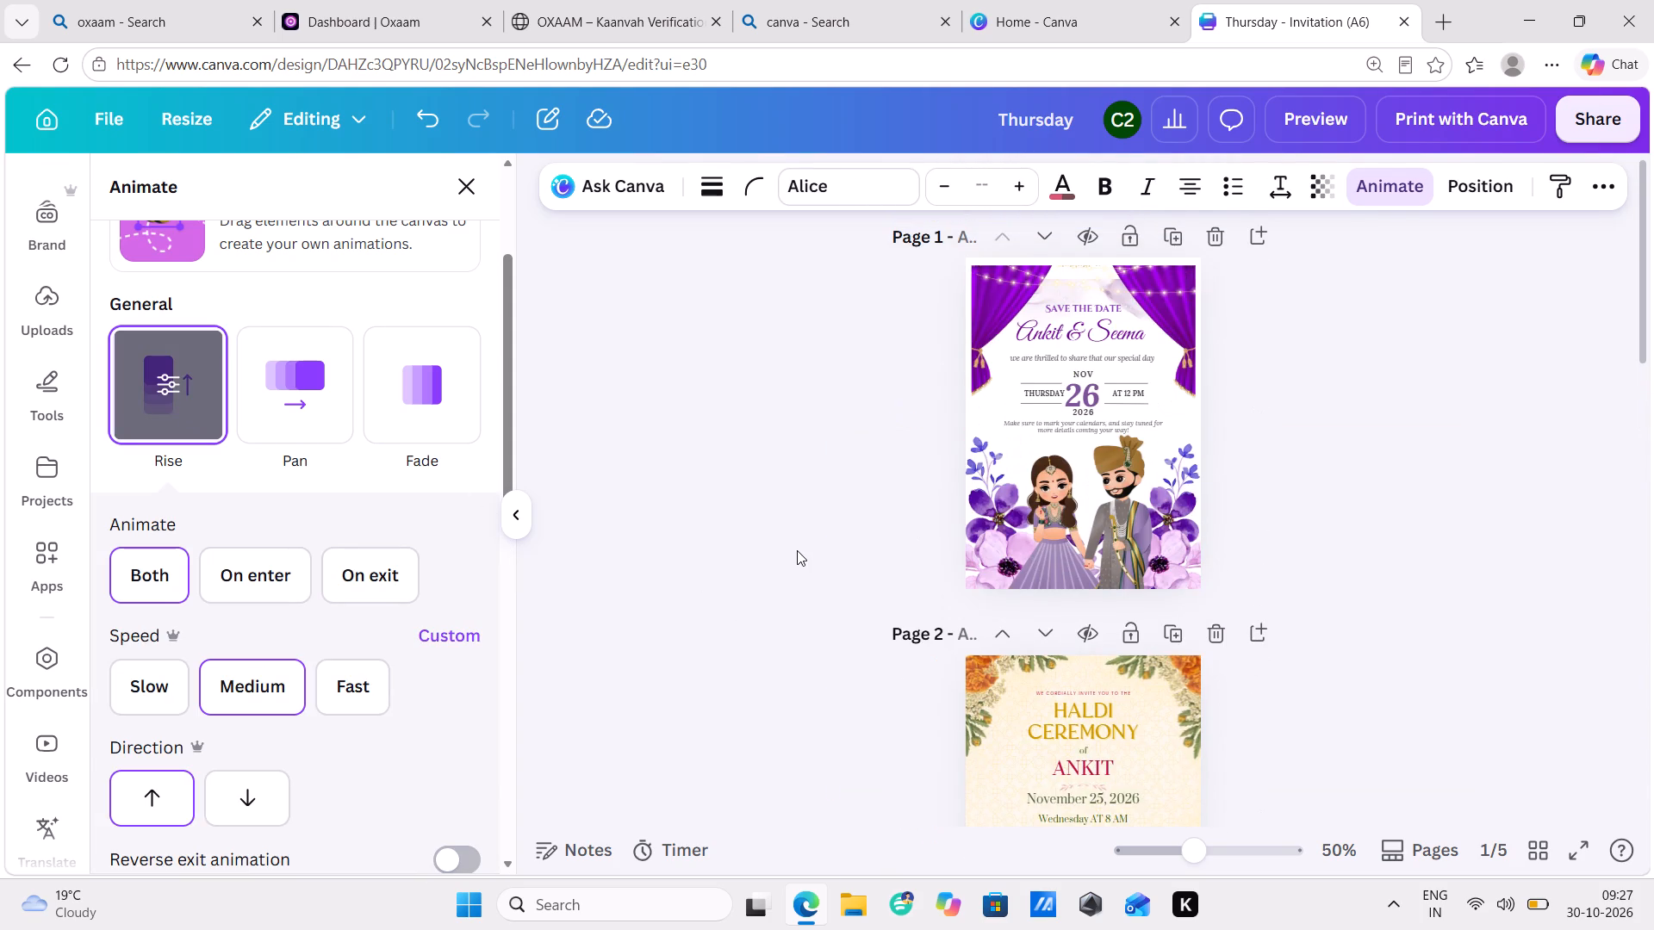
scroll(797, 550, "down", 7)
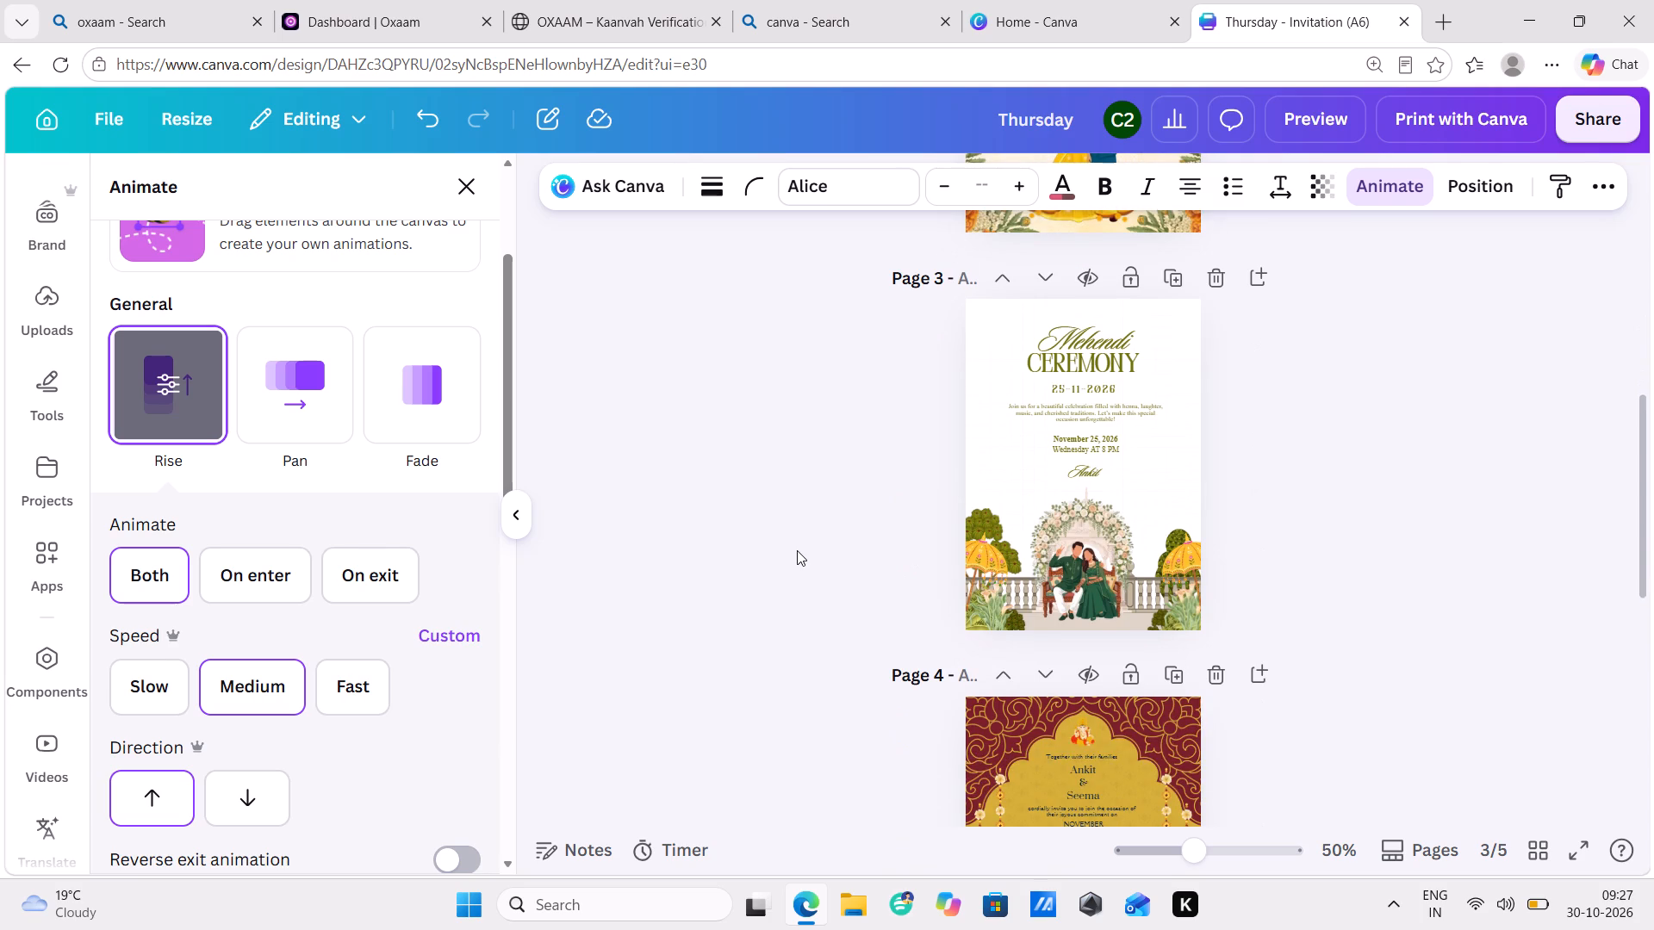
scroll(797, 550, "down", 4)
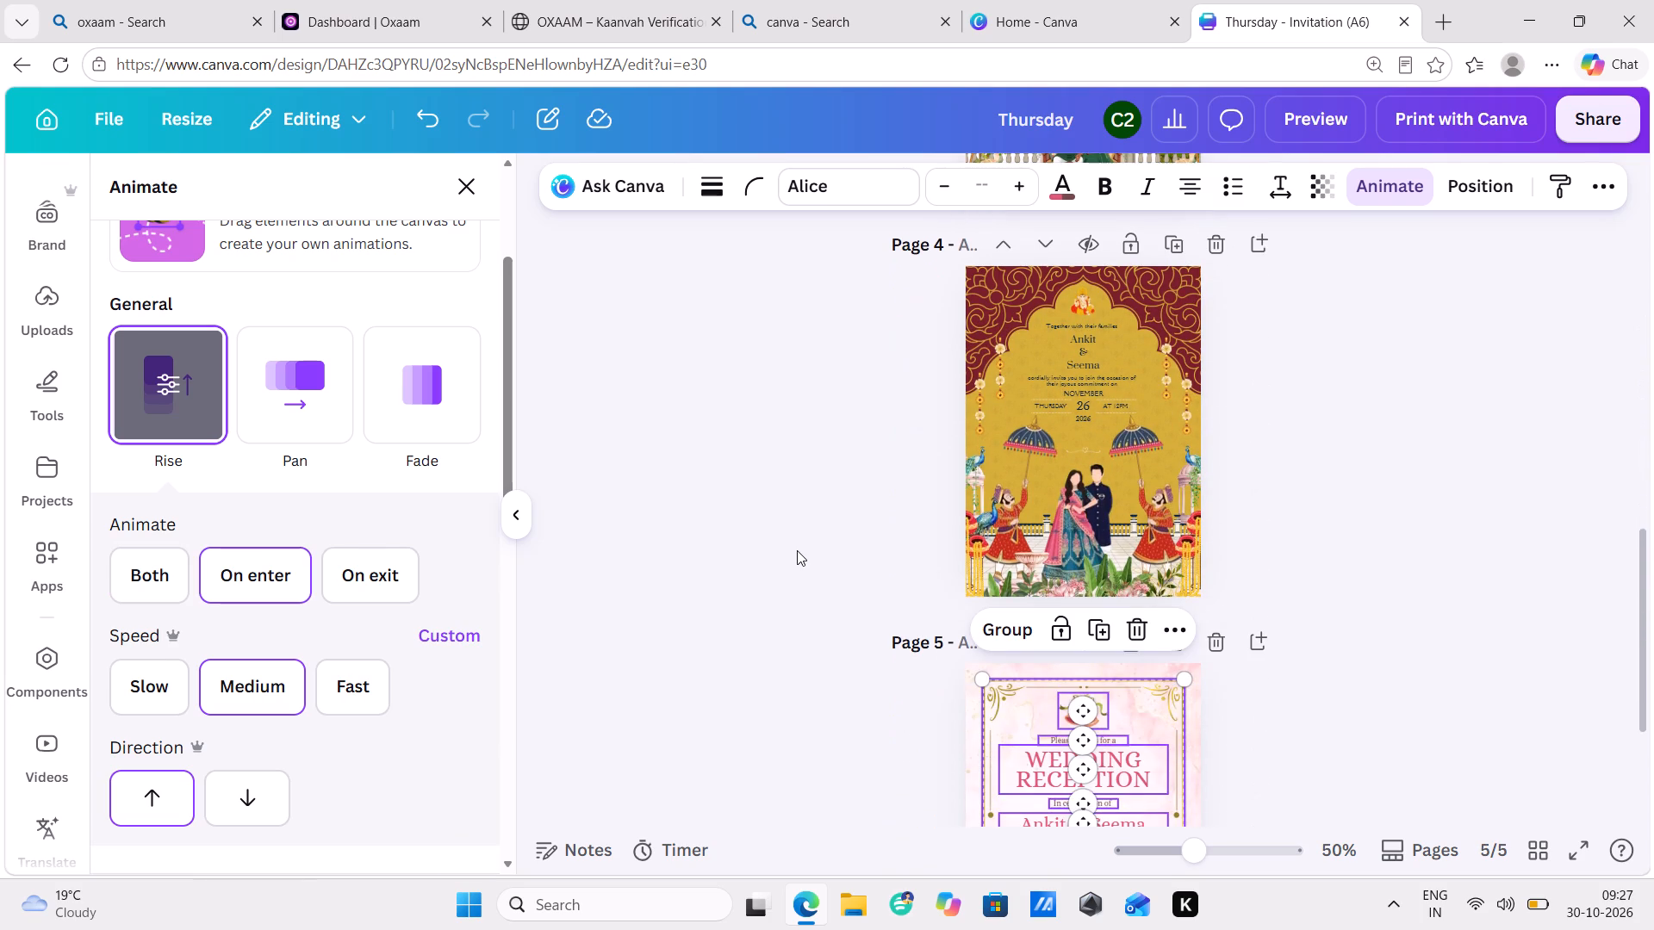
scroll(1061, 590, "down", 3)
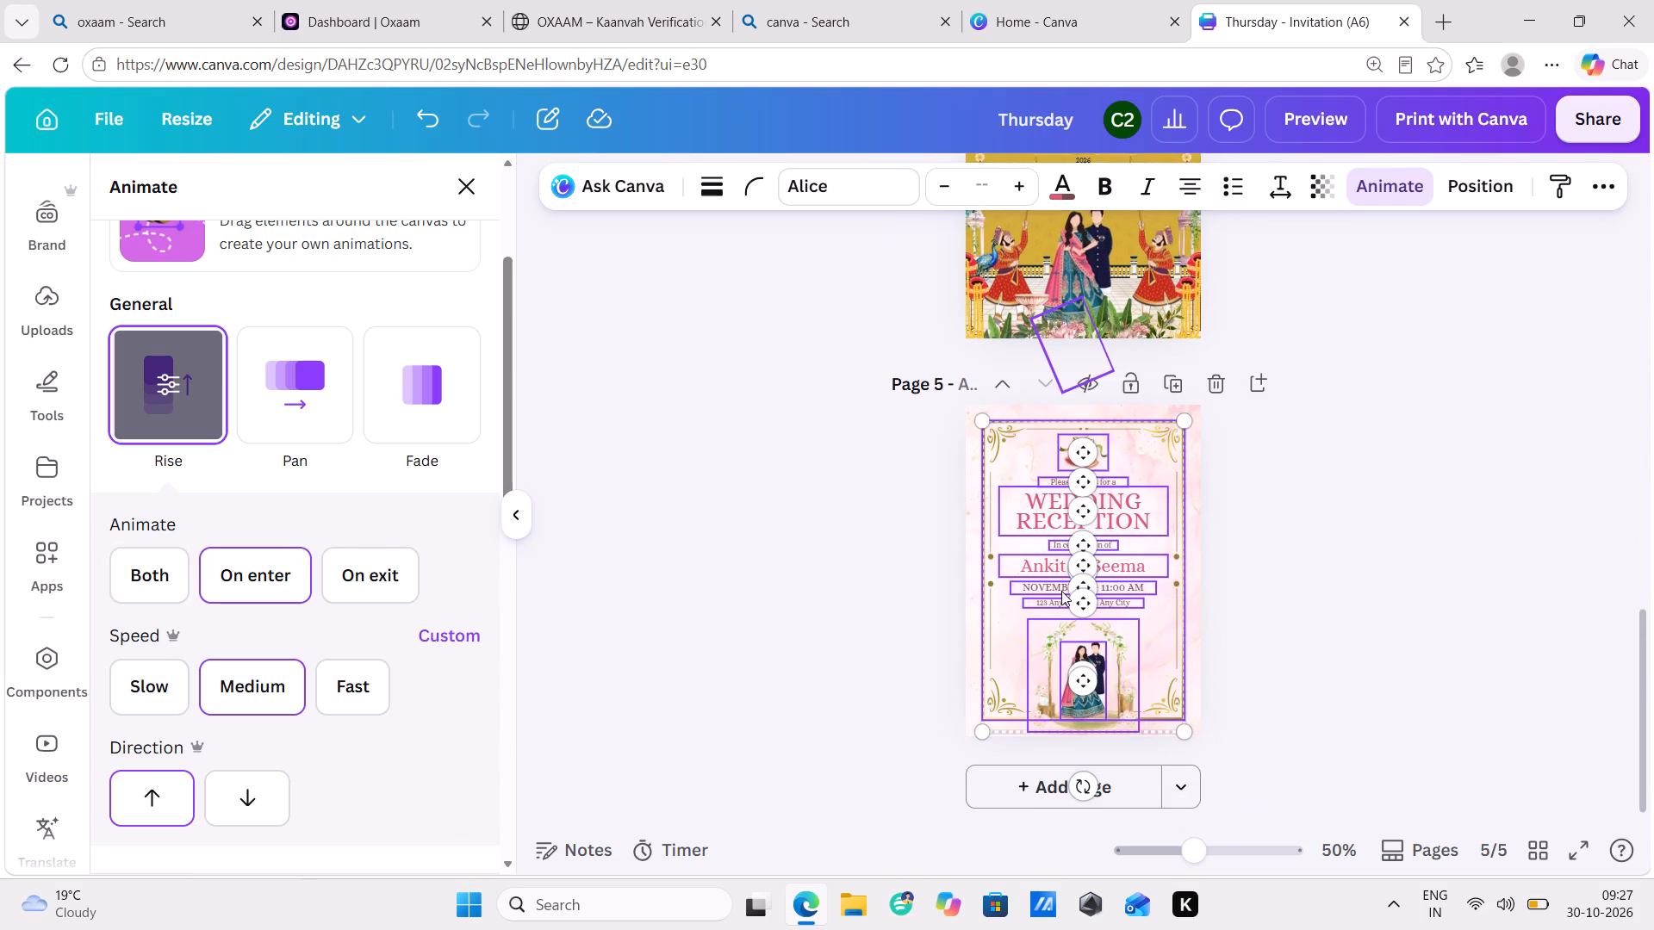
Download all pages as an MP4 video with the quality set to 808 x 1139px.
left_click(1575, 133)
left_click(1217, 672)
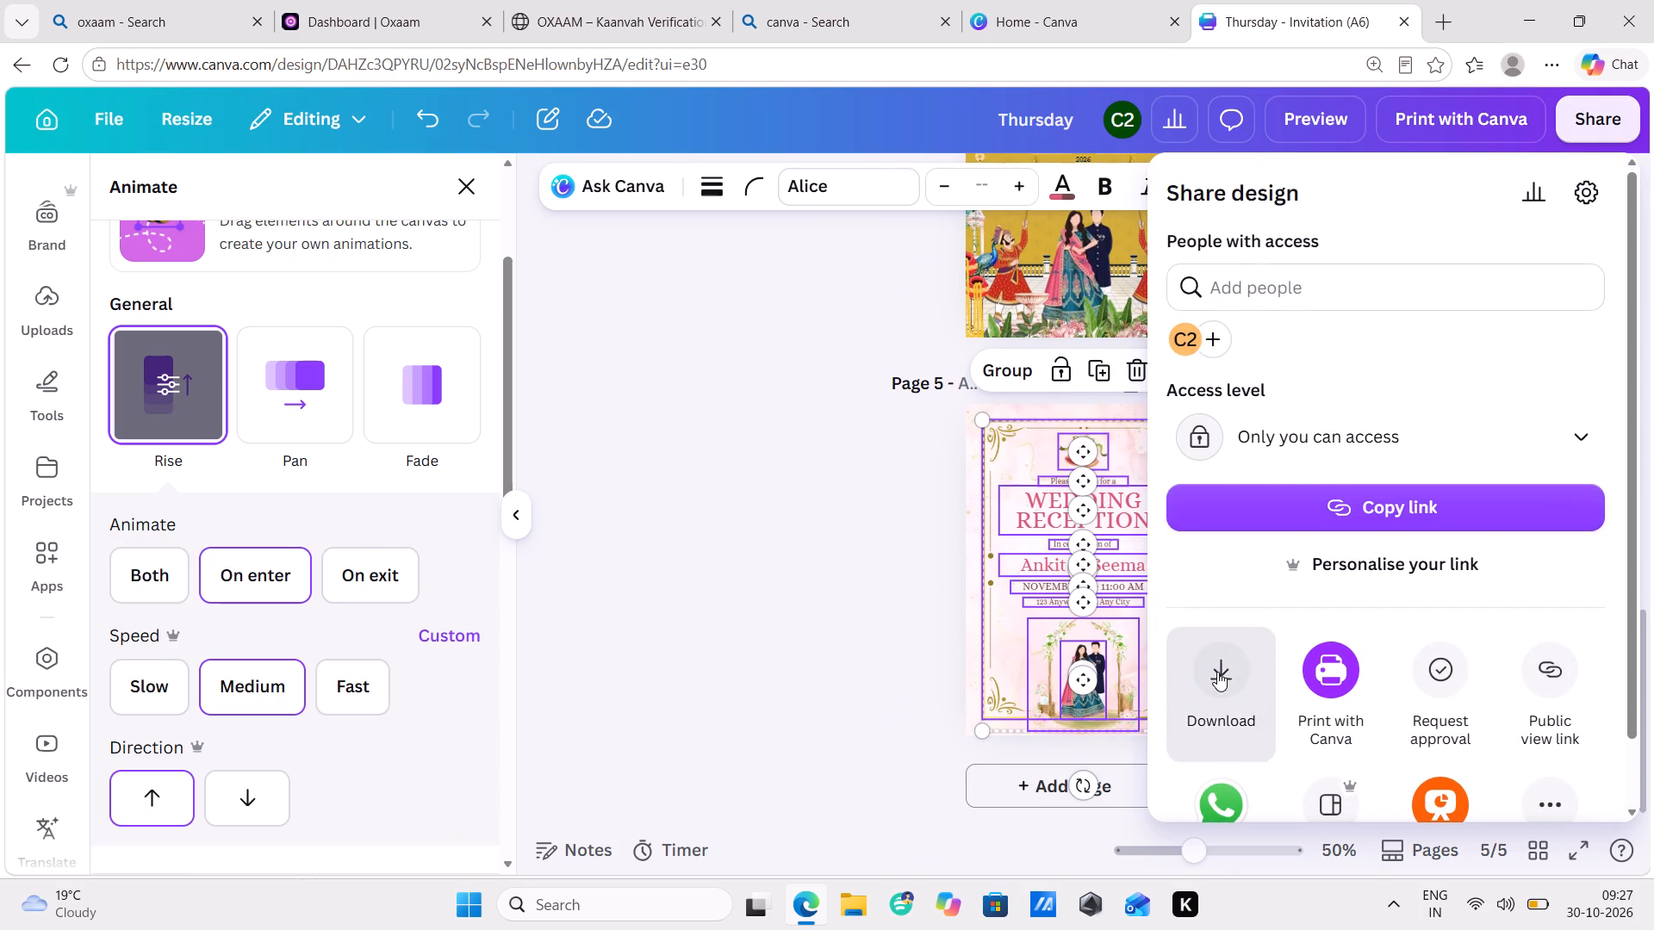
left_click_drag(1179, 377, 1231, 376)
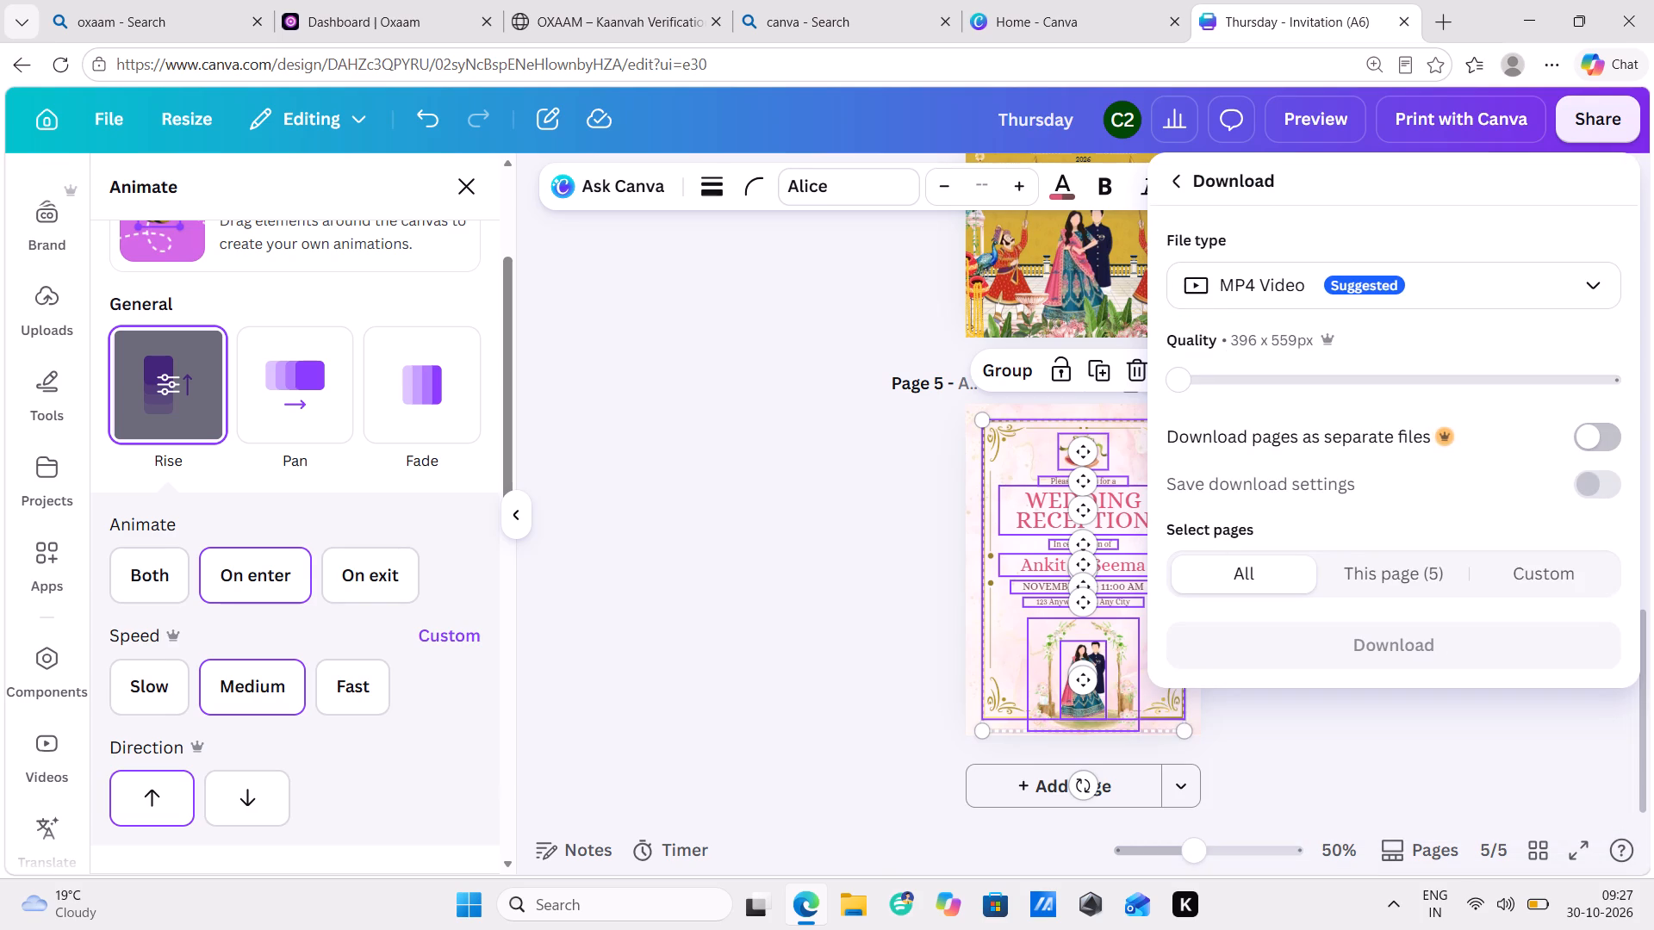
left_click_drag(1231, 376, 1322, 374)
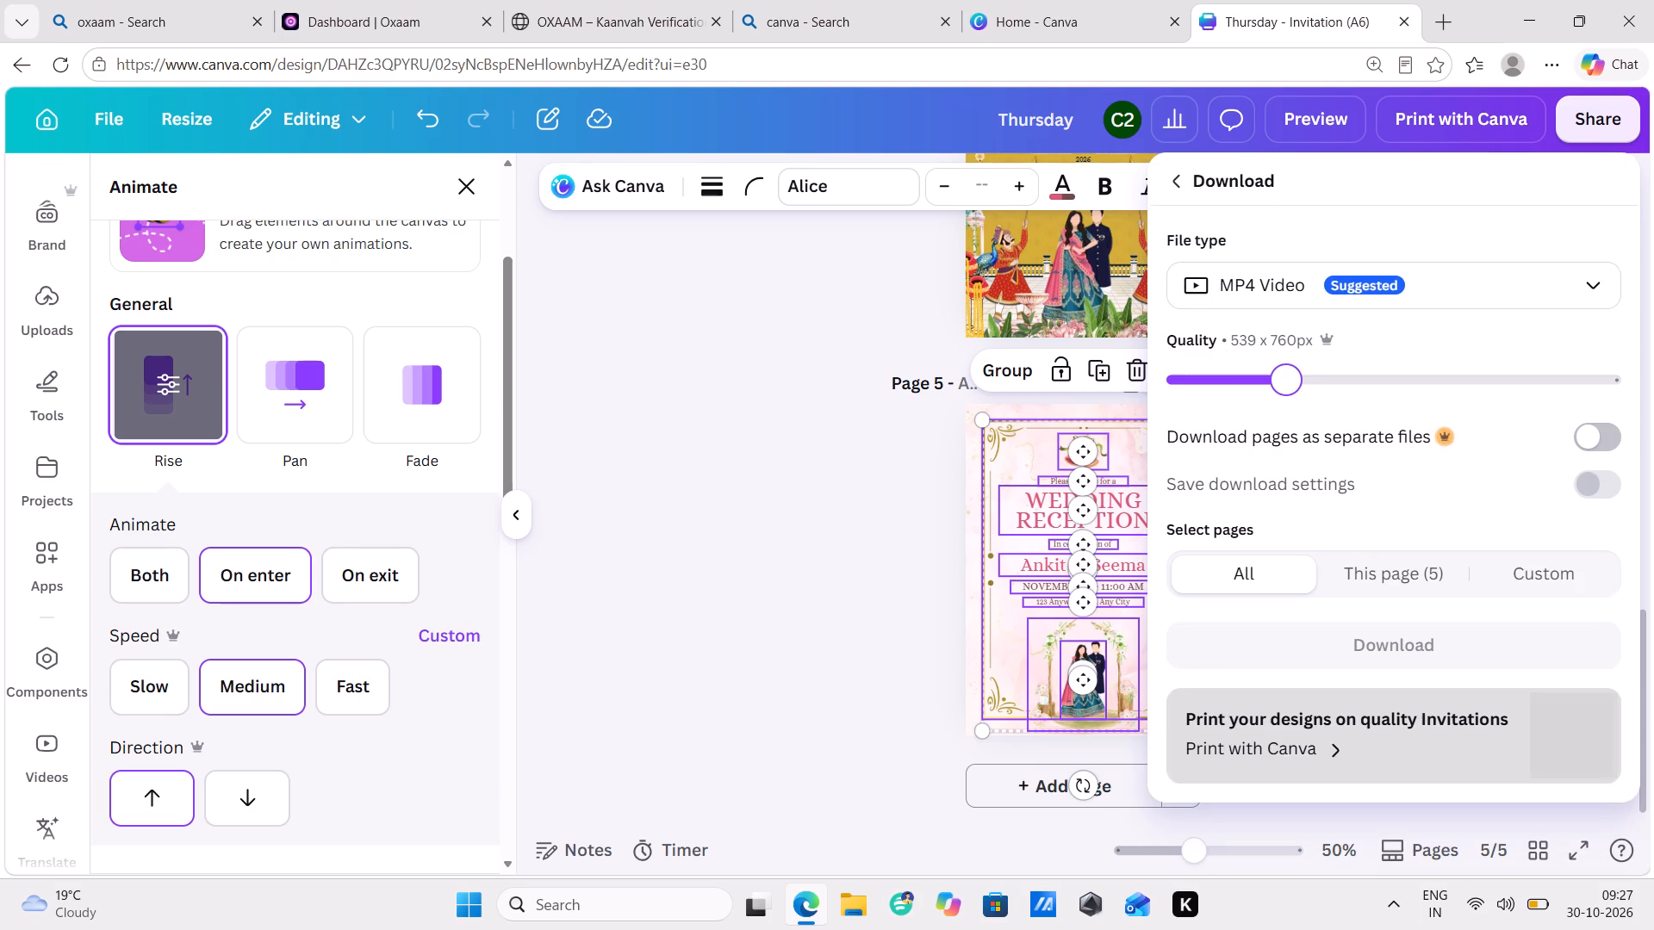
left_click_drag(1288, 382, 1450, 392)
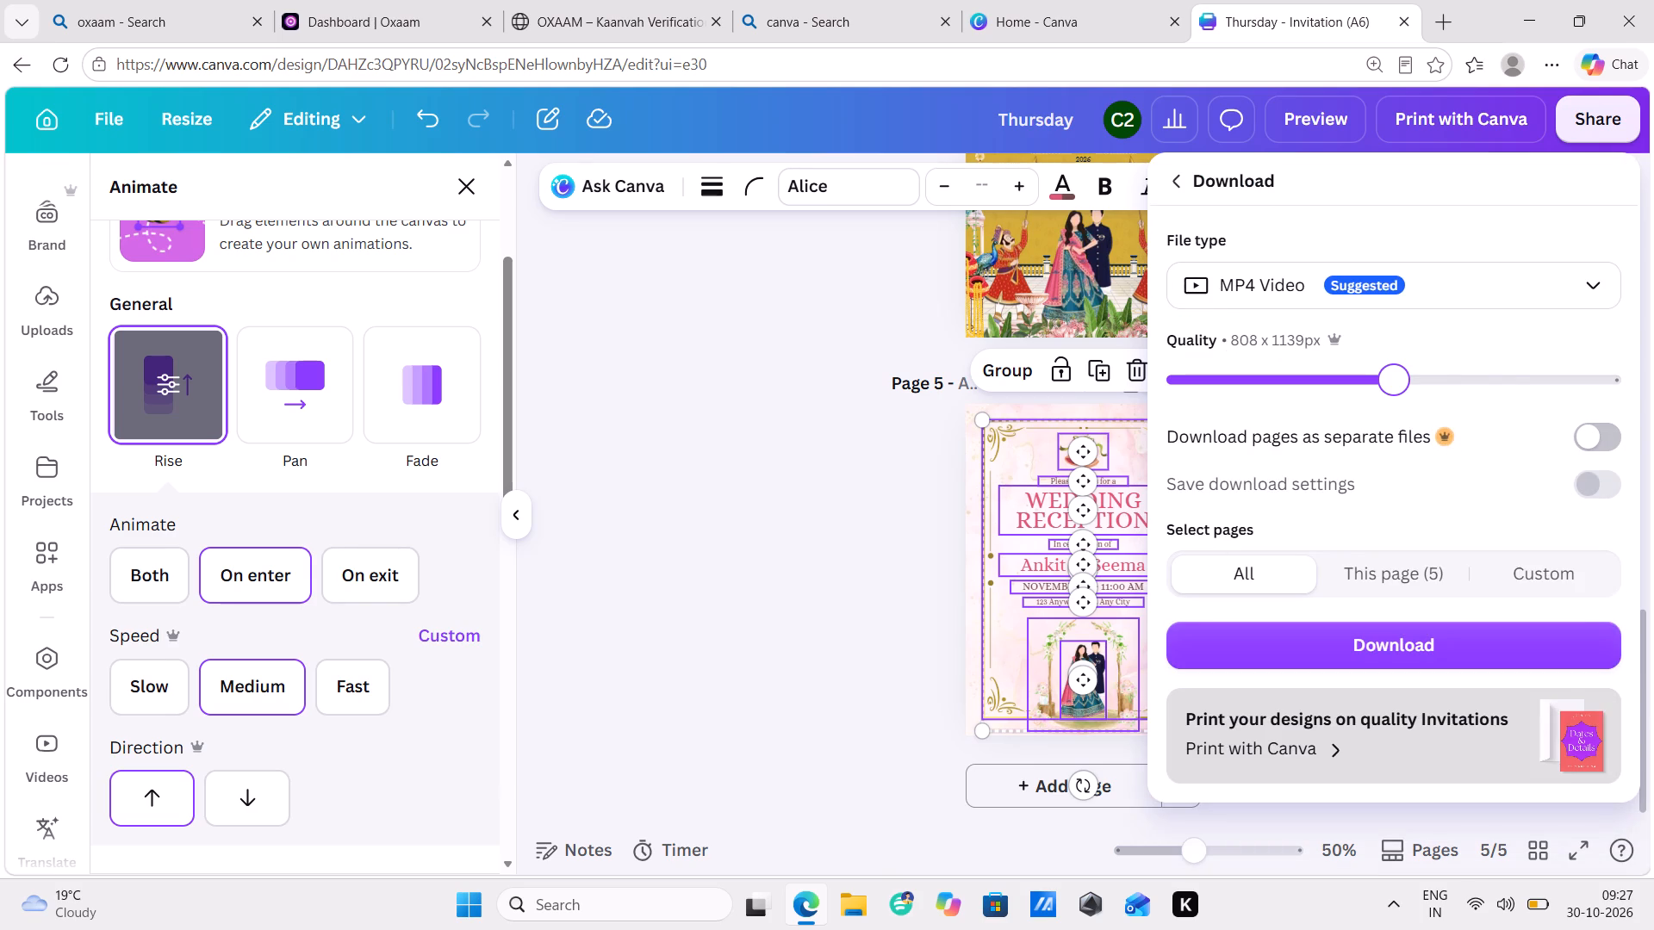
left_click_drag(1450, 392, 1439, 393)
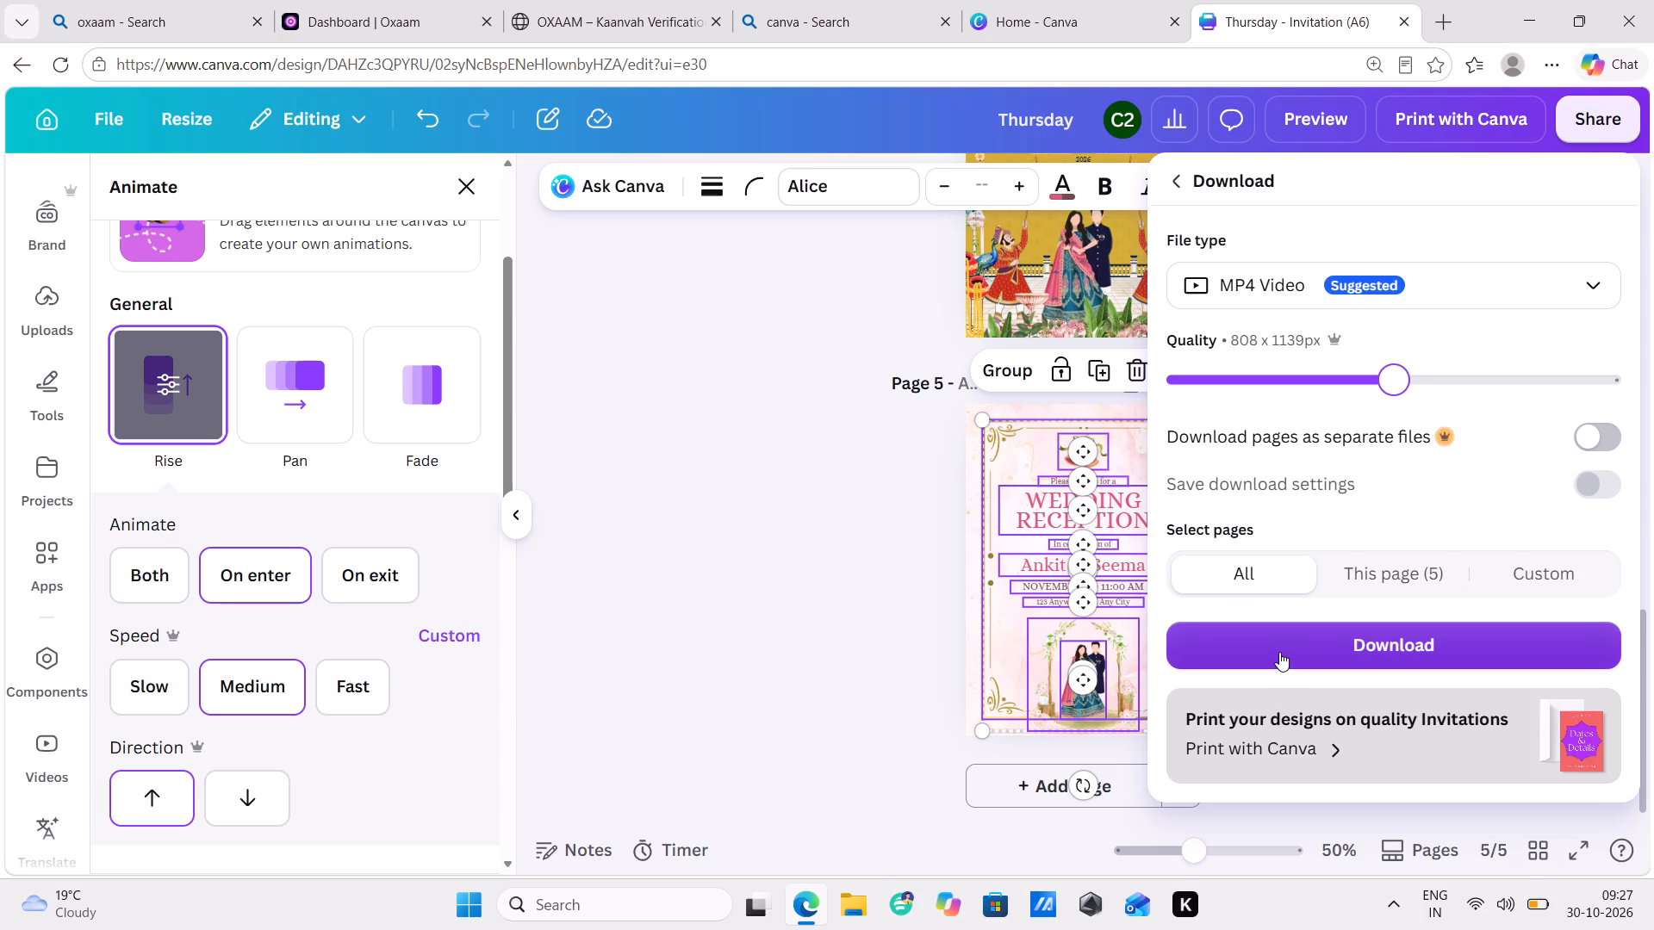
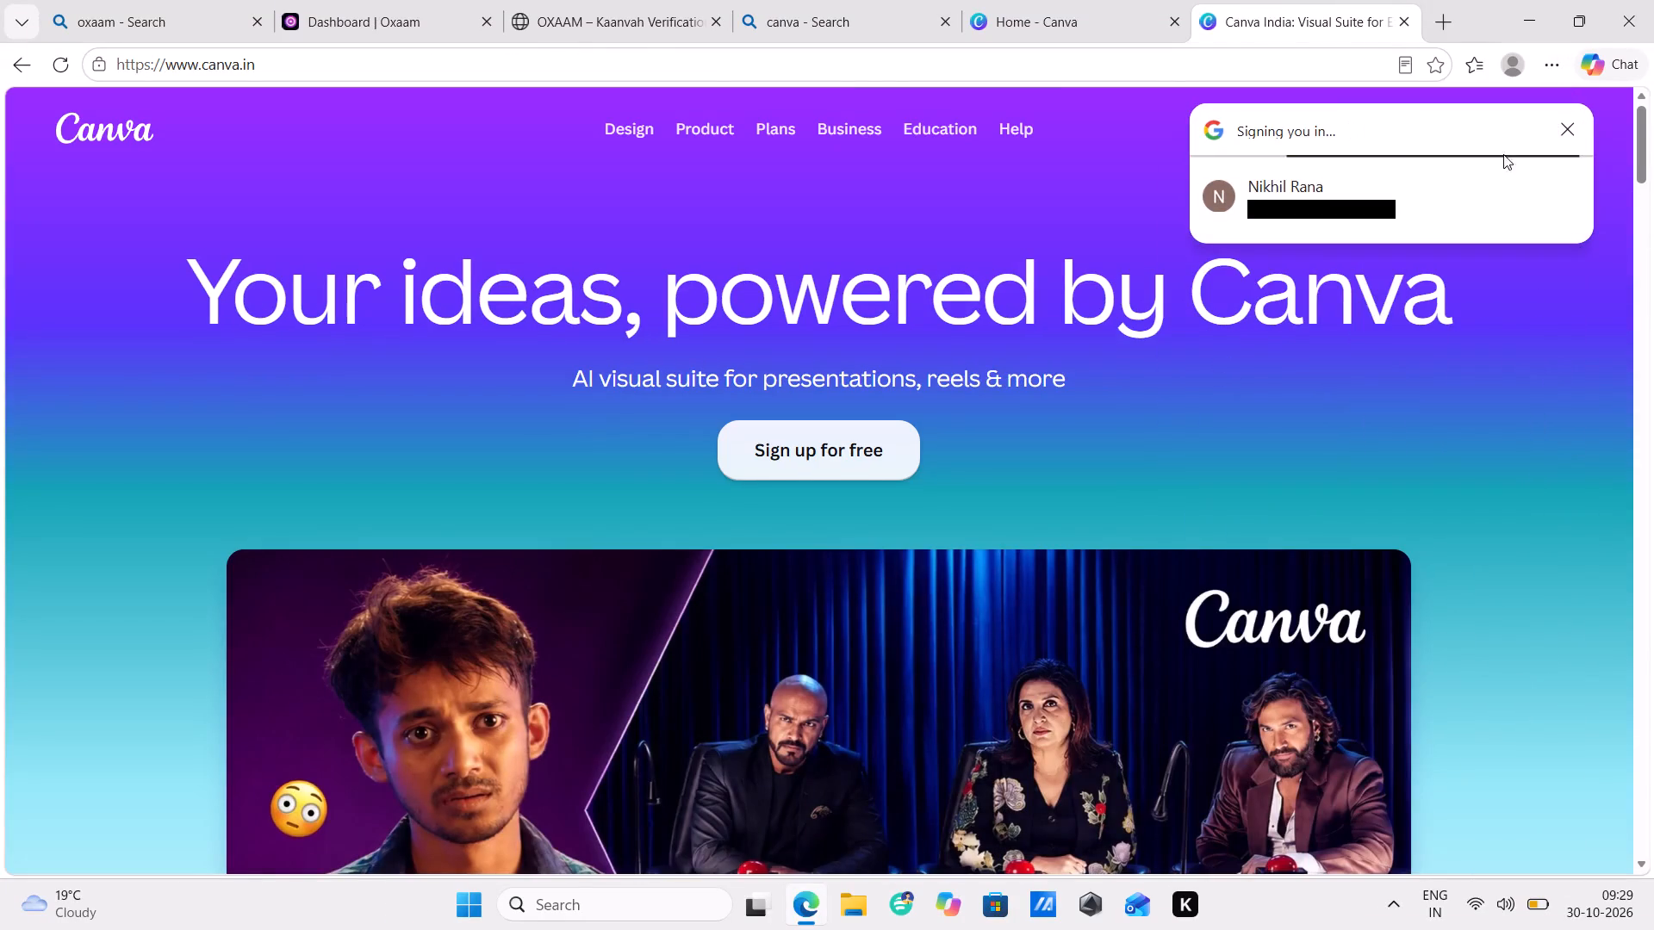
left_click(1558, 124)
left_click(1547, 67)
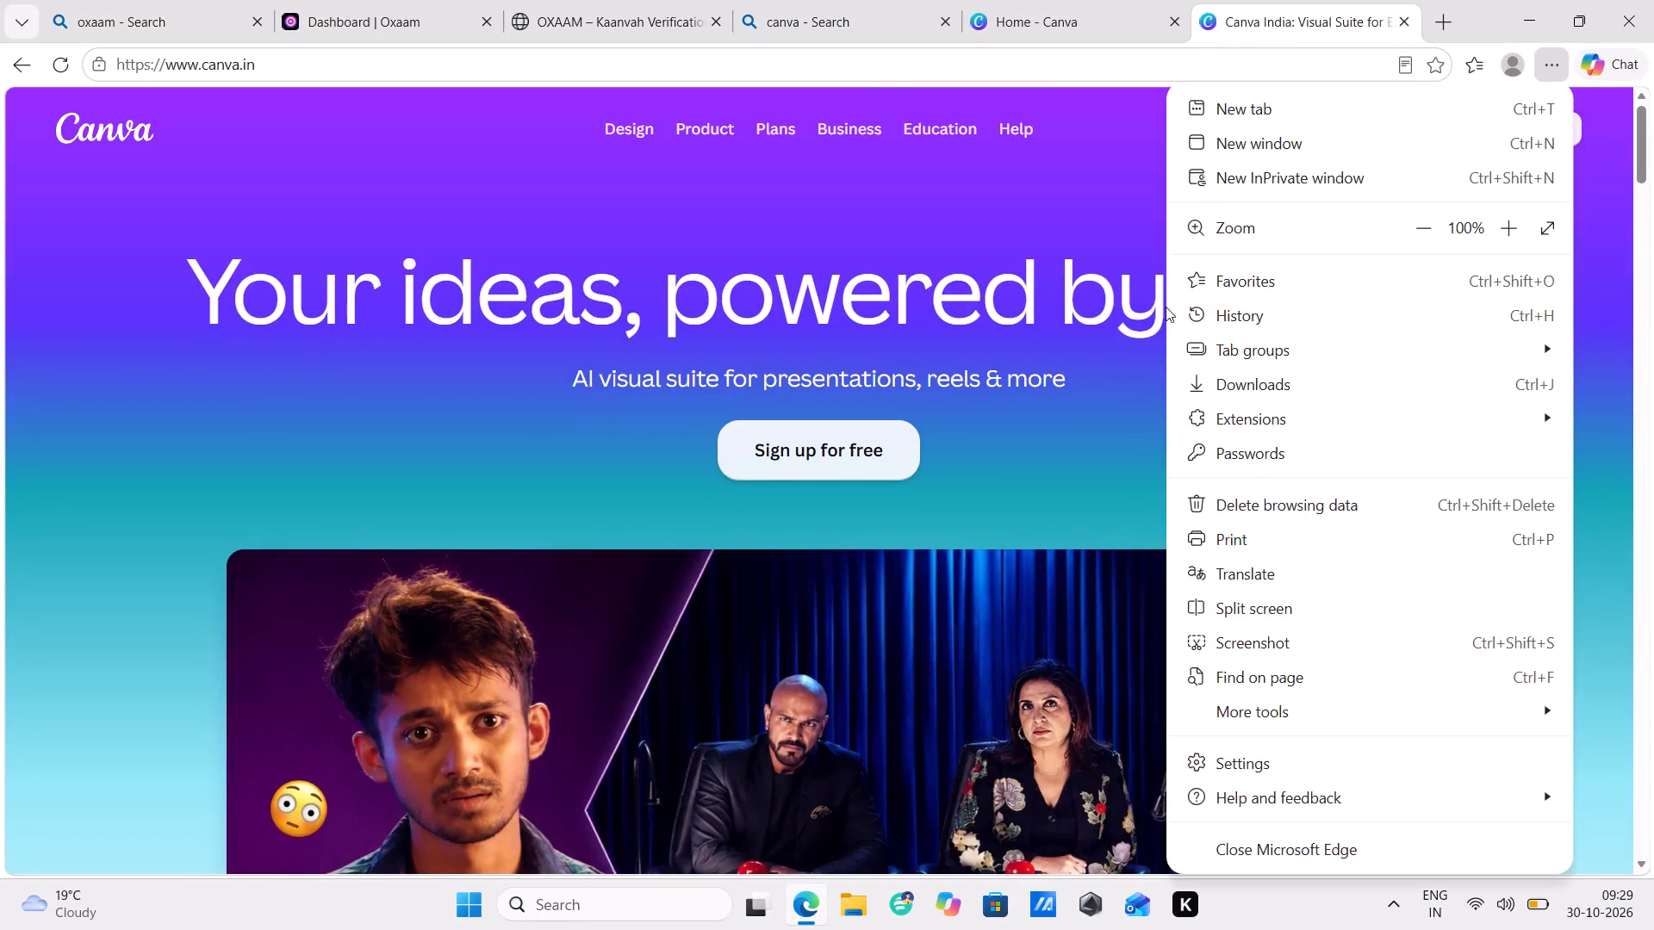
left_click(1239, 390)
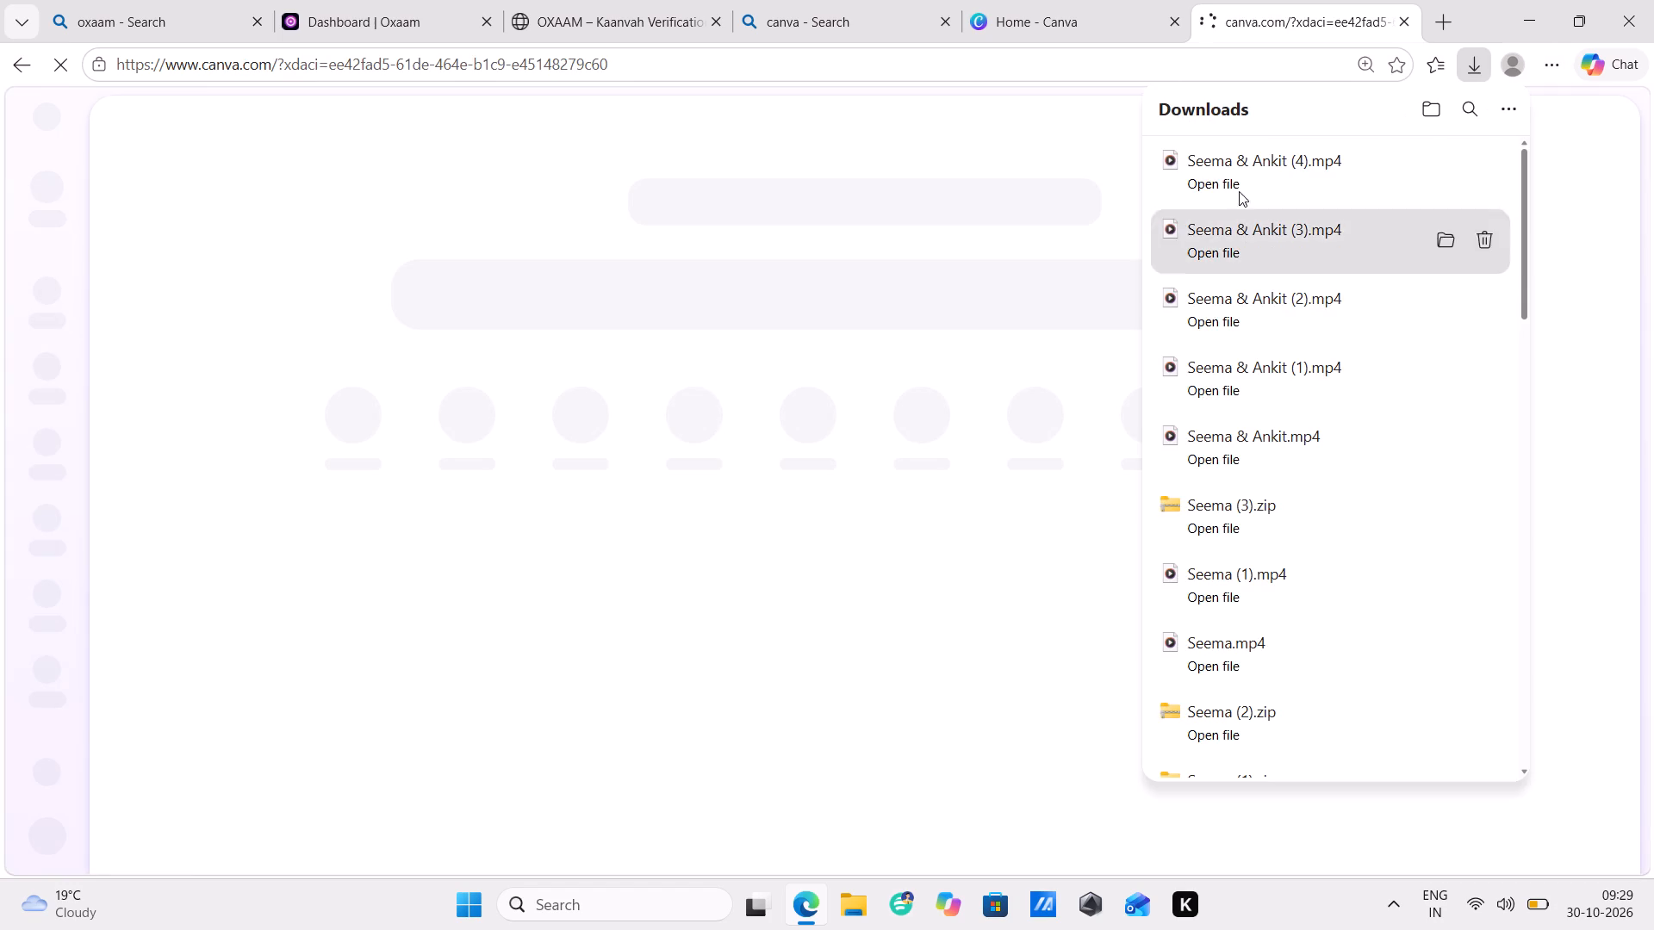
double_click(1263, 177)
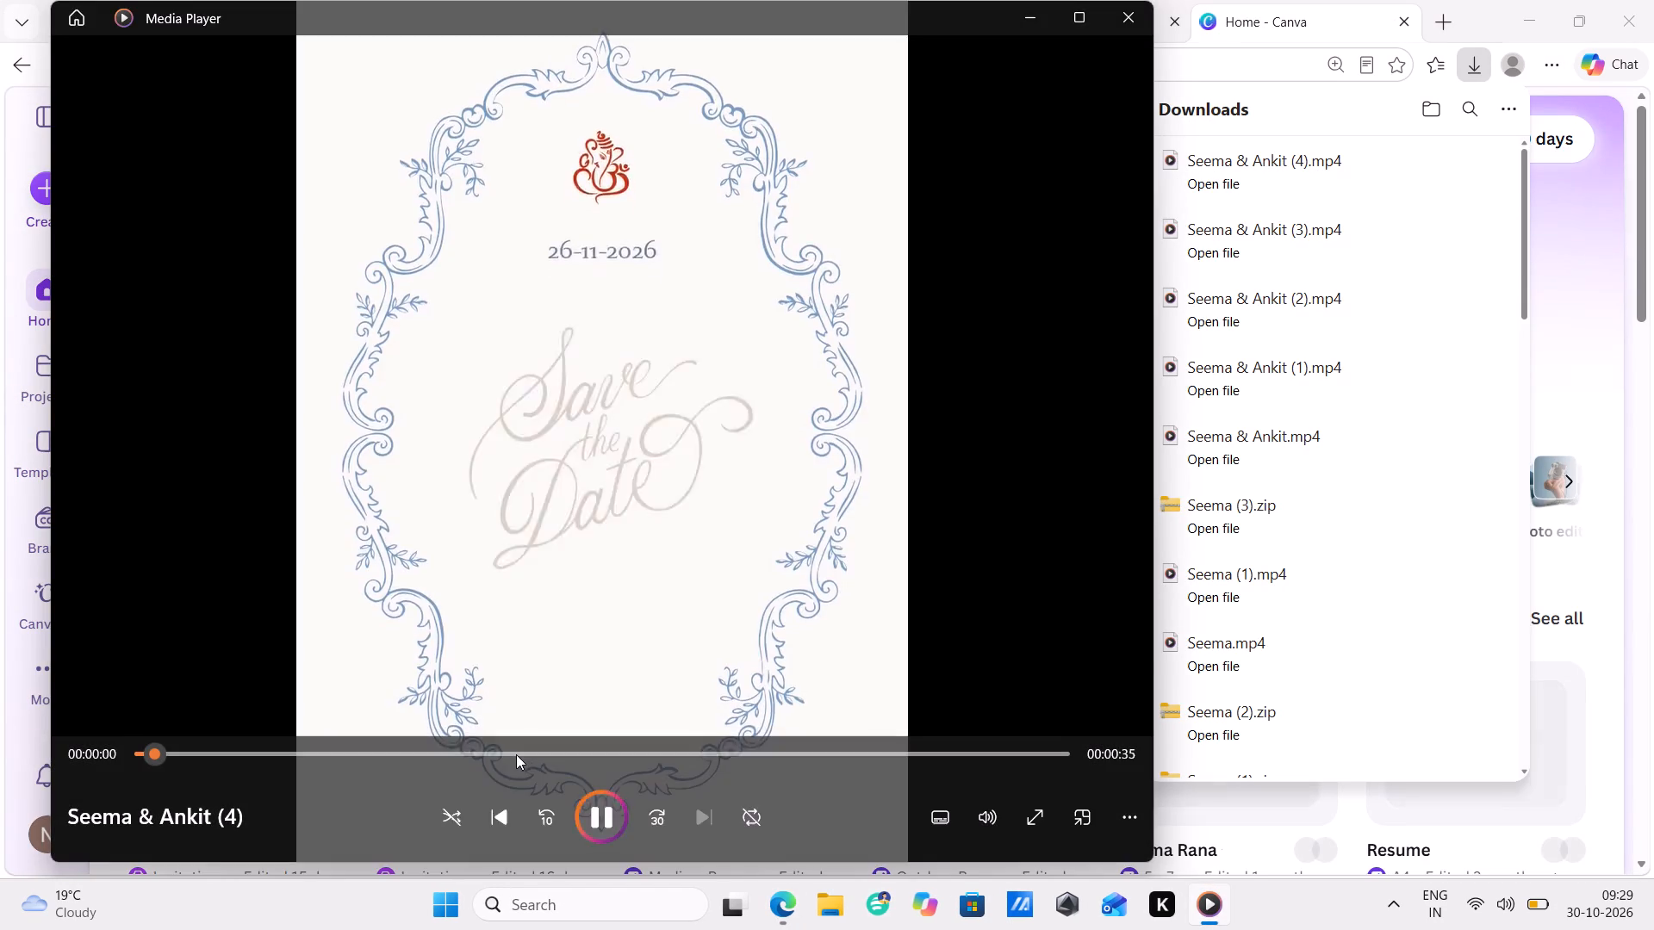
left_click(1124, 19)
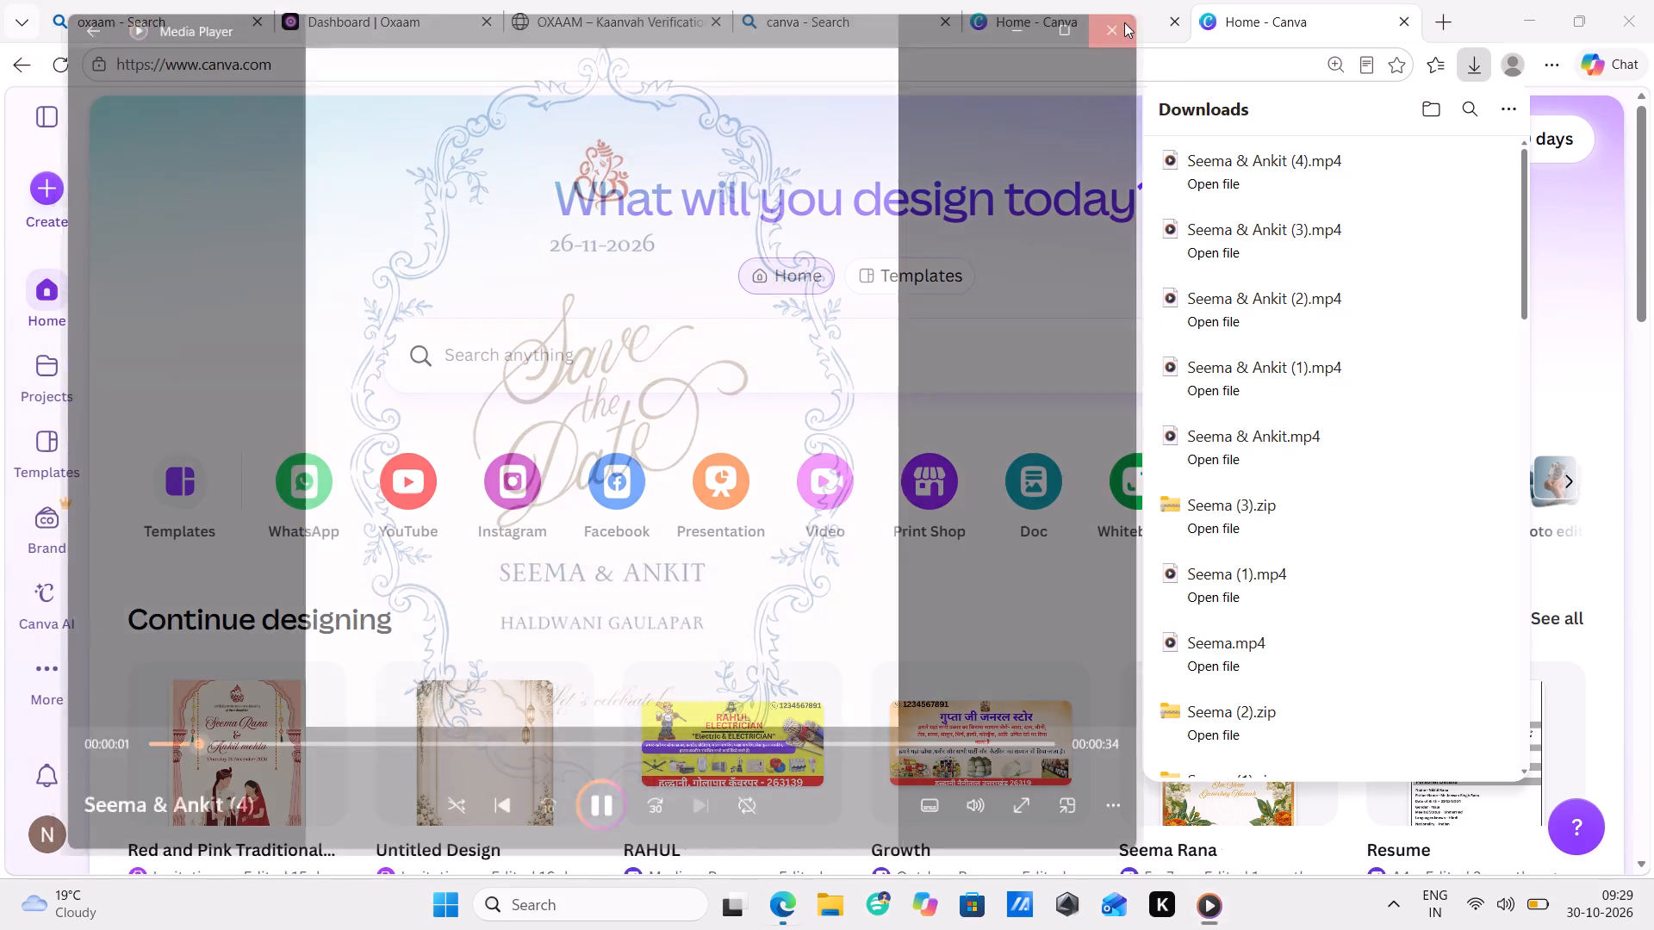
Open the full downloads page and look through the downloaded files for the invitation video.
scroll(1256, 382, "up", 5)
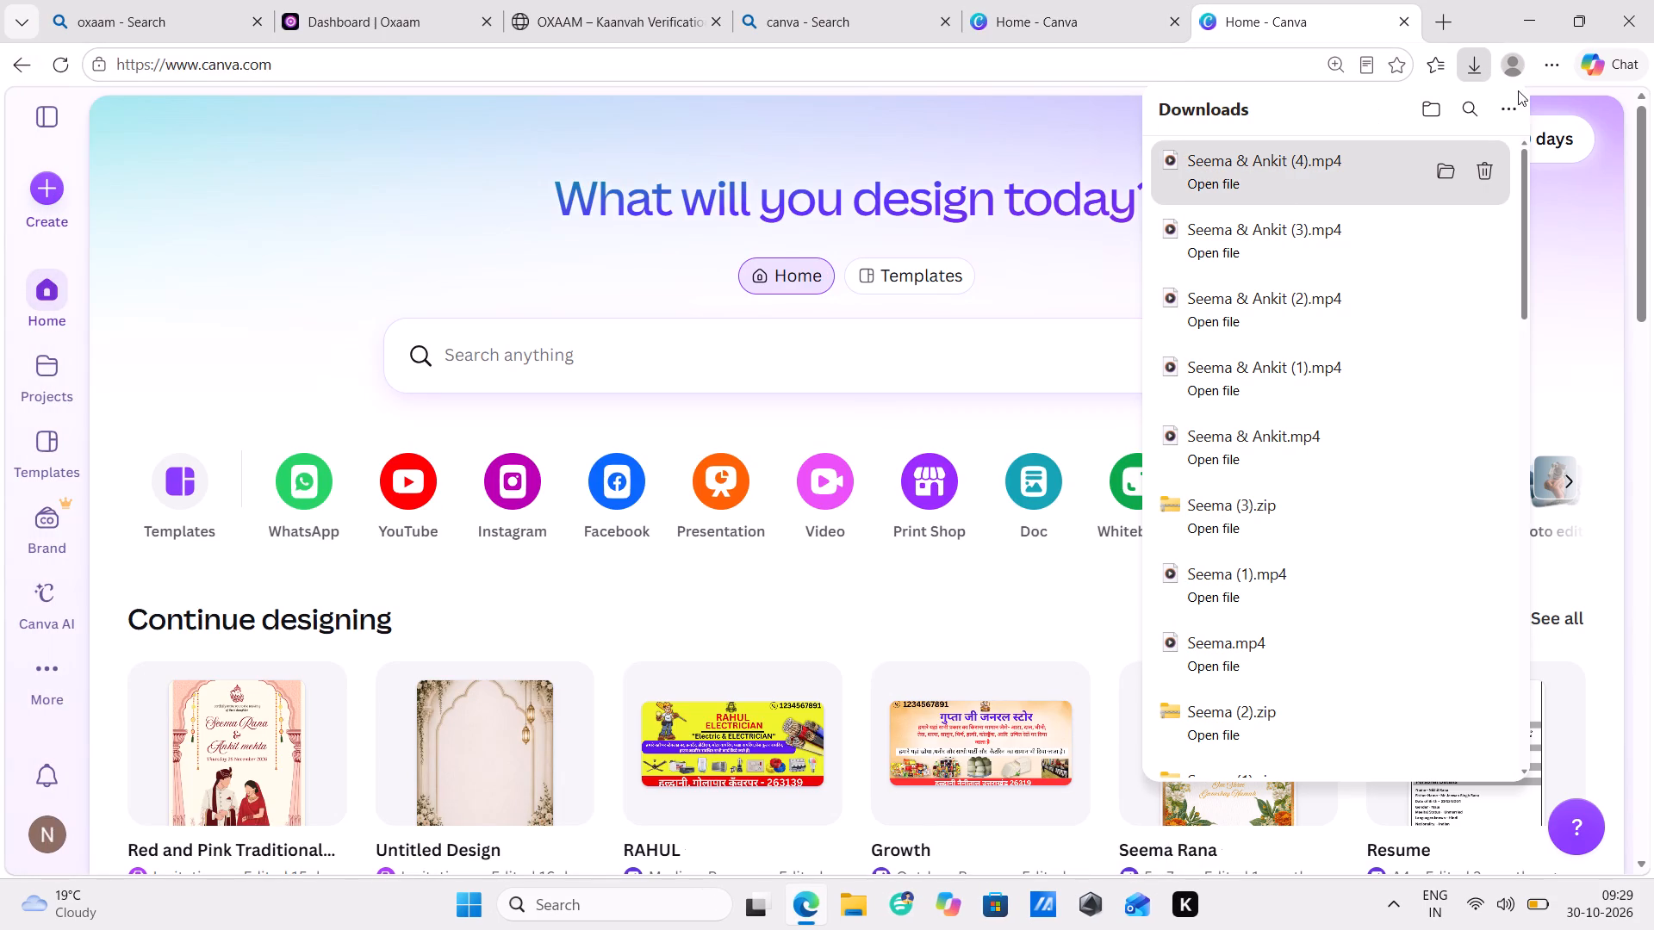
left_click(1500, 111)
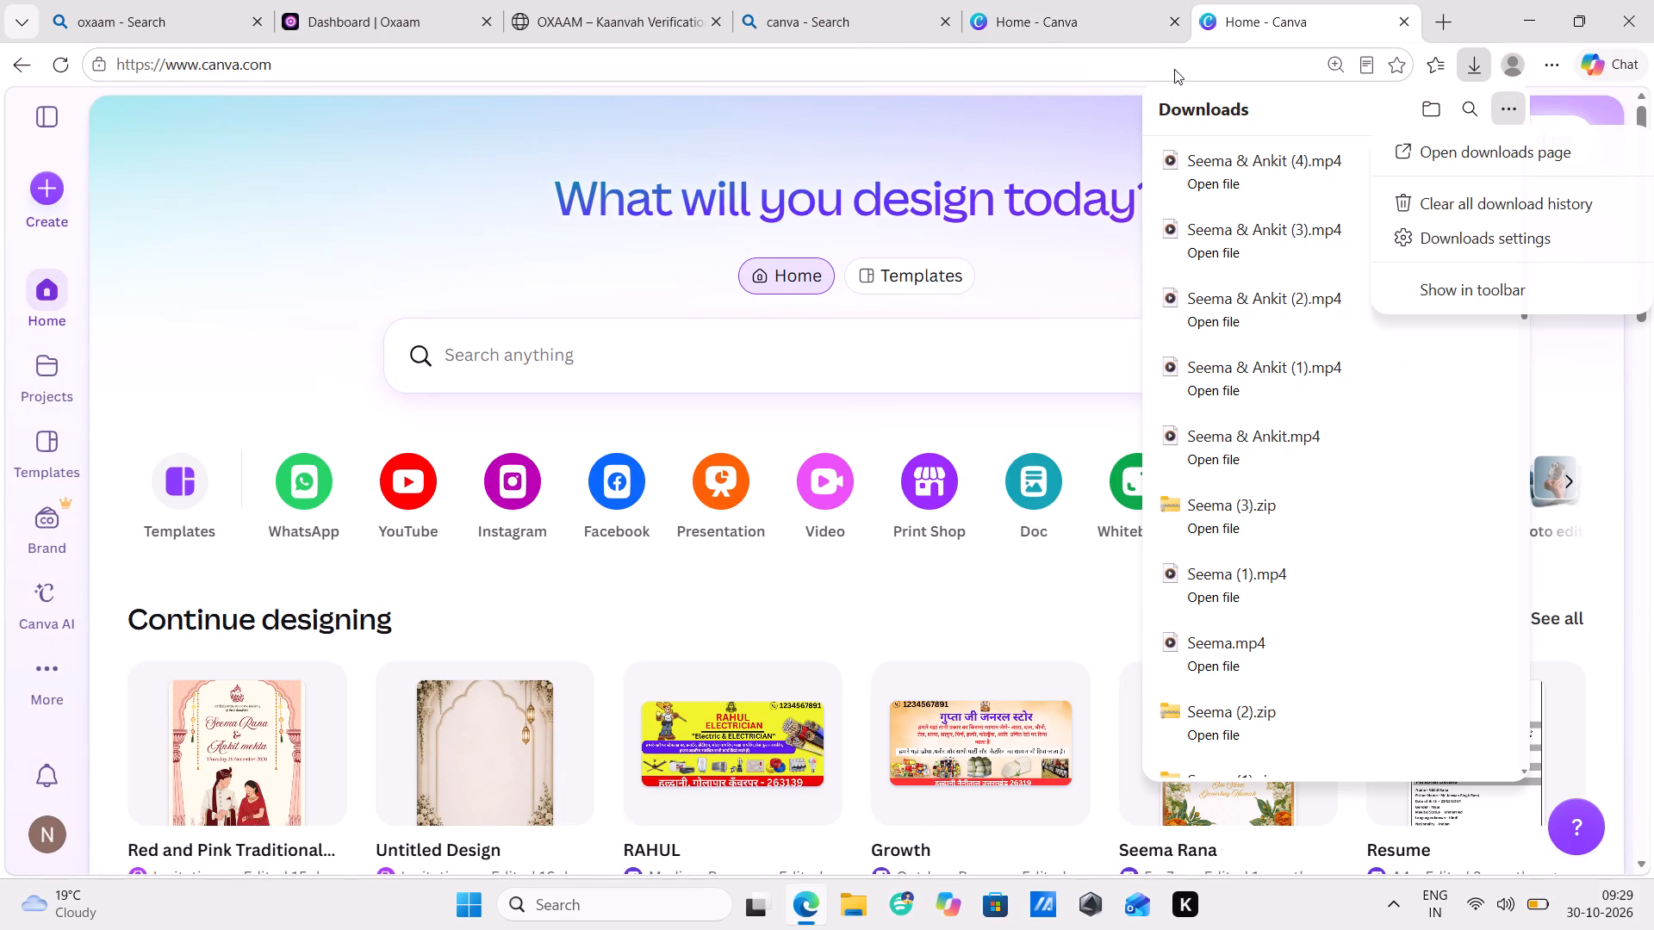
left_click(1461, 157)
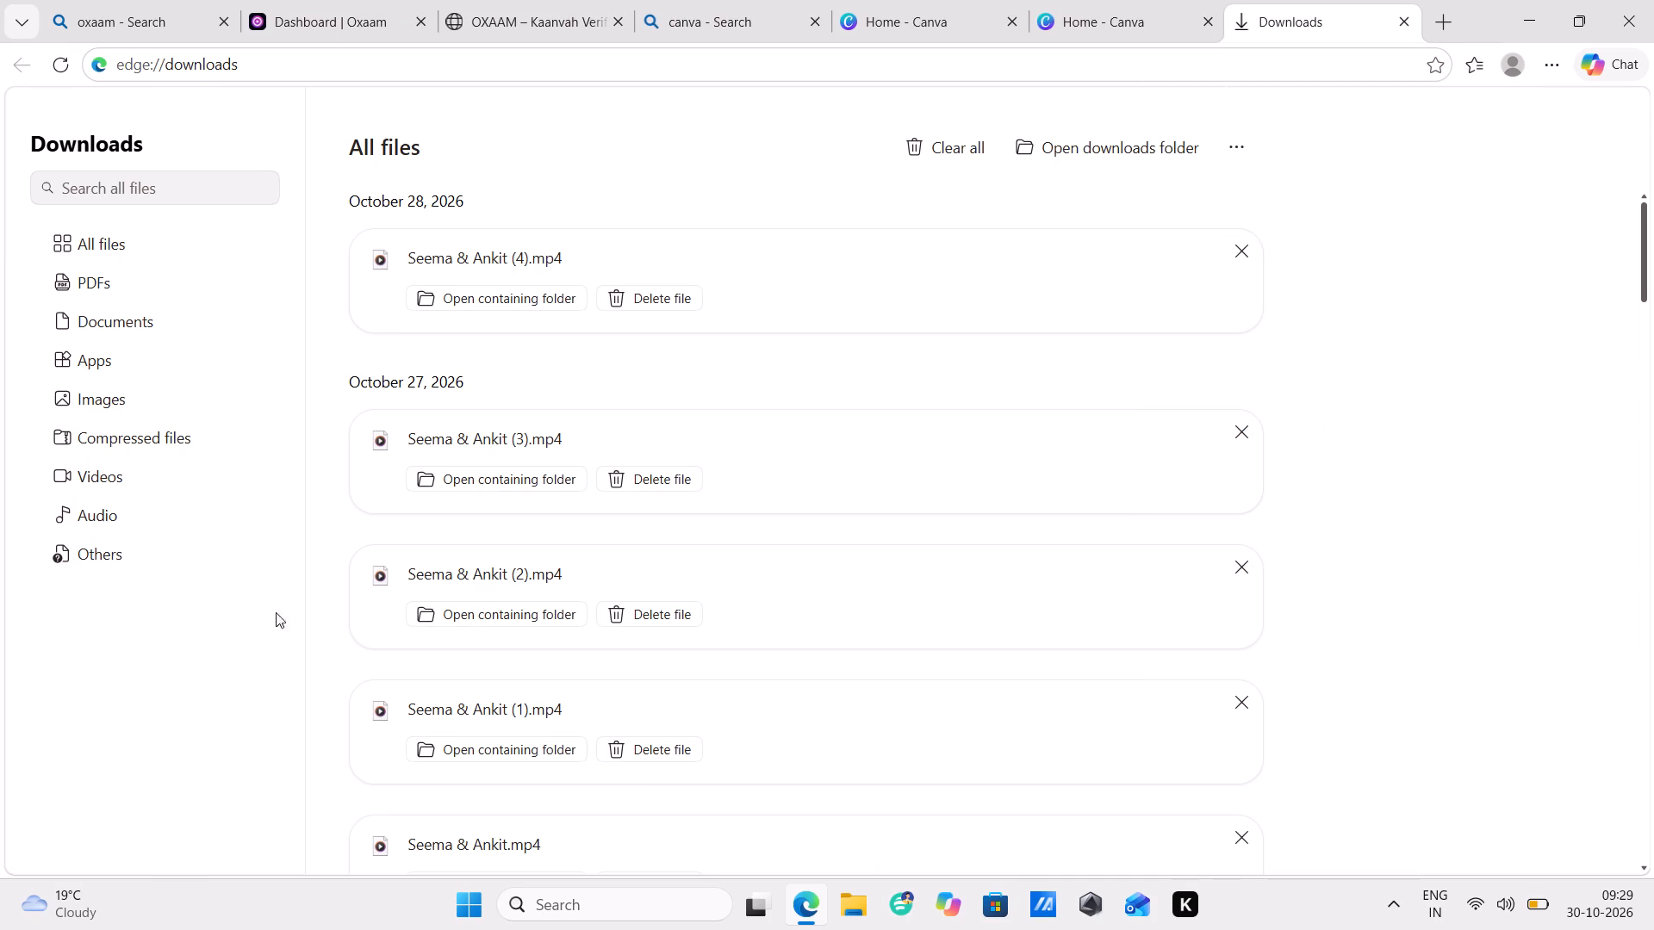
scroll(480, 550, "down", 4)
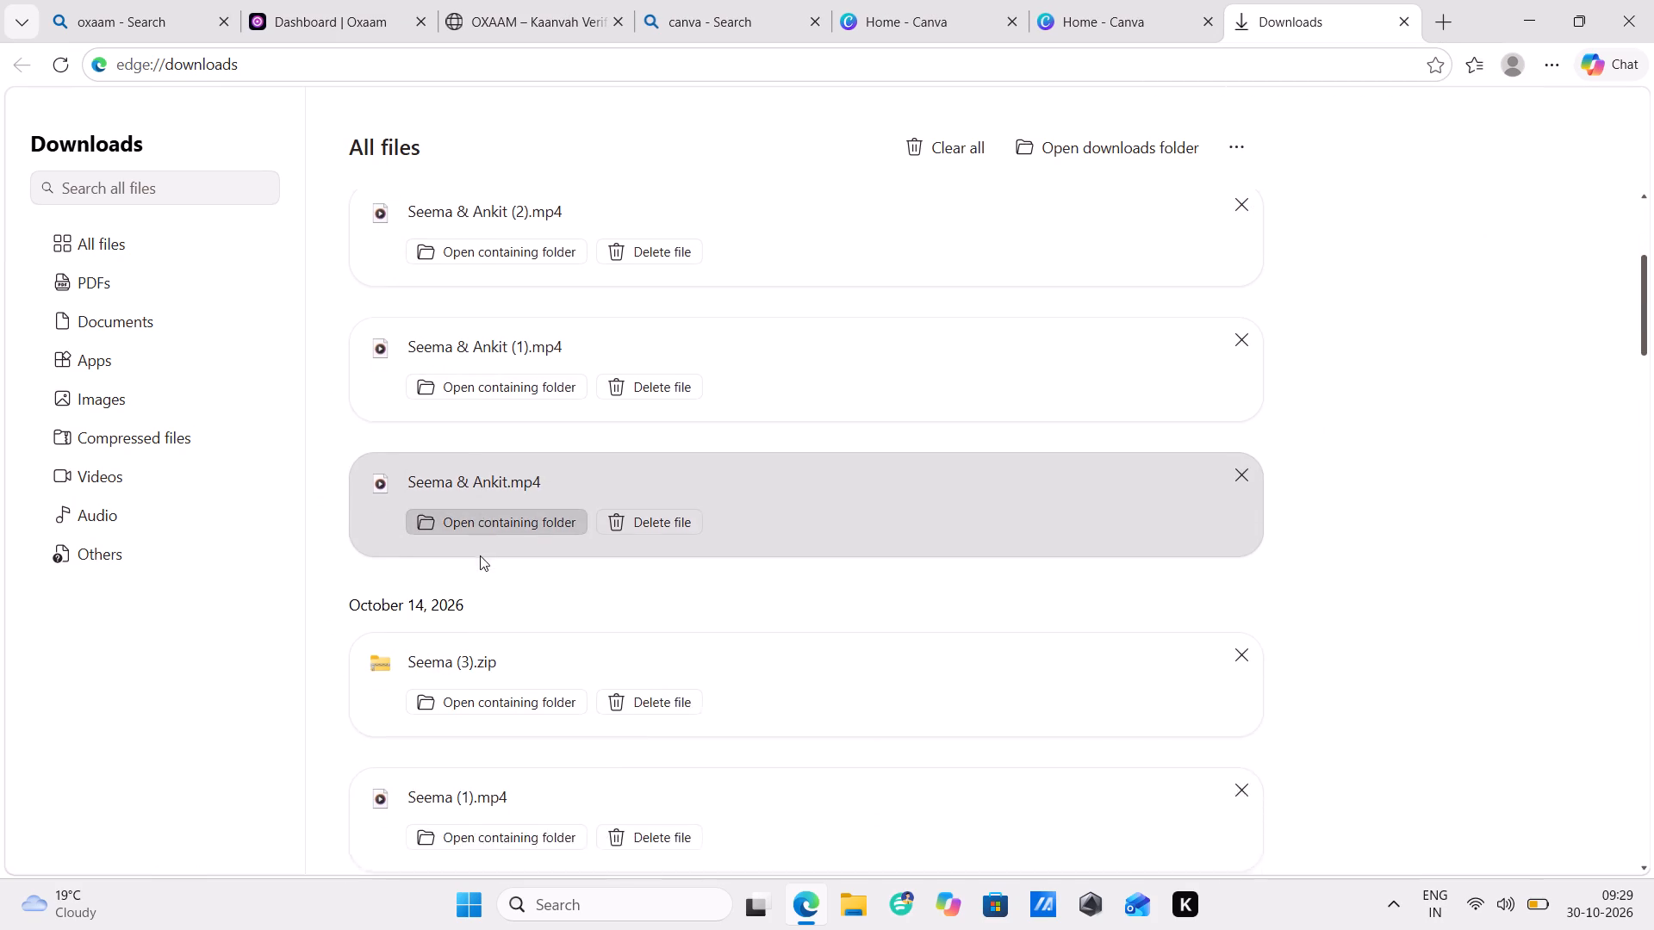
scroll(480, 555, "down", 2)
scroll(480, 555, "up", 11)
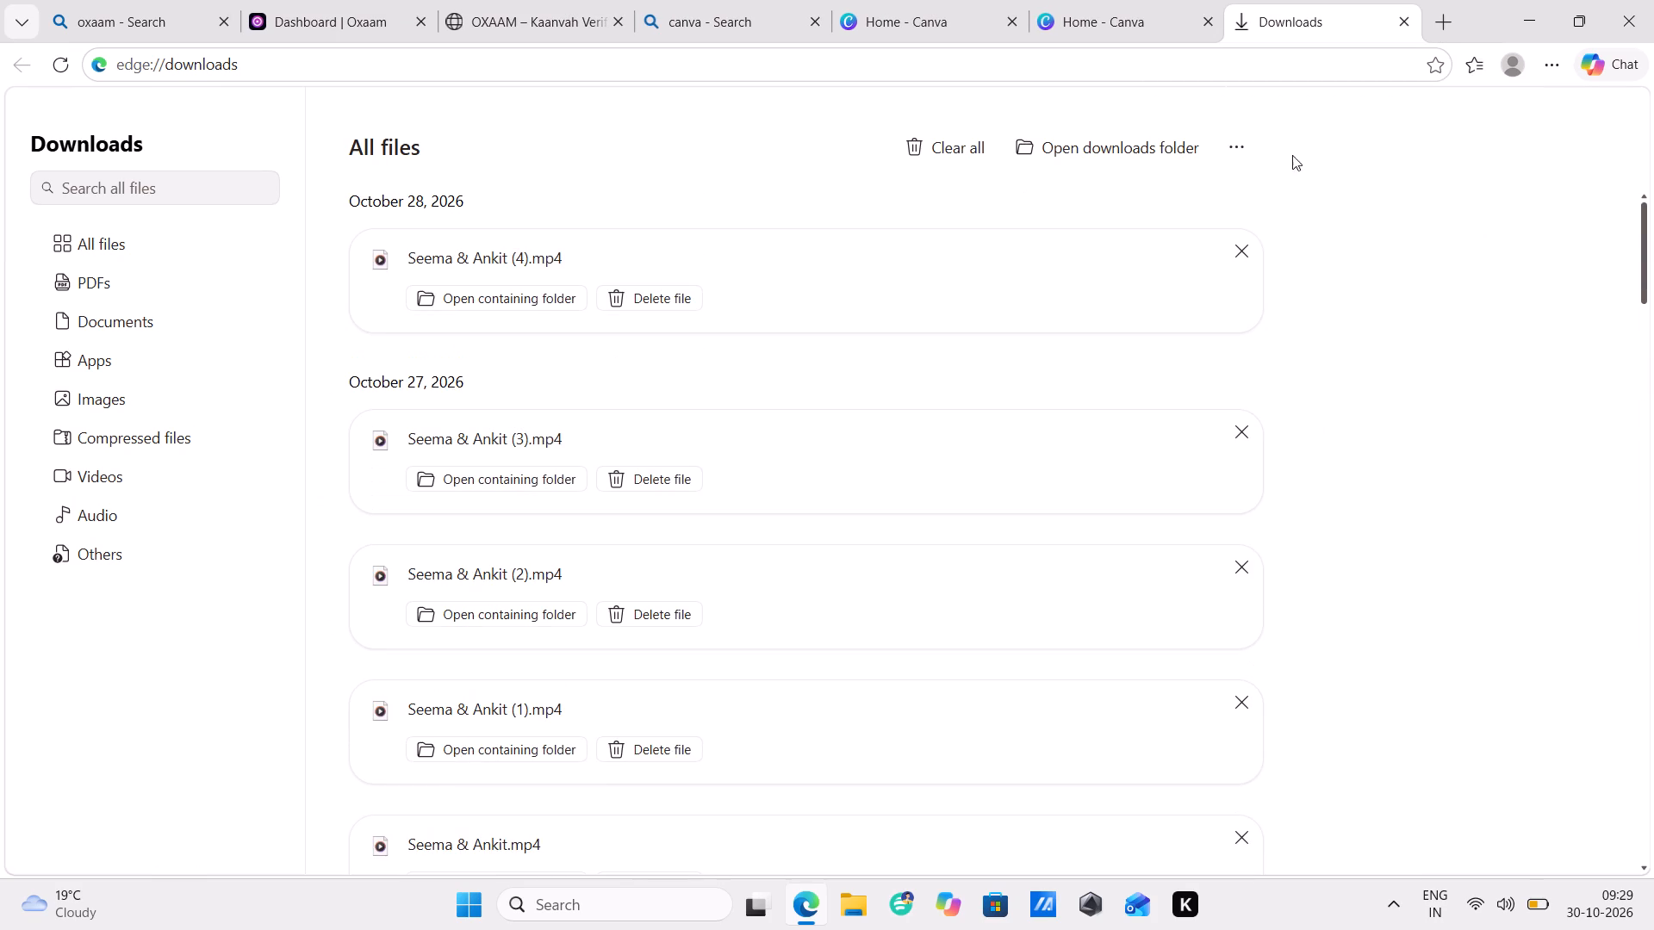
left_click(1434, 187)
Close the browser window with all its open pages.
left_click(1632, 5)
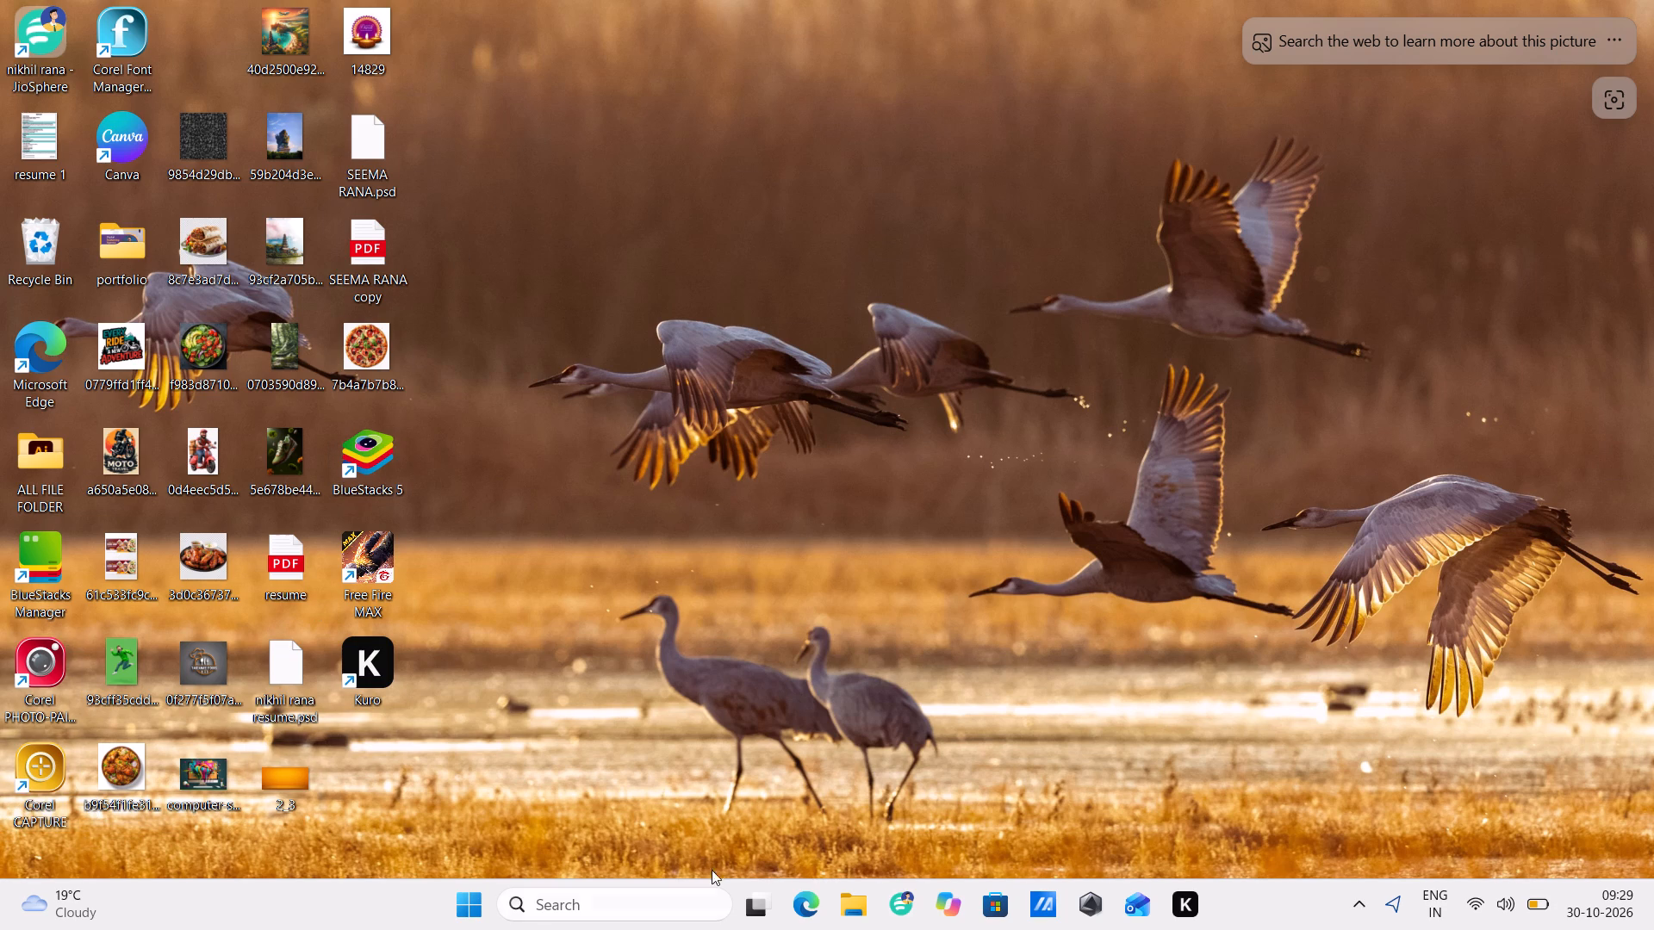
Open the Windows power options.
left_click(469, 906)
left_click(977, 846)
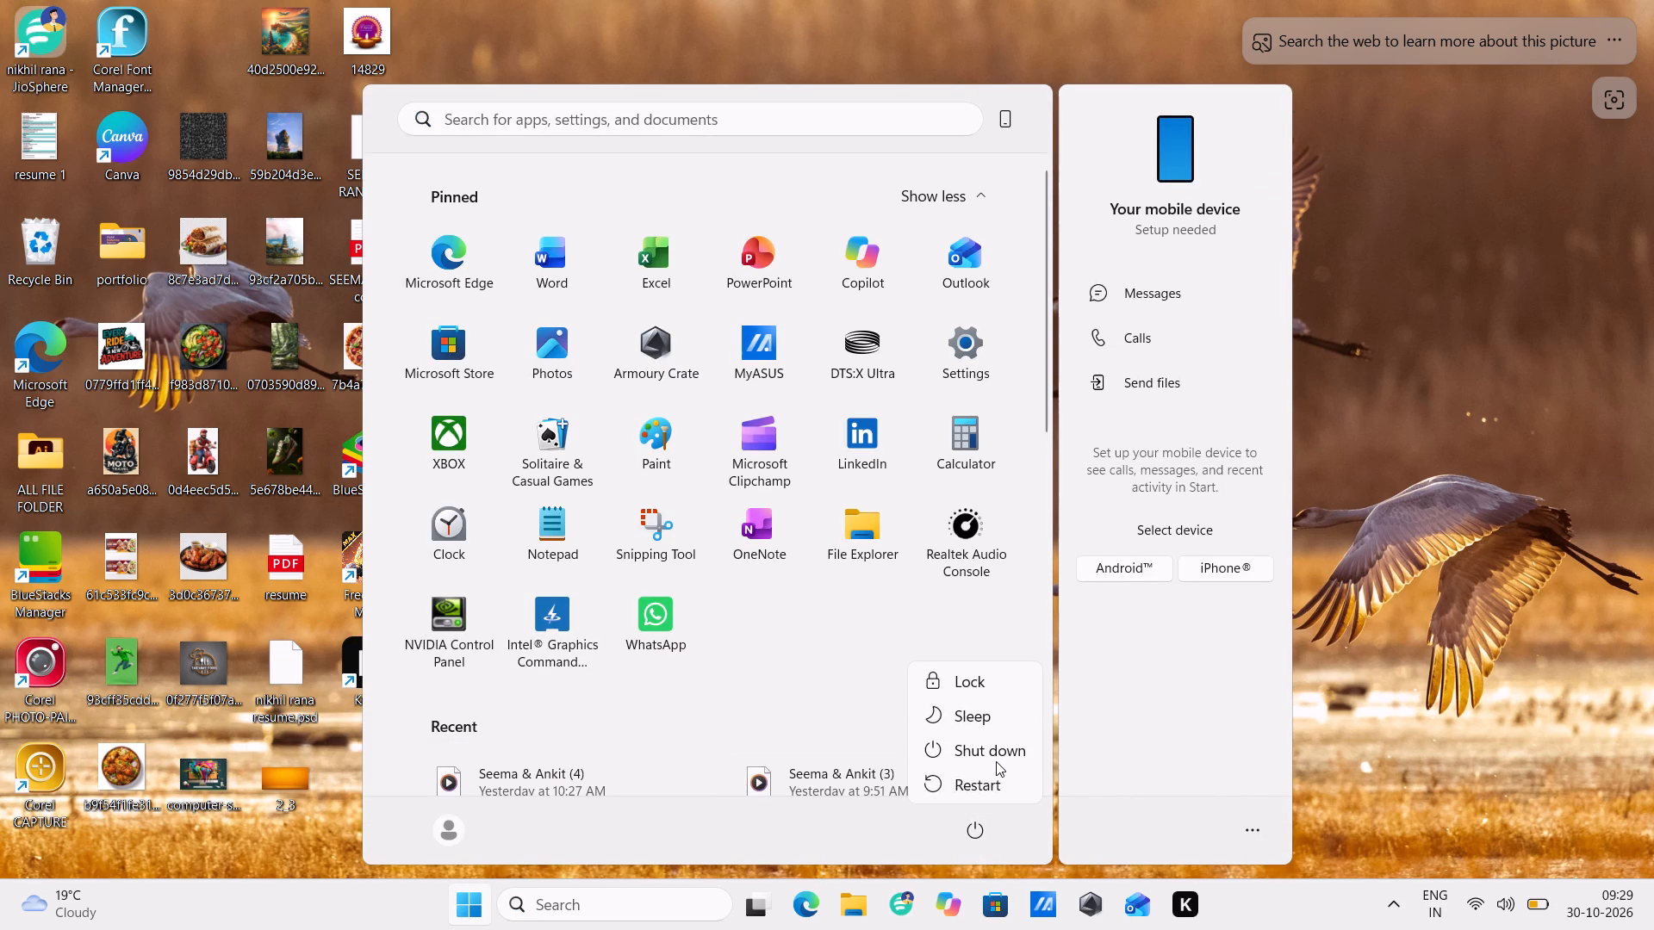